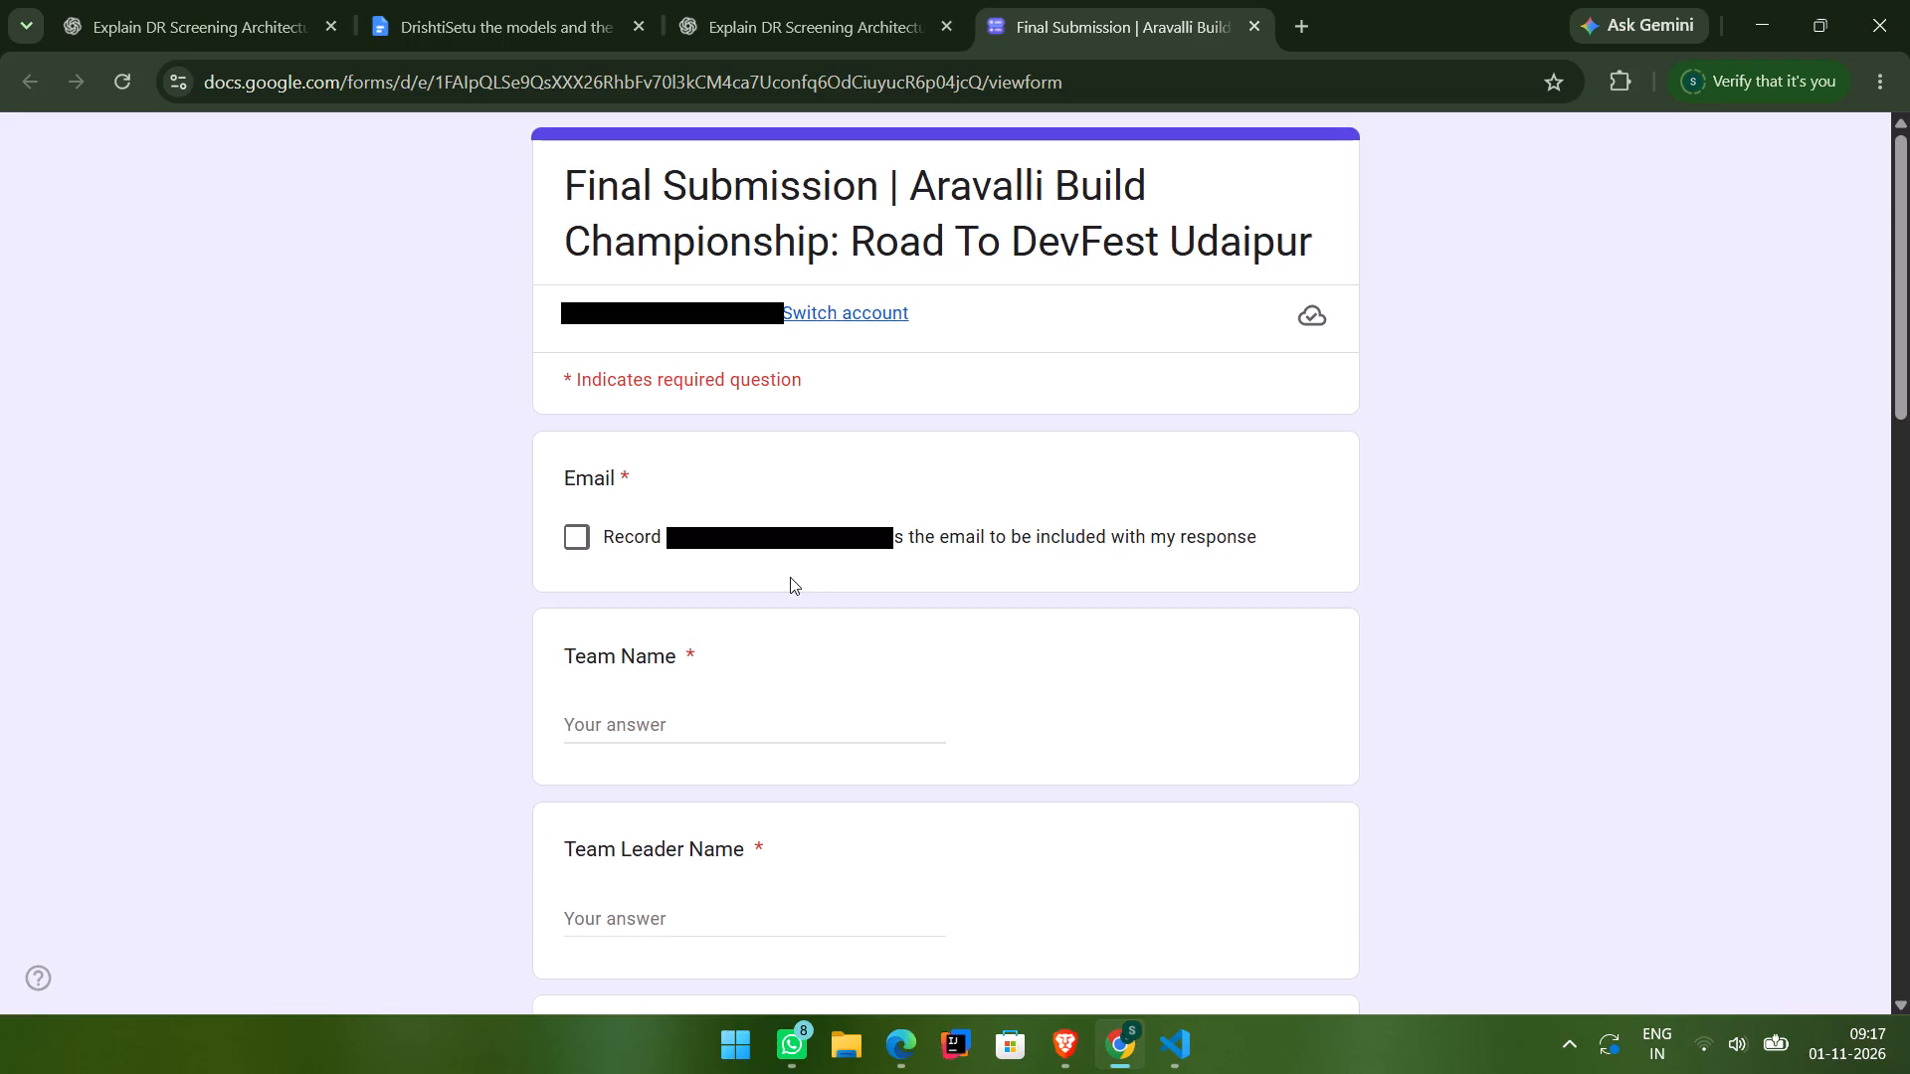
Look through the questions of the Aravalli Build Championship final submission form to see what information it requires.
{"action": "scroll", "coordinate": [790, 577], "scroll_direction": "down", "scroll_amount": 6}
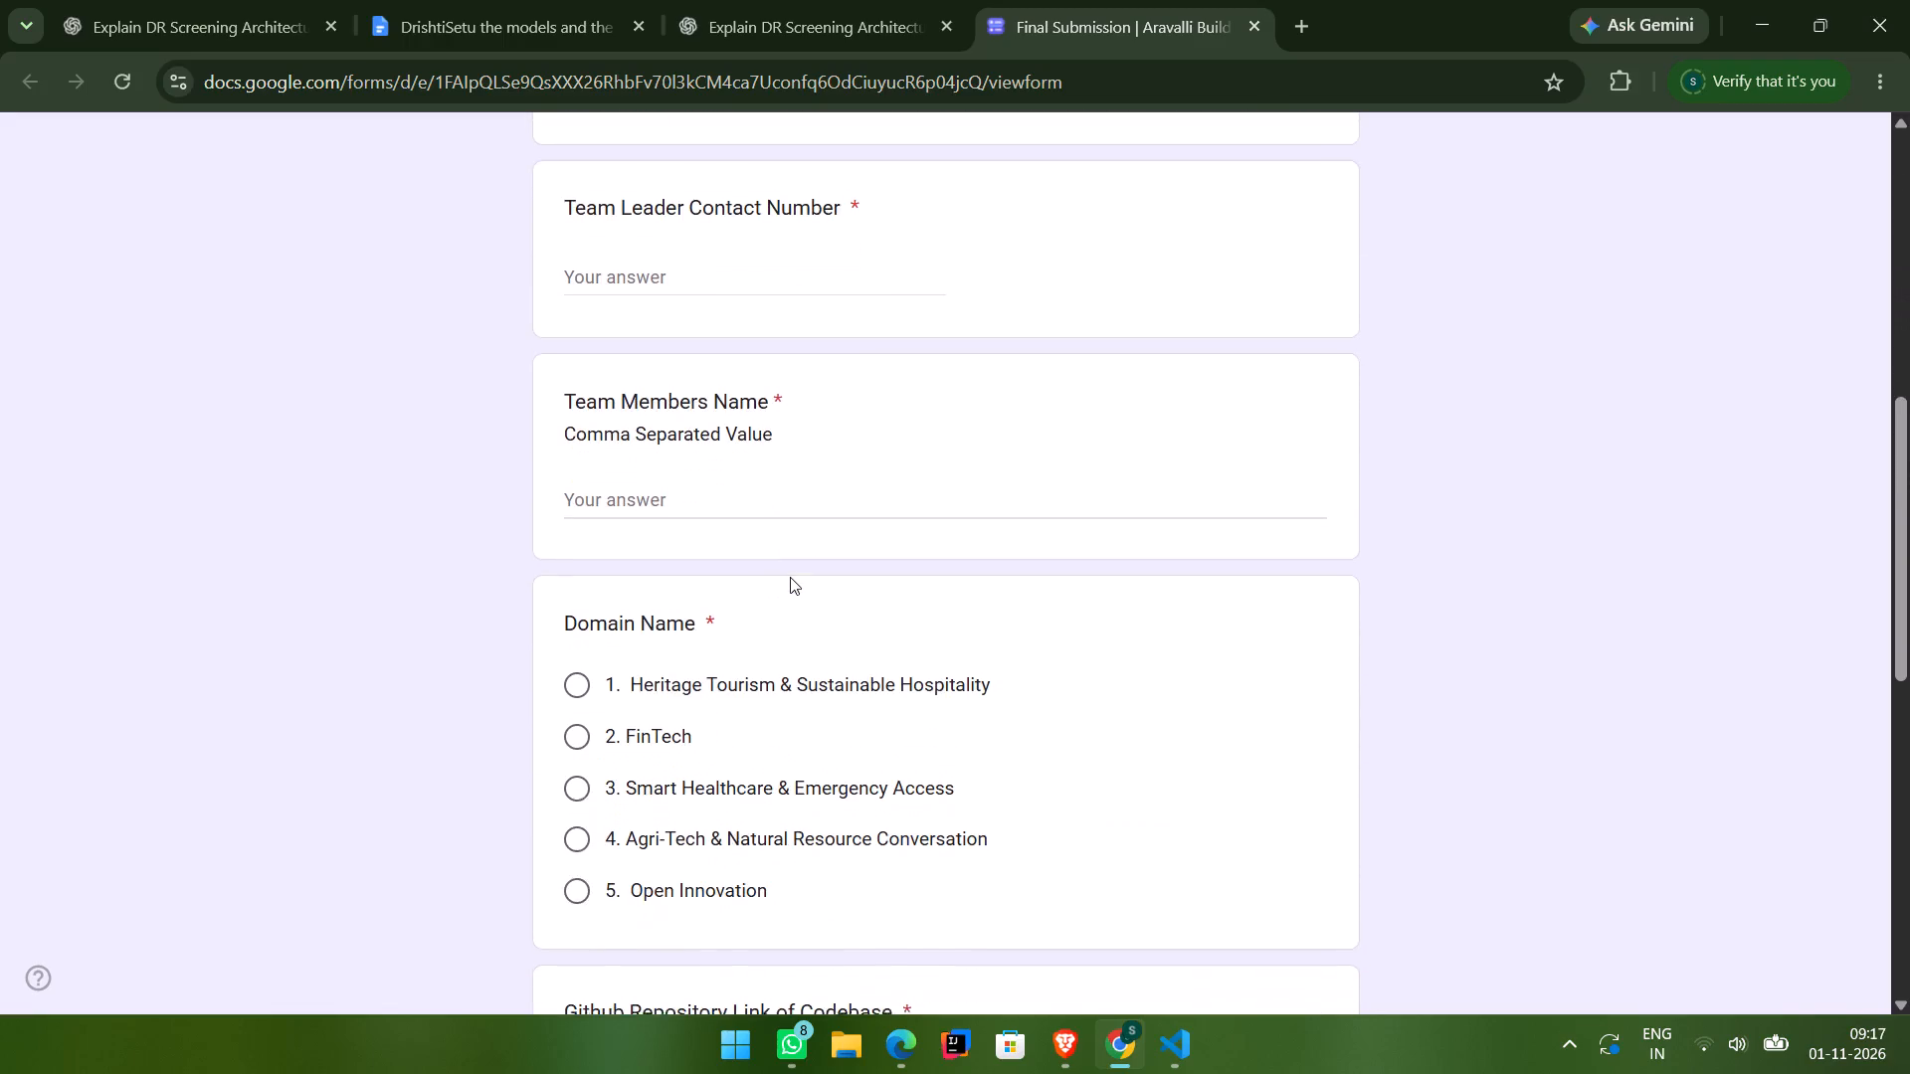
{"action": "scroll", "coordinate": [790, 577], "scroll_direction": "down", "scroll_amount": 8}
{"action": "scroll", "coordinate": [790, 577], "scroll_direction": "up", "scroll_amount": 8}
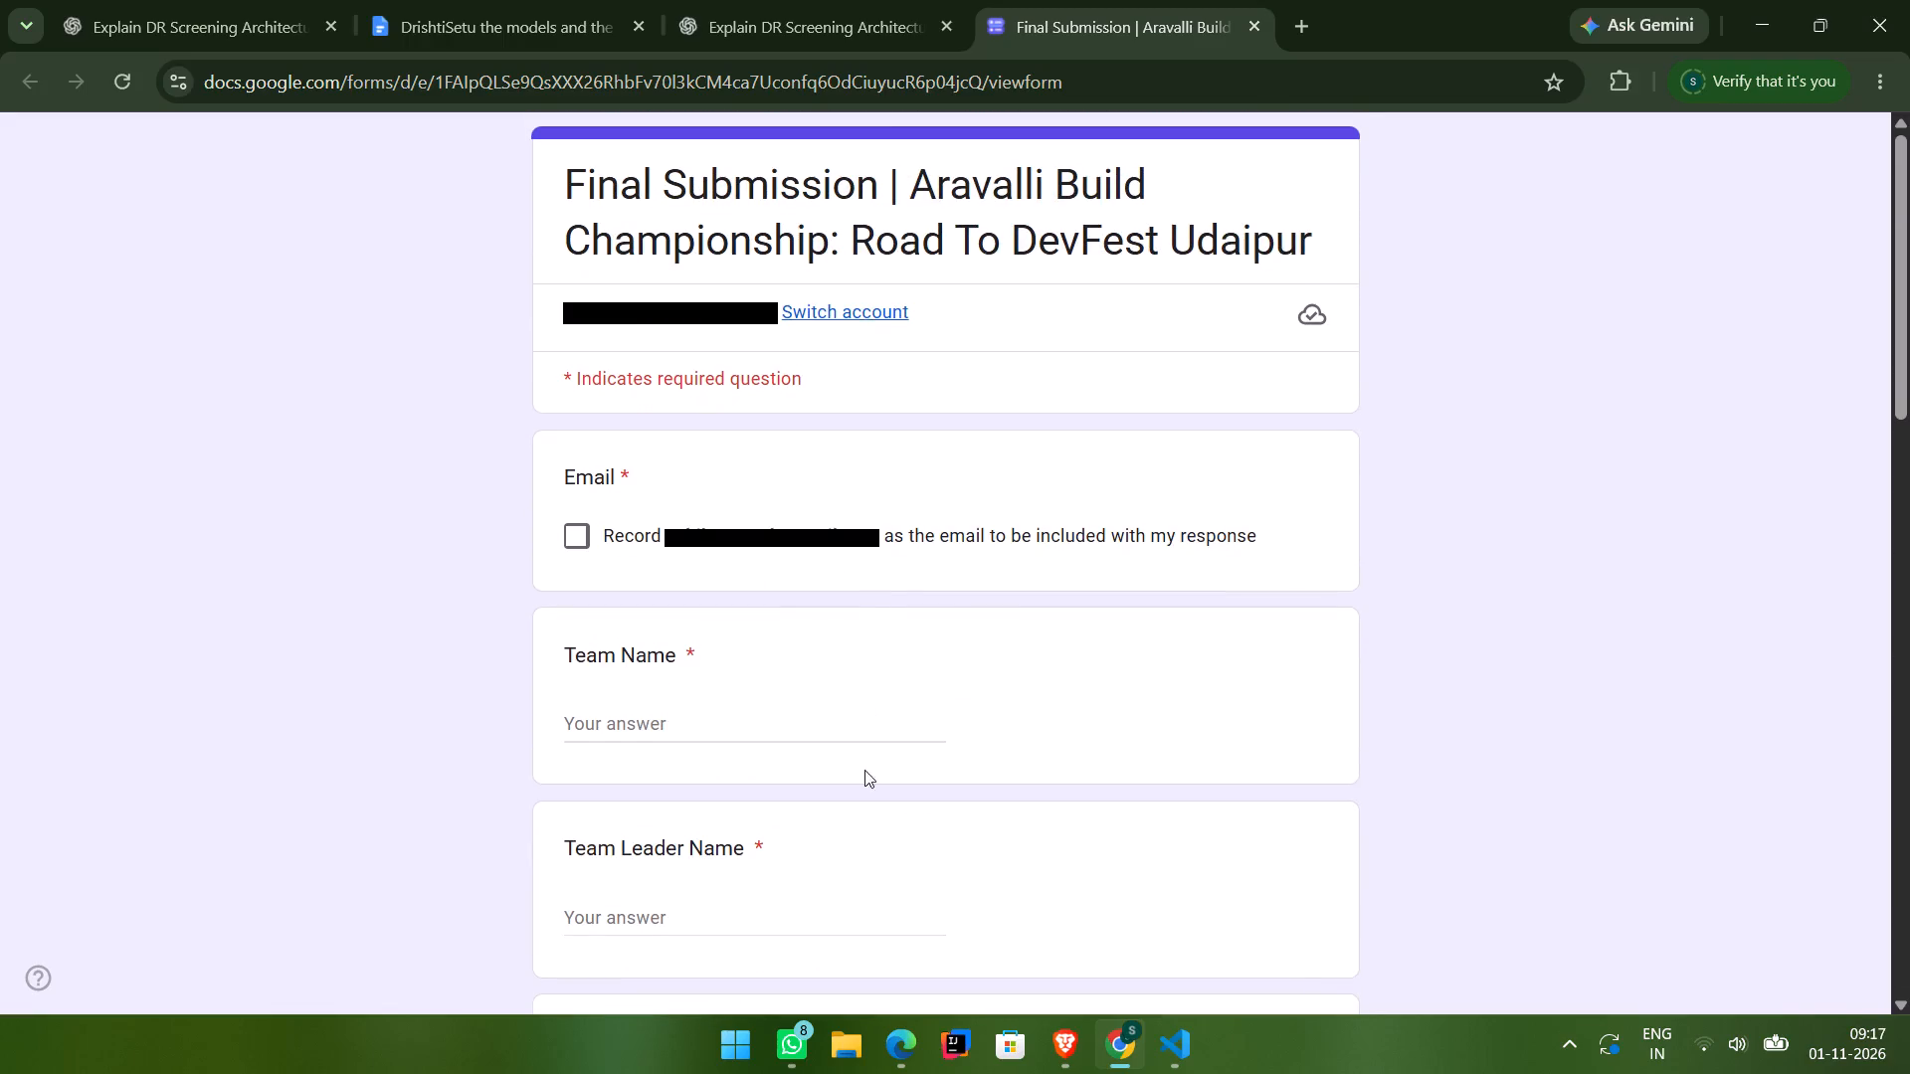
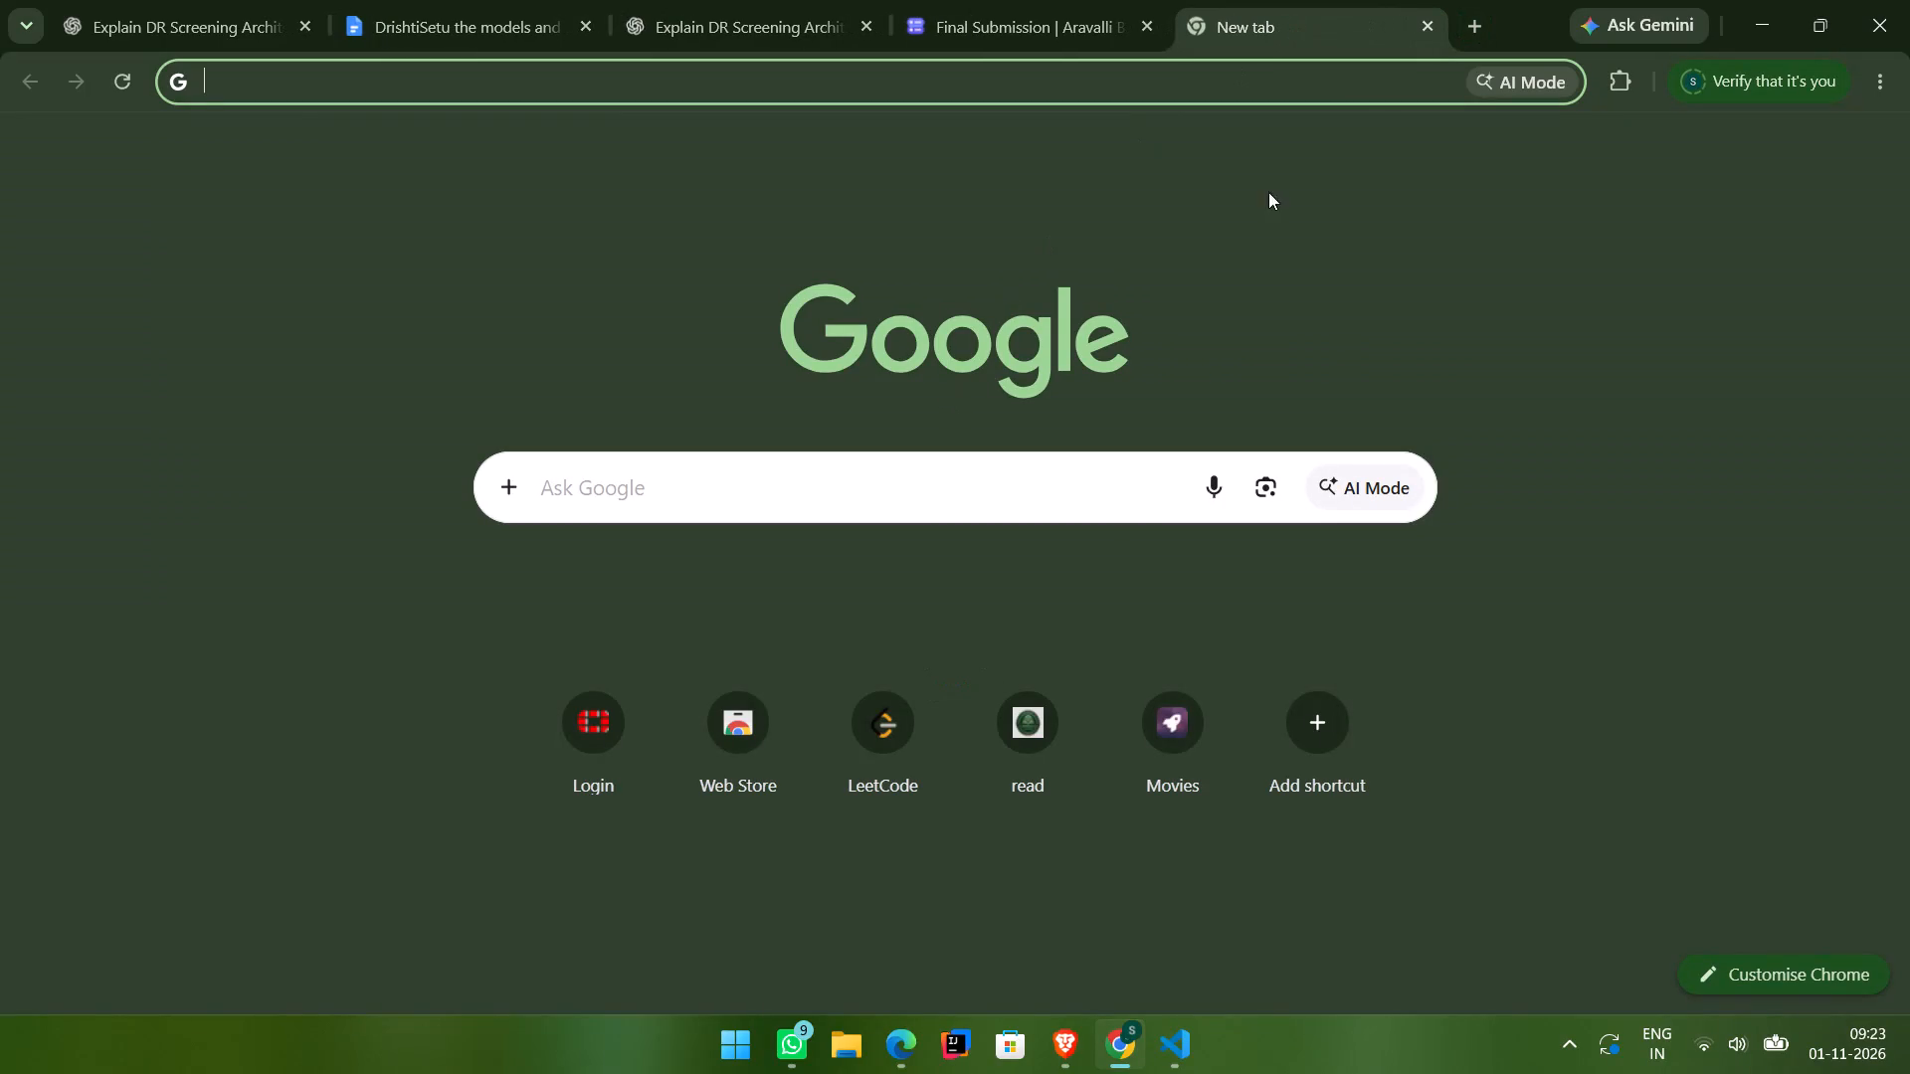
Open the Gmail mailbox from the new browser page.
{"action": "left_click", "coordinate": [1702, 148]}
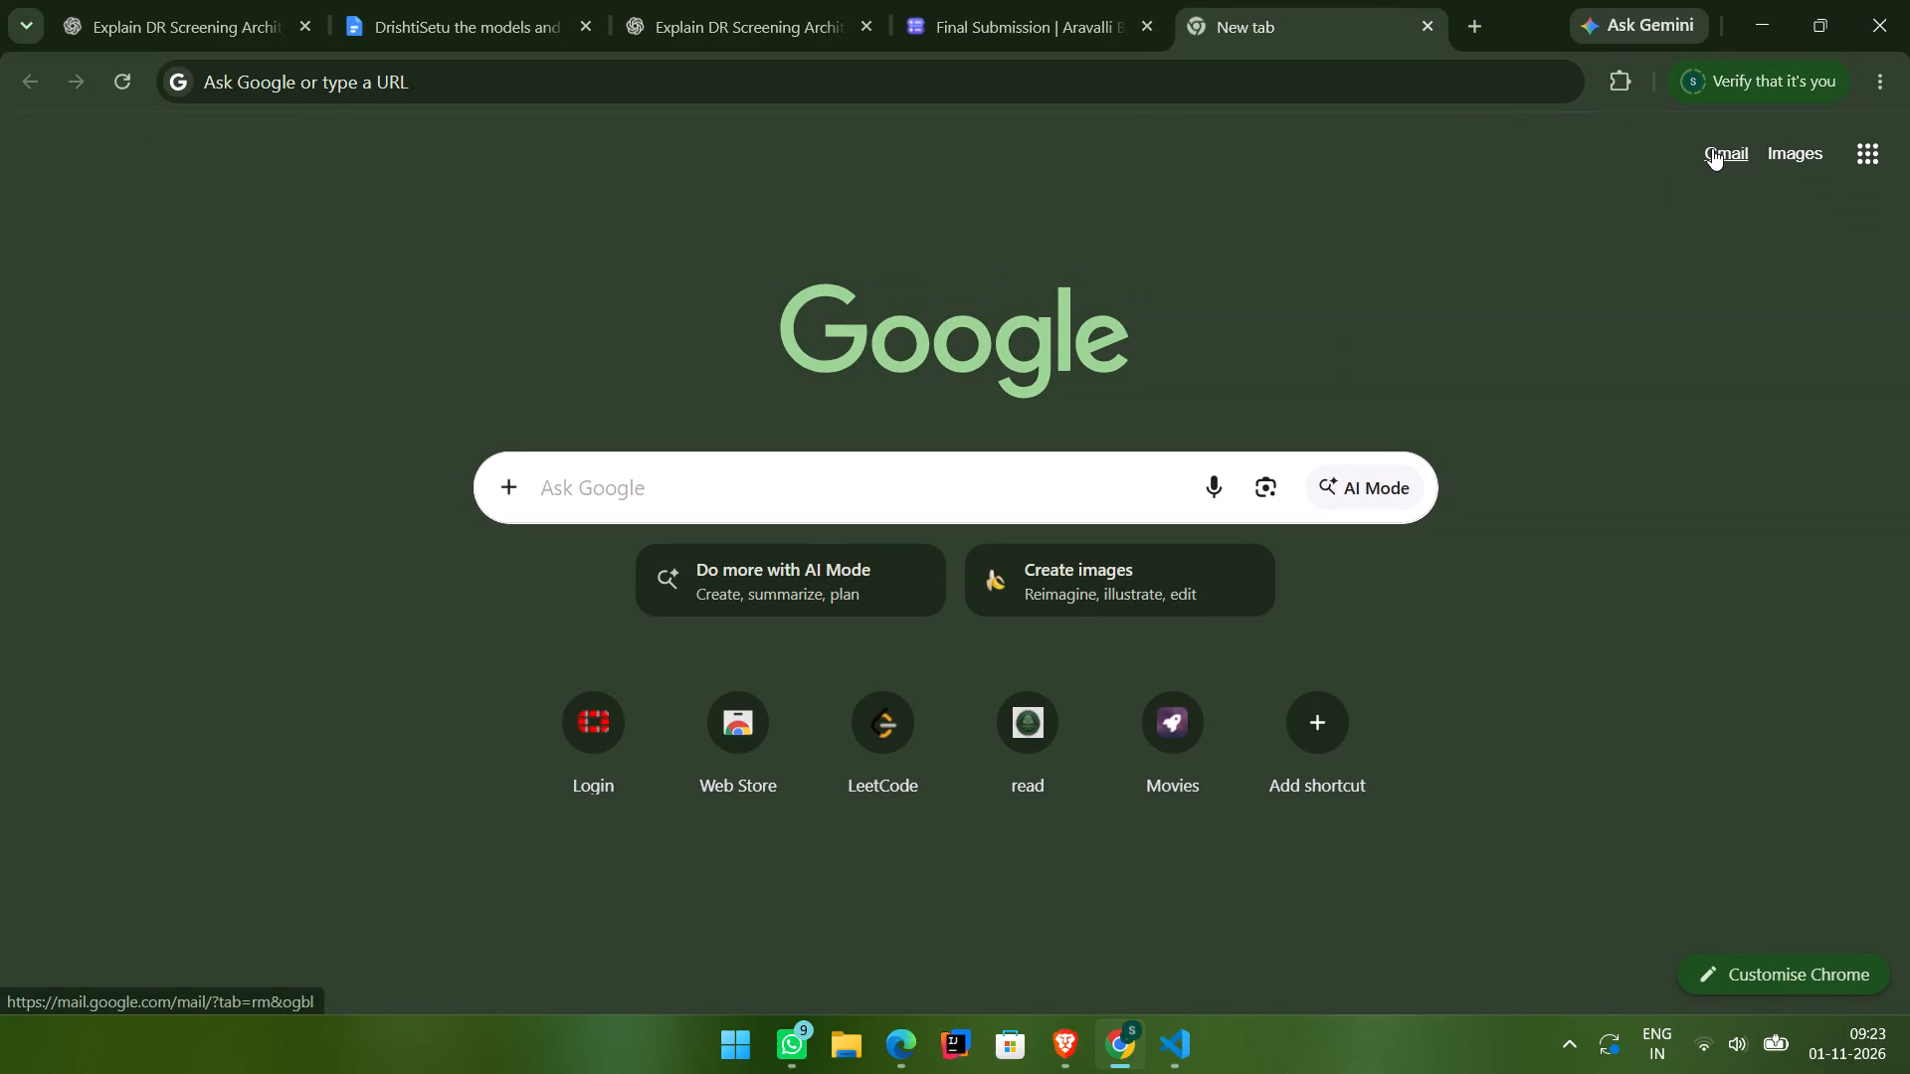
{"action": "left_click", "coordinate": [1712, 148]}
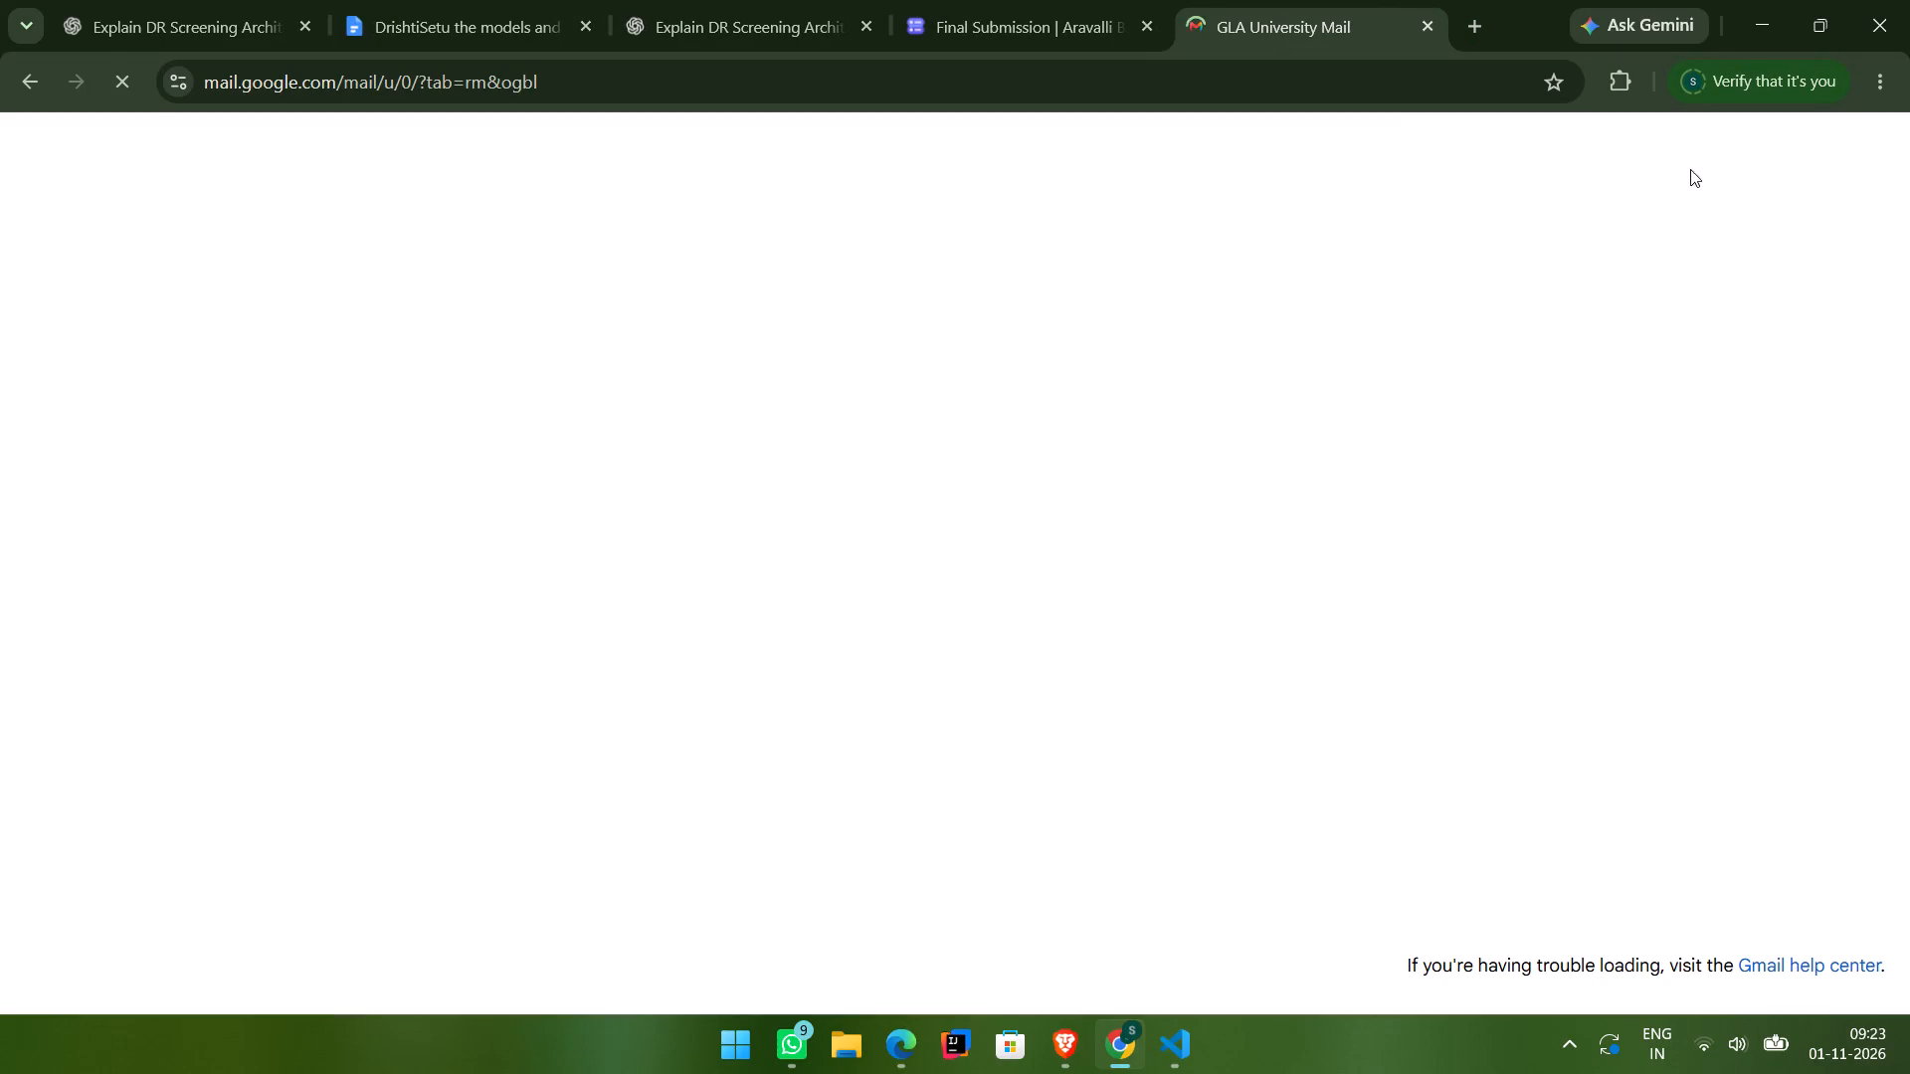
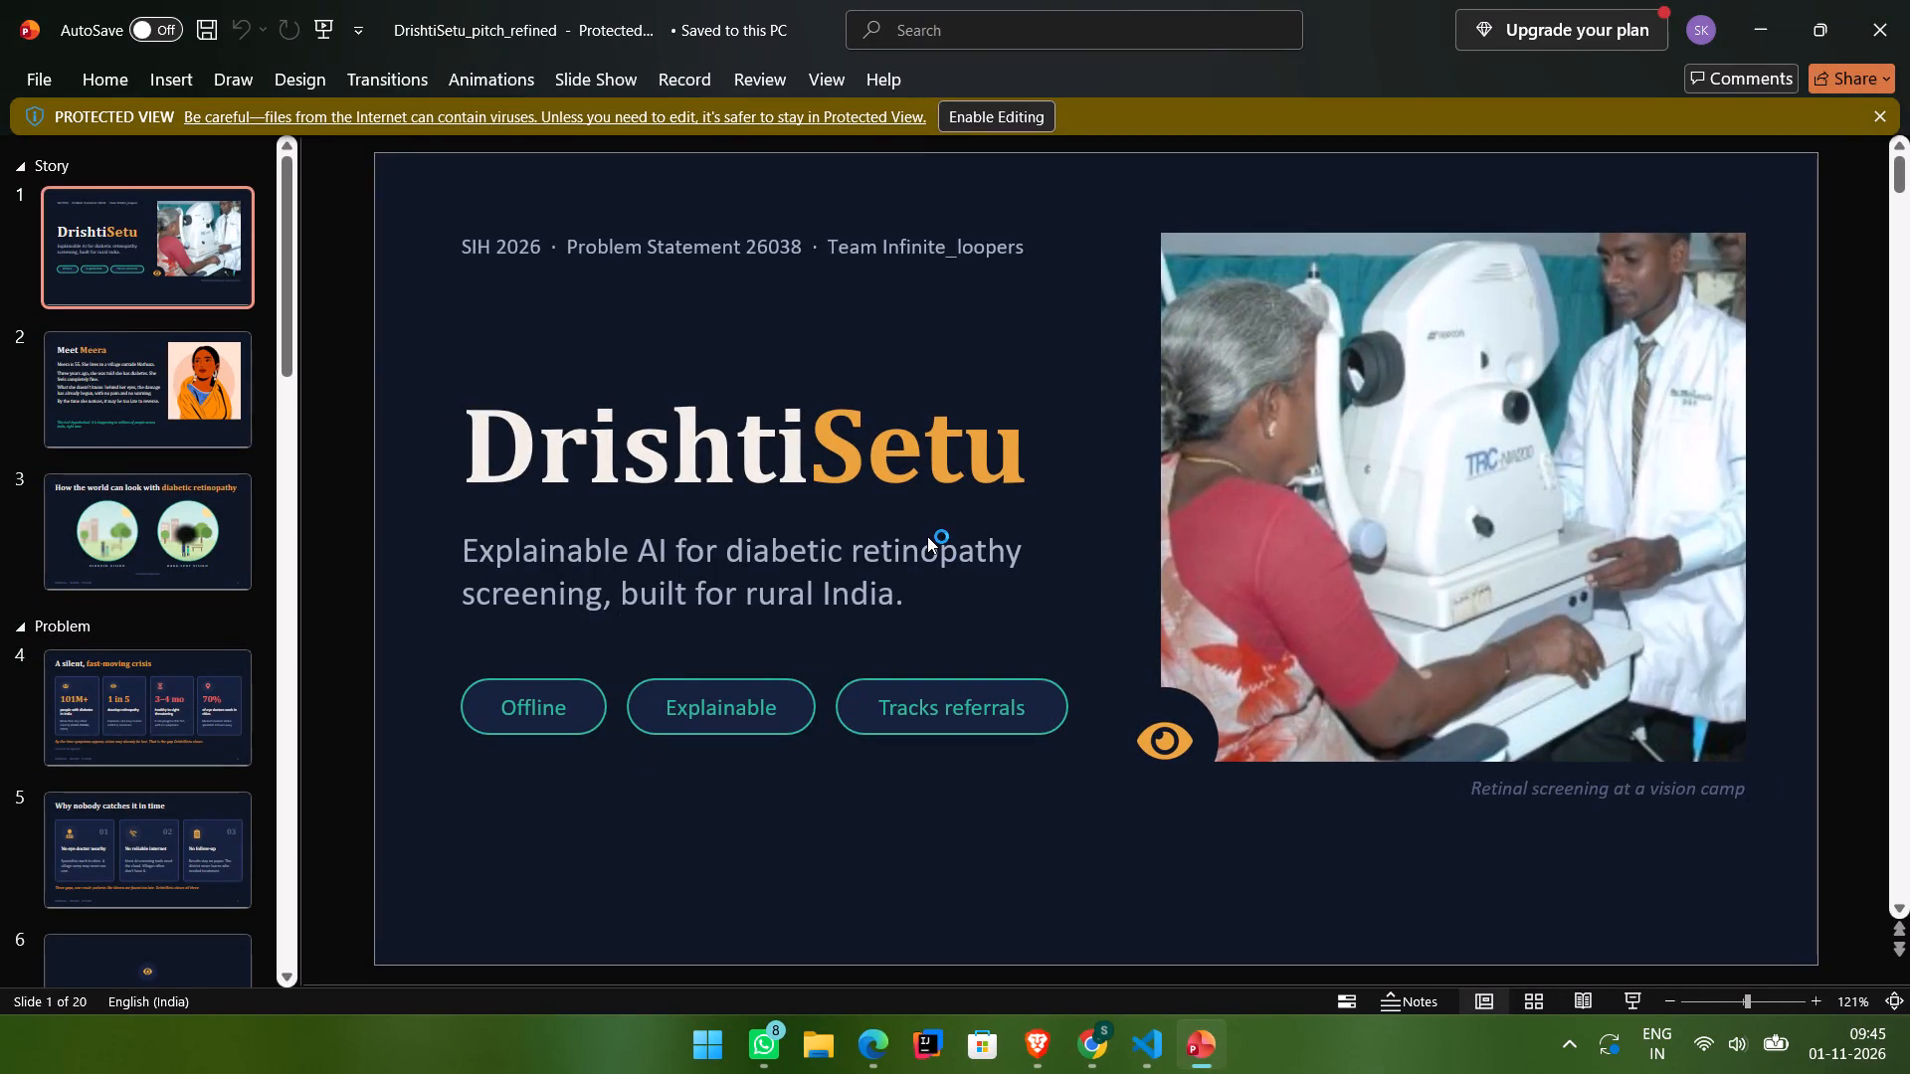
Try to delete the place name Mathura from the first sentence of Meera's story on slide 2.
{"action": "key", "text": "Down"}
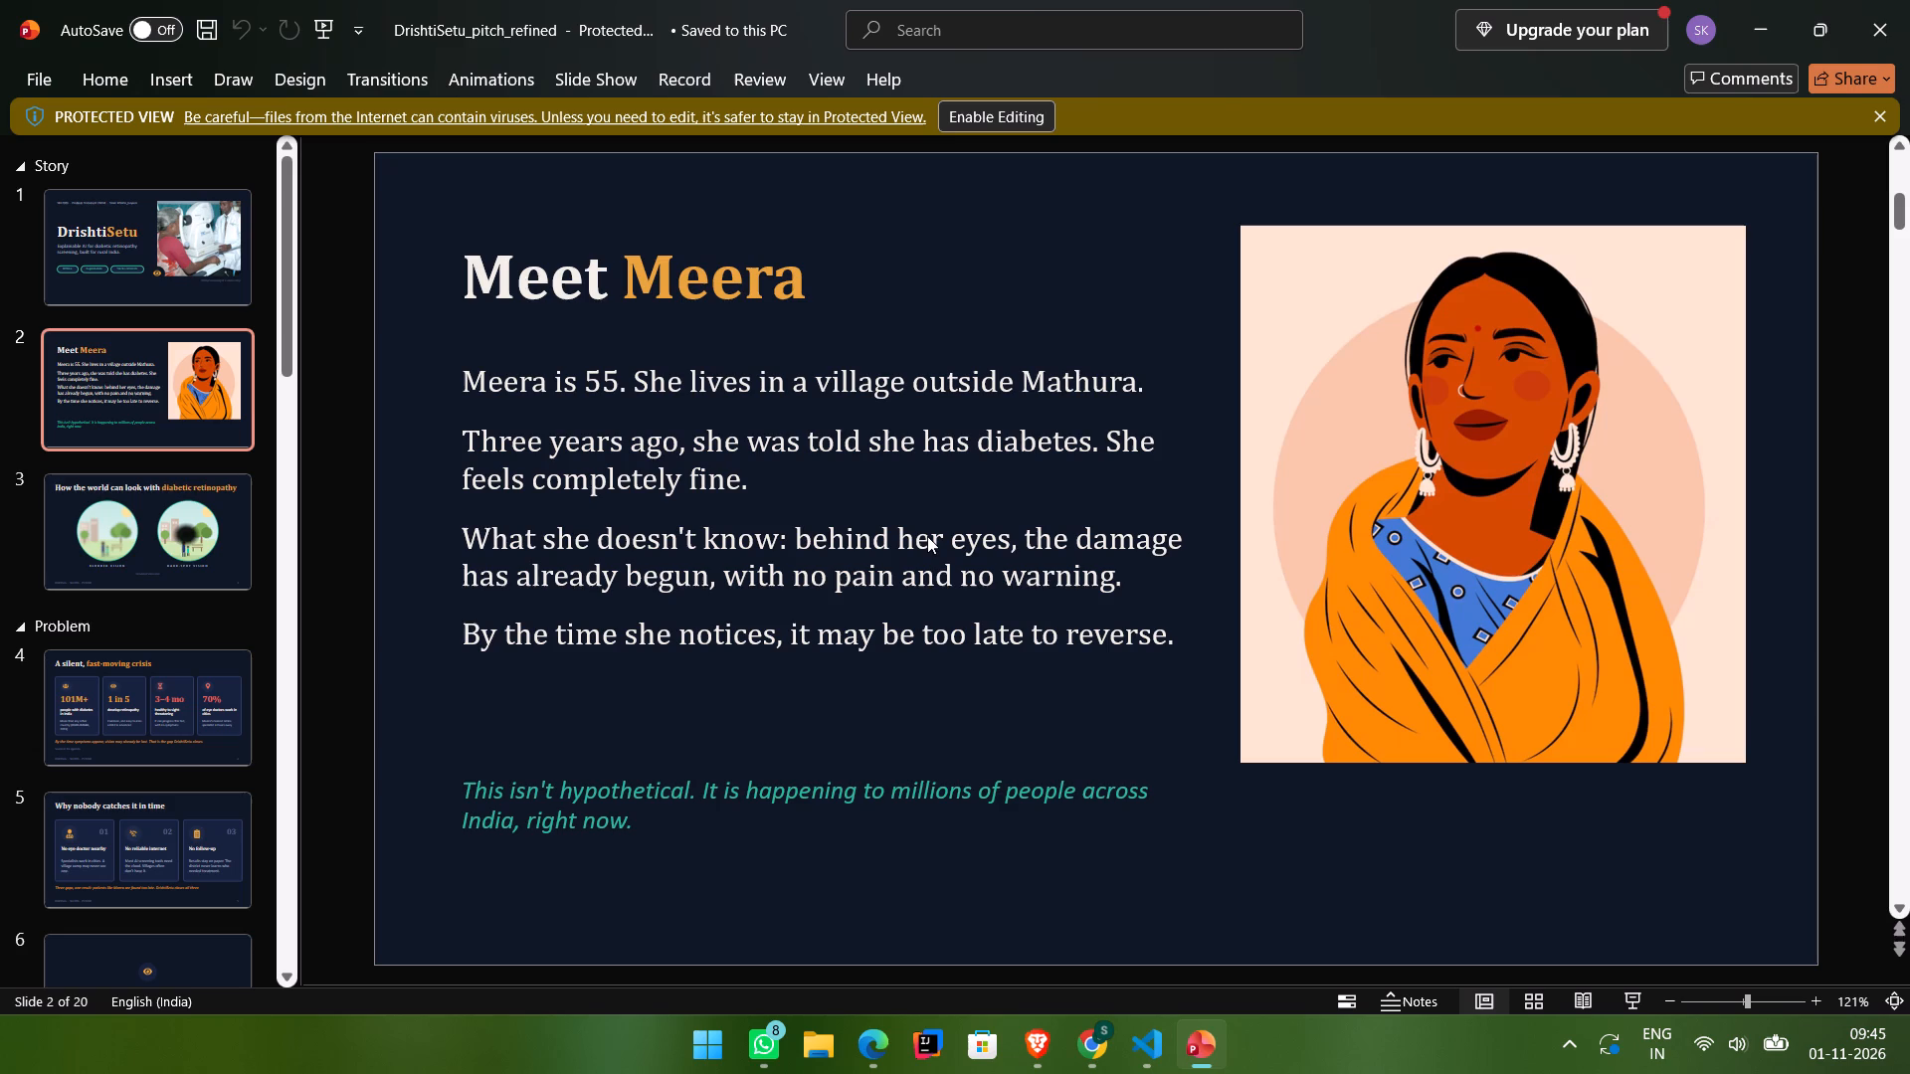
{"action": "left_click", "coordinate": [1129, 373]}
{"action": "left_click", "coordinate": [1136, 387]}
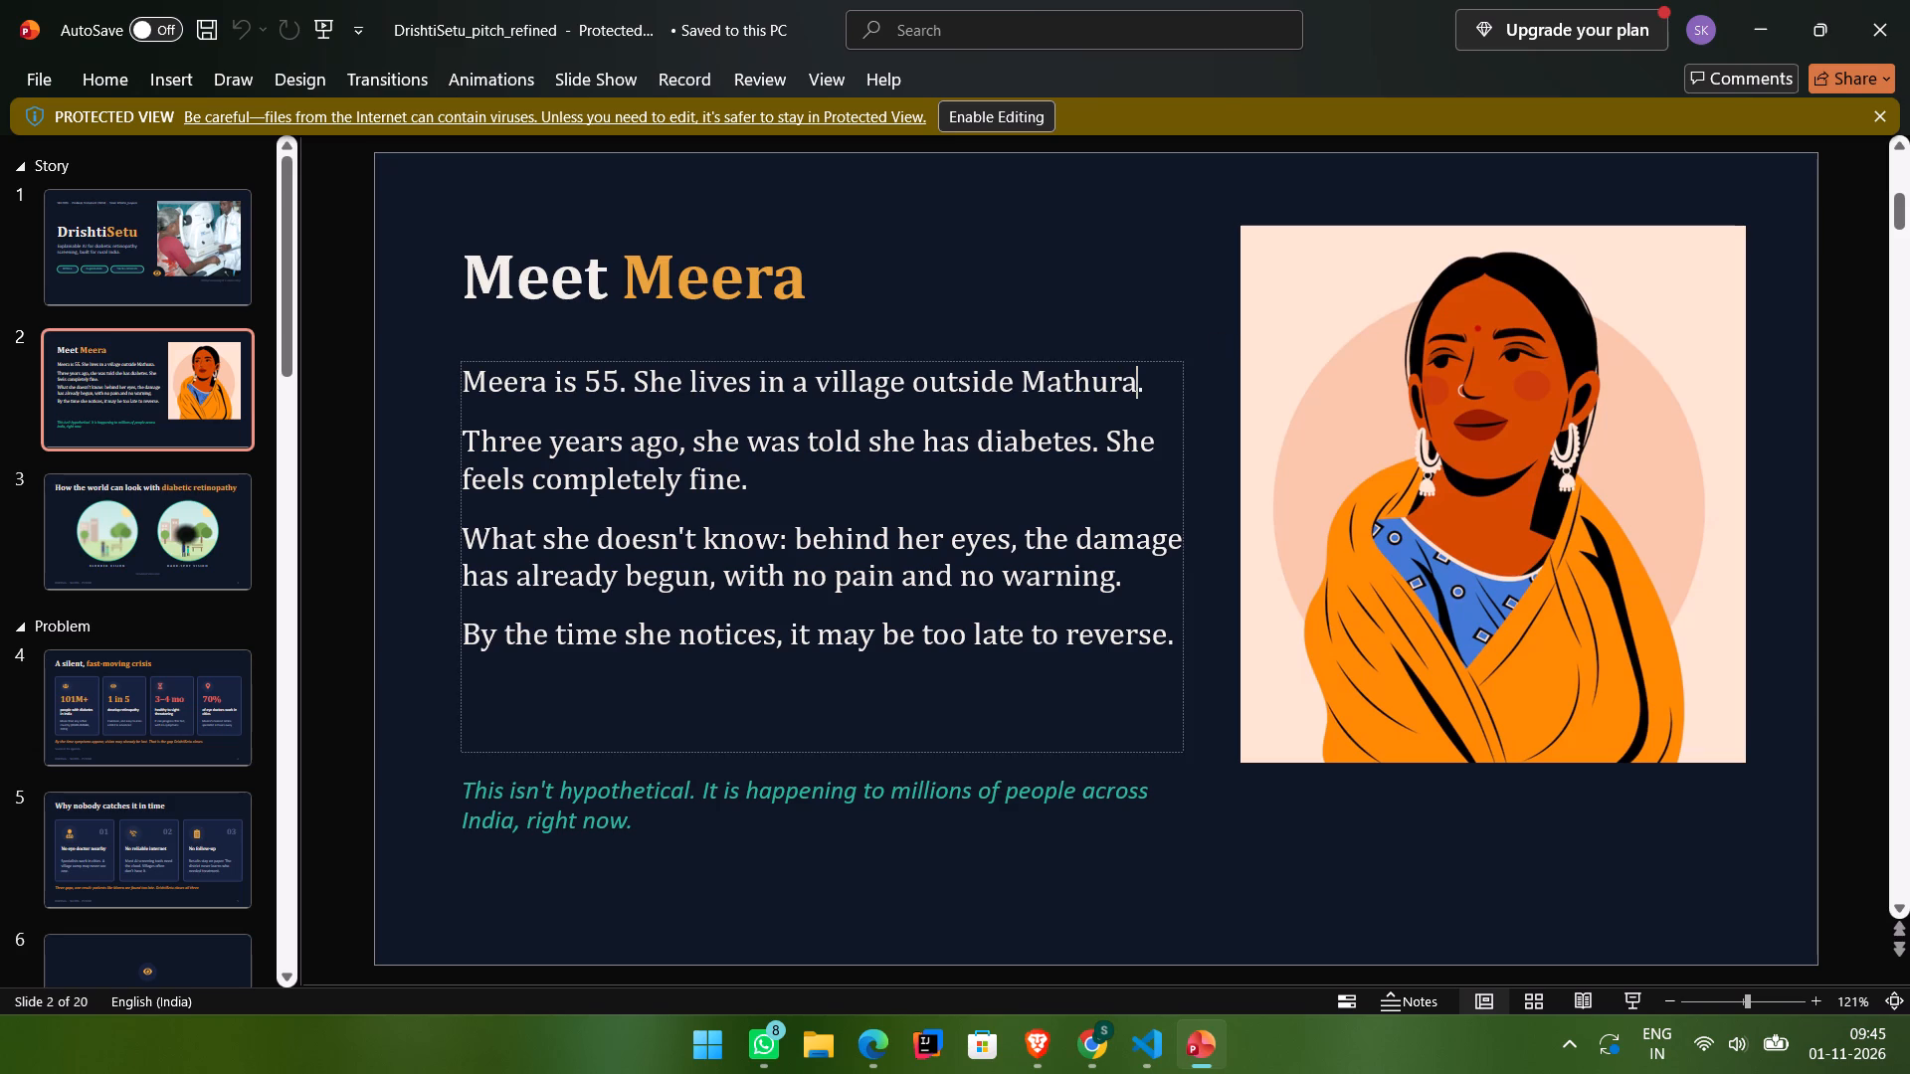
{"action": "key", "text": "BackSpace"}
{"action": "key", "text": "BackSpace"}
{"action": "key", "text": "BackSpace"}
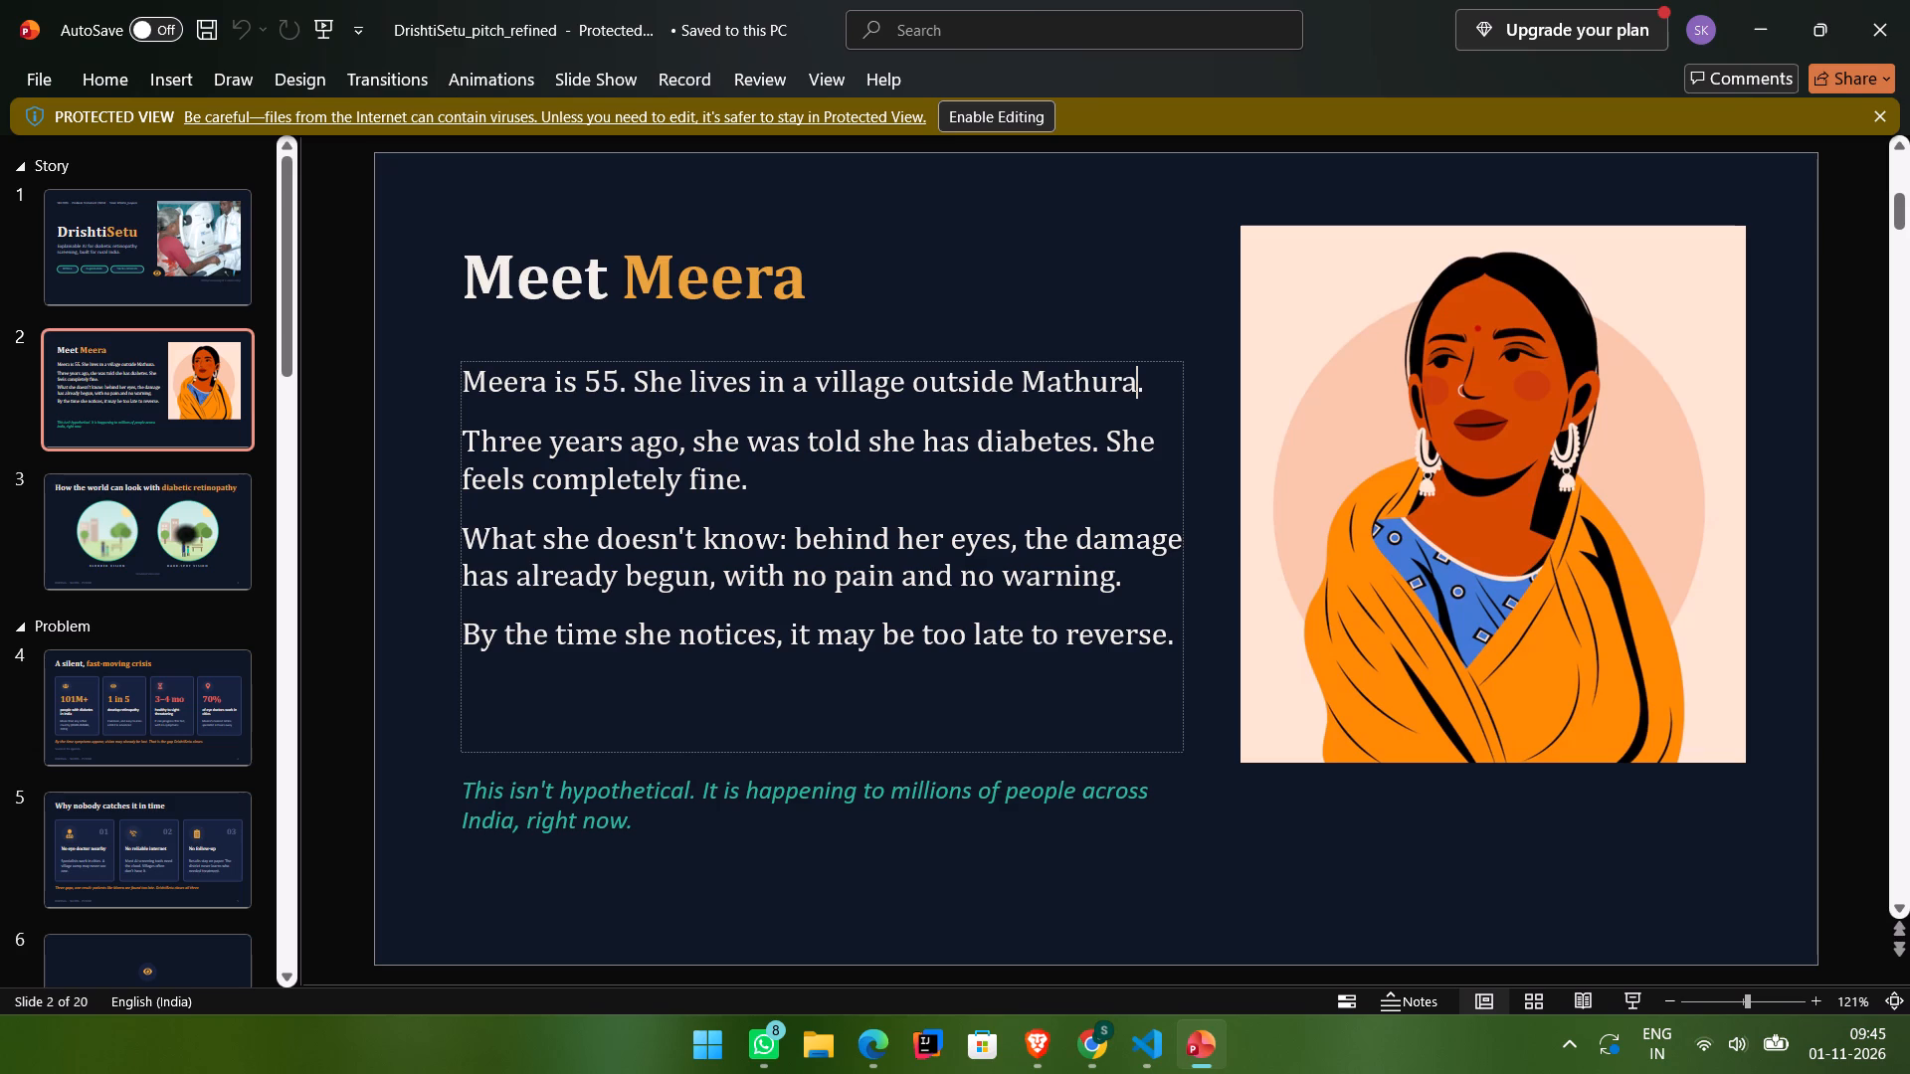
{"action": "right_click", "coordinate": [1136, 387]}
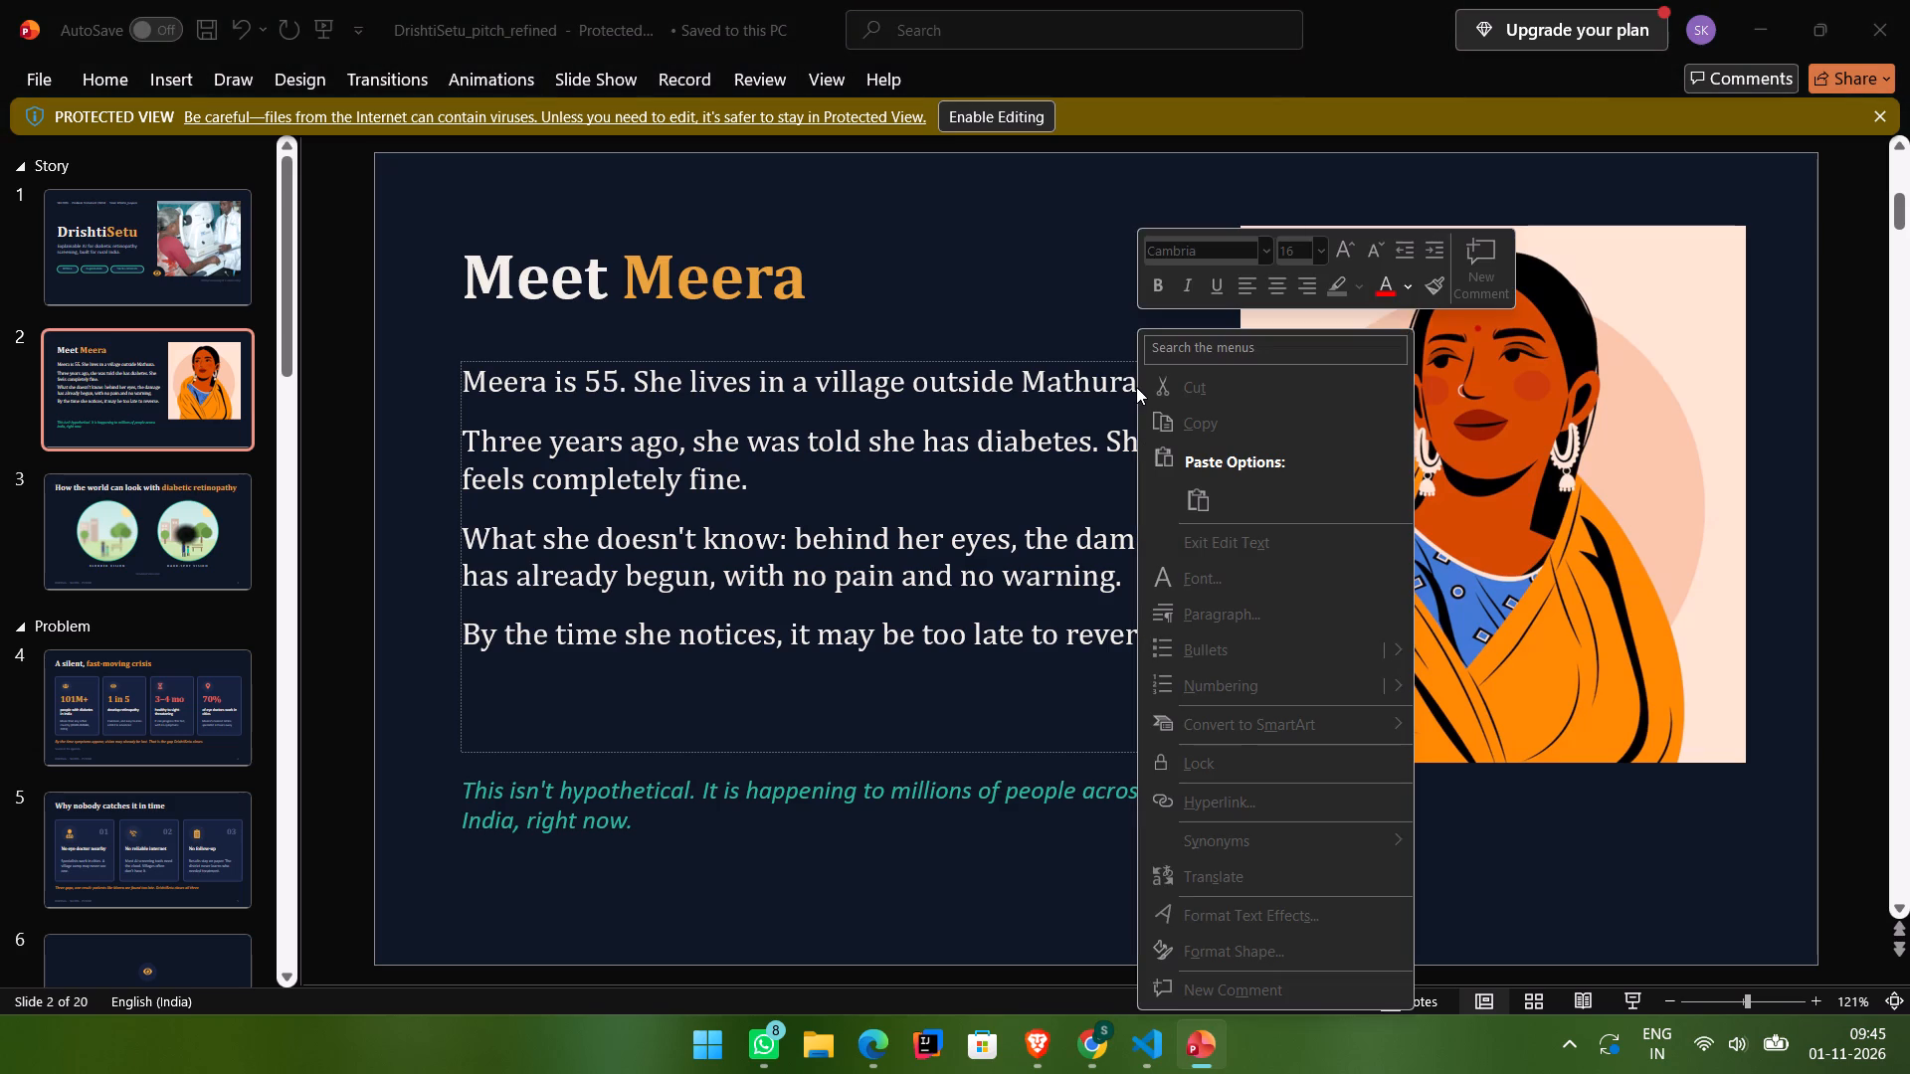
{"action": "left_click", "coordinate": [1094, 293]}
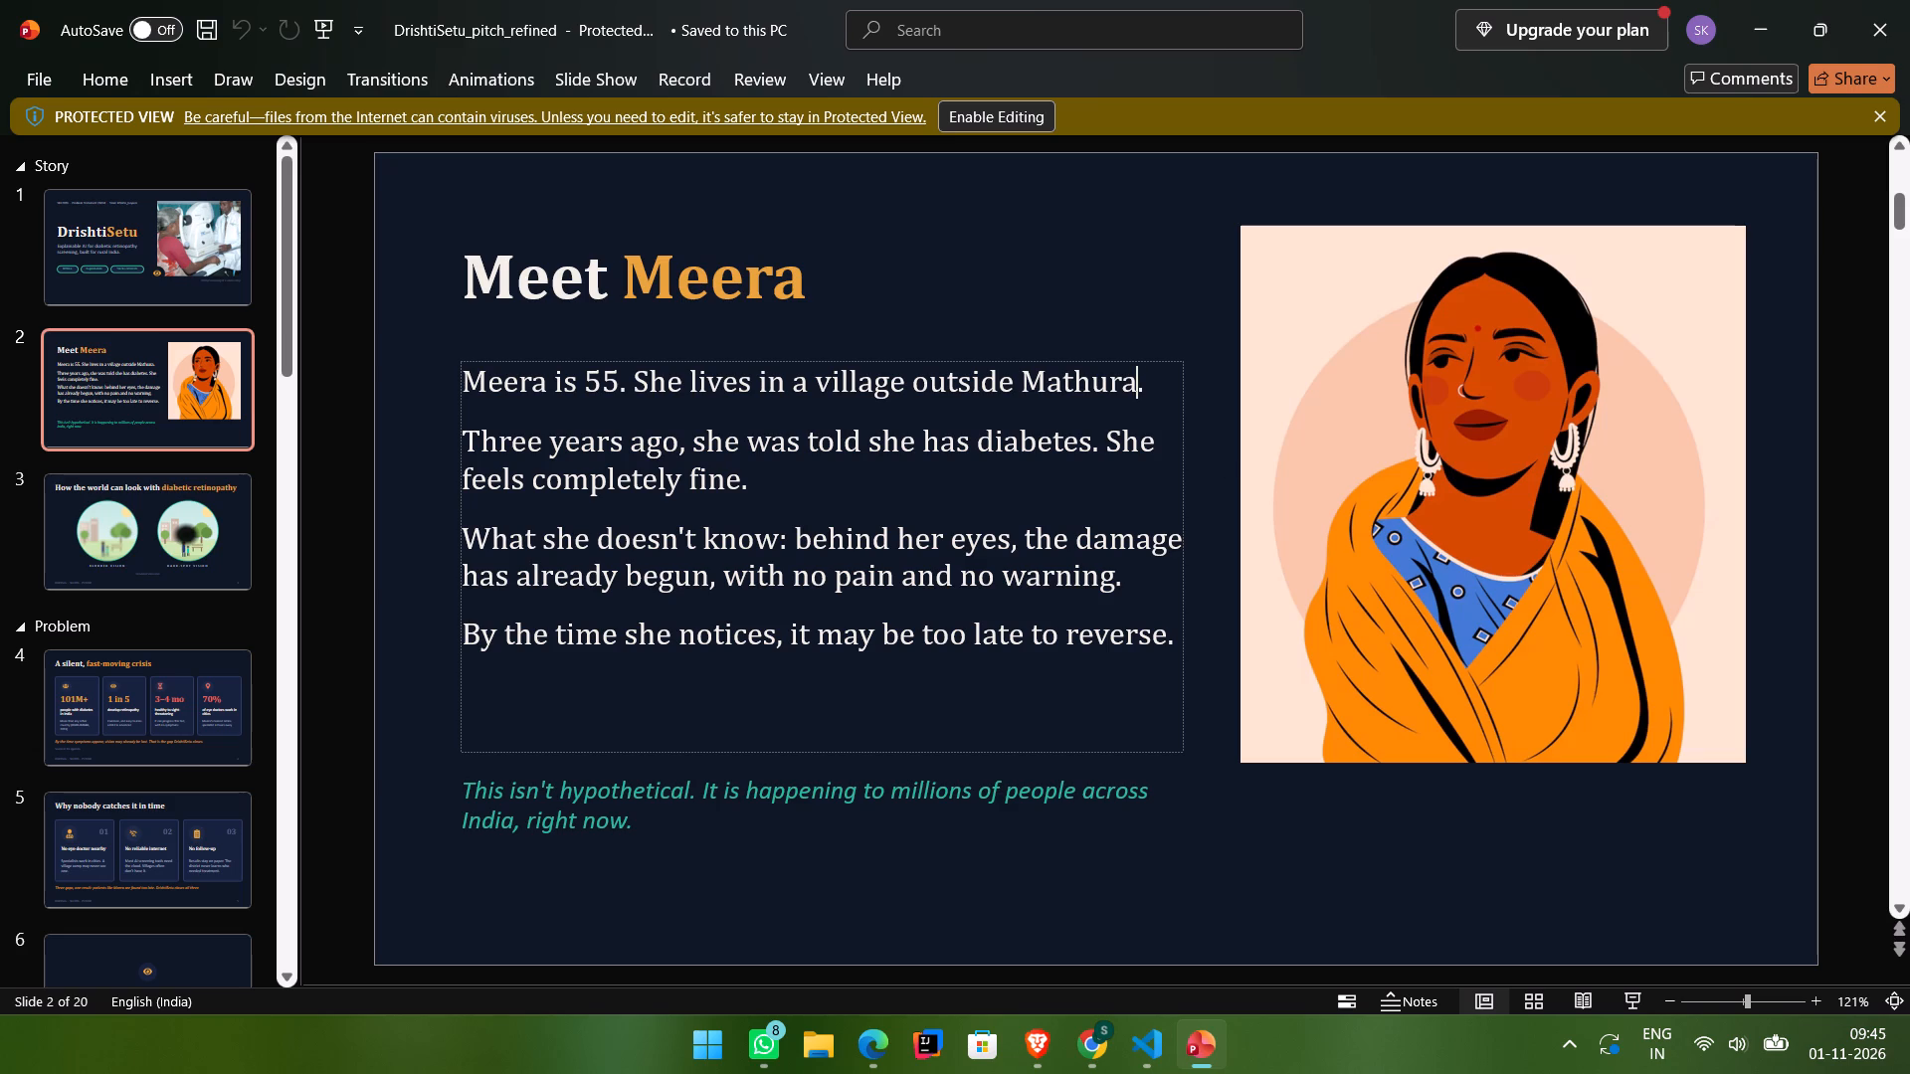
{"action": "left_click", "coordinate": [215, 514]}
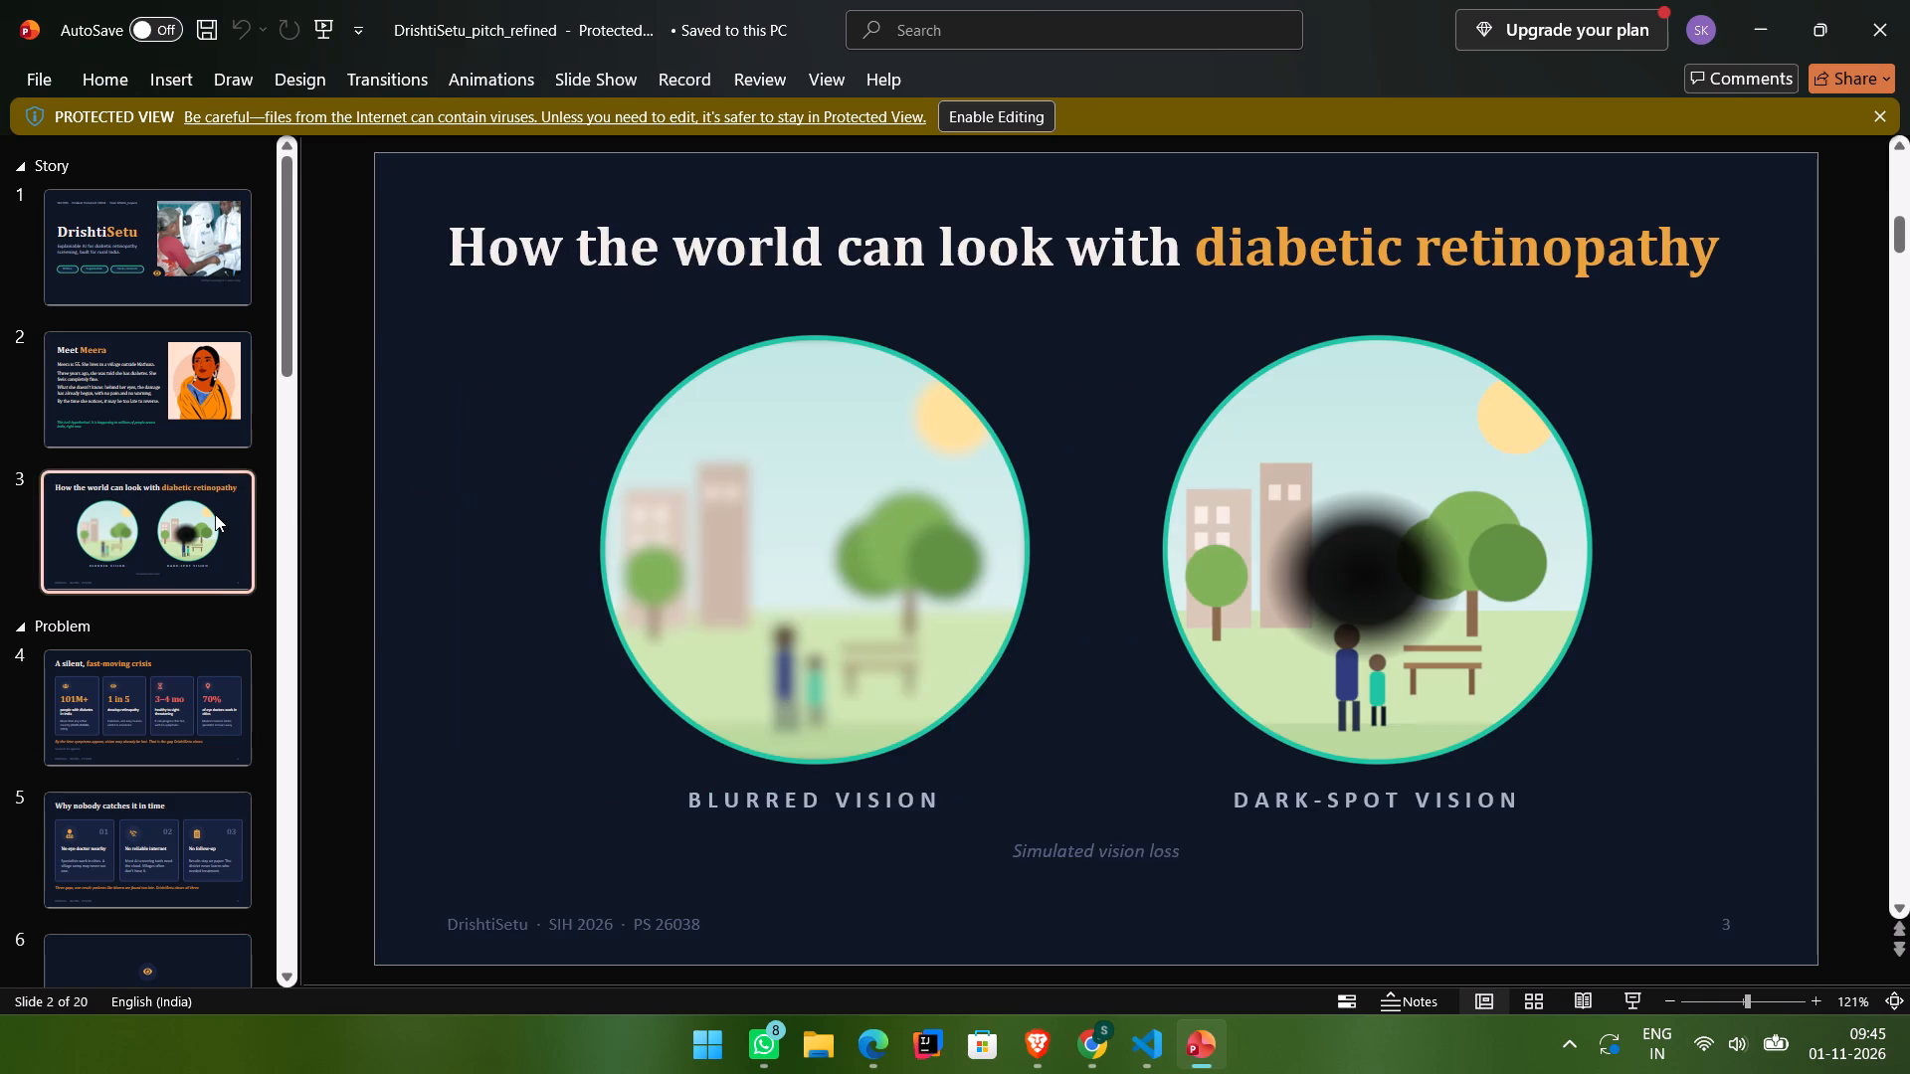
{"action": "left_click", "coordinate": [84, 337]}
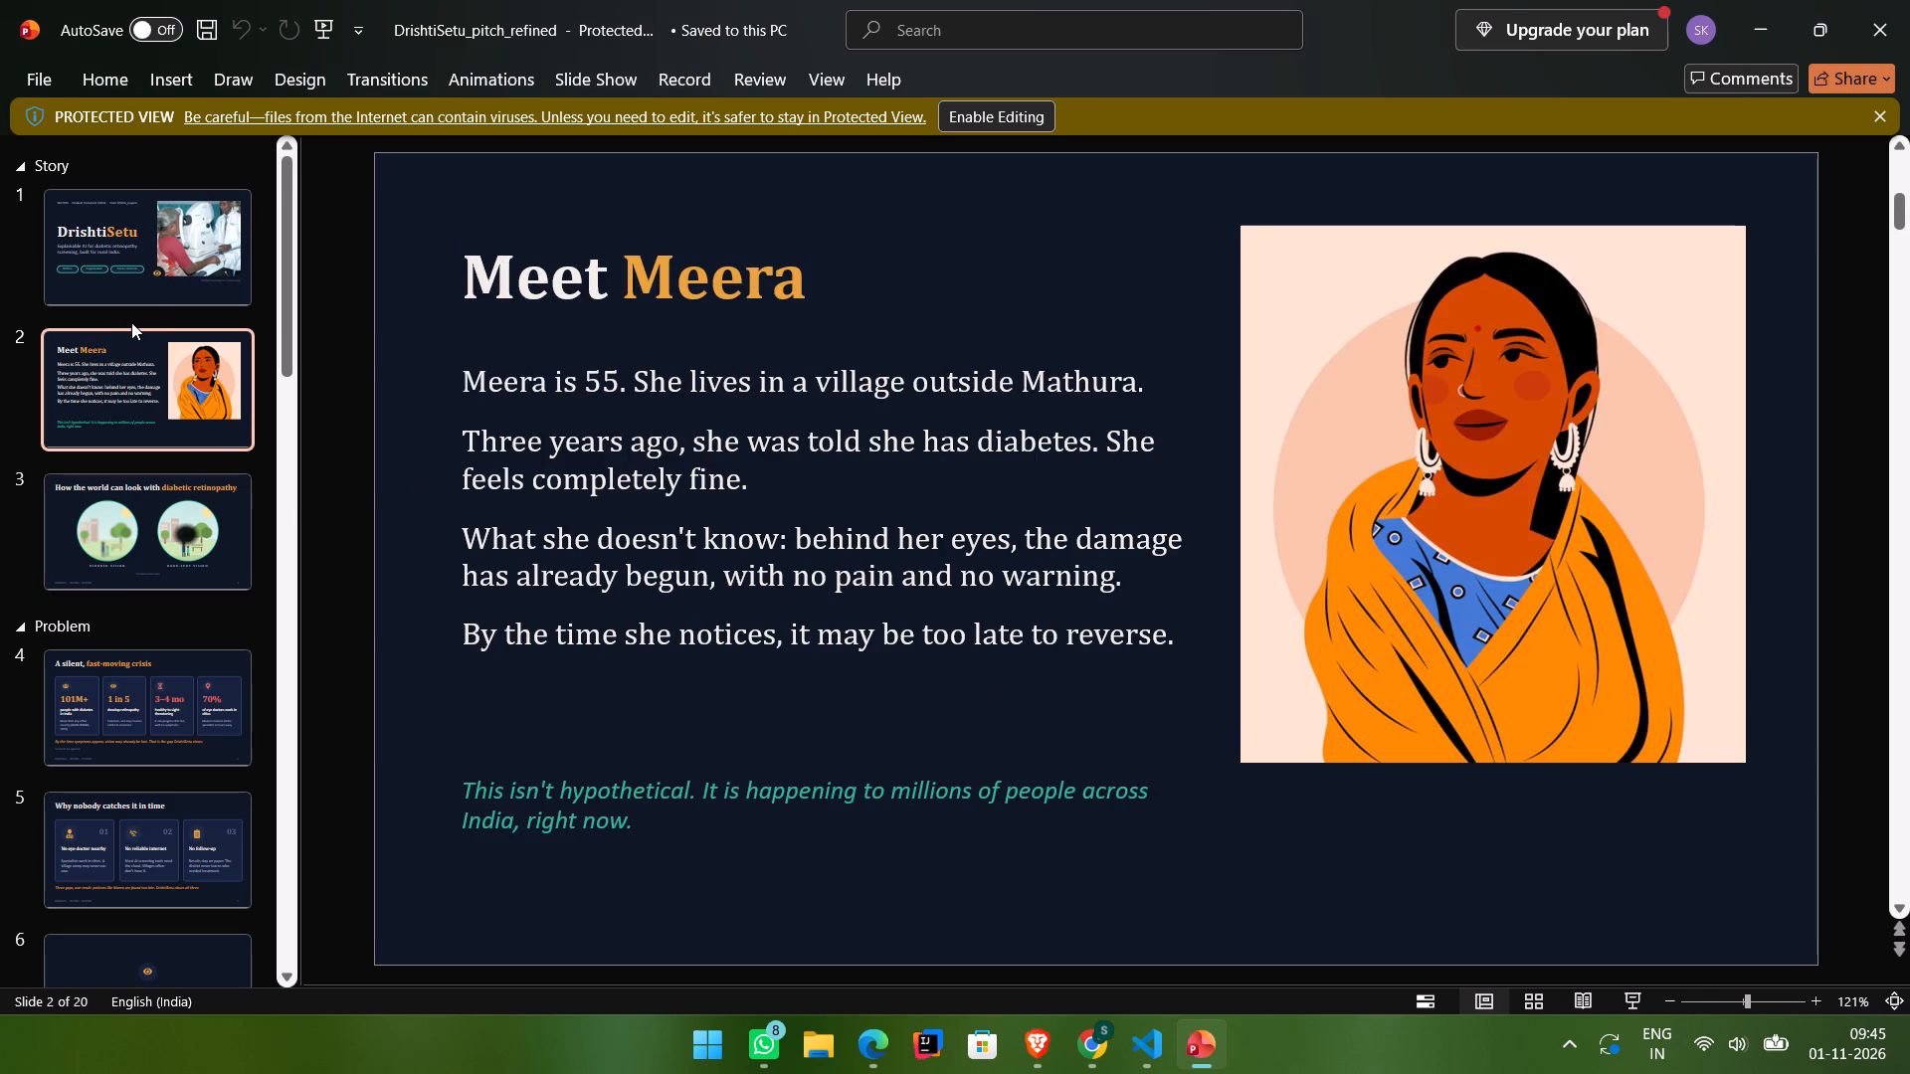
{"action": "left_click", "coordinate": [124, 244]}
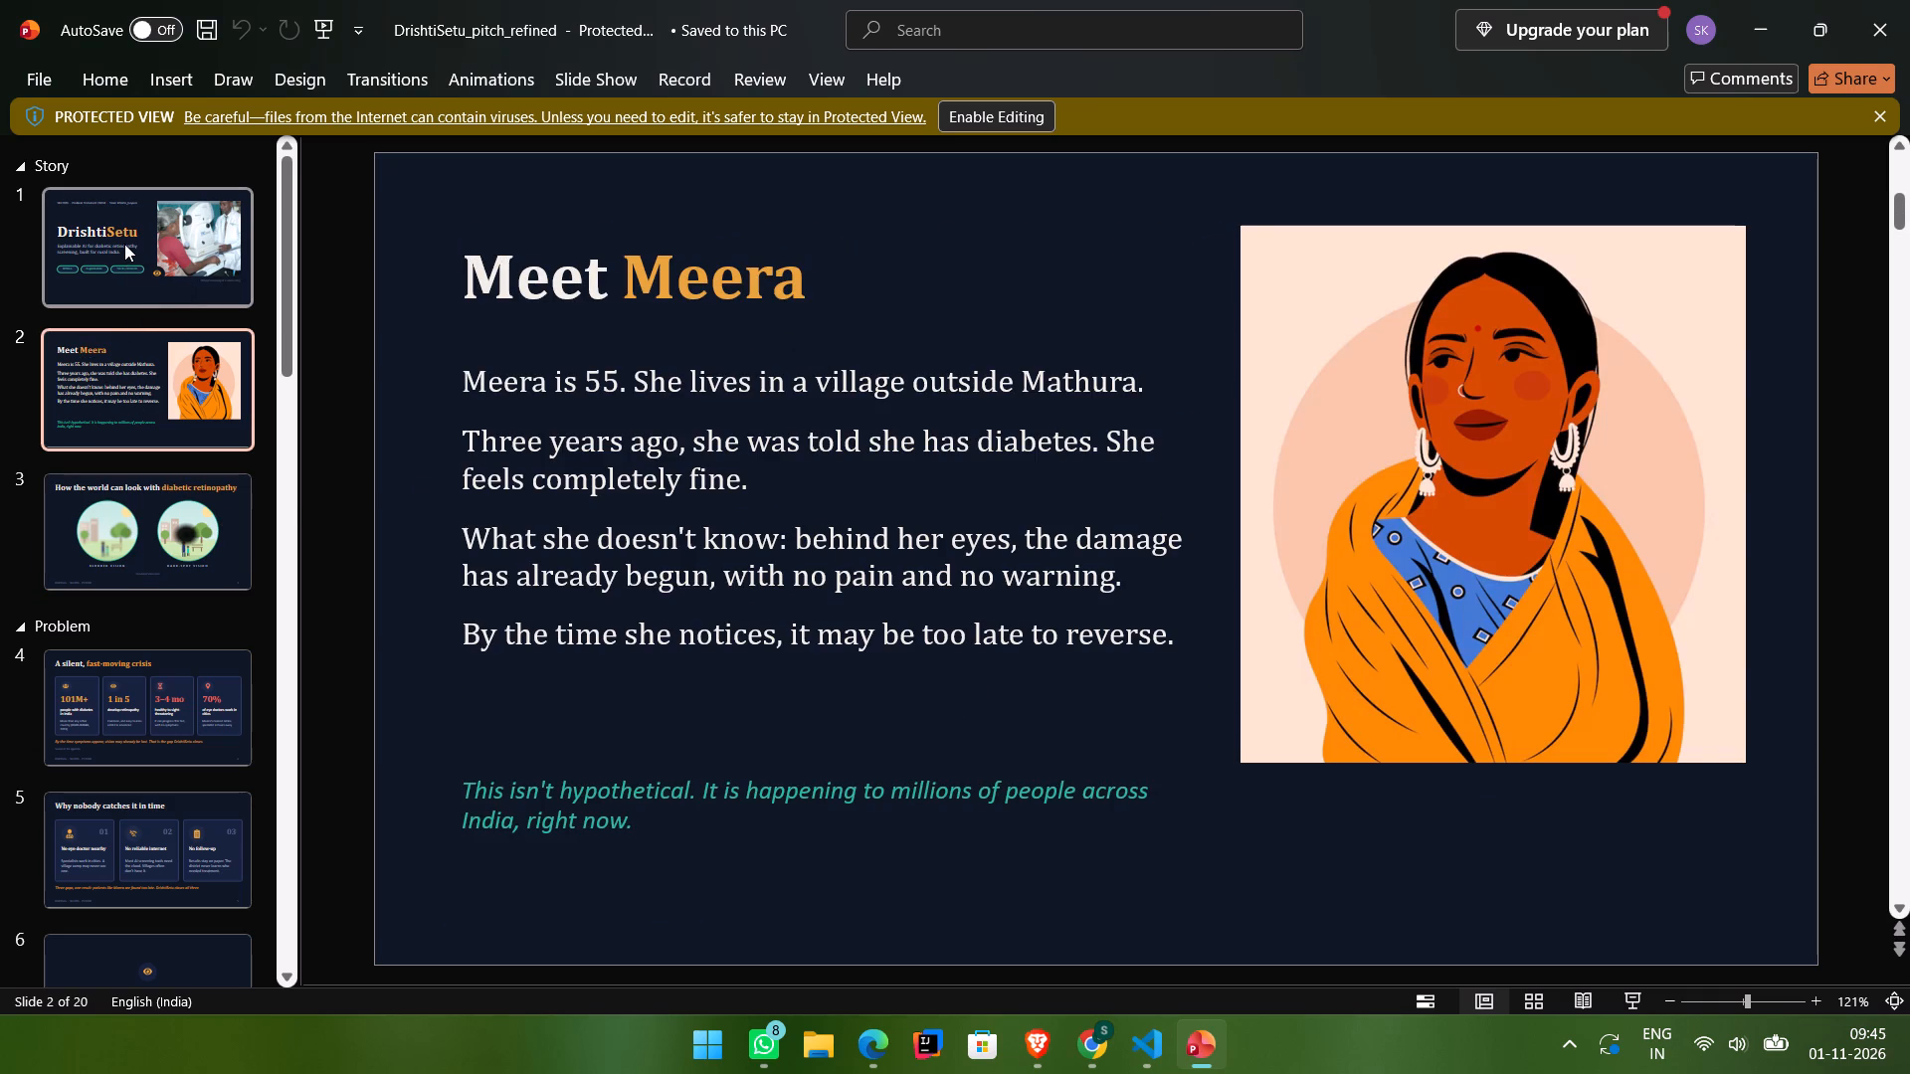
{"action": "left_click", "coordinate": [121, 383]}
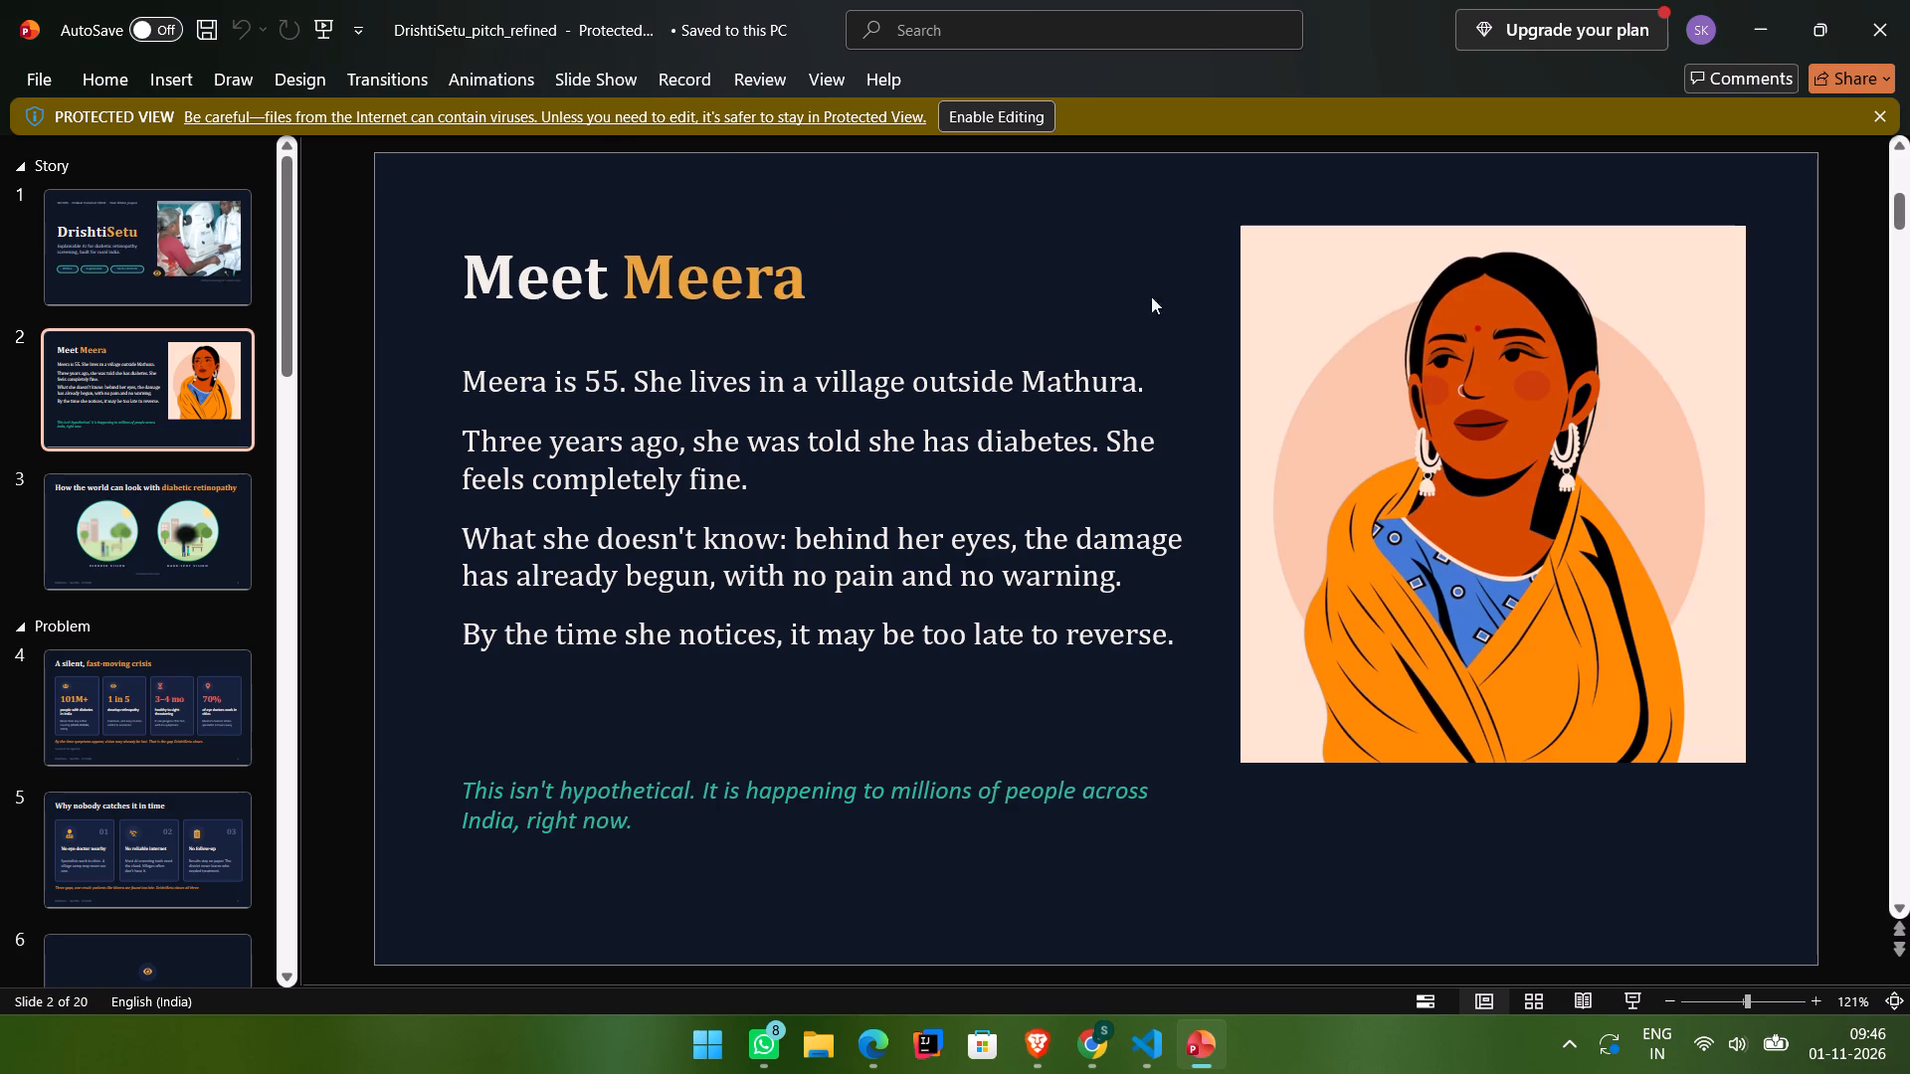
Enable editing for the protected DrishtiSetu_pitch_refined presentation.
{"action": "left_click", "coordinate": [1000, 123]}
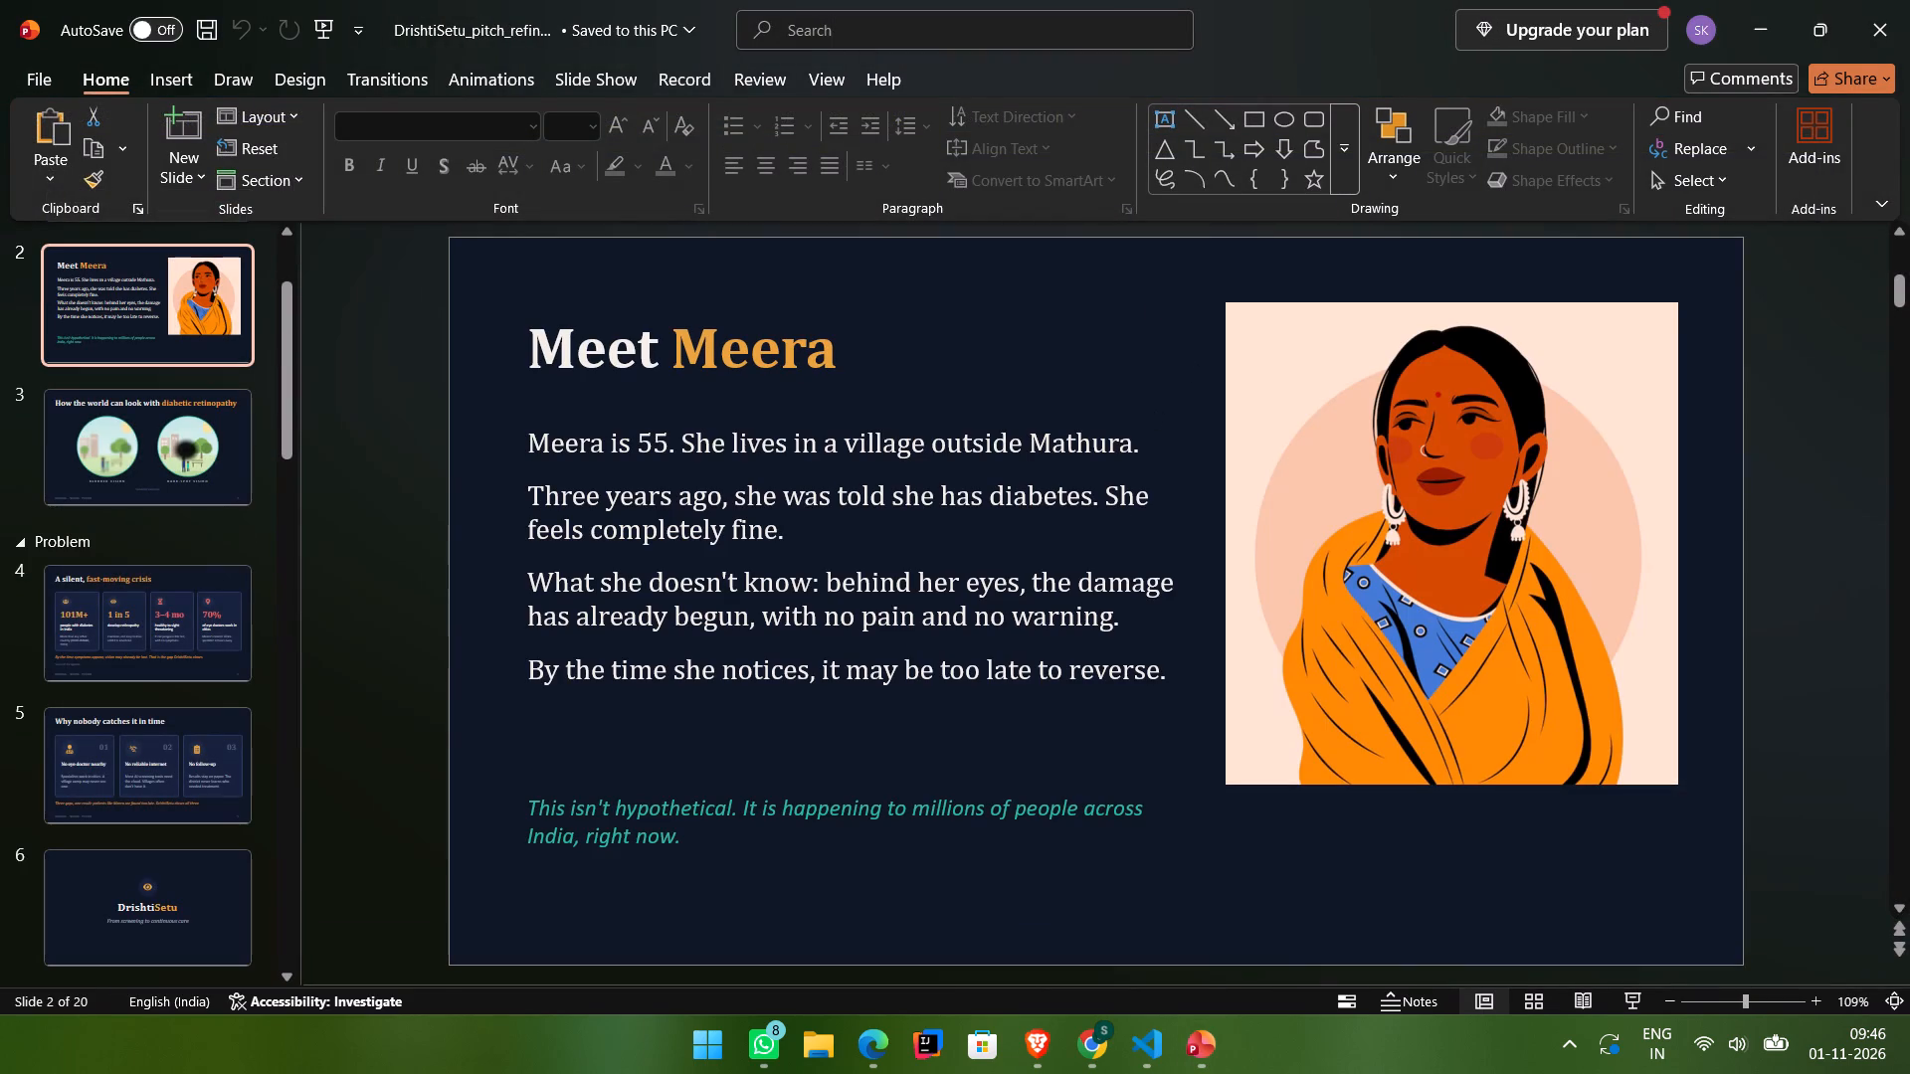
On the Meet Meera slide, replace the place name Mathura with Udaipur in the first sentence.
{"action": "left_click", "coordinate": [1130, 445]}
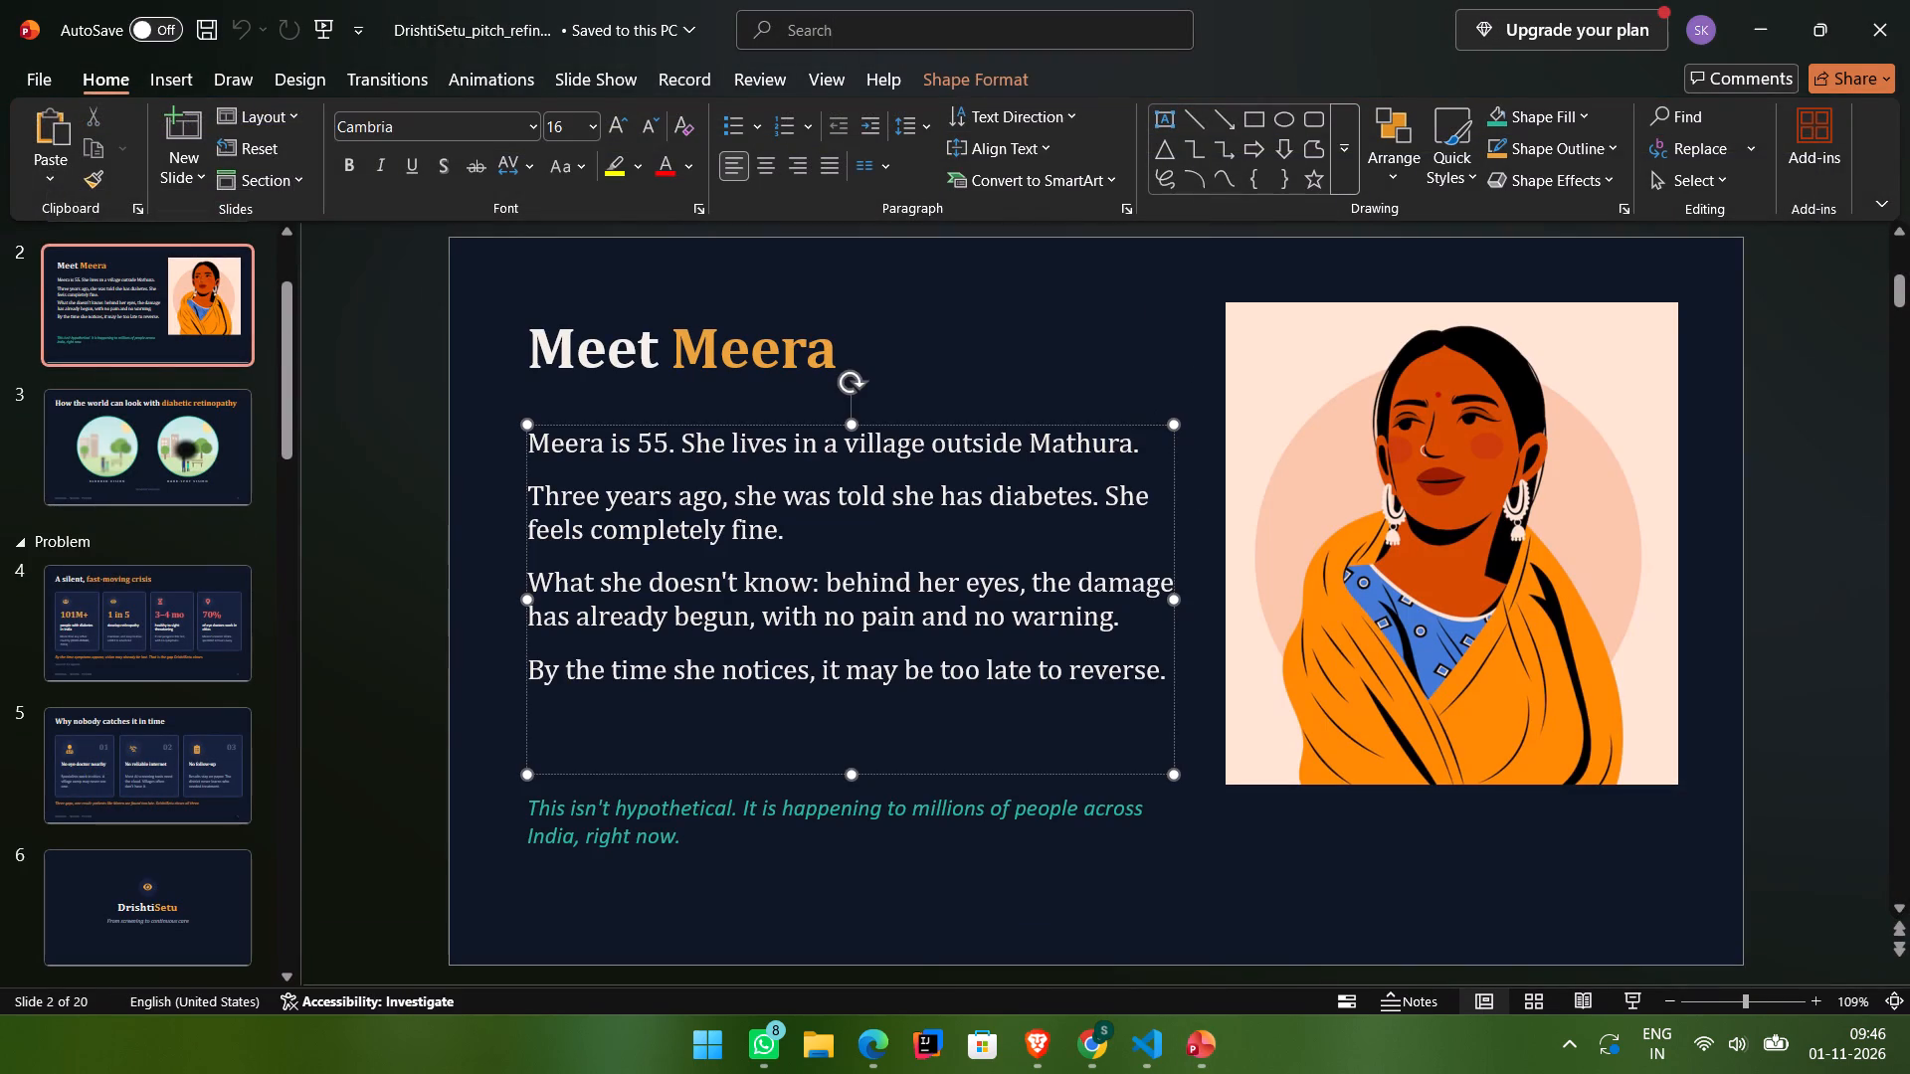
{"action": "key", "text": "BackSpace"}
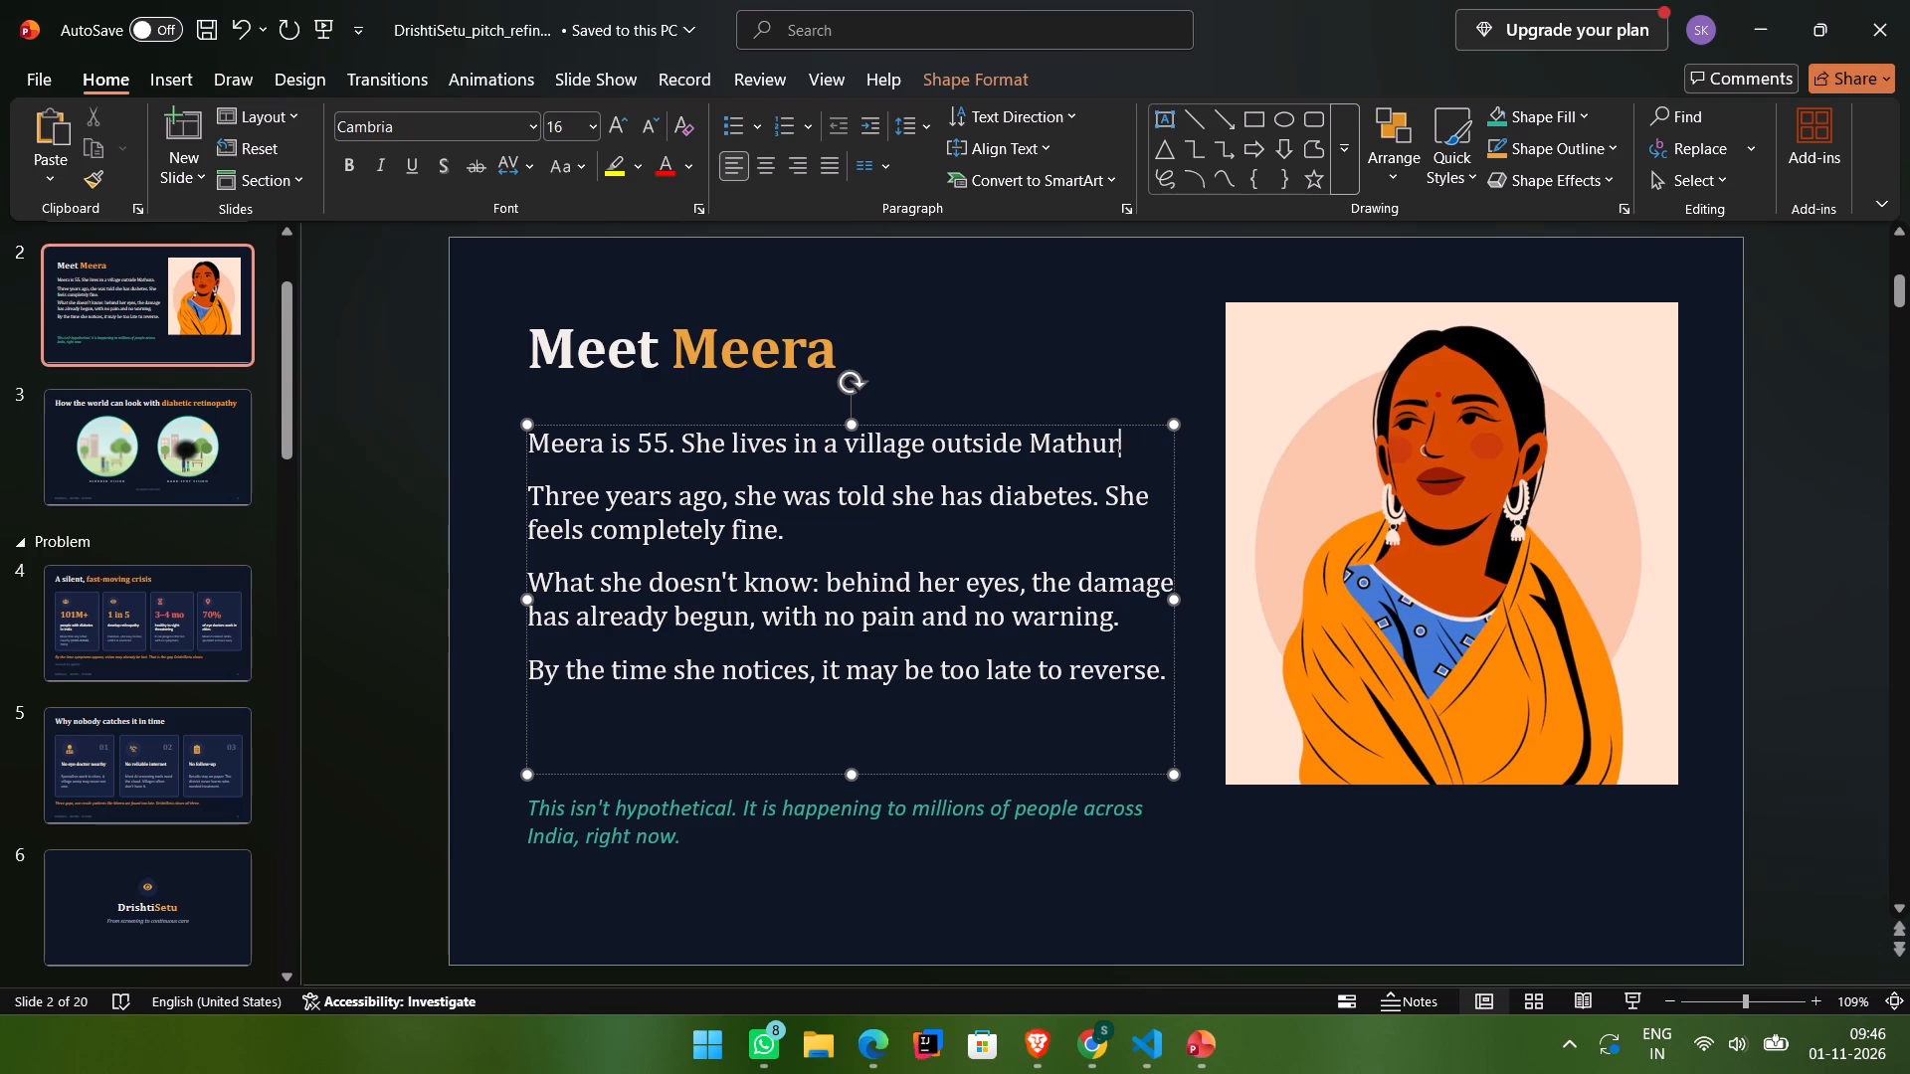
{"action": "key", "text": "BackSpace"}
{"action": "key", "text": "BackSpace"}
{"action": "key", "text": "BackSpace"}
{"action": "key", "text": "BackSpace"}
{"action": "key", "text": "BackSpace"}
{"action": "key", "text": "BackSpace"}
{"action": "type", "text": "Uda"}
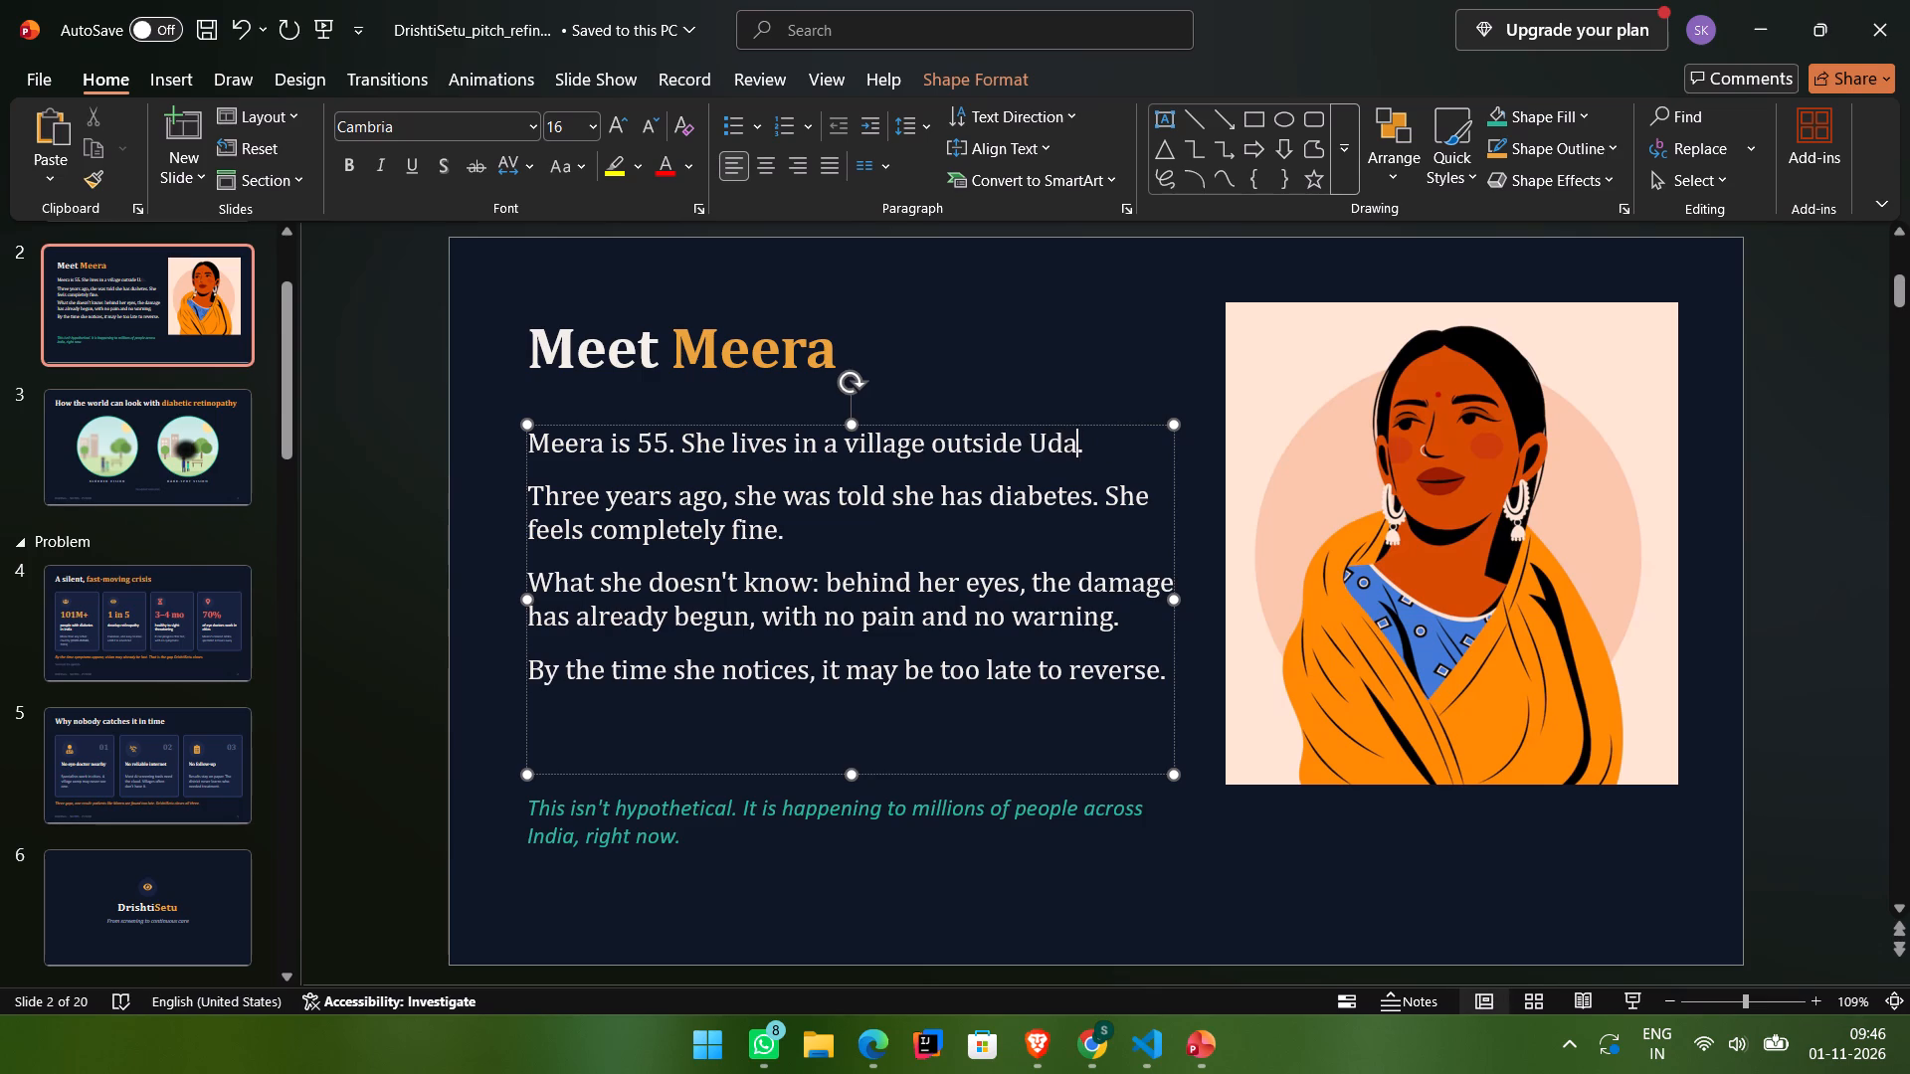
{"action": "type", "text": "ipur"}
{"action": "left_click", "coordinate": [909, 529]}
{"action": "key", "text": "Down"}
Review slides 2 to 7, covering Meera's story, the vision-loss simulation, the problem slides and the Screen, Explain, Refer, Track solution.
{"action": "double_click", "coordinate": [98, 462]}
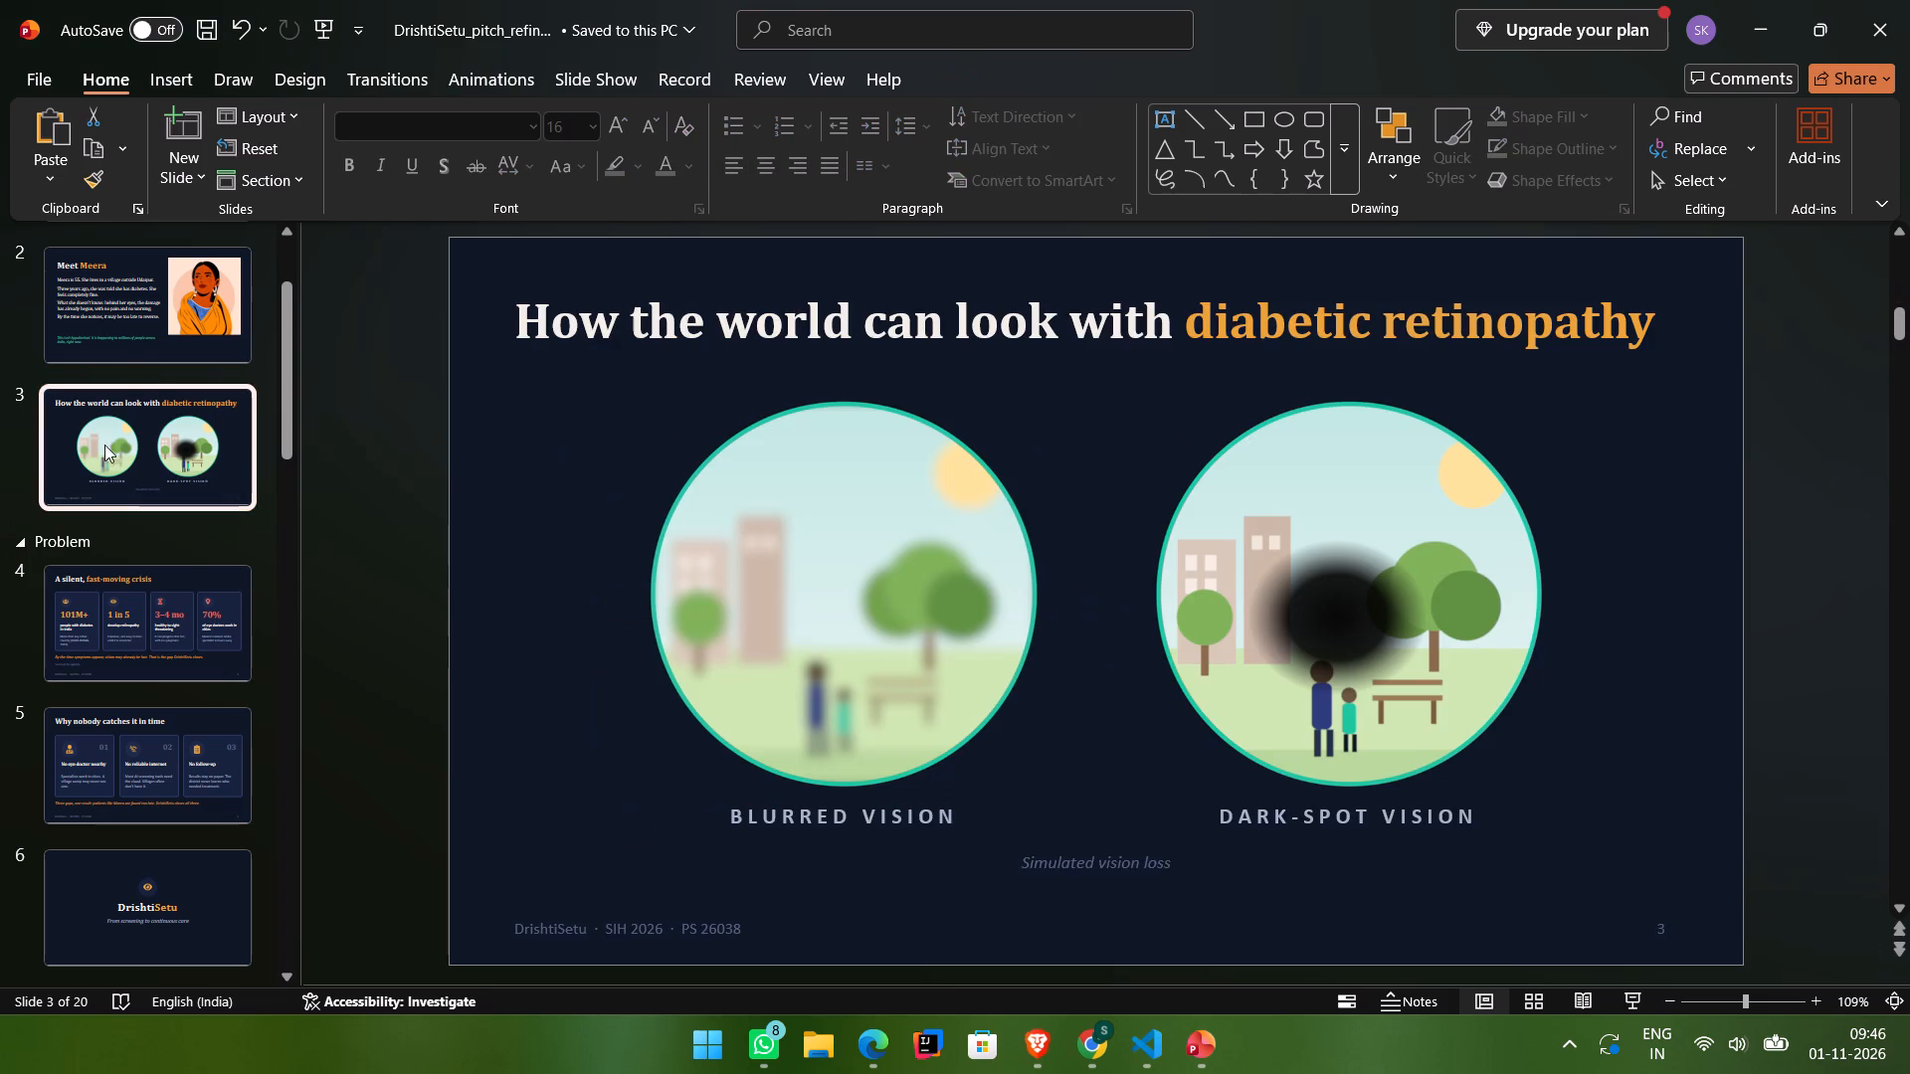
{"action": "double_click", "coordinate": [119, 337]}
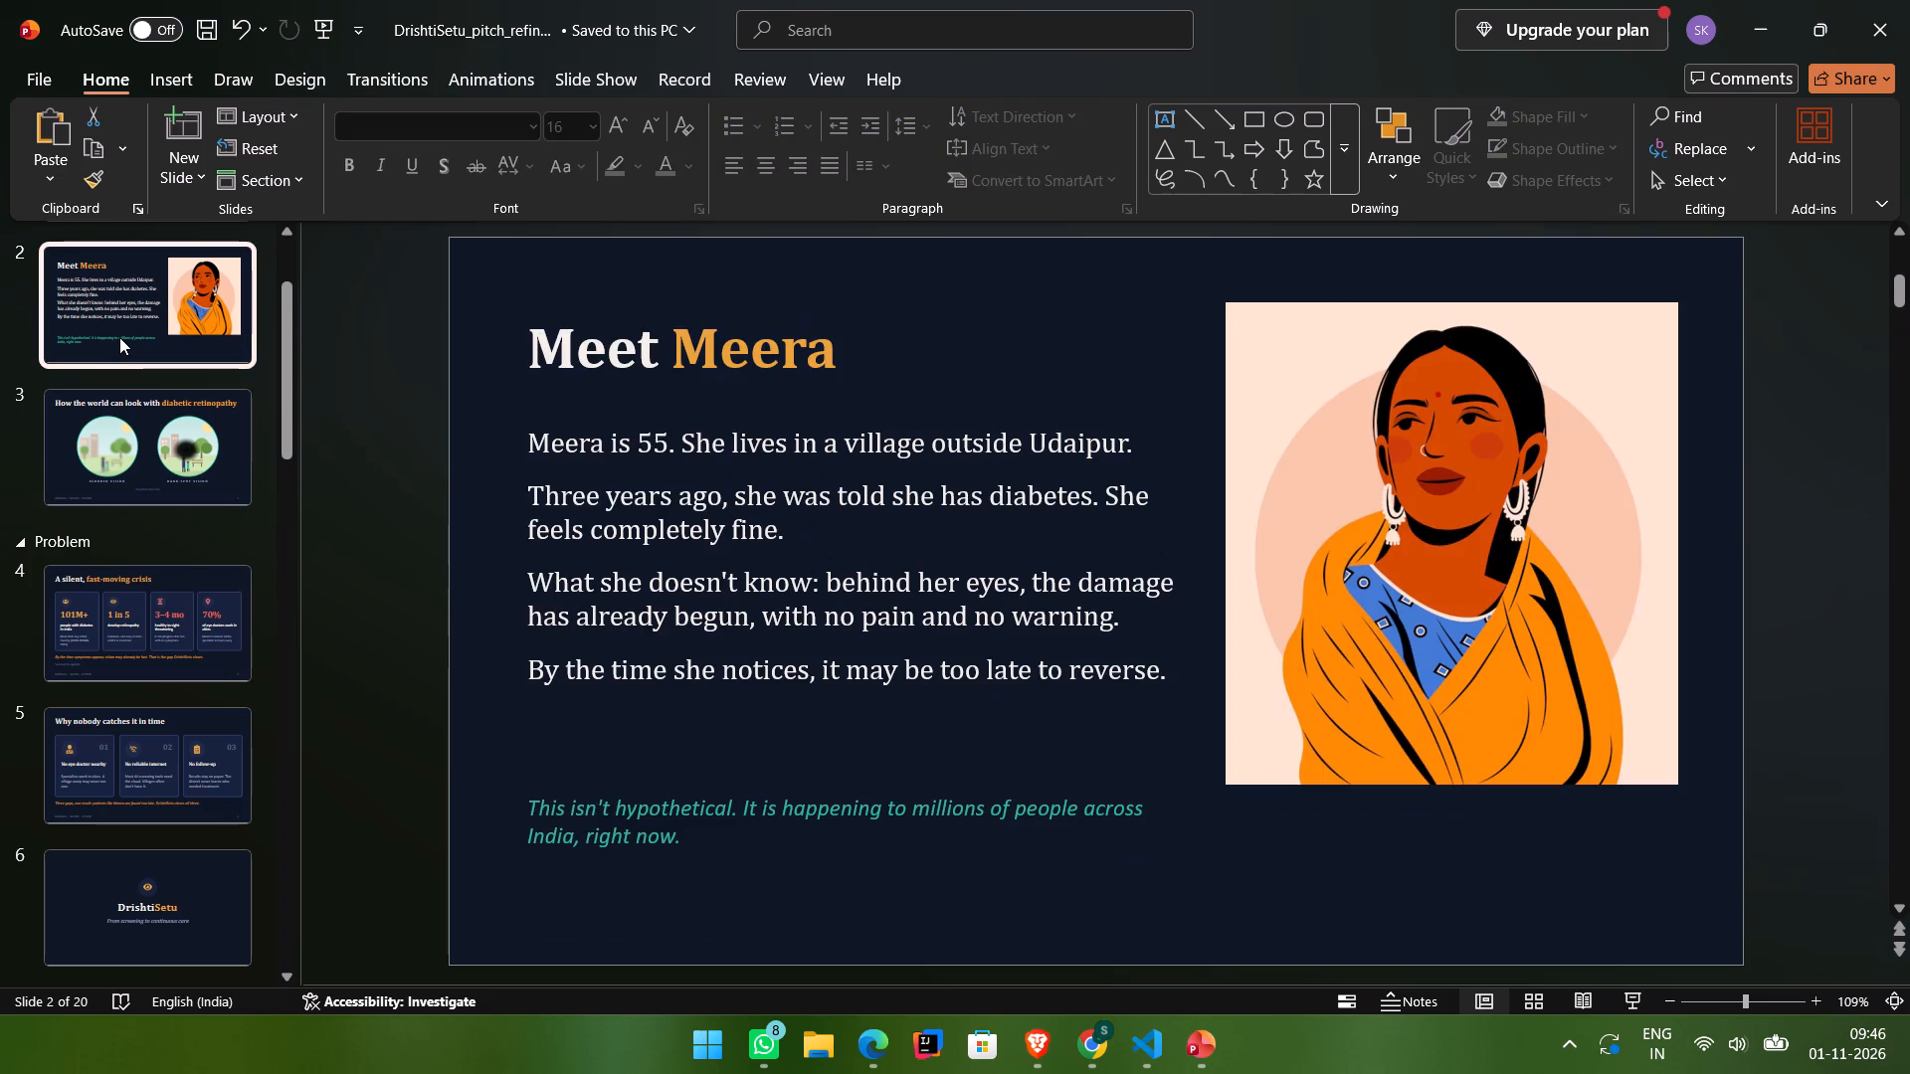
{"action": "left_click", "coordinate": [119, 337]}
{"action": "left_click", "coordinate": [126, 610]}
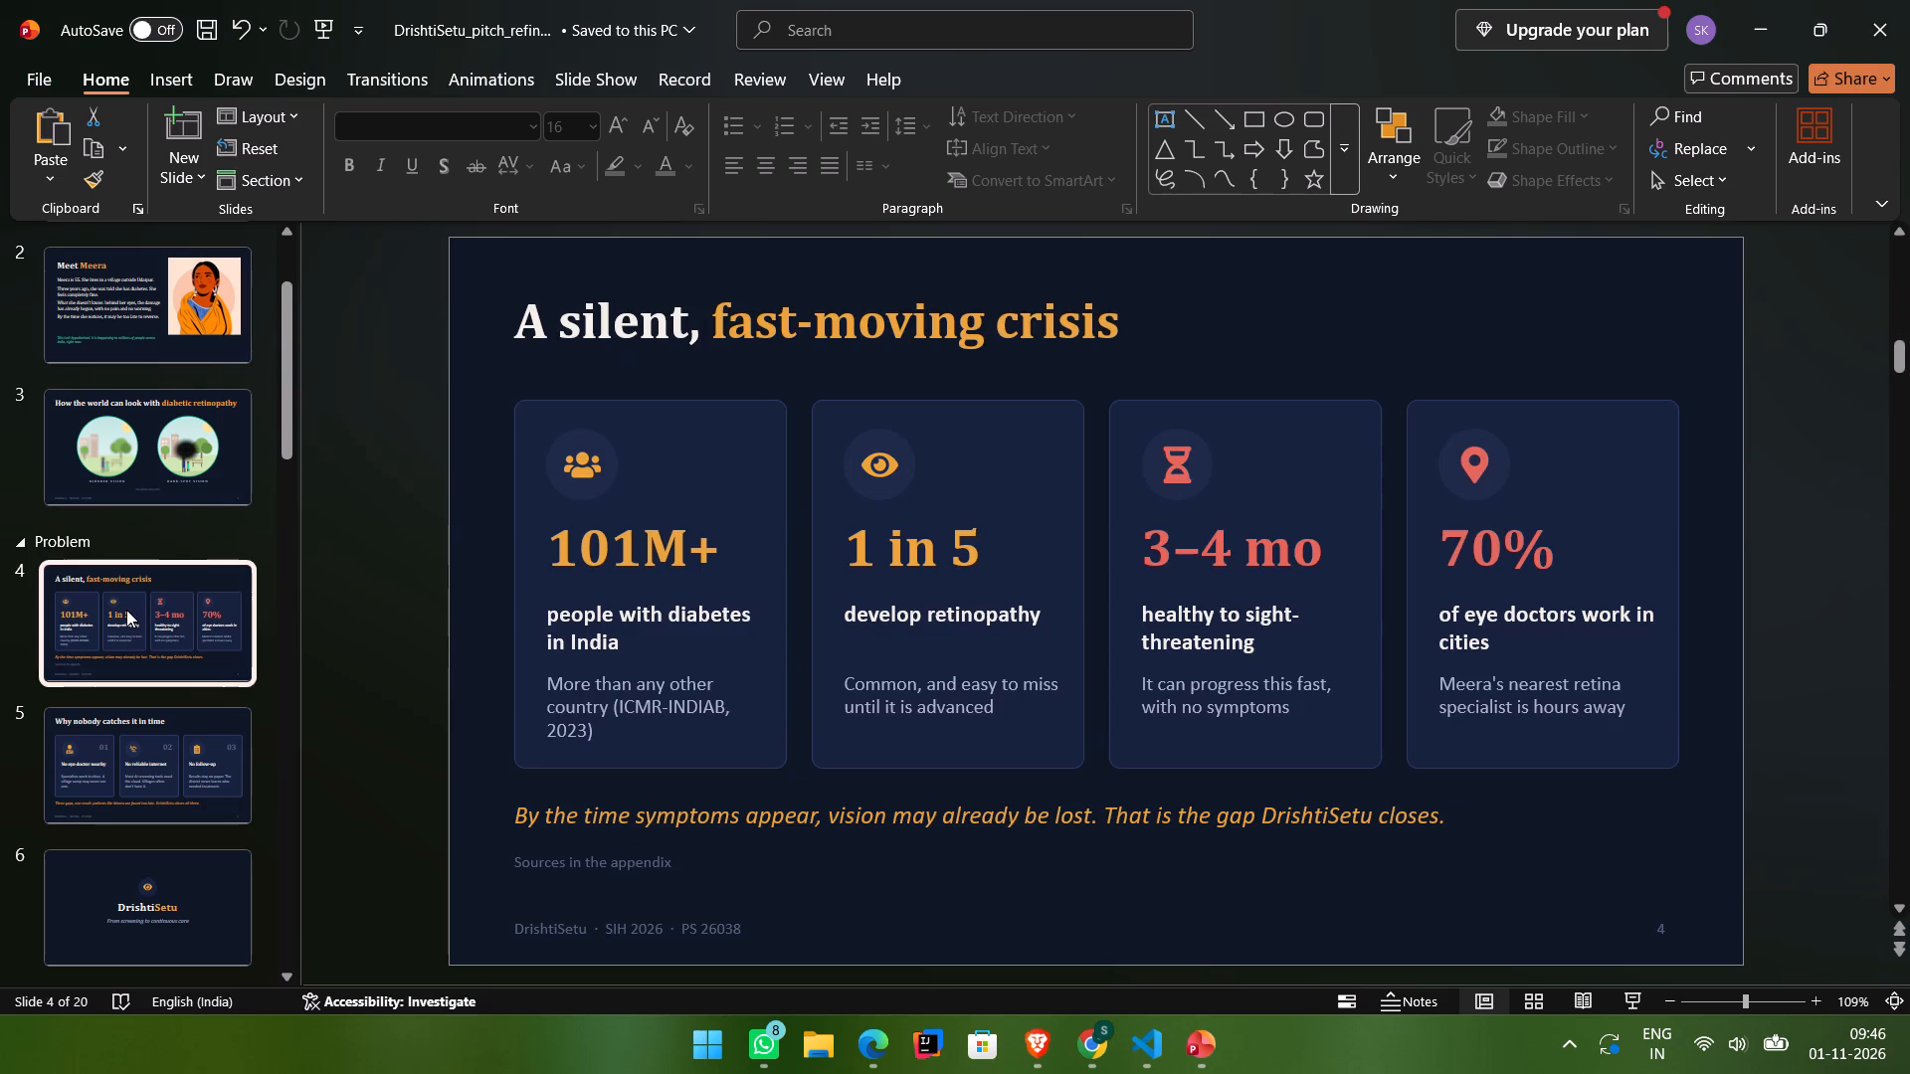
{"action": "scroll", "coordinate": [126, 610], "scroll_direction": "down", "scroll_amount": 3}
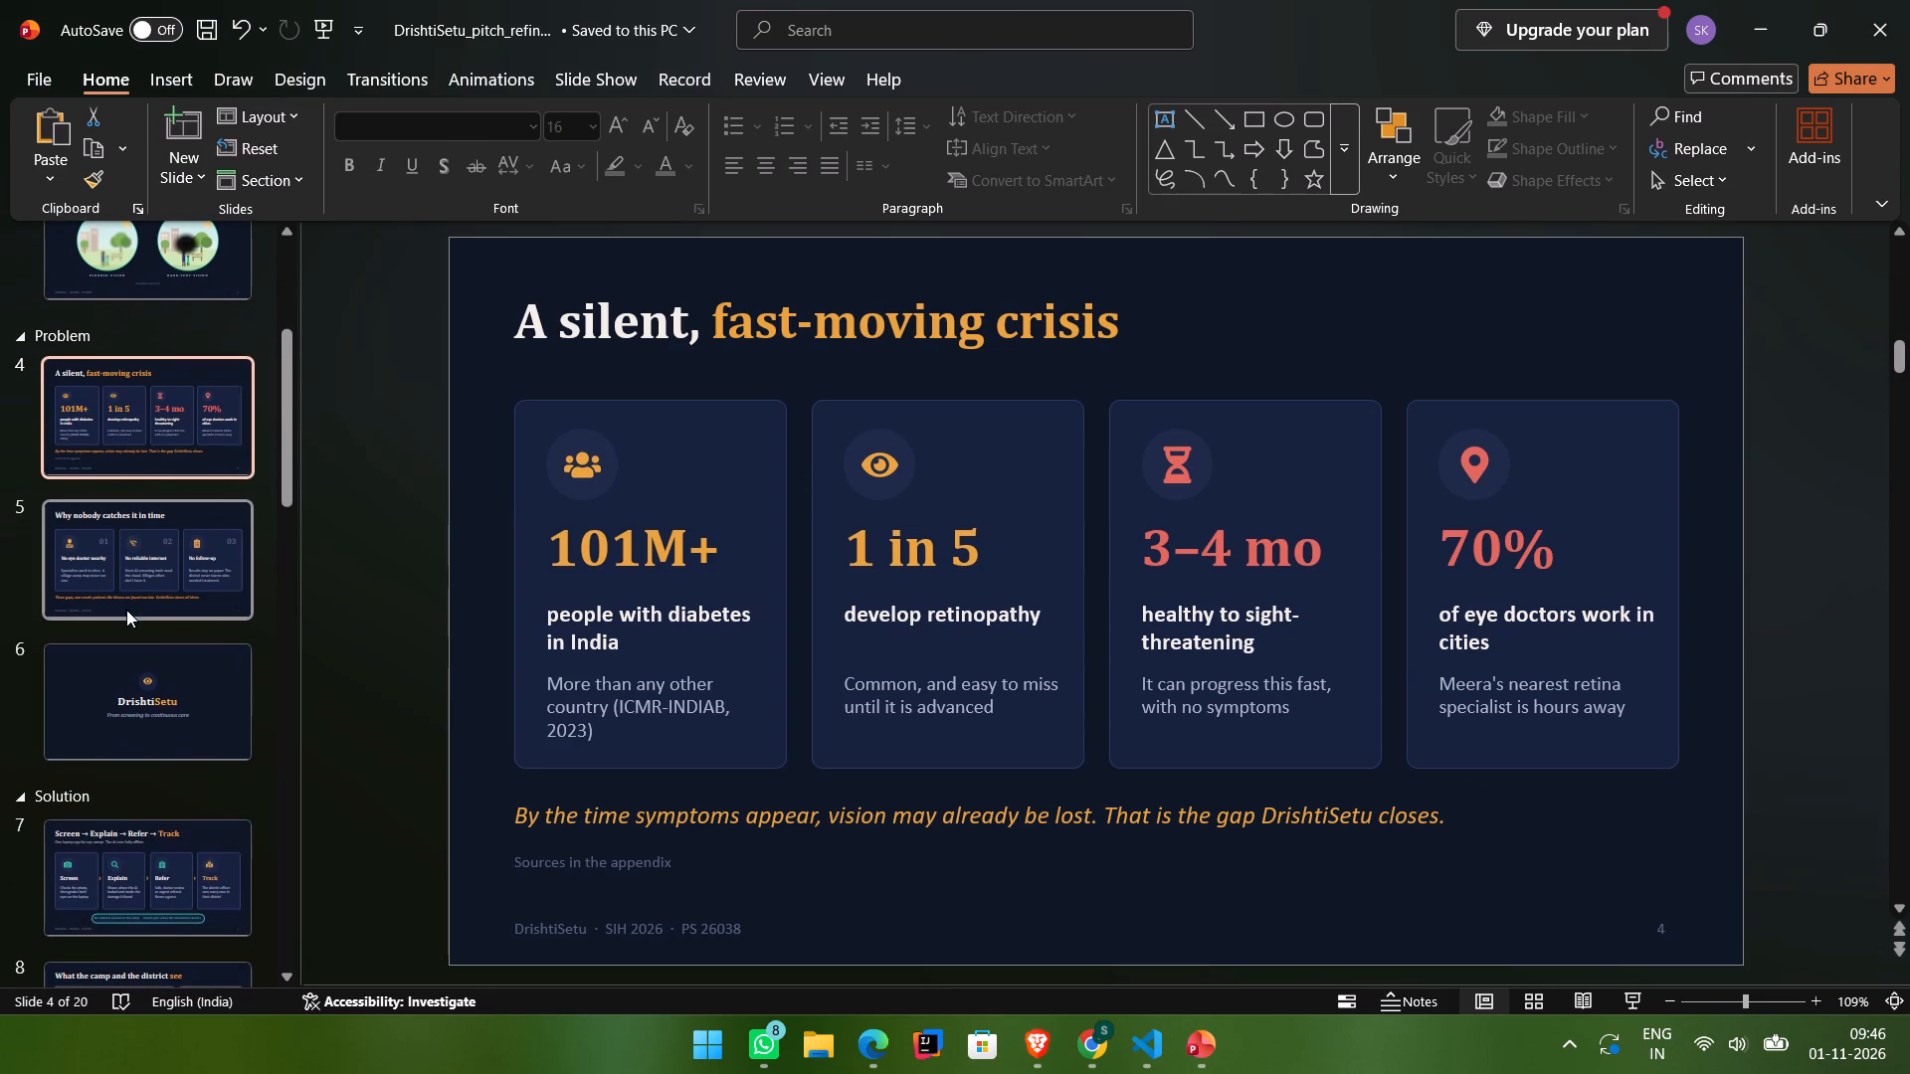
{"action": "left_click", "coordinate": [131, 535]}
{"action": "scroll", "coordinate": [131, 535], "scroll_direction": "down", "scroll_amount": 1}
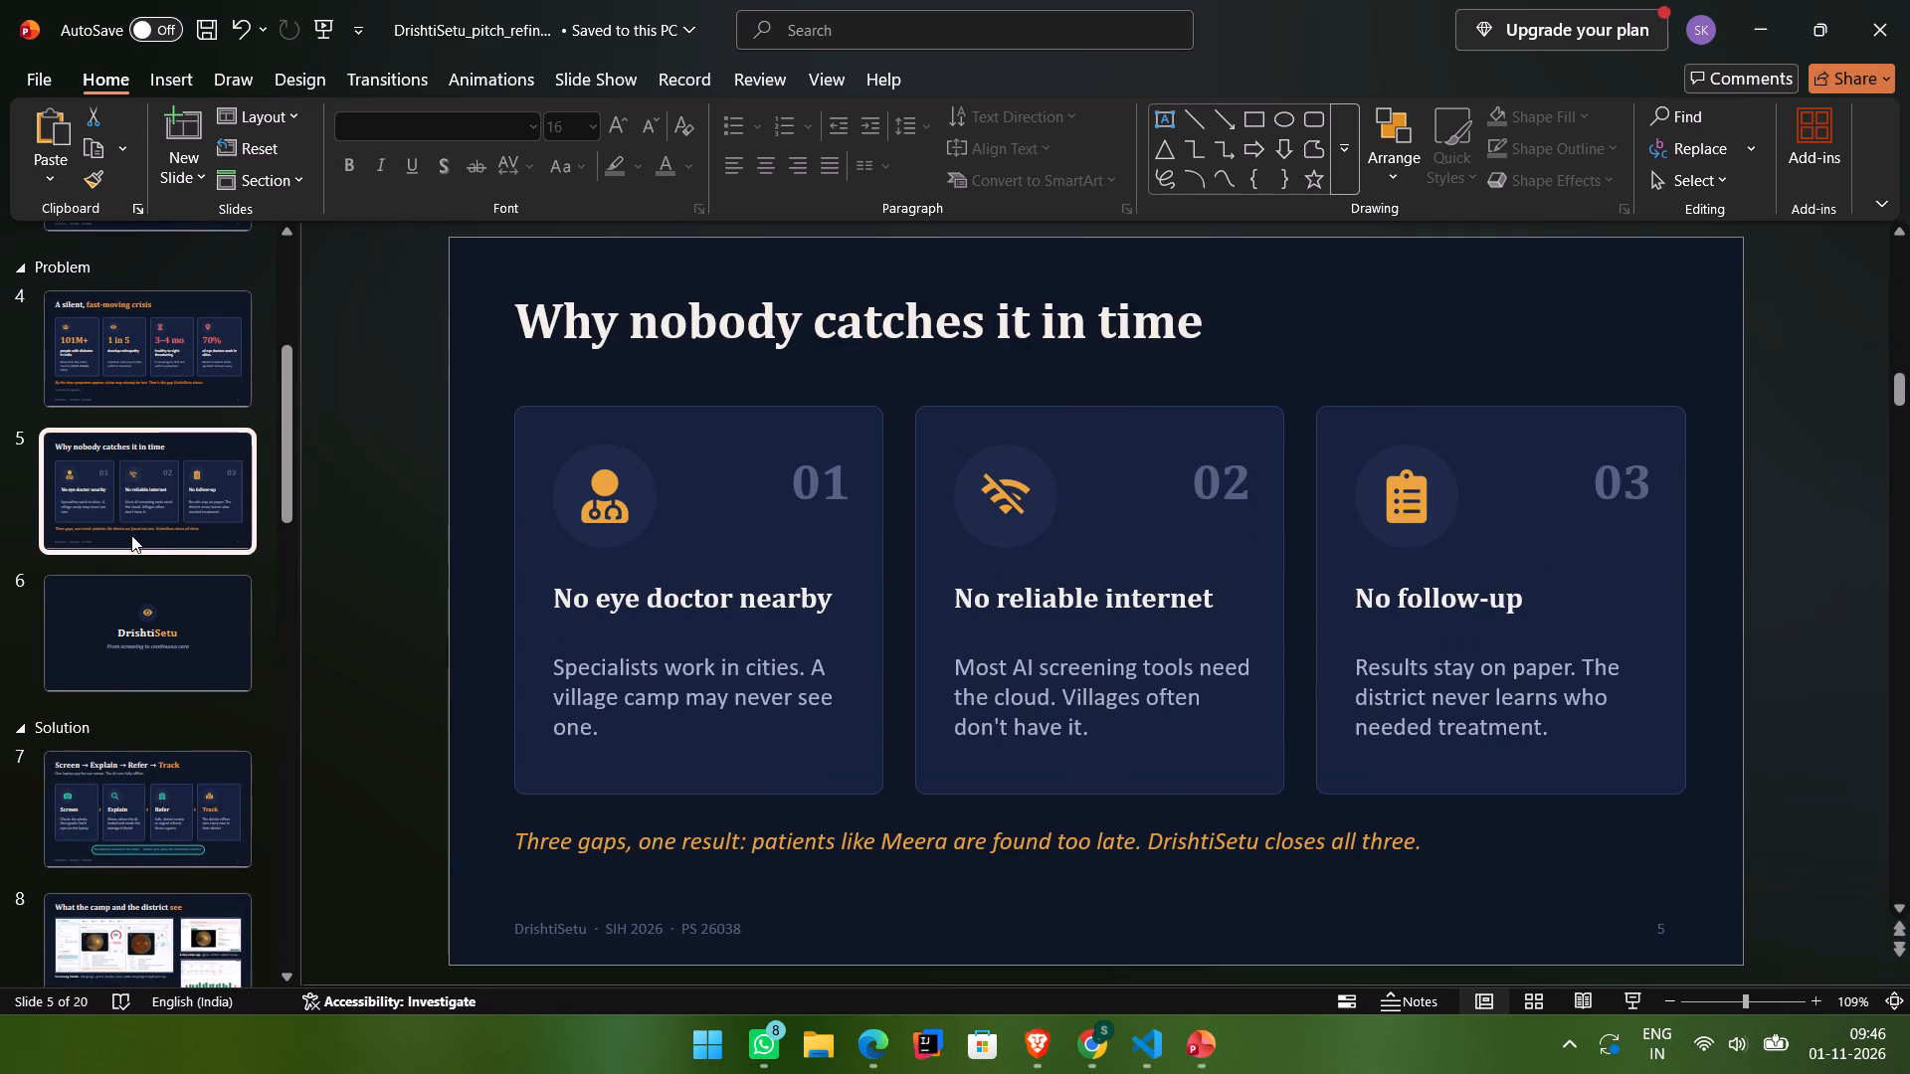
{"action": "scroll", "coordinate": [131, 535], "scroll_direction": "down", "scroll_amount": 1}
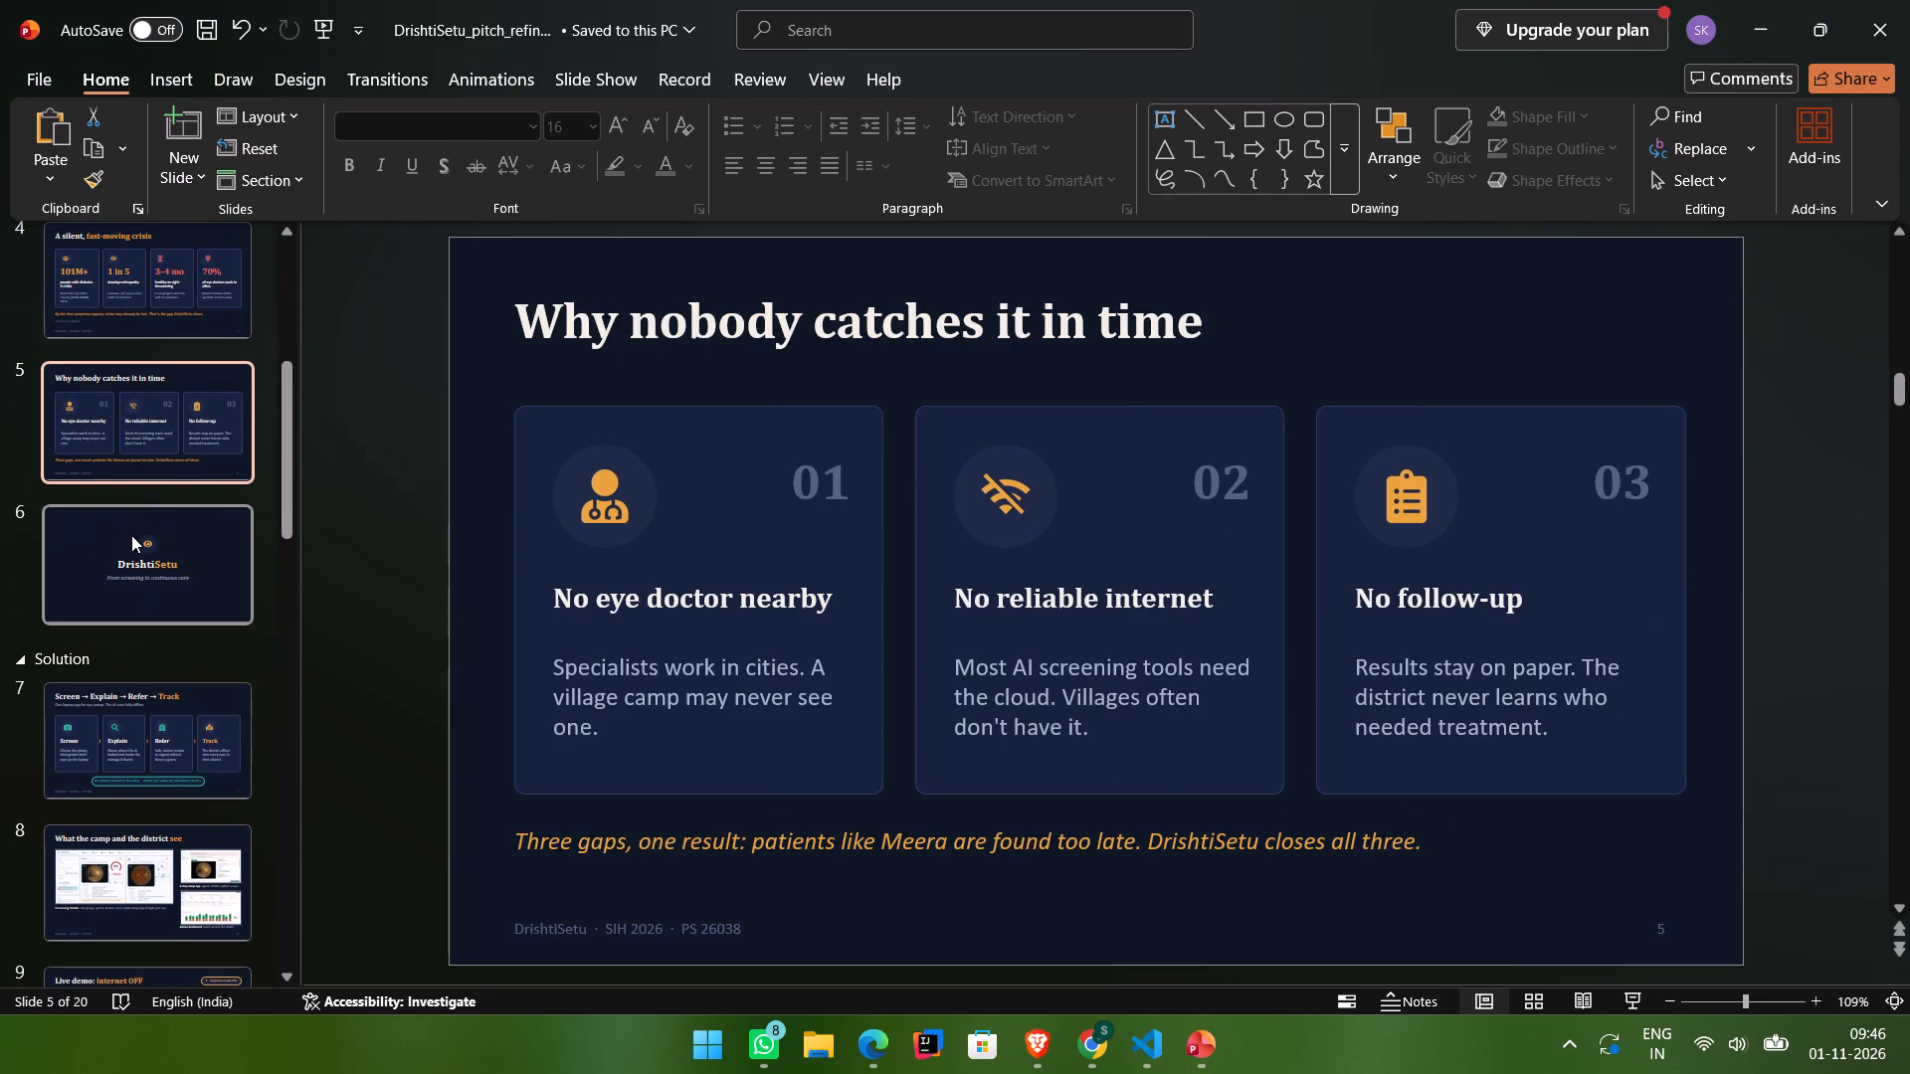
{"action": "left_click", "coordinate": [131, 535]}
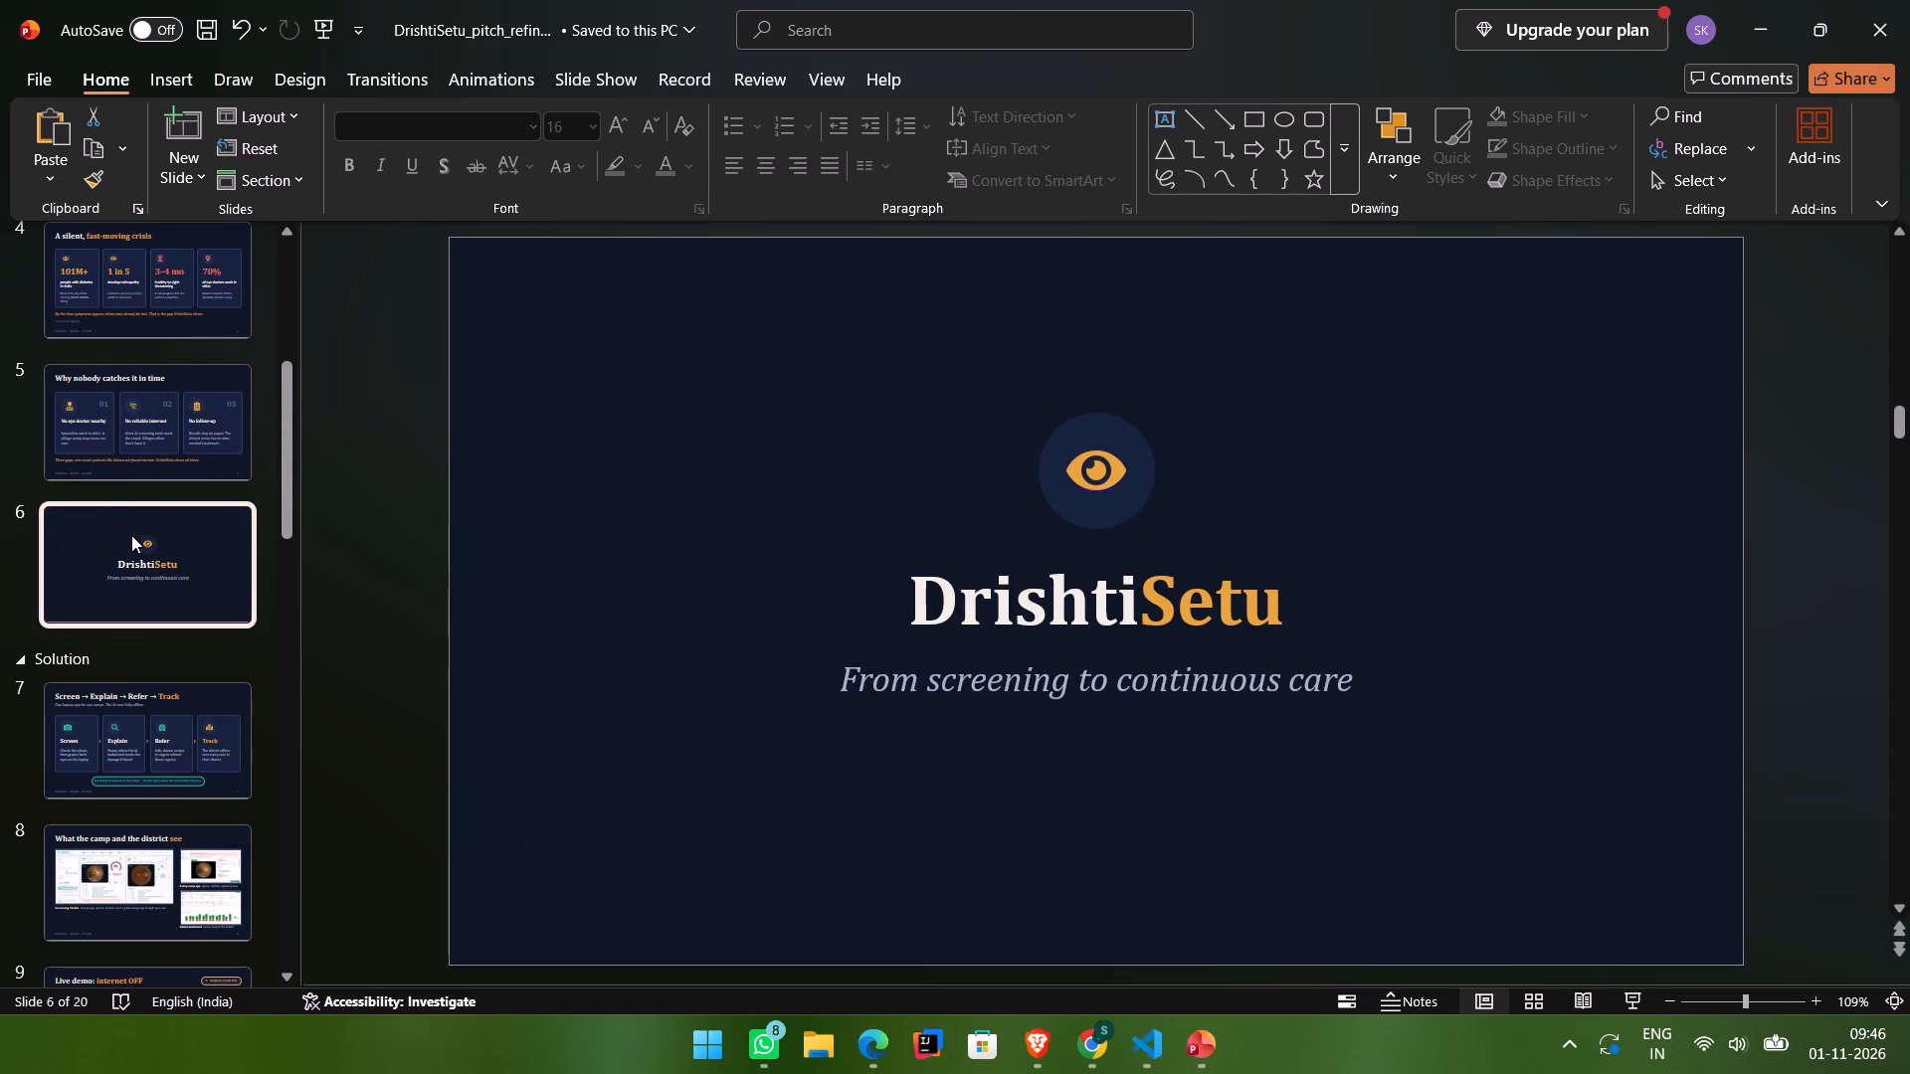
{"action": "scroll", "coordinate": [131, 535], "scroll_direction": "down", "scroll_amount": 1}
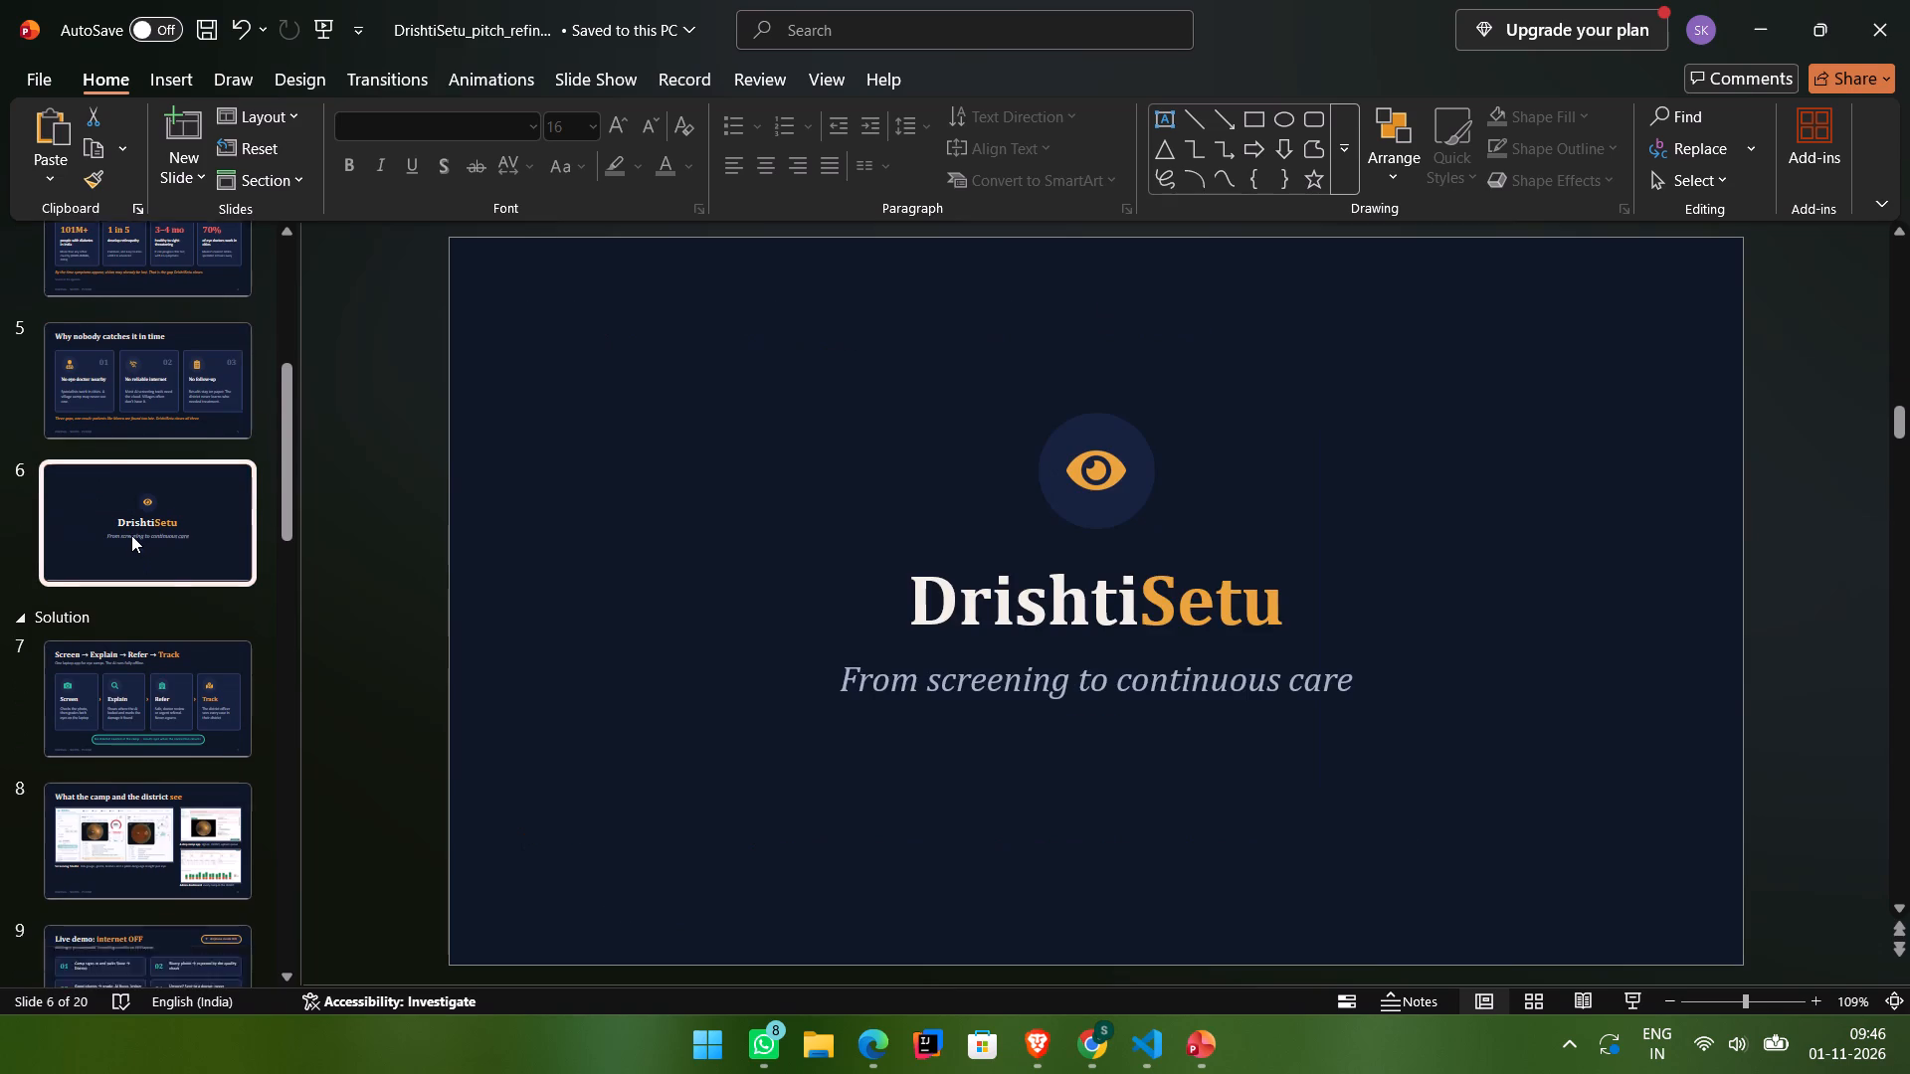
{"action": "scroll", "coordinate": [131, 535], "scroll_direction": "down", "scroll_amount": 1}
{"action": "left_click", "coordinate": [131, 535]}
{"action": "scroll", "coordinate": [131, 535], "scroll_direction": "up", "scroll_amount": 1}
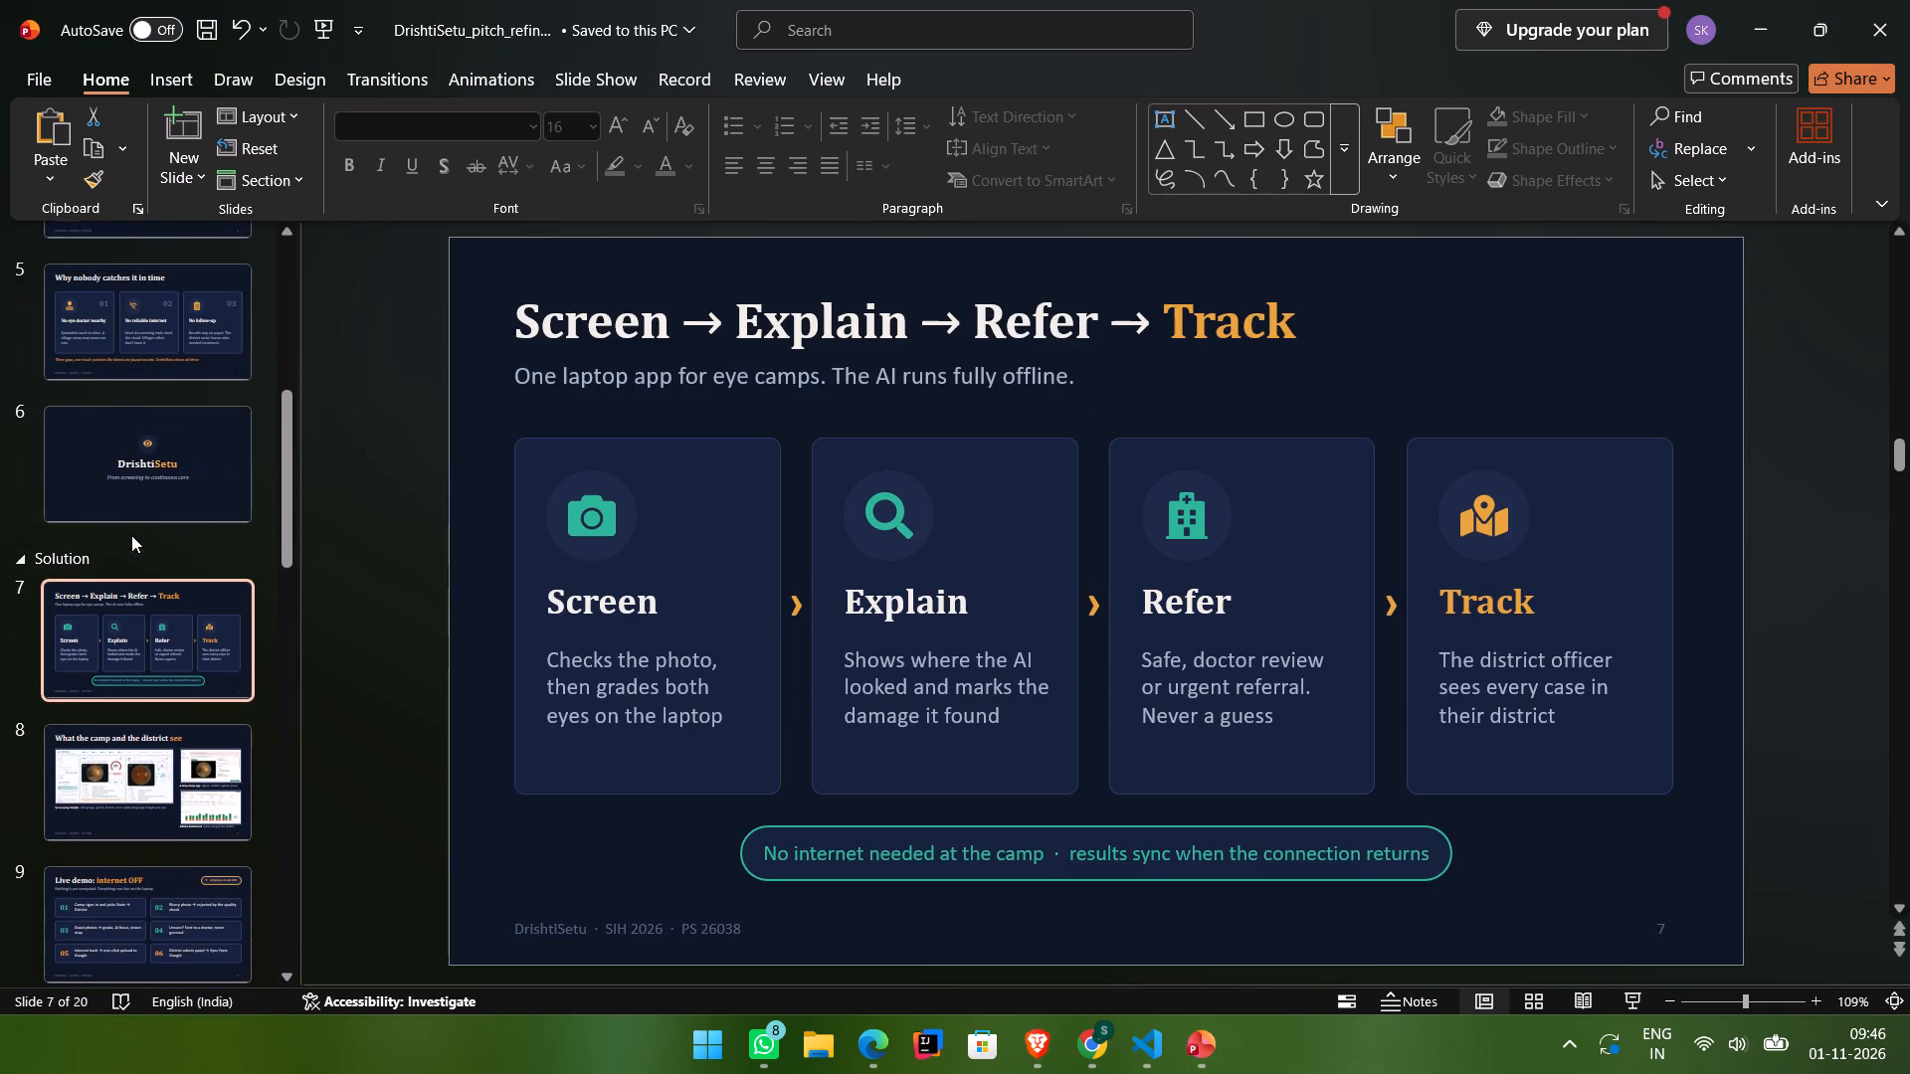
{"action": "scroll", "coordinate": [131, 535], "scroll_direction": "up", "scroll_amount": 1}
{"action": "left_click", "coordinate": [135, 400]}
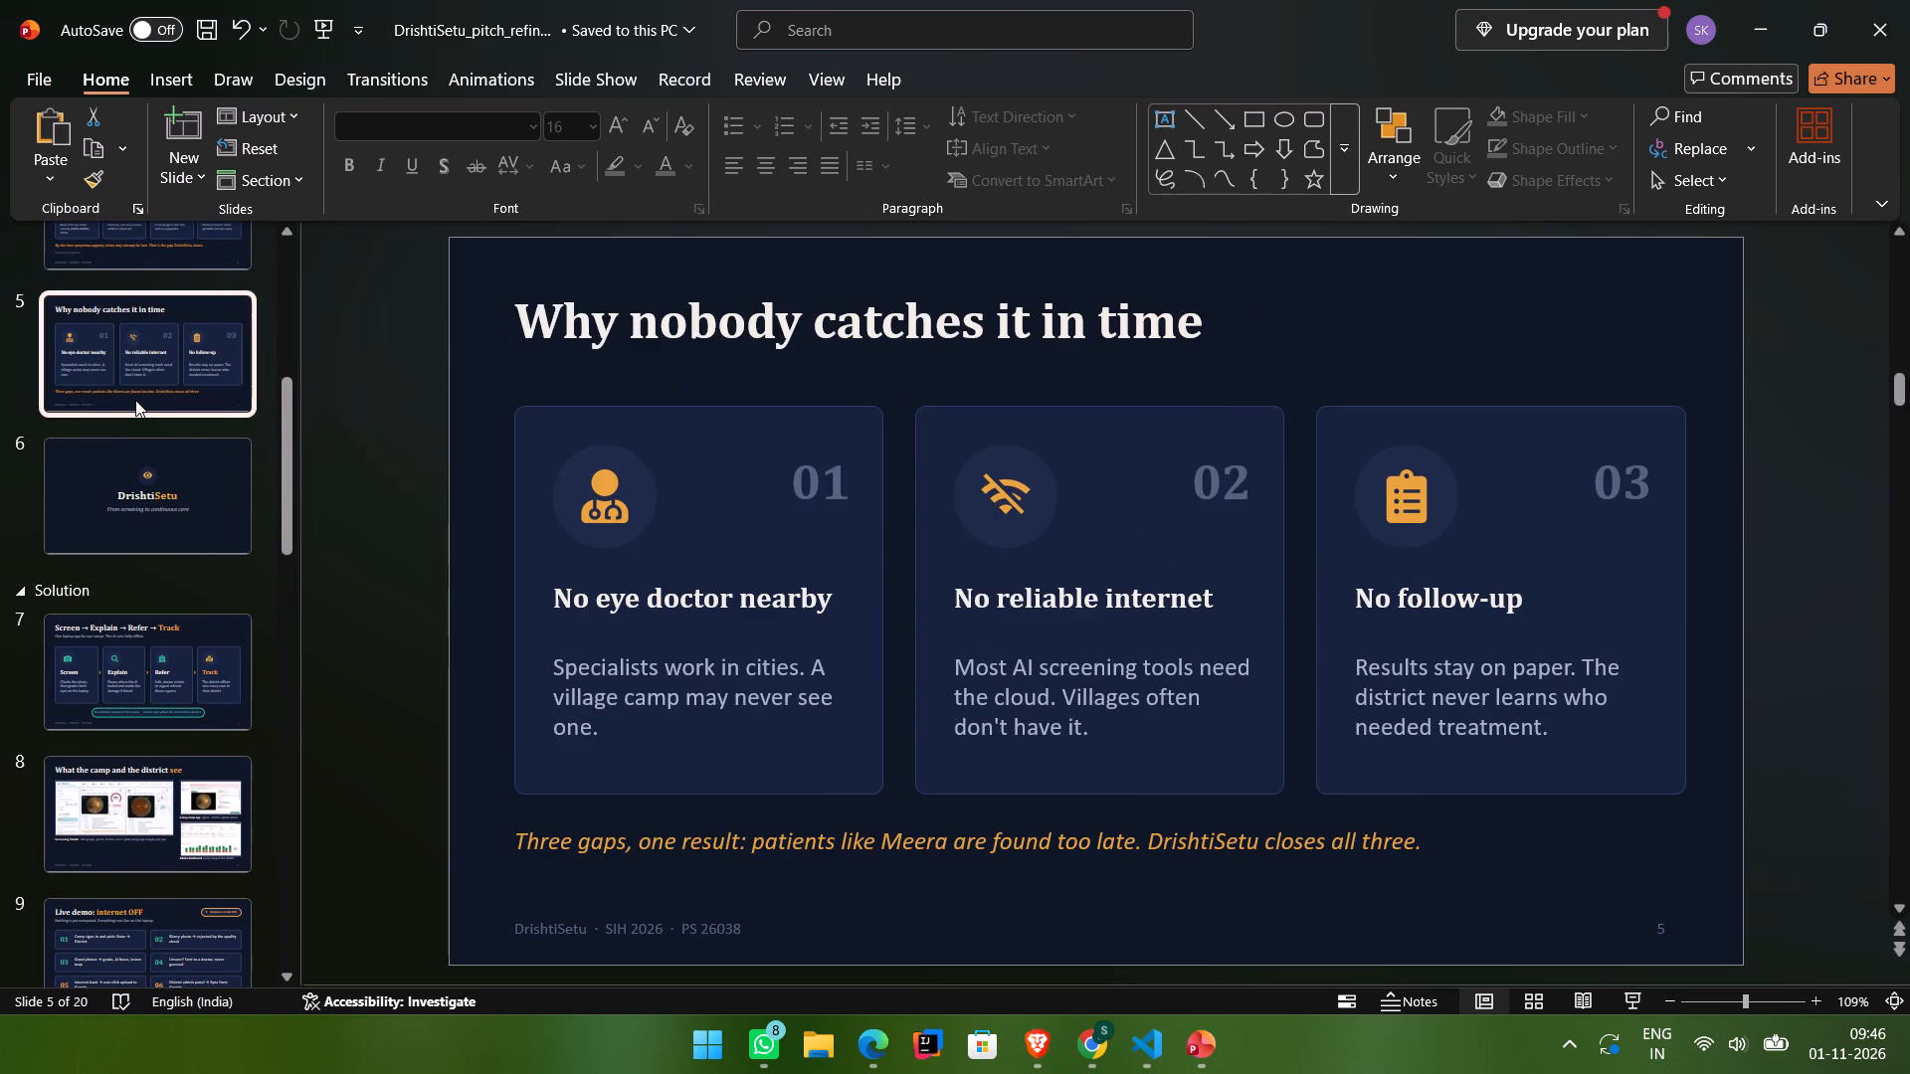
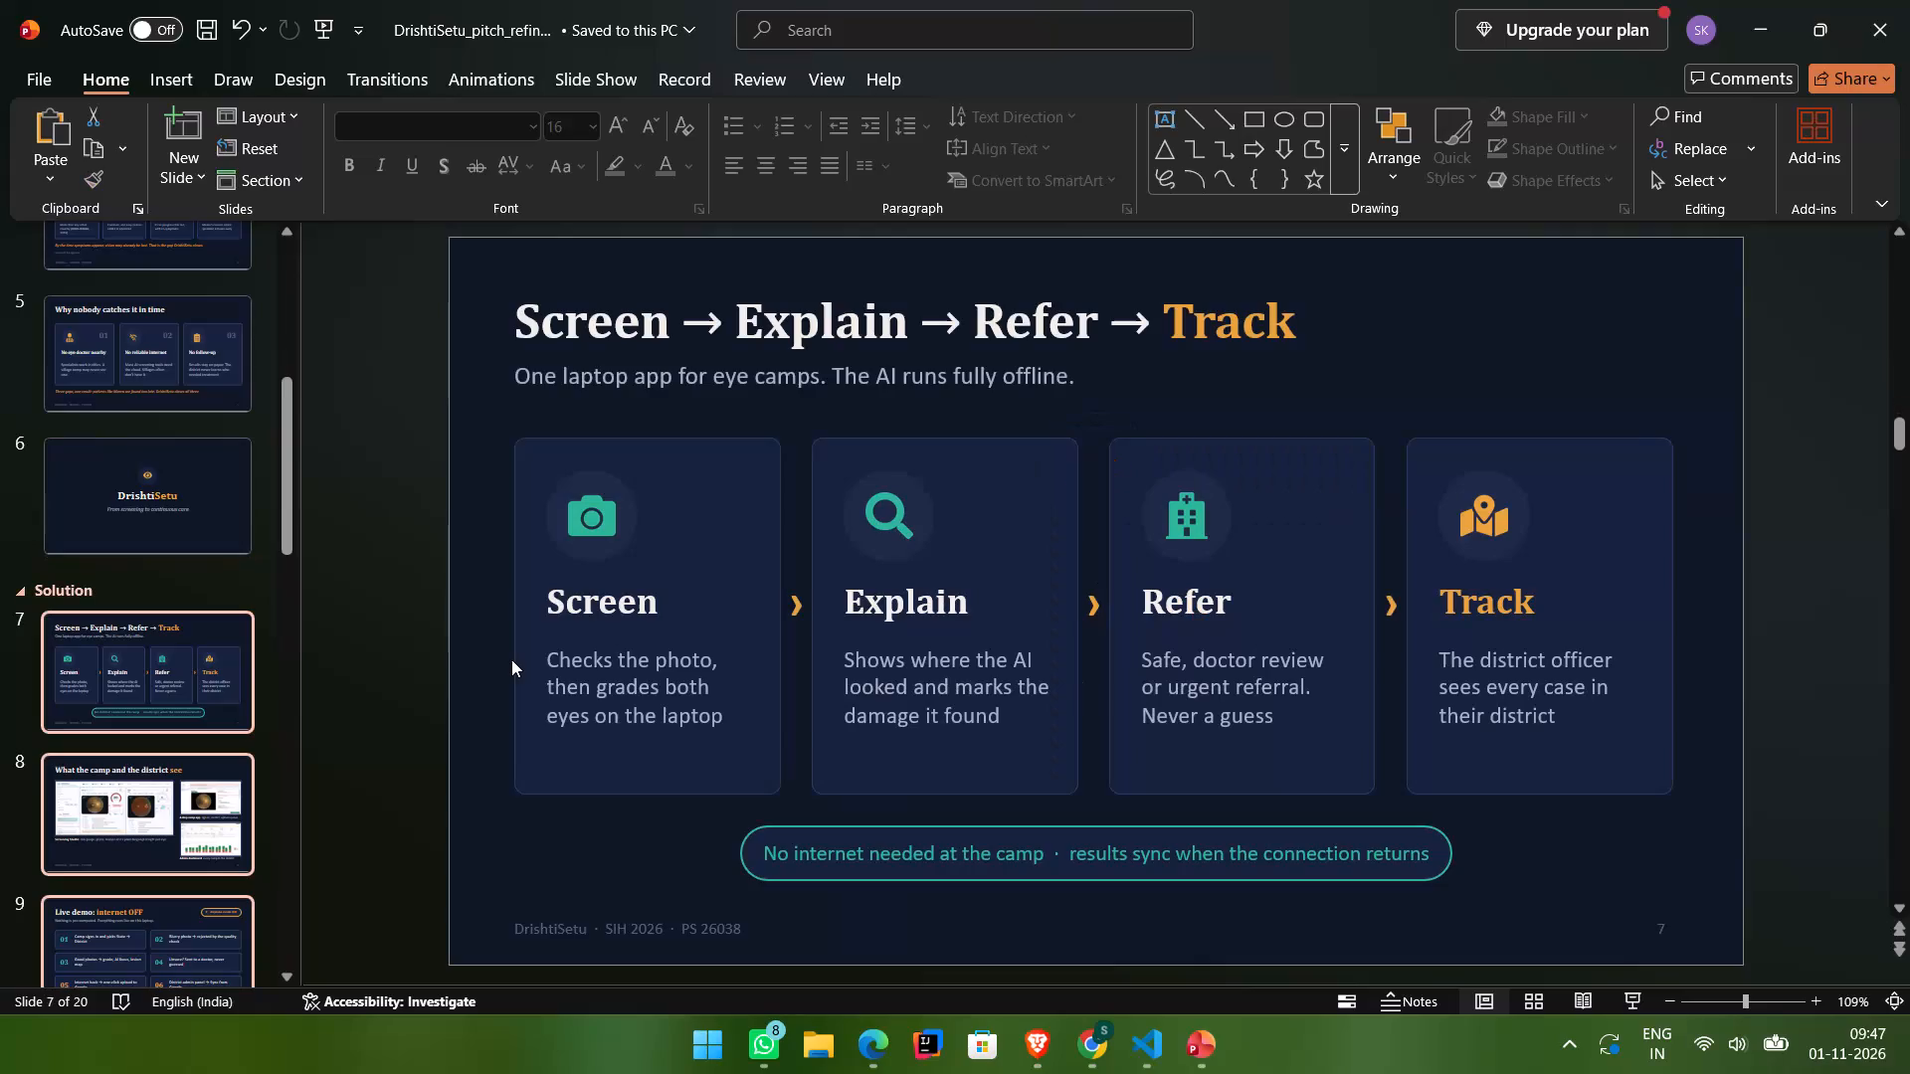
Review slides 7 and 8 on the solution flow and the camp and district views, and recheck the opening slides.
{"action": "key", "text": "Down"}
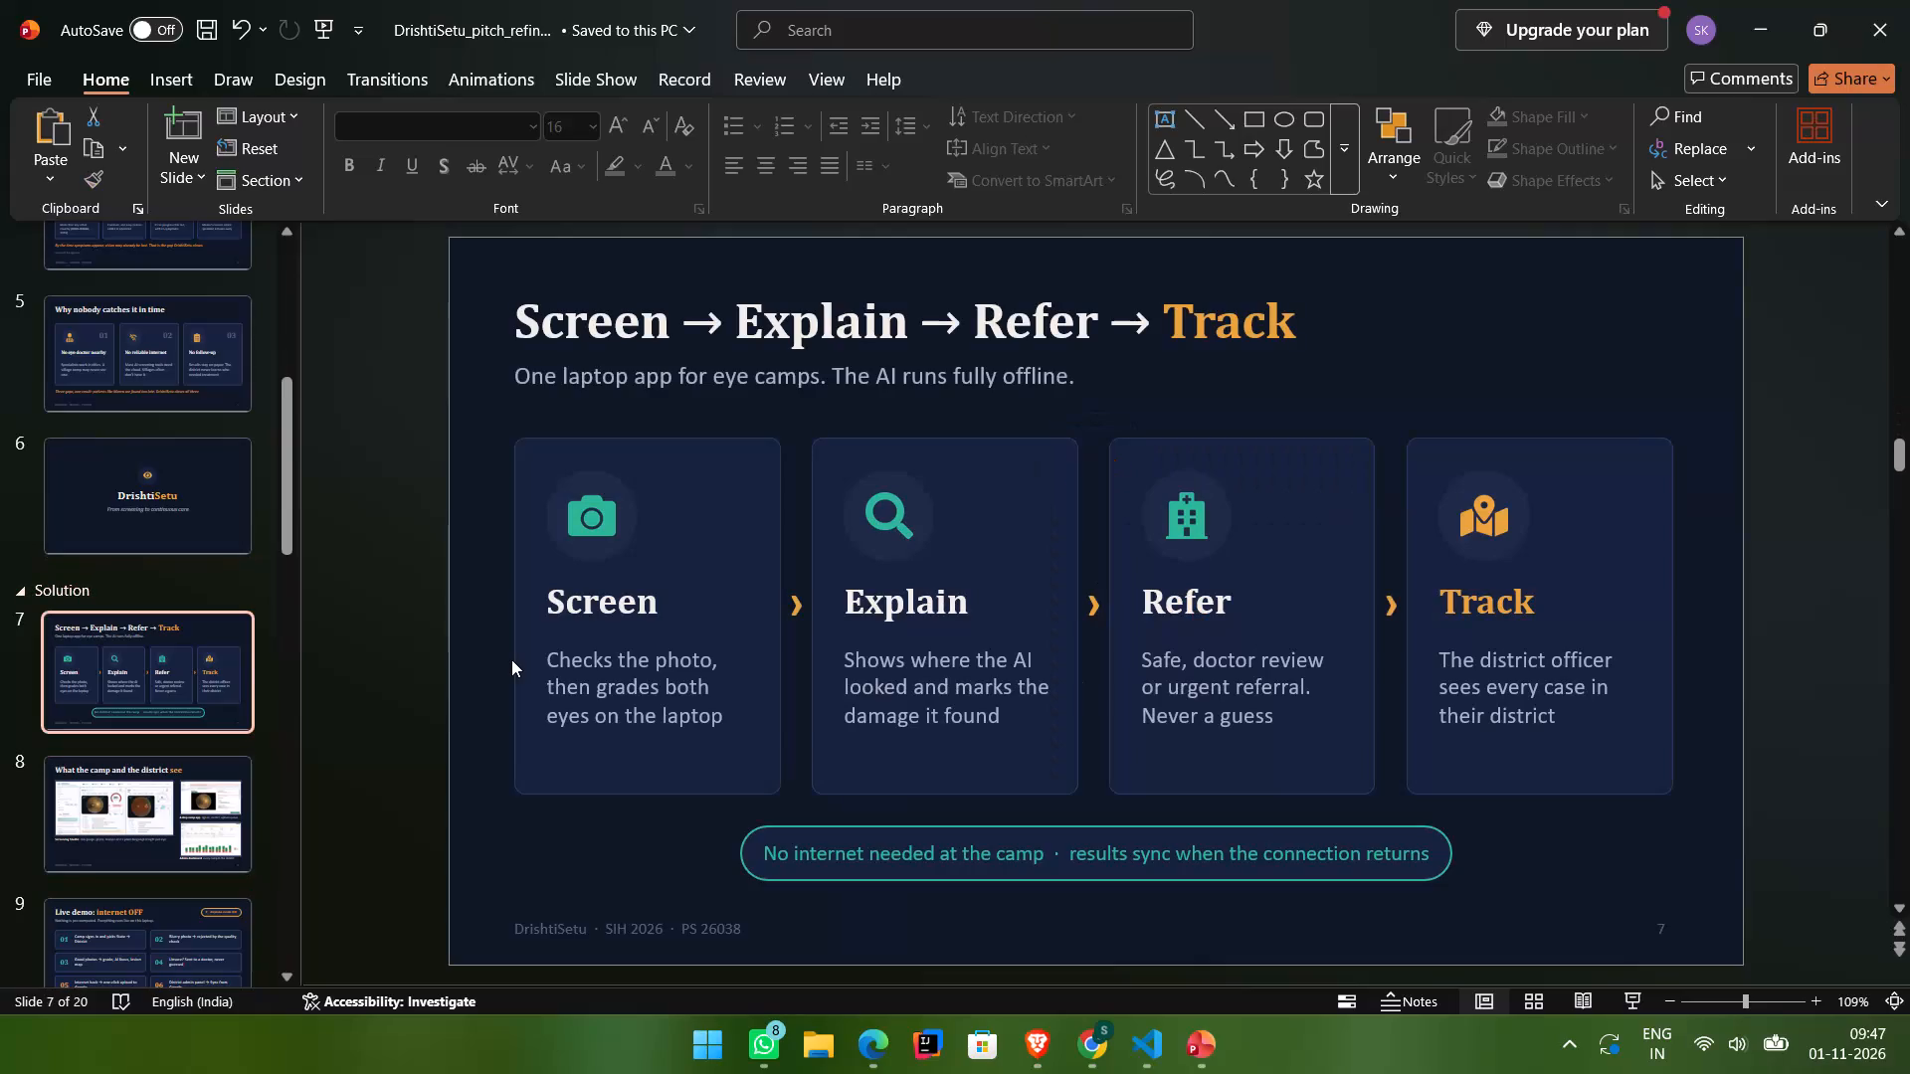
{"action": "key", "text": "Down"}
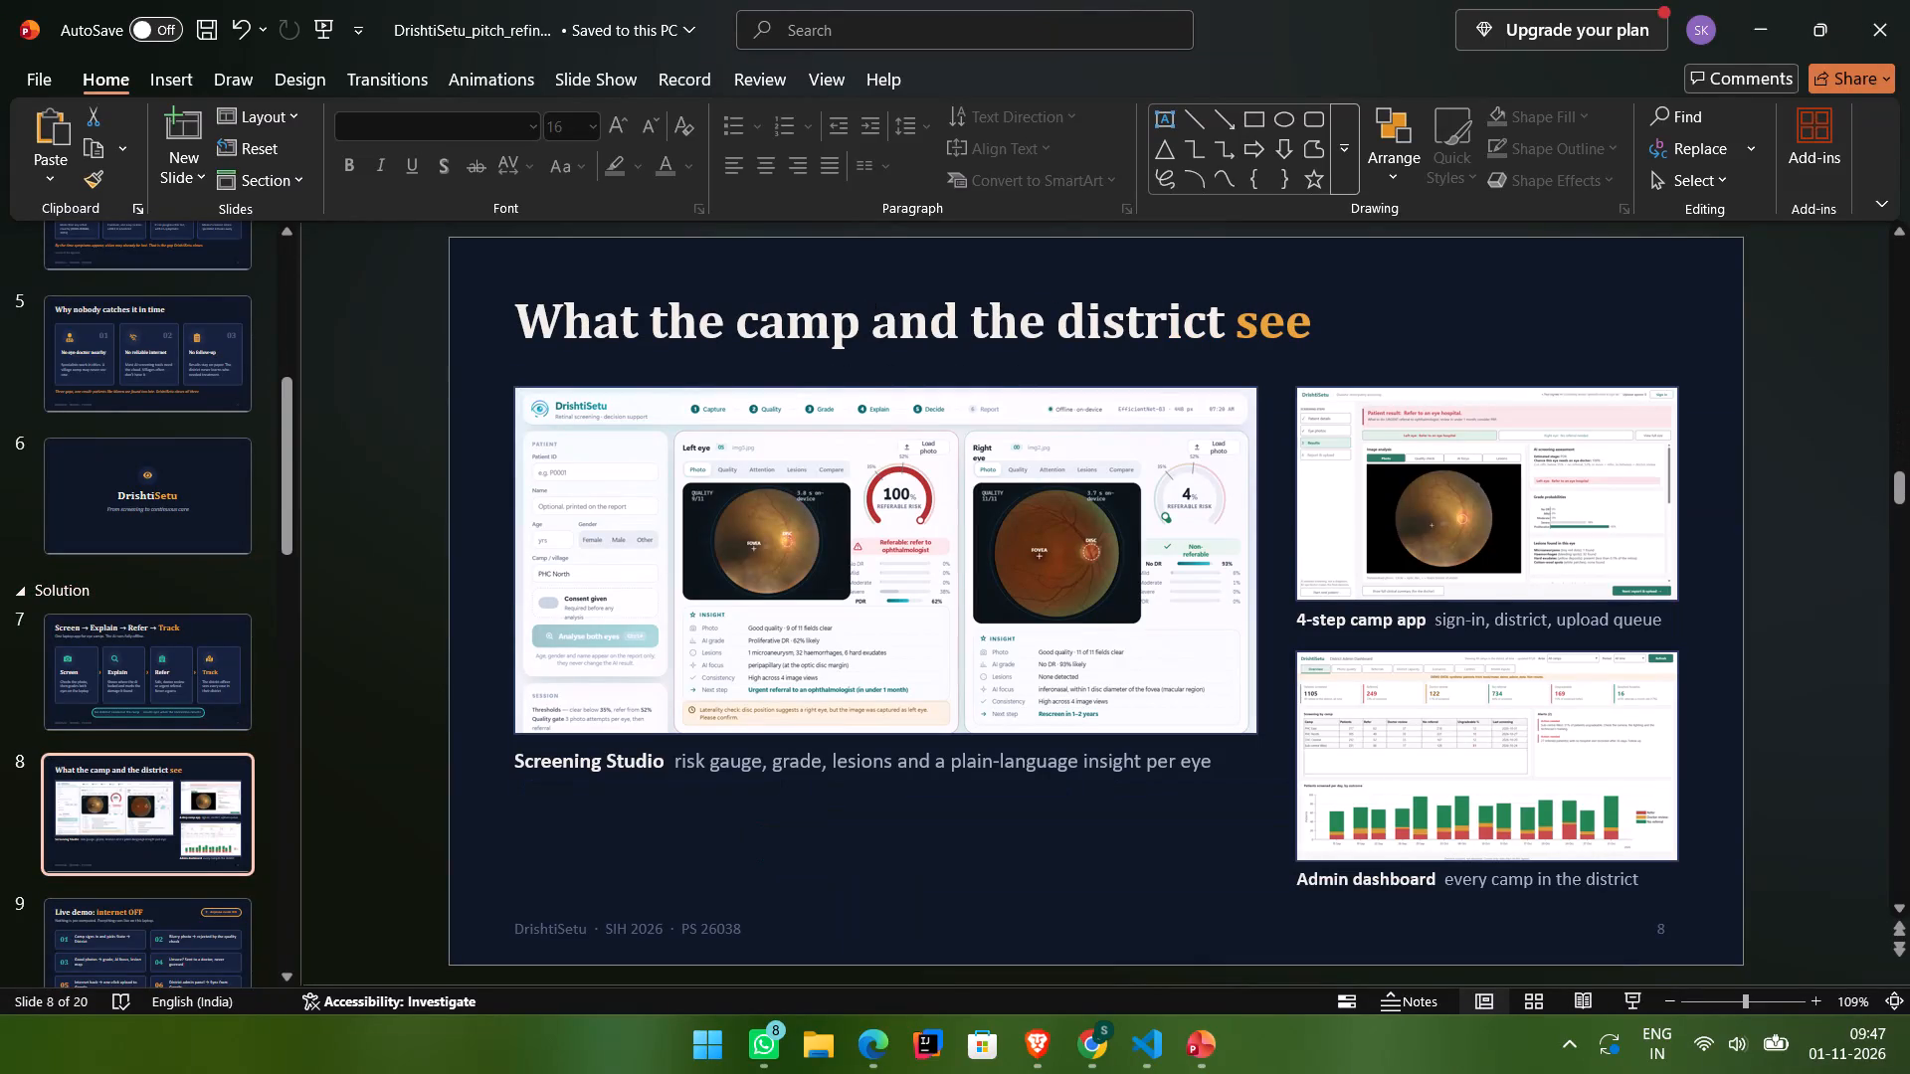
{"action": "key", "text": "Up"}
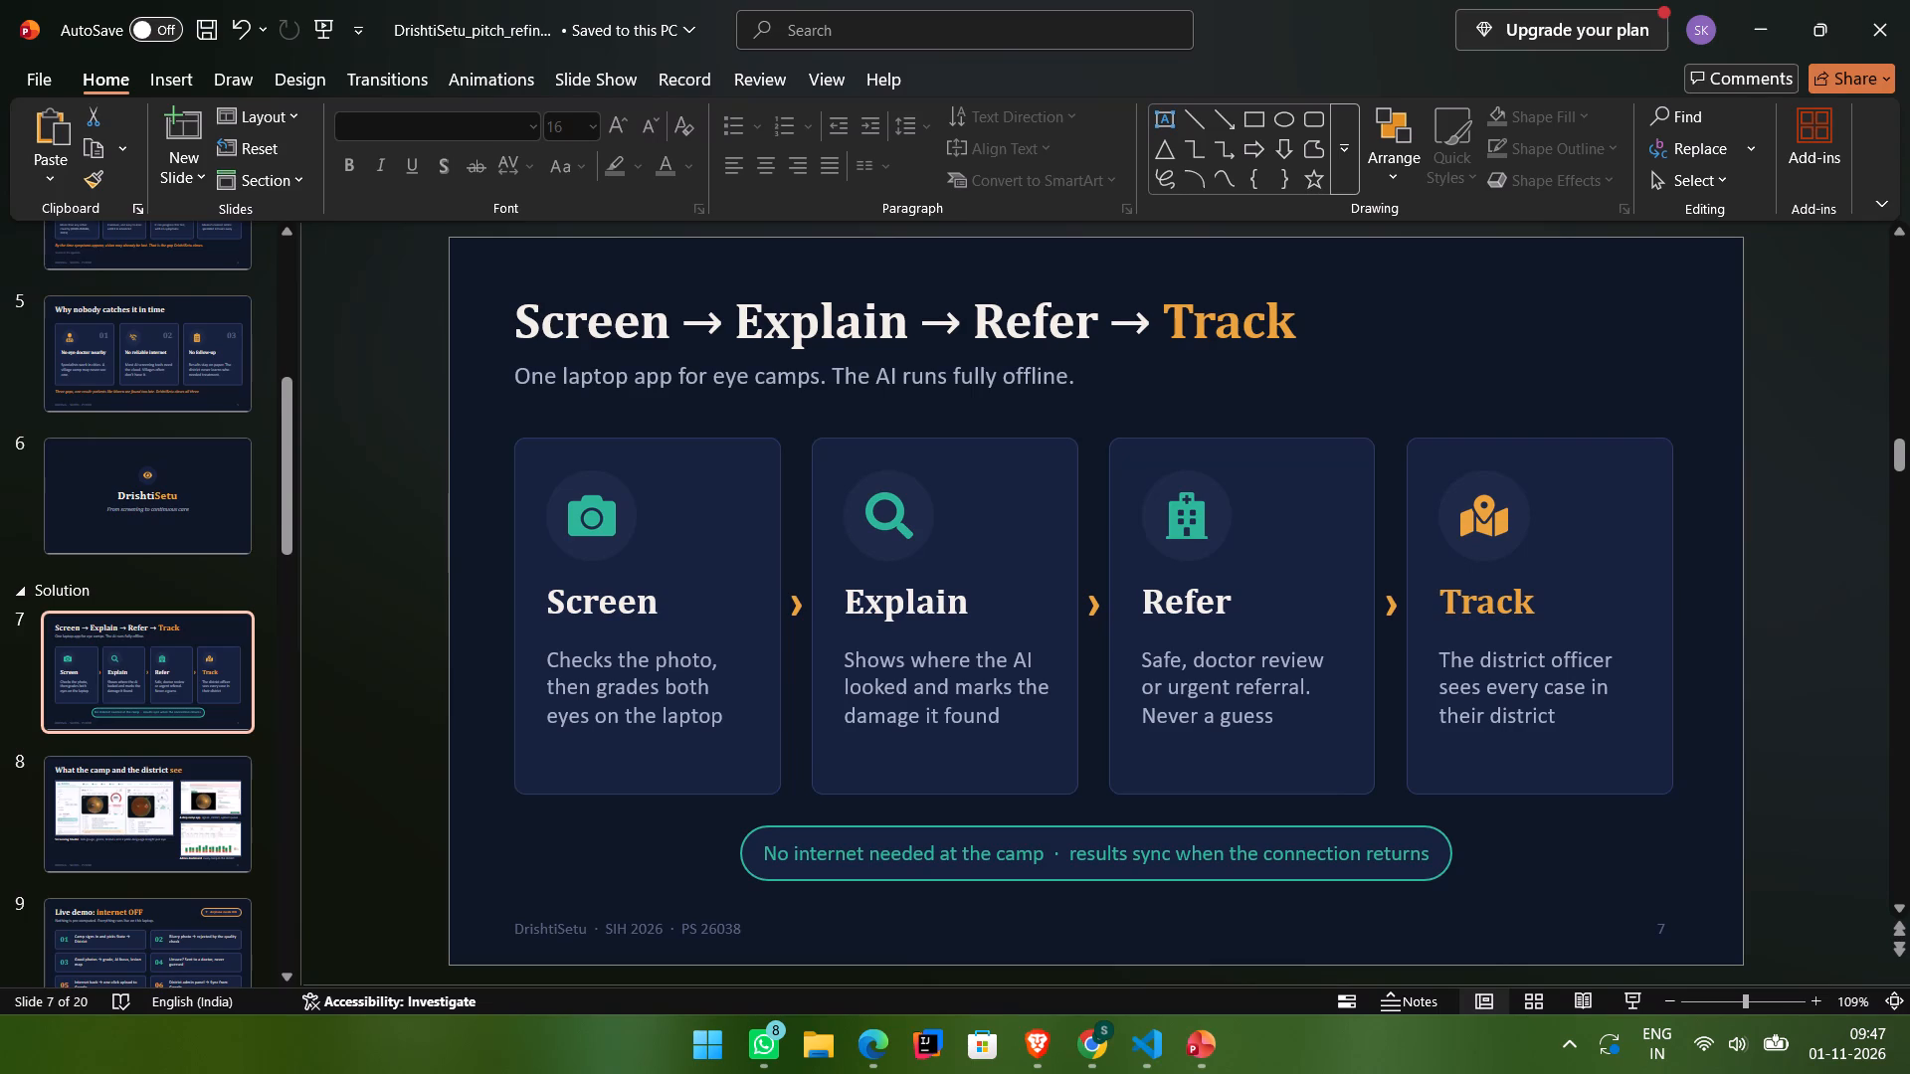
{"action": "key", "text": "Down"}
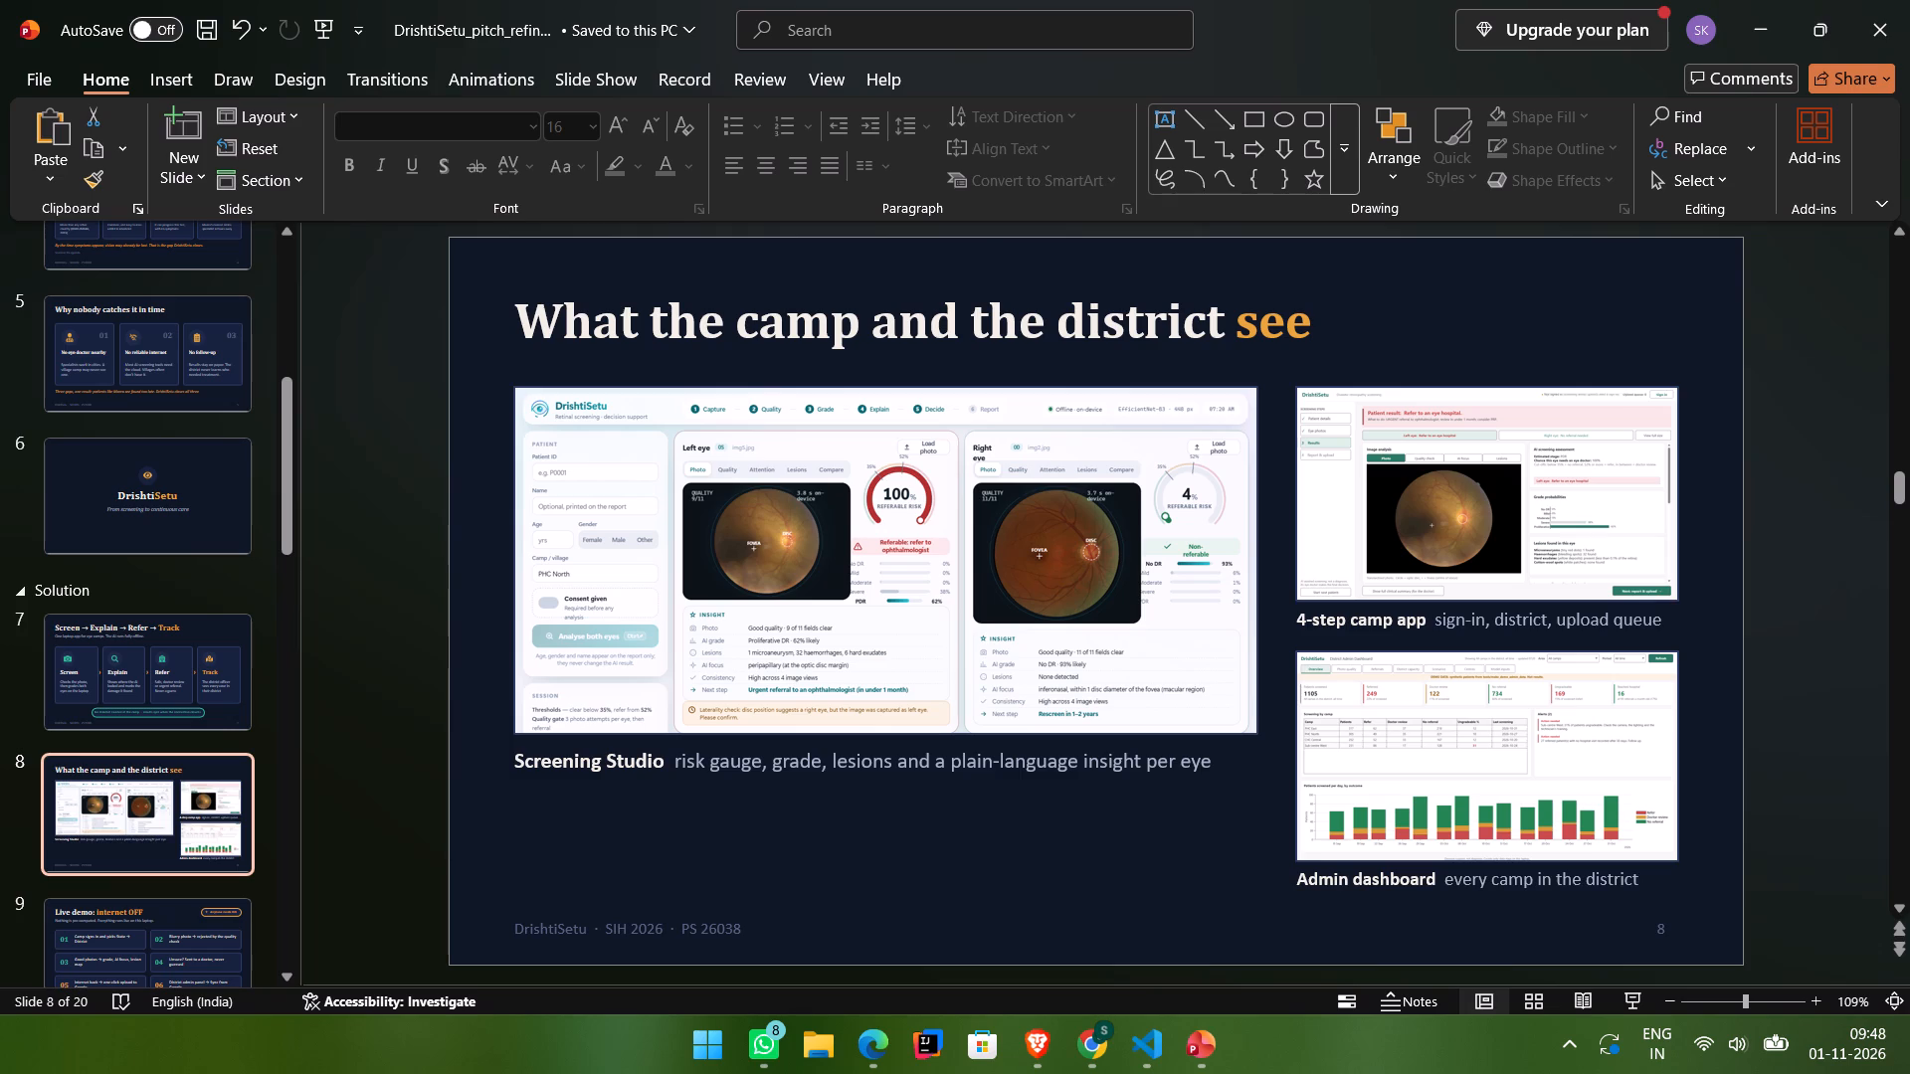
{"action": "key", "text": "Up"}
{"action": "key", "text": "Up"}
{"action": "key", "text": "Up"}
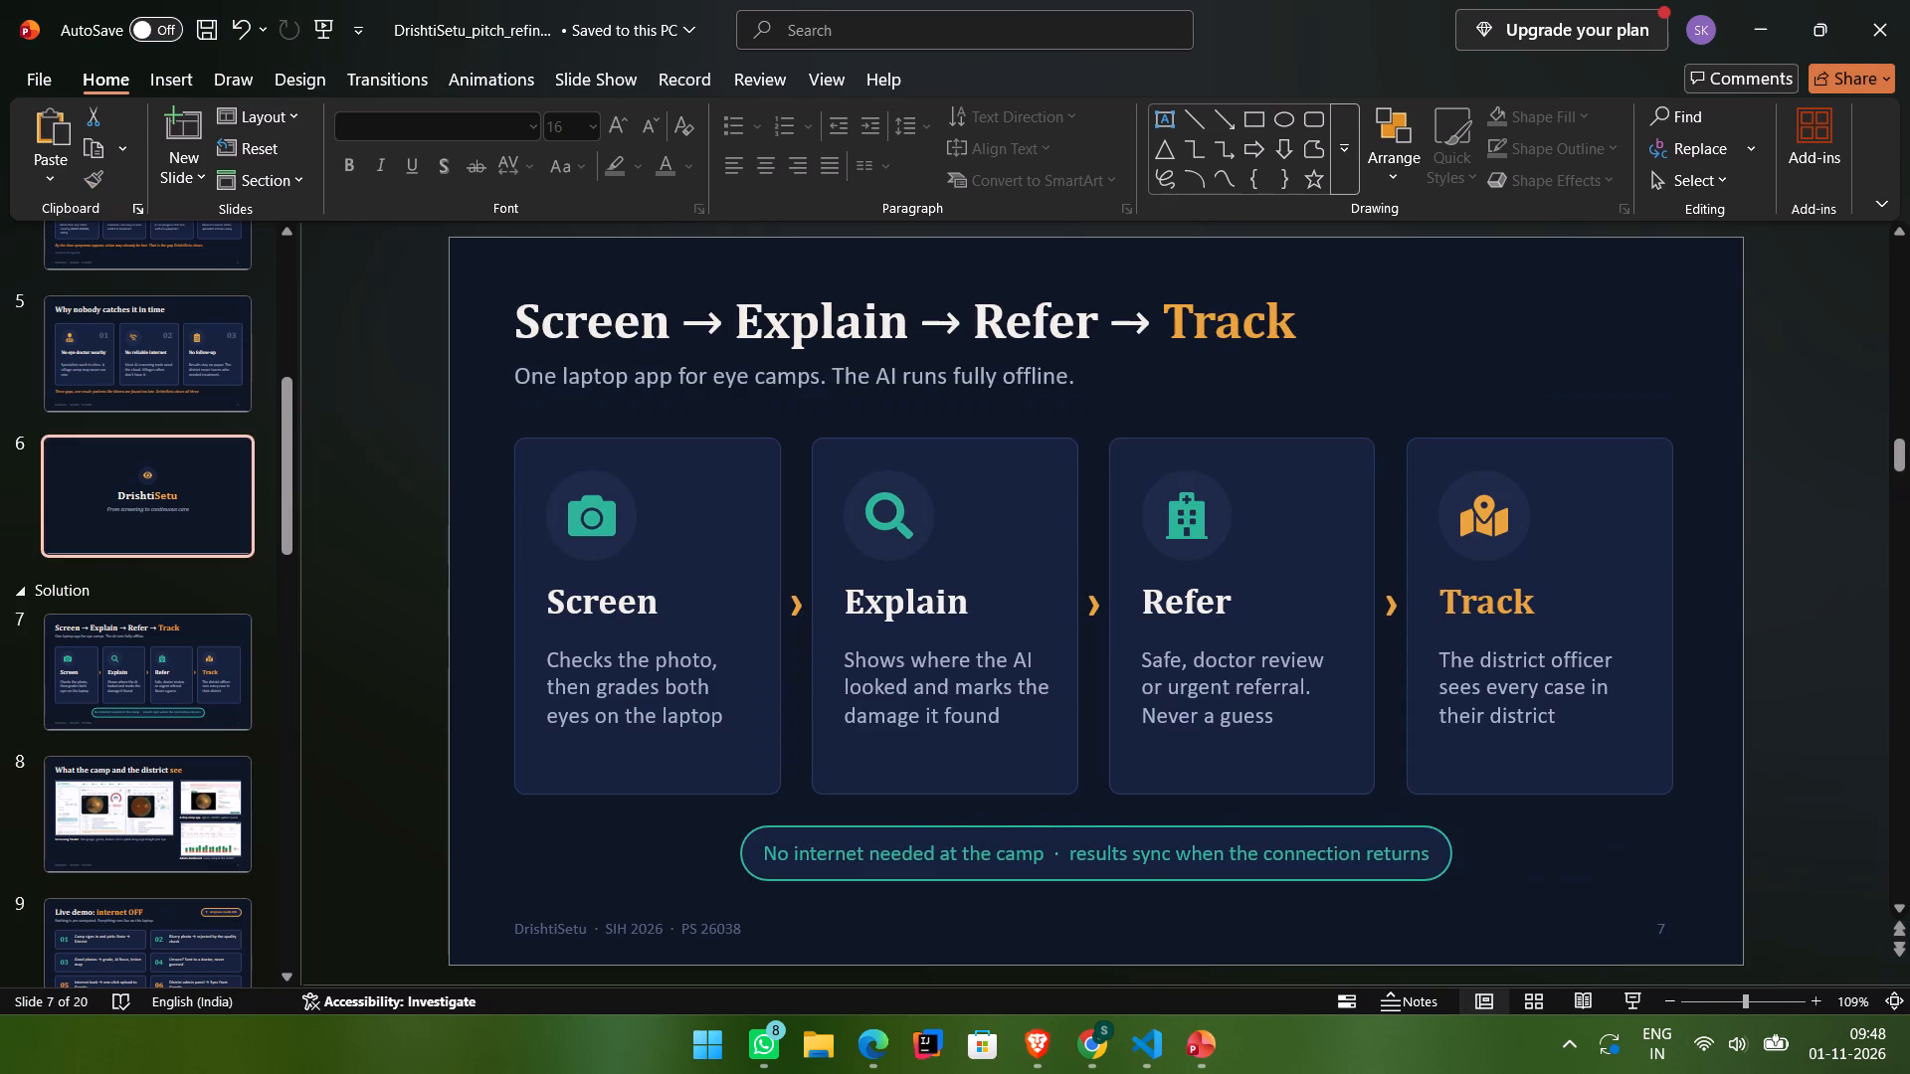
{"action": "key", "text": "Up"}
{"action": "key", "text": "Up"}
{"action": "key", "text": "Up"}
{"action": "key", "text": "Up"}
{"action": "key", "text": "Up"}
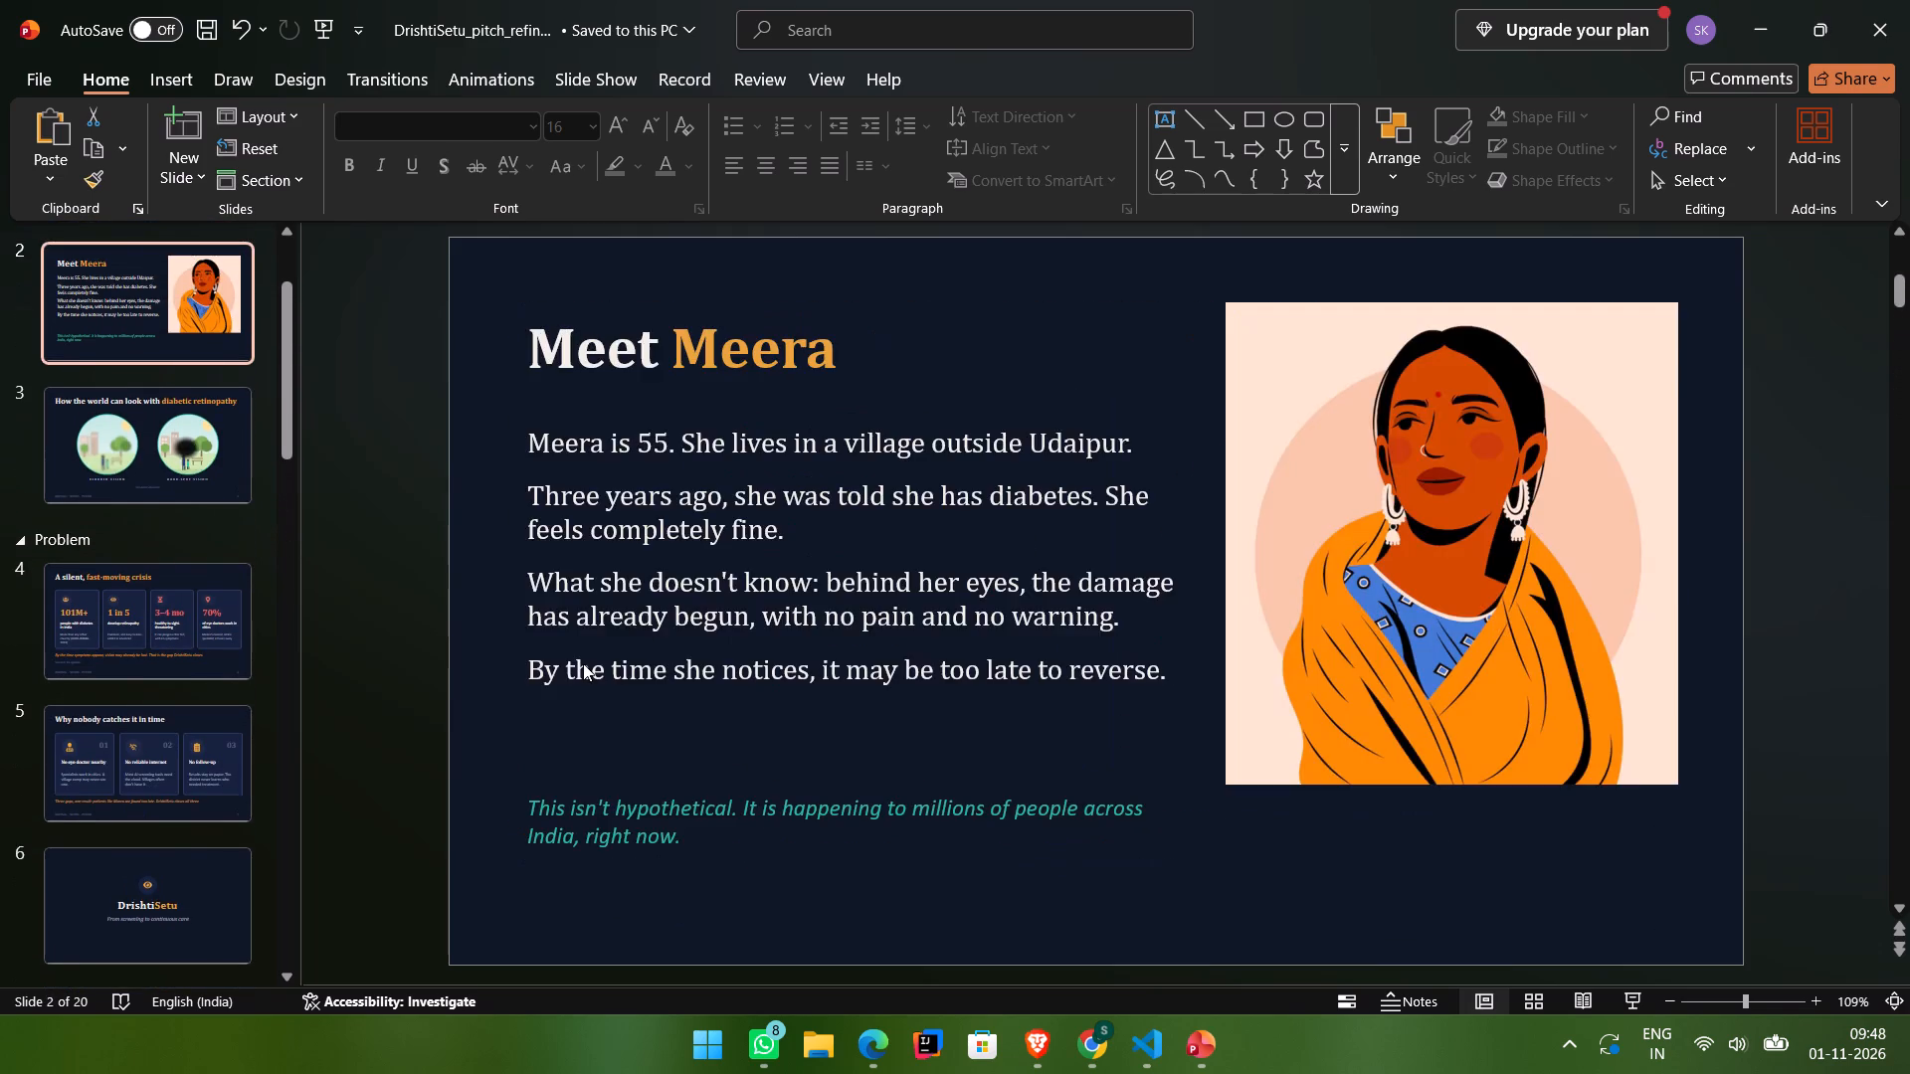
{"action": "key", "text": "Up"}
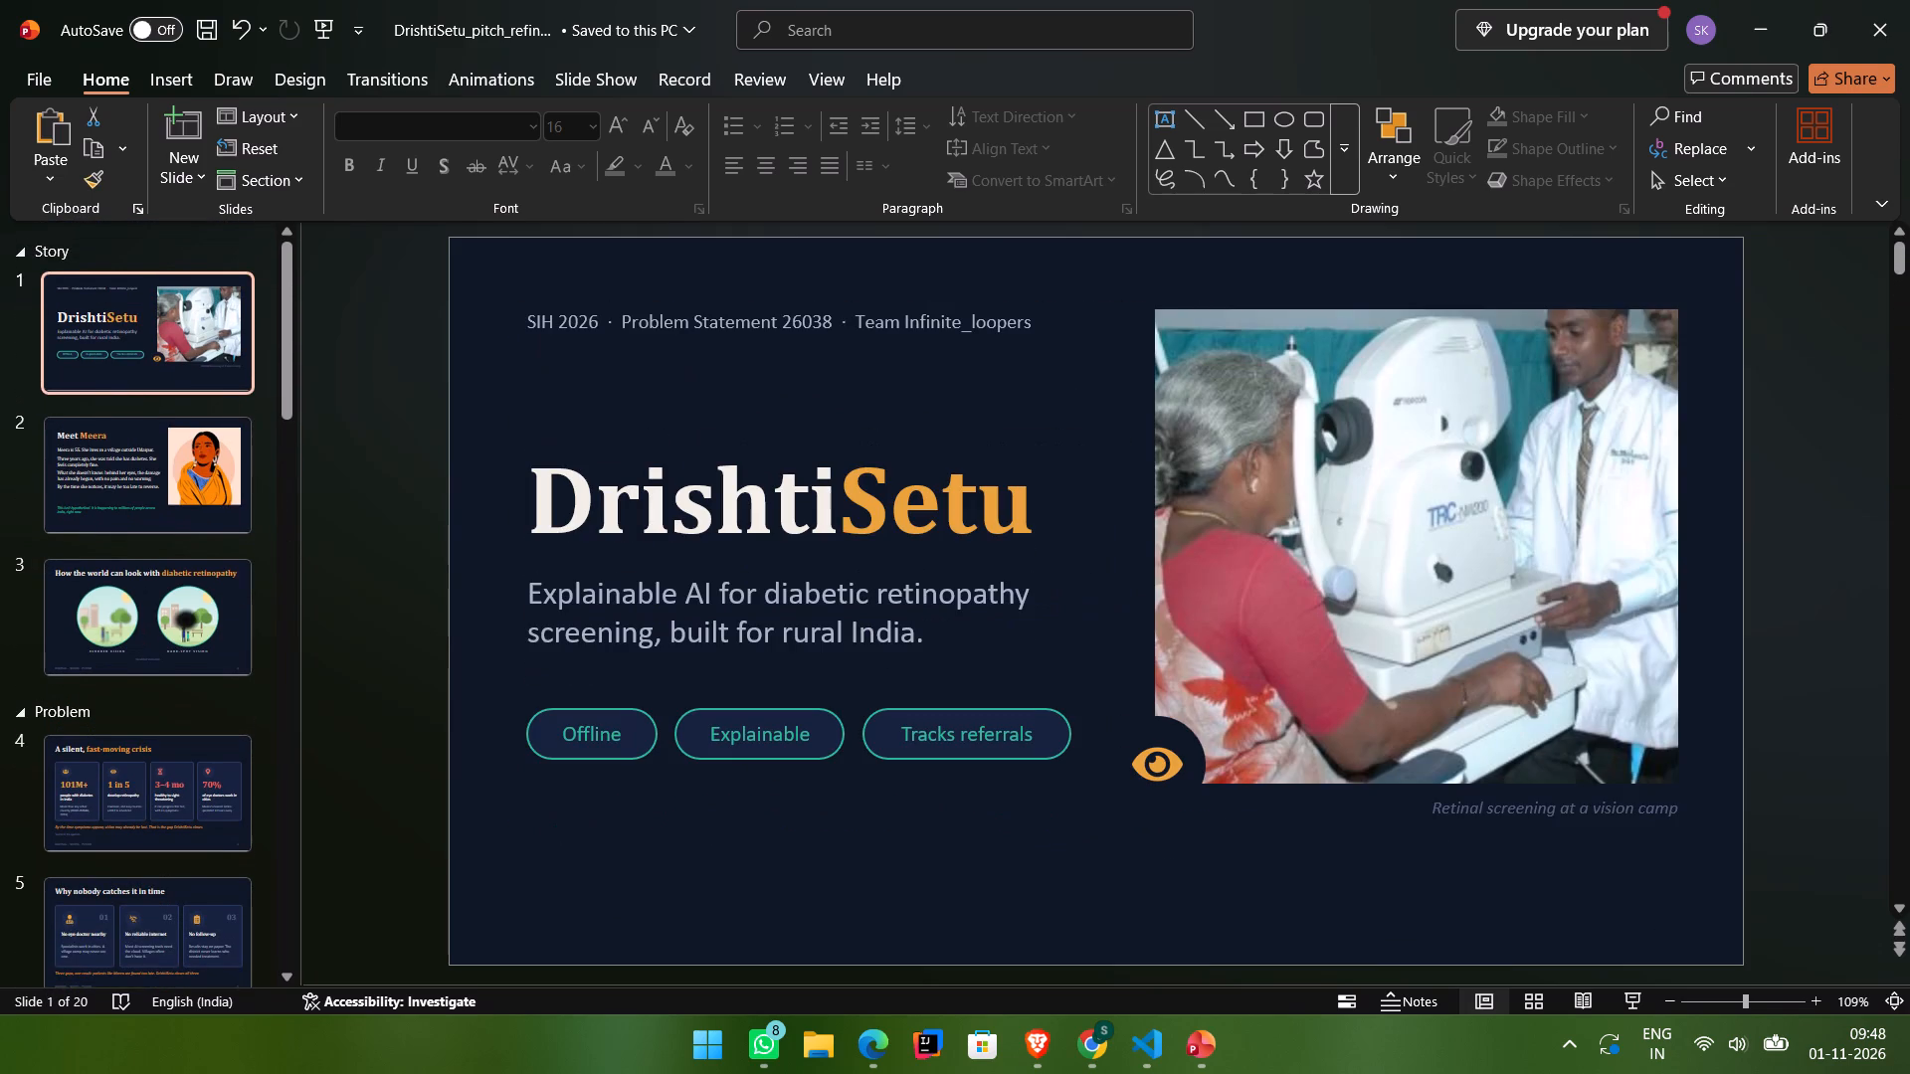
{"action": "key", "text": "Down"}
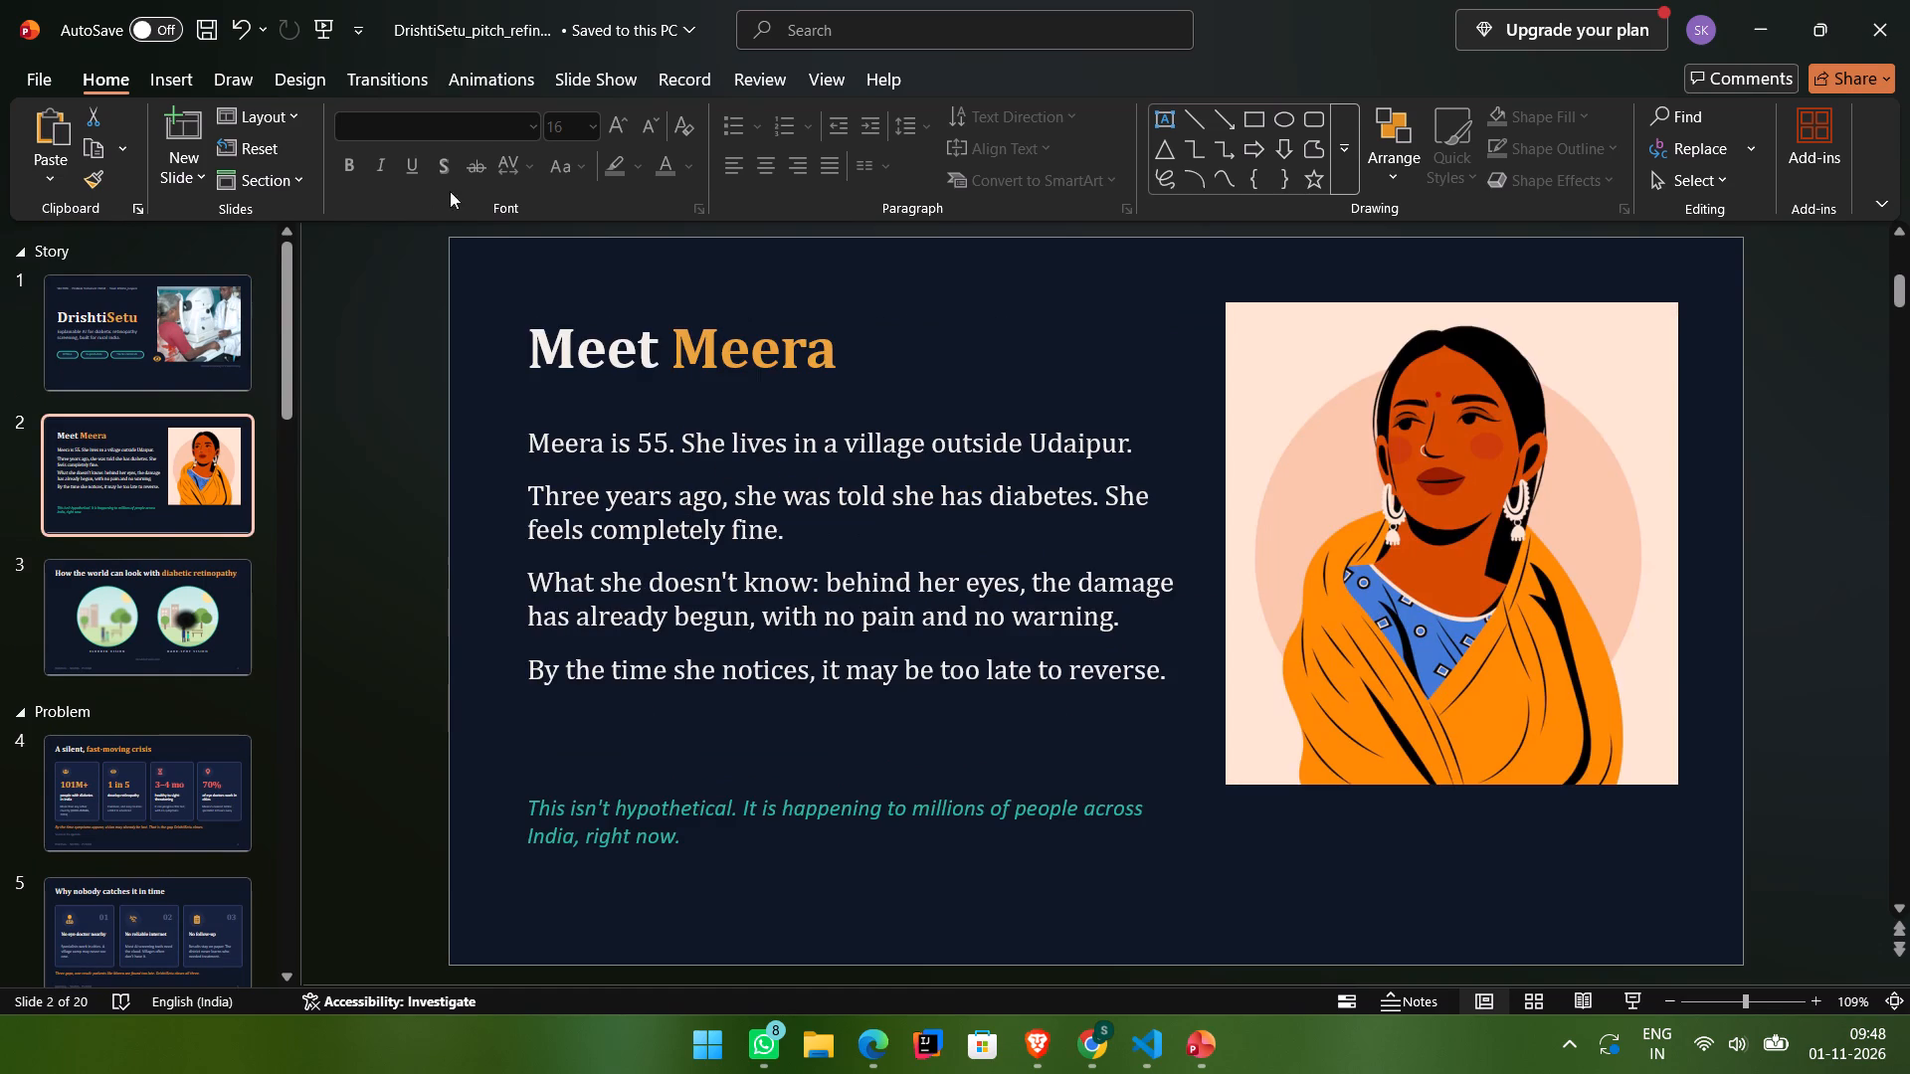
Delete the text box reading "SIH 2026 · Problem Statement 26038 · Team Infinite_loopers" from the title slide.
{"action": "left_click", "coordinate": [143, 318]}
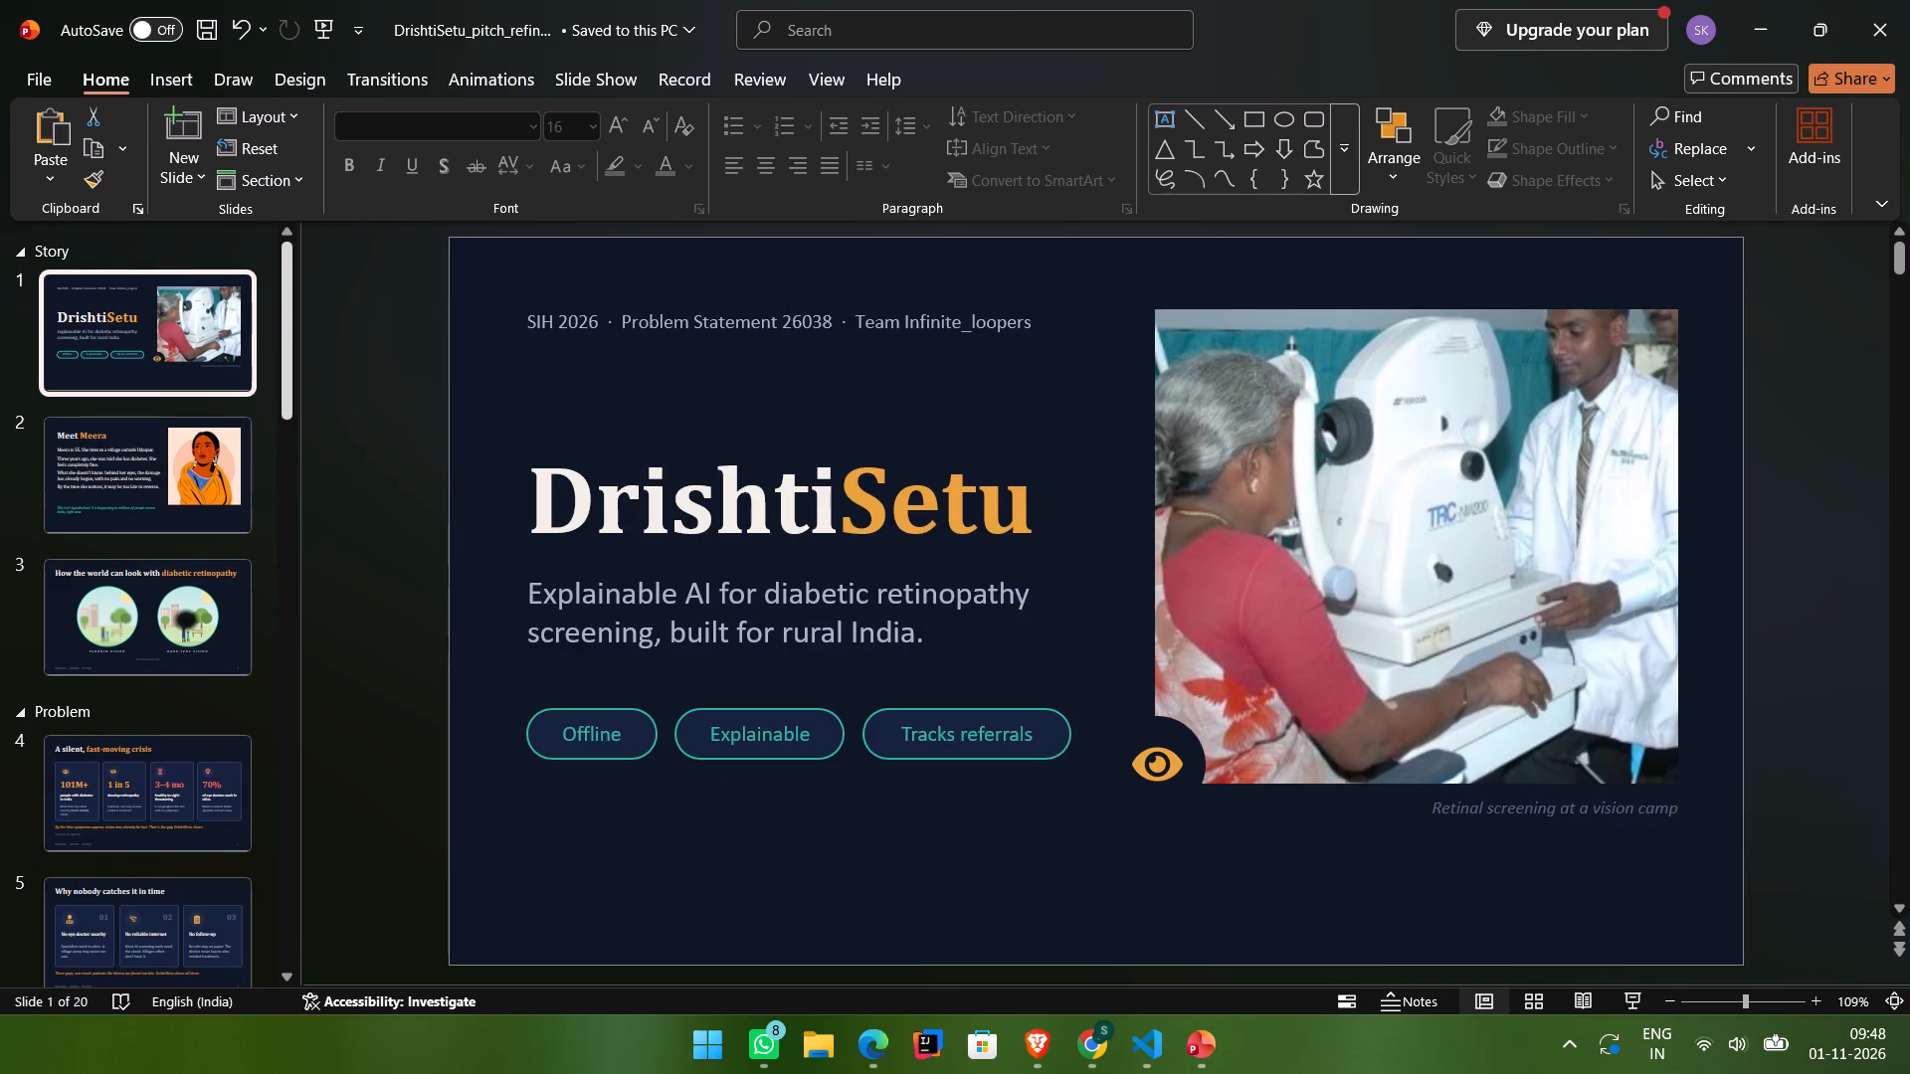
{"action": "left_click_drag", "start_coordinate": [1058, 319], "coordinate": [978, 314]}
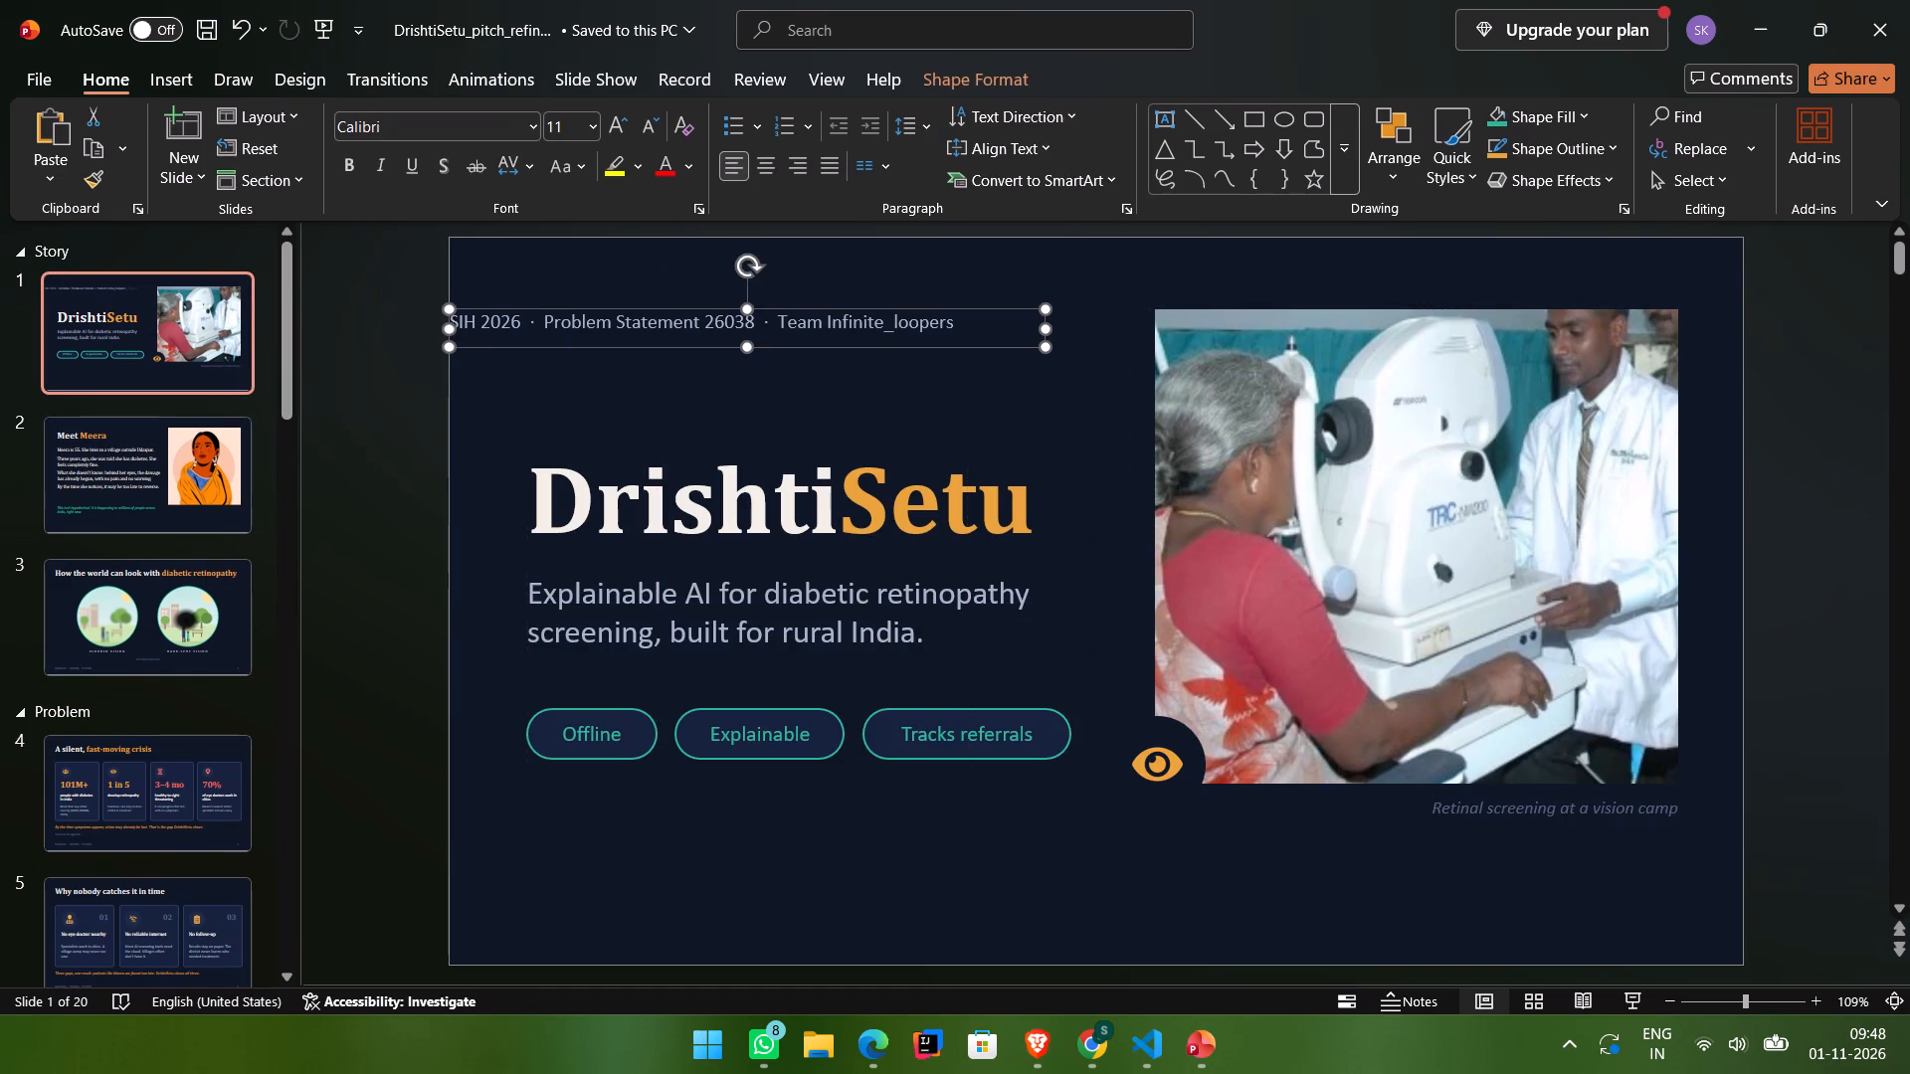
{"action": "key", "text": "Delete"}
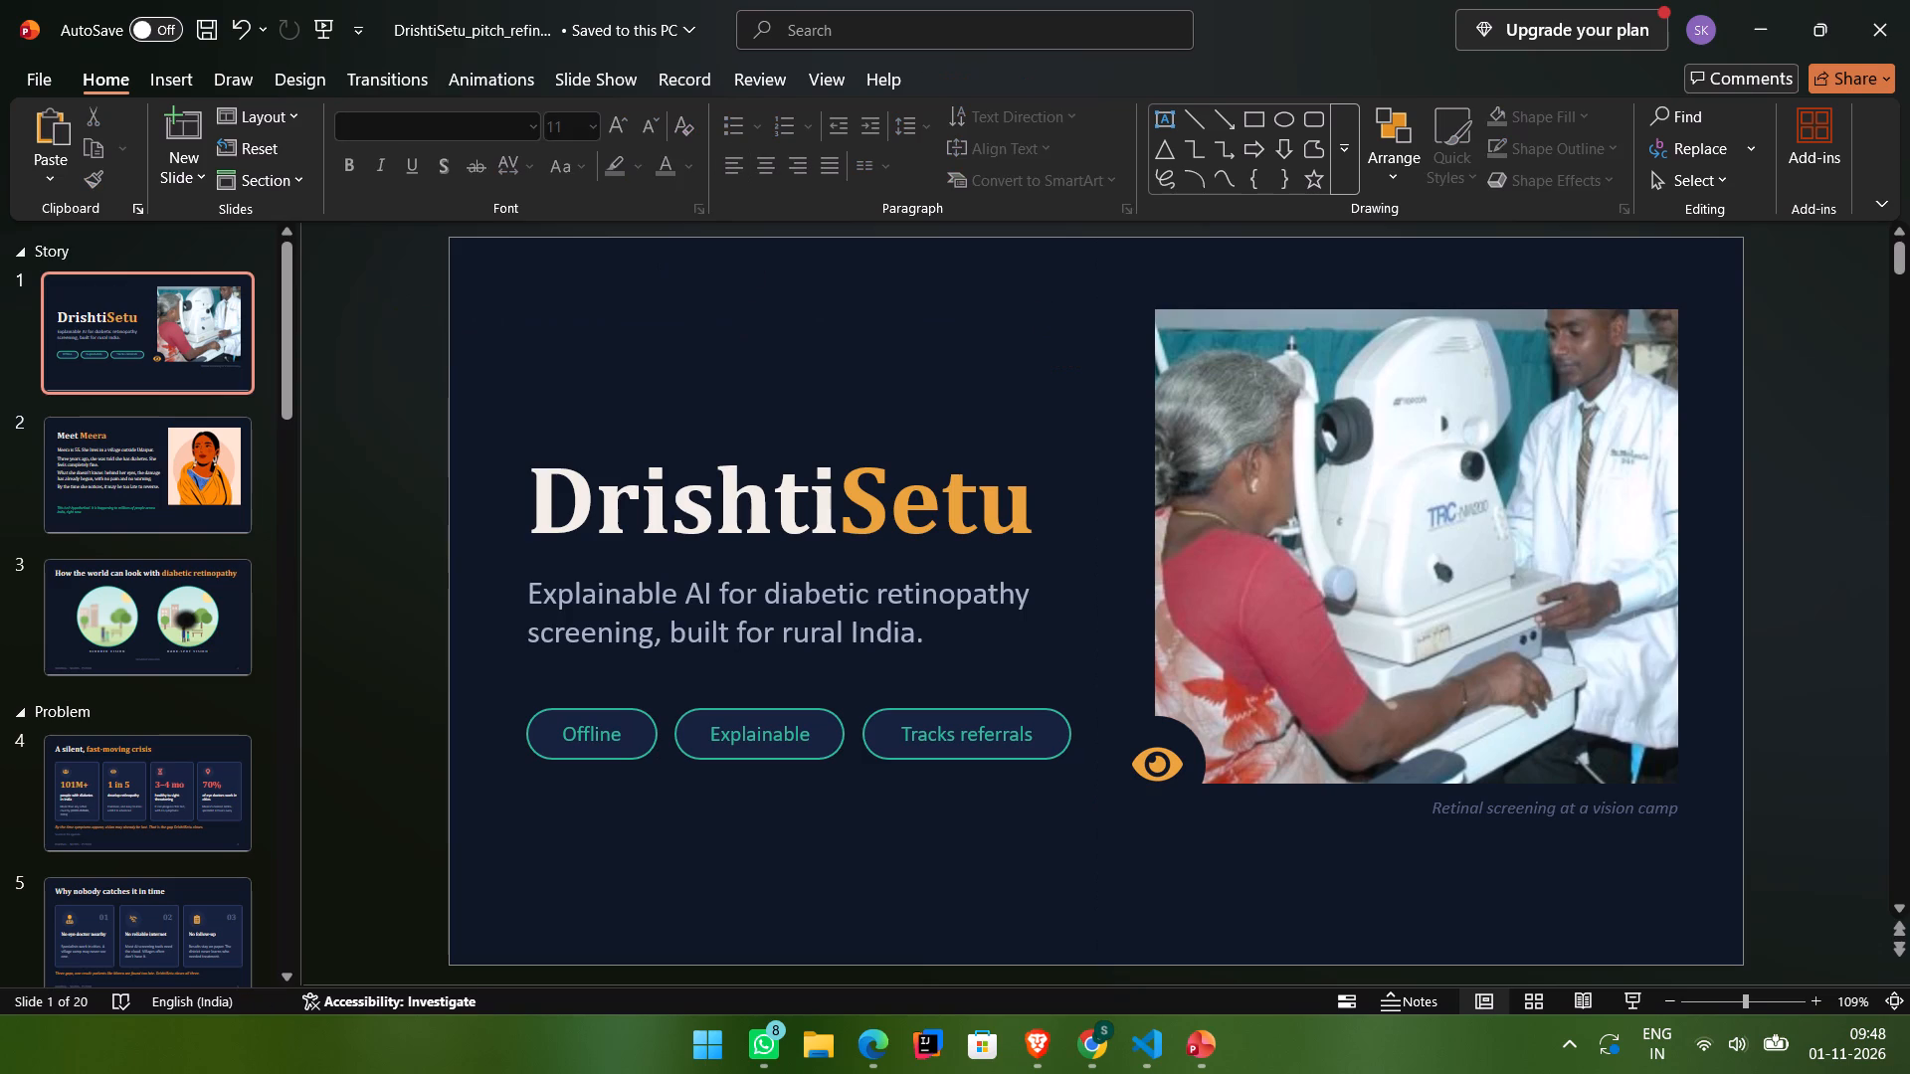
{"action": "left_click", "coordinate": [606, 372]}
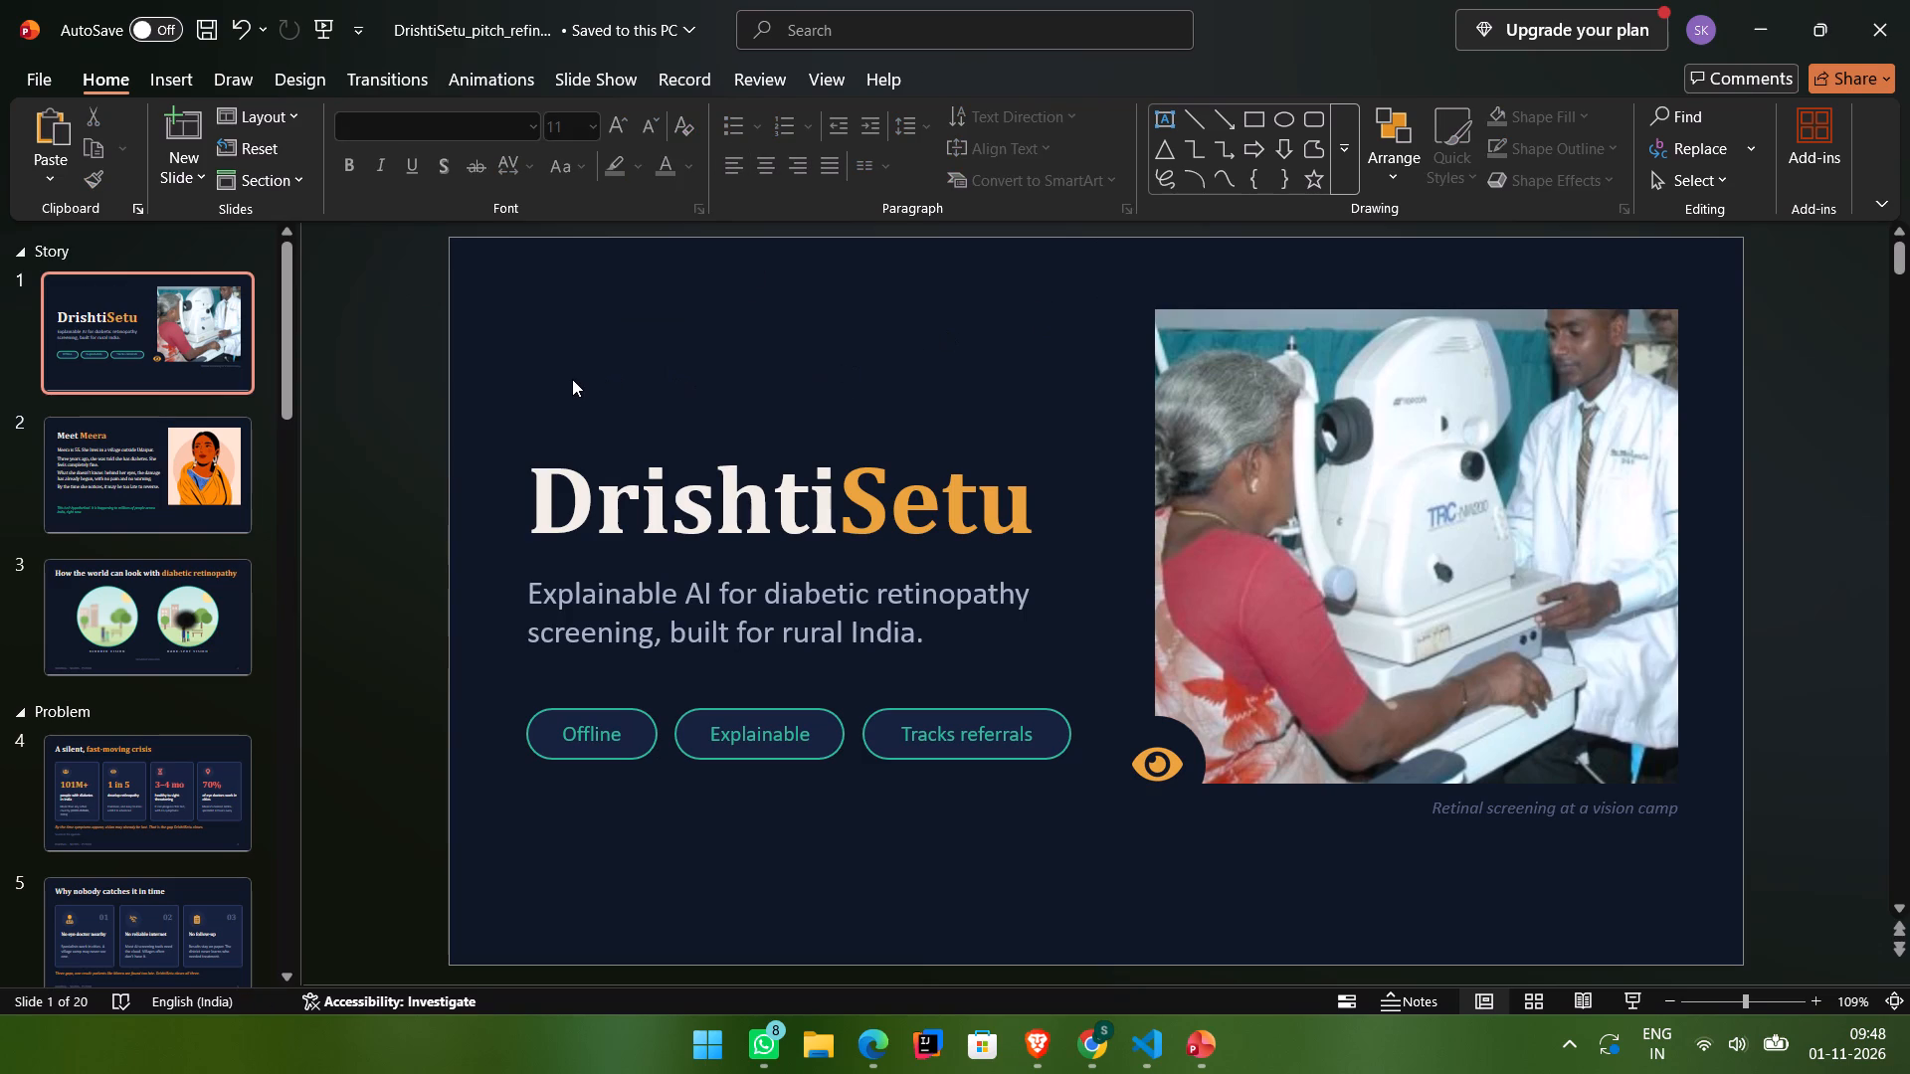
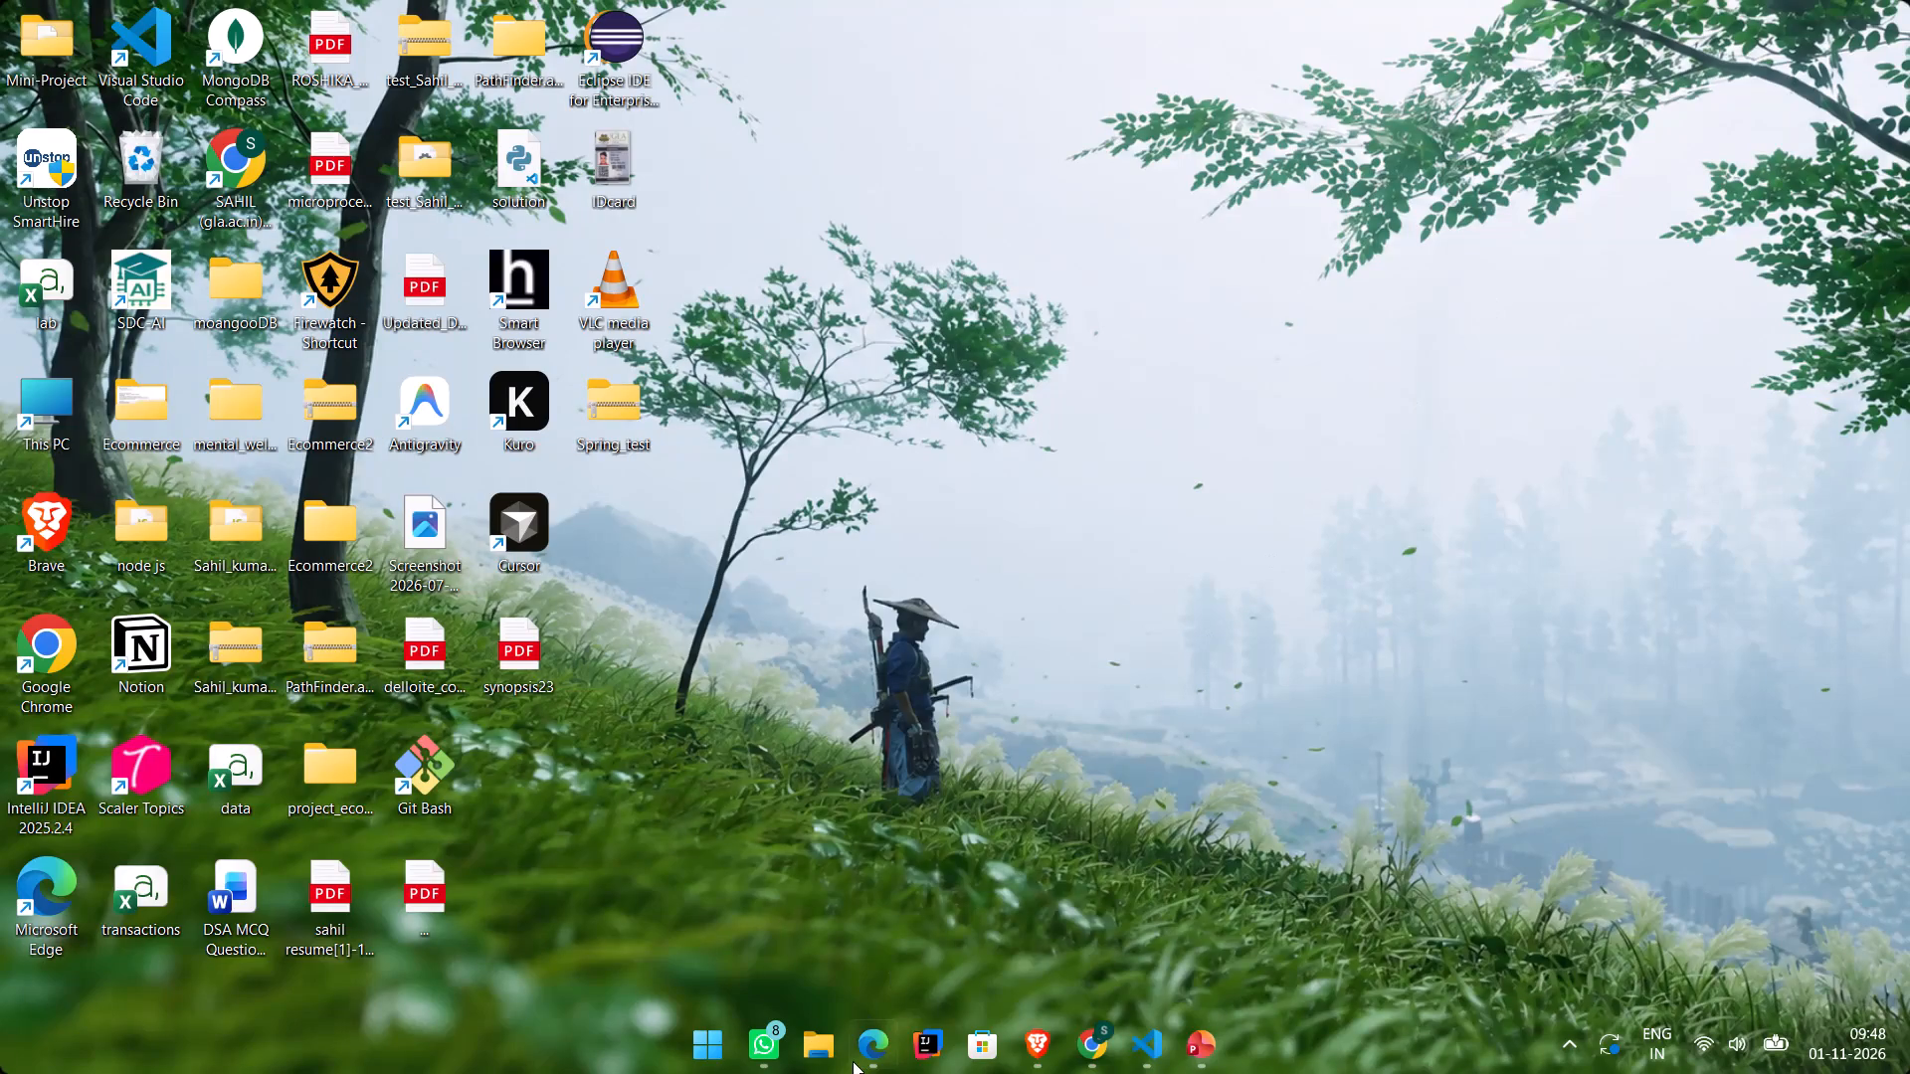
Switch to Chrome and search Google for "canva" in a new tab.
{"action": "left_click", "coordinate": [1091, 1040]}
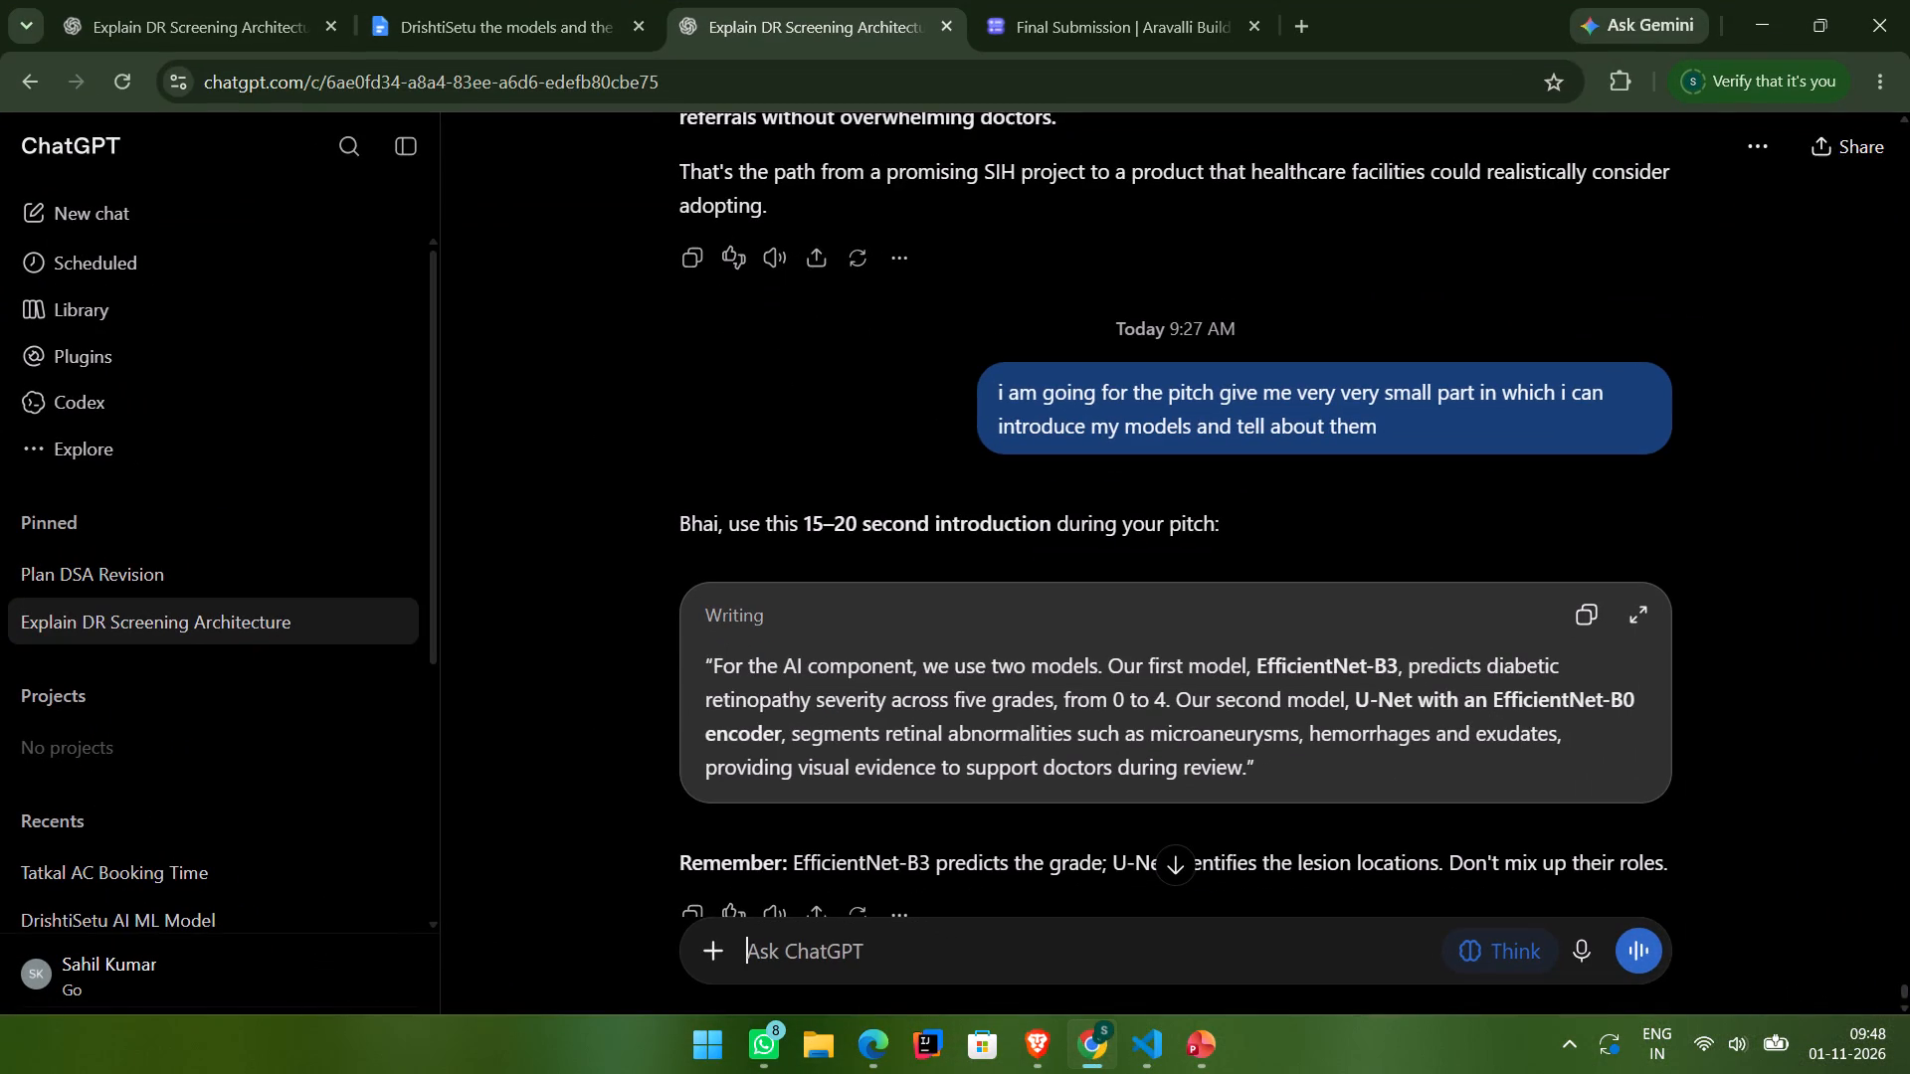
{"action": "left_click", "coordinate": [1291, 32]}
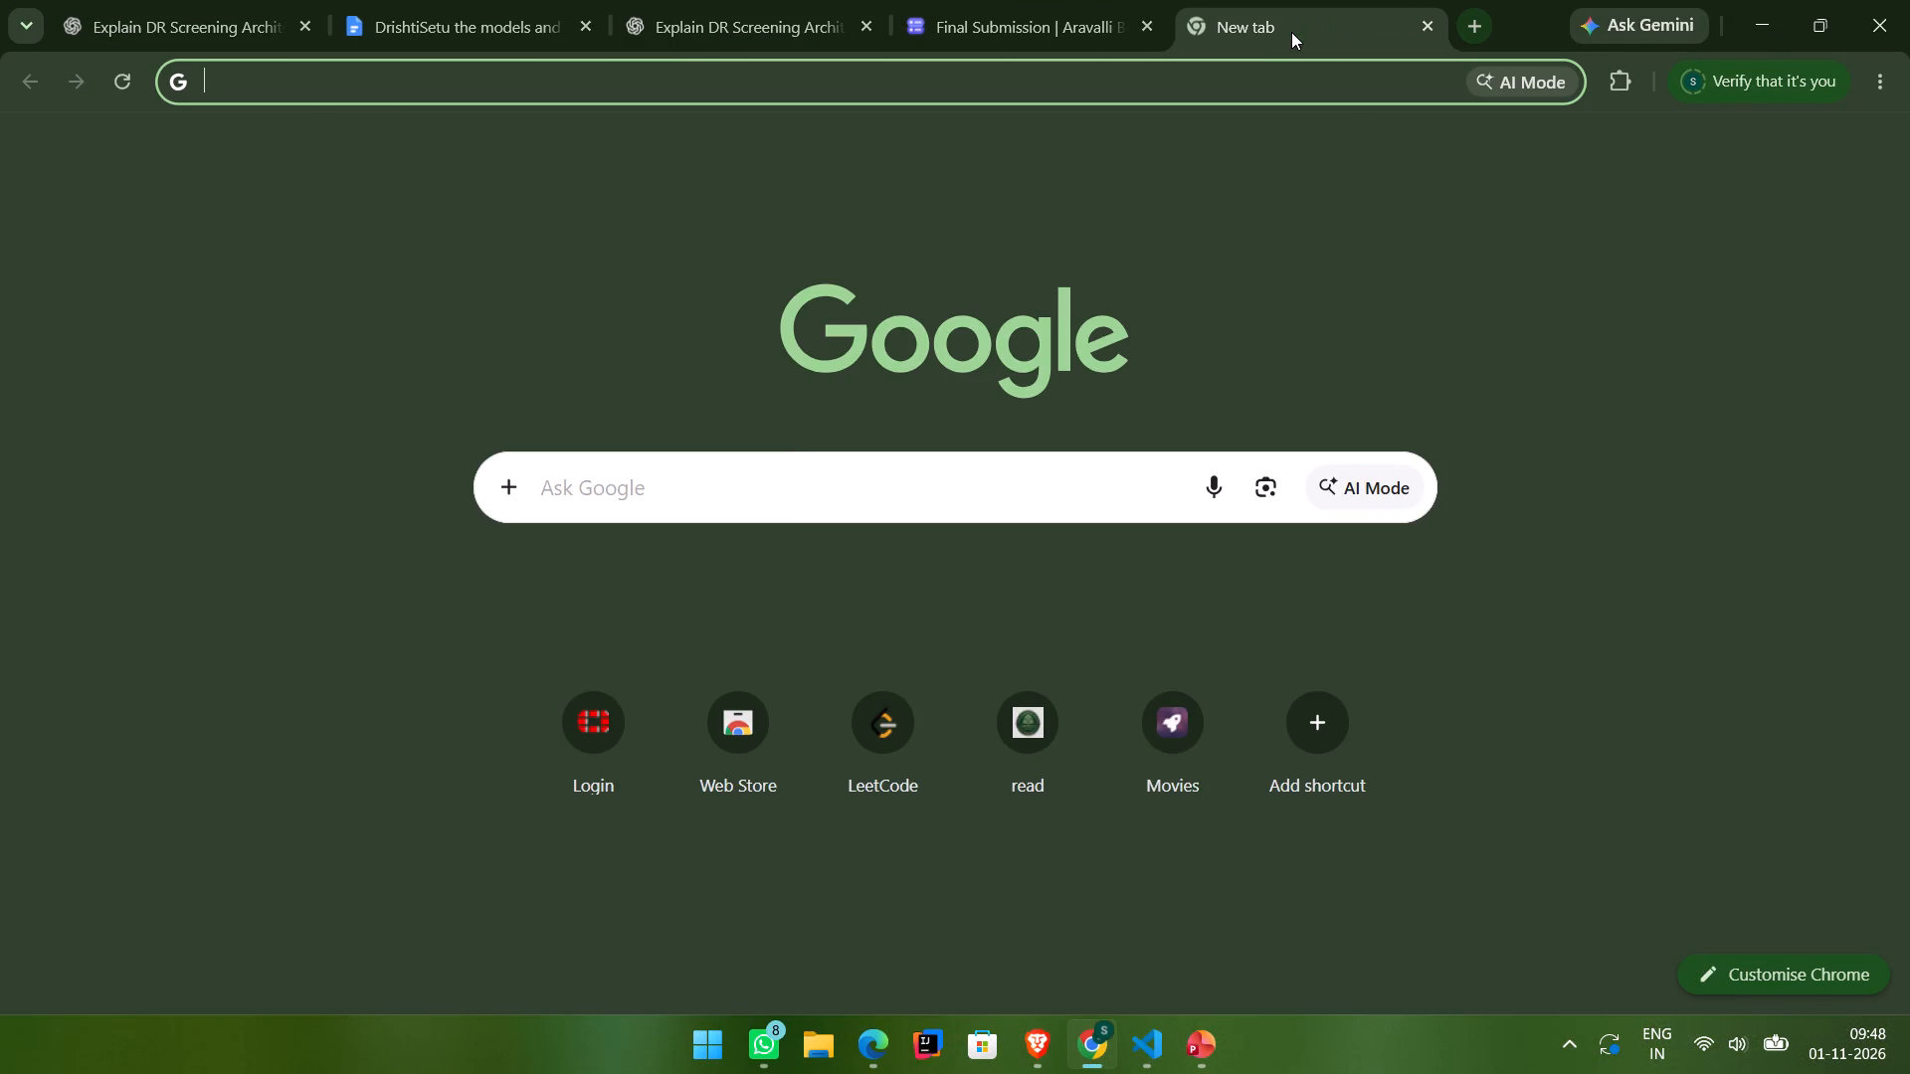
{"action": "left_click", "coordinate": [715, 475]}
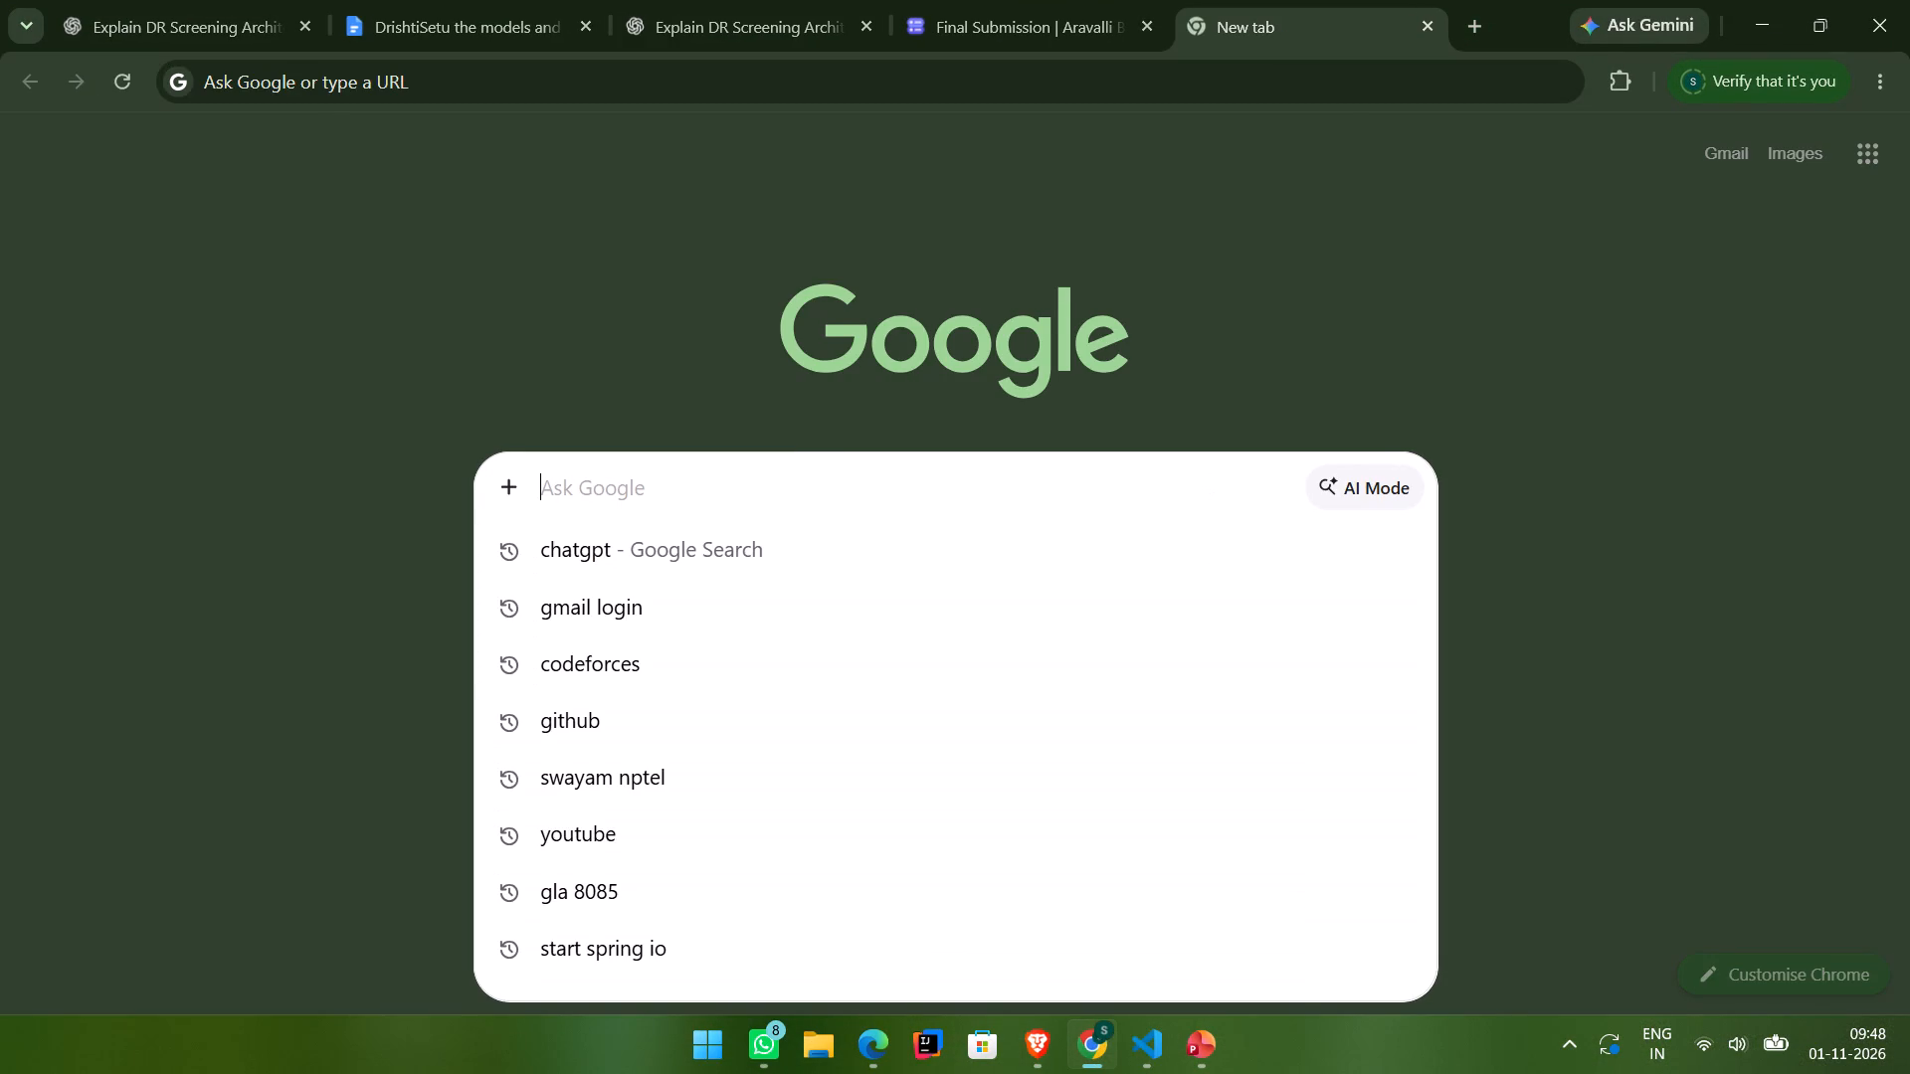
{"action": "type", "text": "canva"}
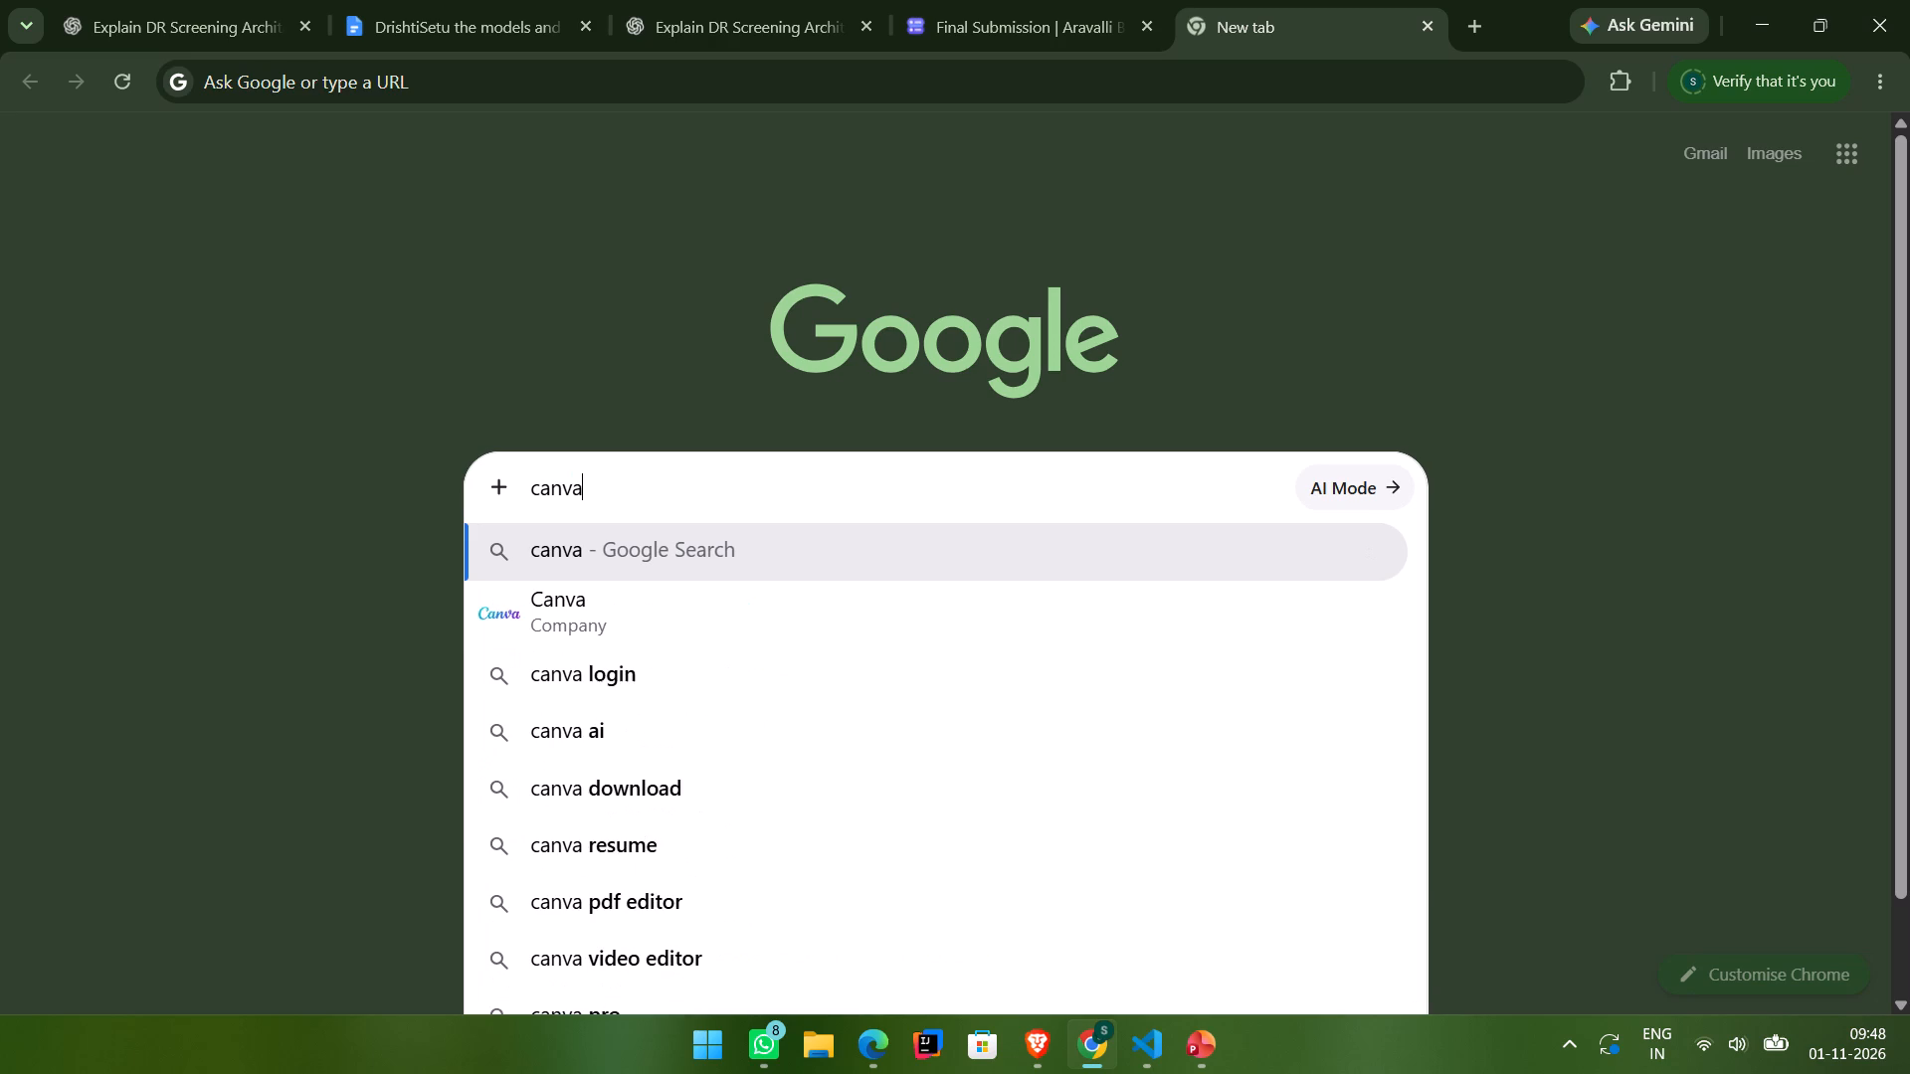
{"action": "key", "text": "Return"}
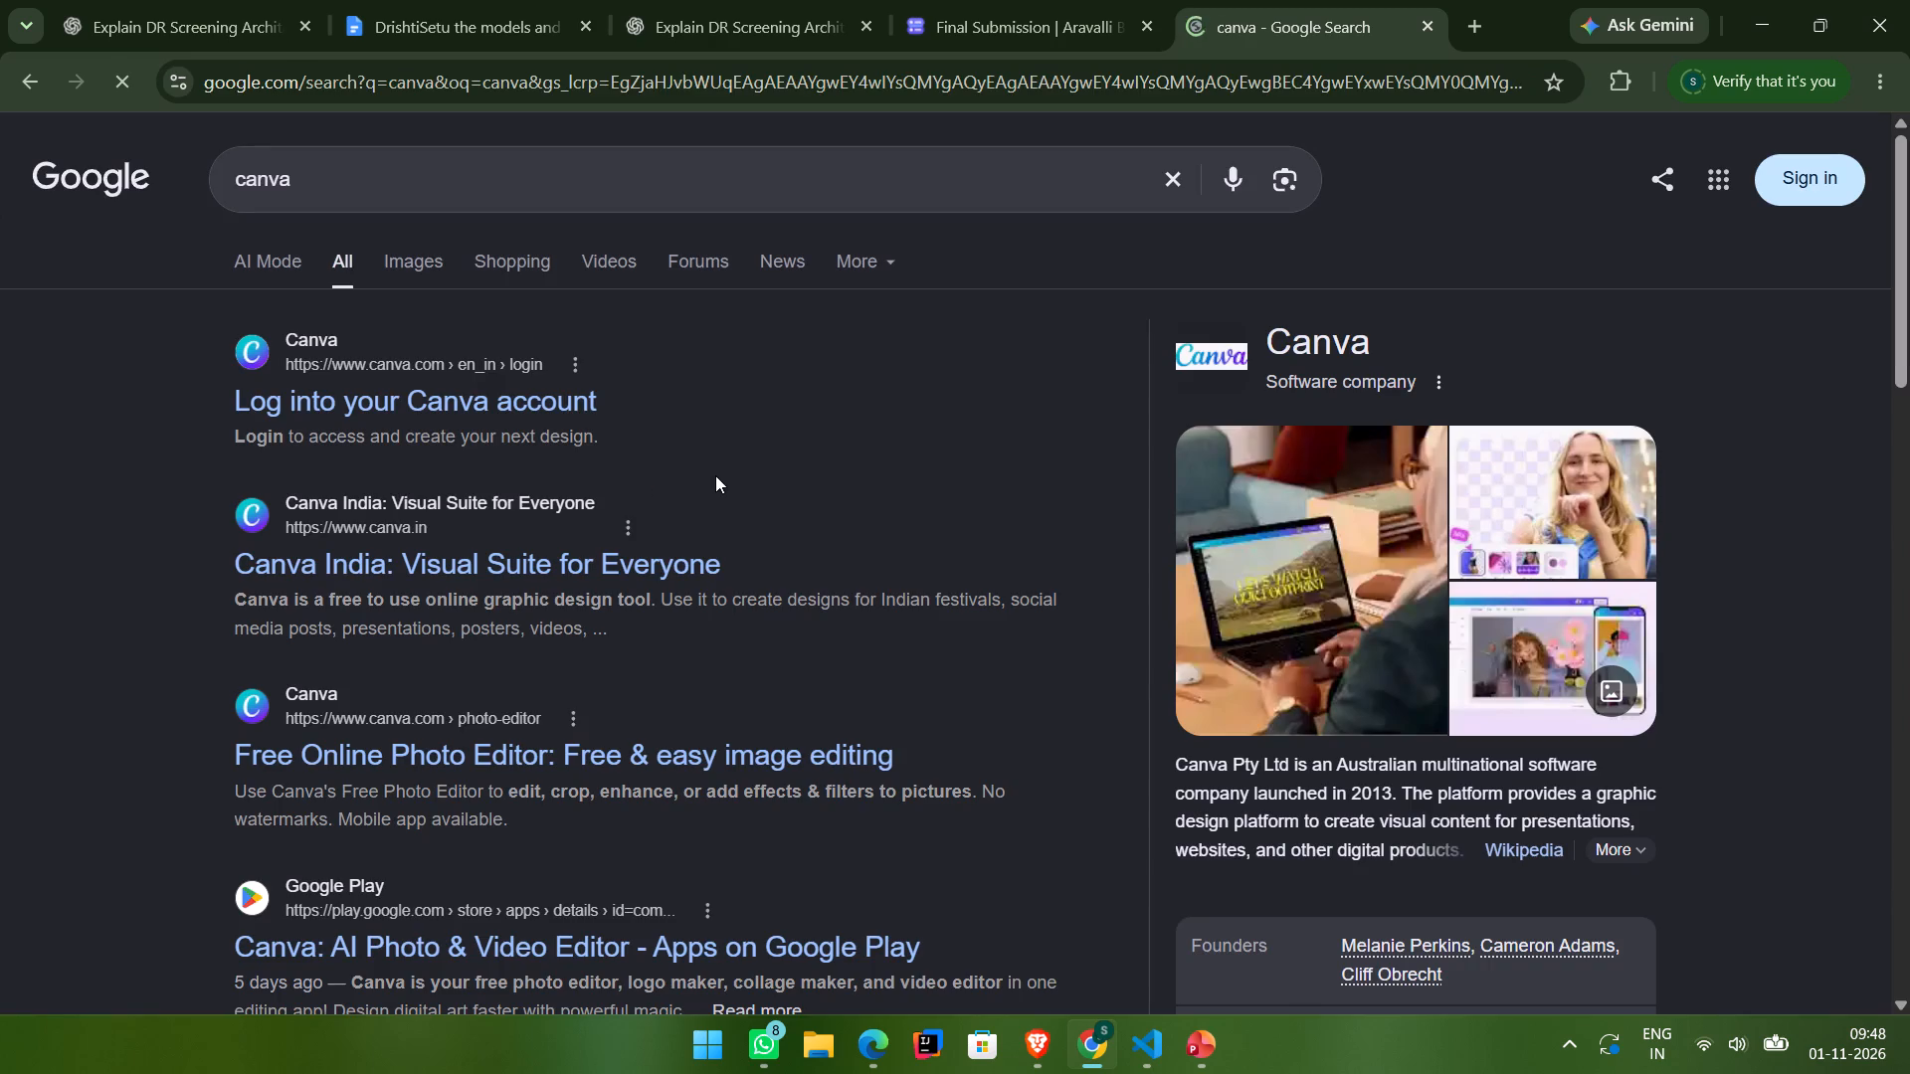
Open the Canva login result from the search and dismiss the promotional pop-up on the Canva home page.
{"action": "left_click", "coordinate": [405, 392]}
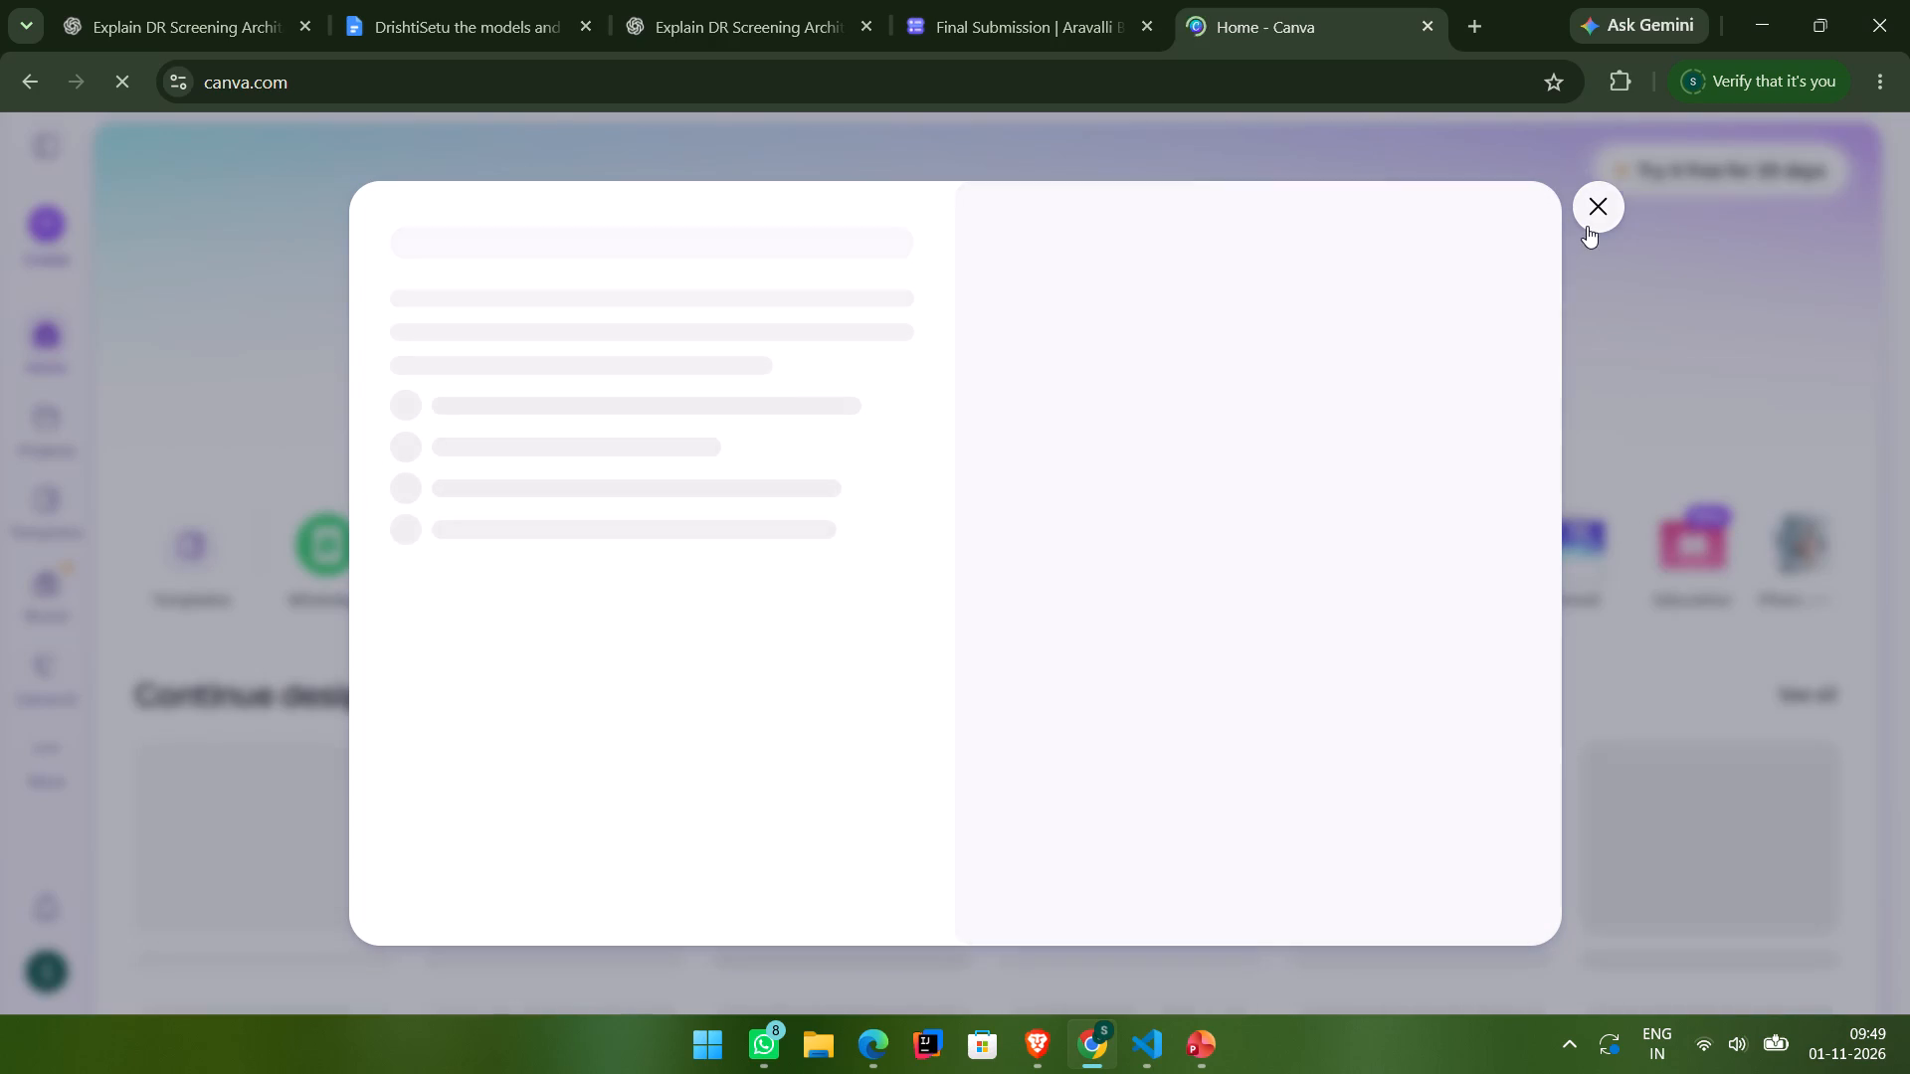
{"action": "left_click", "coordinate": [1623, 190]}
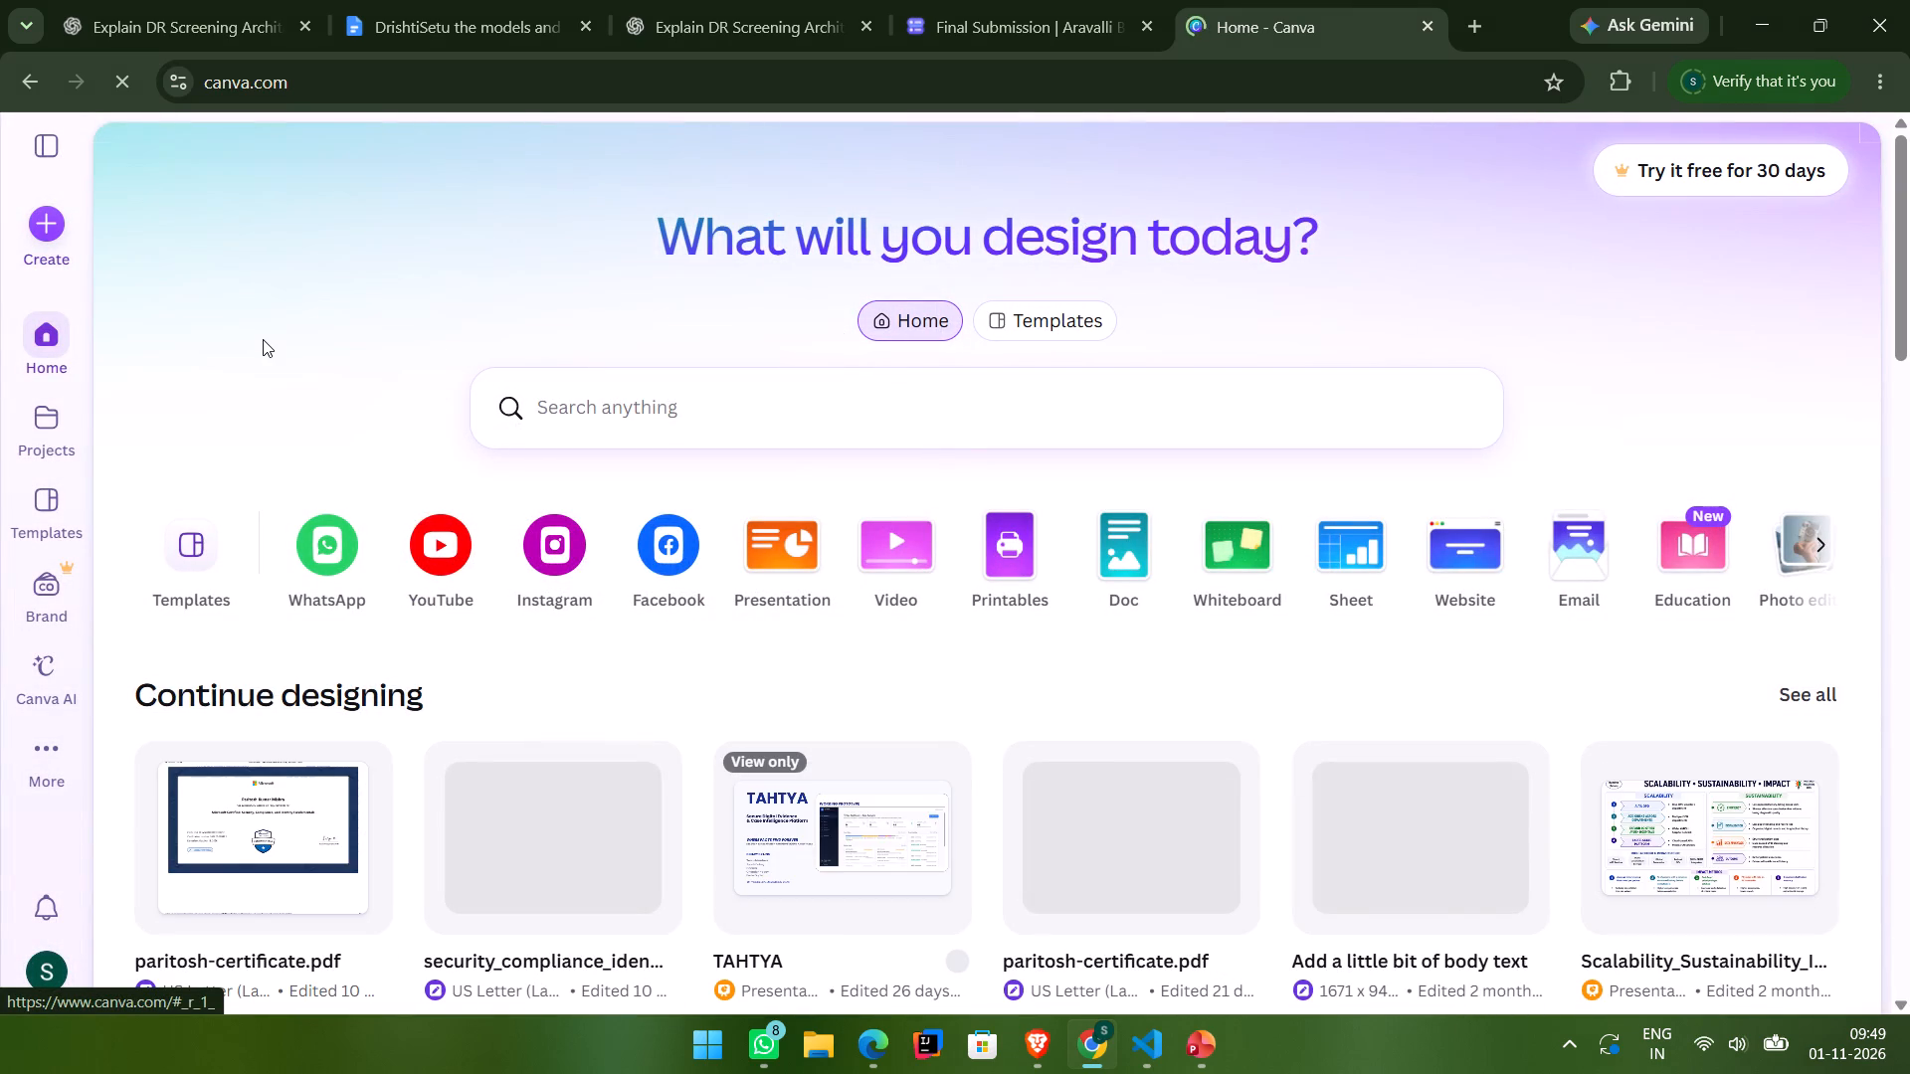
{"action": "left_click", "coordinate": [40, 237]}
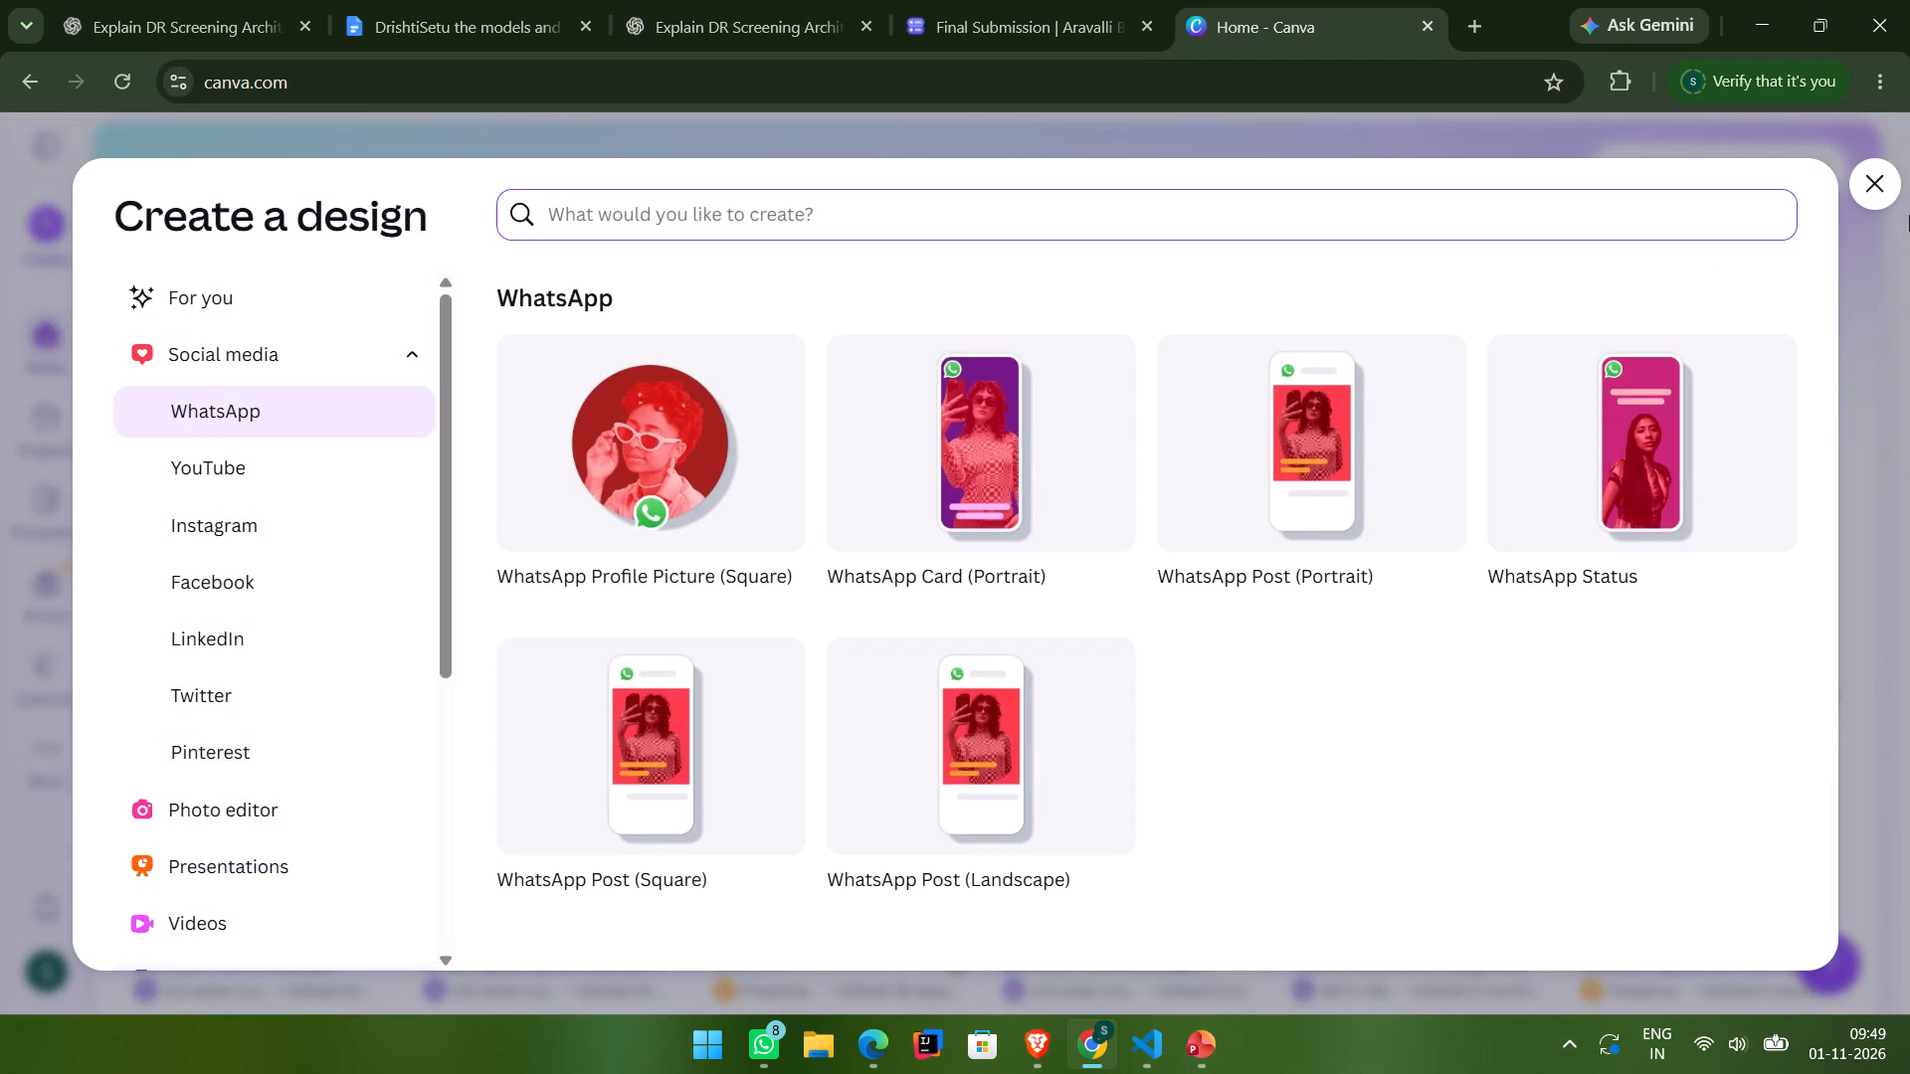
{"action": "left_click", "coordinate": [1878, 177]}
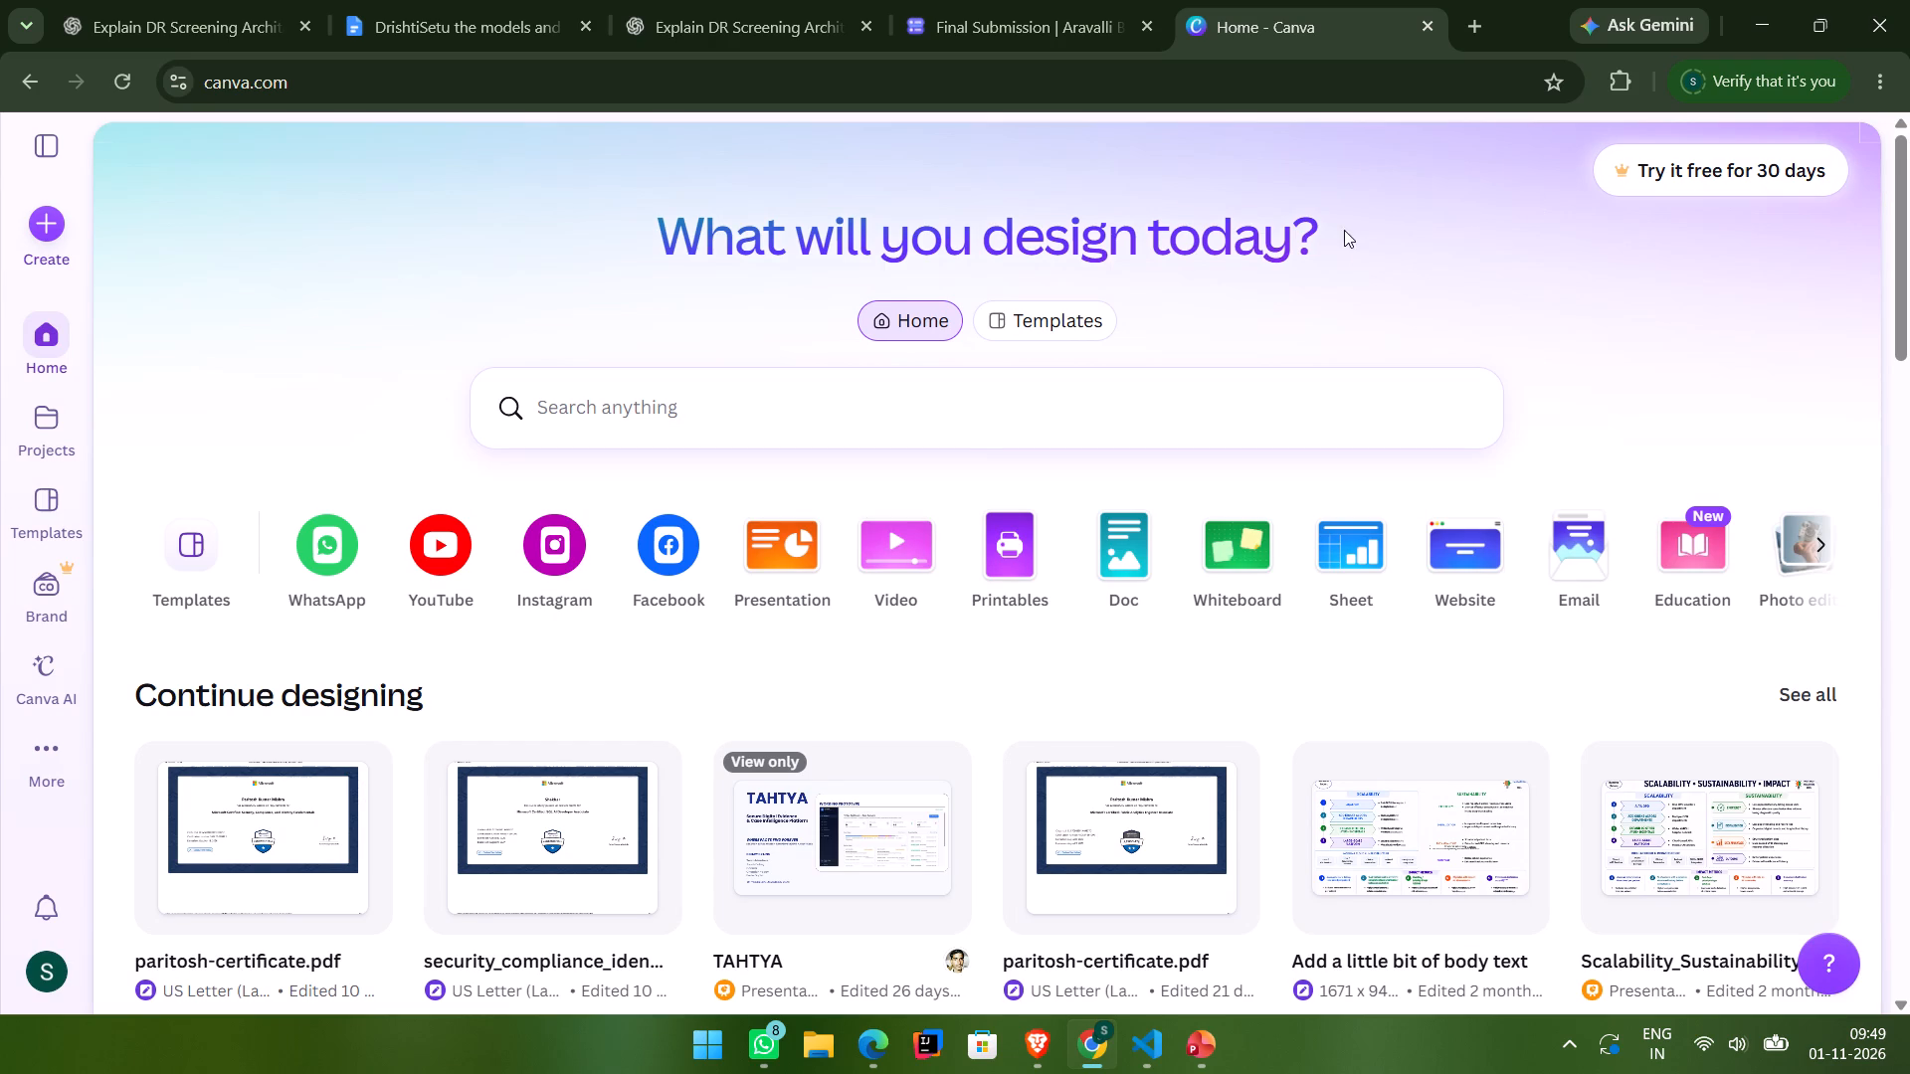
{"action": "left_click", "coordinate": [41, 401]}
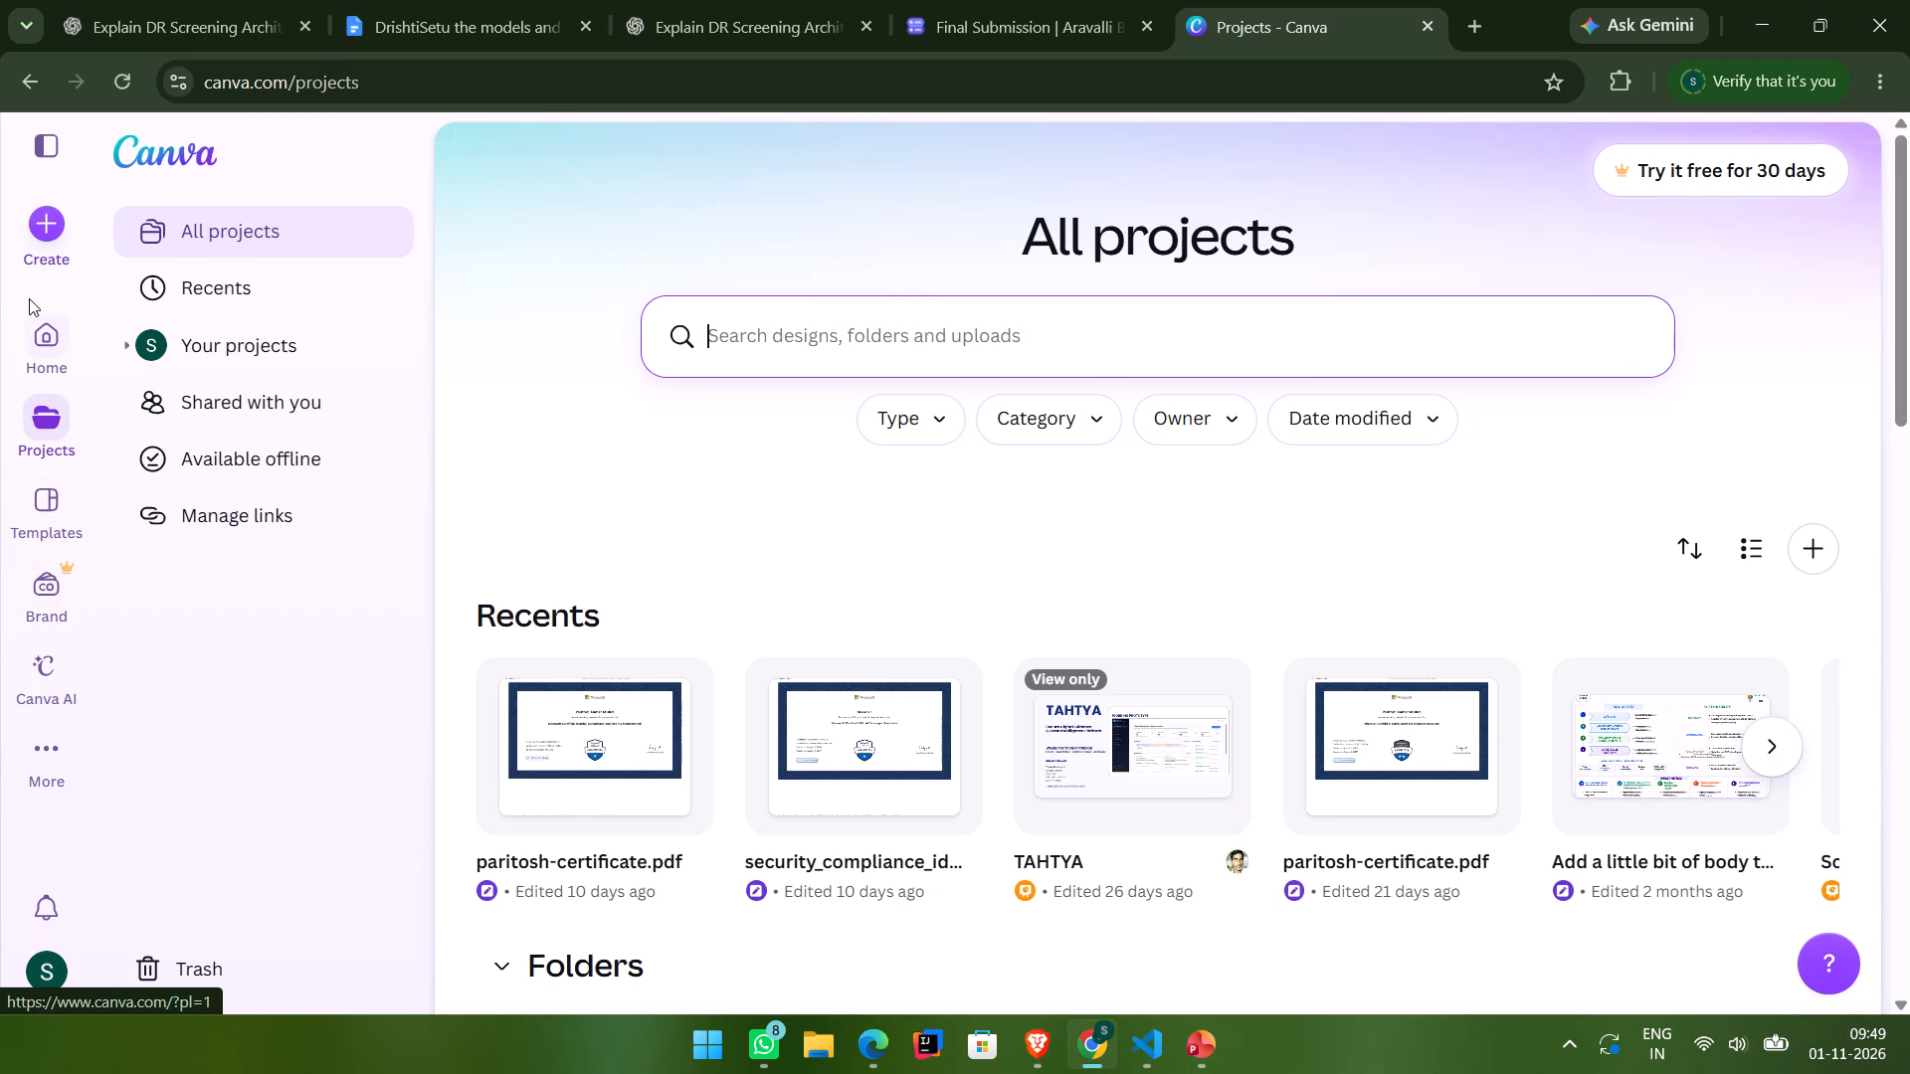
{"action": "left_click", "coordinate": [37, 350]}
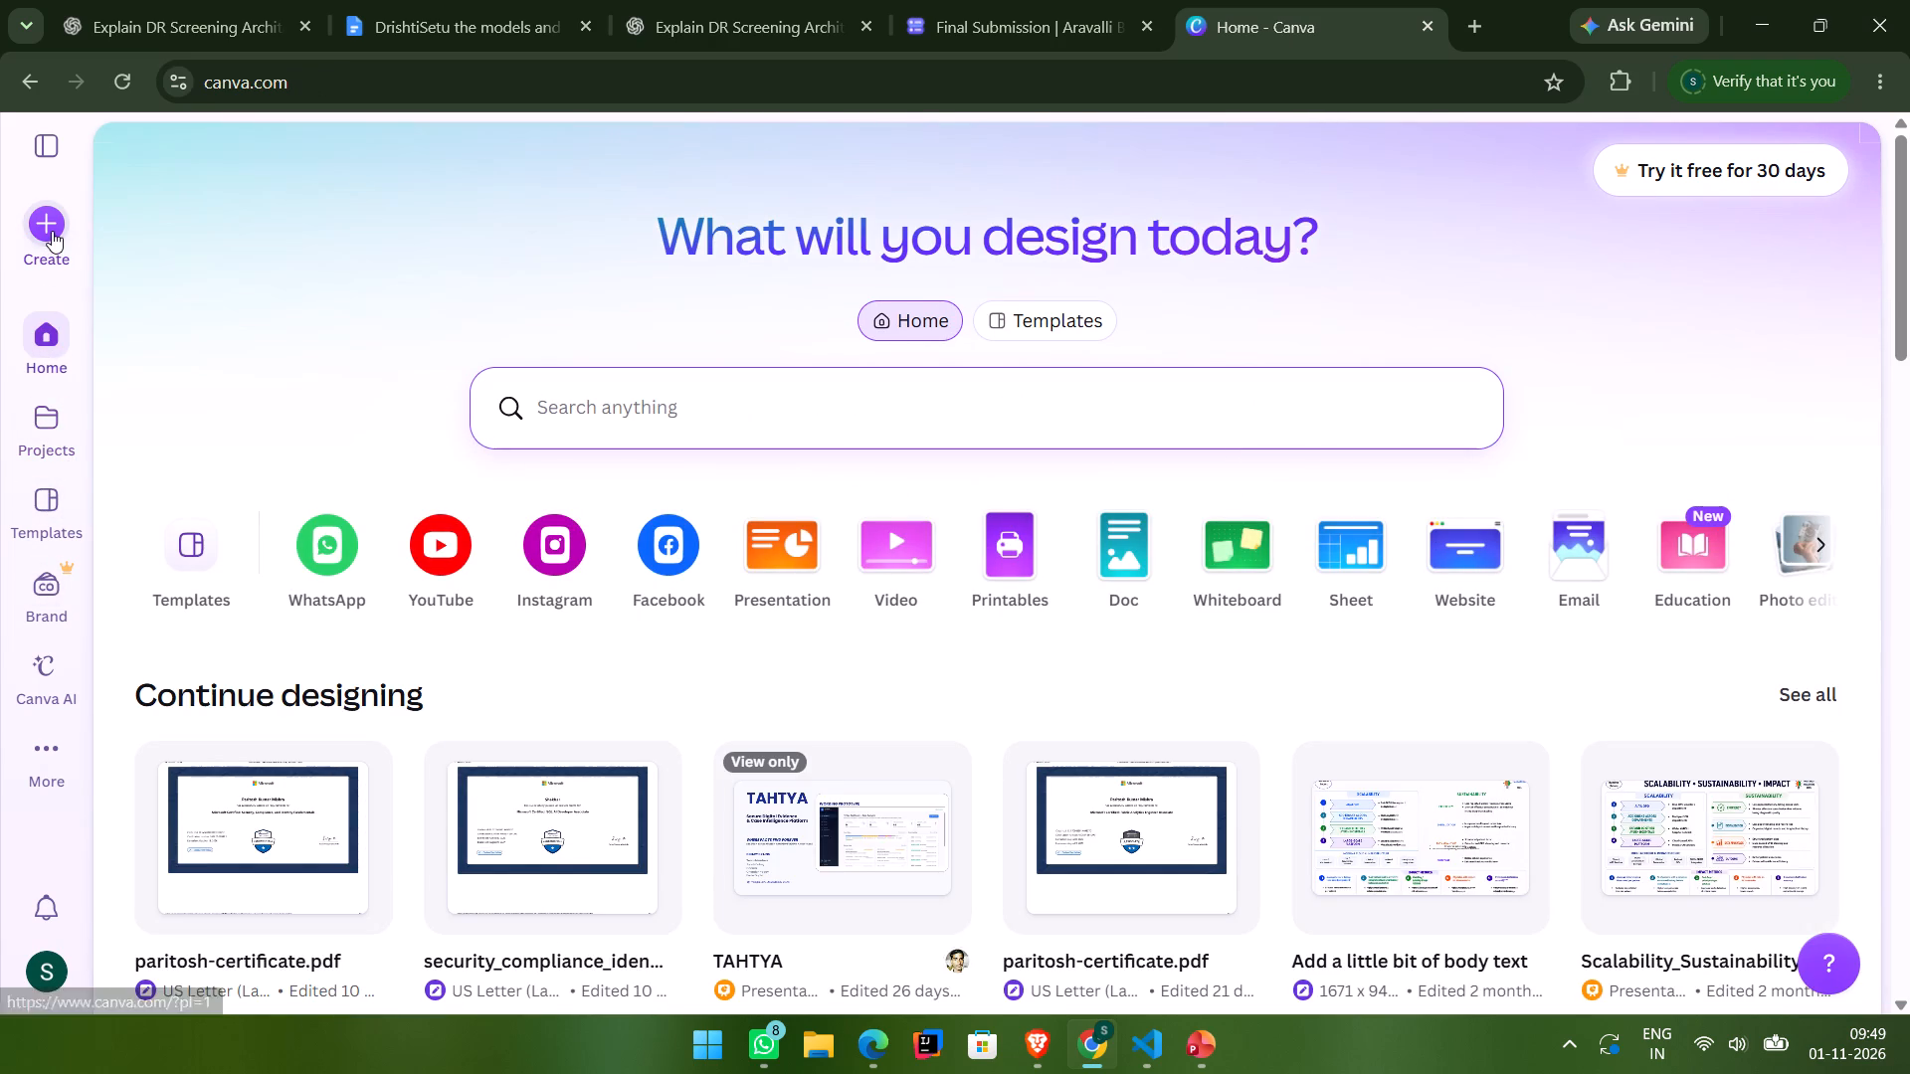
Create a new blank Canva design in the Presentation (16:9) format, 1920 × 1080 px.
{"action": "left_click", "coordinate": [52, 231]}
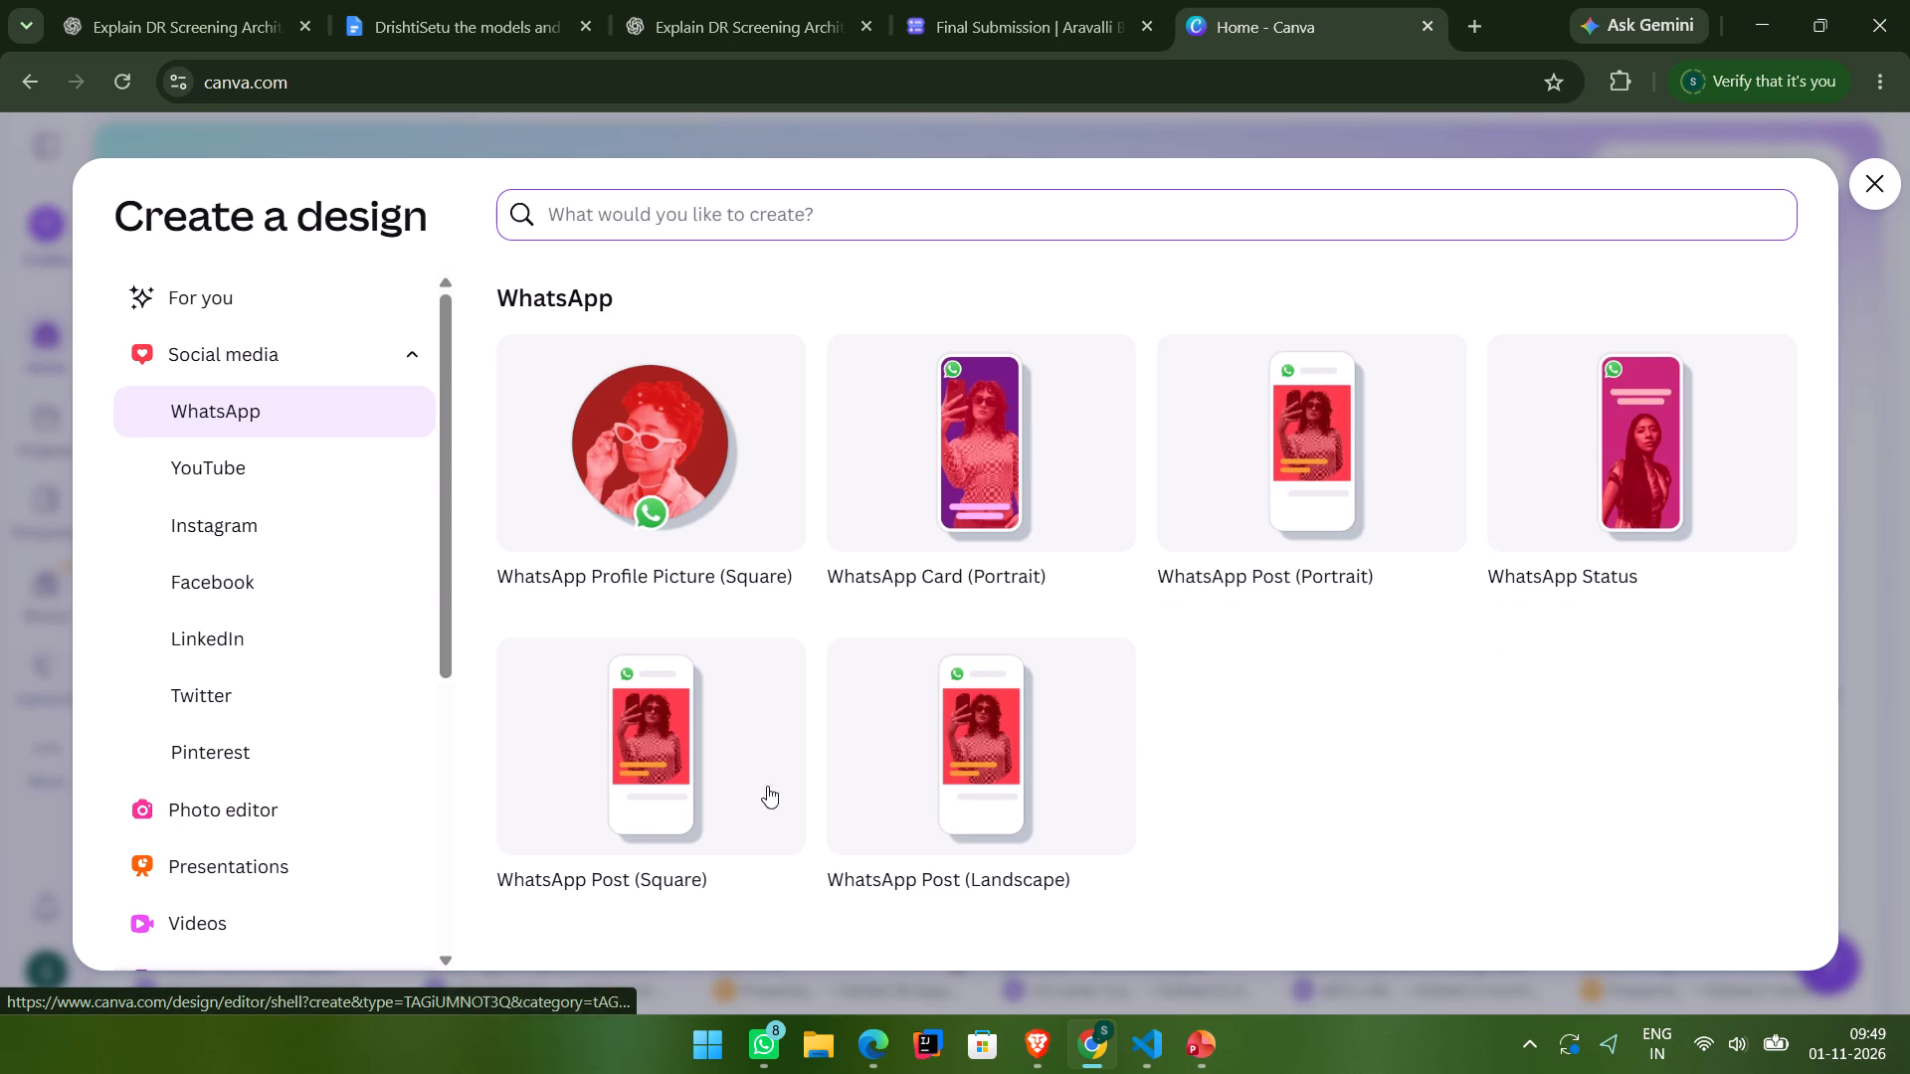
{"action": "scroll", "coordinate": [897, 795], "scroll_direction": "down", "scroll_amount": 4}
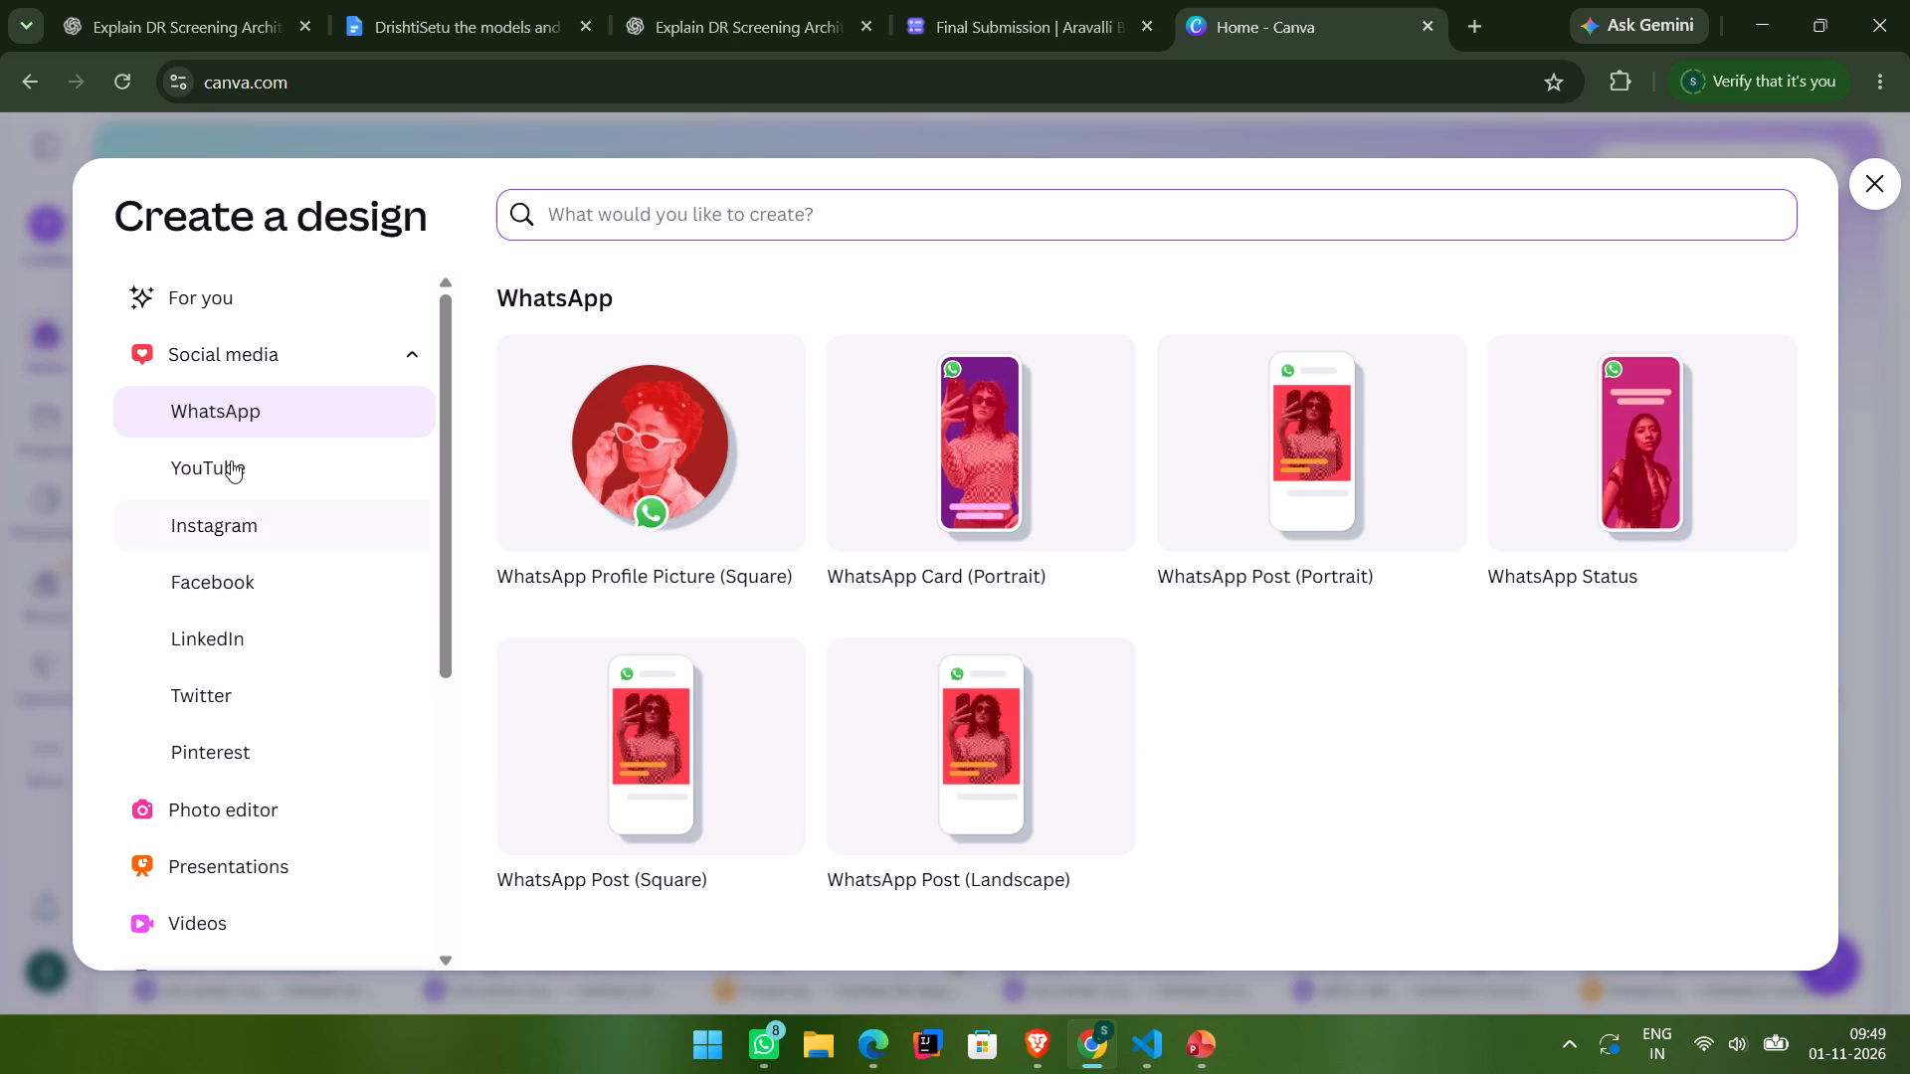
{"action": "left_click", "coordinate": [192, 857]}
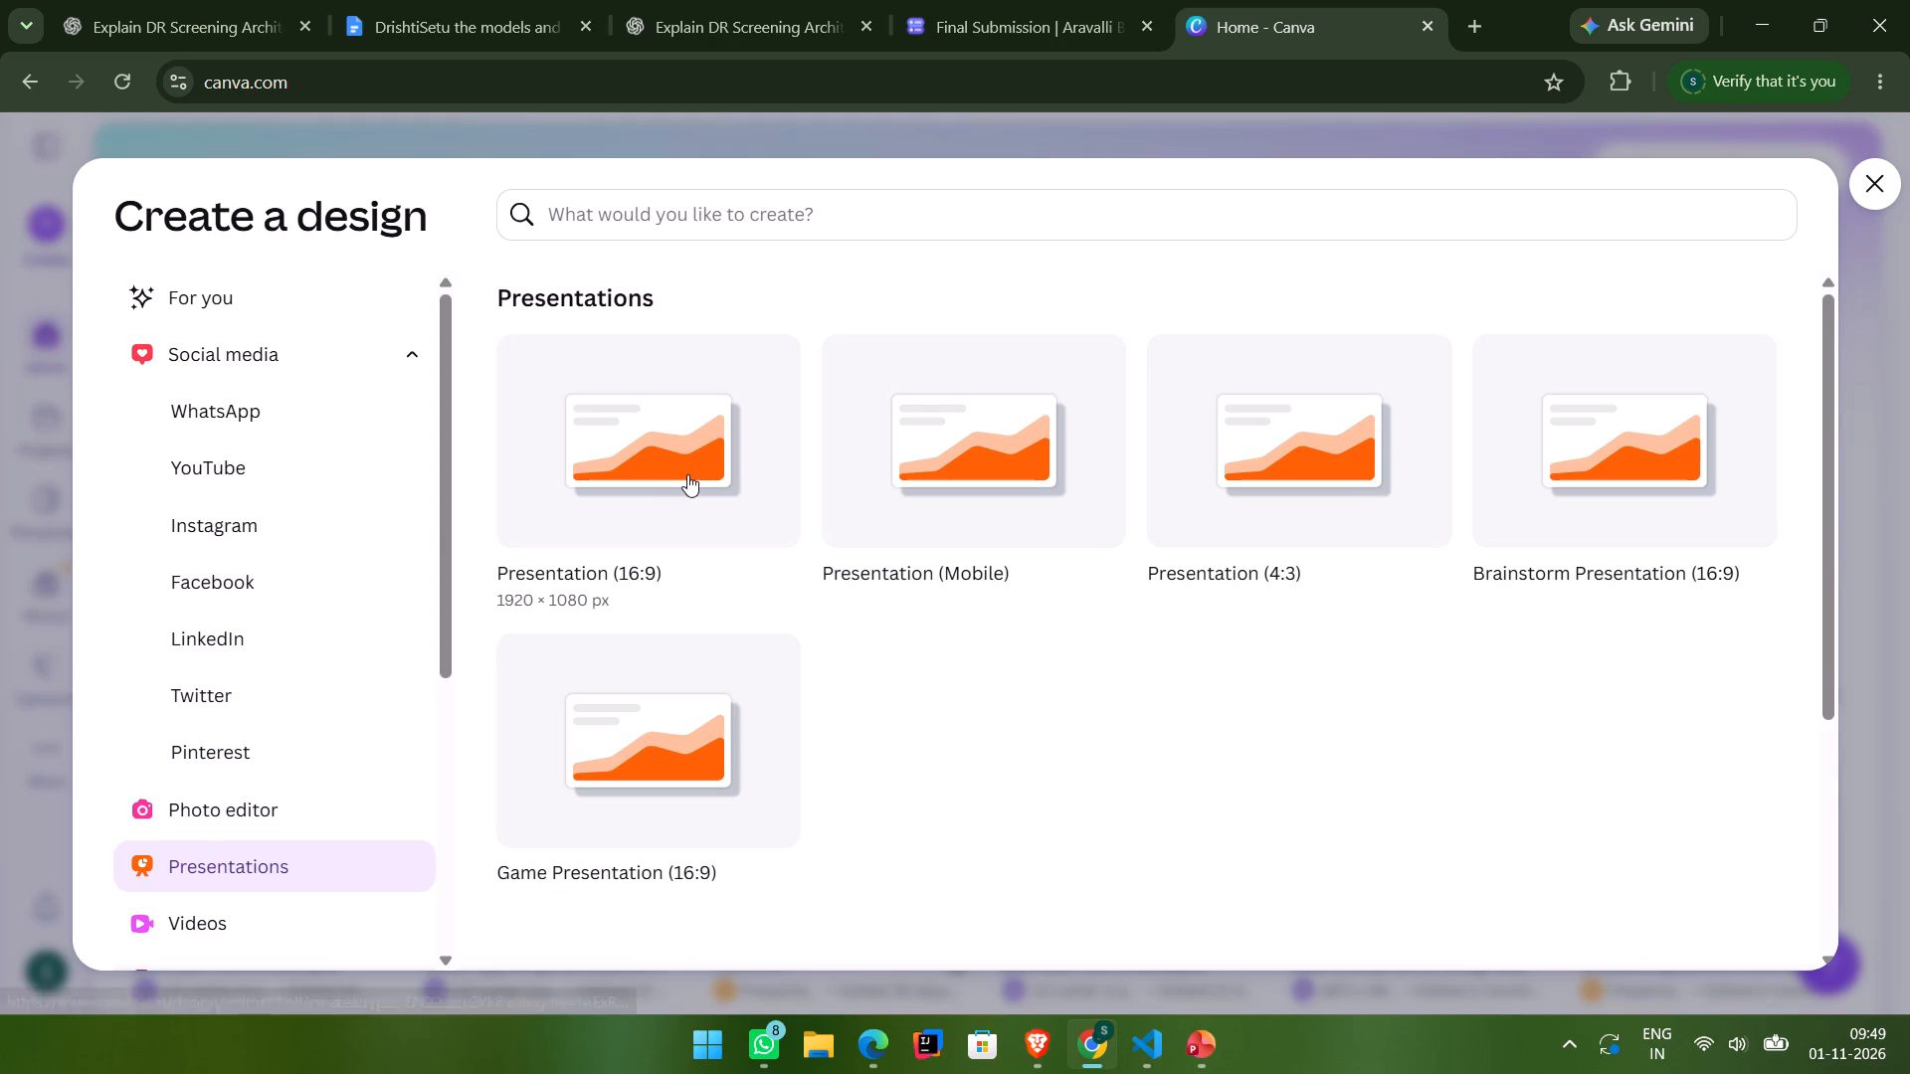
{"action": "left_click", "coordinate": [686, 476]}
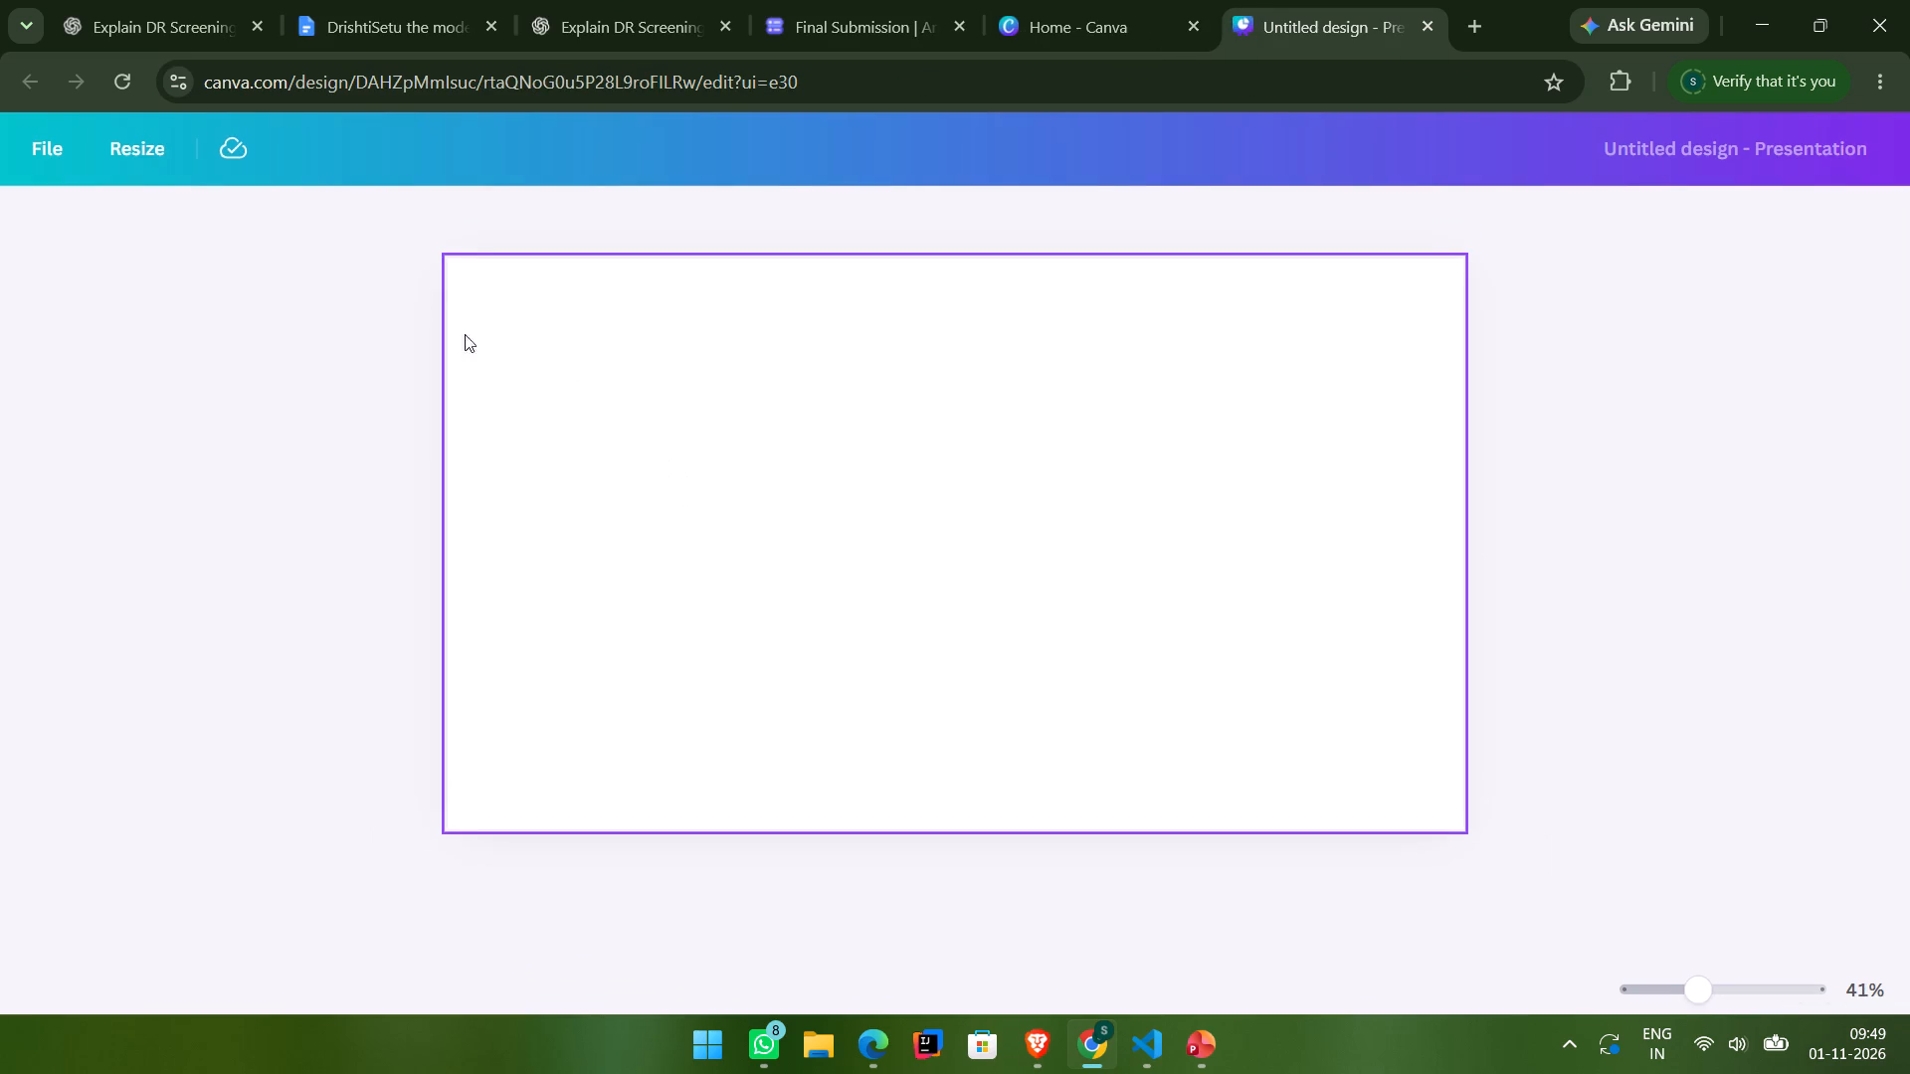
Open the file upload options for the blank untitled Canva presentation.
{"action": "left_click", "coordinate": [33, 160]}
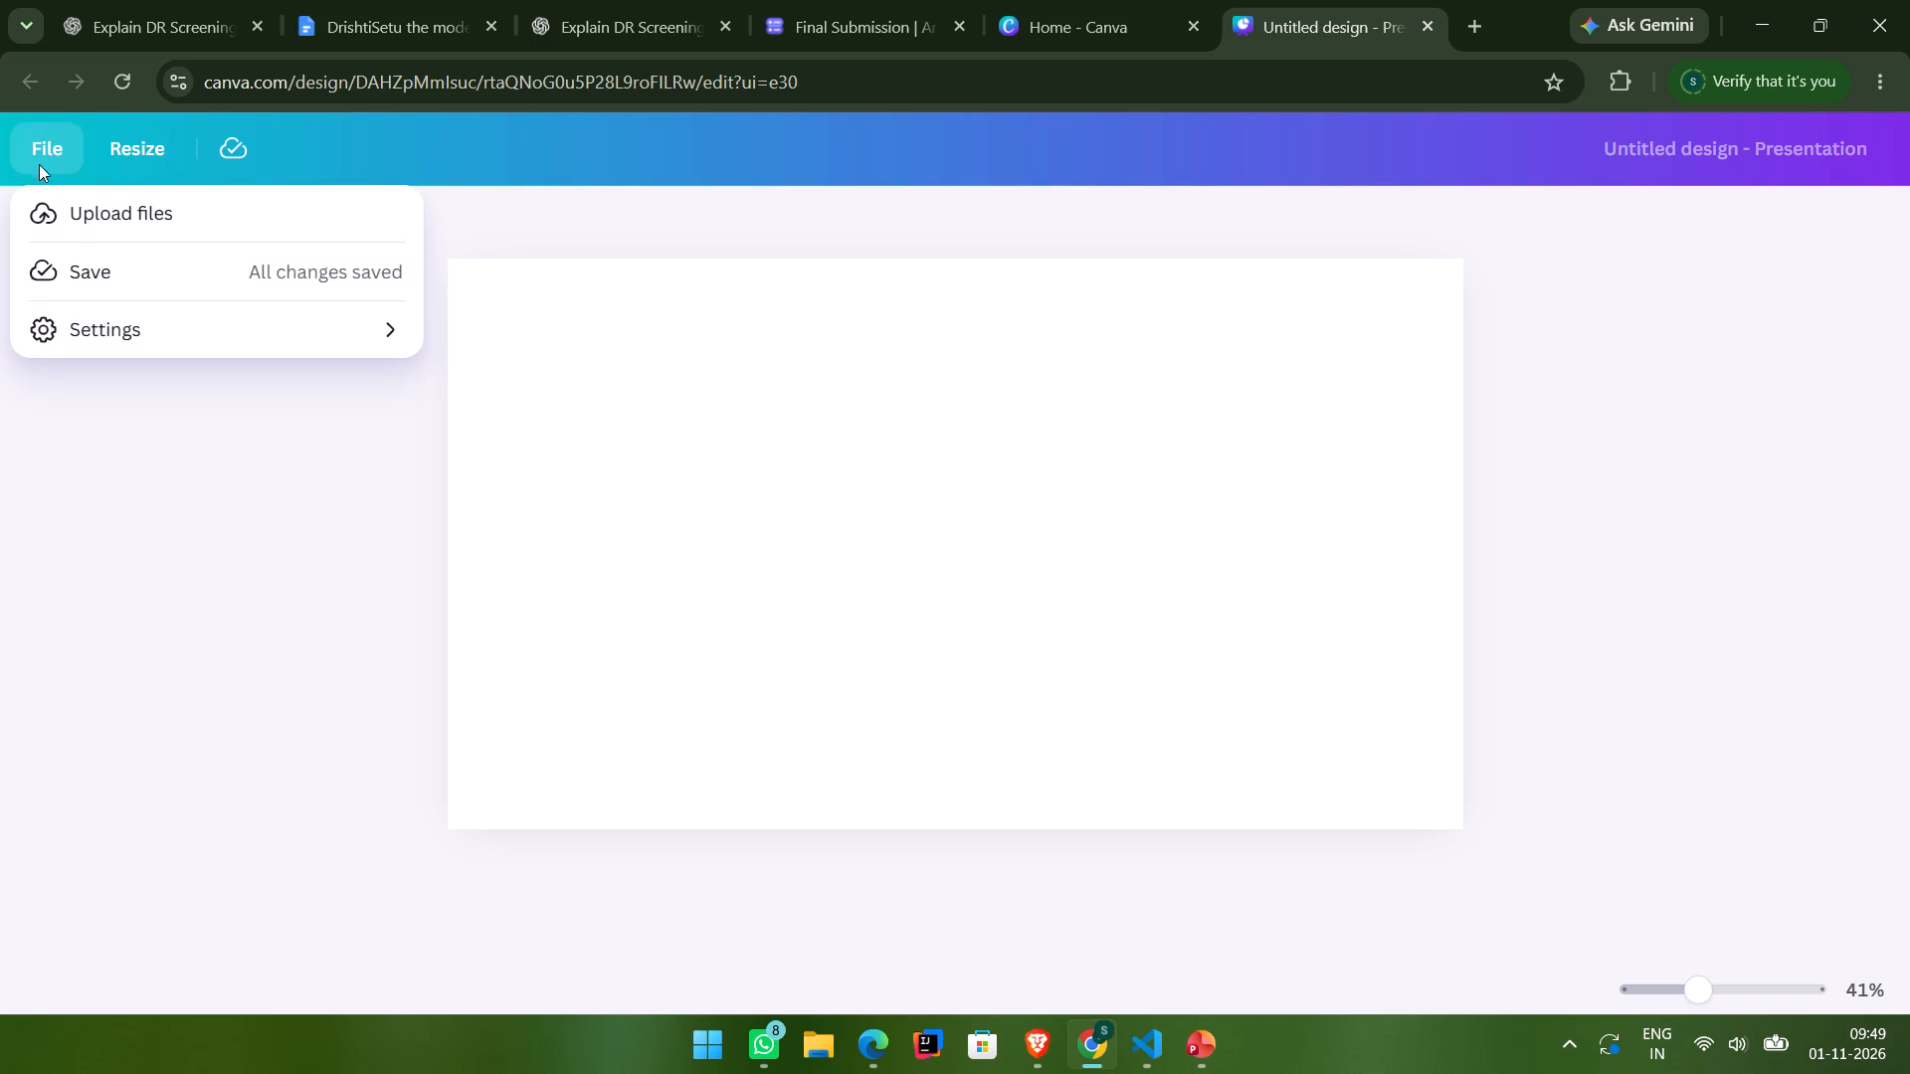
{"action": "left_click", "coordinate": [111, 215]}
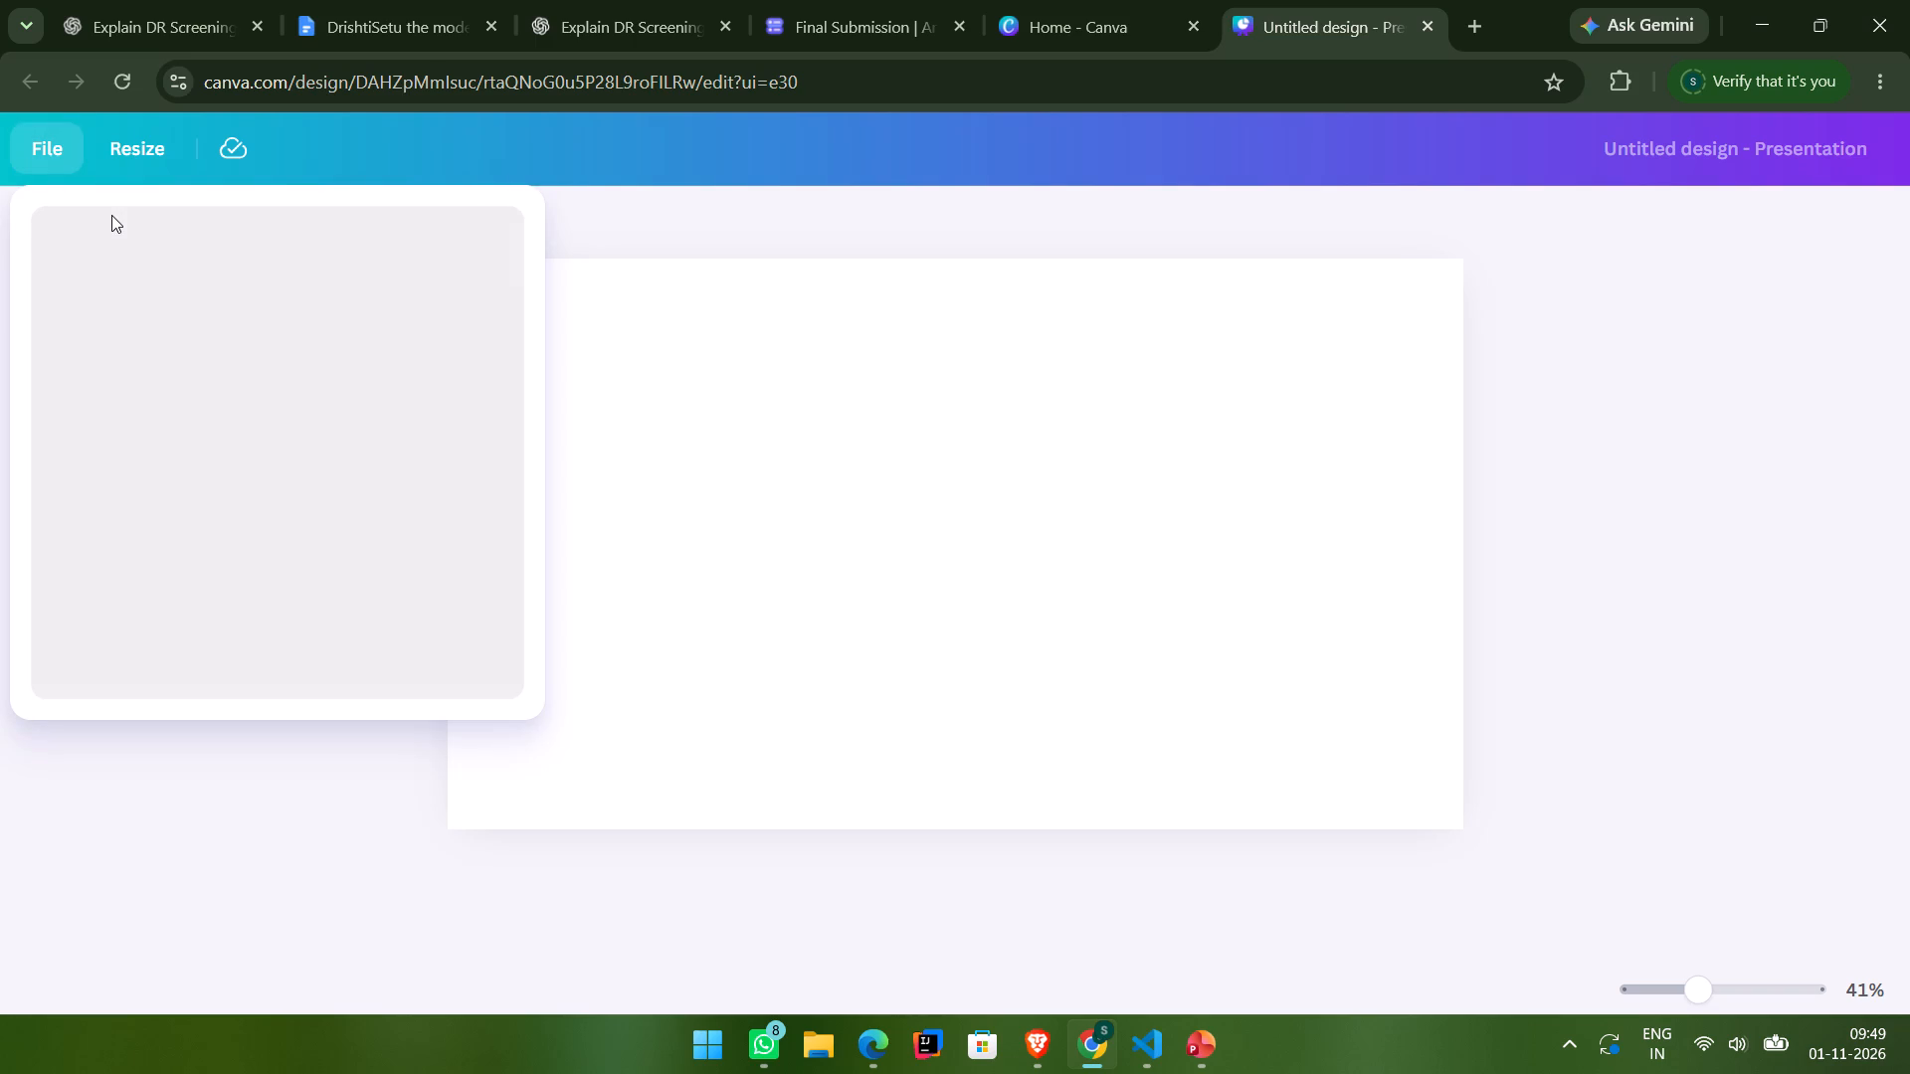
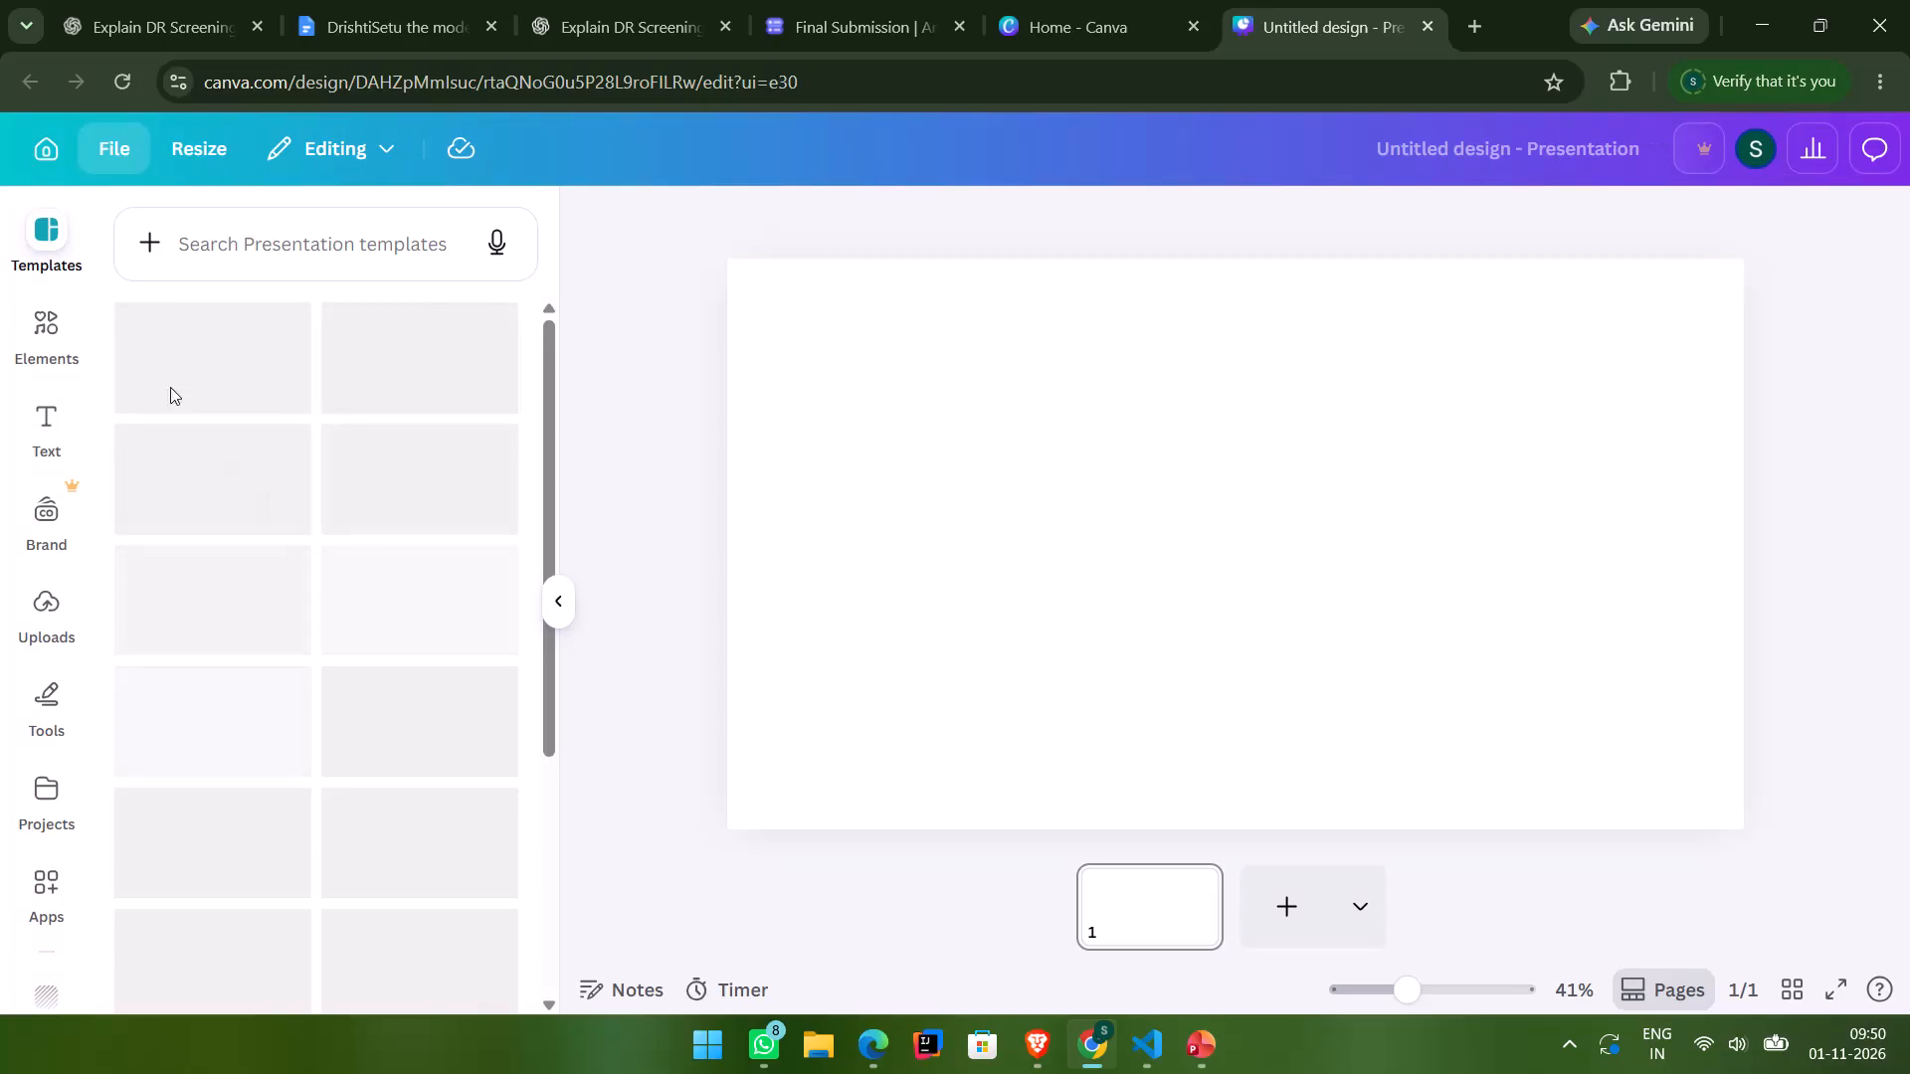
Upload the DrishtiSetu_pitch_refined PowerPoint file from the Downloads folder into the Canva presentation.
{"action": "left_click", "coordinate": [100, 155]}
{"action": "left_click", "coordinate": [100, 155]}
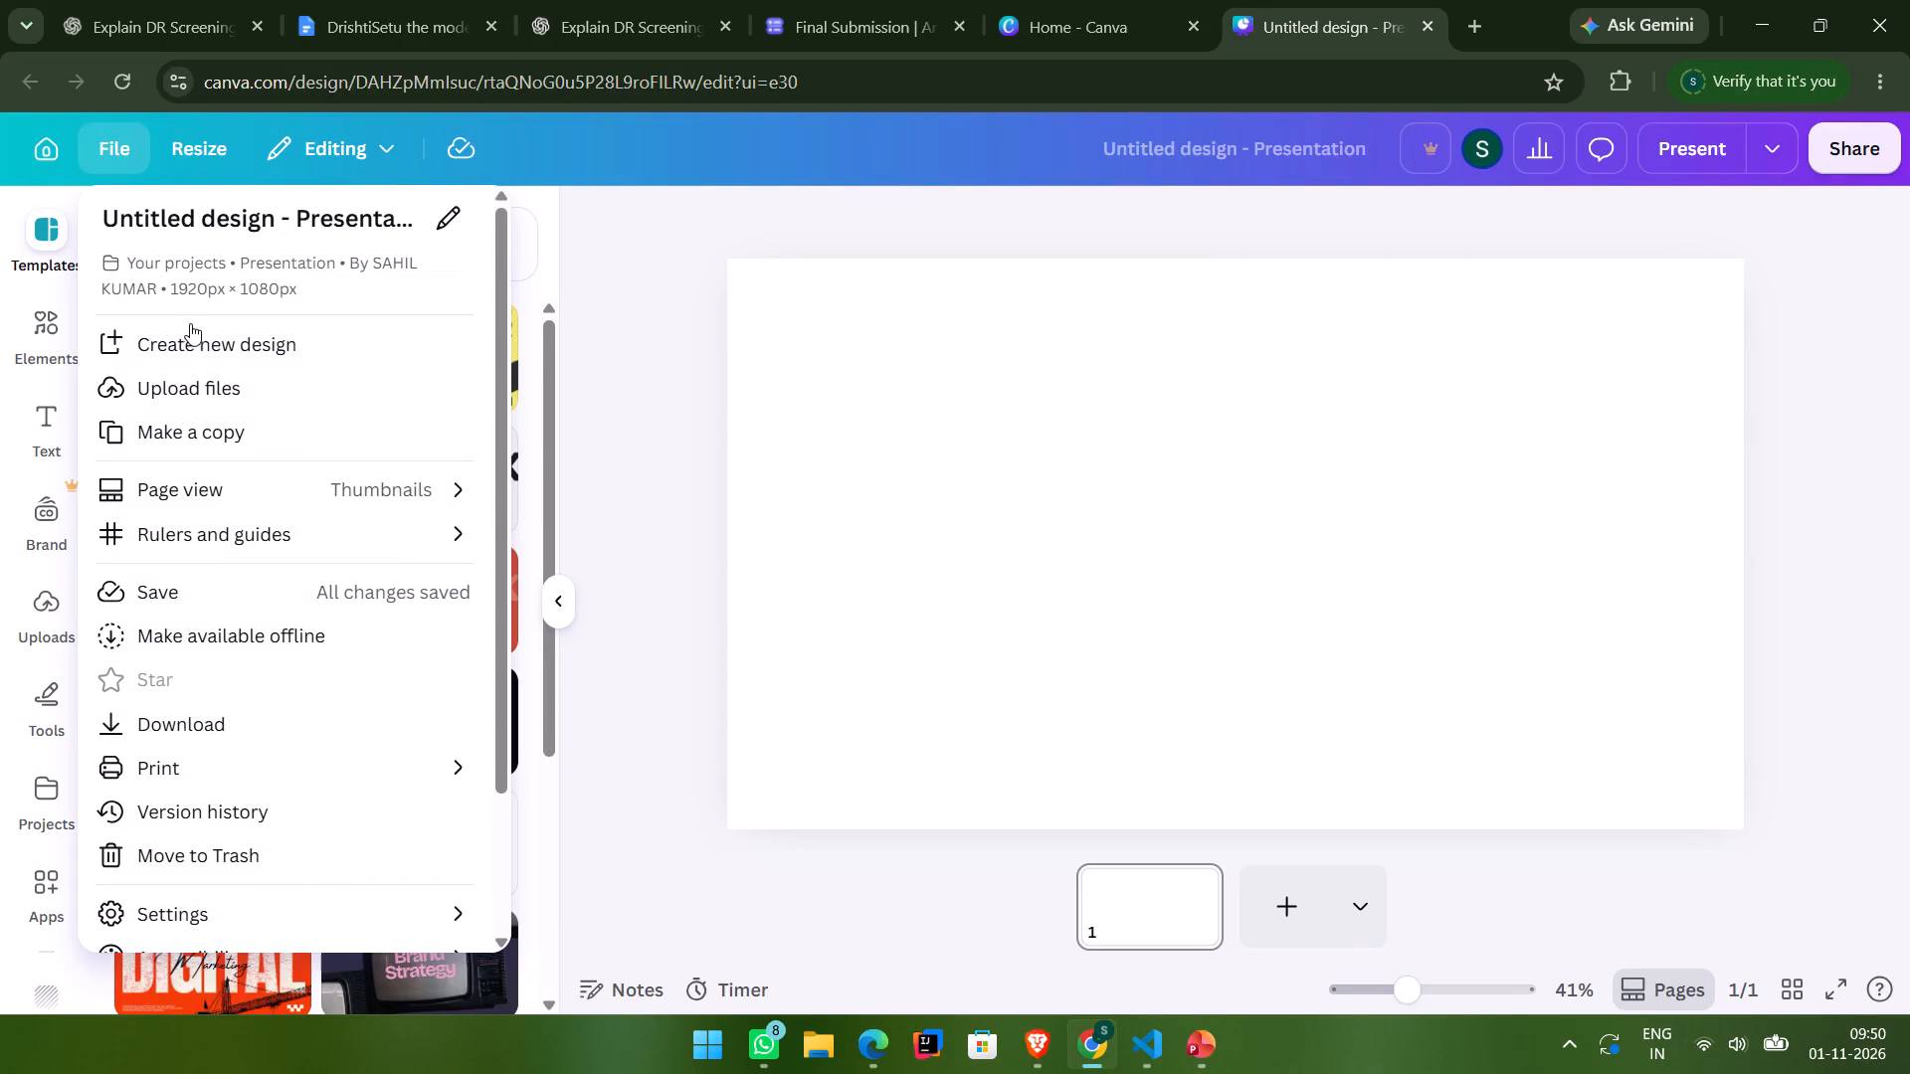
{"action": "left_click", "coordinate": [212, 383]}
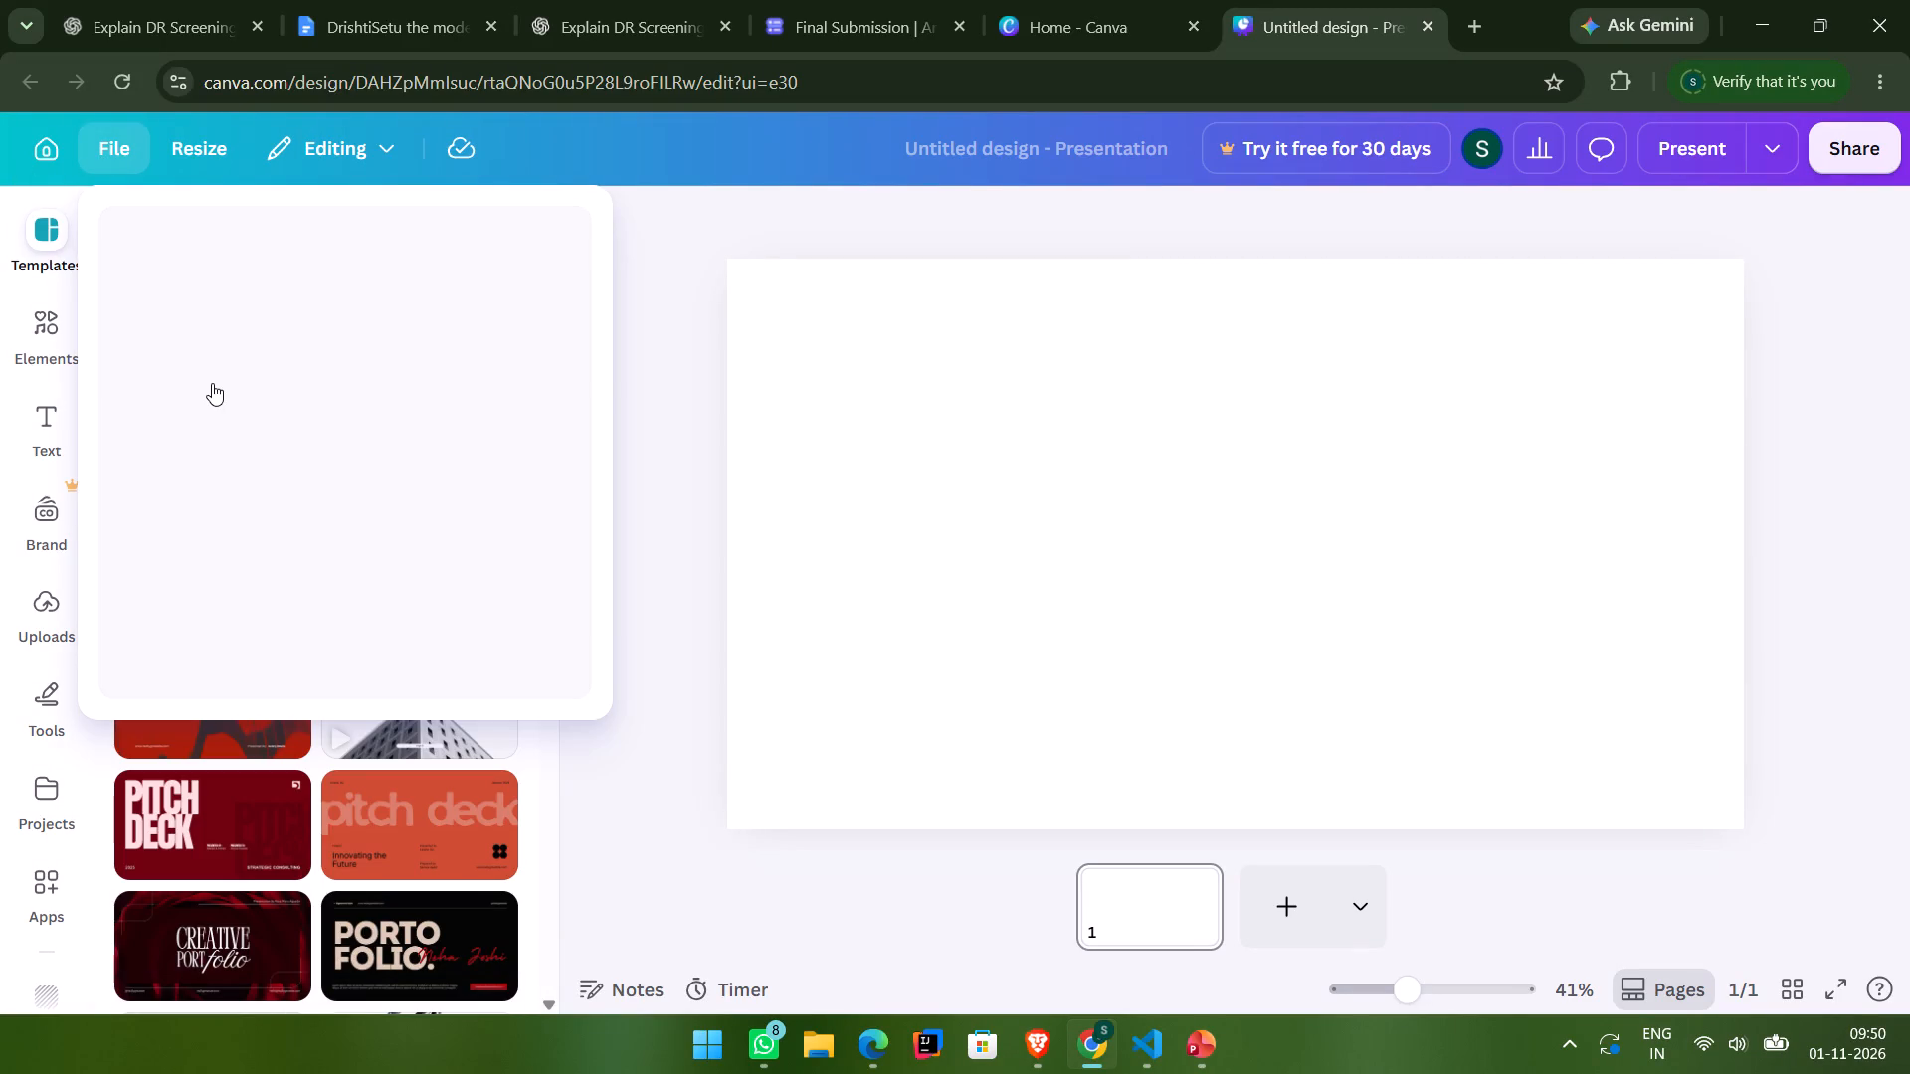
{"action": "left_click", "coordinate": [247, 504]}
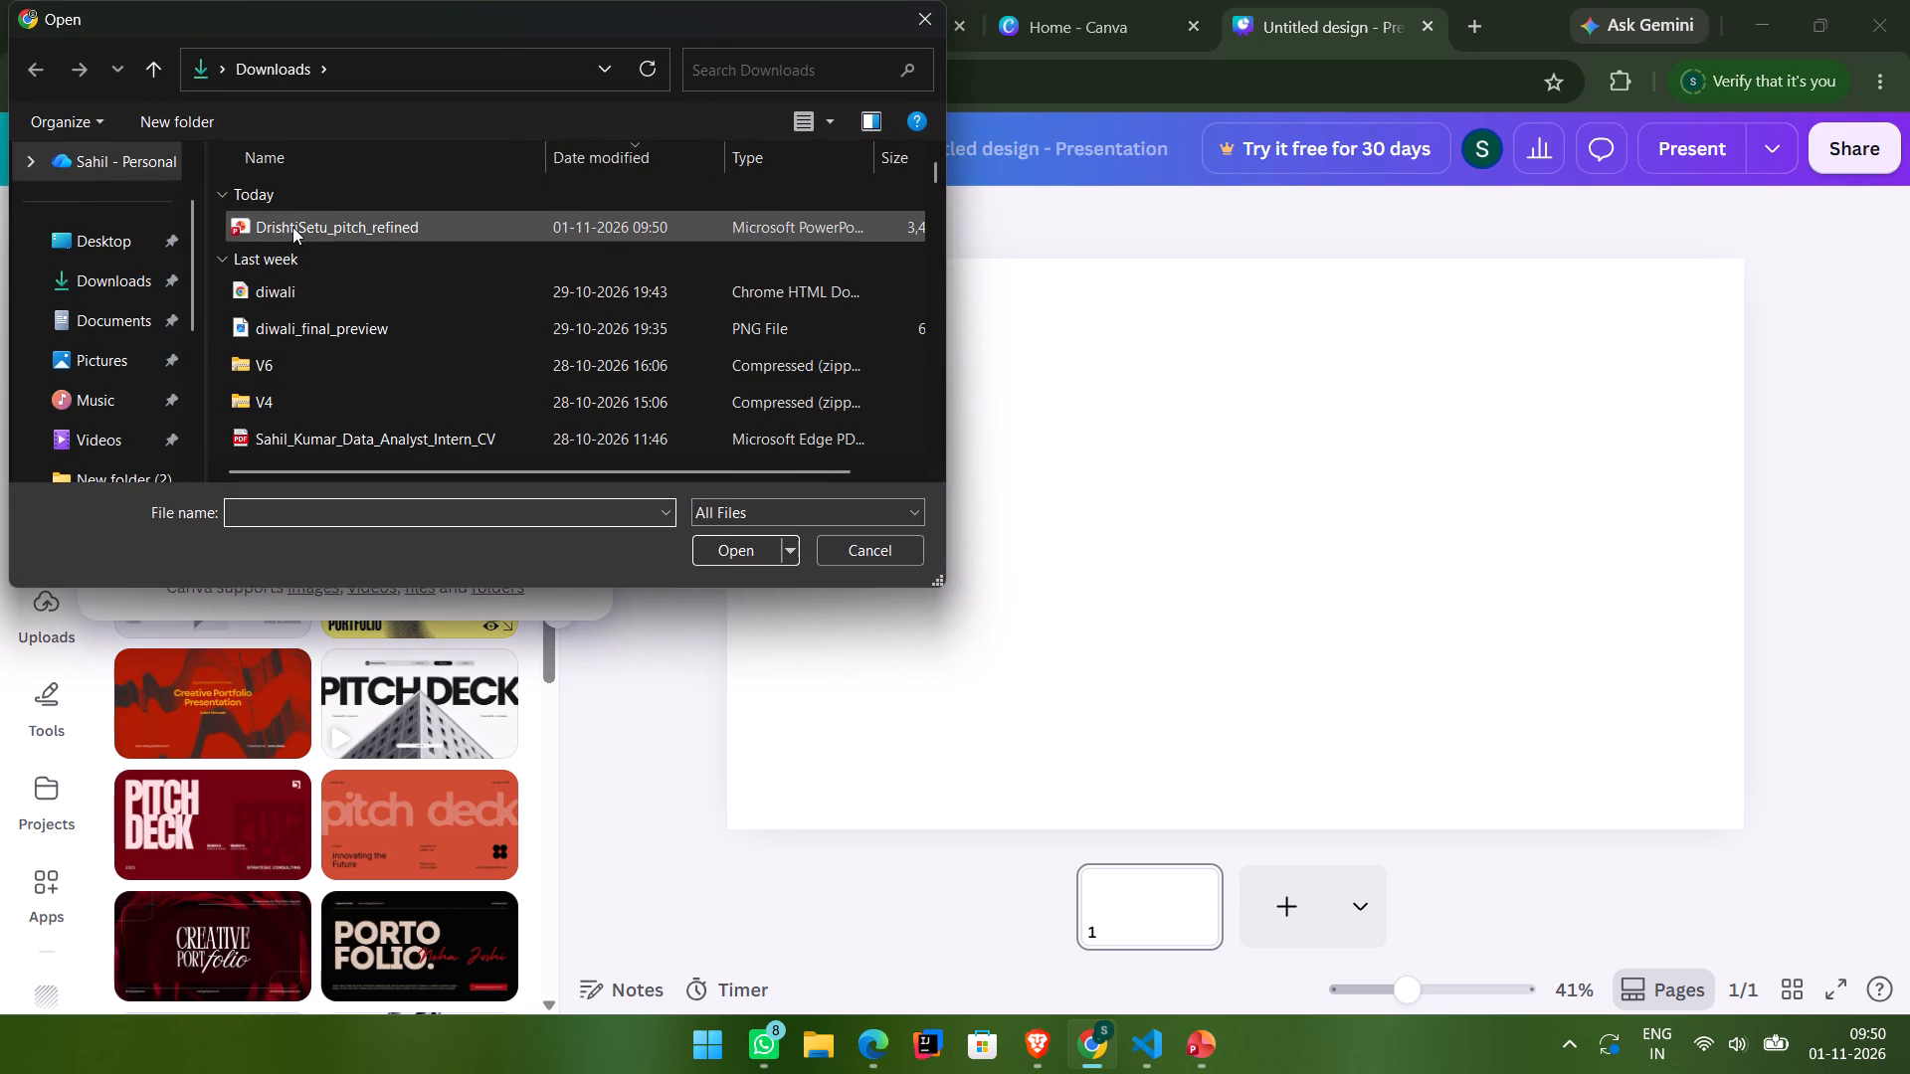
{"action": "left_click", "coordinate": [292, 227]}
{"action": "left_click", "coordinate": [735, 556]}
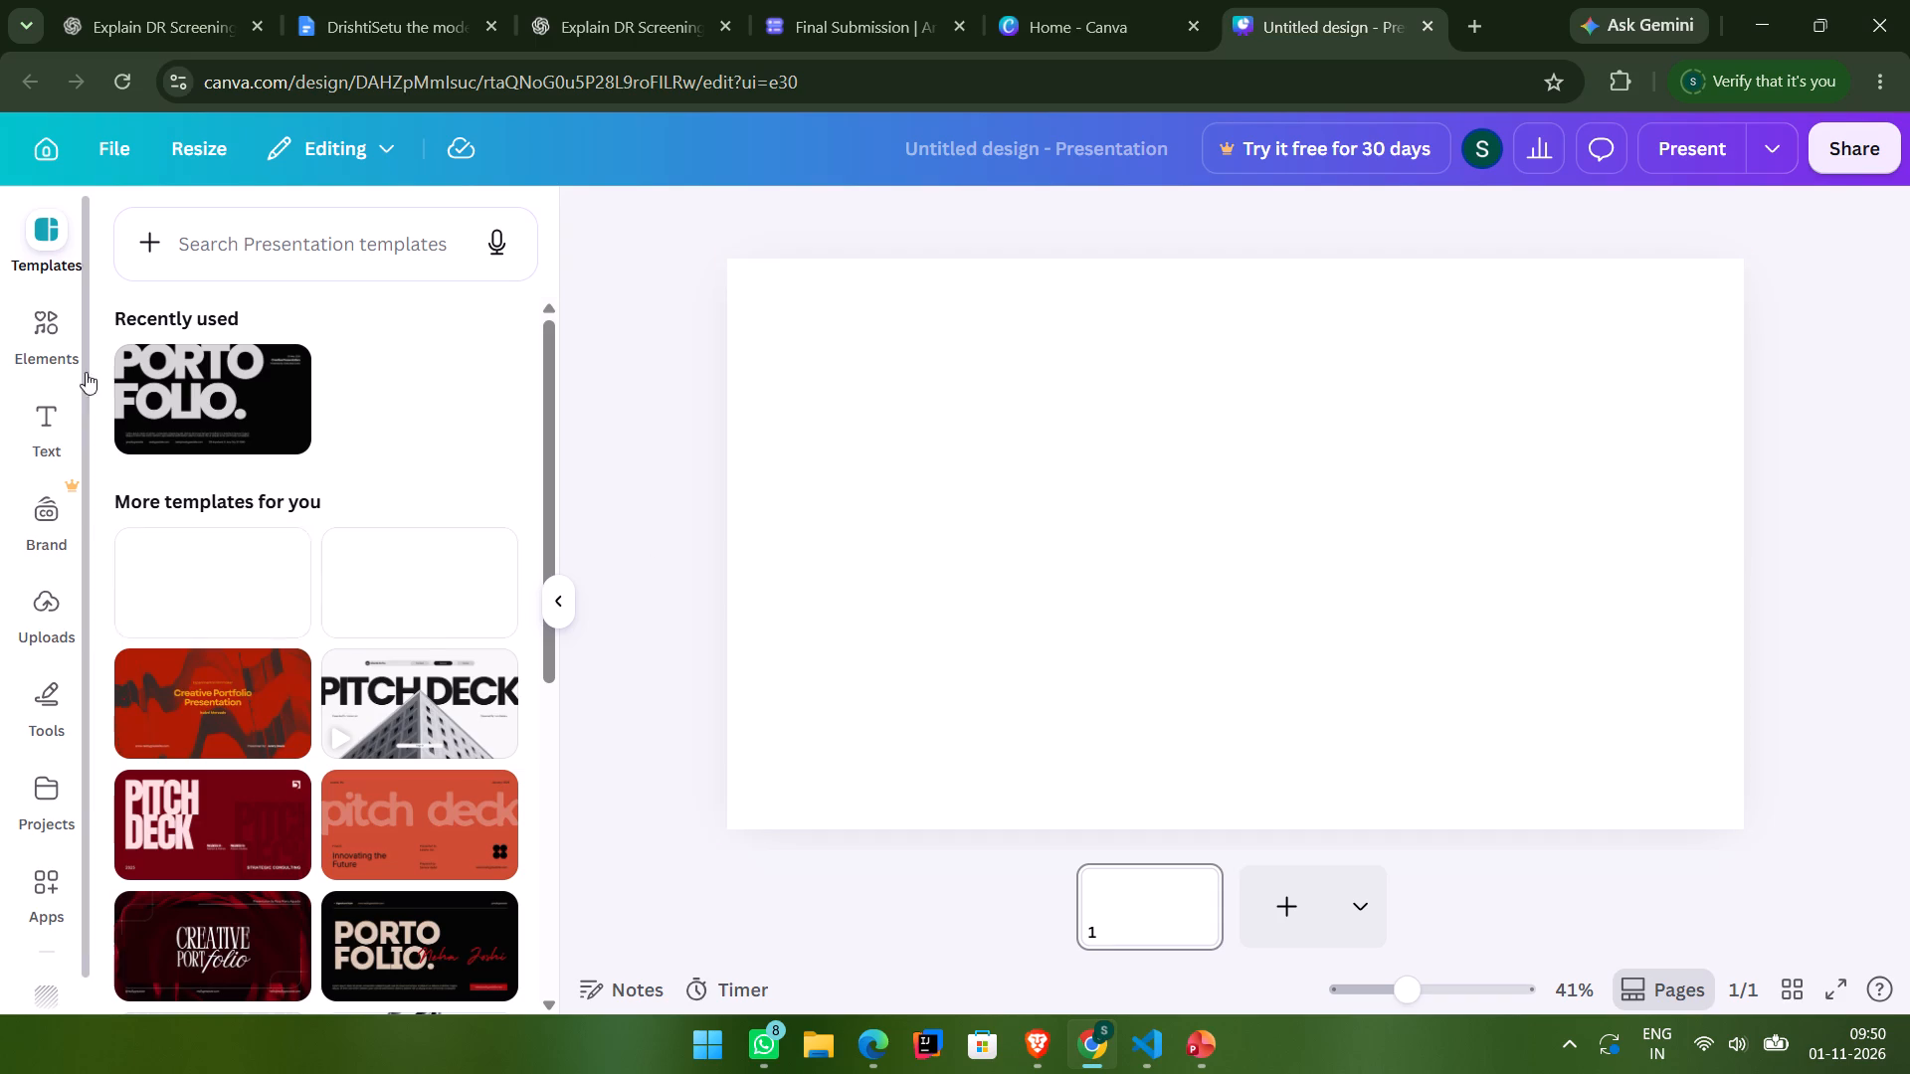
Open the uploaded DrishtiSetu_pitch_refined.pptx design to show its individual slides.
{"action": "left_click", "coordinate": [50, 606]}
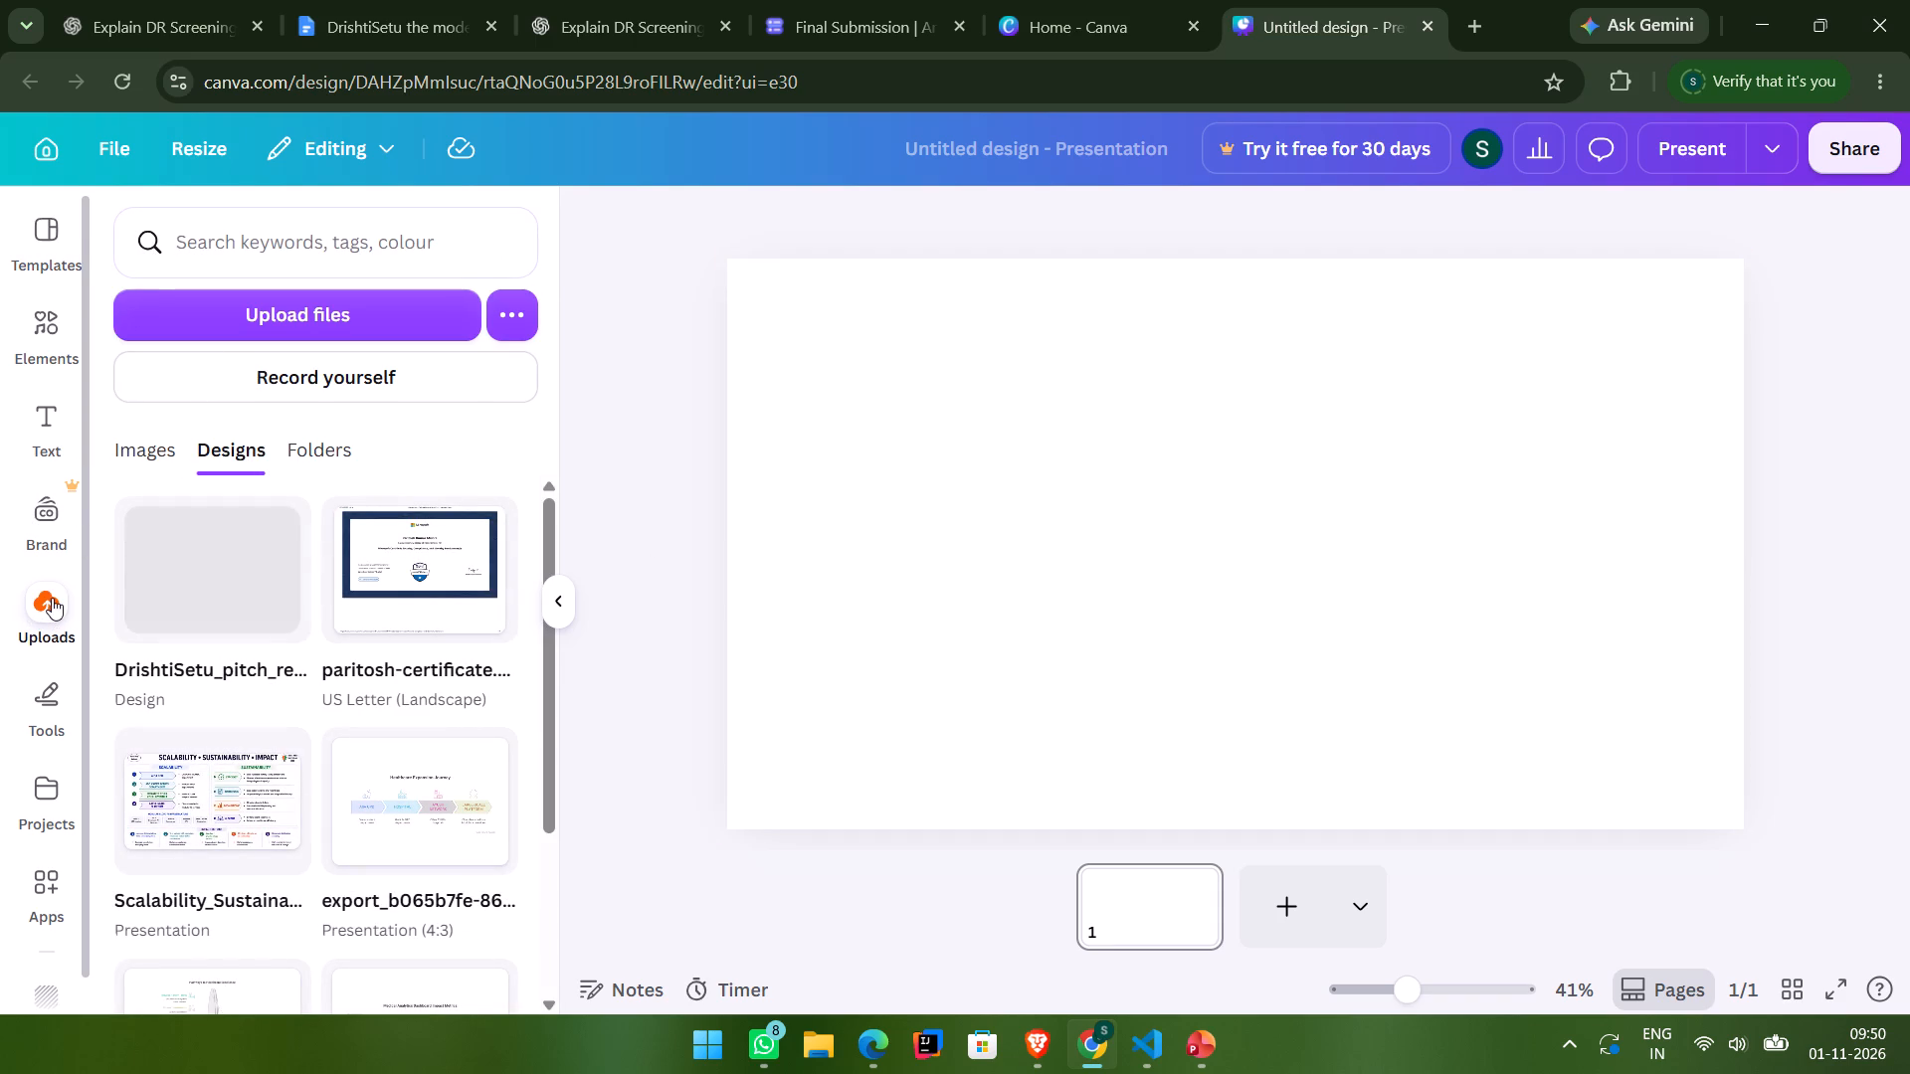
{"action": "double_click", "coordinate": [187, 579]}
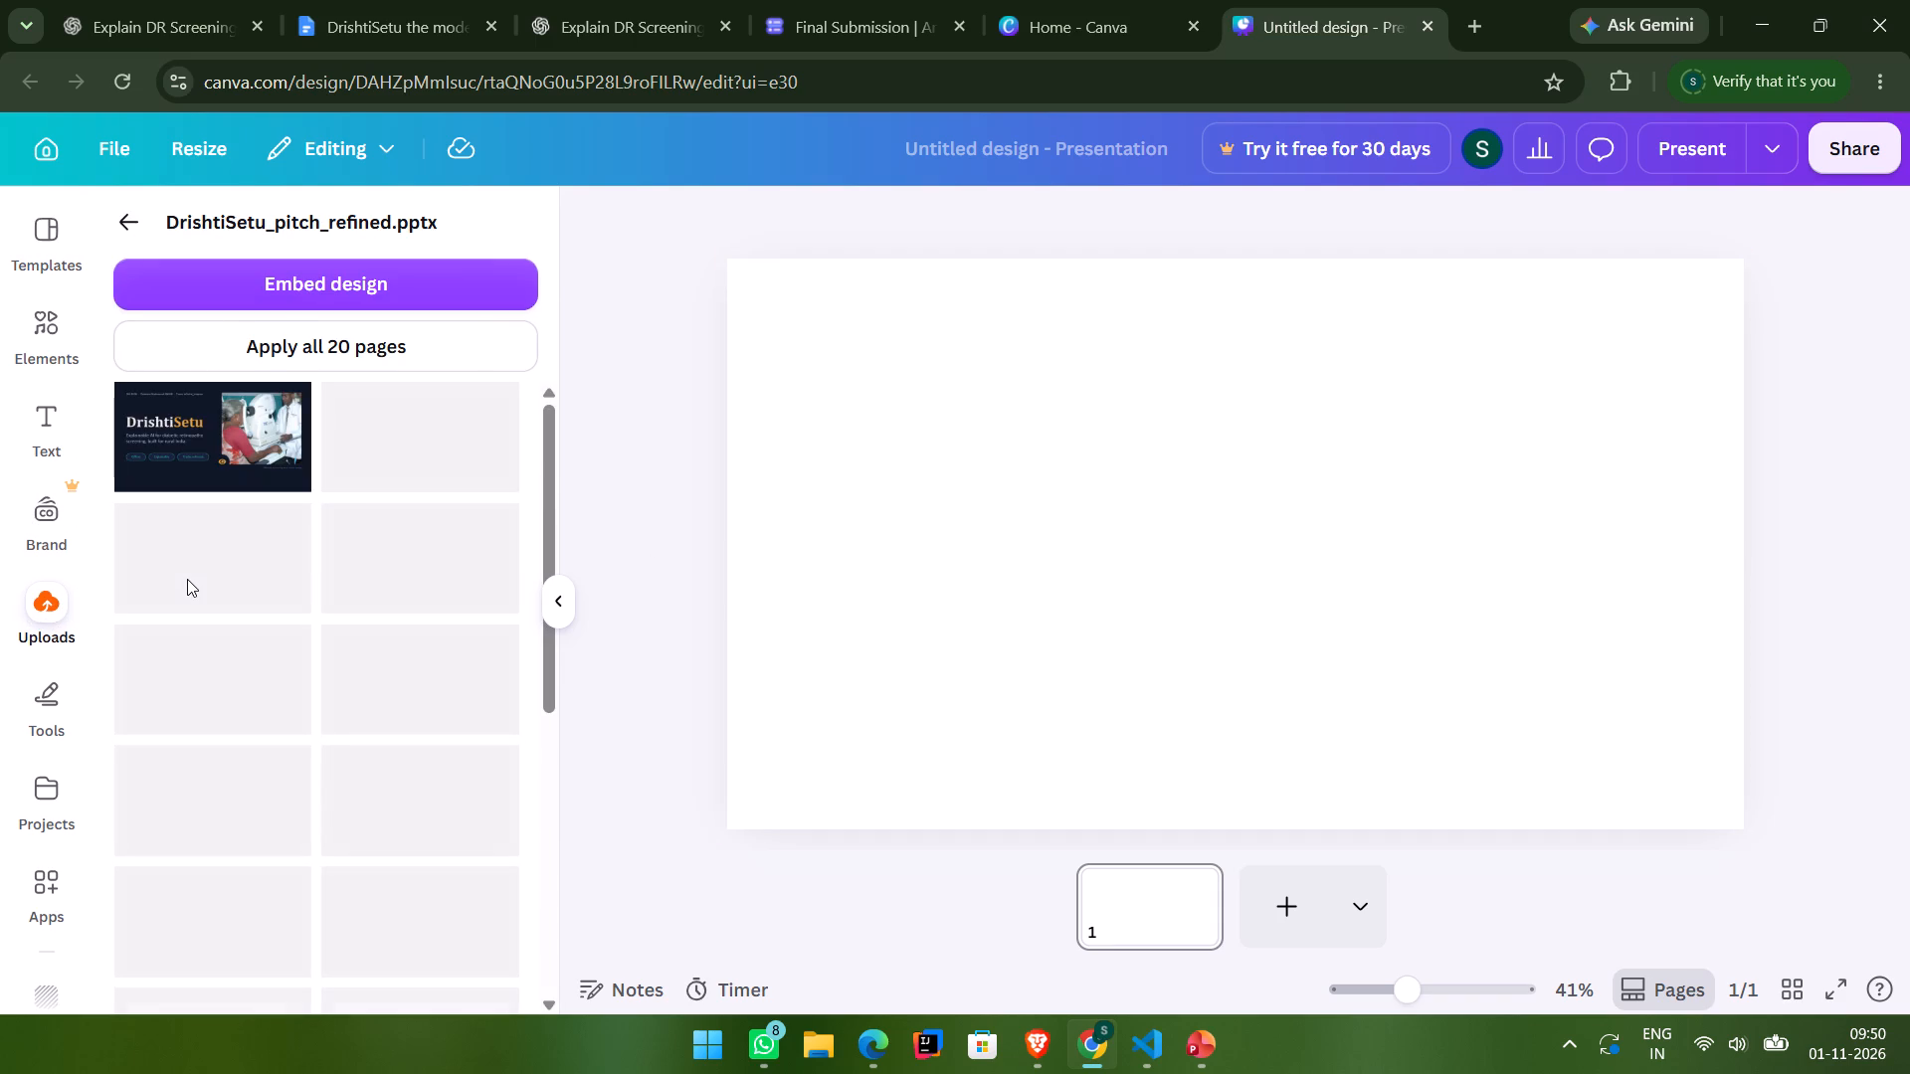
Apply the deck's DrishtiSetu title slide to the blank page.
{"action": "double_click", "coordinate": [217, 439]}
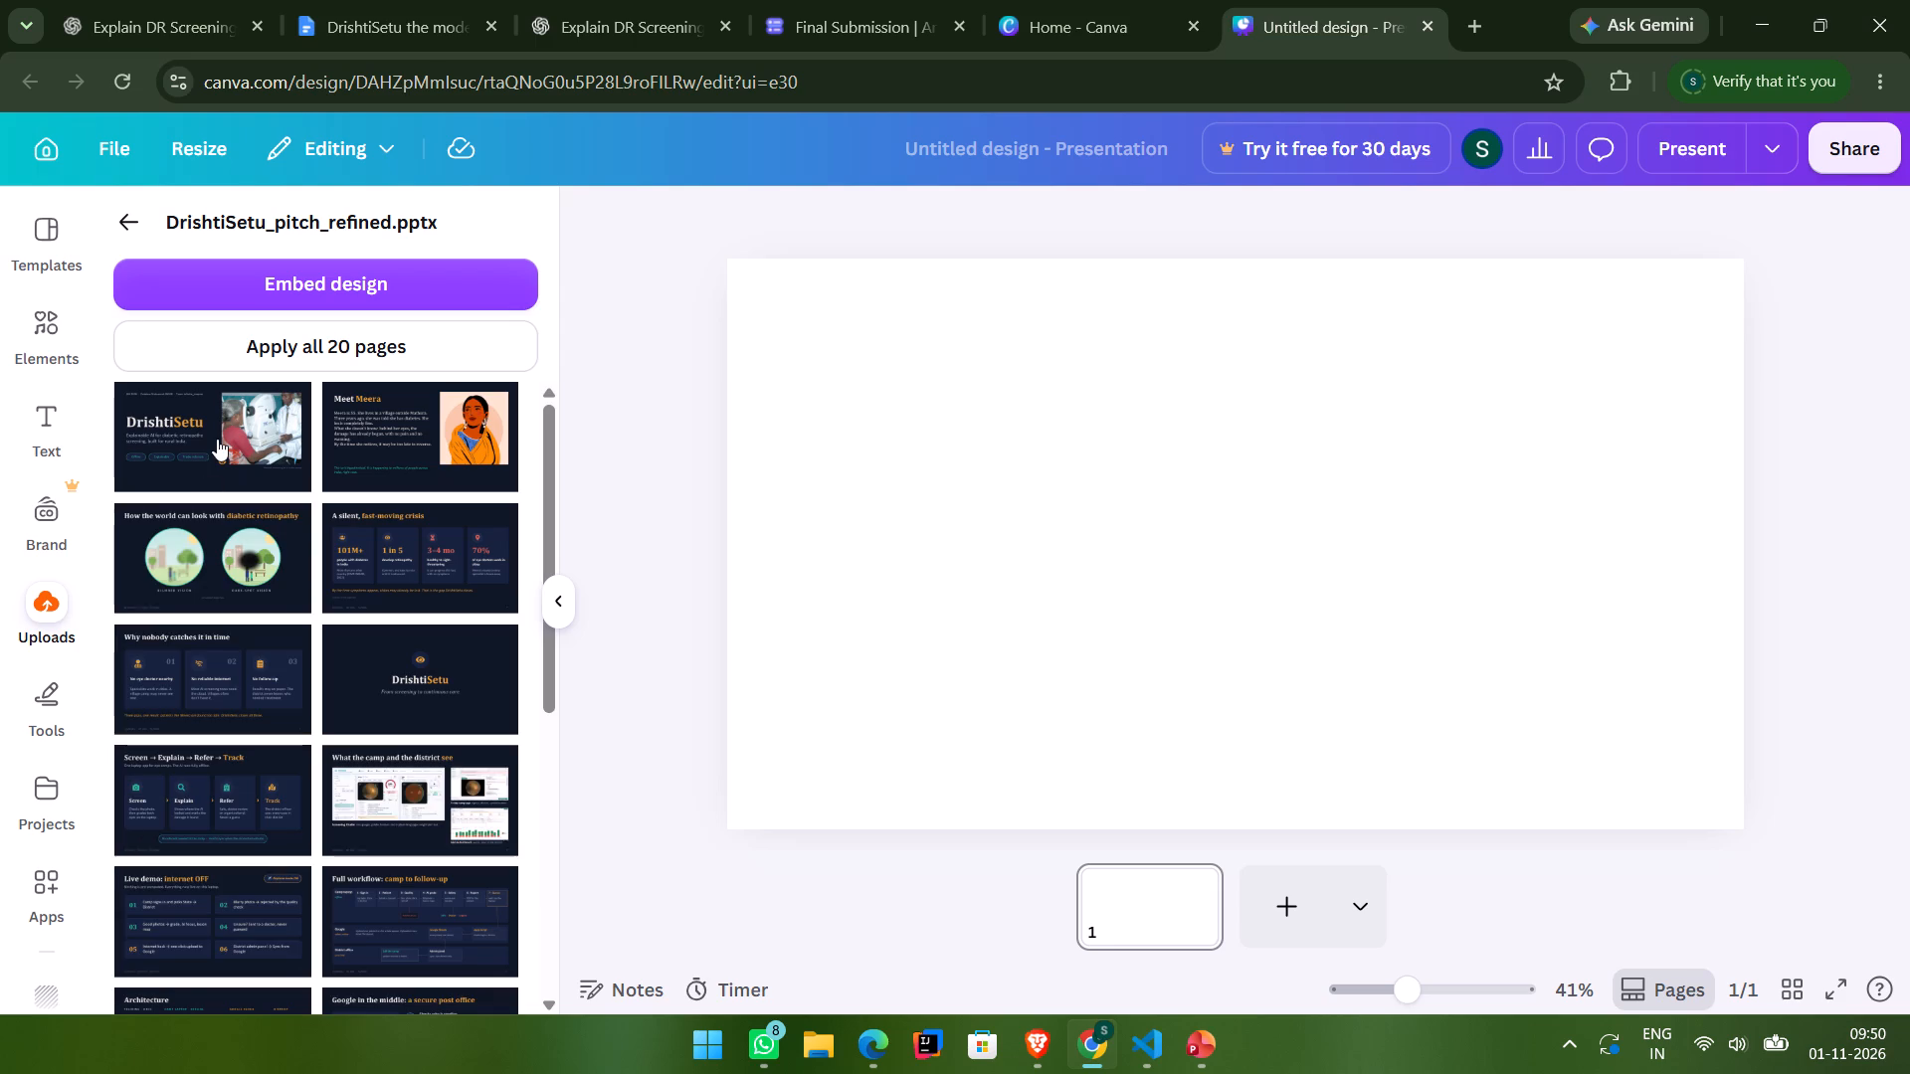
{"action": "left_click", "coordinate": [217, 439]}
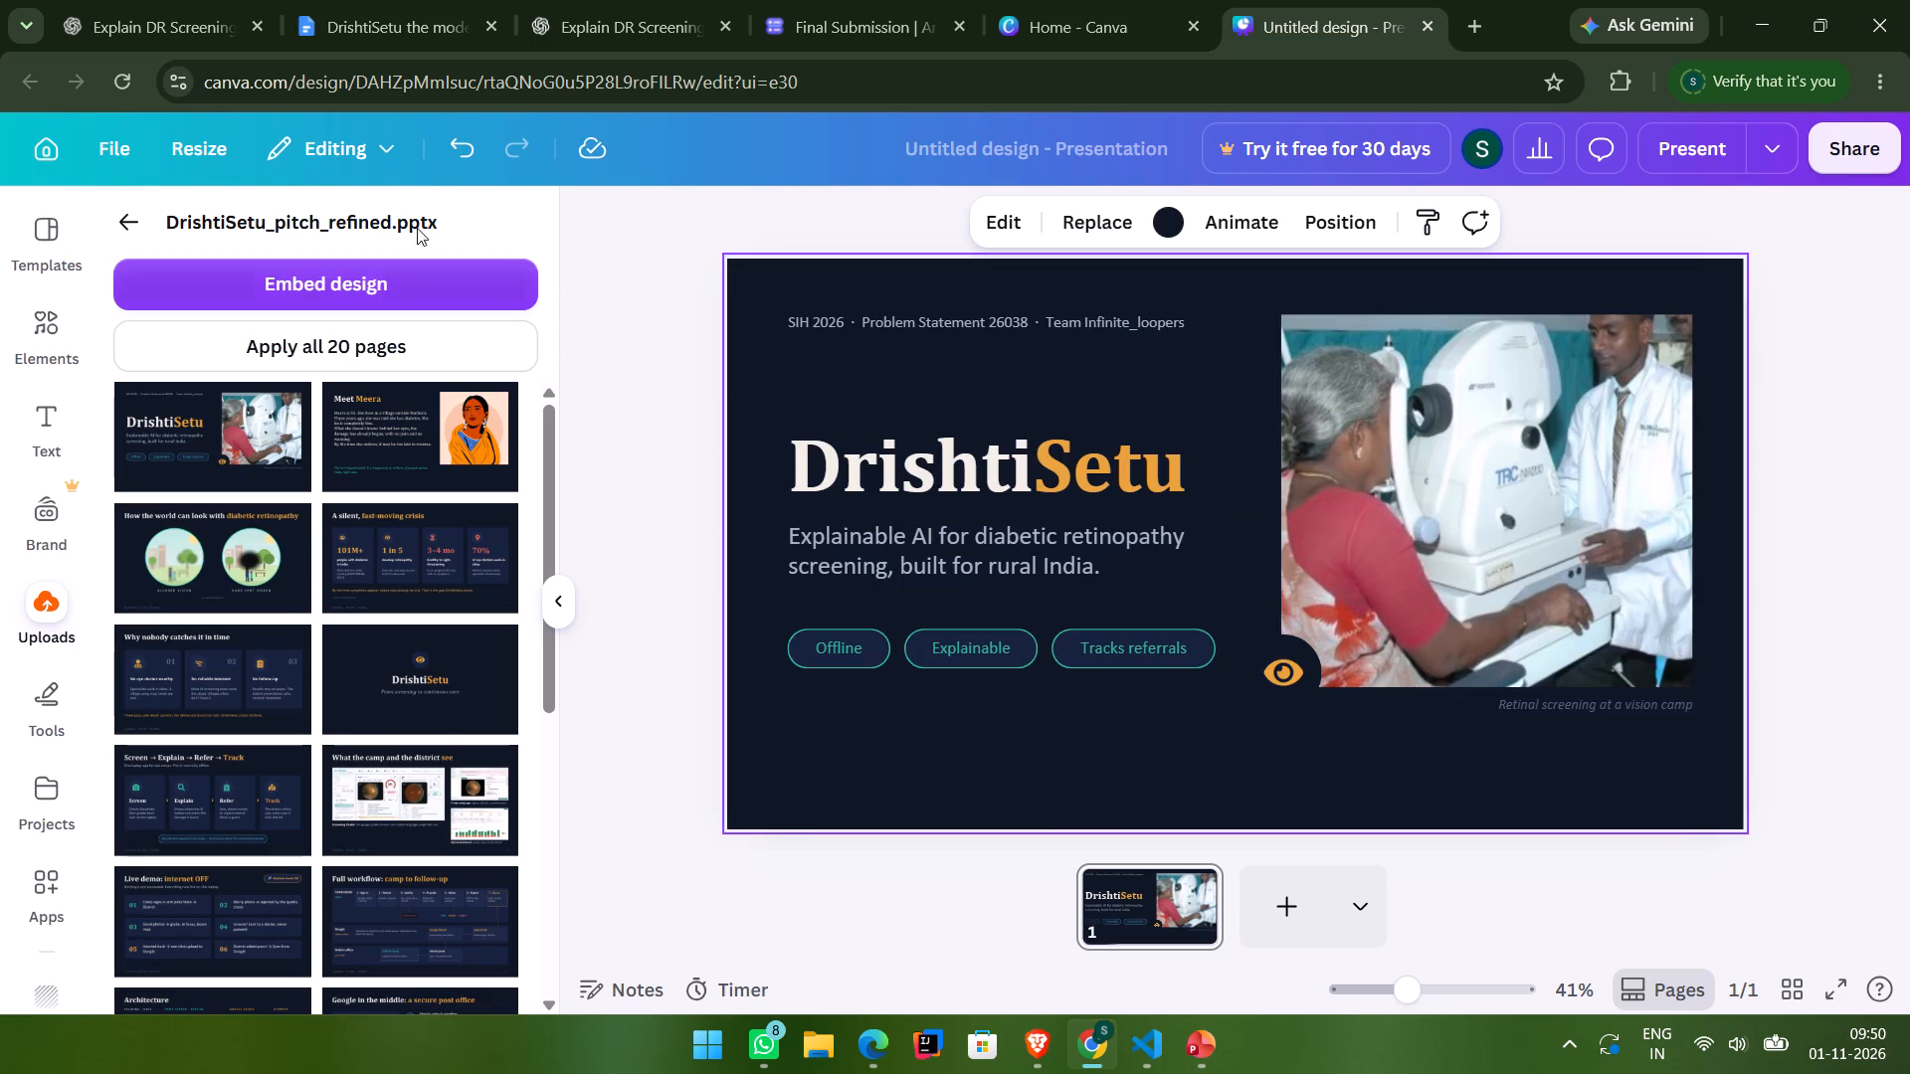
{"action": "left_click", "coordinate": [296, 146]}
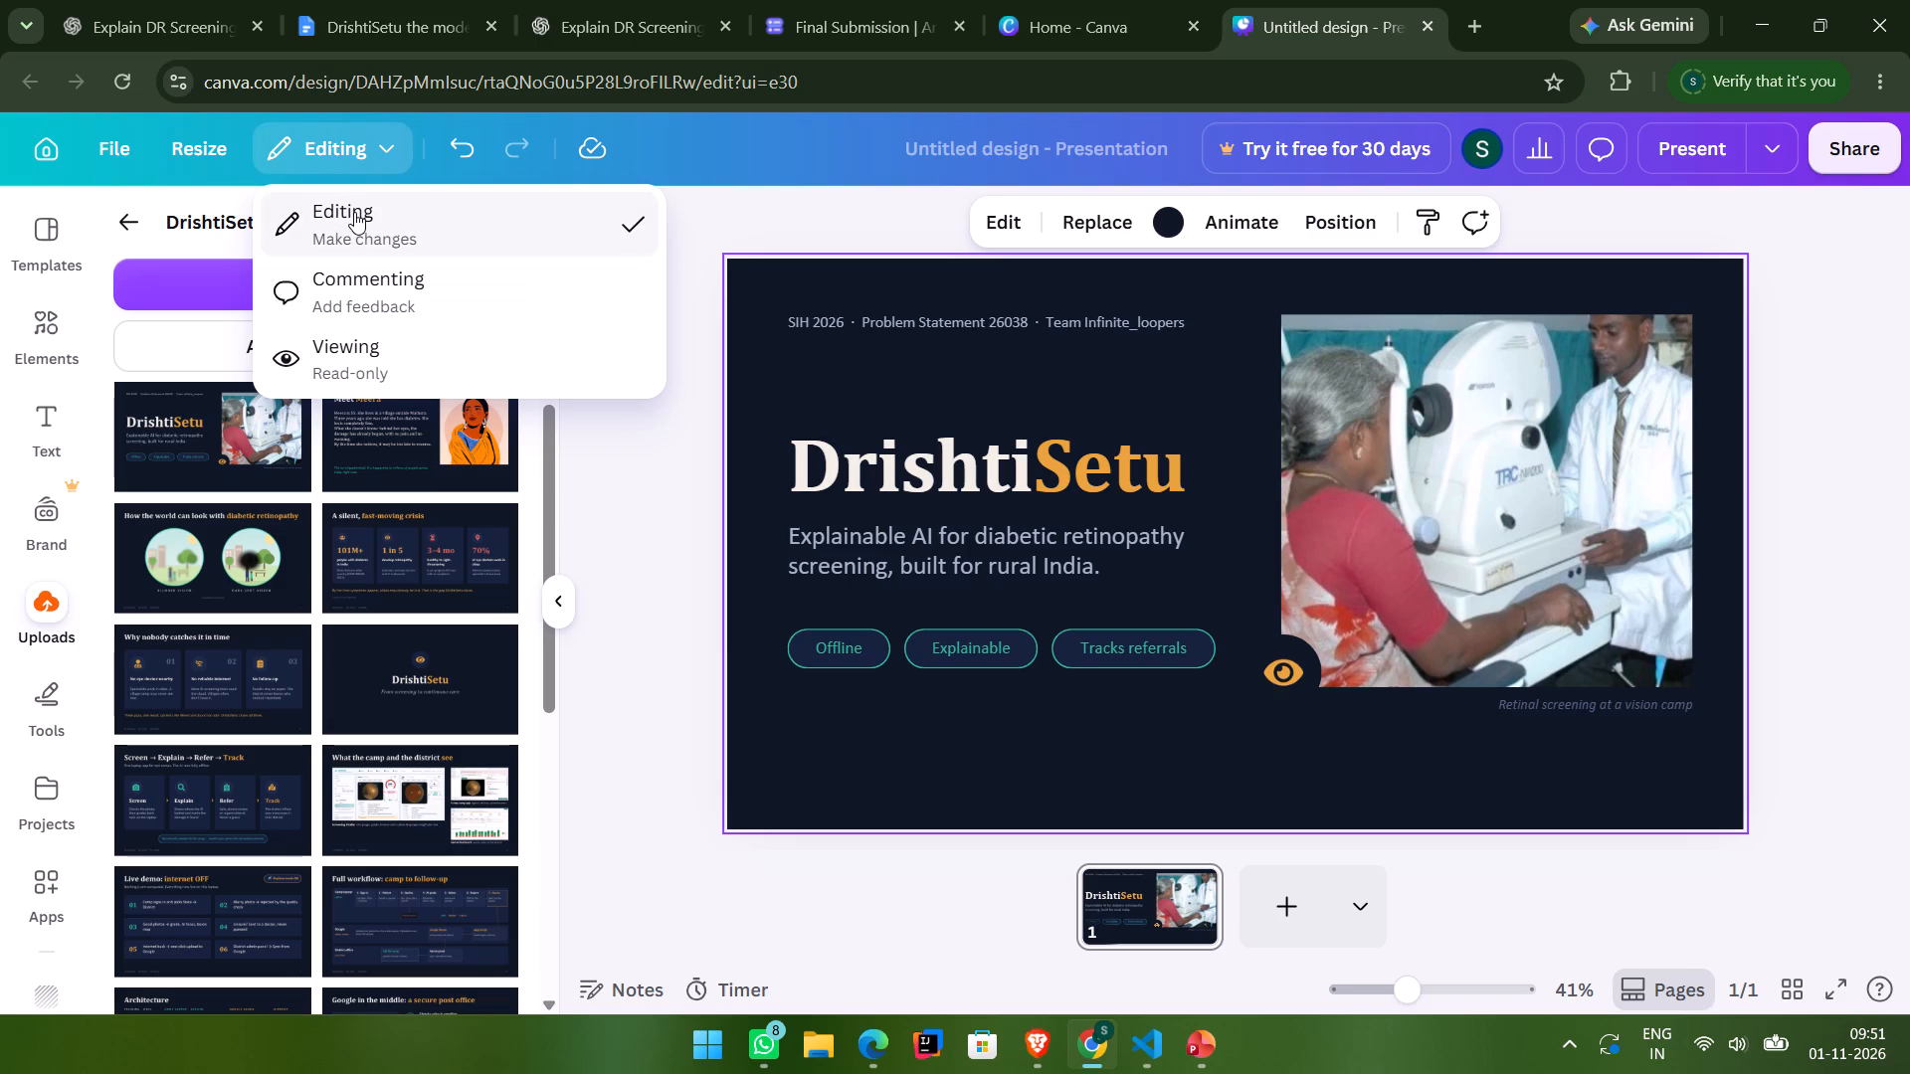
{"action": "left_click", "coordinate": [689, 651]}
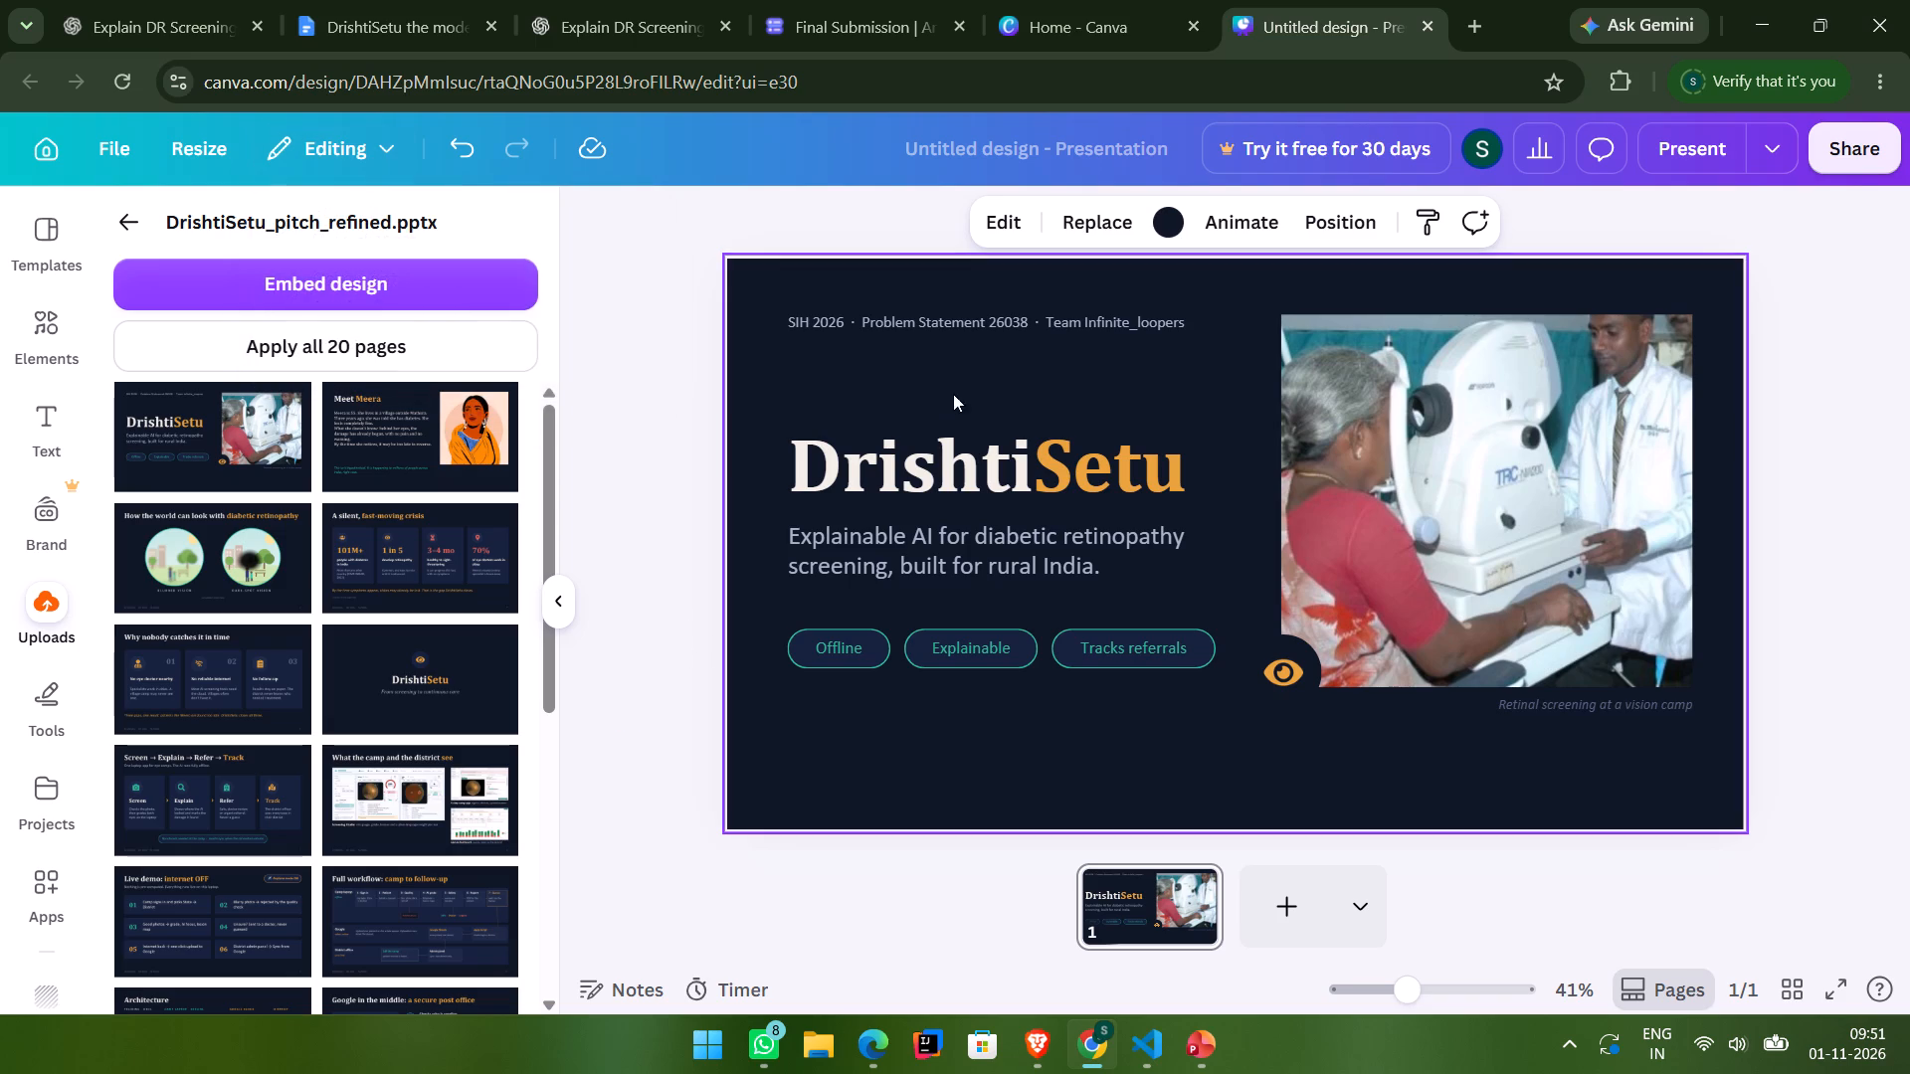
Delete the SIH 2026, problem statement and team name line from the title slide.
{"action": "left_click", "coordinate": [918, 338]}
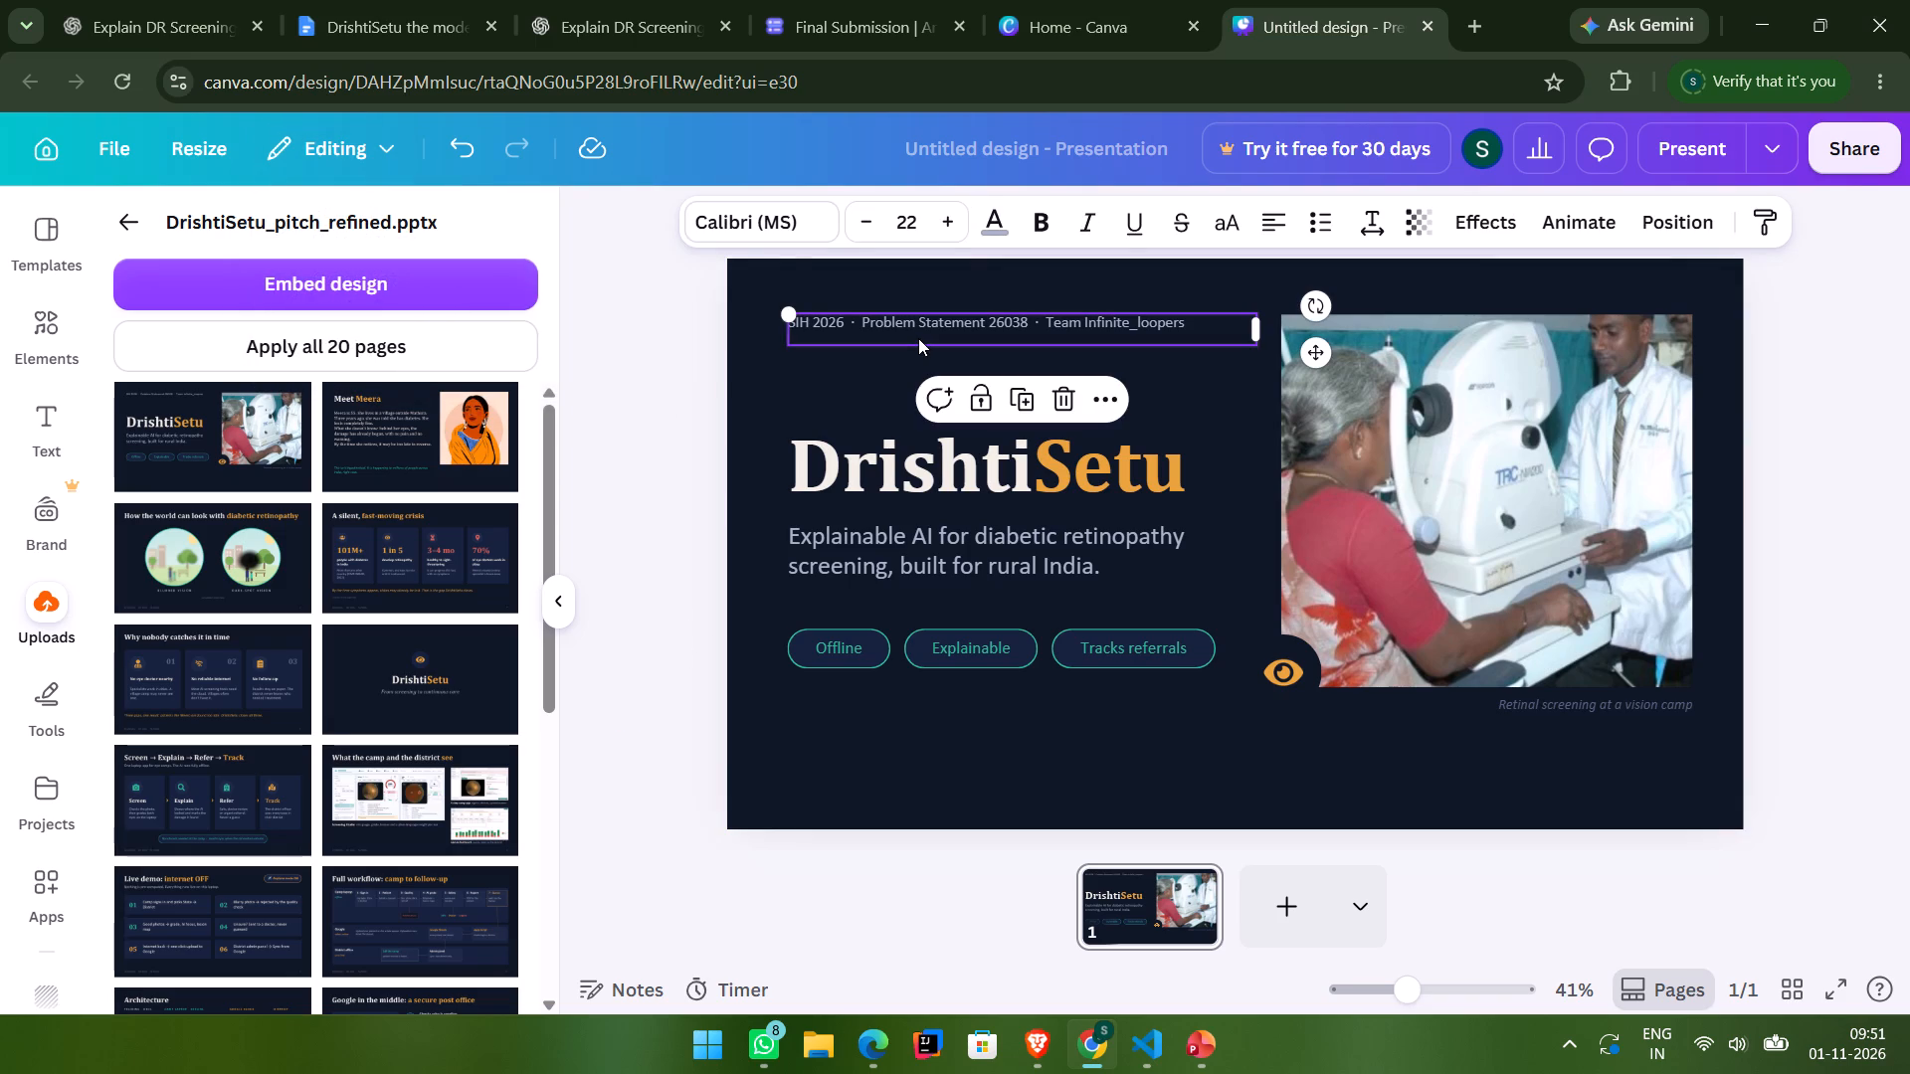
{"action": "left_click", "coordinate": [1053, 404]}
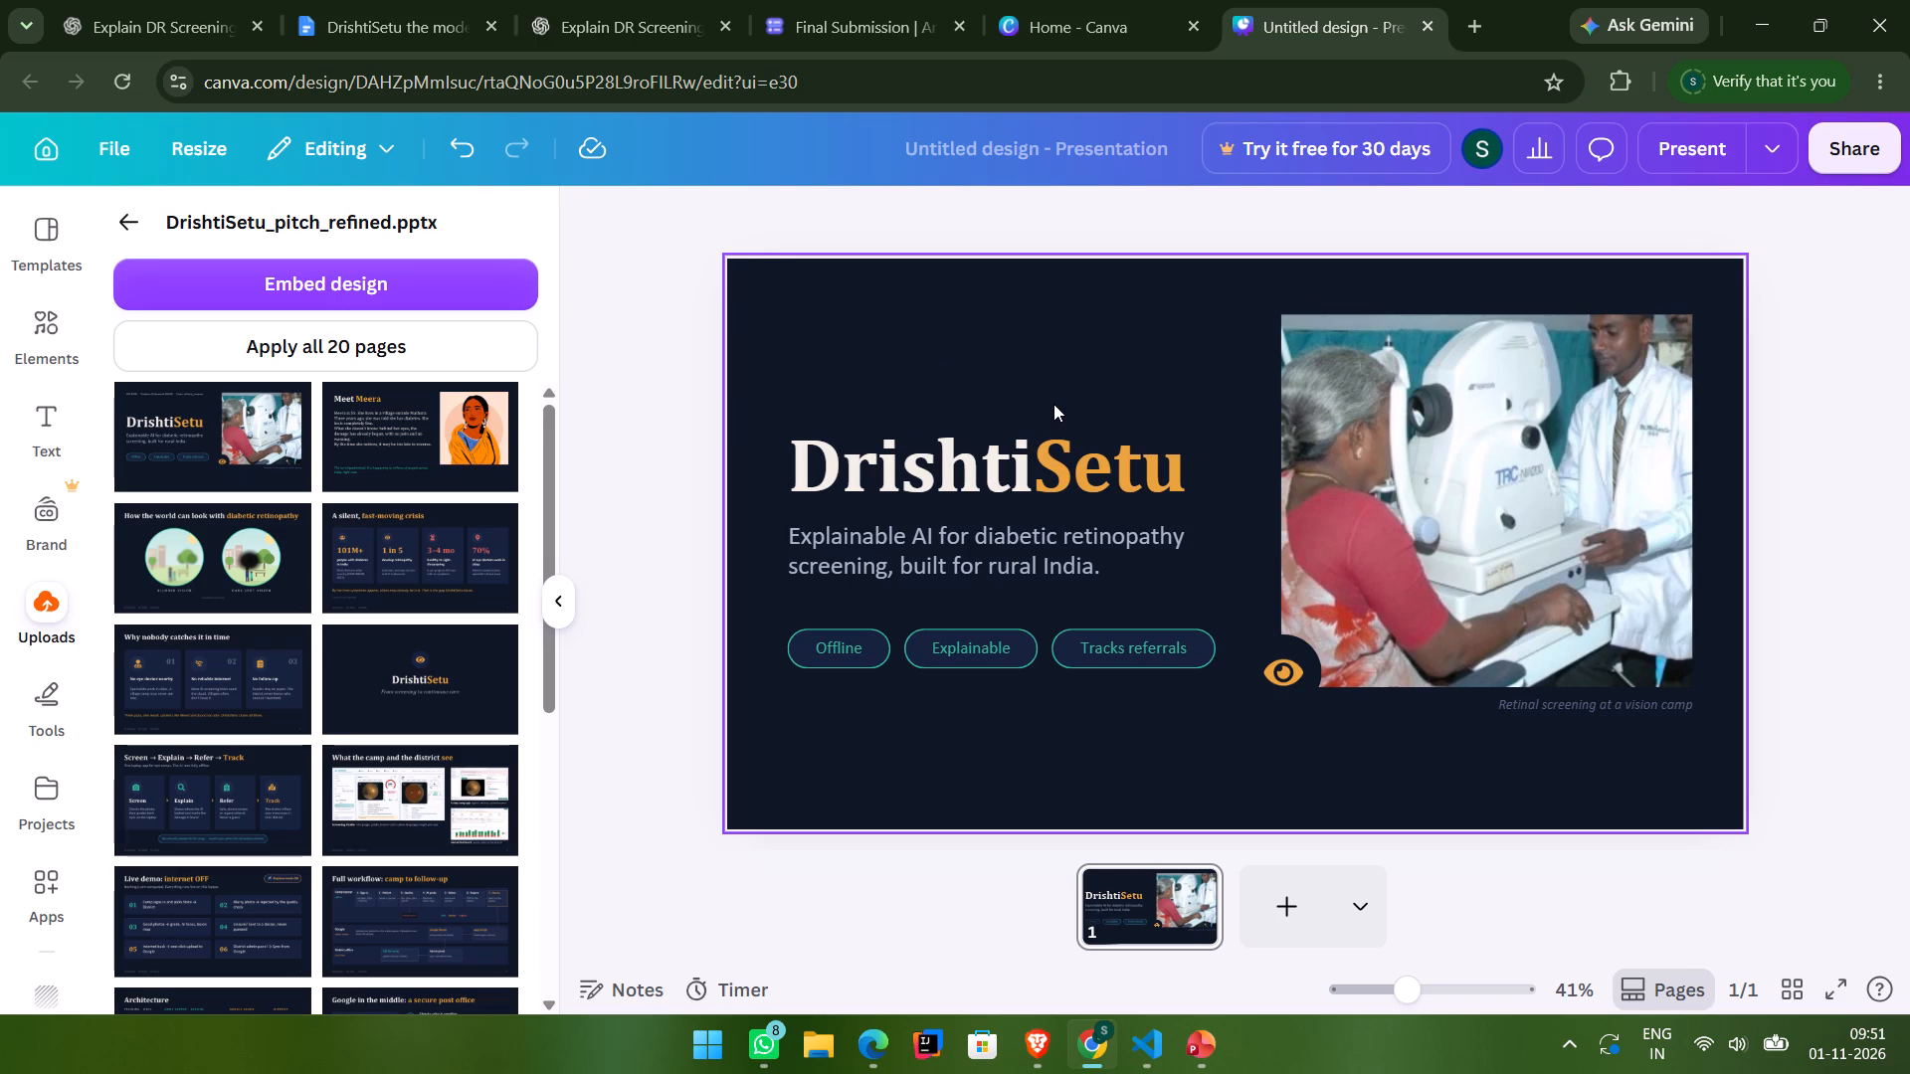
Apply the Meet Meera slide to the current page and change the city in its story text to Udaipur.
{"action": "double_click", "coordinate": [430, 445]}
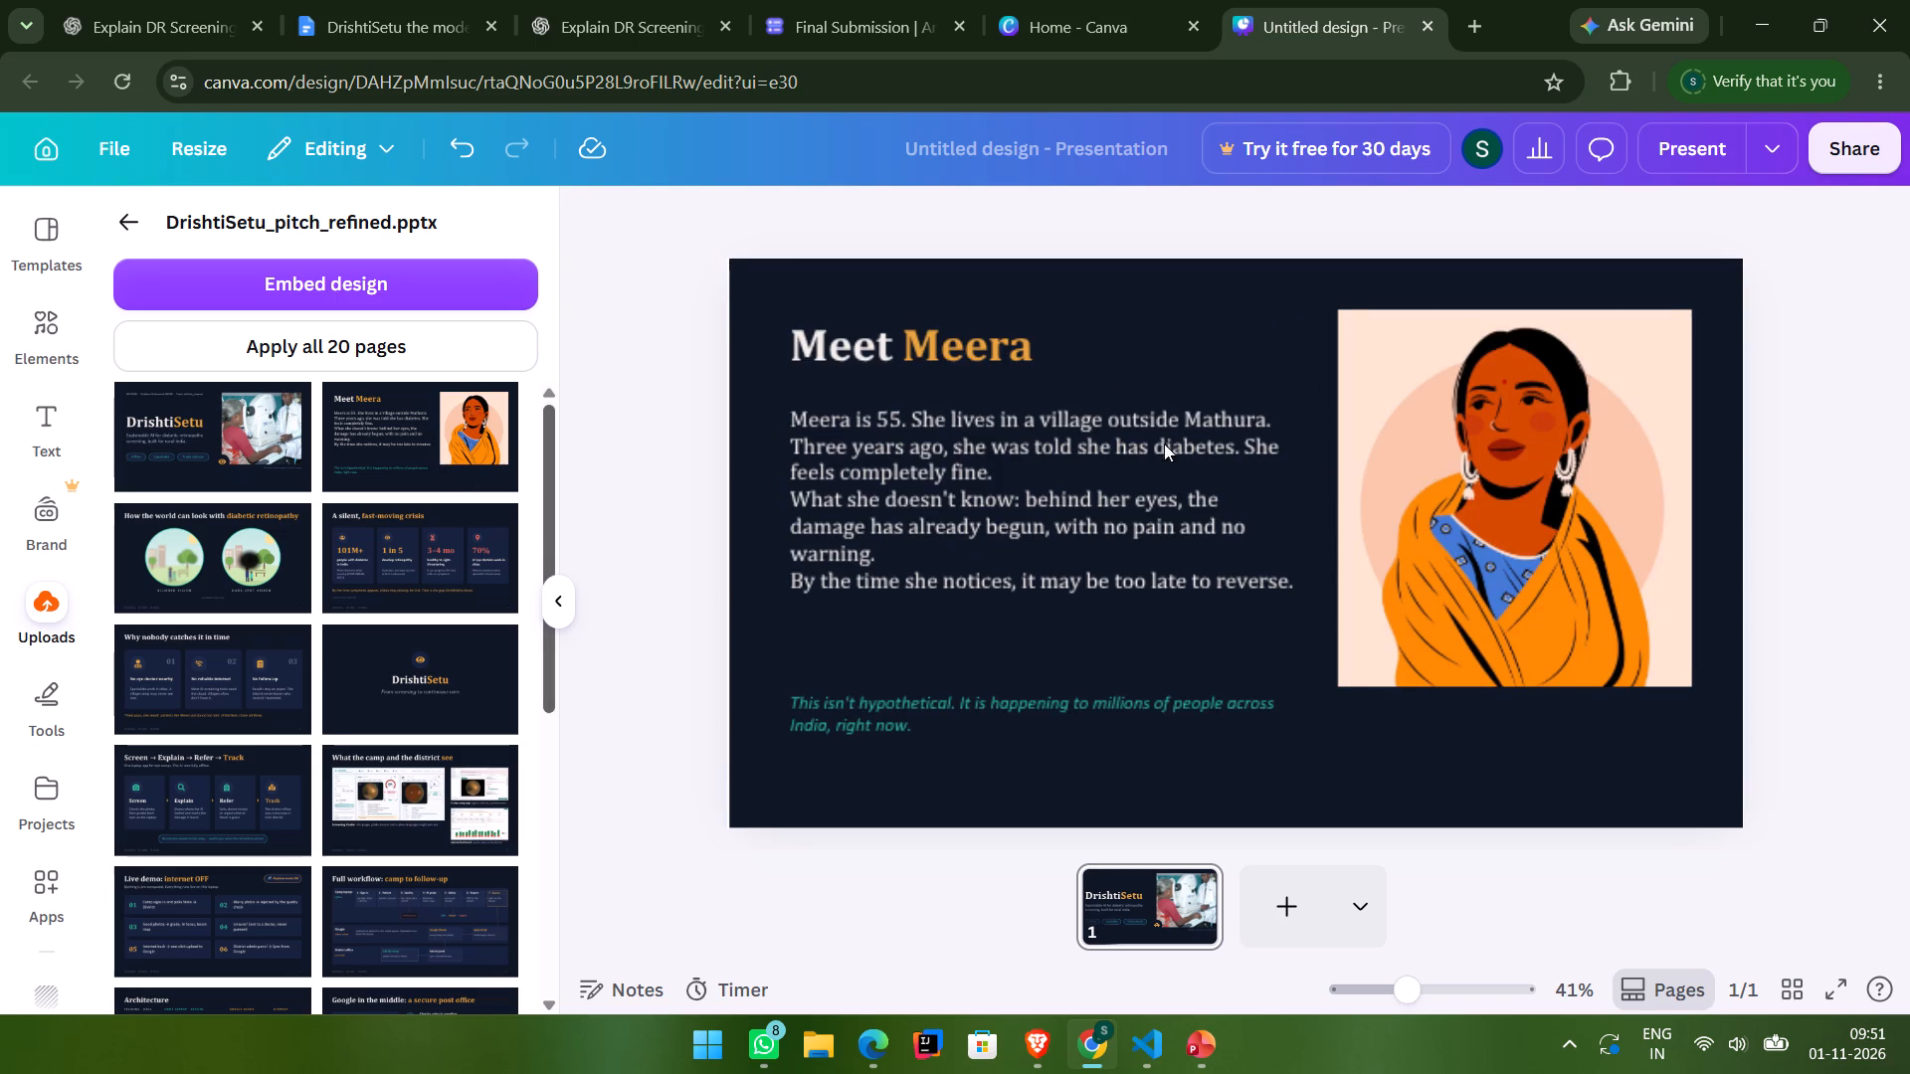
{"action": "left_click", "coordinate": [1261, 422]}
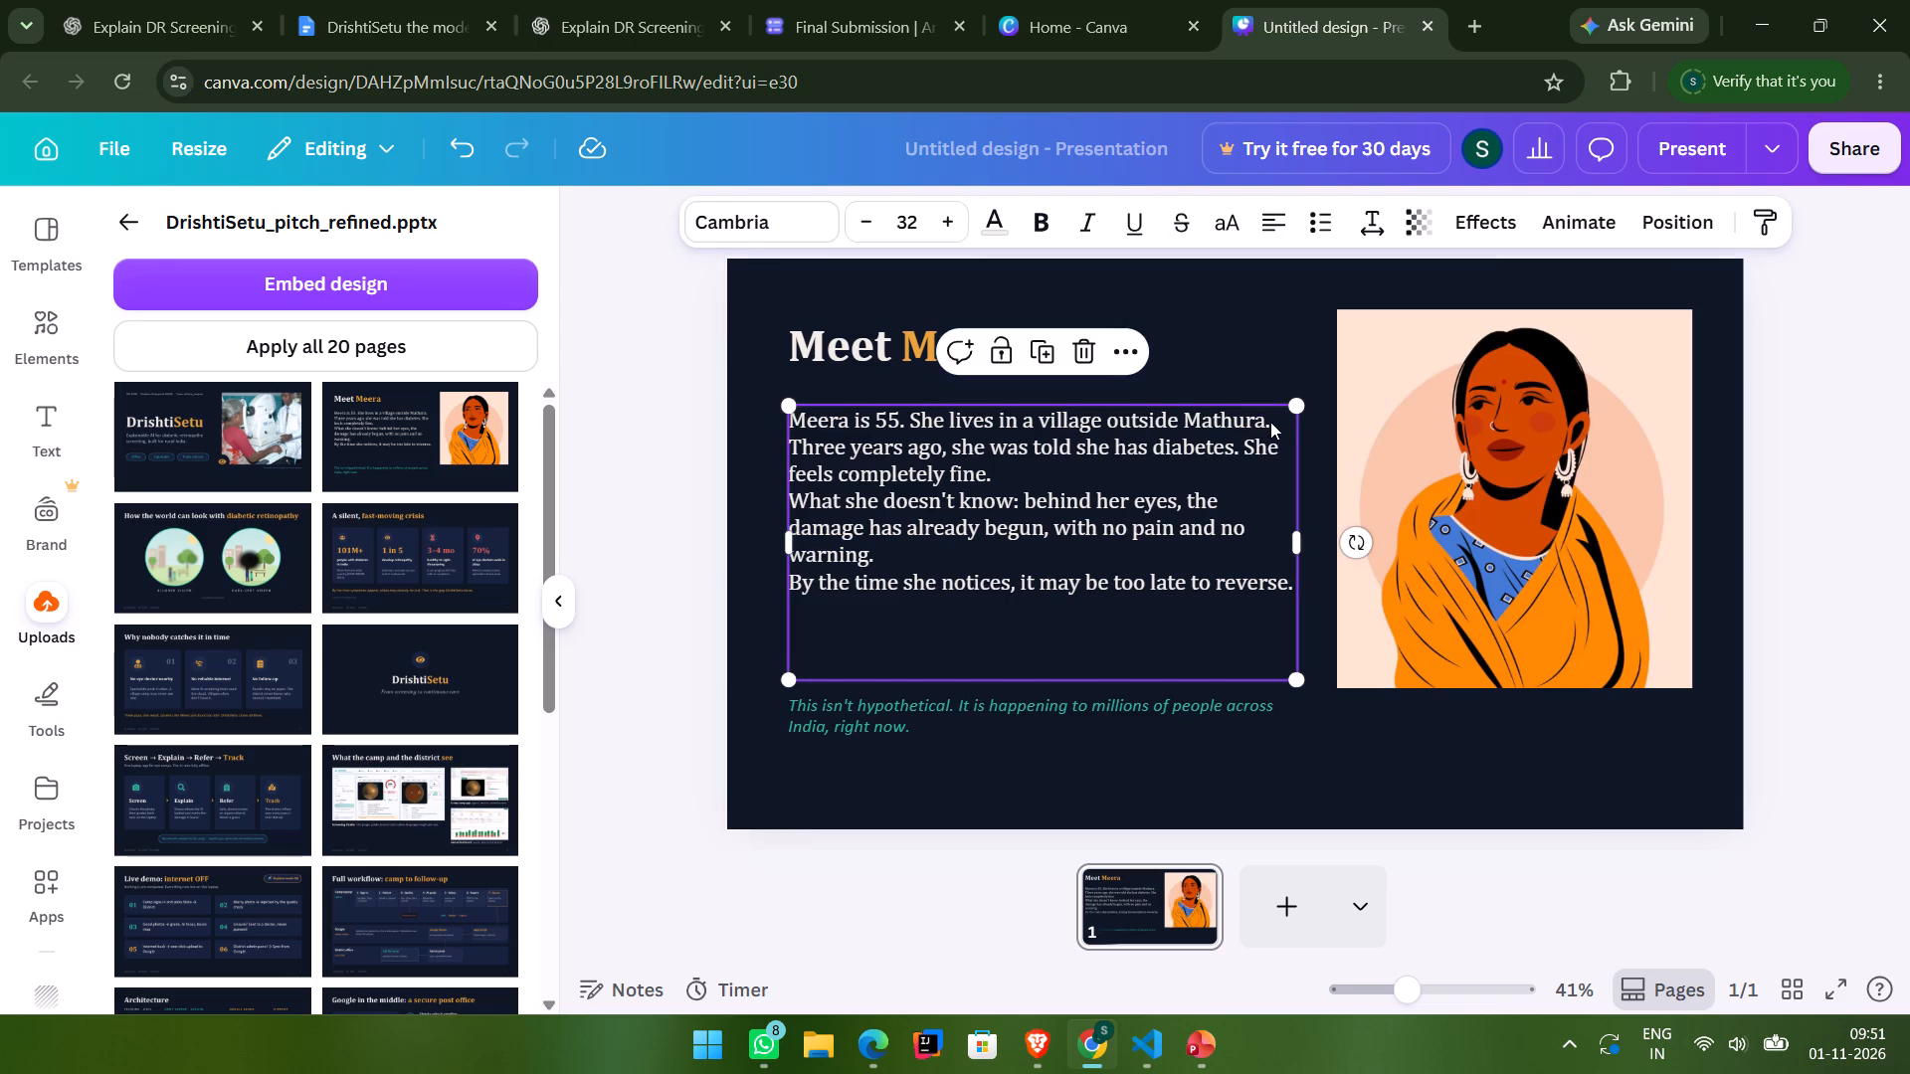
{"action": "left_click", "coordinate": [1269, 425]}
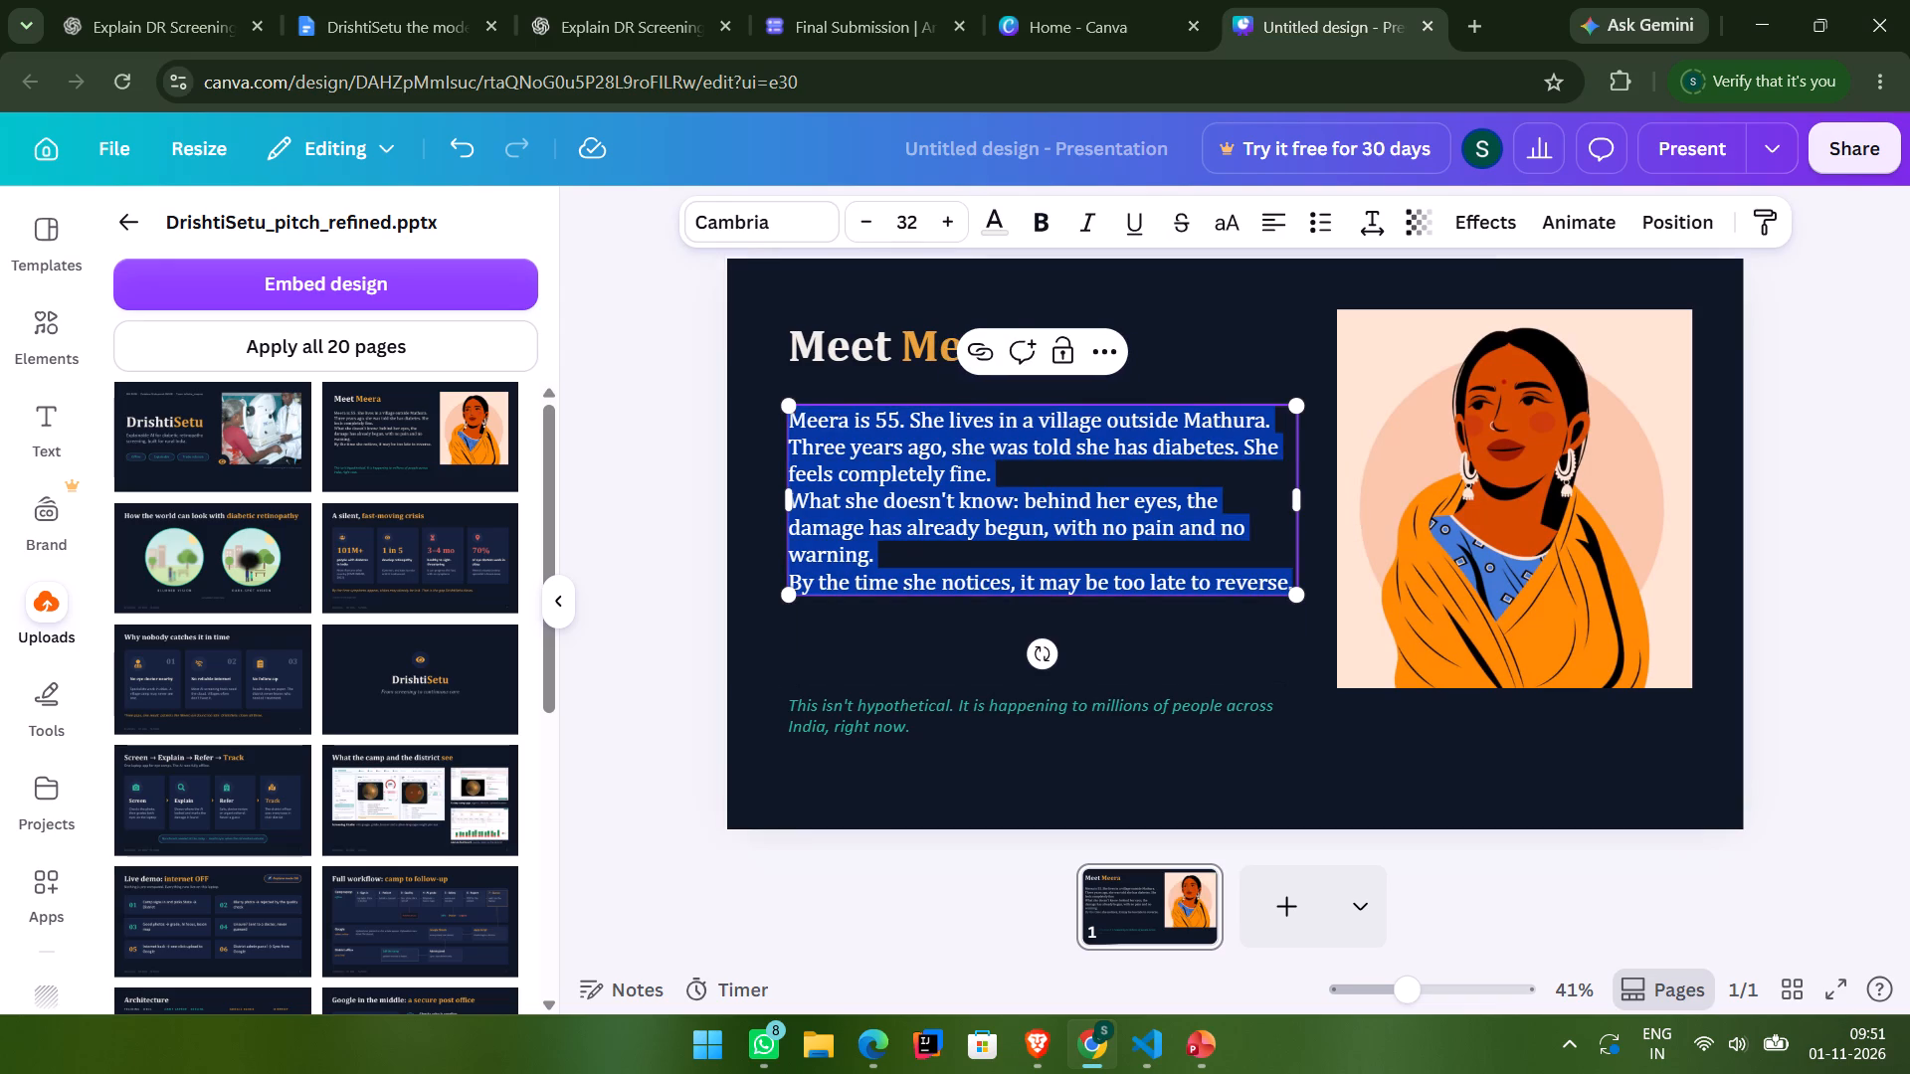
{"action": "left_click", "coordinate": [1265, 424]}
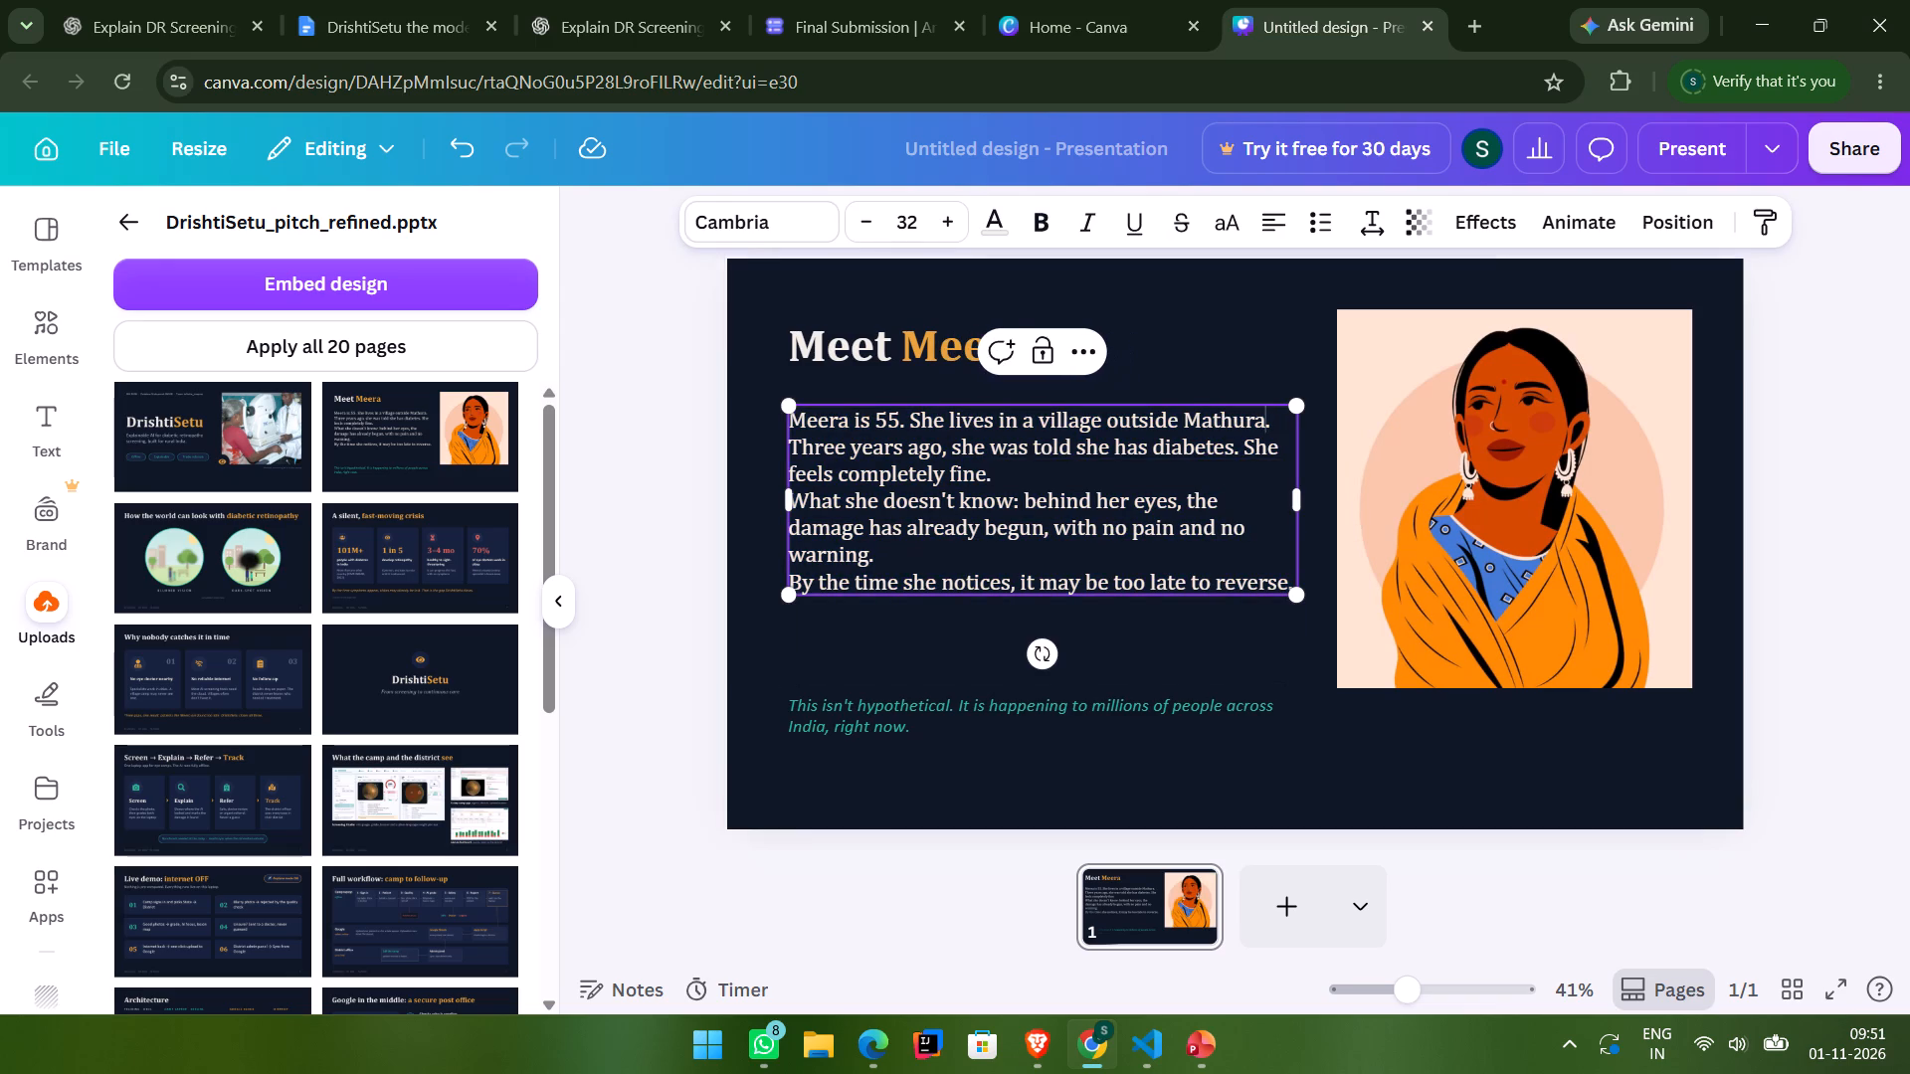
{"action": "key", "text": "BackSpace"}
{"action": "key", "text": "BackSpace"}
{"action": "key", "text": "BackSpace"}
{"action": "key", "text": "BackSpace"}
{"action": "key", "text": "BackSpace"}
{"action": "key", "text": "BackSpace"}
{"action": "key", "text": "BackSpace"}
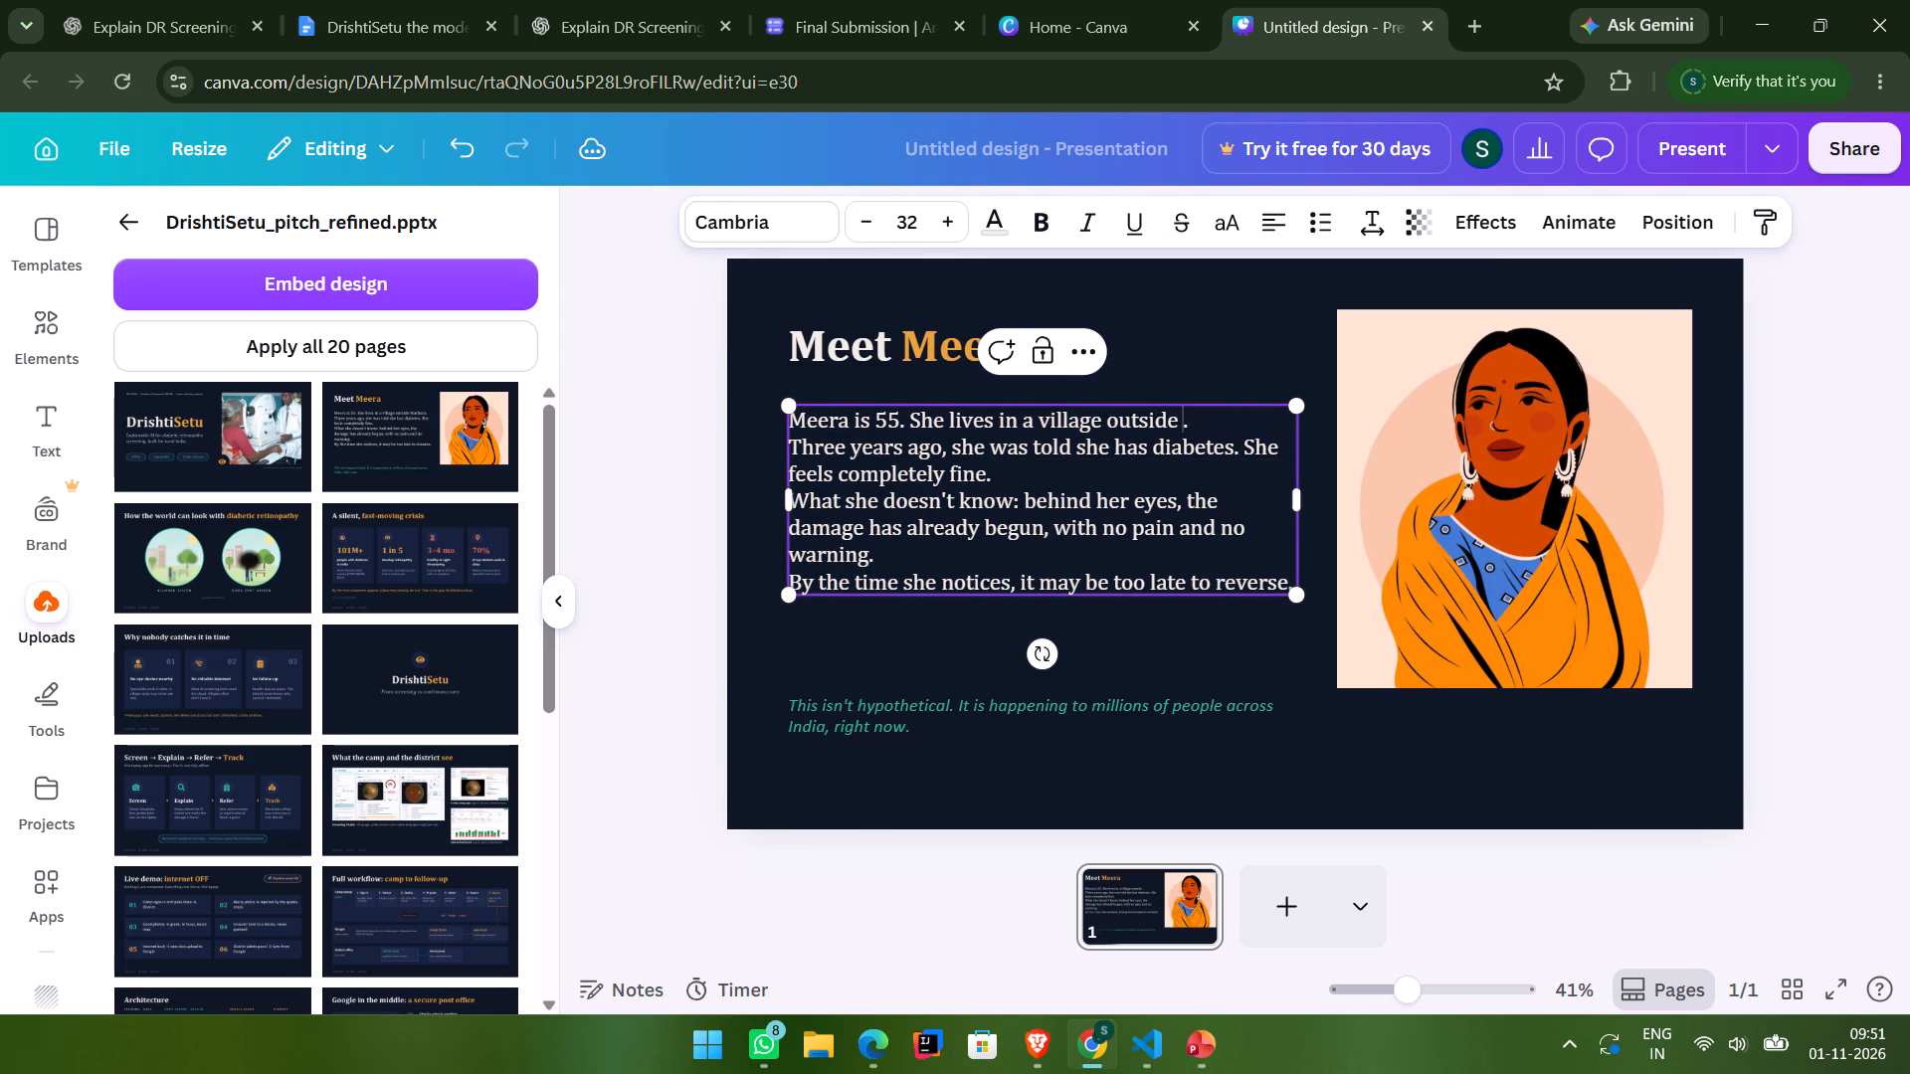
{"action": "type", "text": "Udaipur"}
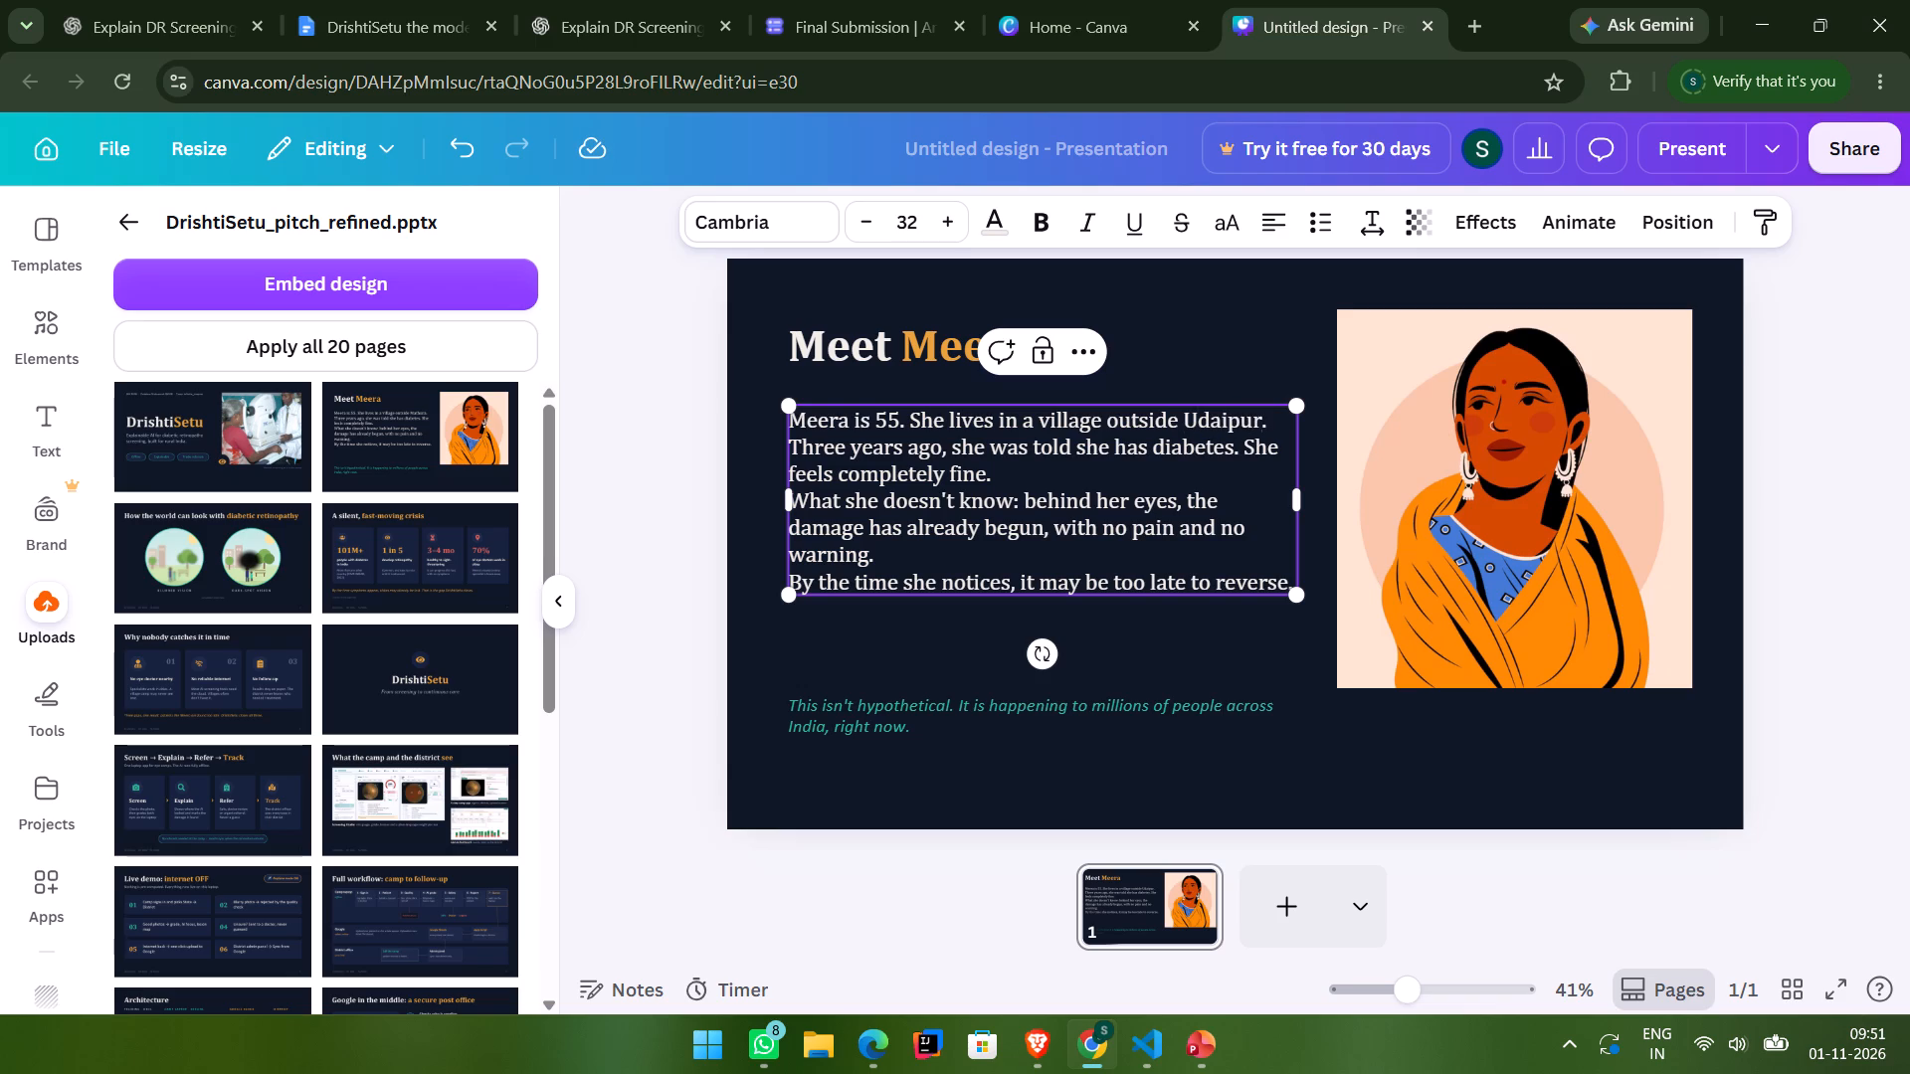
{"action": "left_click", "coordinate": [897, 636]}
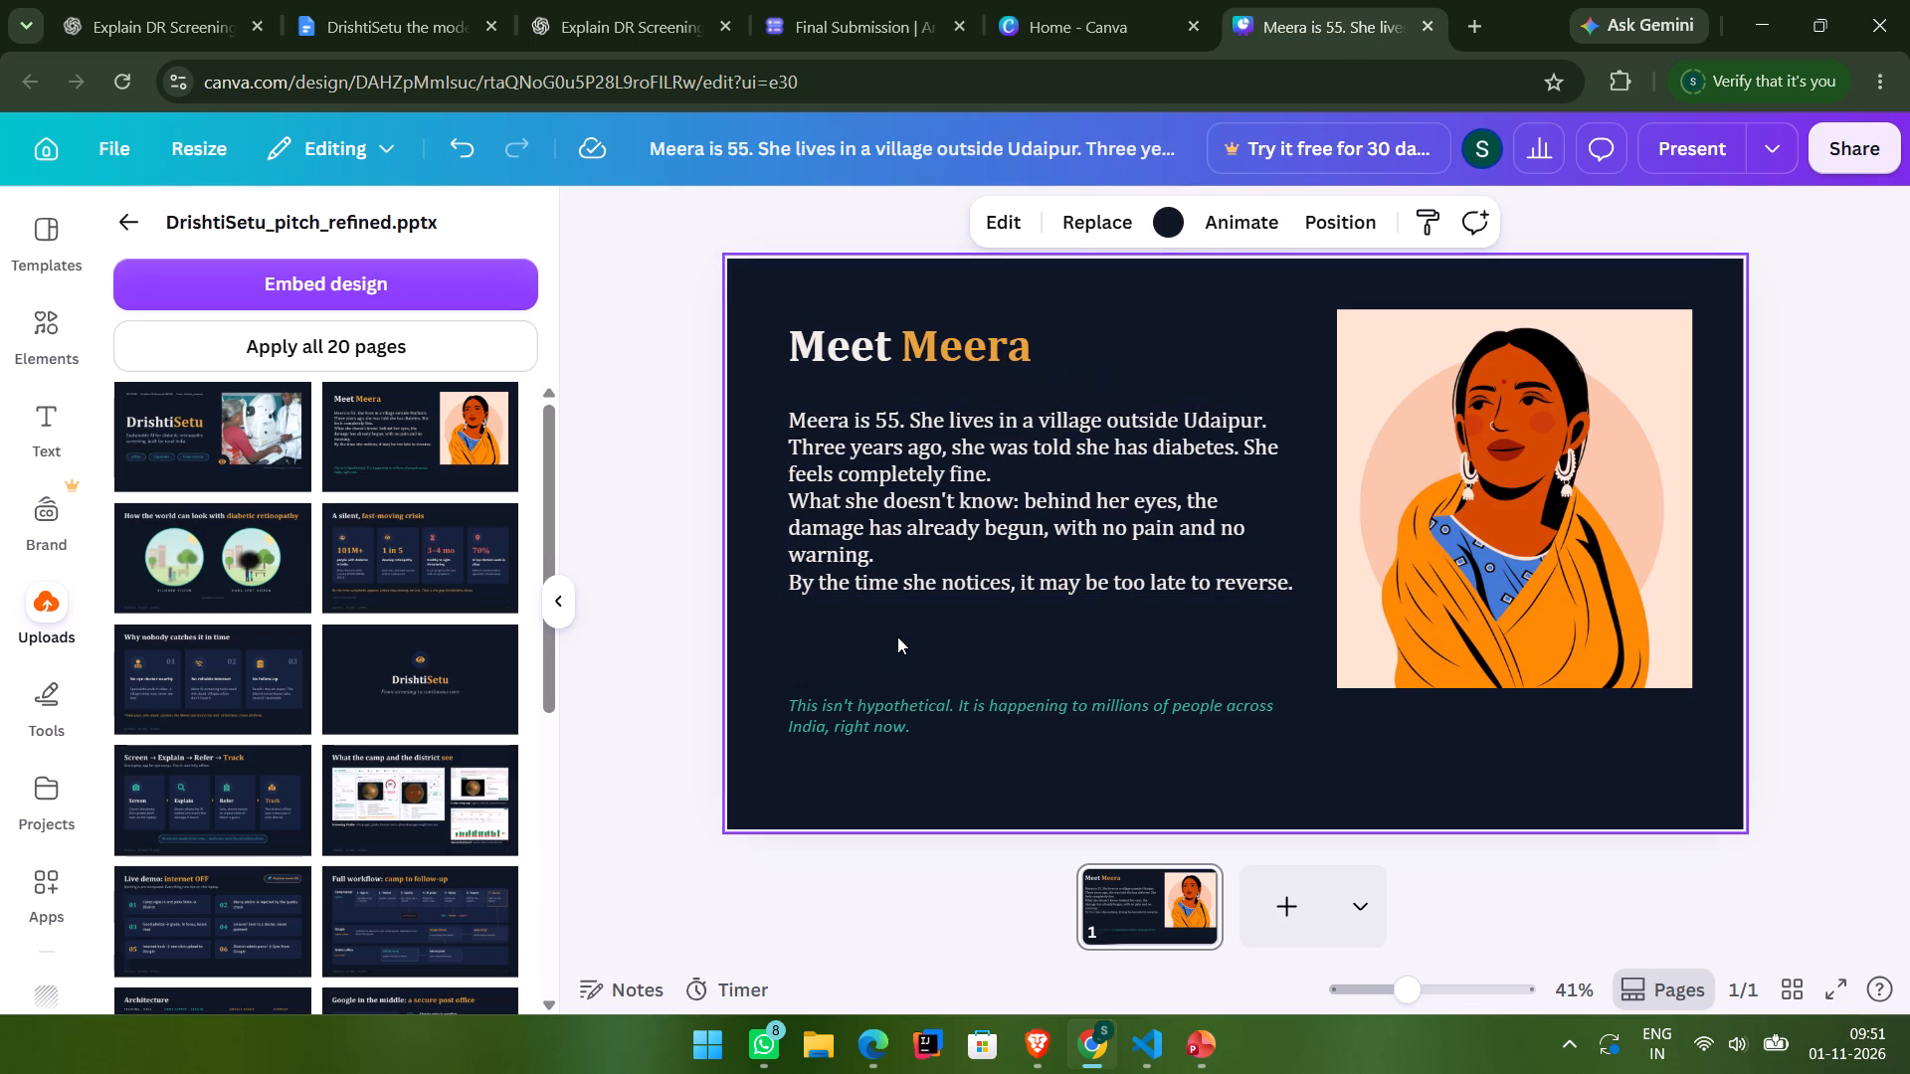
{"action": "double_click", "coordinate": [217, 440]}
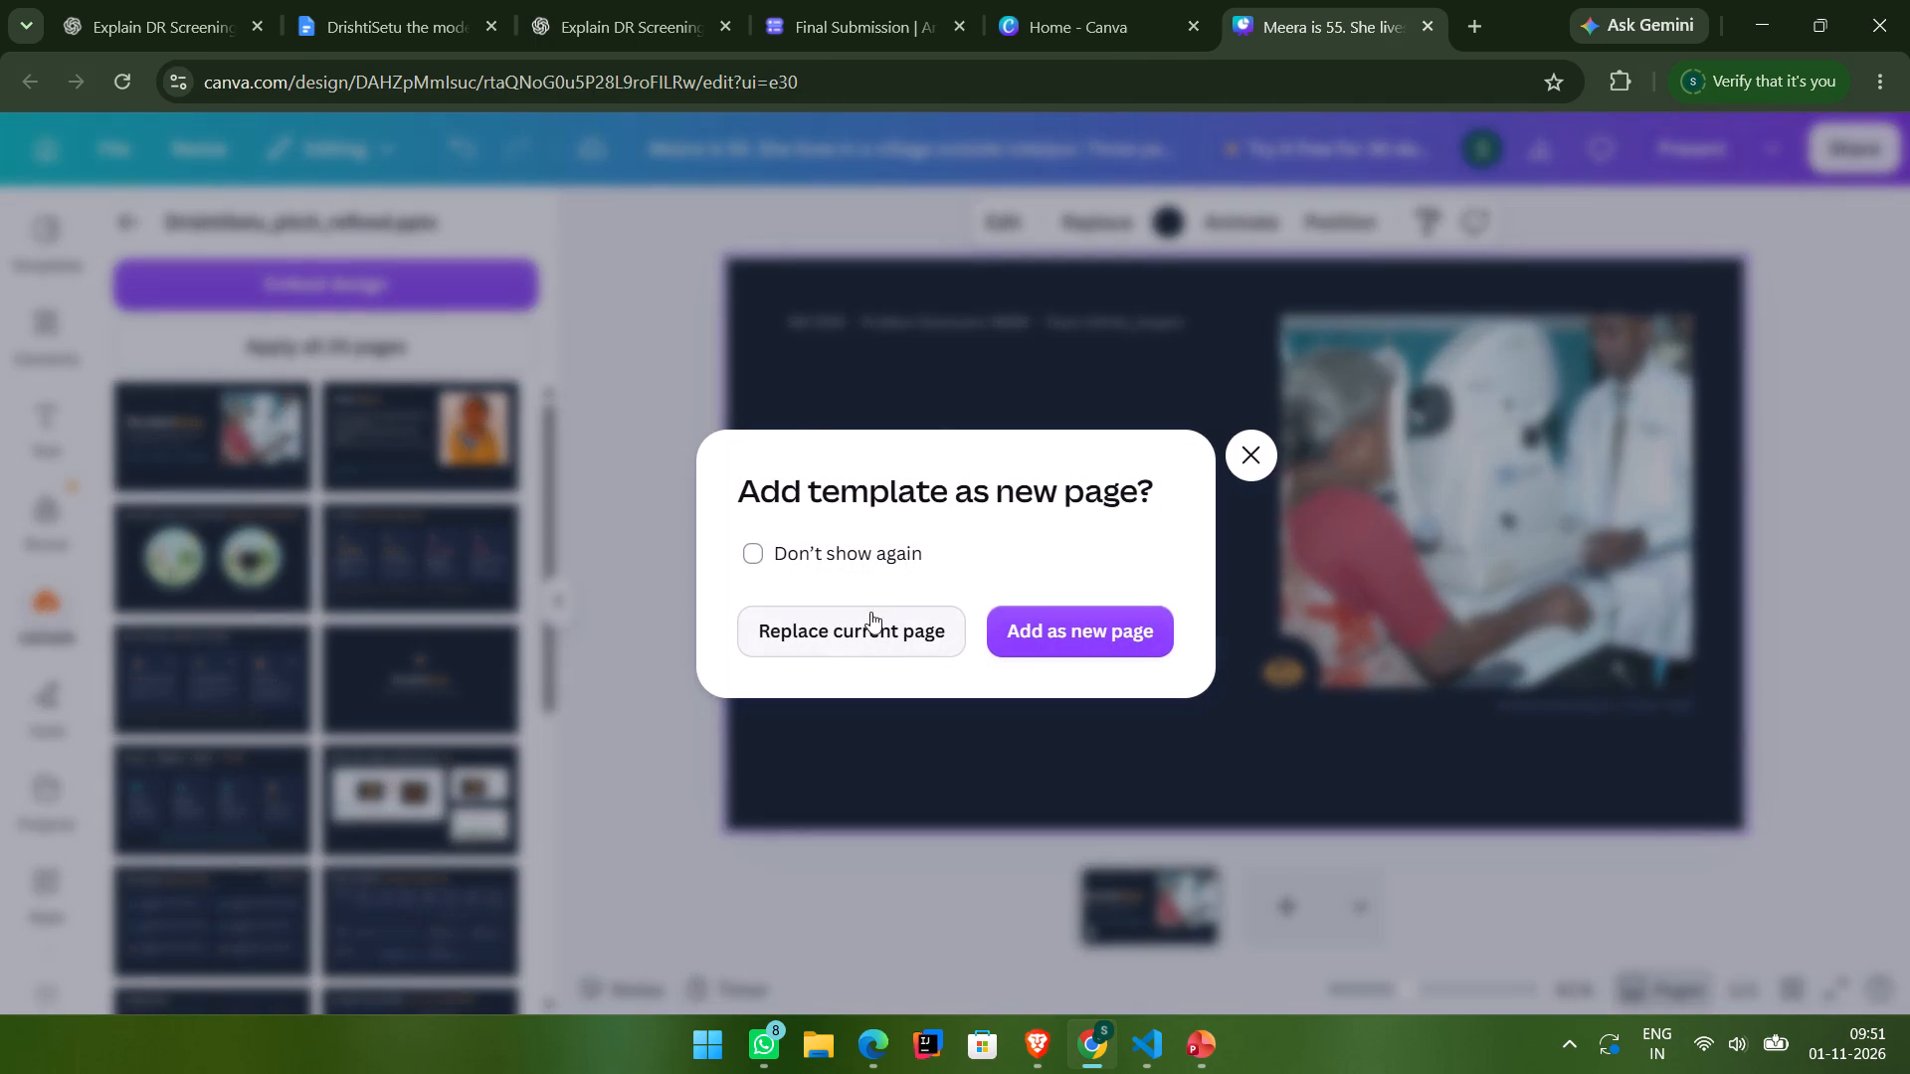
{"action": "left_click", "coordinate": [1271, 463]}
Apply all 20 pages of the uploaded DrishtiSetu deck to the presentation.
{"action": "left_click", "coordinate": [473, 363]}
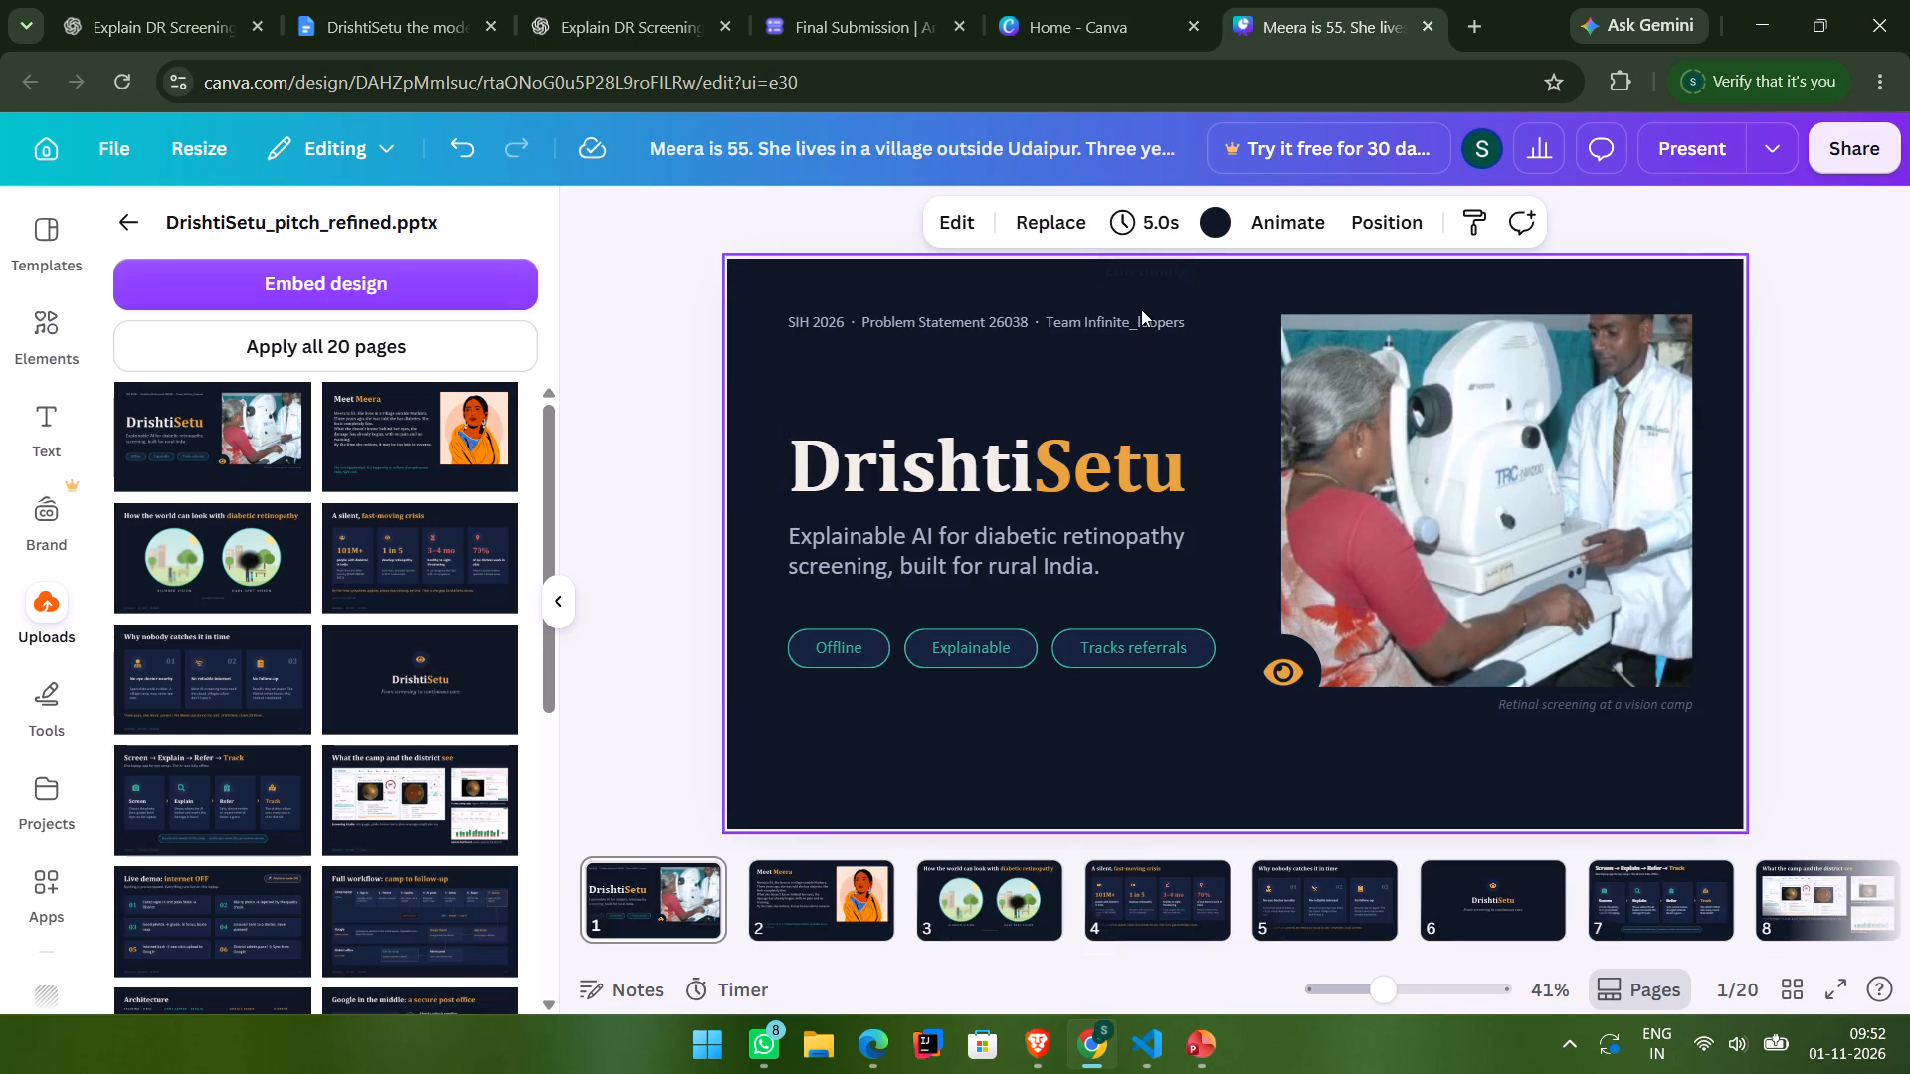
Delete the SIH 2026, problem statement and team name line from the title slide on page 1.
{"action": "left_click", "coordinate": [1045, 329]}
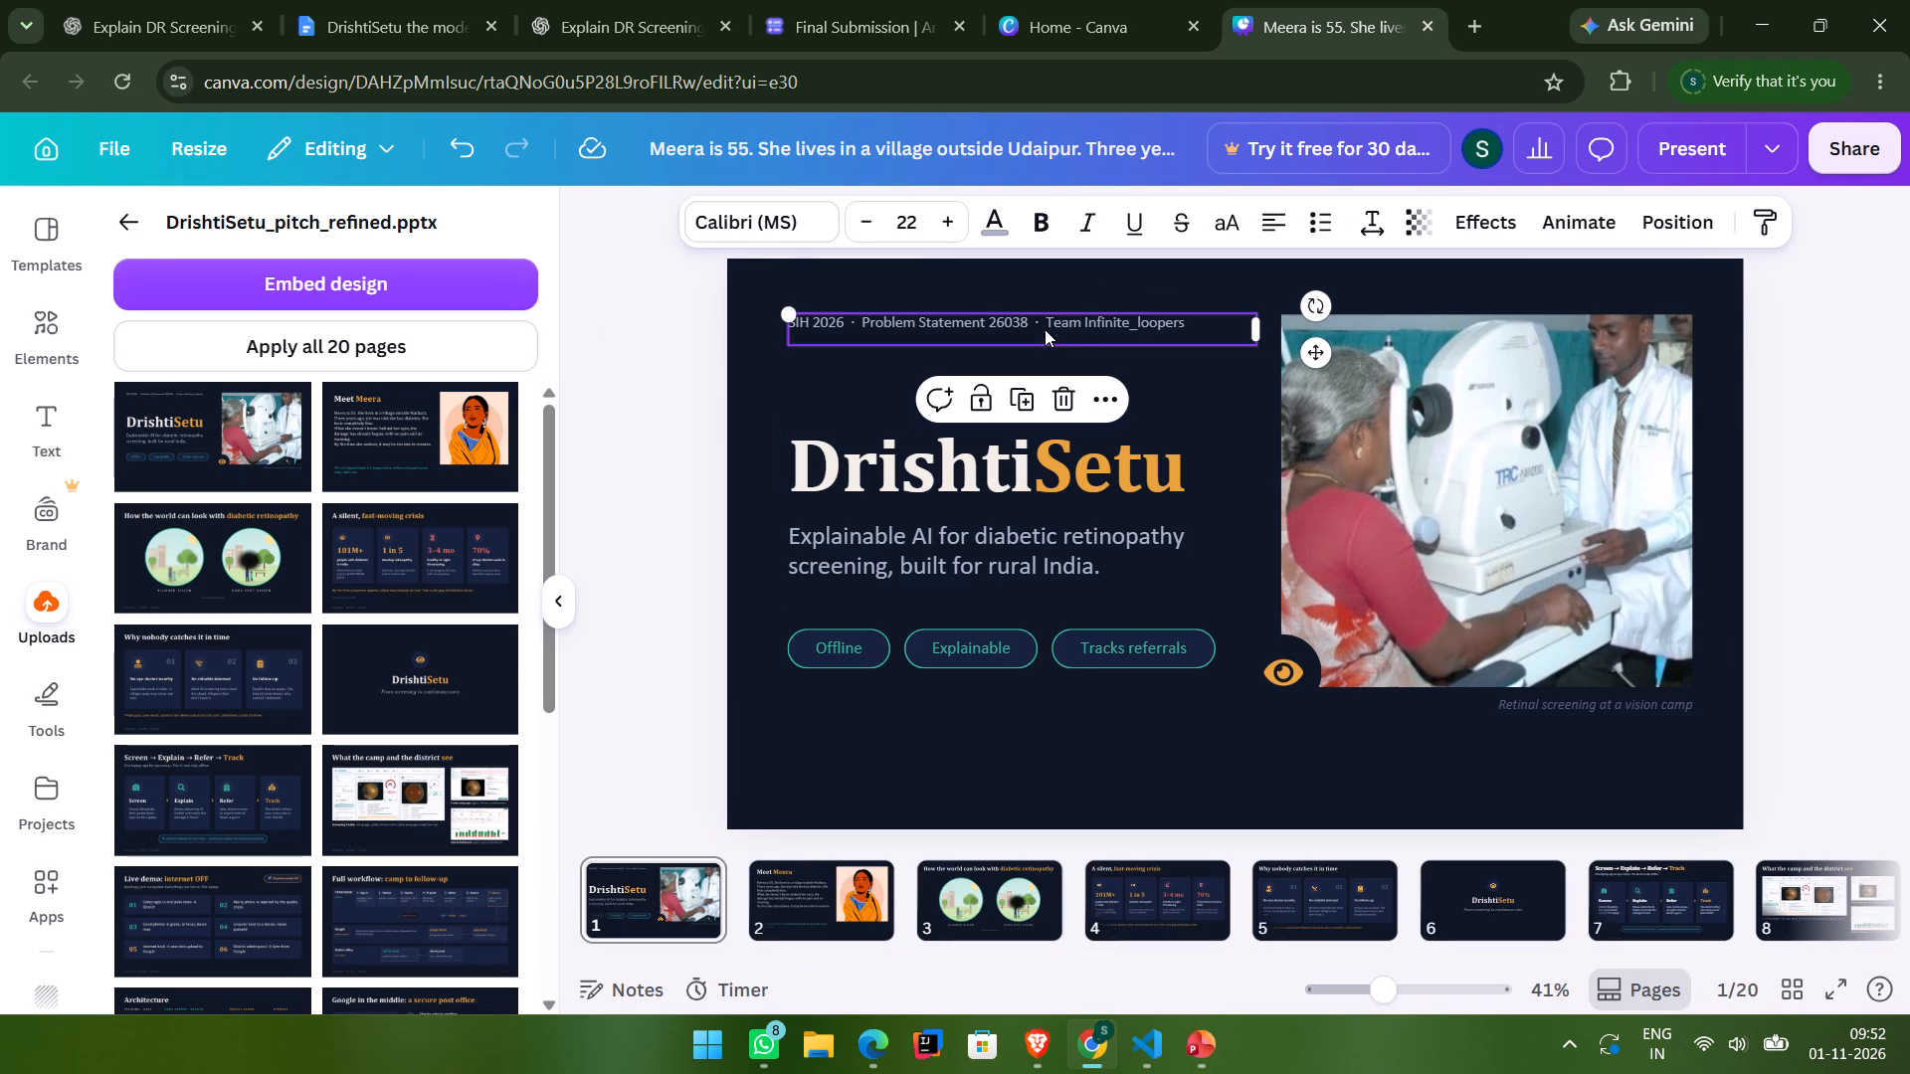
{"action": "left_click", "coordinate": [1058, 406]}
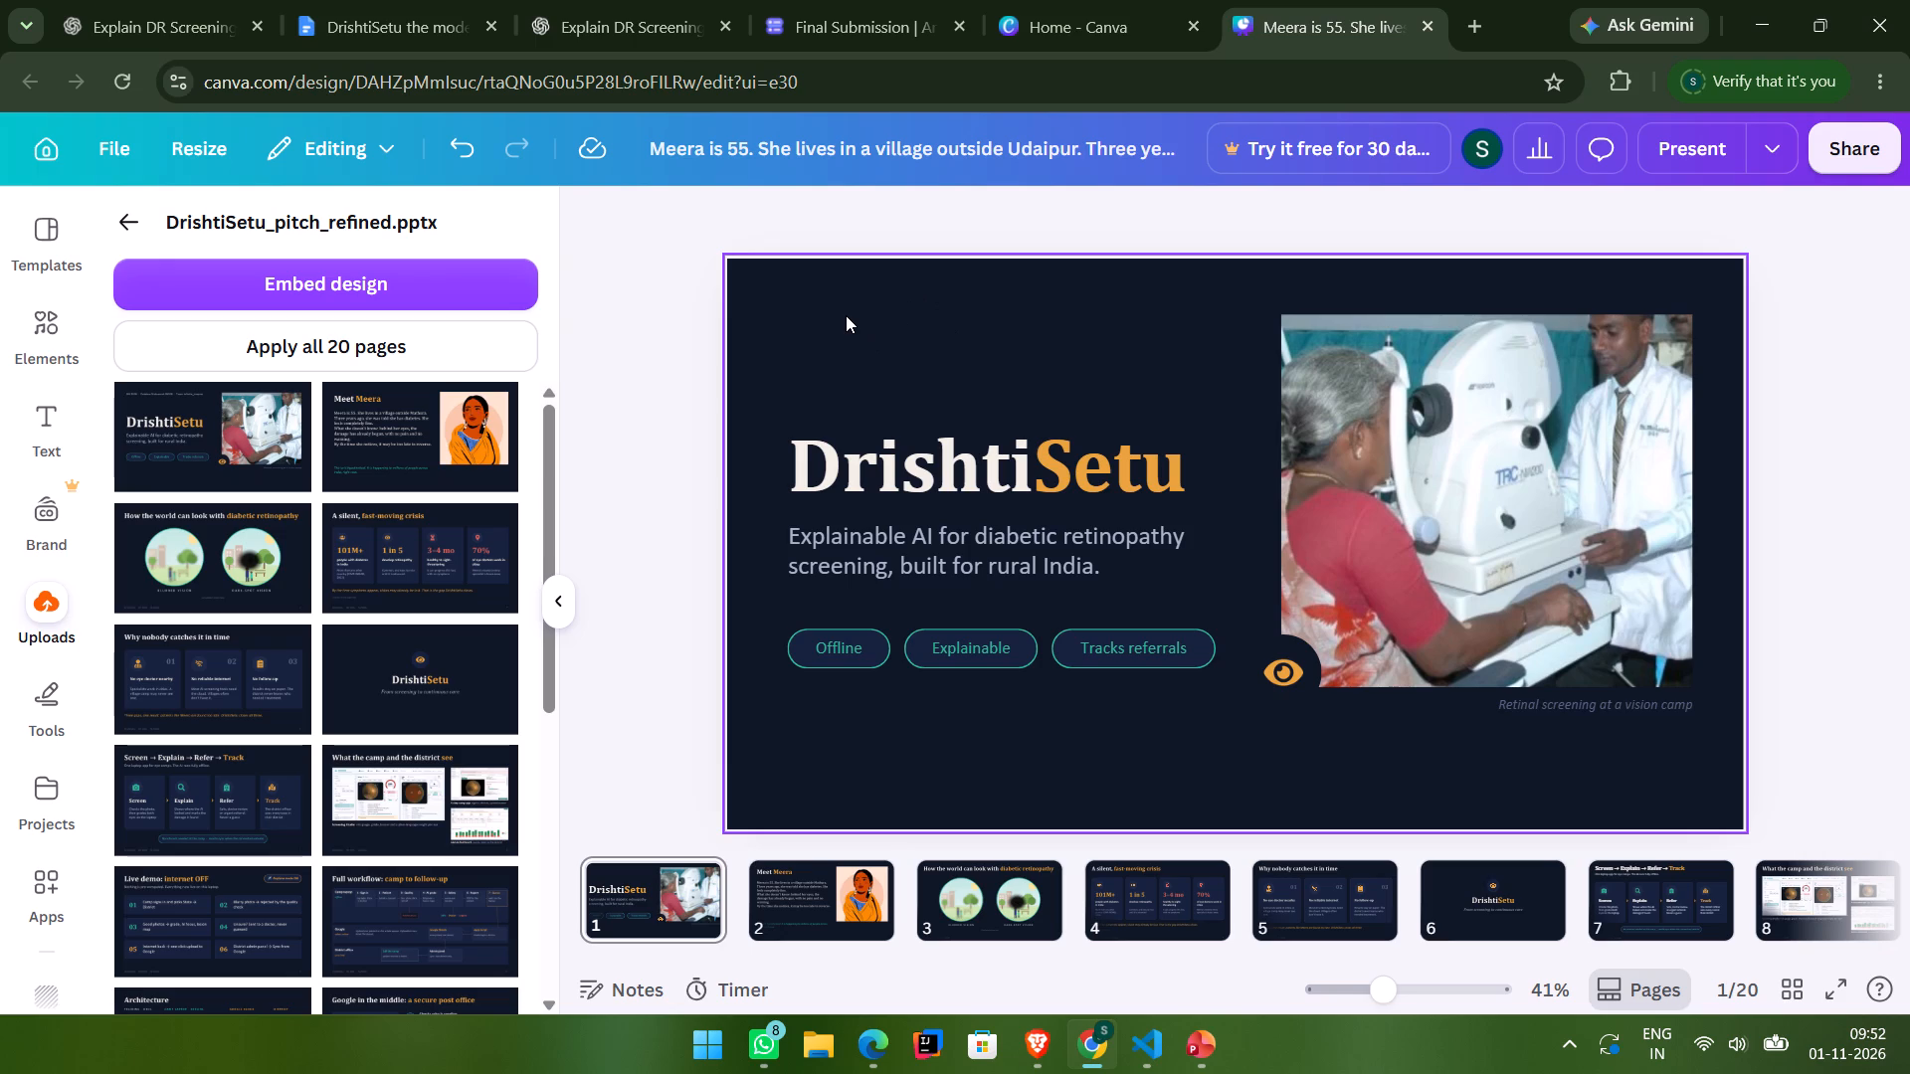
On page 2, Meet Meera, change the city her village lies outside to Udaipur in the story text.
{"action": "key", "text": "Right"}
{"action": "key", "text": "Down"}
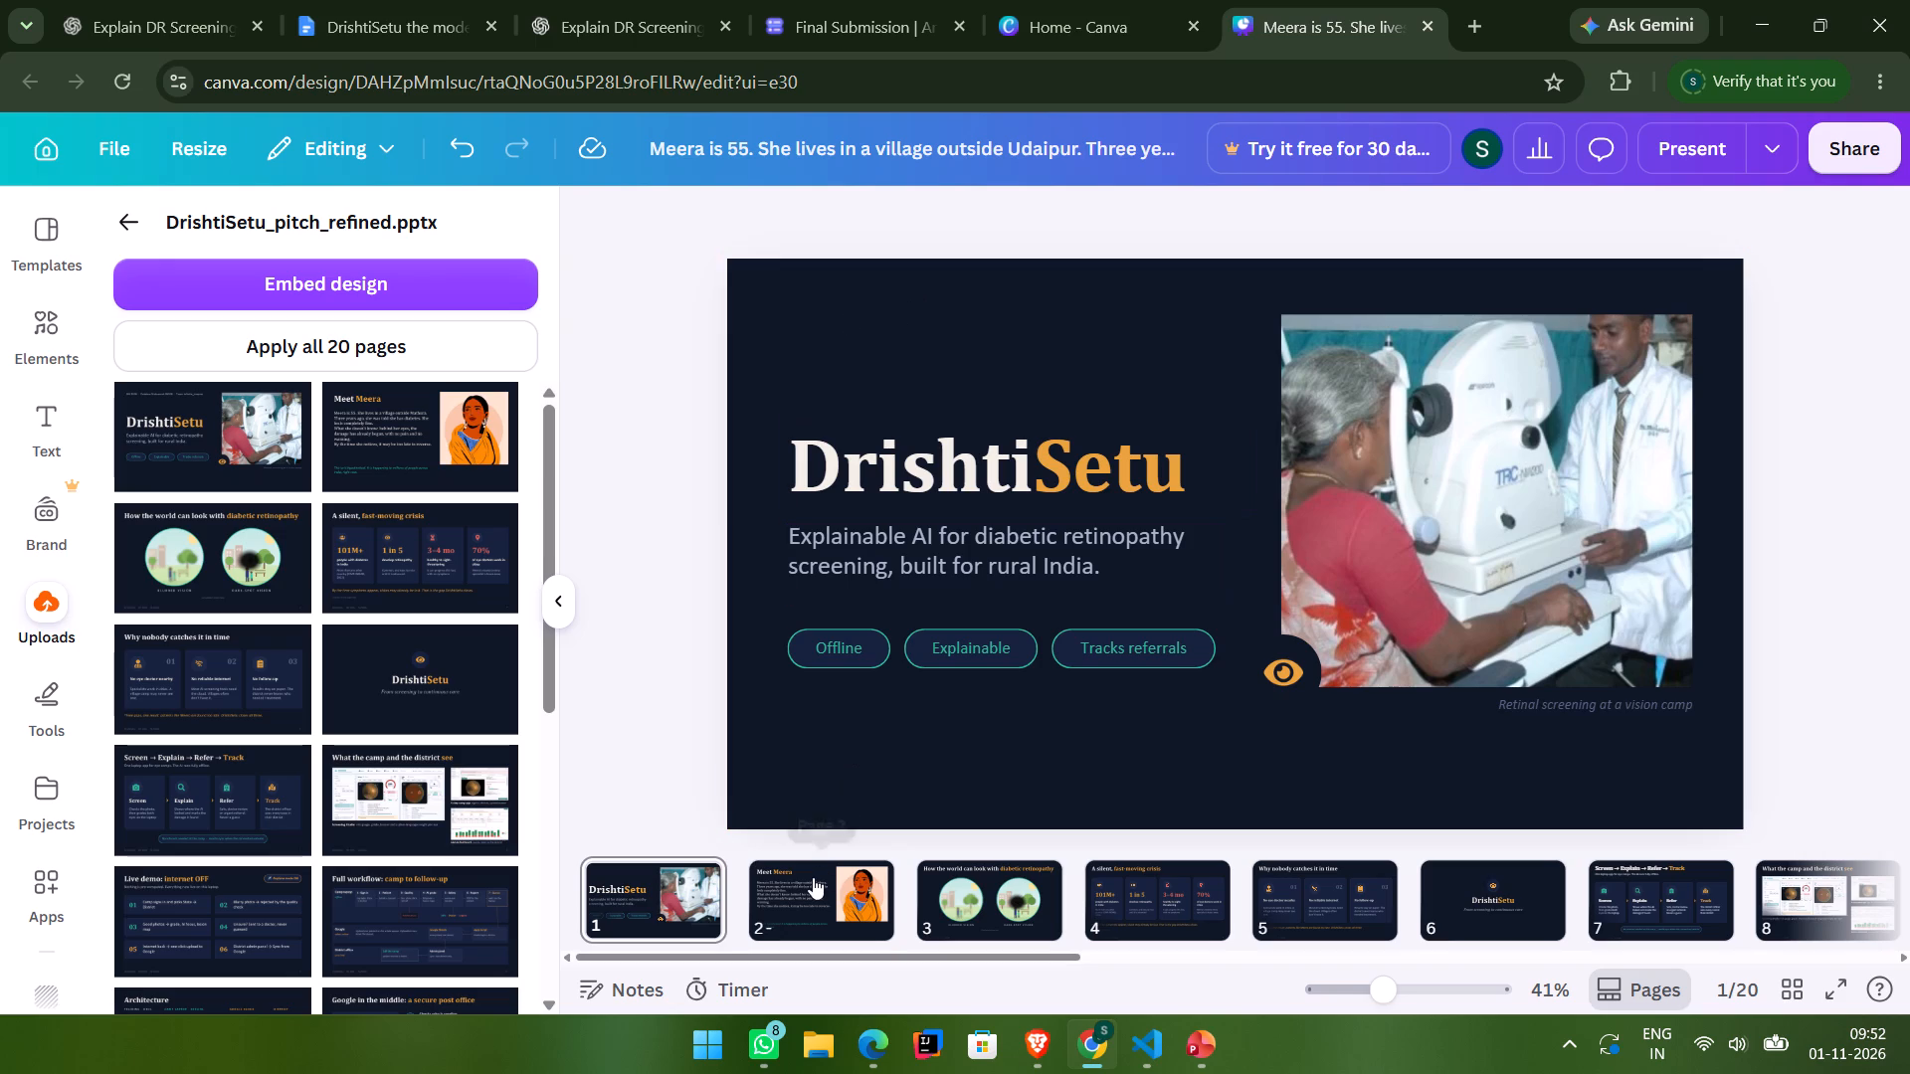
{"action": "left_click", "coordinate": [813, 877]}
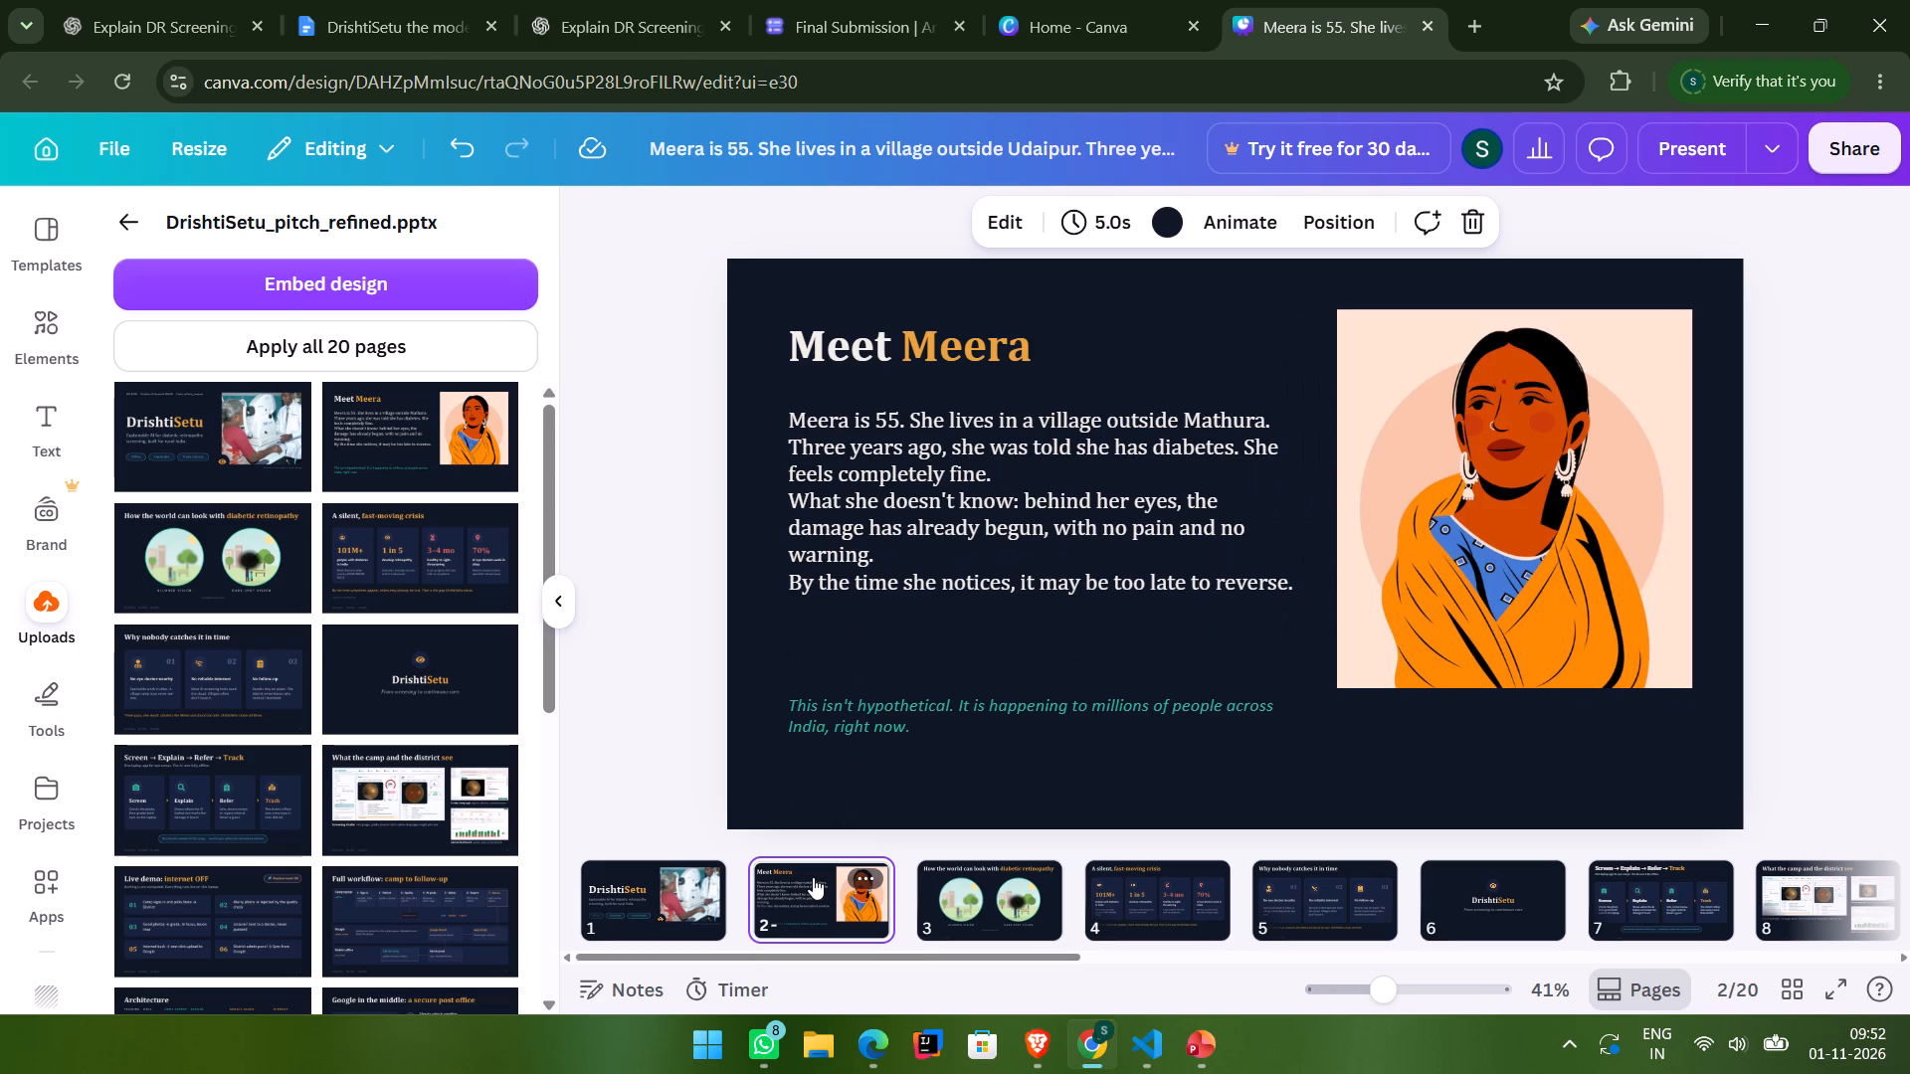
{"action": "left_click", "coordinate": [1243, 426]}
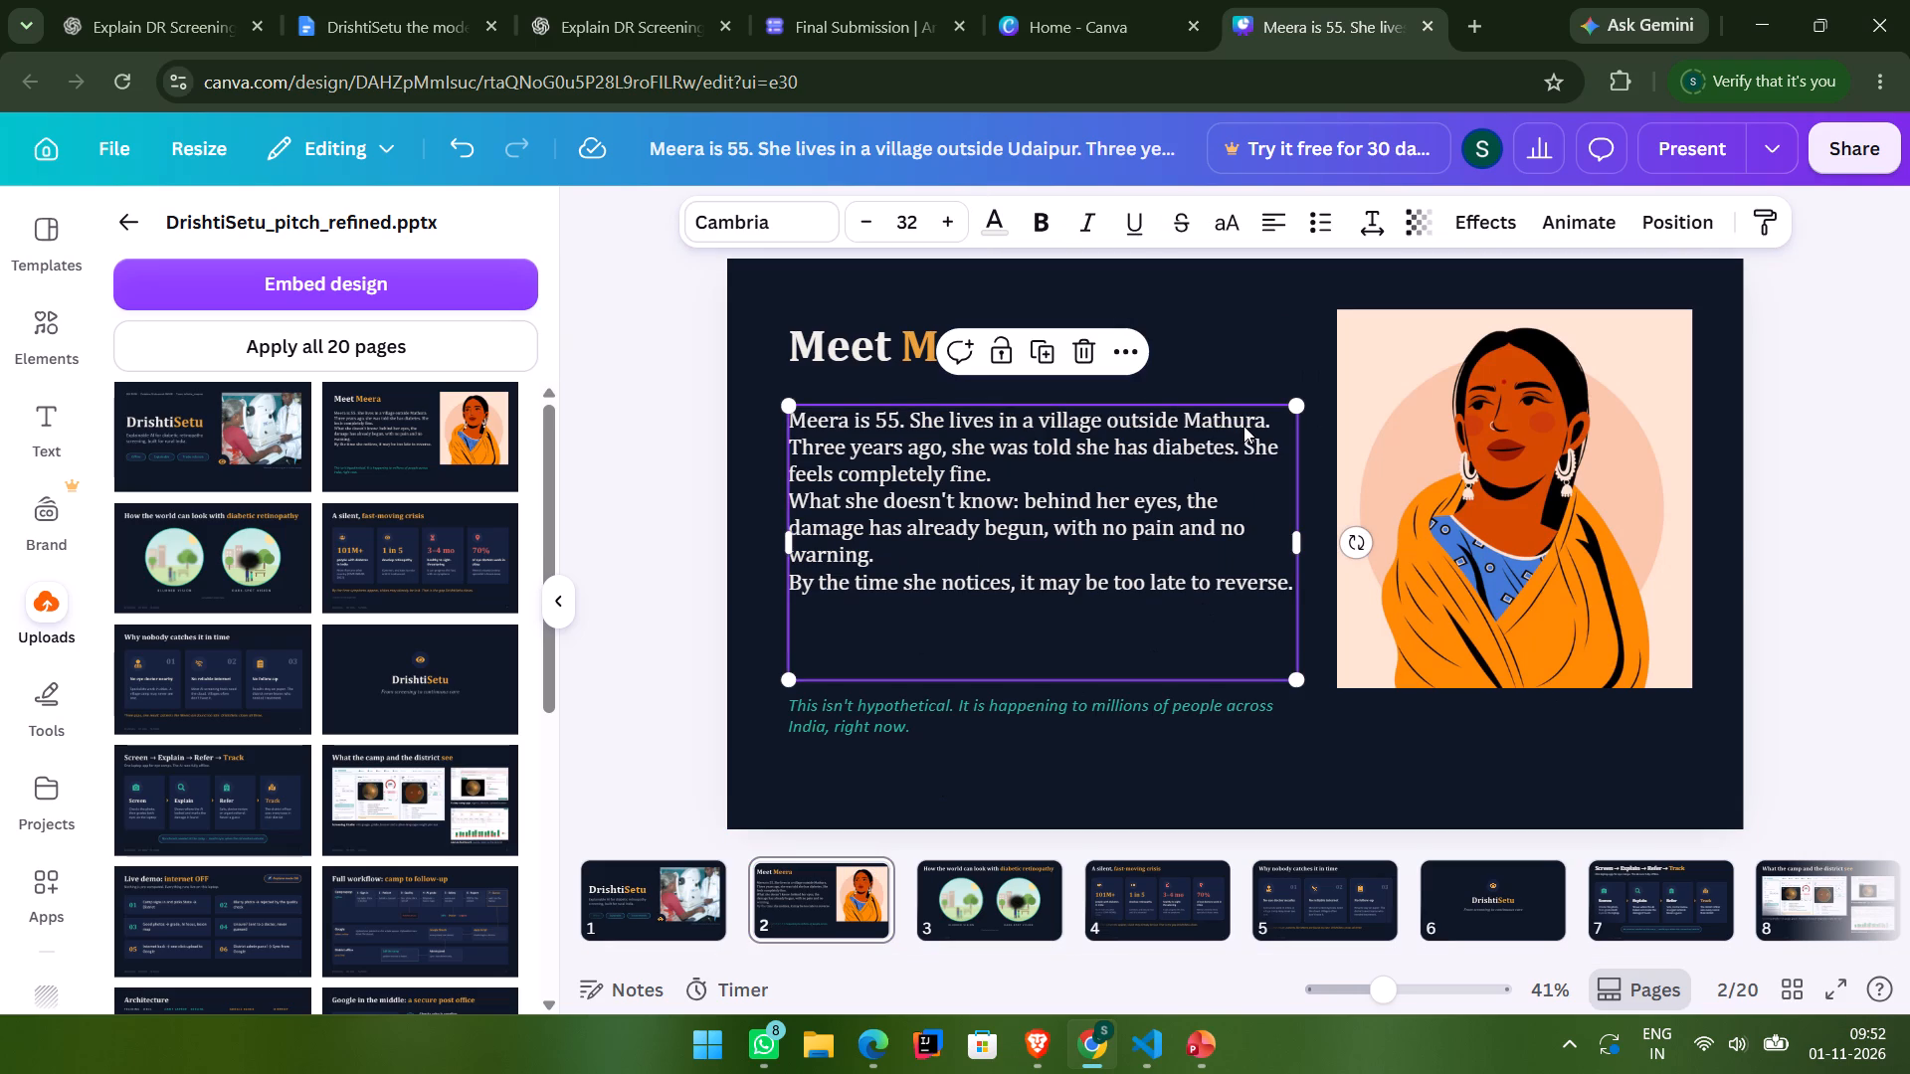
{"action": "left_click", "coordinate": [1227, 422]}
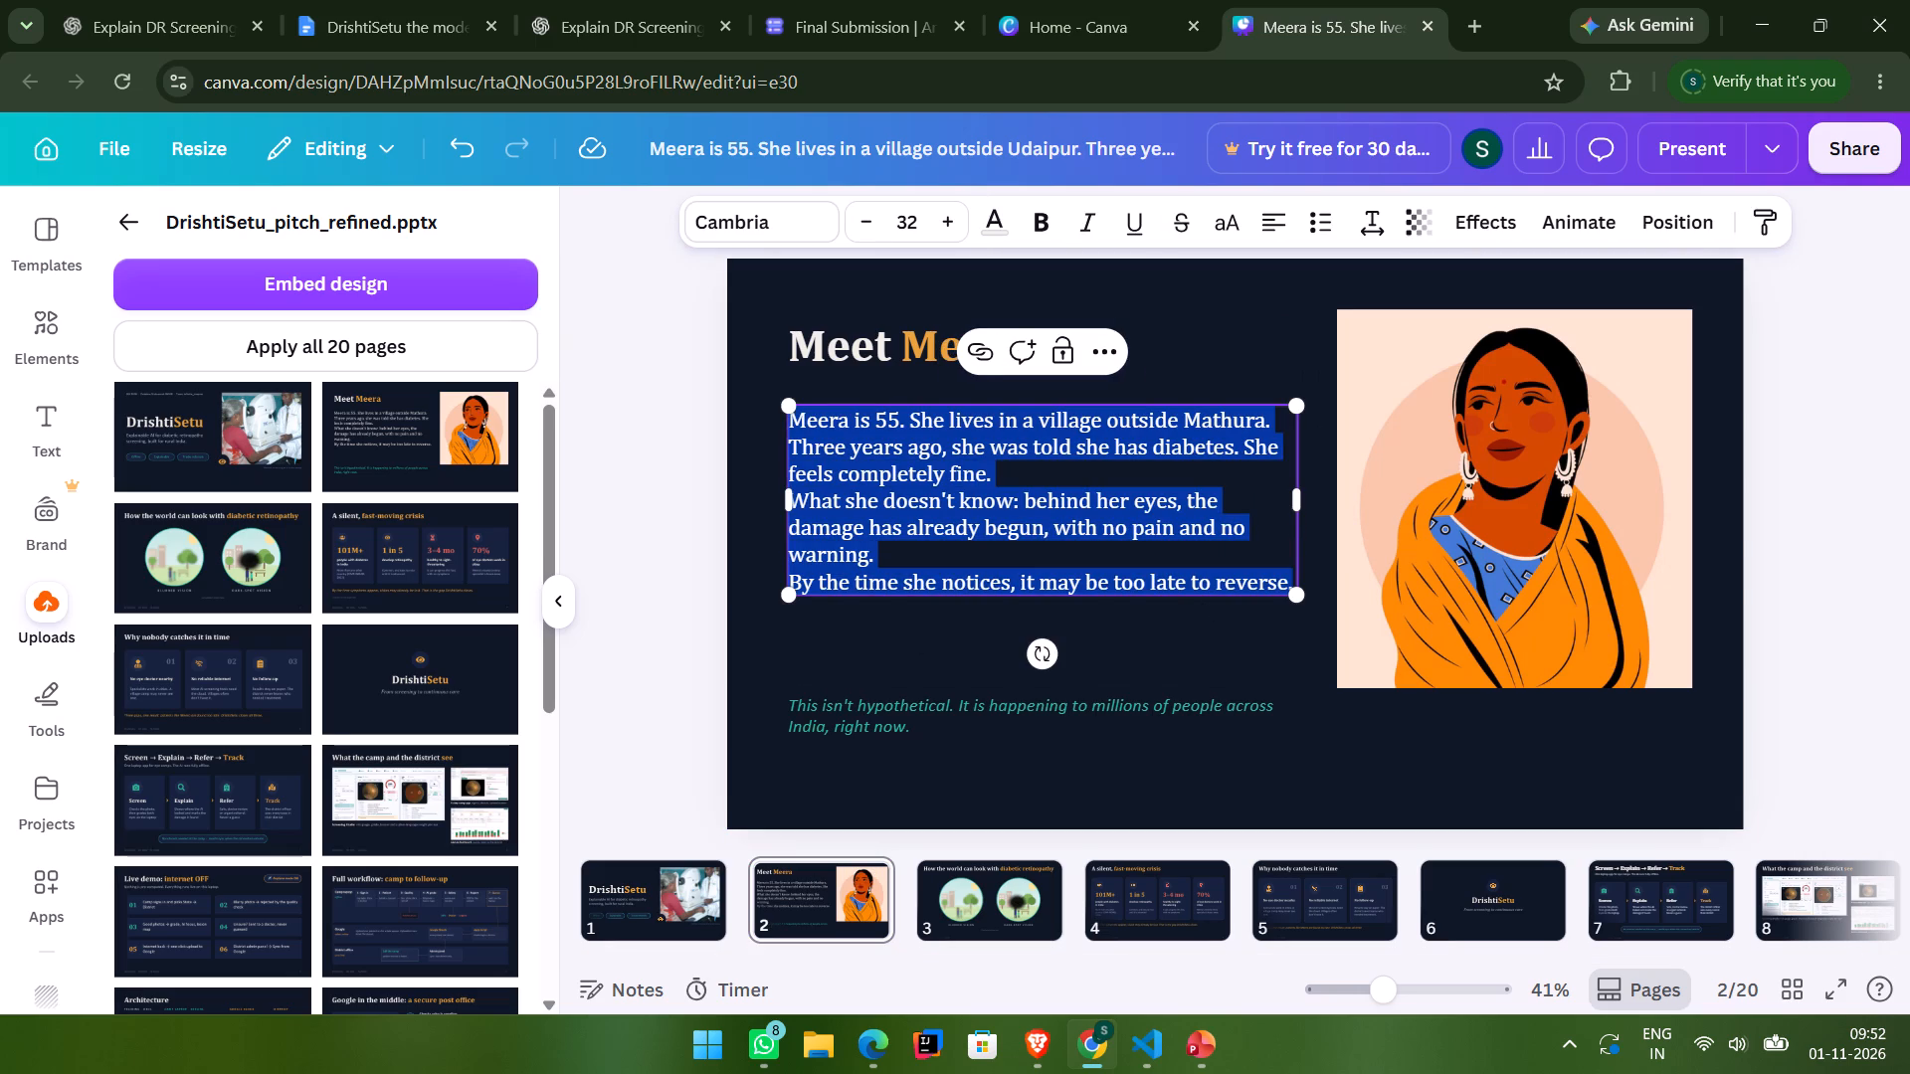
{"action": "left_click", "coordinate": [1264, 425]}
{"action": "key", "text": "BackSpace"}
{"action": "key", "text": "BackSpace"}
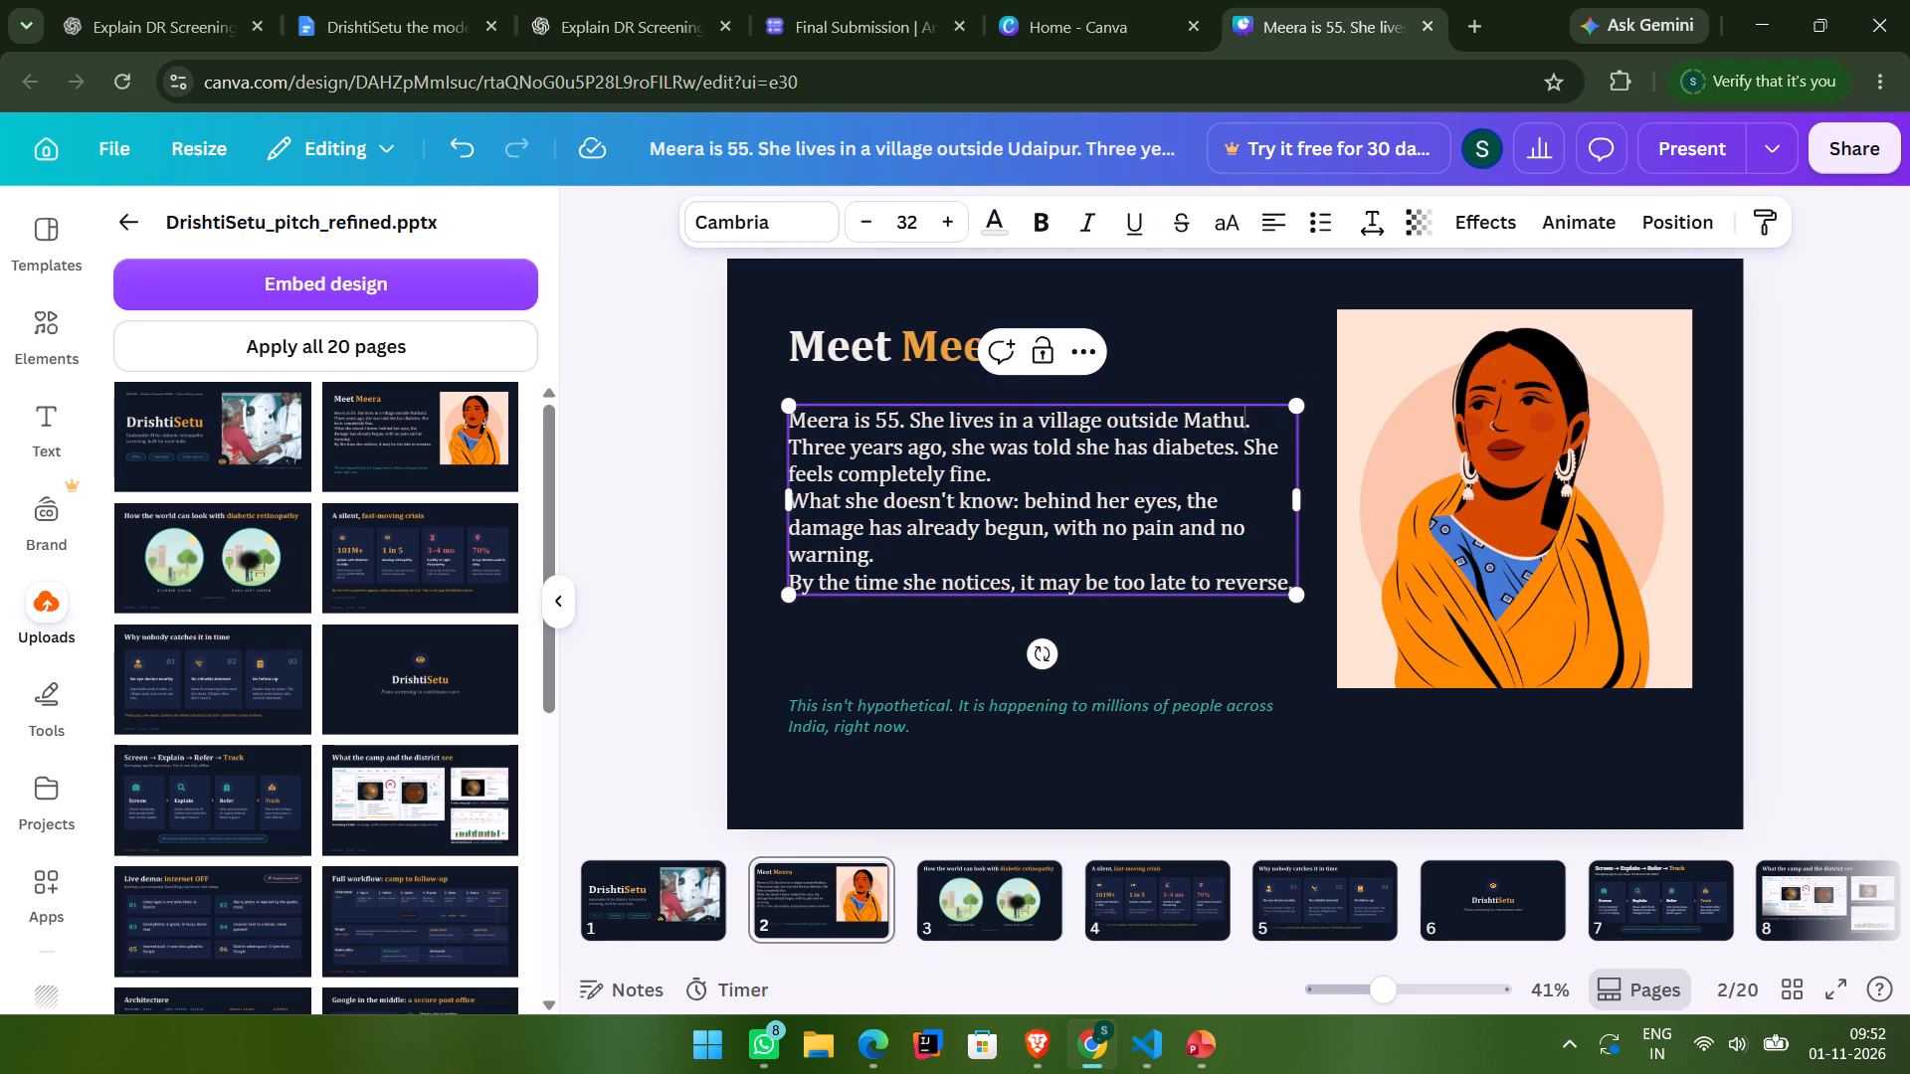
{"action": "key", "text": "BackSpace"}
{"action": "key", "text": "BackSpace"}
{"action": "key", "text": "BackSpace"}
{"action": "key", "text": "BackSpace"}
{"action": "key", "text": "BackSpace"}
{"action": "type", "text": "Udaipur"}
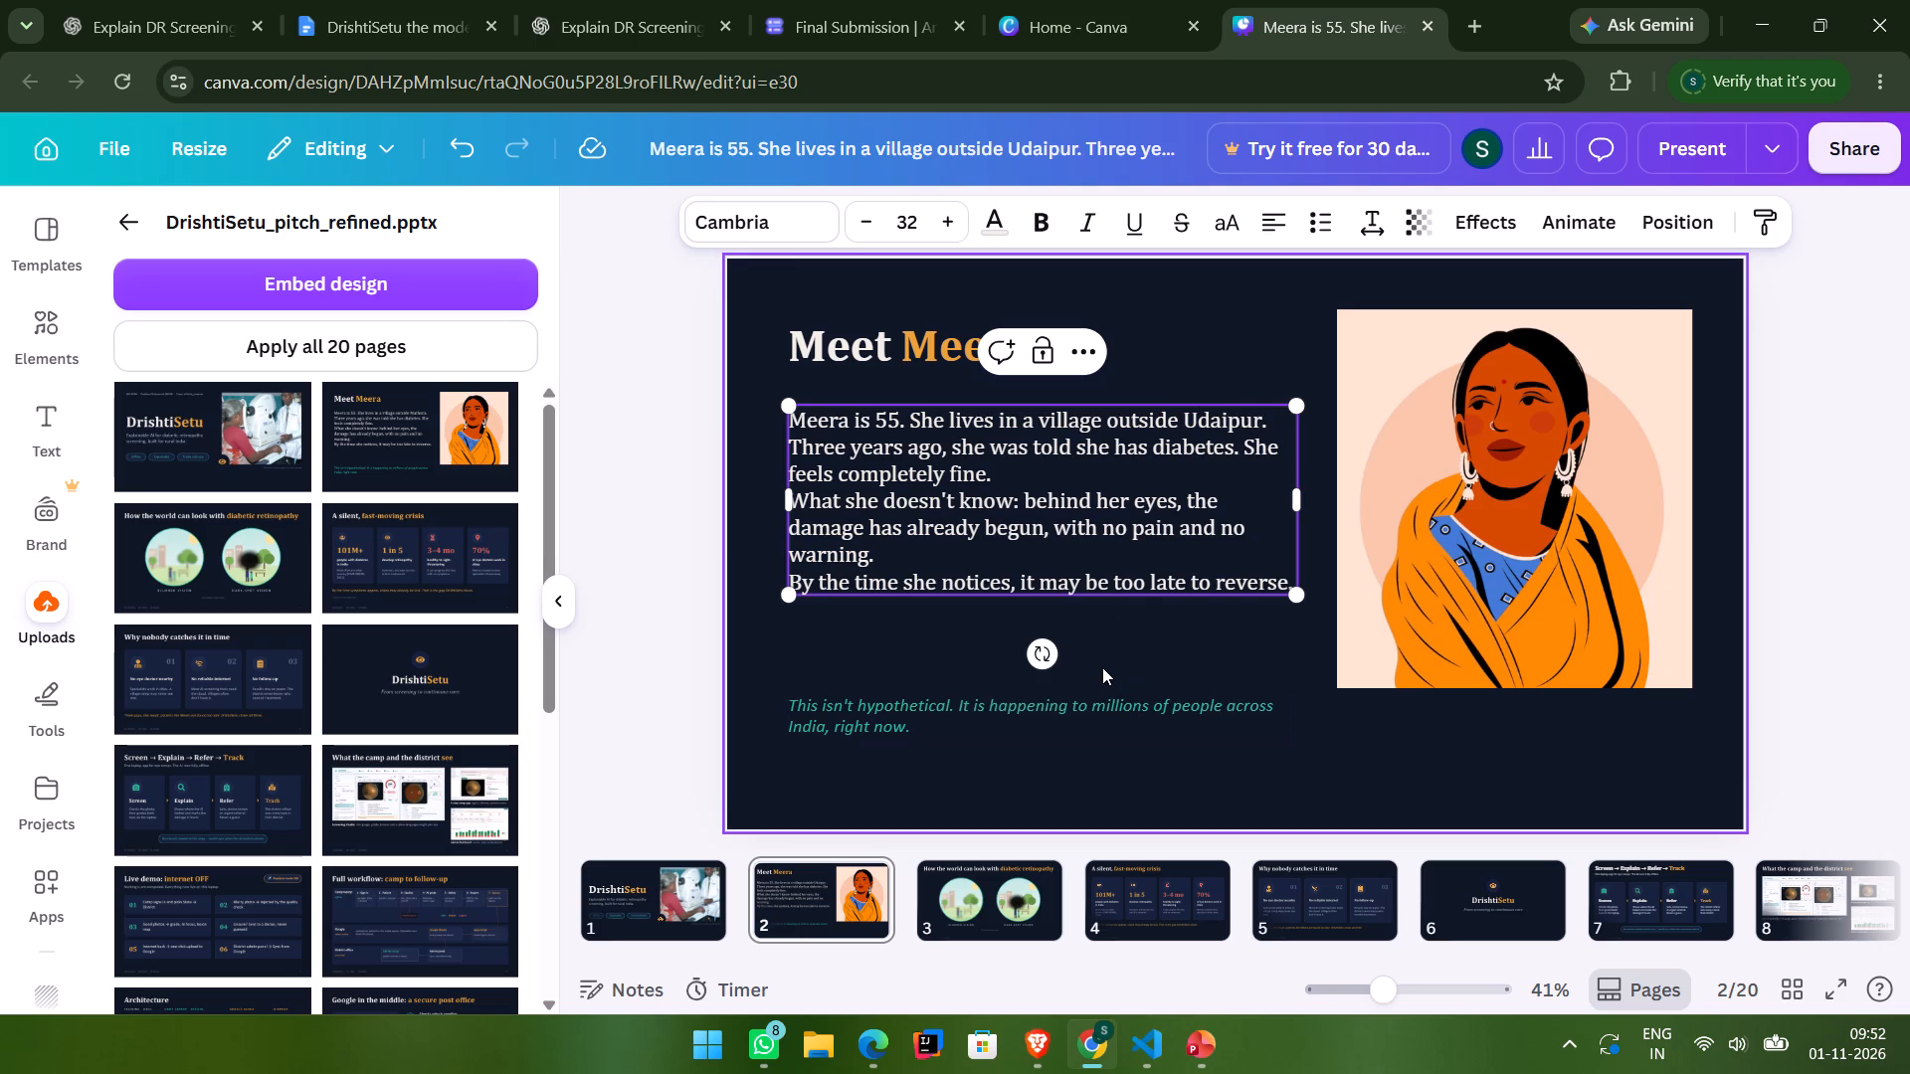
{"action": "left_click", "coordinate": [1102, 667]}
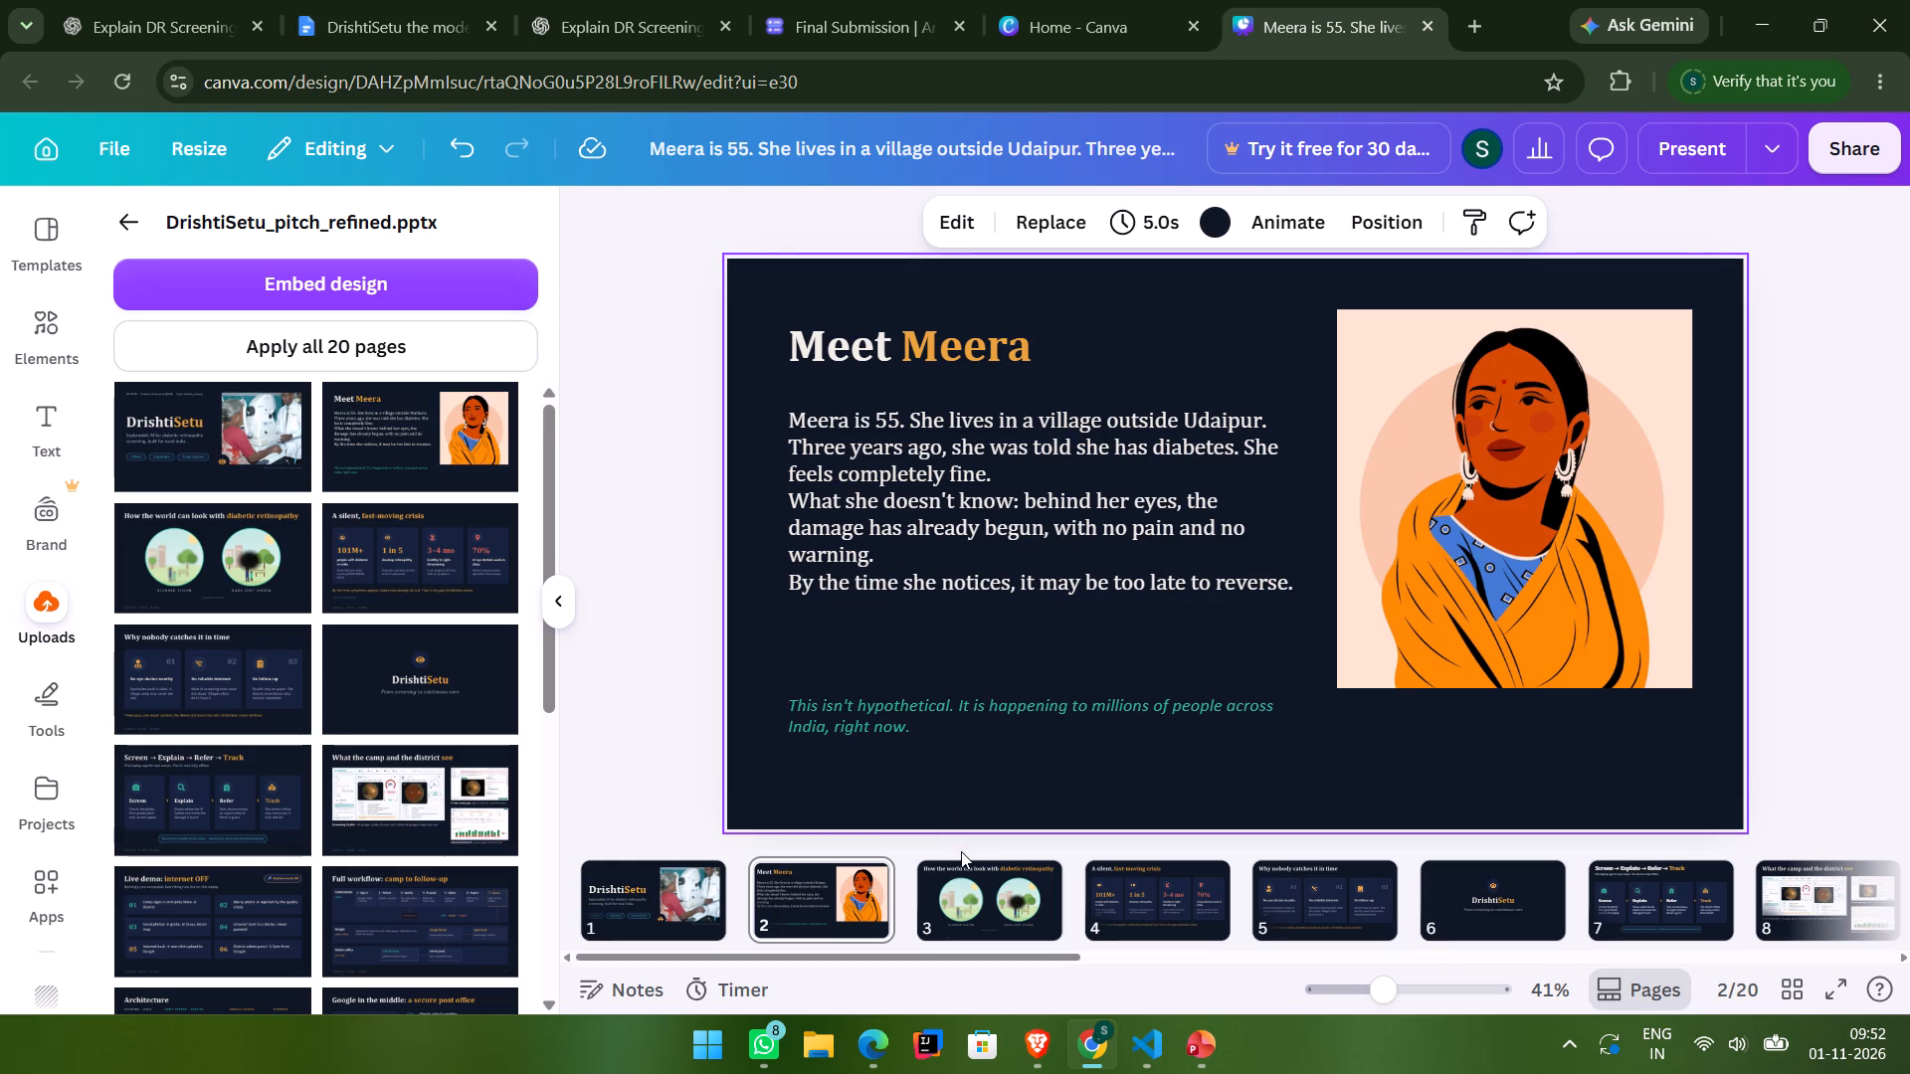
Delete the "DrishtiSetu · SIH 2026 · PS 26038" footer line from pages 3, 4 and 5.
{"action": "left_click", "coordinate": [972, 898]}
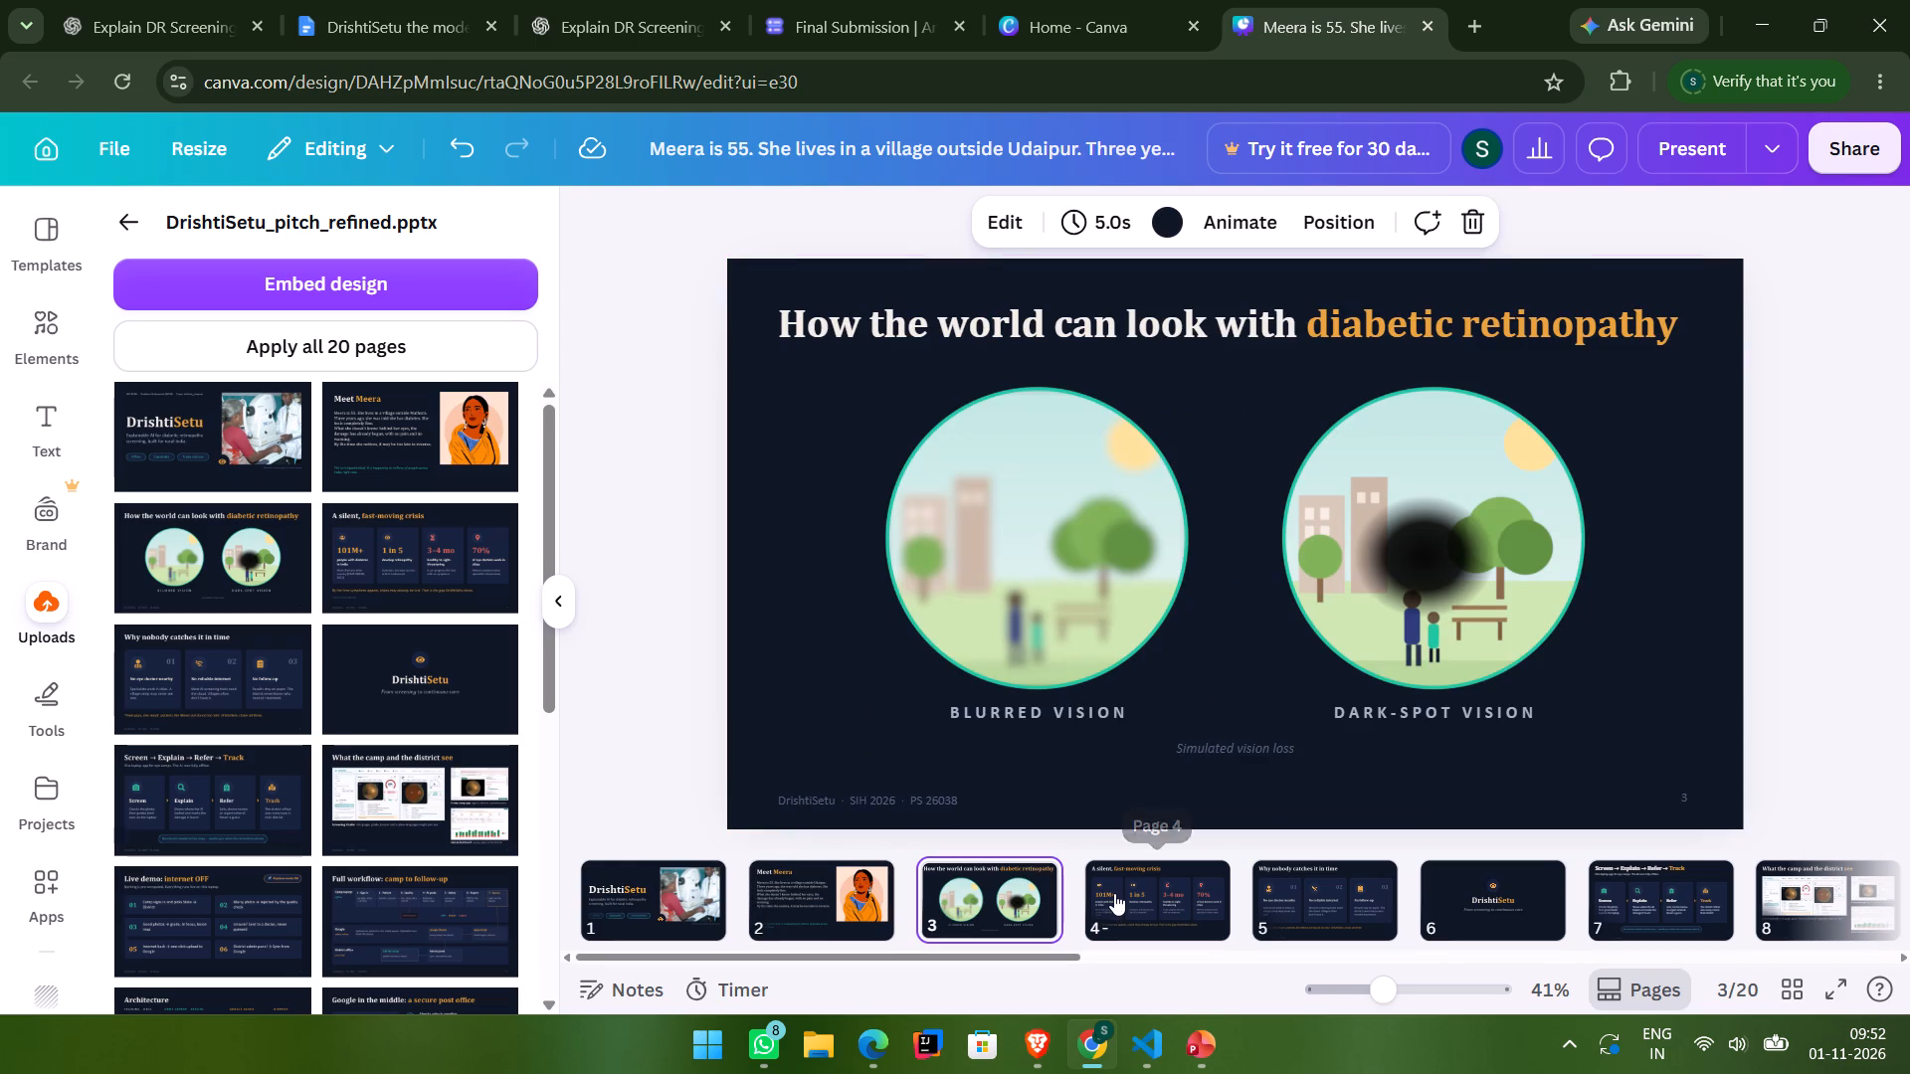
{"action": "left_click", "coordinate": [1114, 893]}
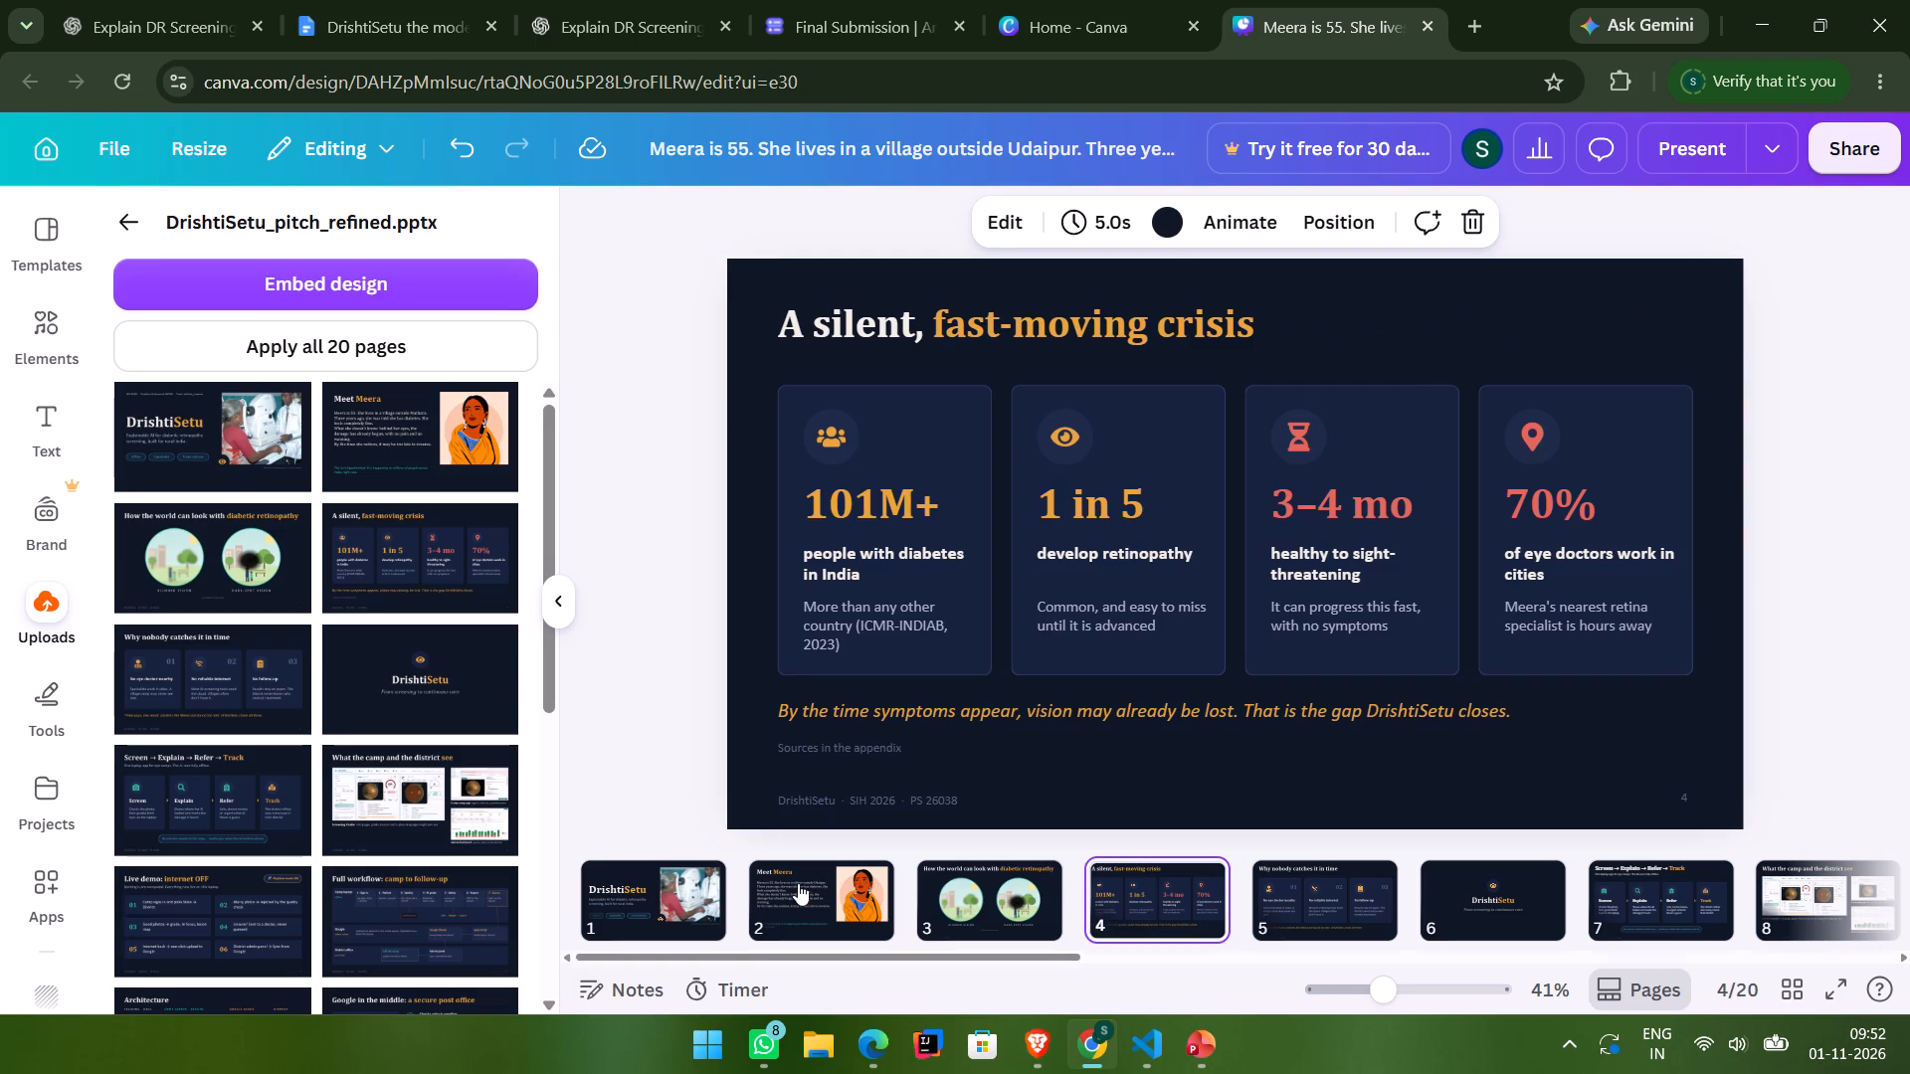
{"action": "left_click", "coordinate": [832, 906]}
{"action": "left_click", "coordinate": [656, 898]}
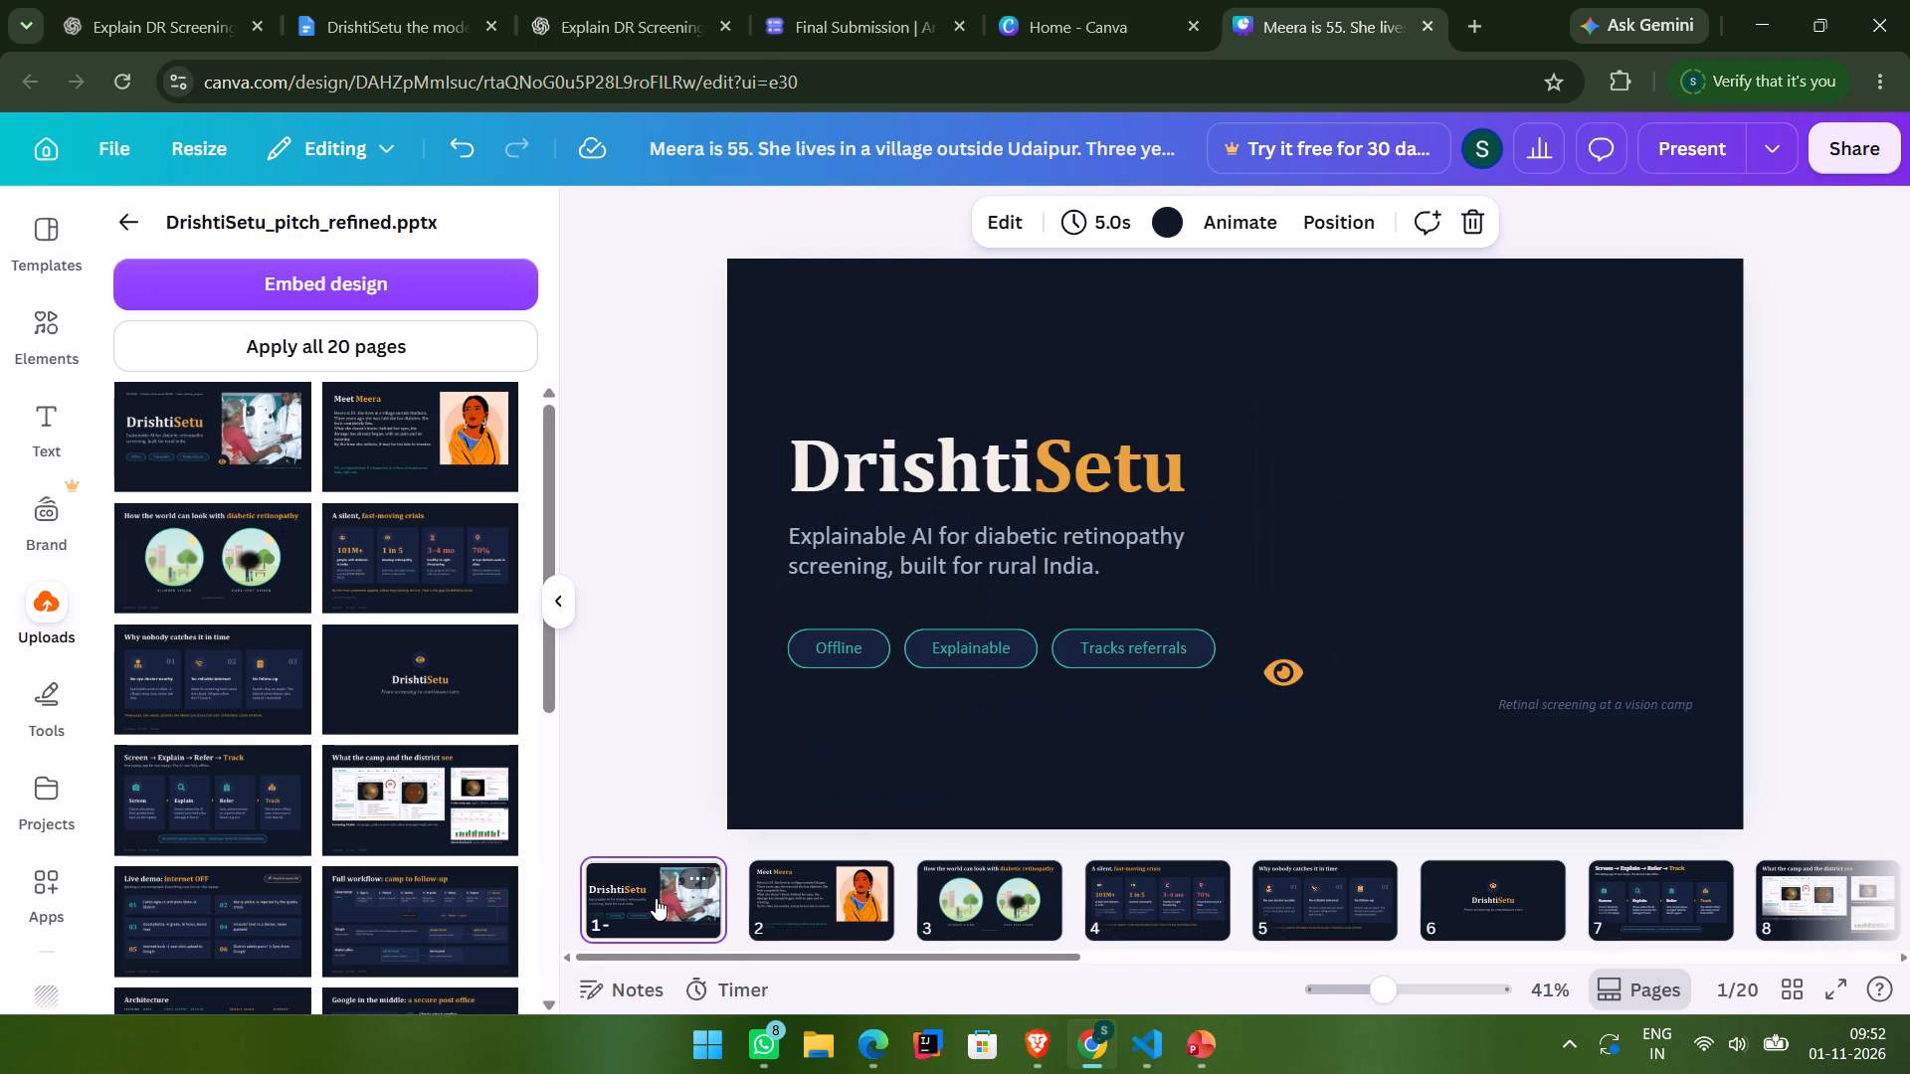
{"action": "left_click", "coordinate": [855, 909]}
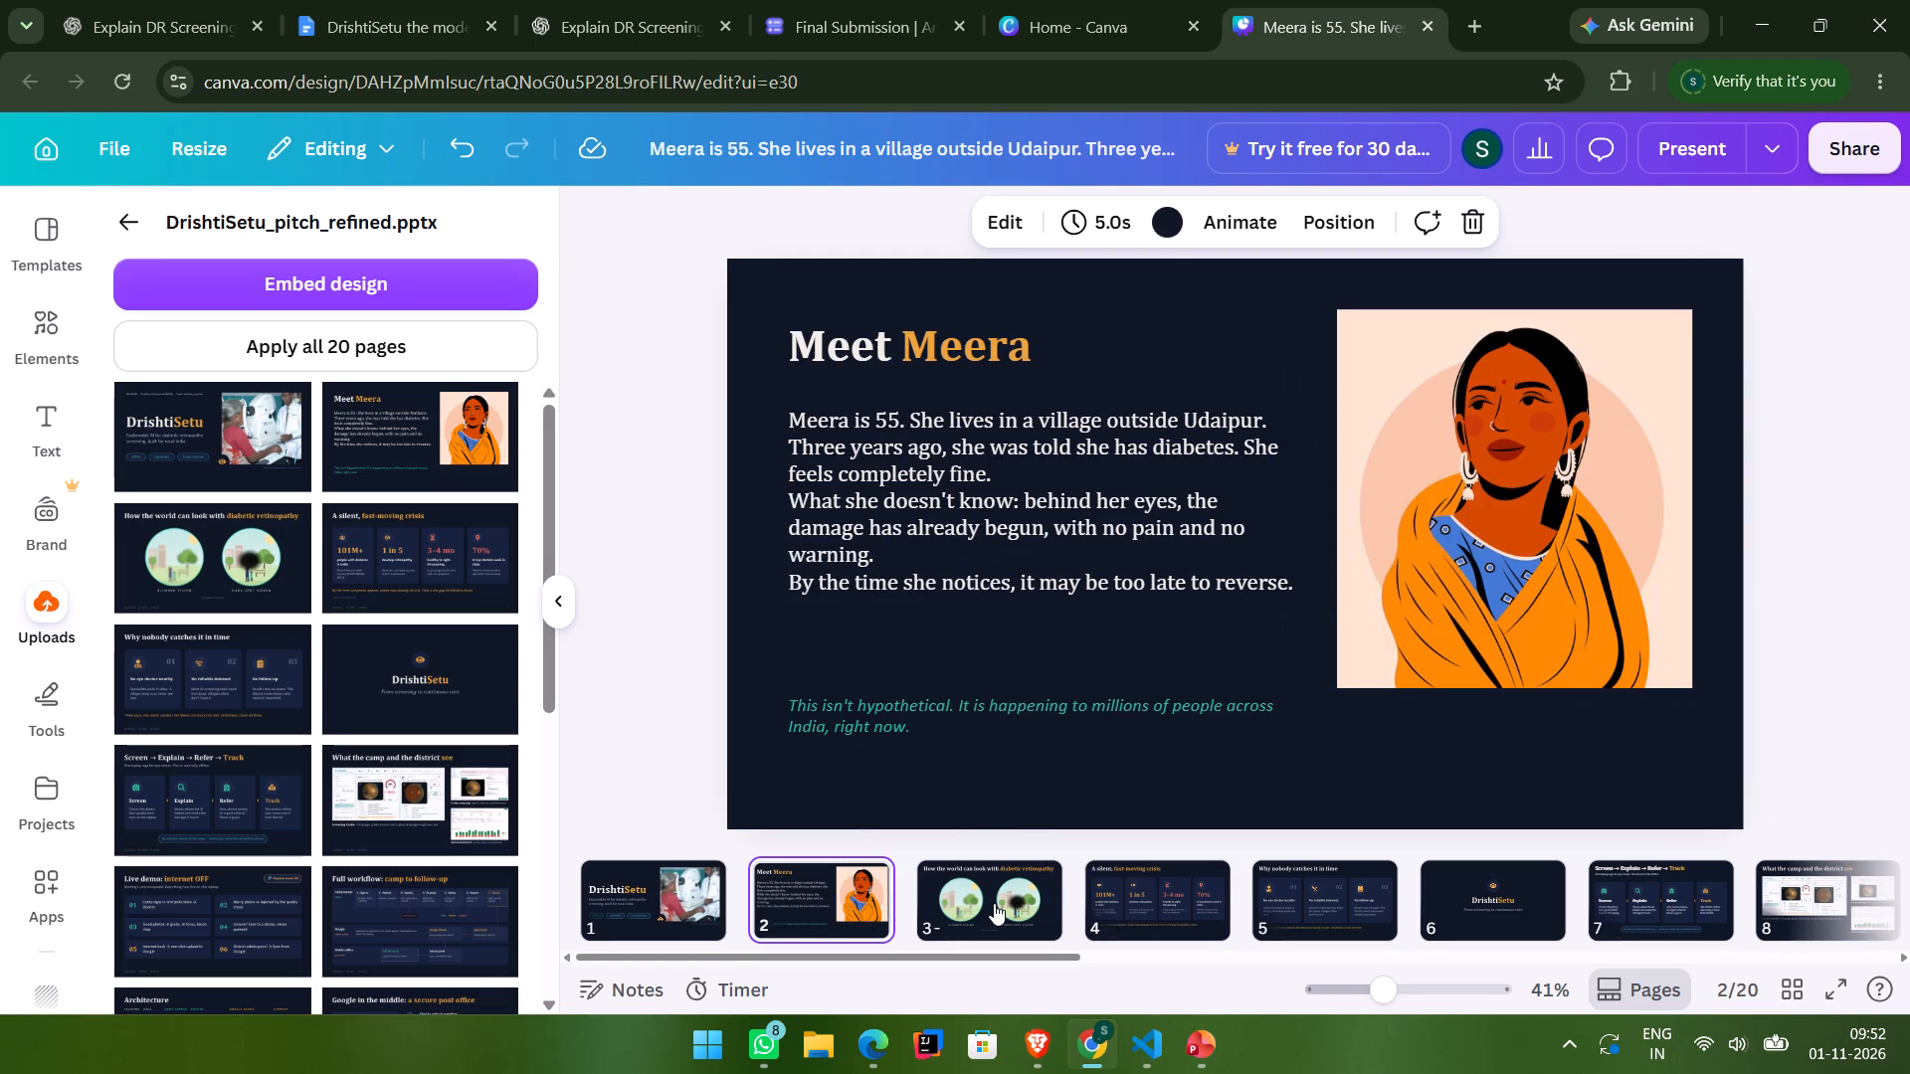
{"action": "left_click", "coordinate": [994, 903]}
{"action": "left_click", "coordinate": [885, 789]}
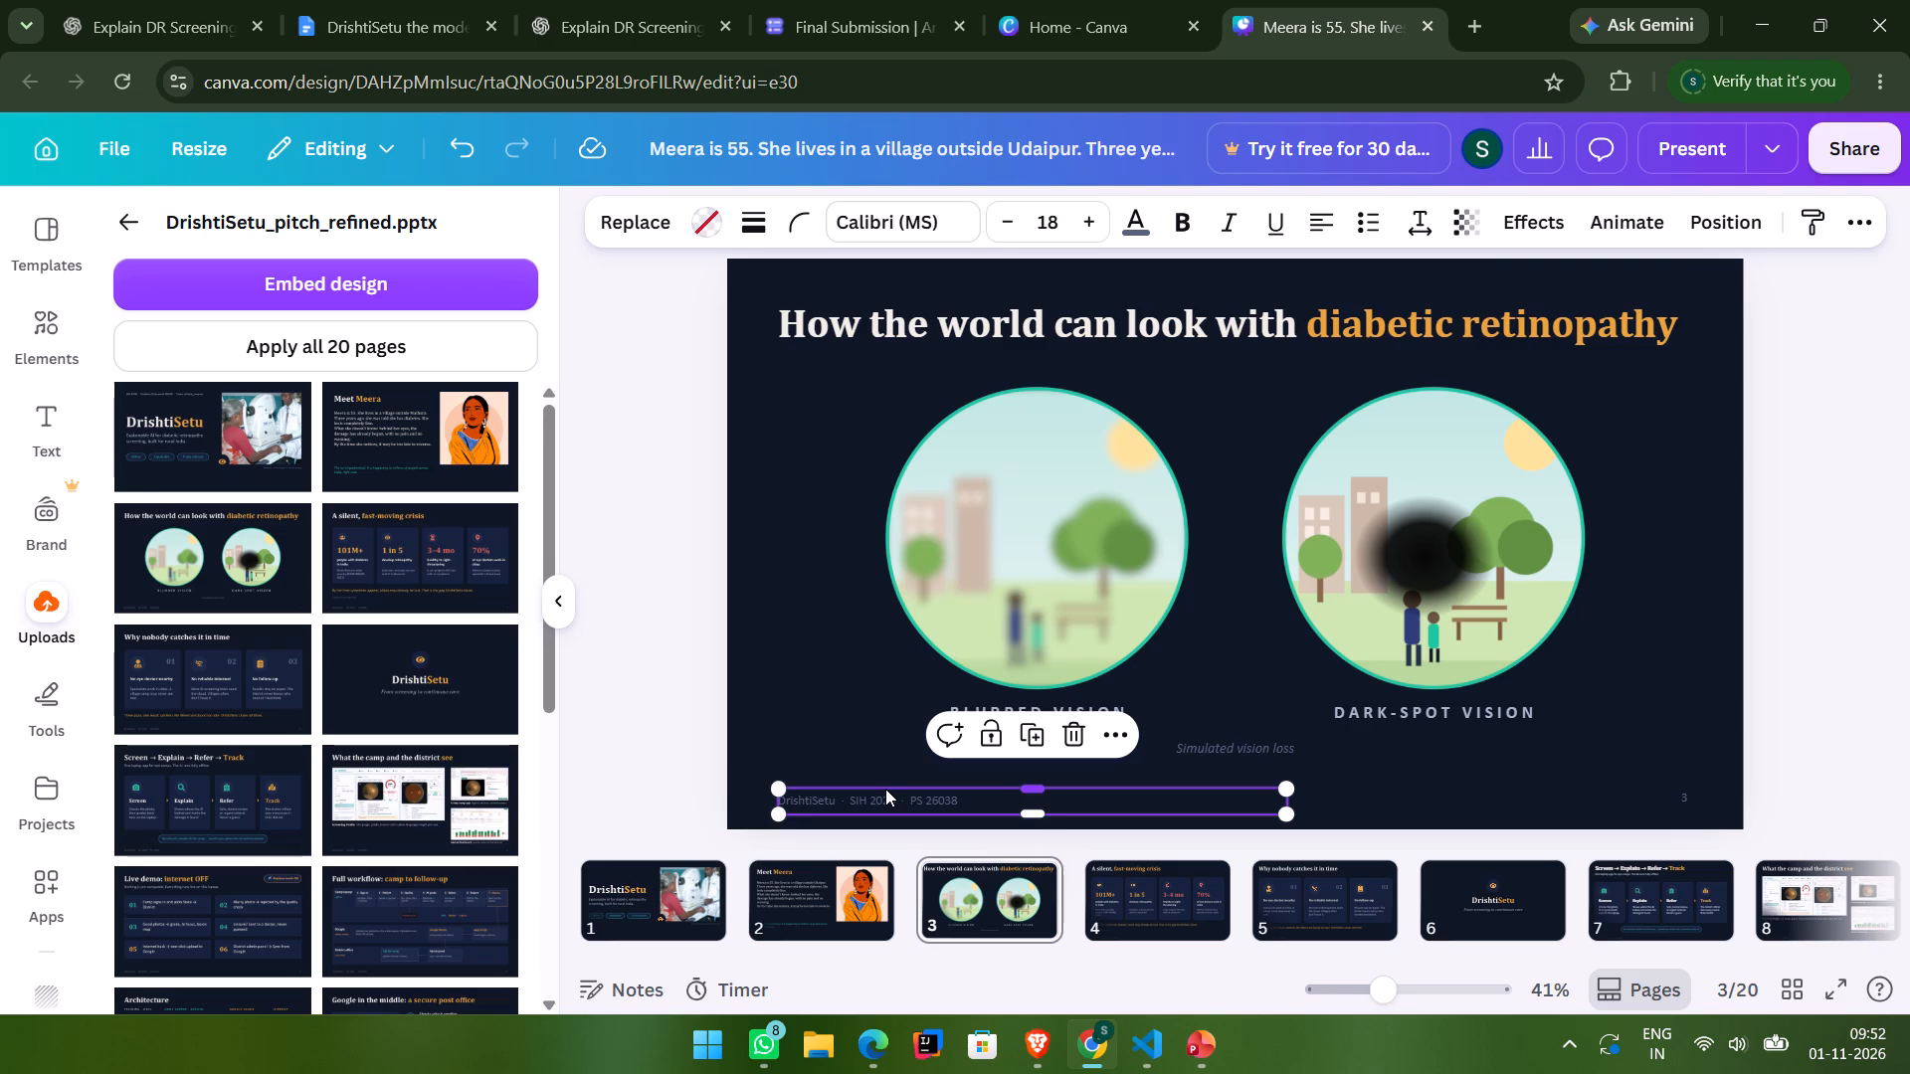
{"action": "key", "text": "Delete"}
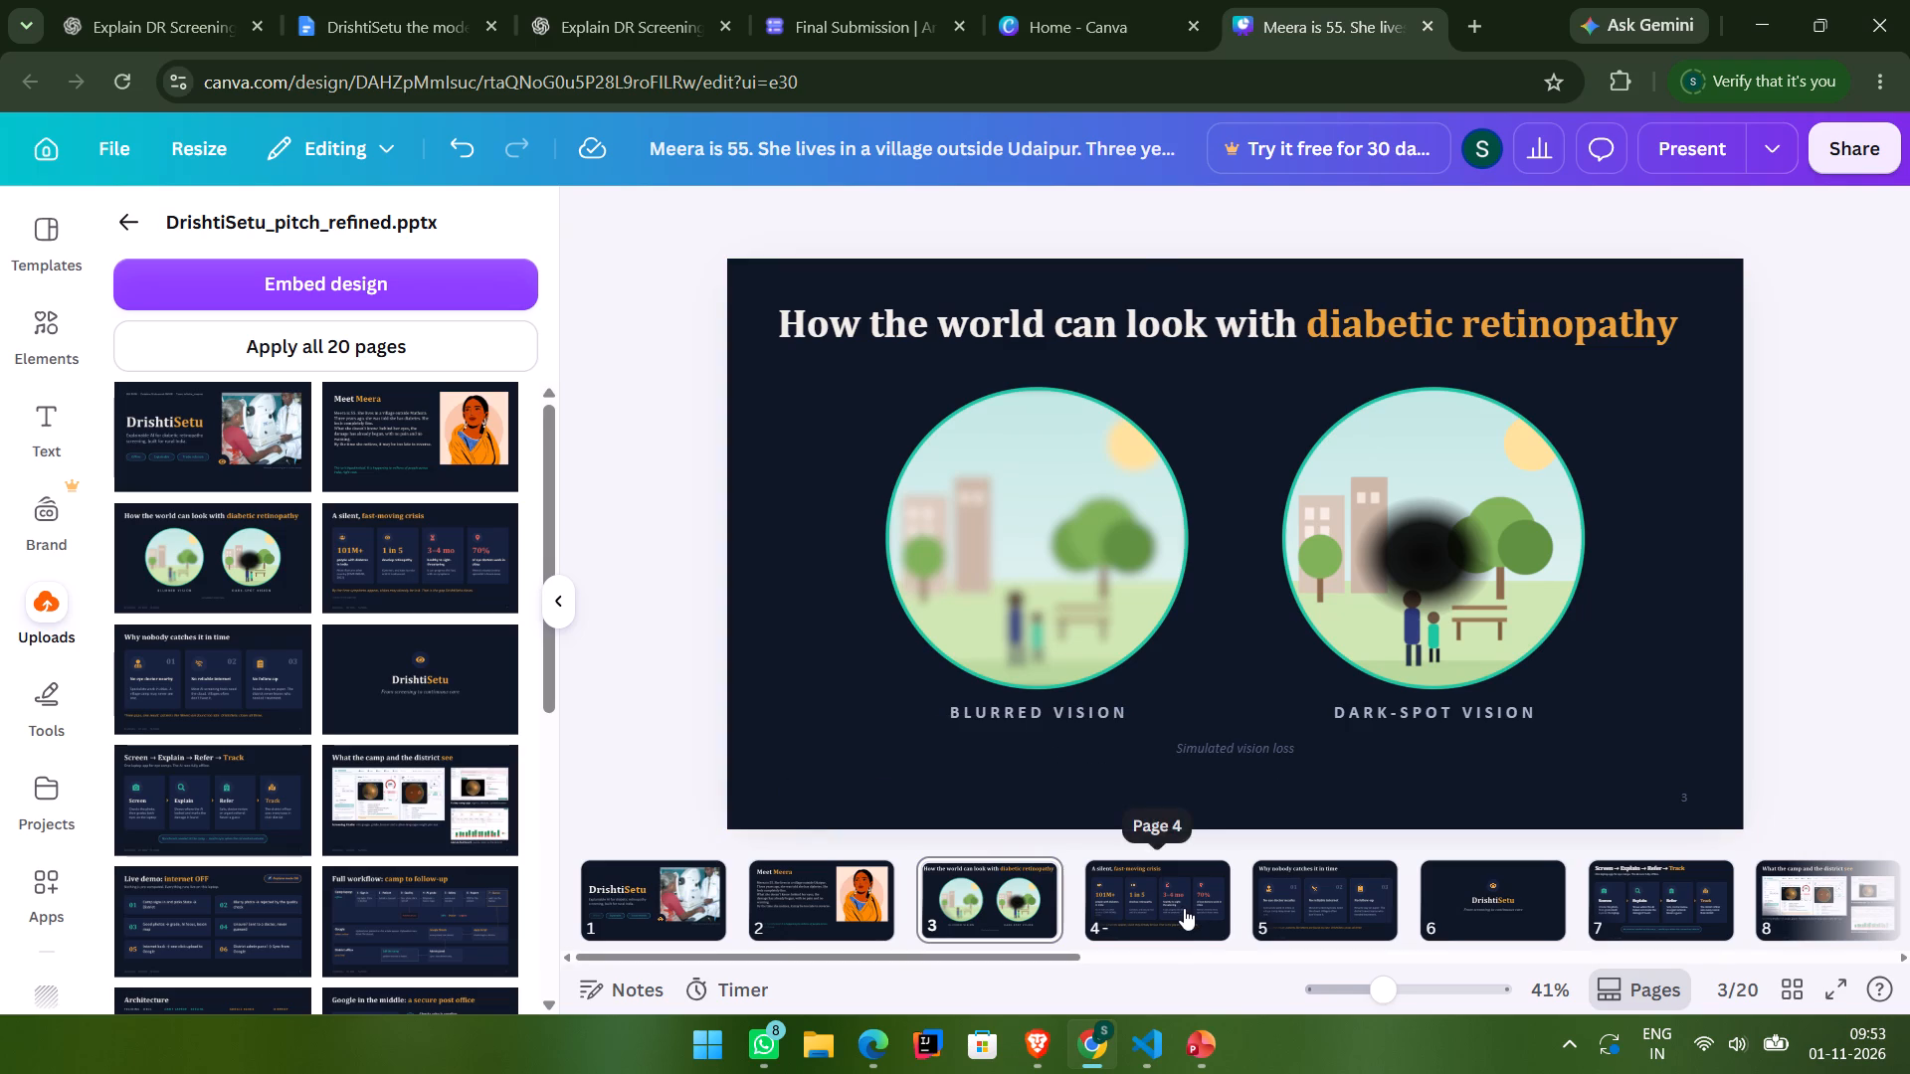
{"action": "left_click", "coordinate": [1184, 908]}
{"action": "left_click", "coordinate": [915, 794]}
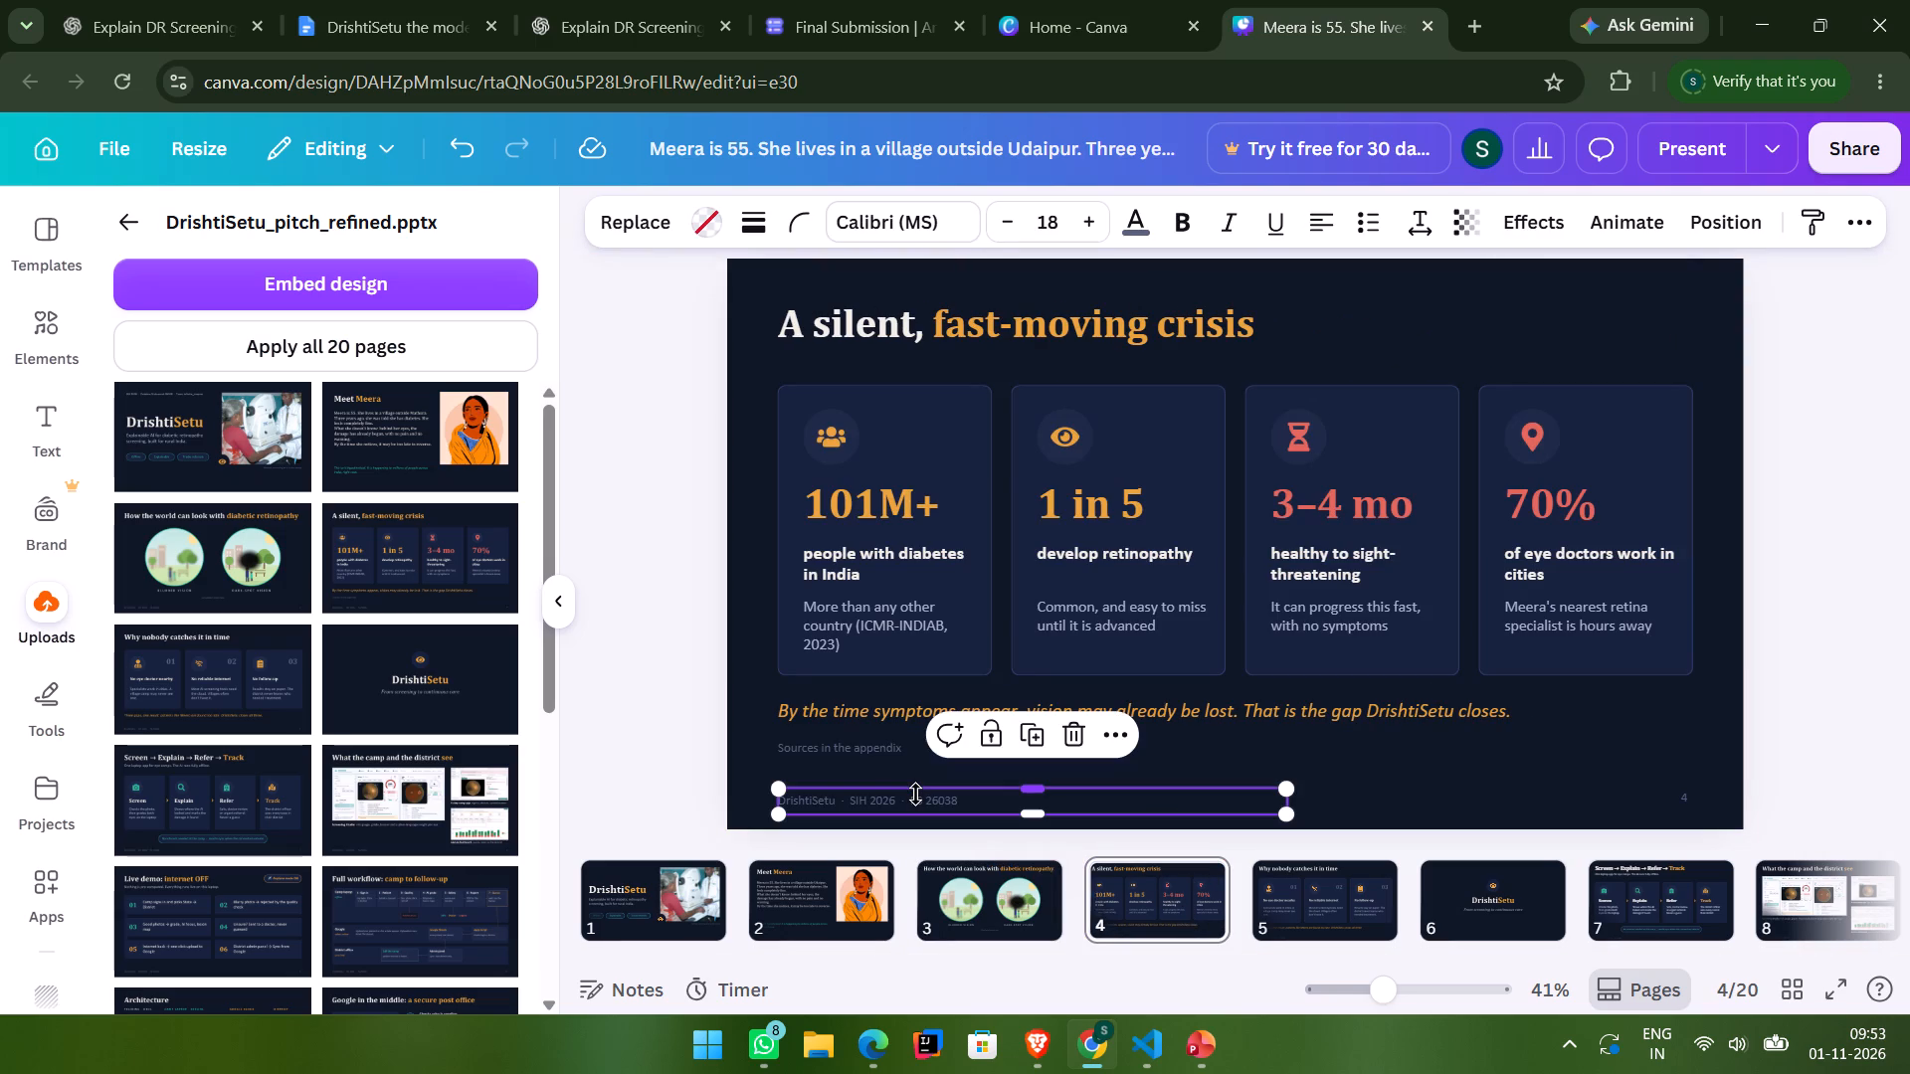
{"action": "key", "text": "Delete"}
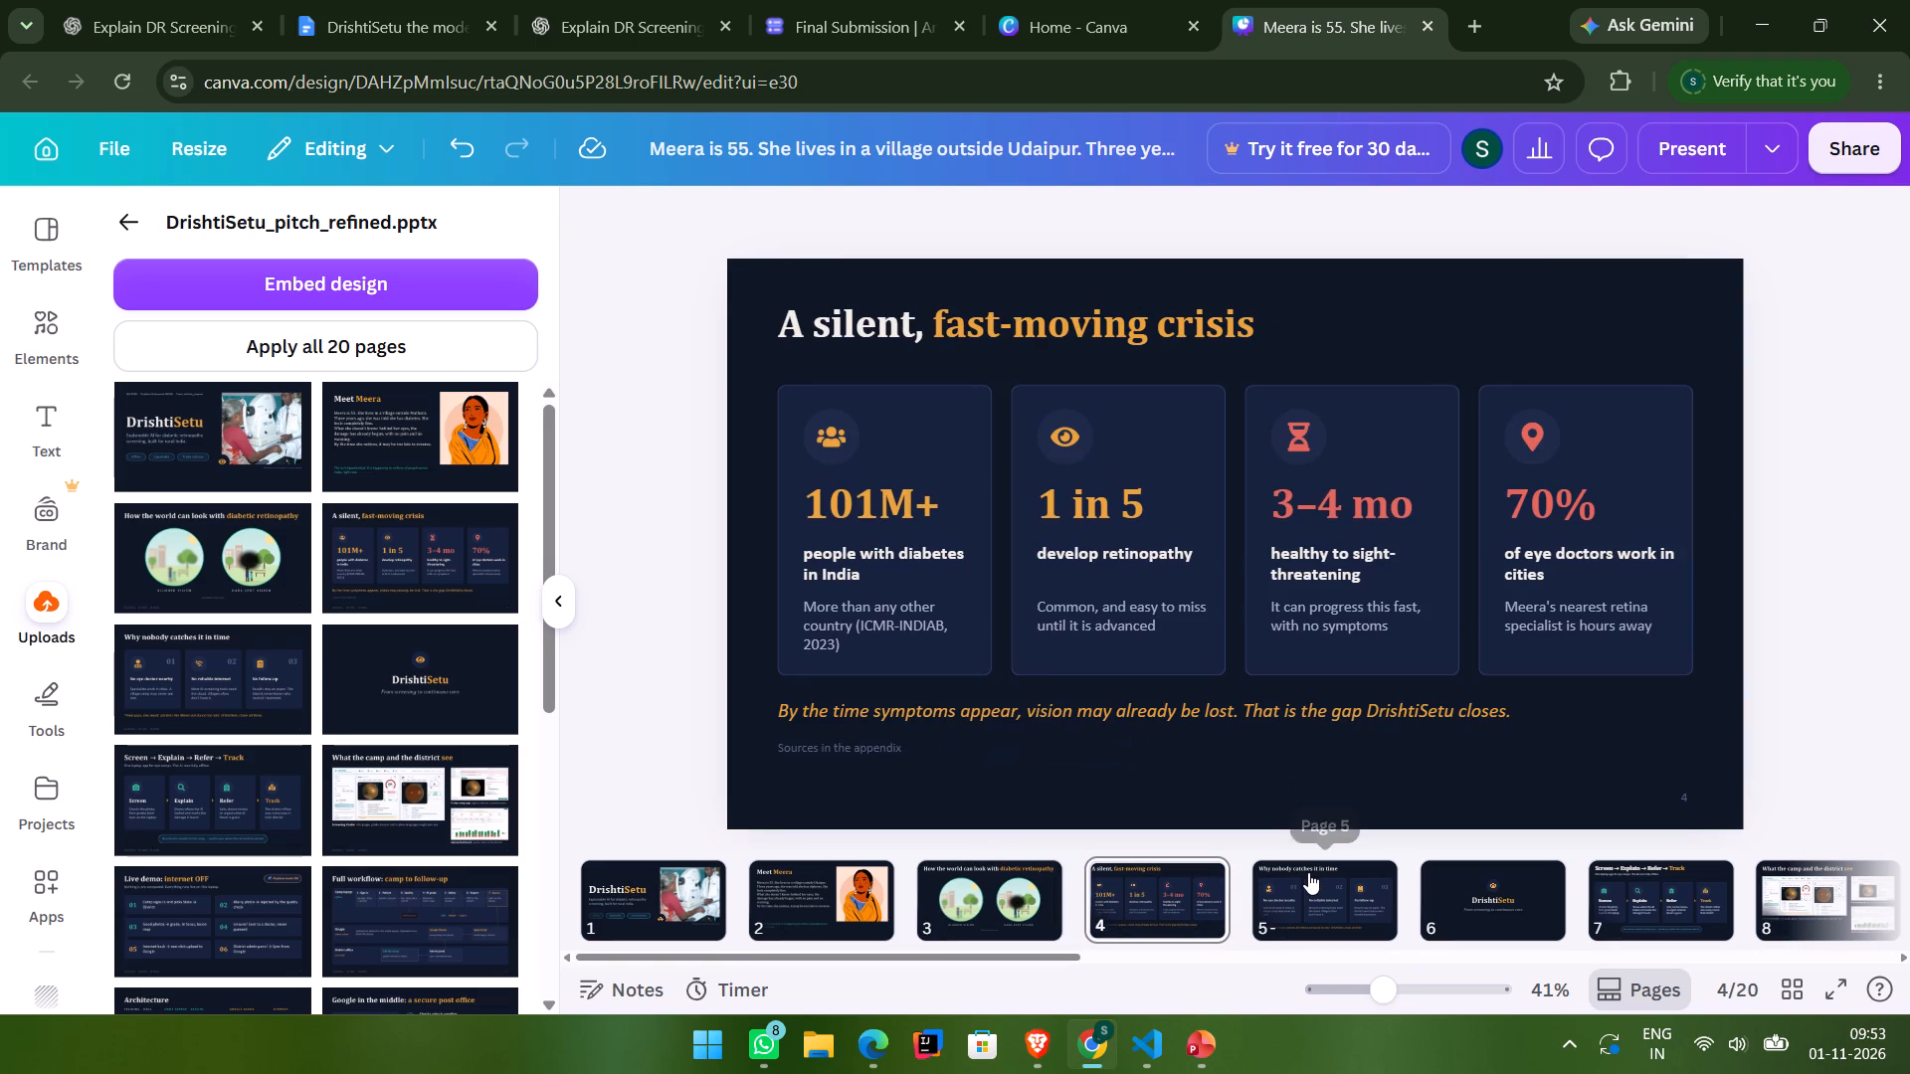
{"action": "left_click", "coordinate": [1308, 872]}
{"action": "left_click", "coordinate": [907, 804]}
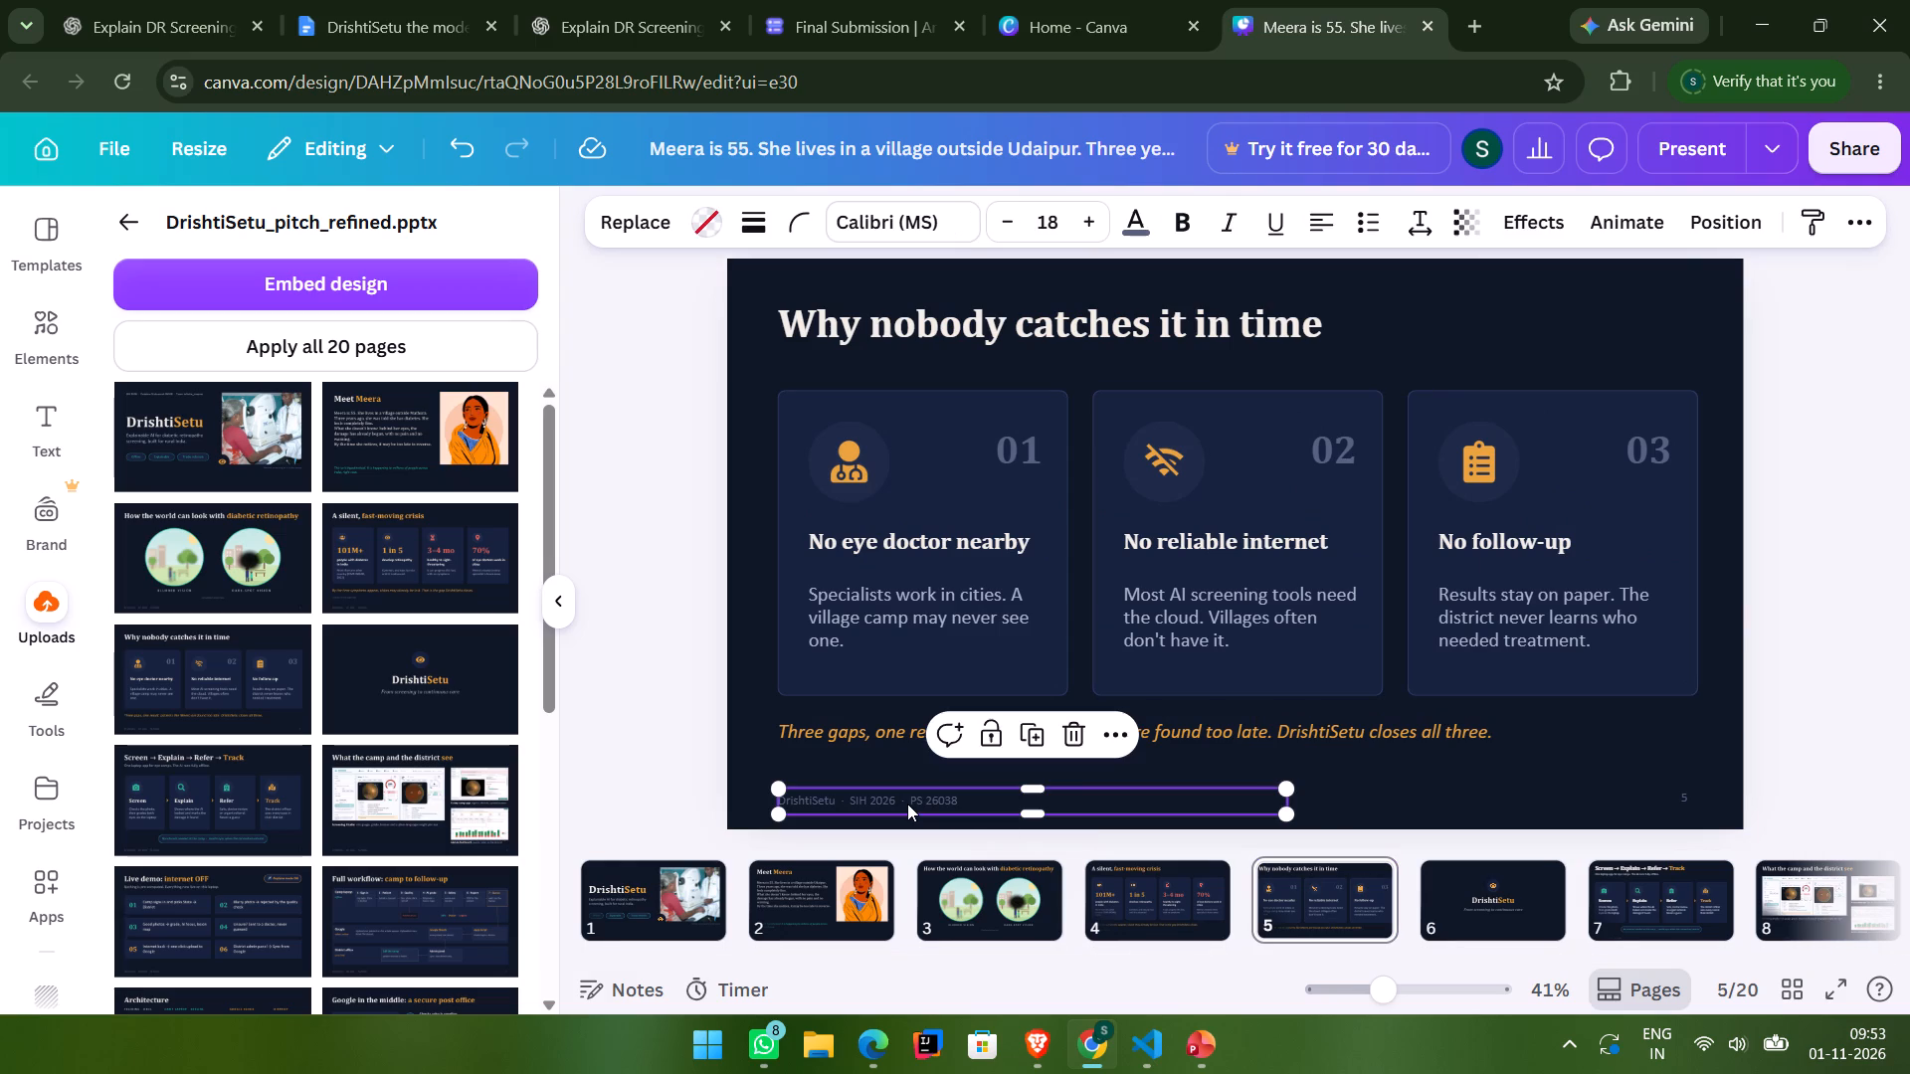
{"action": "key", "text": "Delete"}
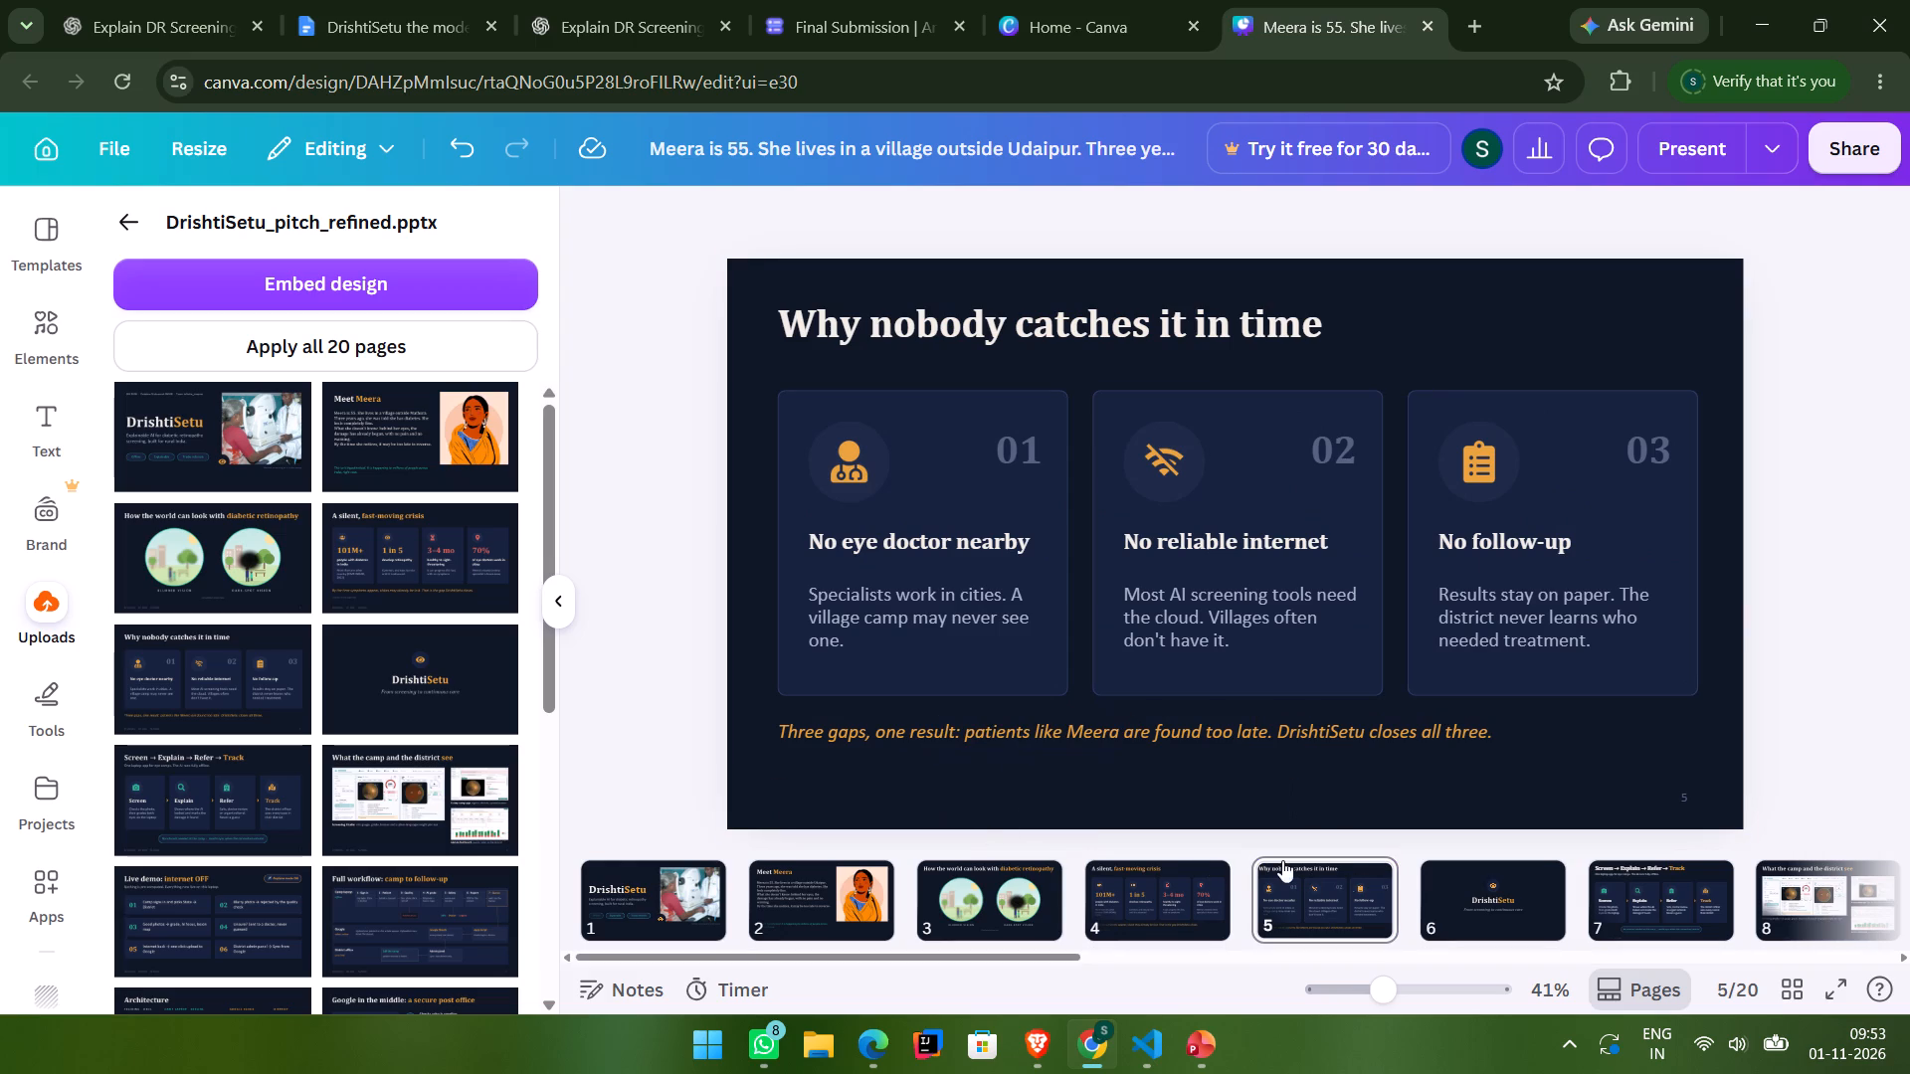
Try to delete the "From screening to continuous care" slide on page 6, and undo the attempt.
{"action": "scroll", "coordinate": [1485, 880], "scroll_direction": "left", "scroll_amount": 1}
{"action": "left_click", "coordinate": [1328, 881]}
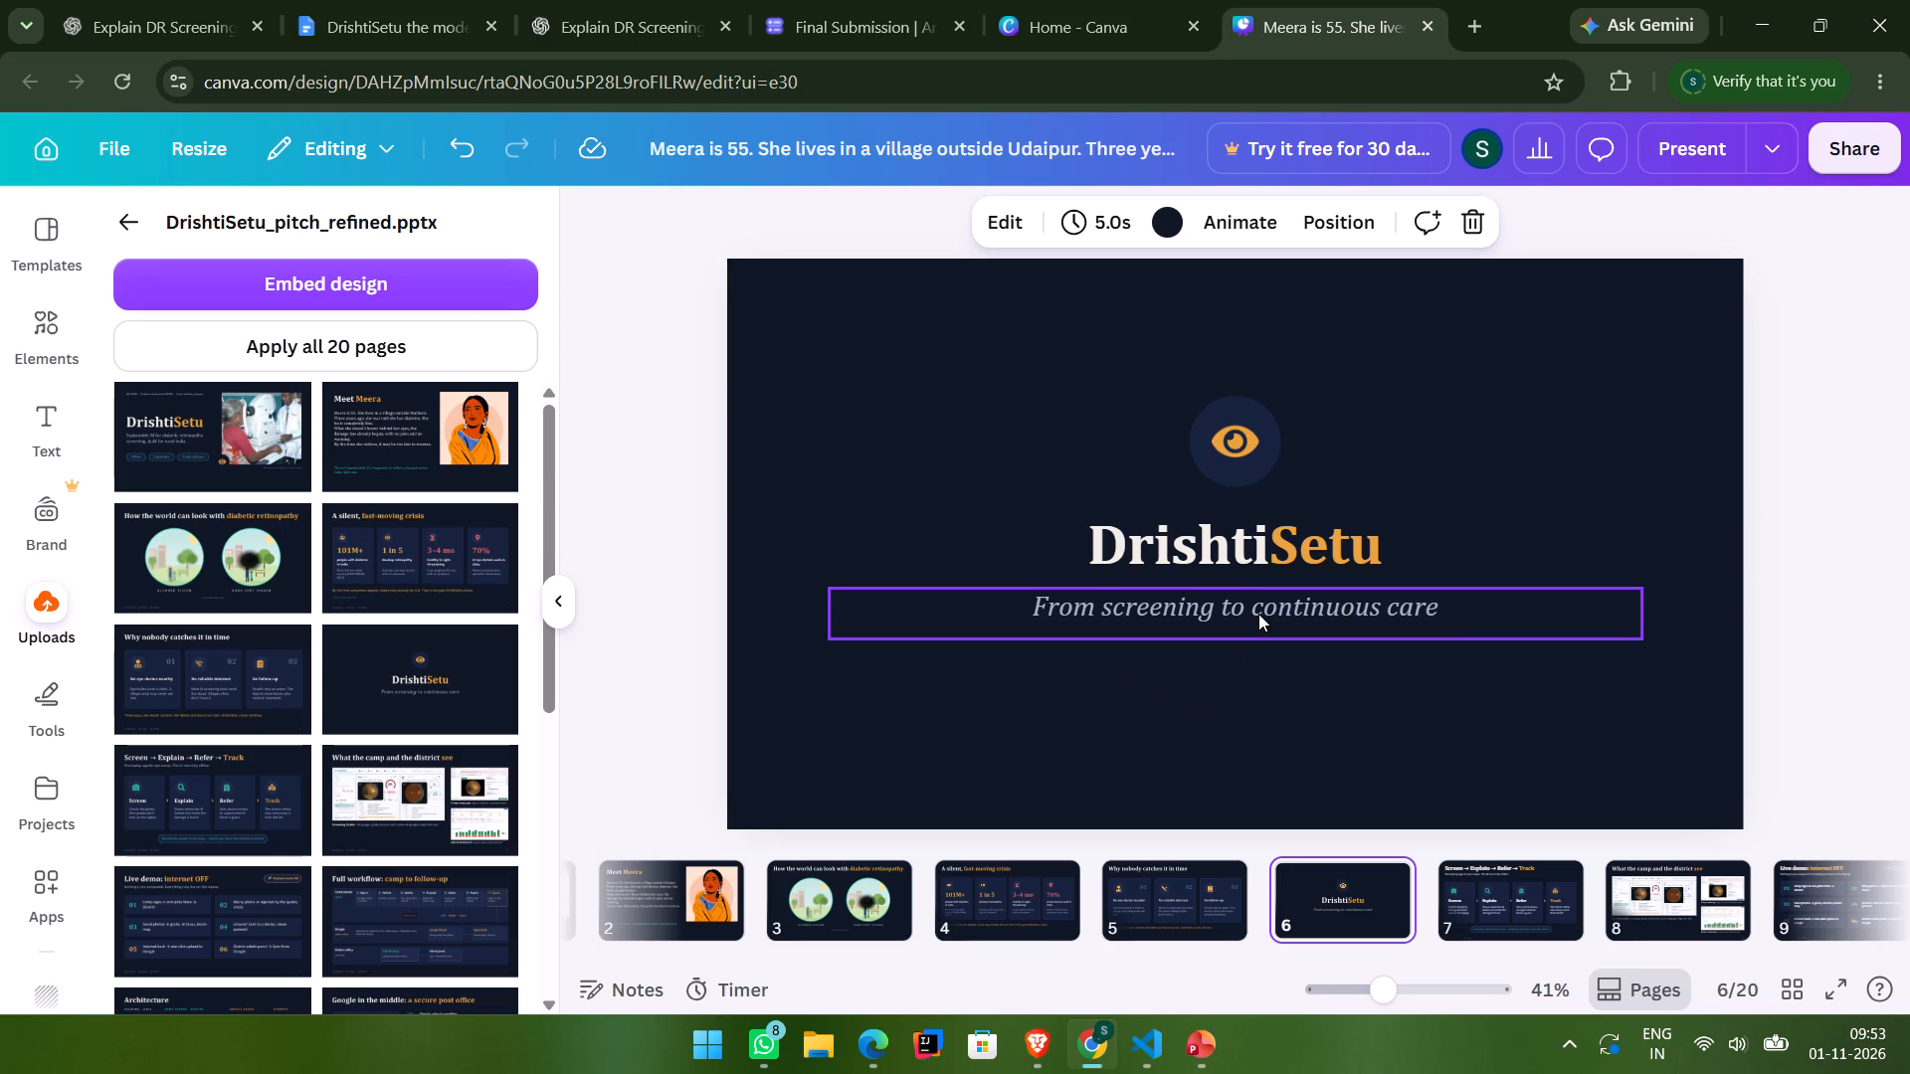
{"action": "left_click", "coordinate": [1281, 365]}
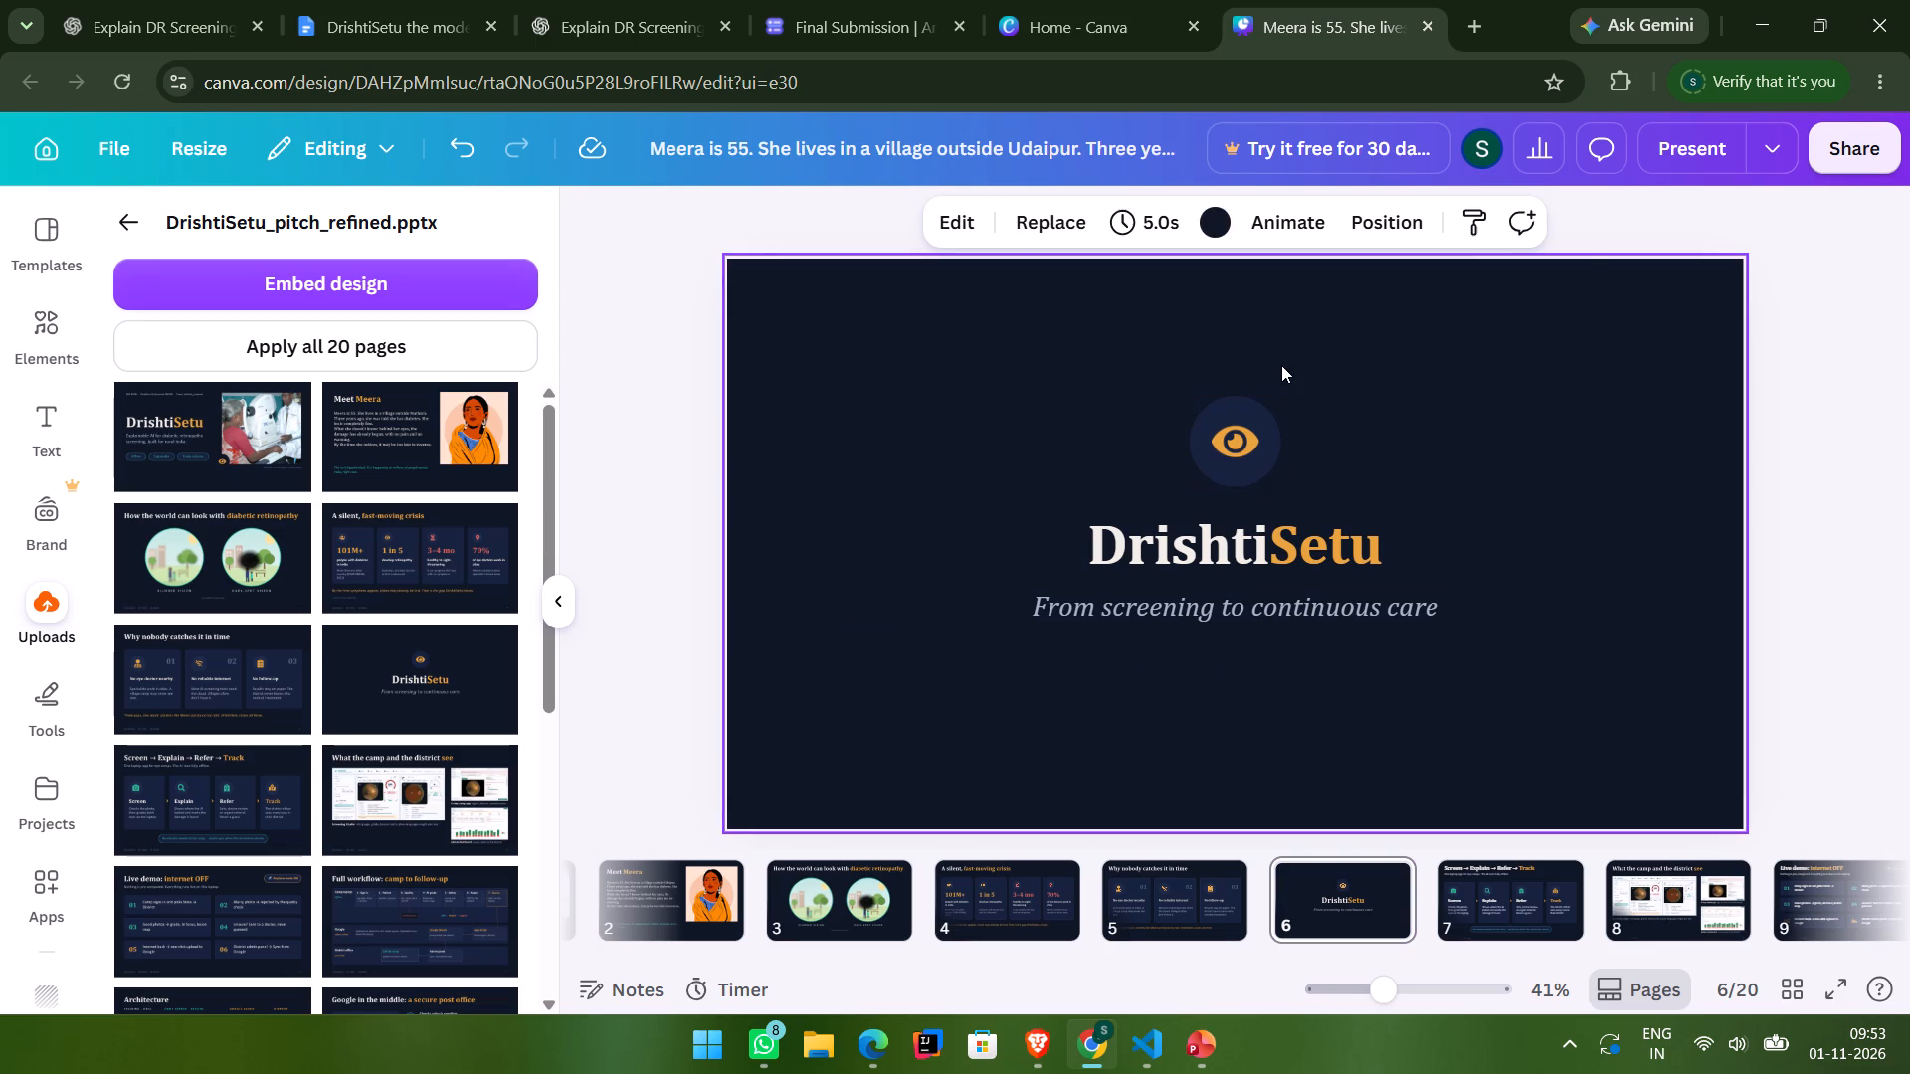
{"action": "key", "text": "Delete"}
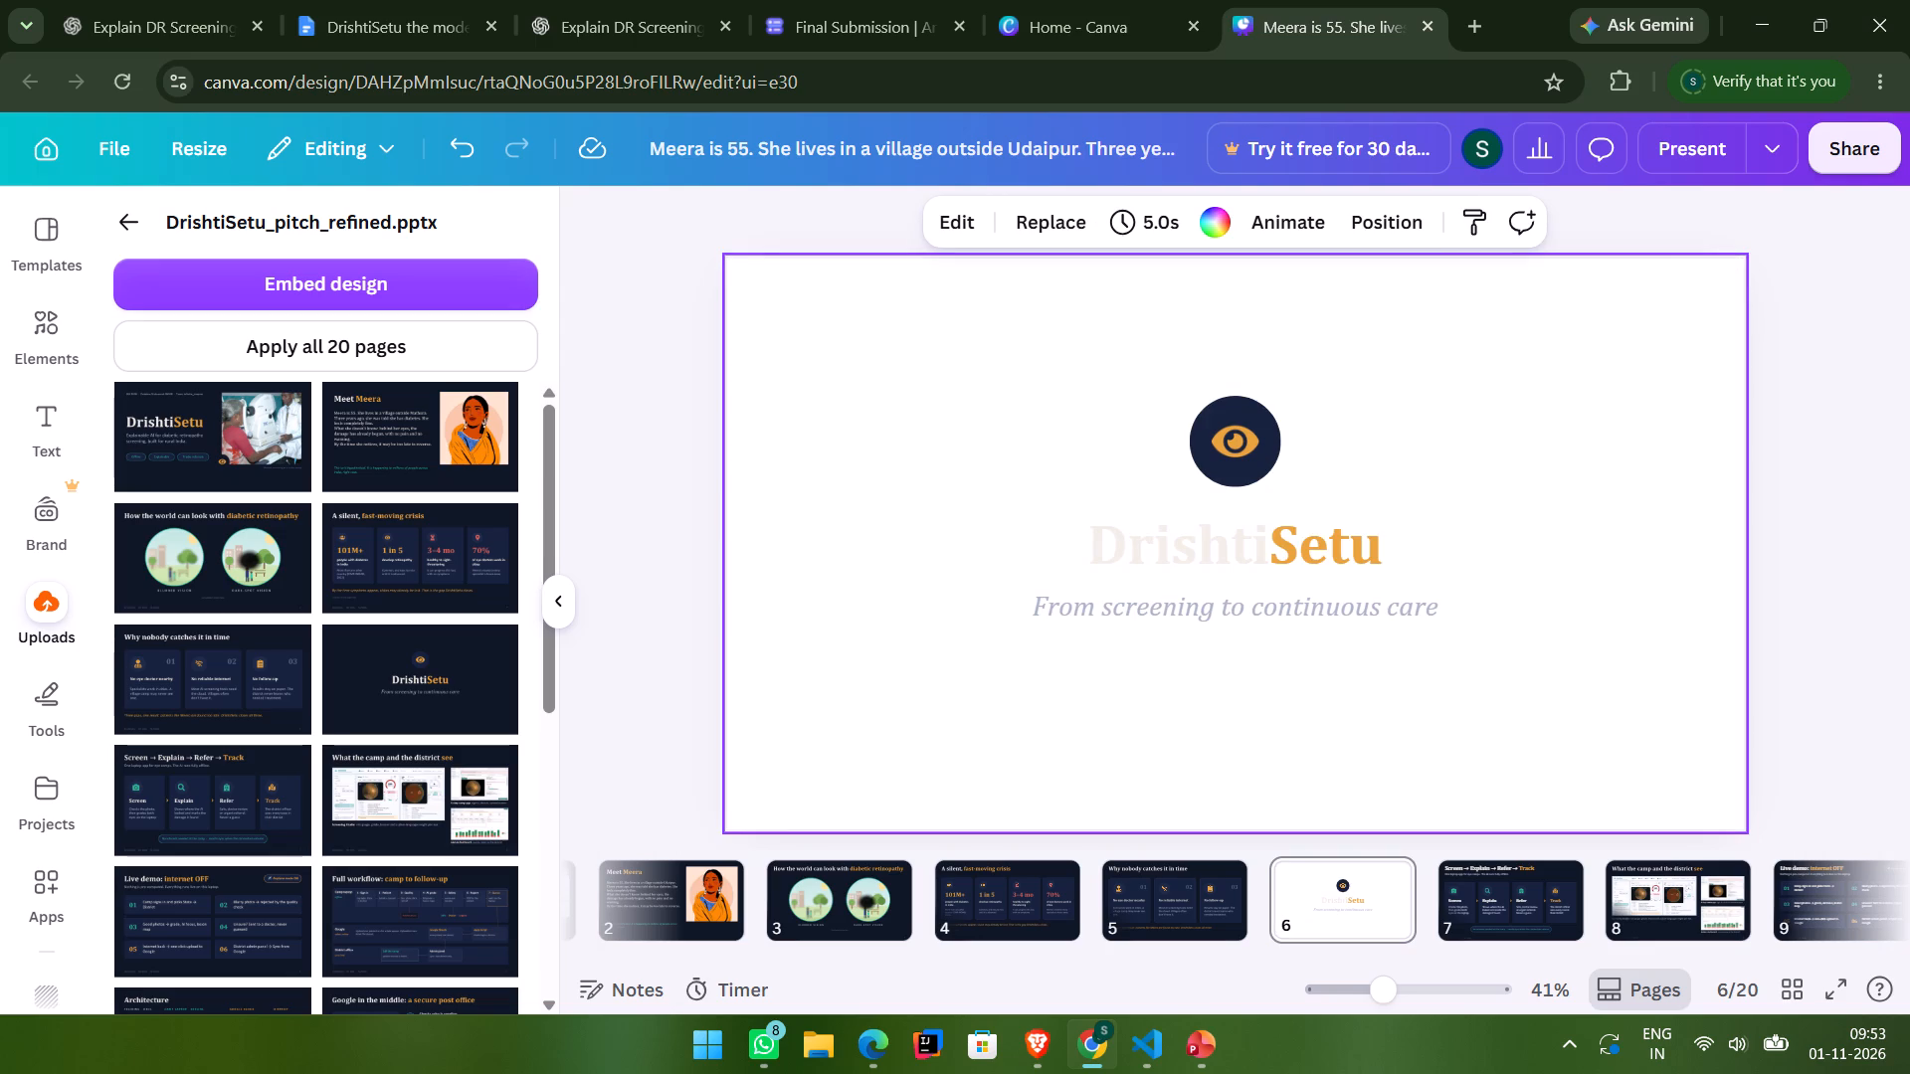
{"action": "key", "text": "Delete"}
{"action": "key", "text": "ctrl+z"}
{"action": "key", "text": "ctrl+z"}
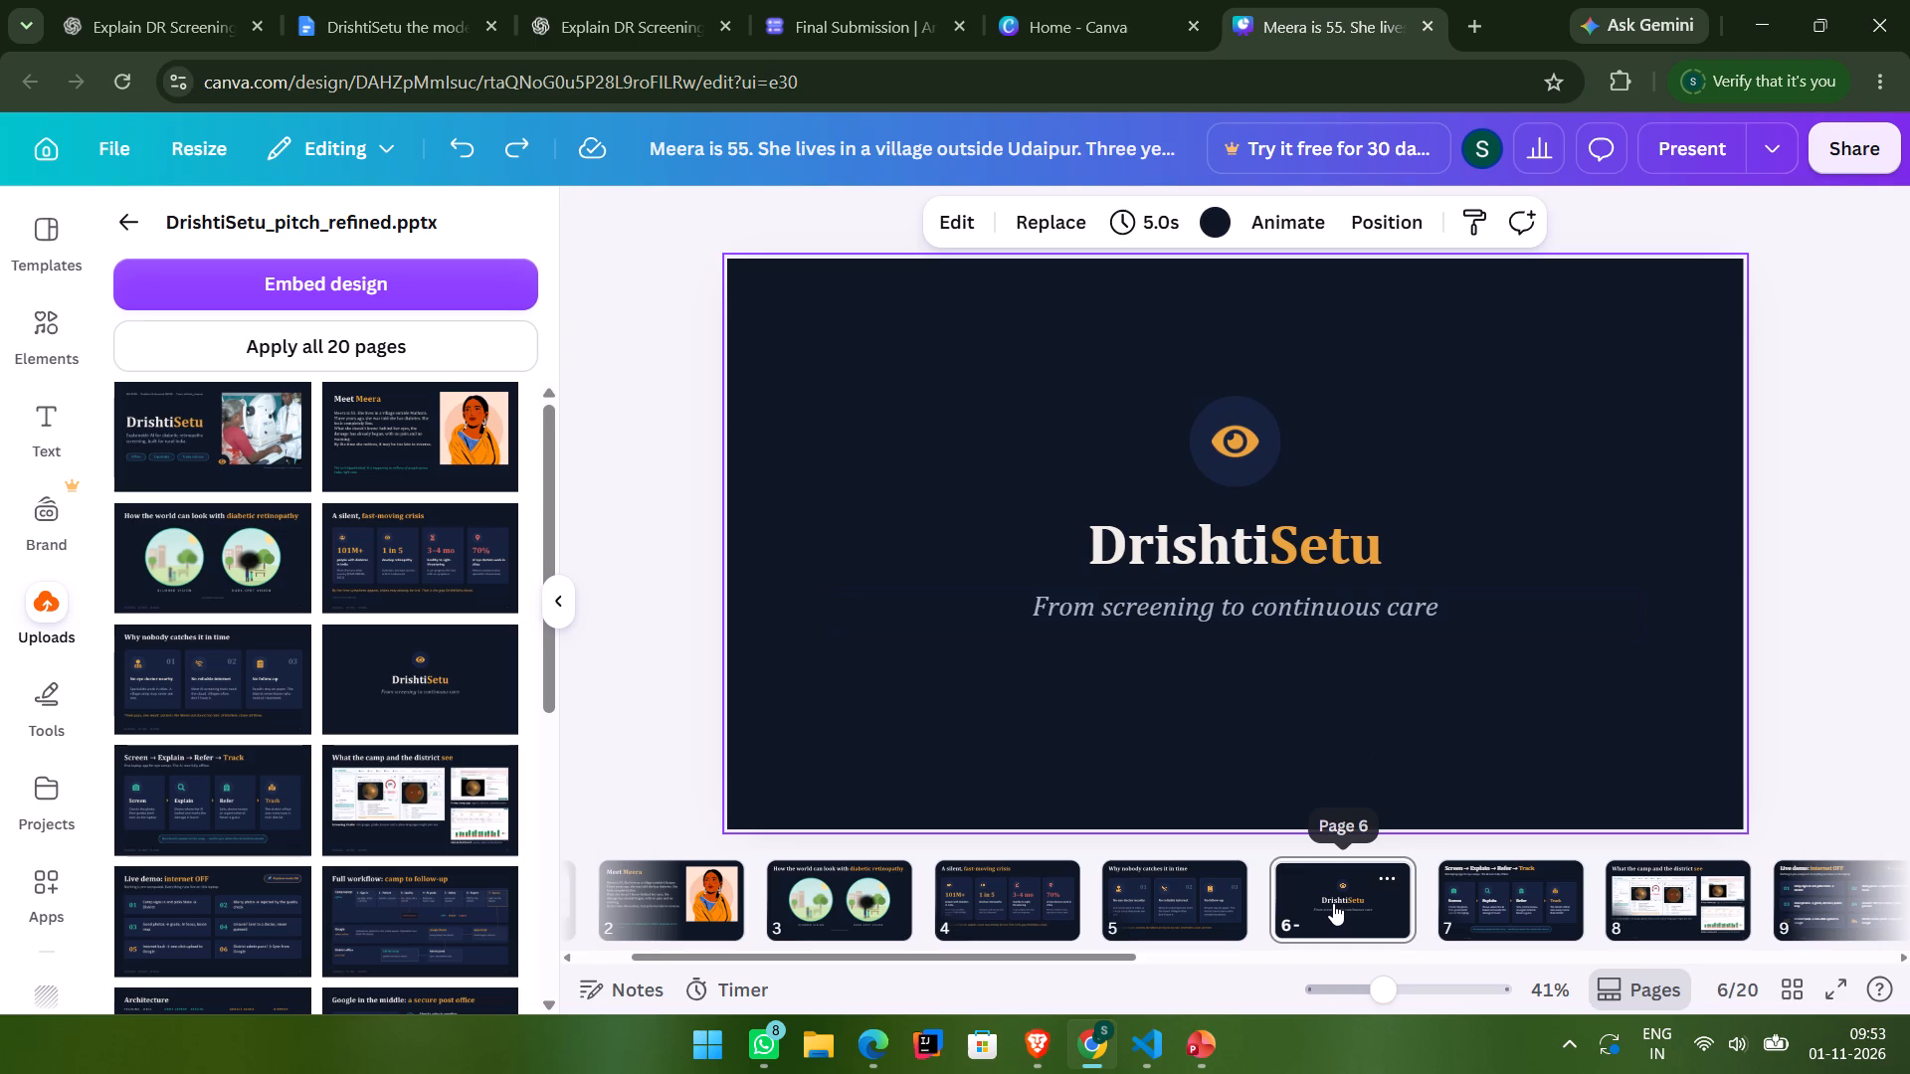
Delete page 6, the DrishtiSetu "From screening to continuous care" slide, from the presentation.
{"action": "left_click", "coordinate": [1385, 880]}
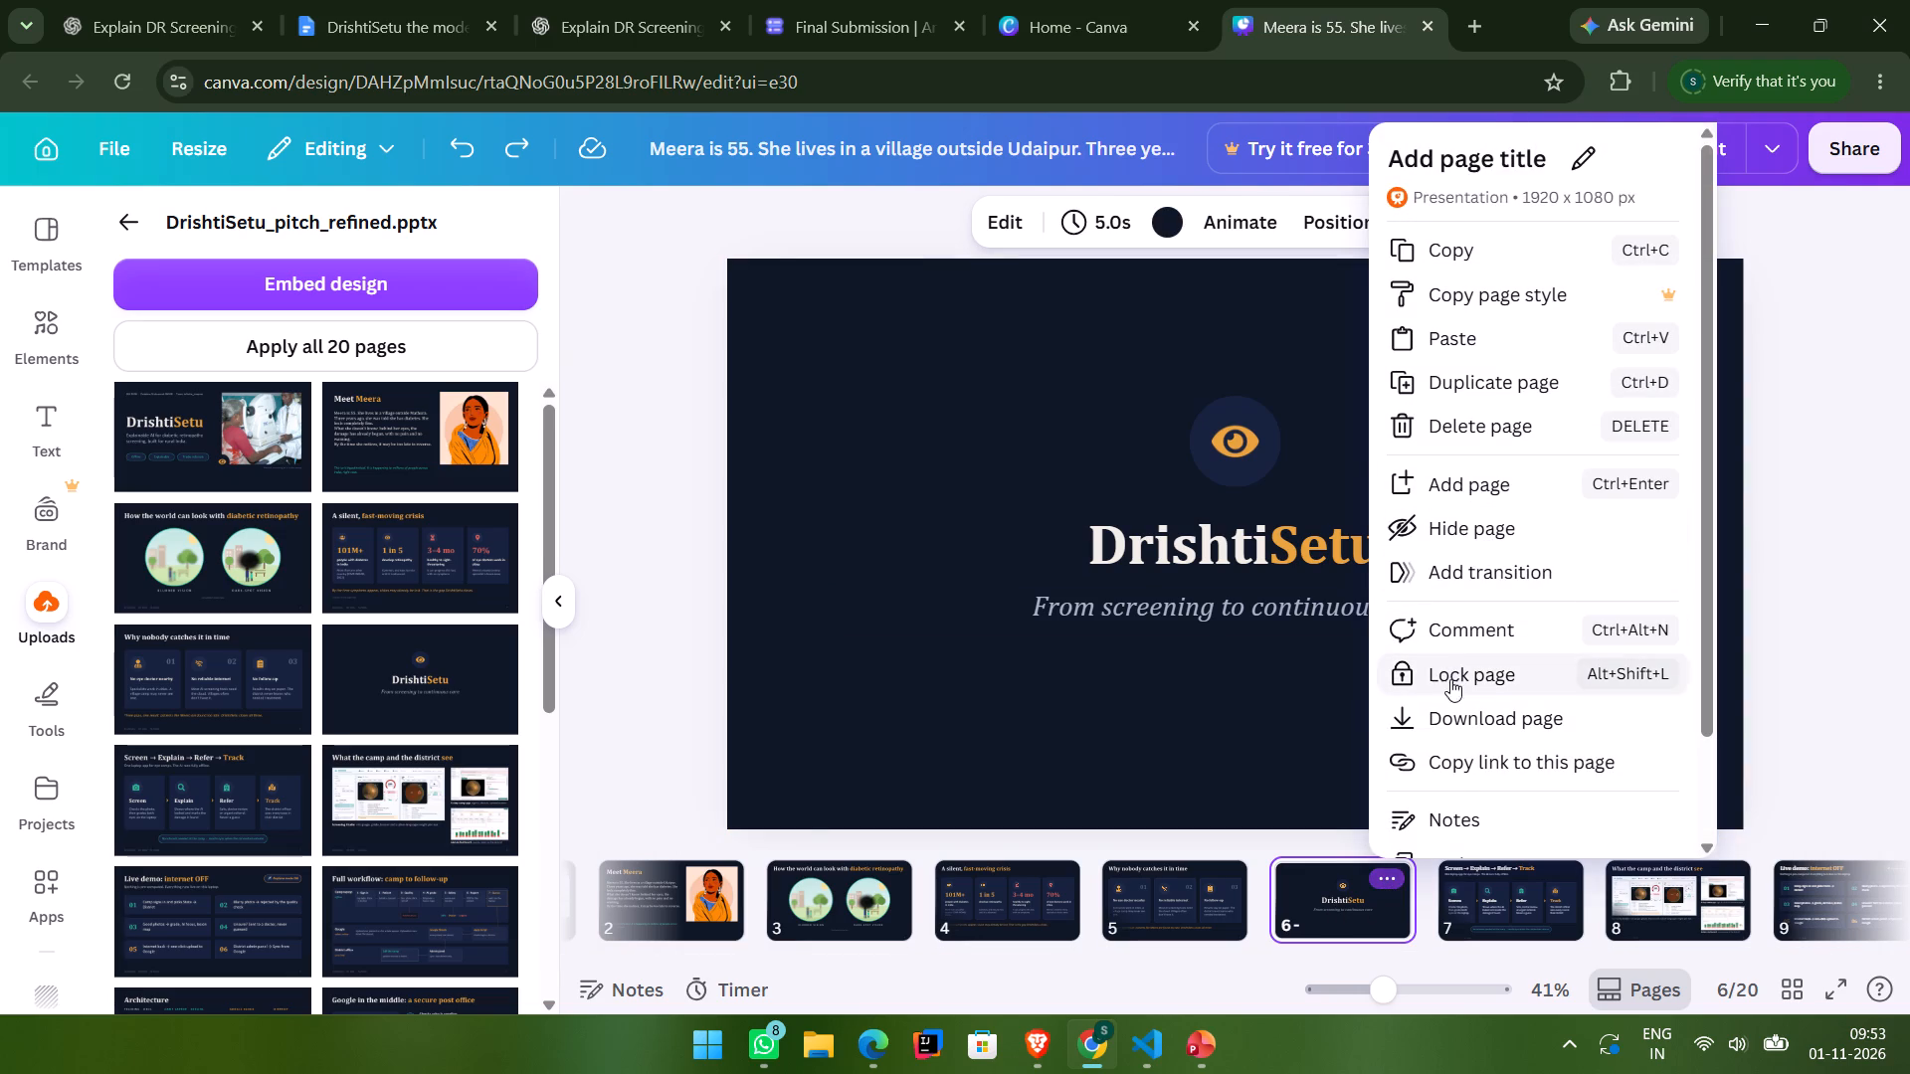
{"action": "left_click", "coordinate": [1469, 419]}
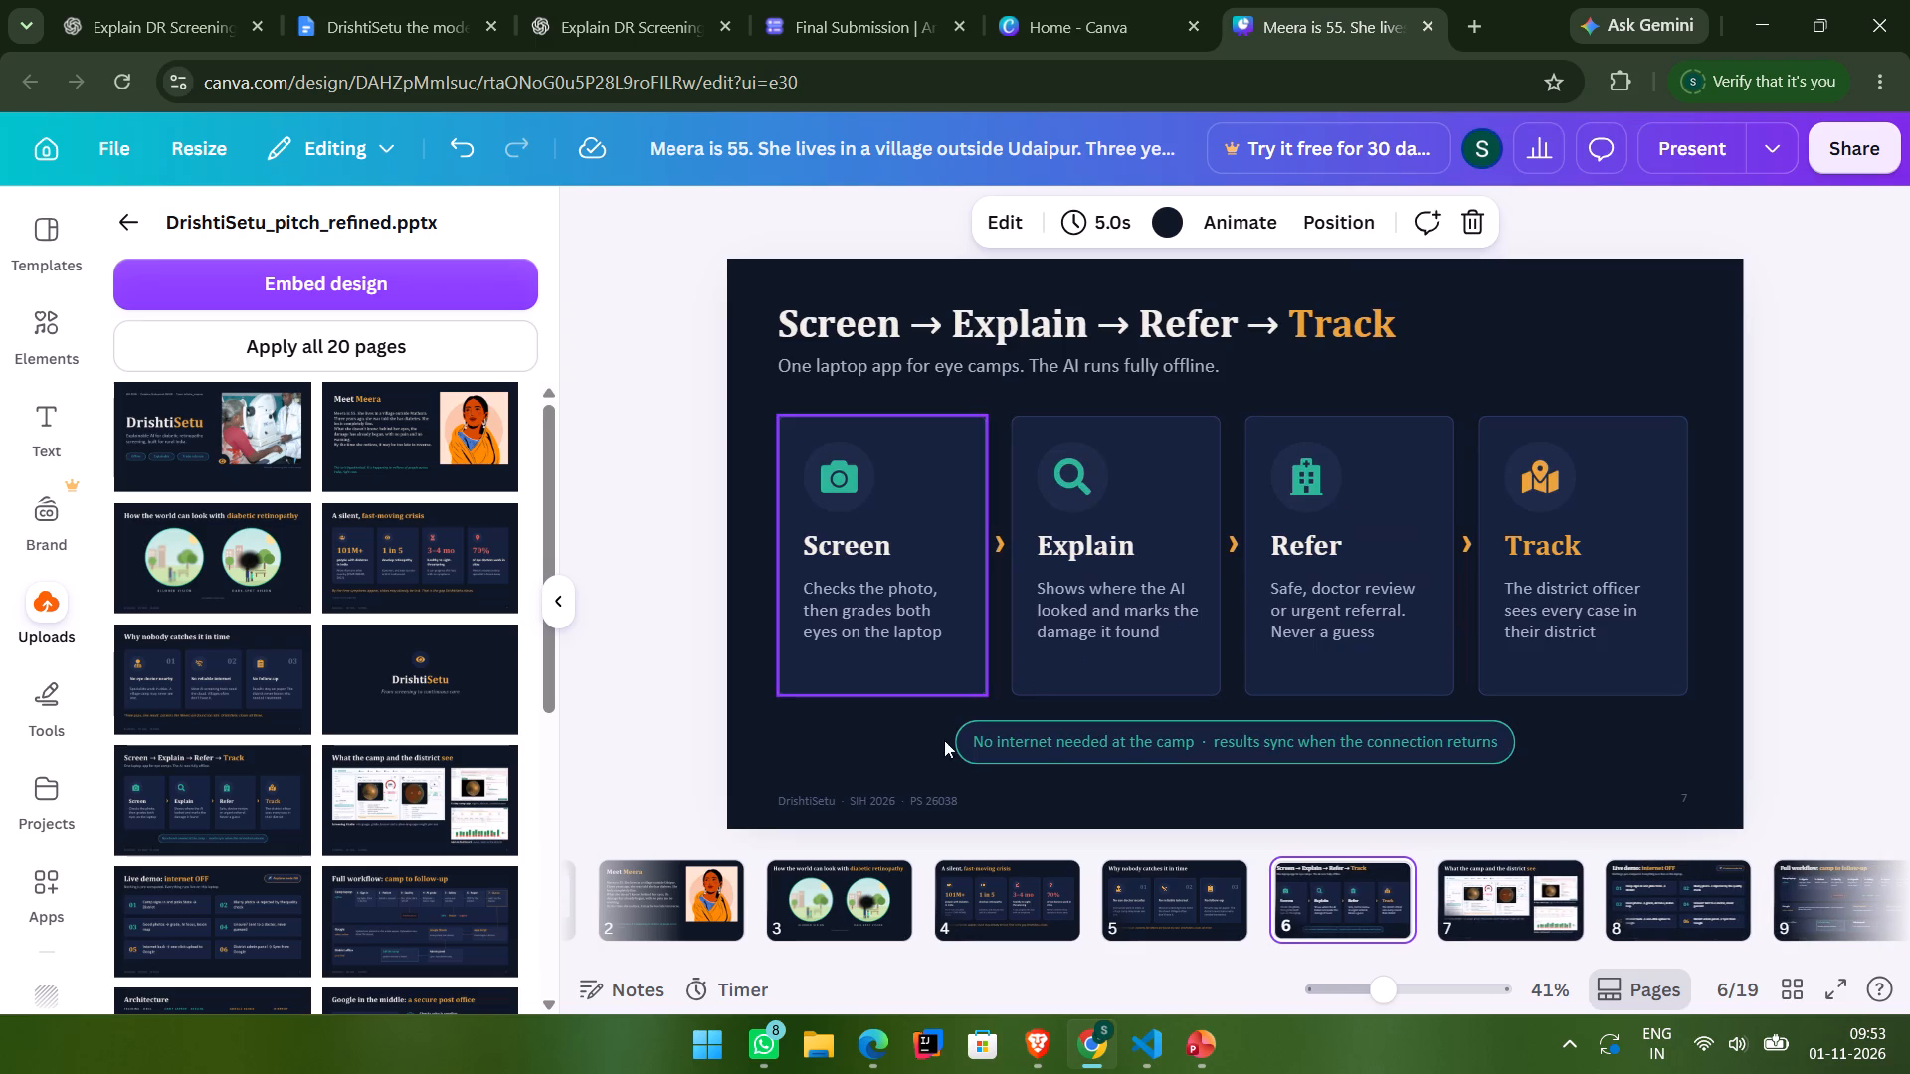
Delete the "DrishtiSetu · SIH 2026 · PS 26038" footer line from pages 6, 7 and 8.
{"action": "left_click", "coordinate": [918, 795]}
{"action": "left_click", "coordinate": [1084, 731]}
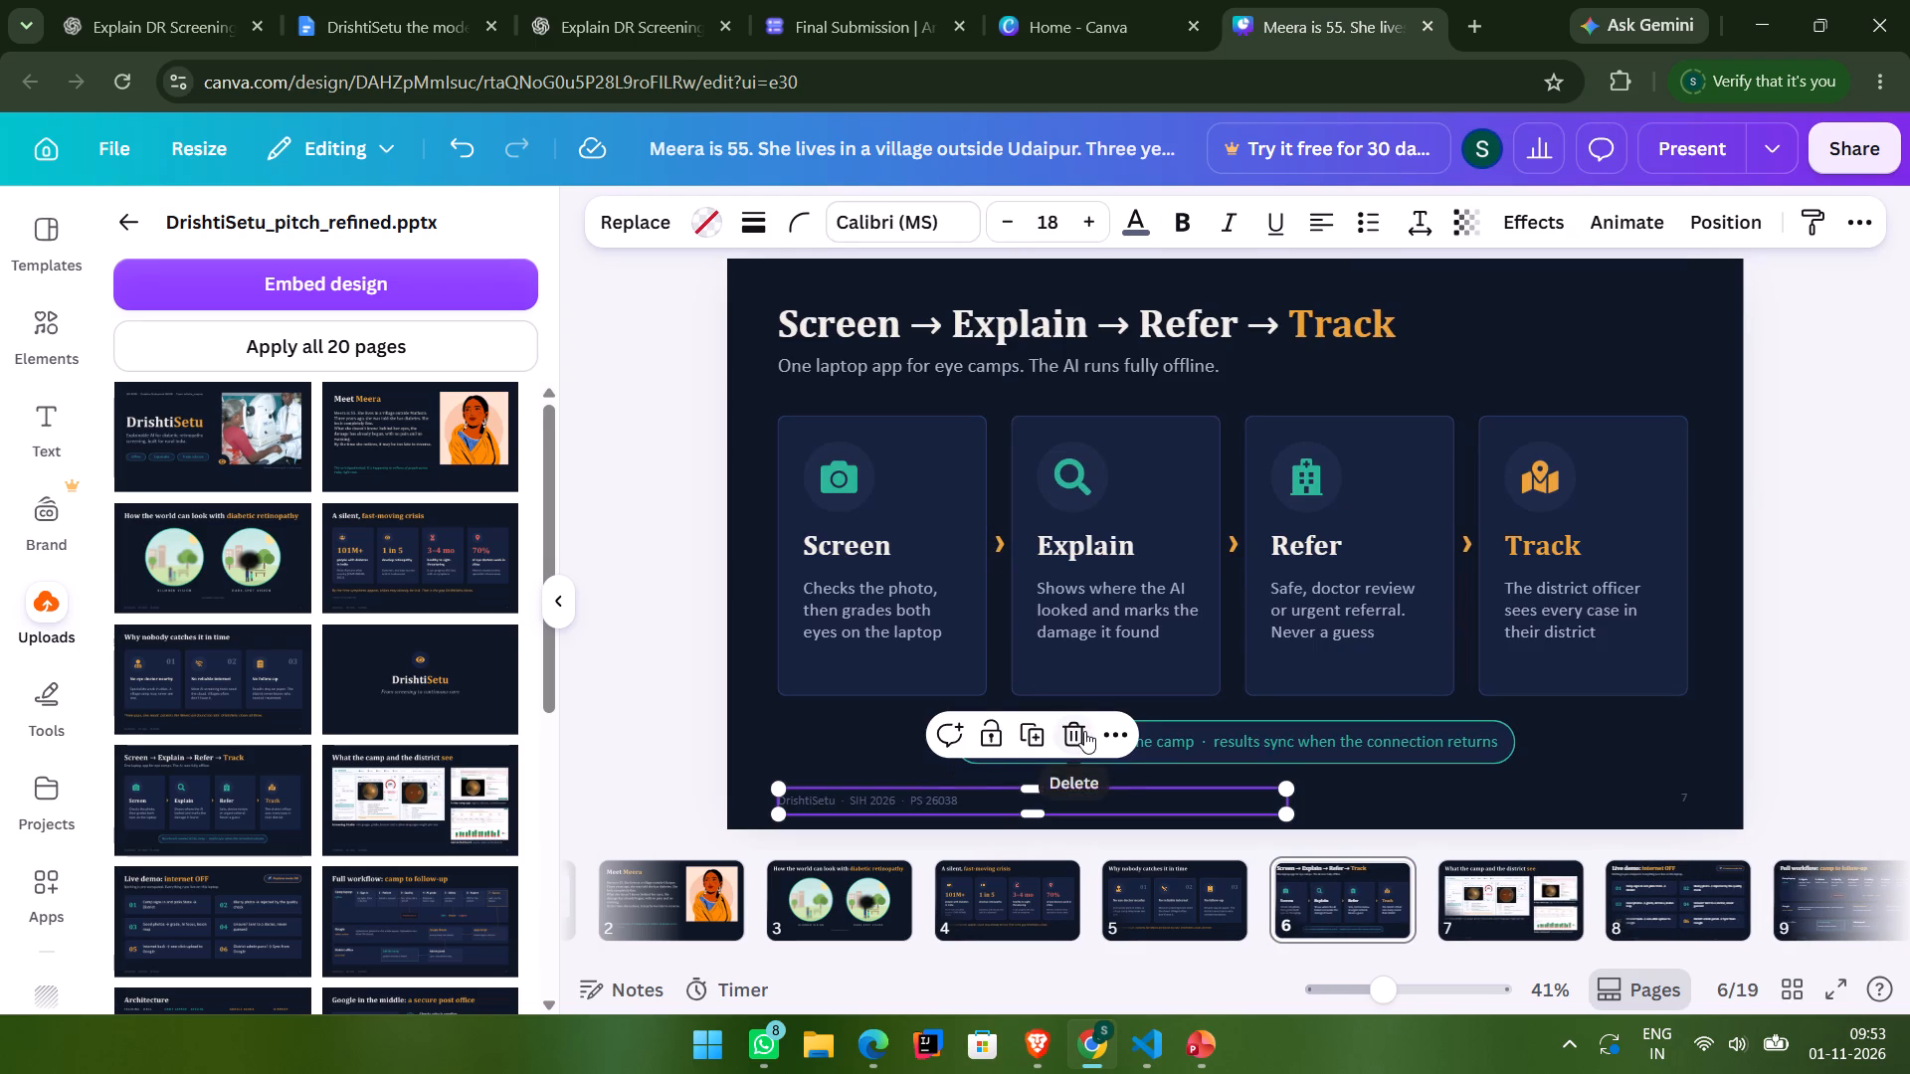
{"action": "left_click", "coordinate": [1520, 903]}
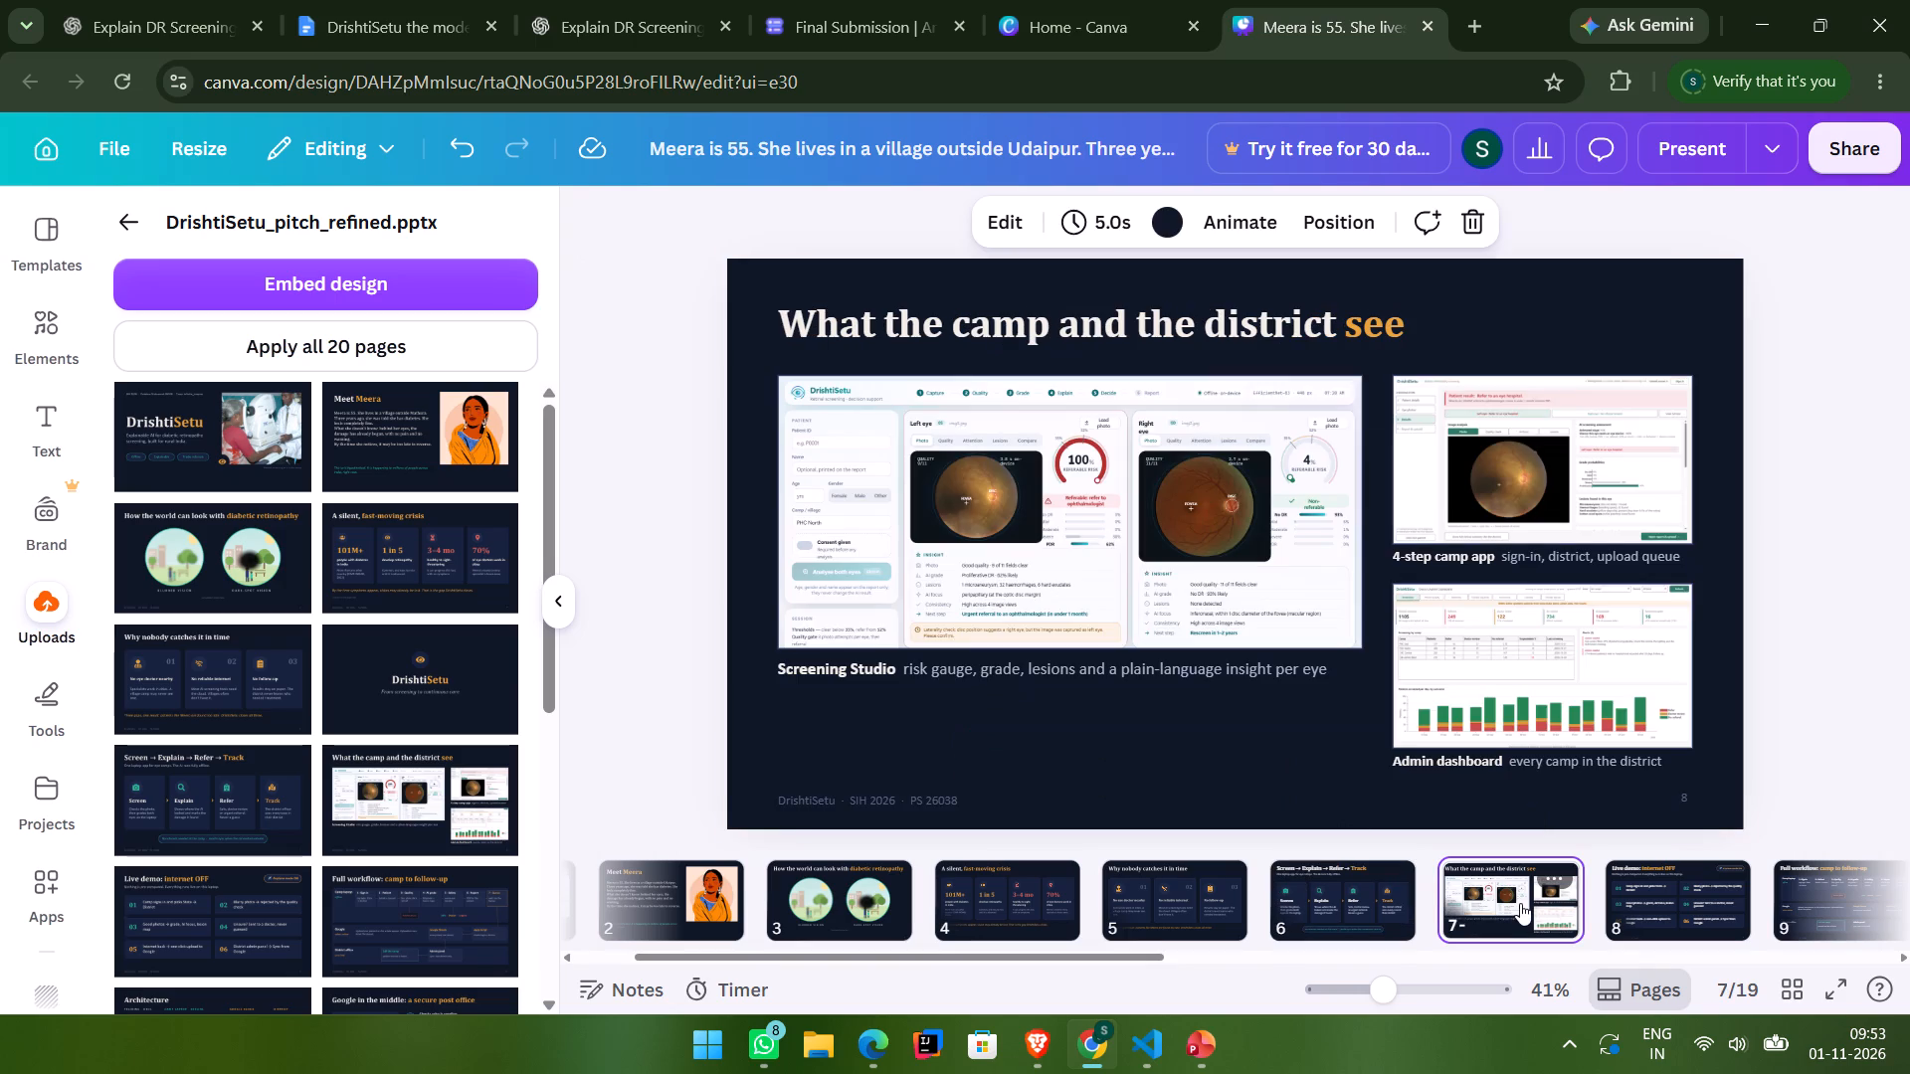
{"action": "left_click", "coordinate": [919, 797]}
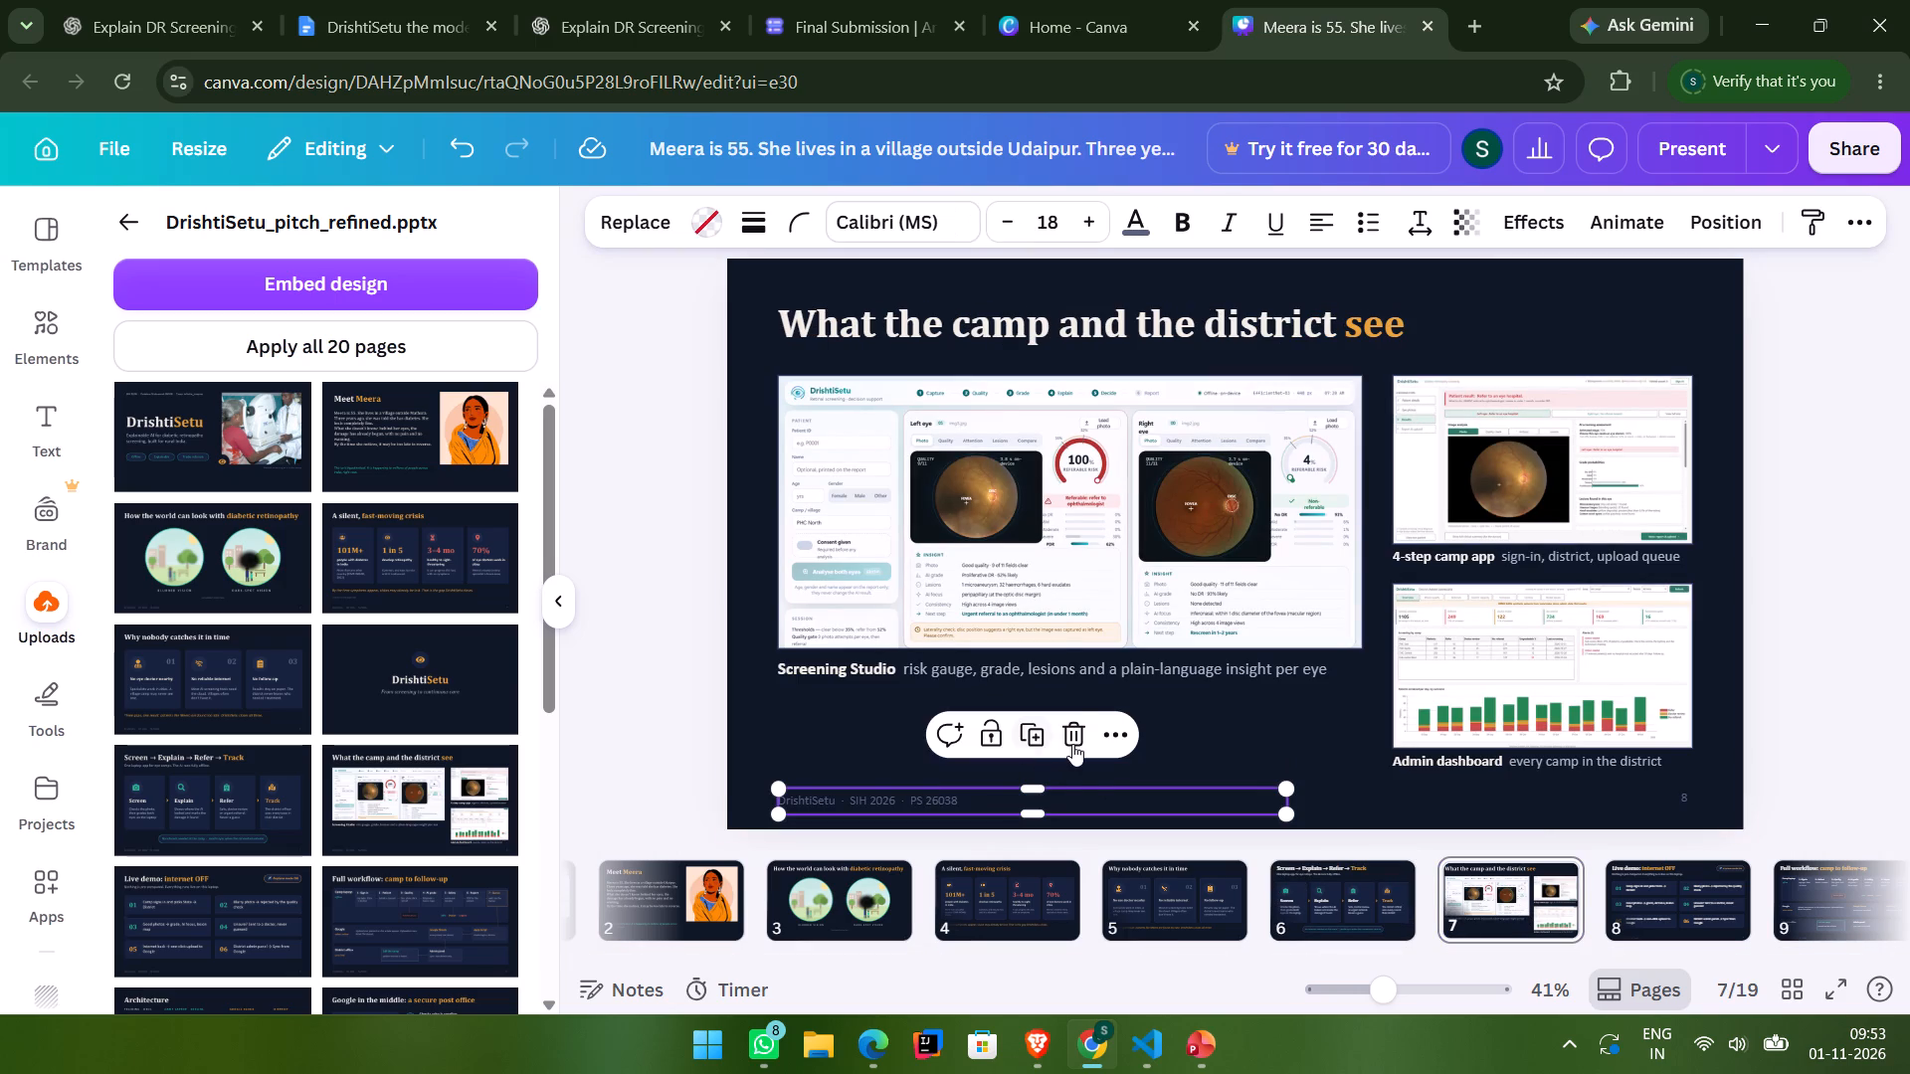
{"action": "left_click", "coordinate": [1074, 743]}
{"action": "scroll", "coordinate": [1373, 894], "scroll_direction": "left", "scroll_amount": 6}
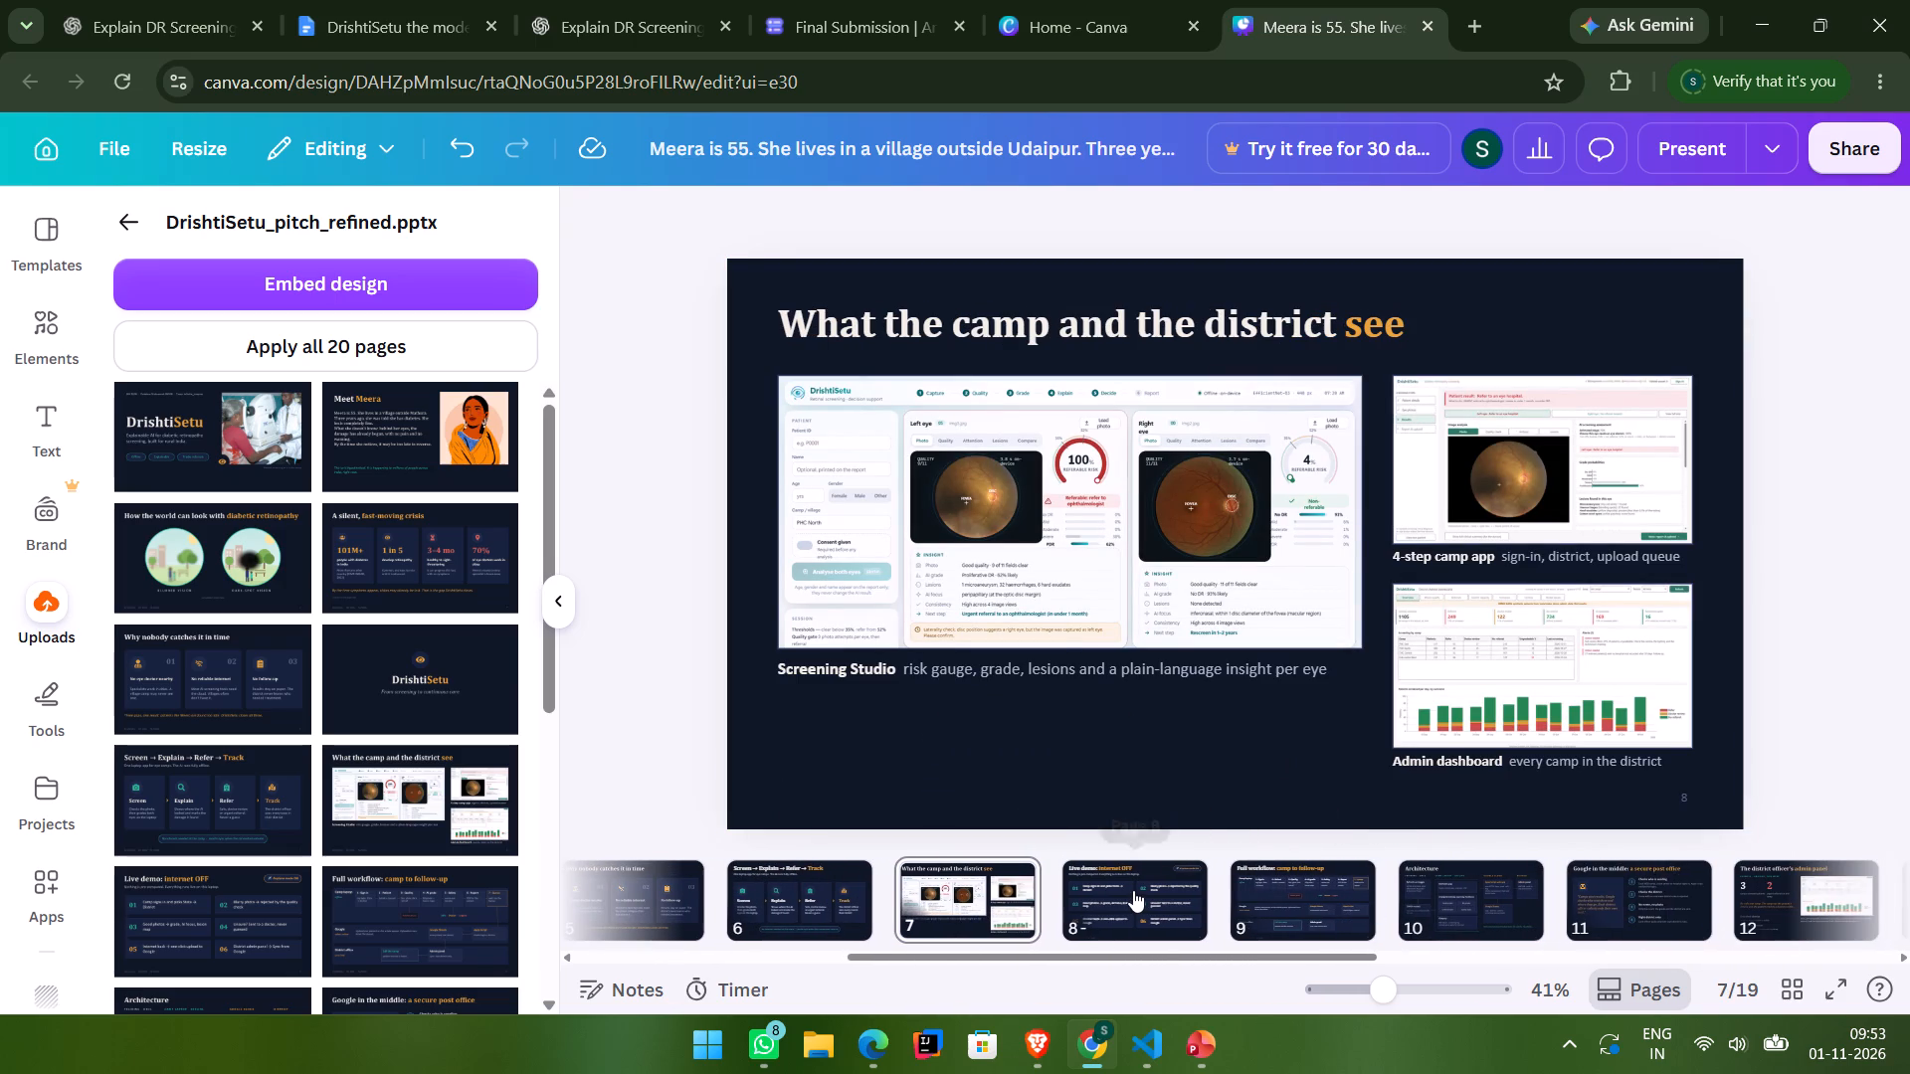
{"action": "left_click", "coordinate": [1133, 890]}
{"action": "left_click", "coordinate": [920, 800]}
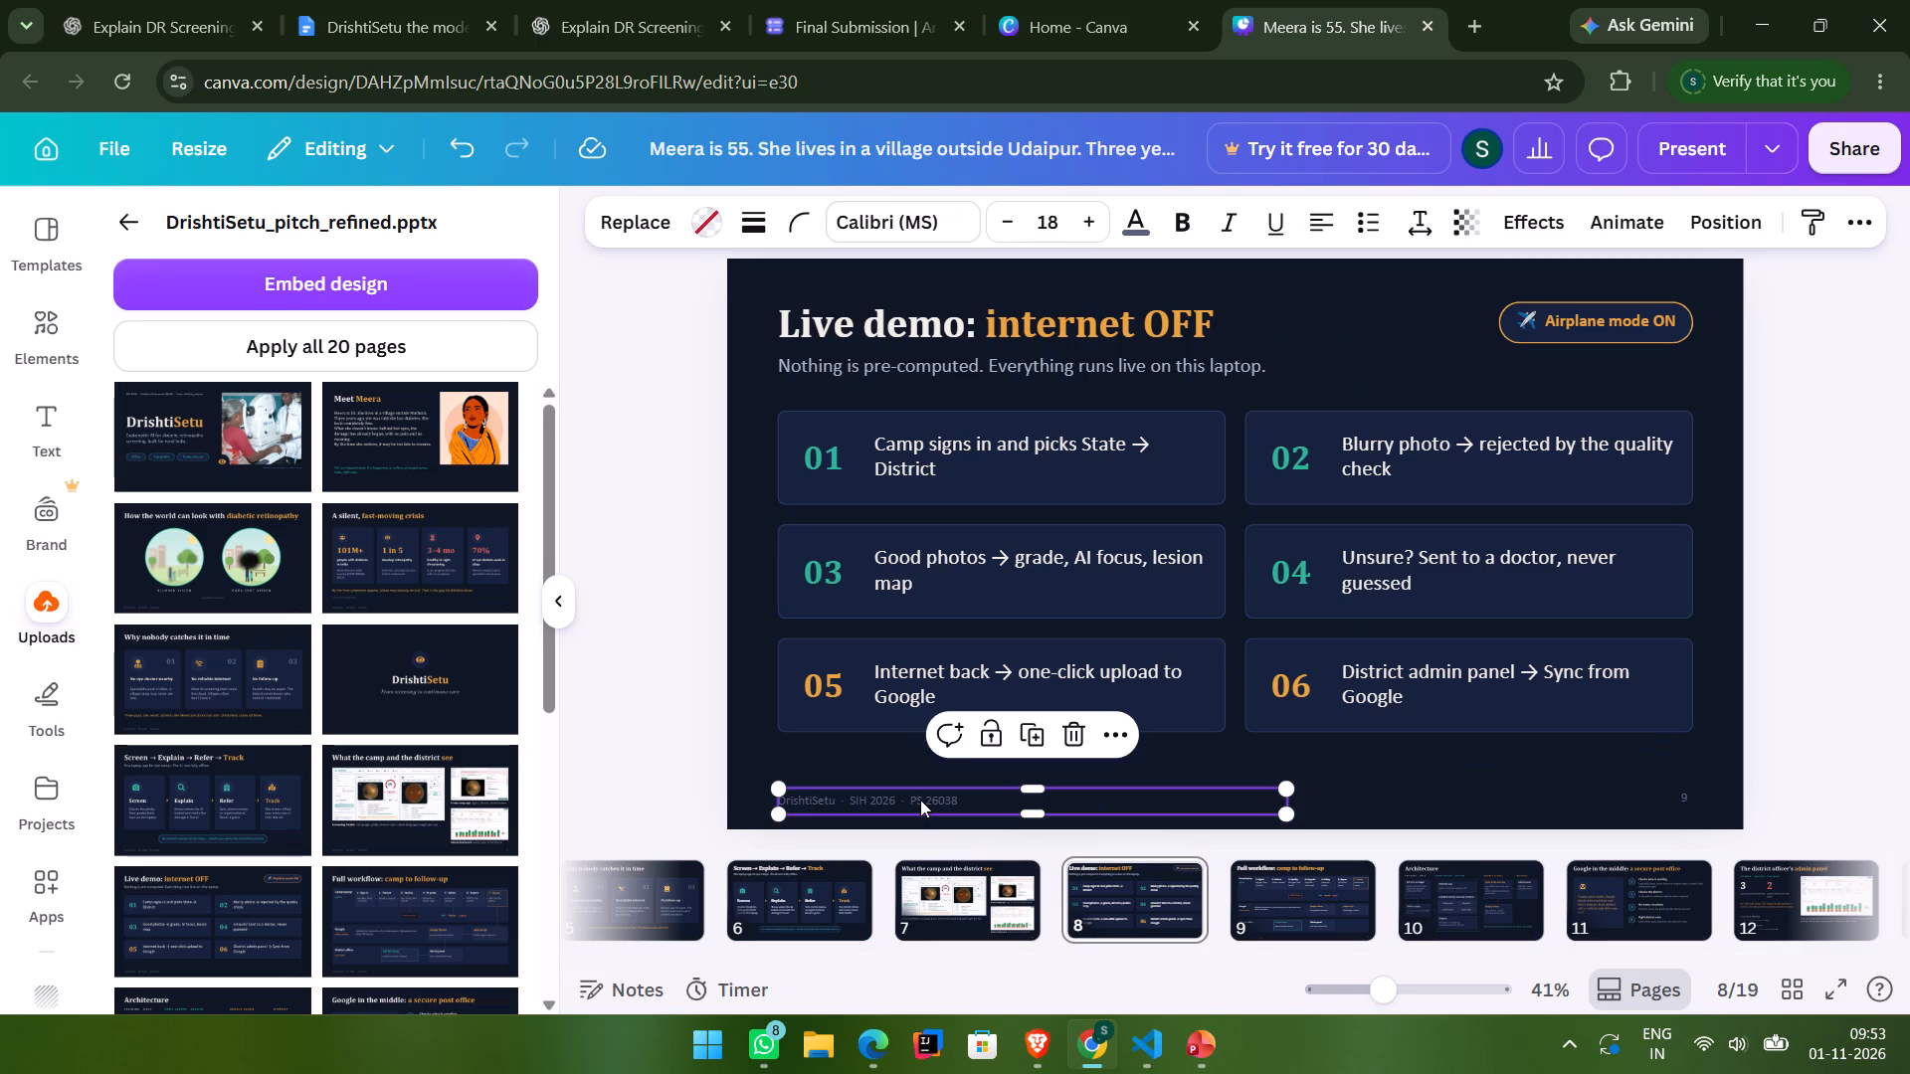
{"action": "left_click", "coordinate": [1069, 746]}
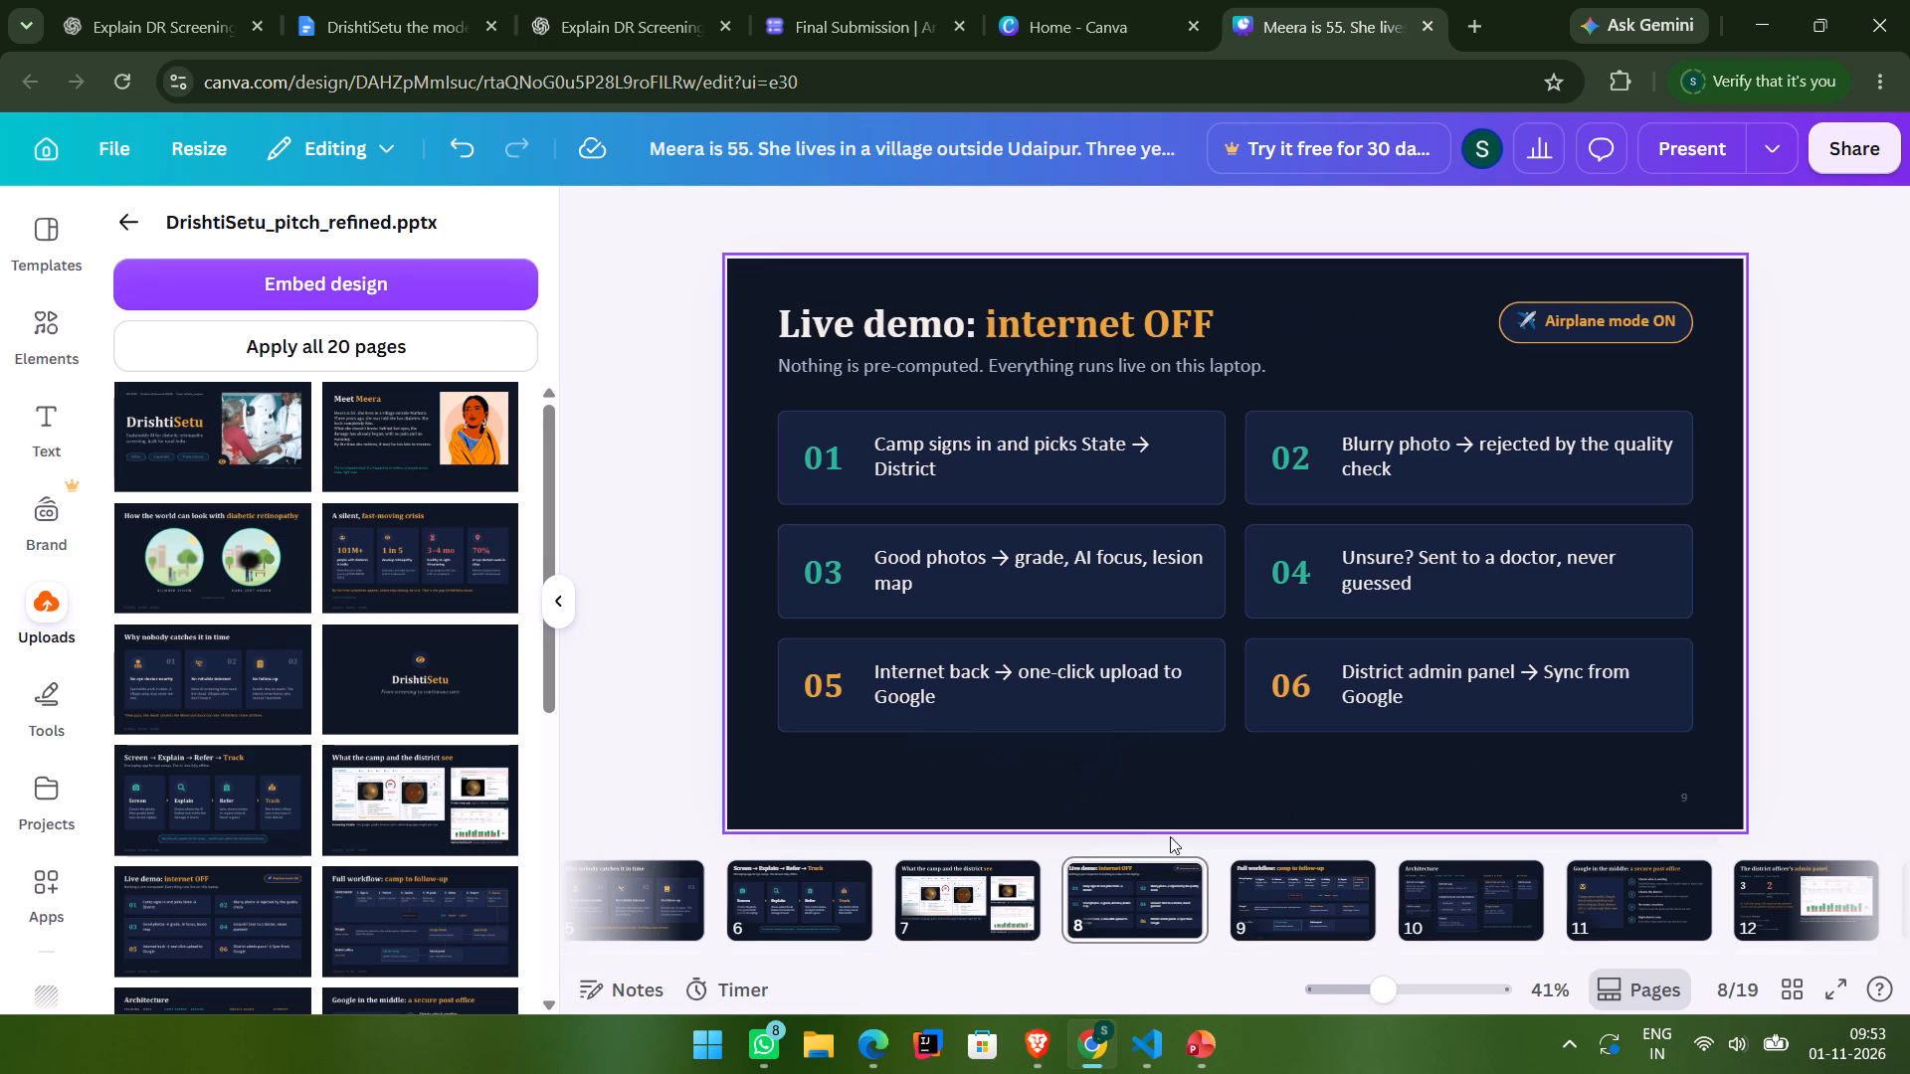
Delete the SIH 2026 footer line from page 9, Full workflow, and page 10, Architecture.
{"action": "left_click", "coordinate": [1297, 886]}
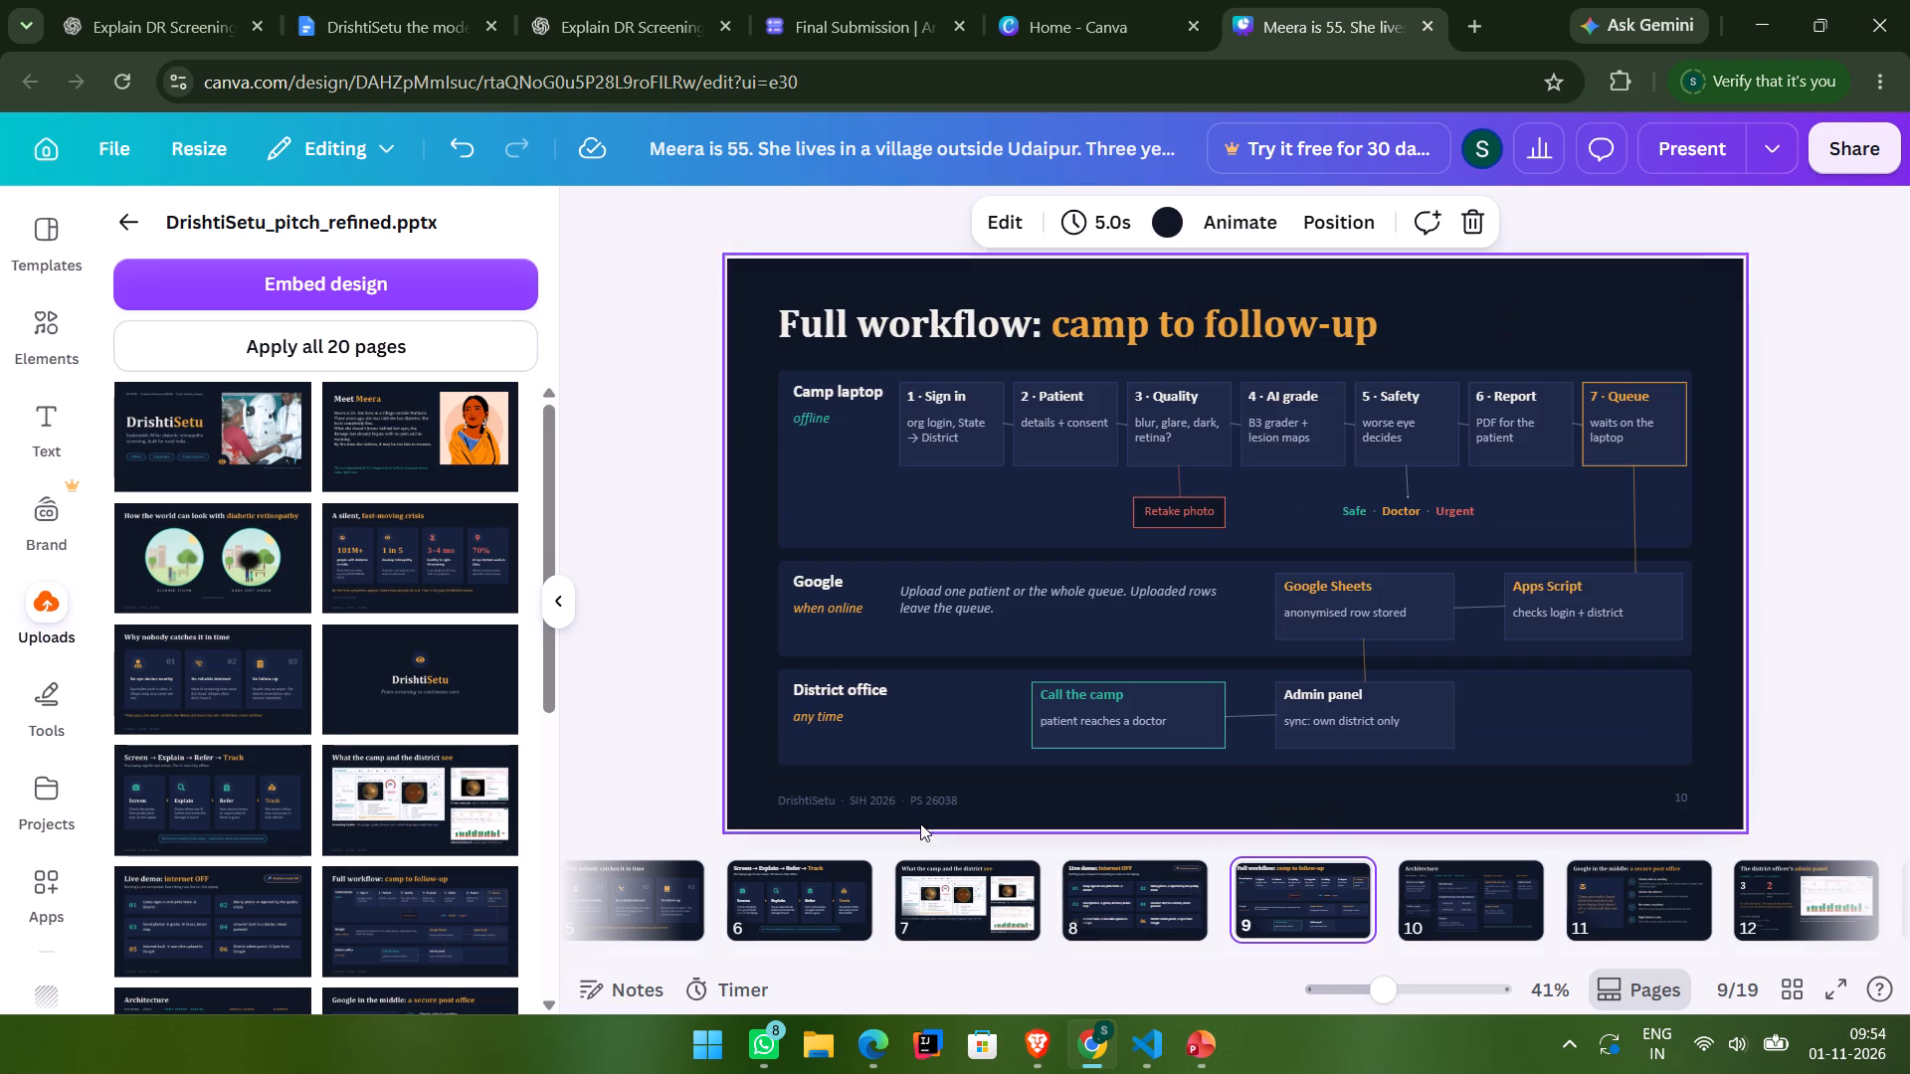
{"action": "left_click", "coordinate": [875, 791]}
{"action": "left_click", "coordinate": [1074, 749]}
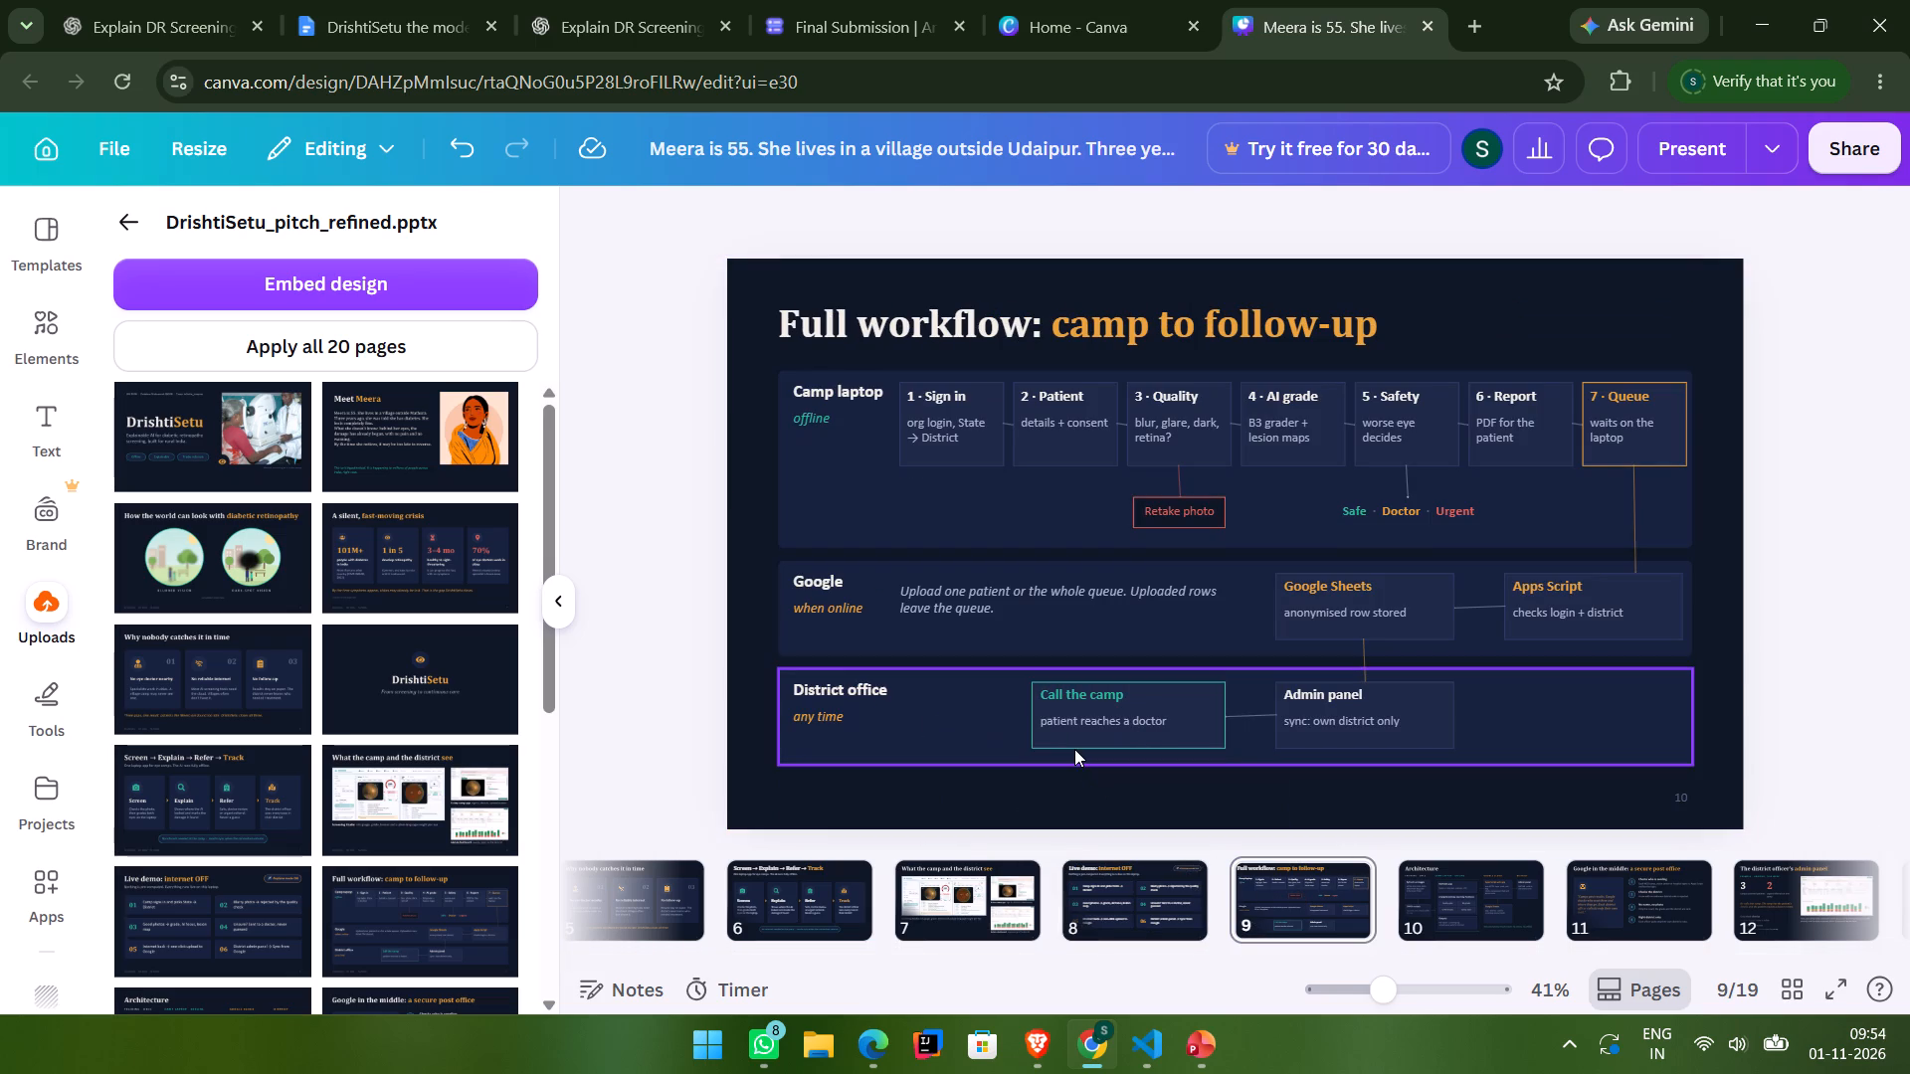
{"action": "scroll", "coordinate": [1442, 899], "scroll_direction": "left", "scroll_amount": 3}
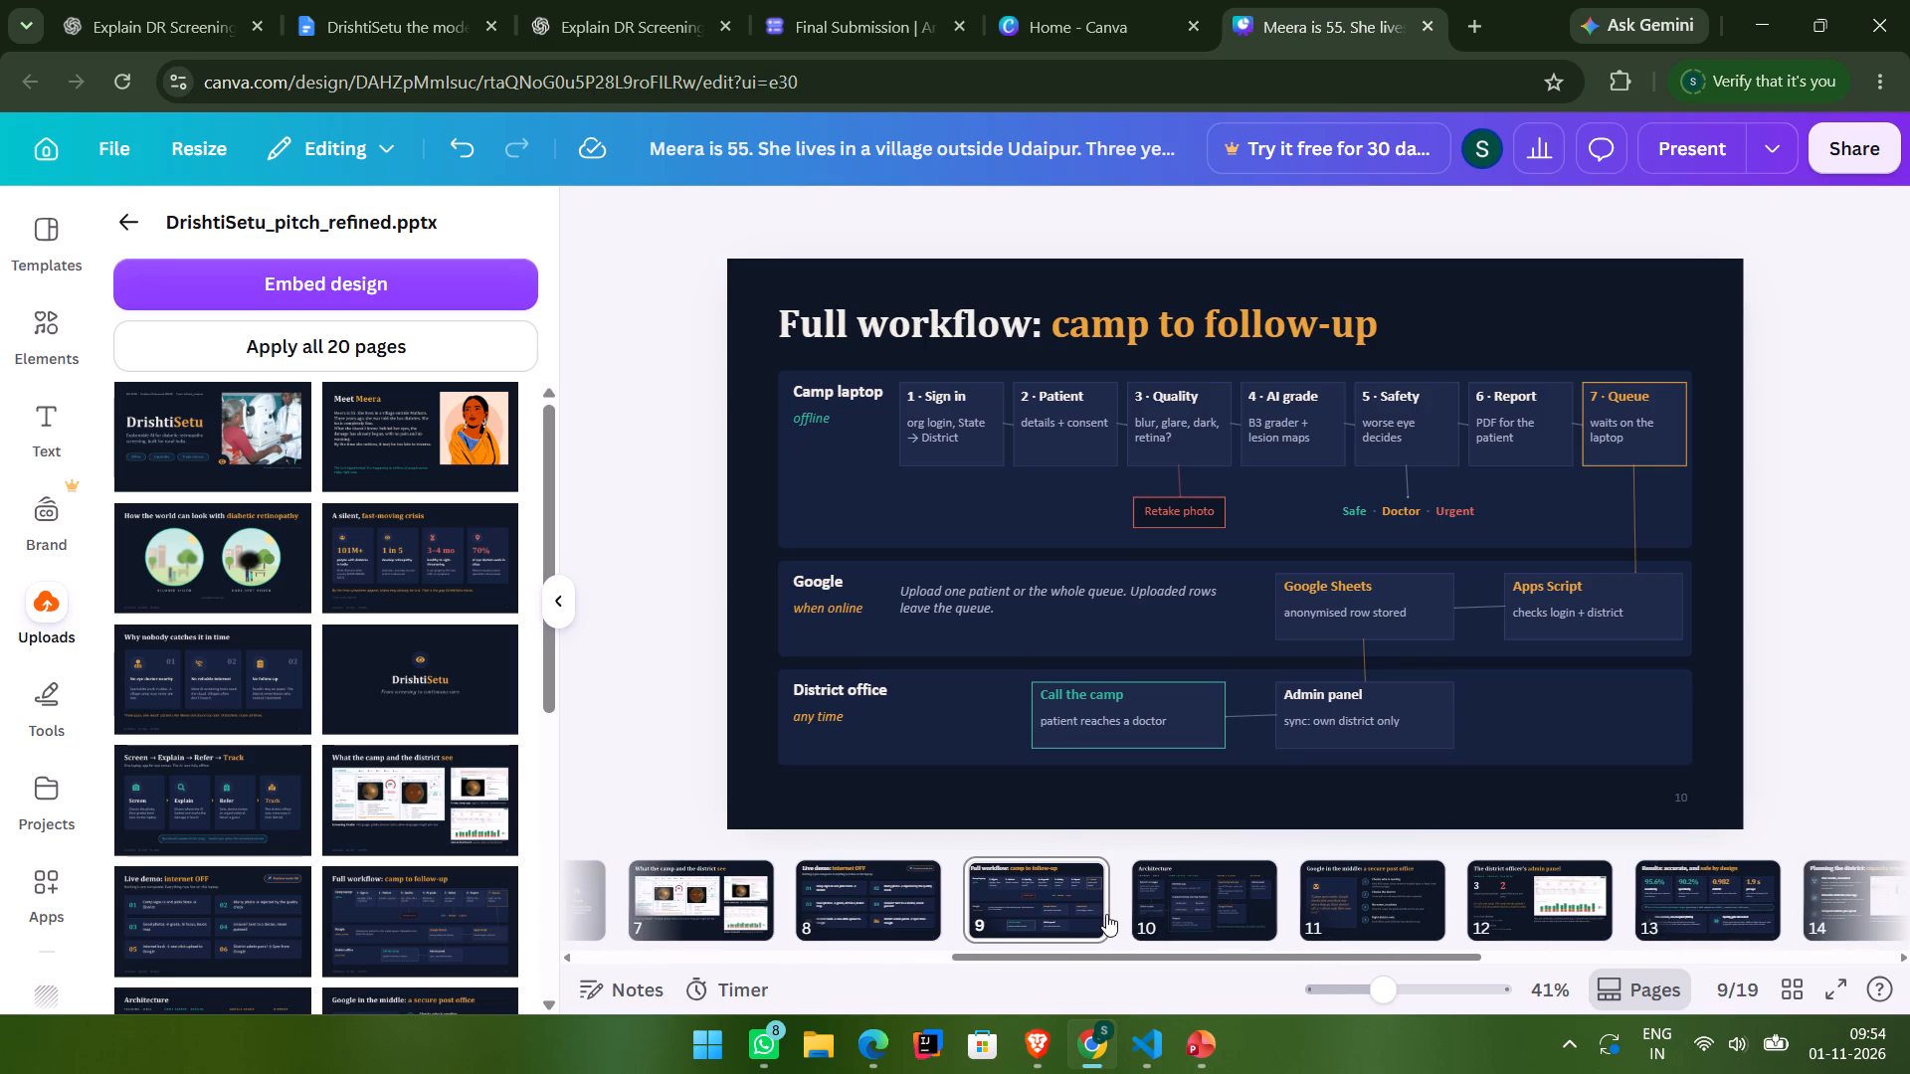
{"action": "left_click", "coordinate": [1159, 902]}
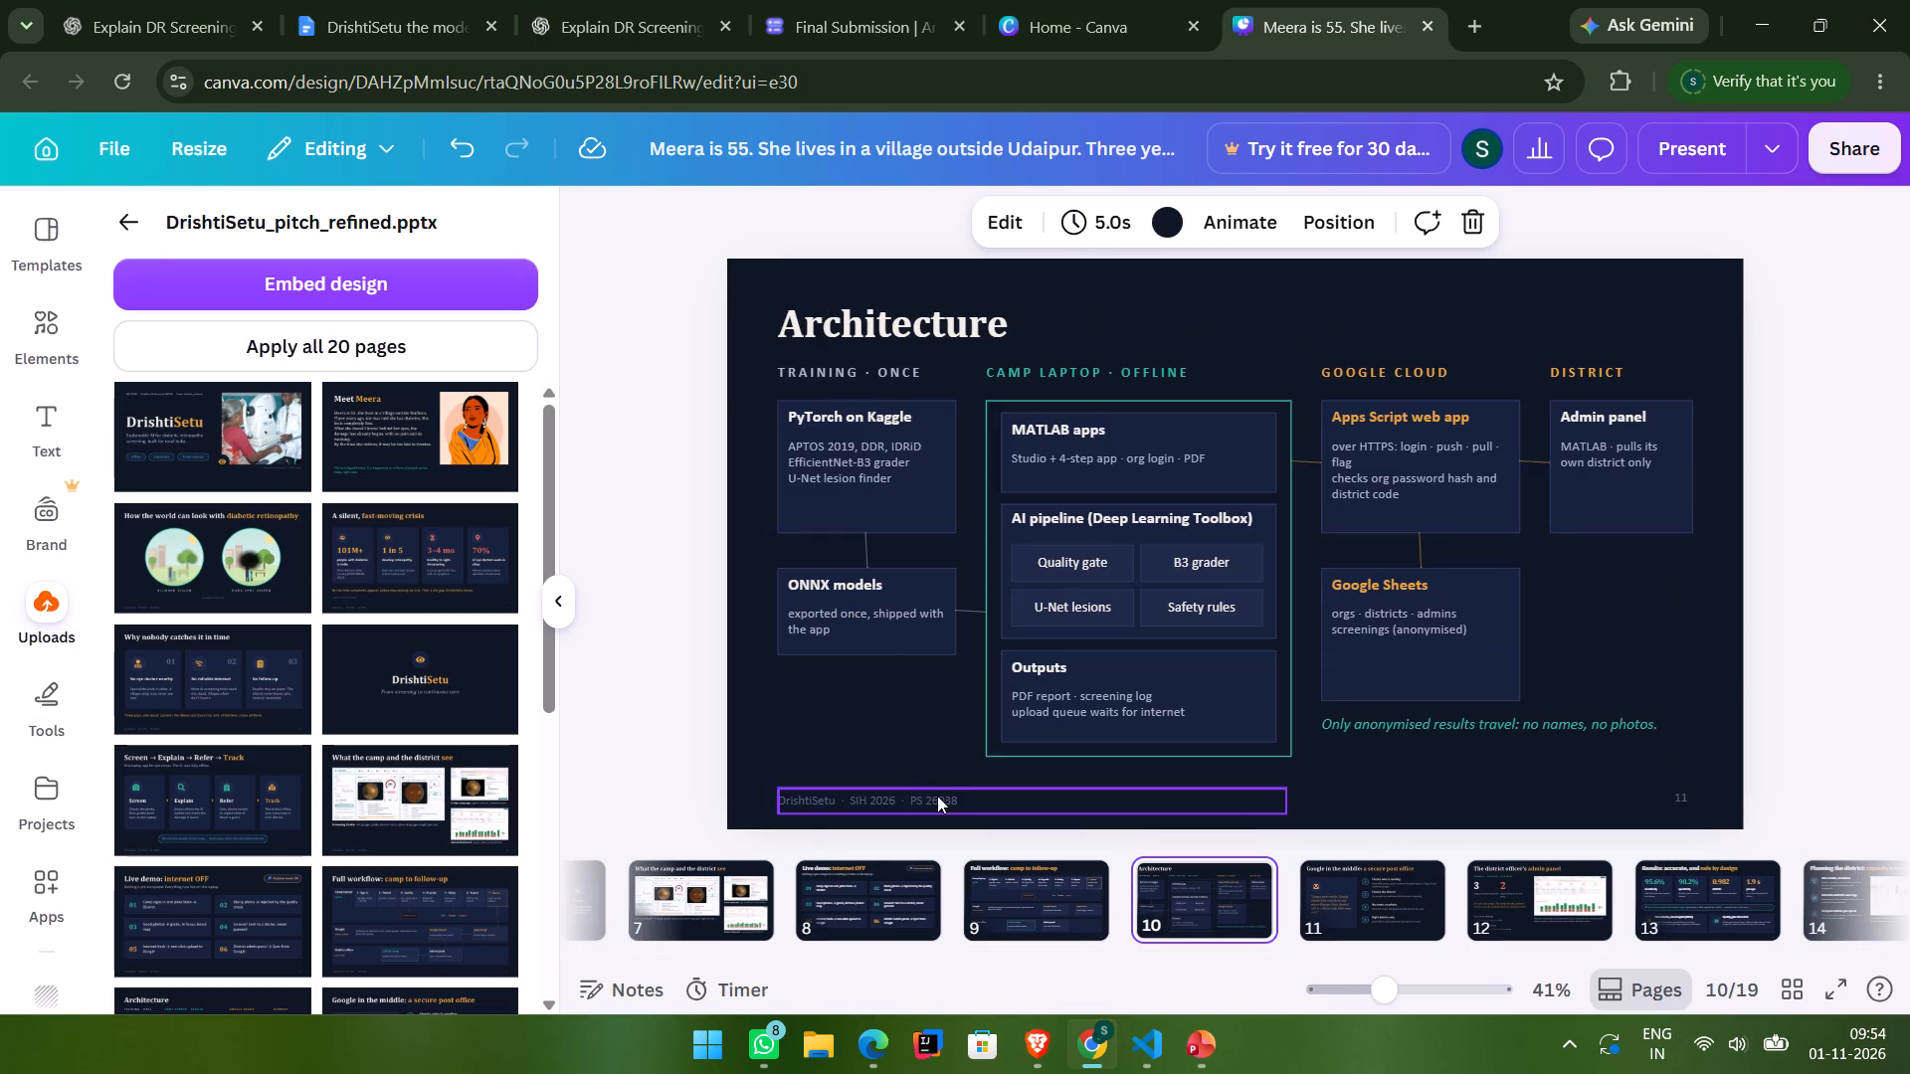
{"action": "left_click", "coordinate": [937, 798]}
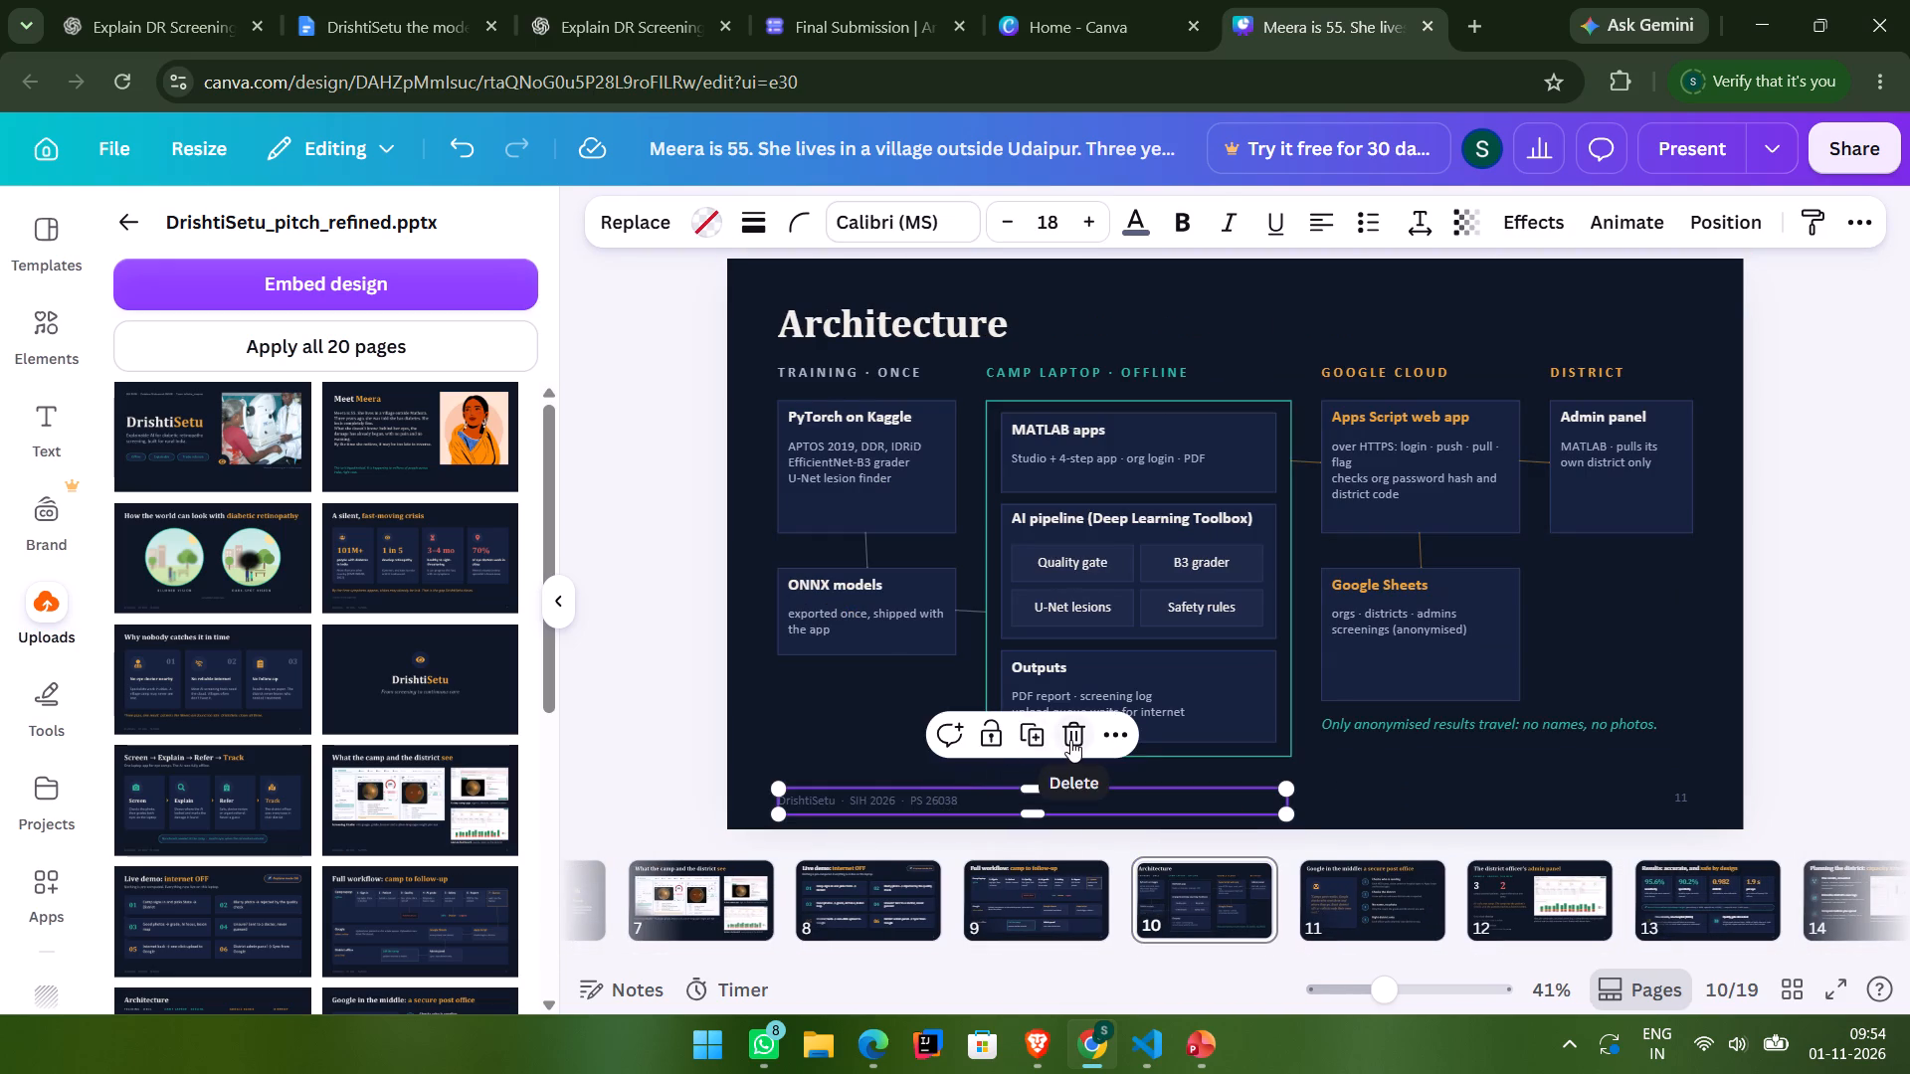
{"action": "left_click", "coordinate": [1070, 740]}
Delete the SIH 2026 footer line from page 11, Google in the middle, and page 12, the district officer's admin panel.
{"action": "left_click", "coordinate": [1367, 883]}
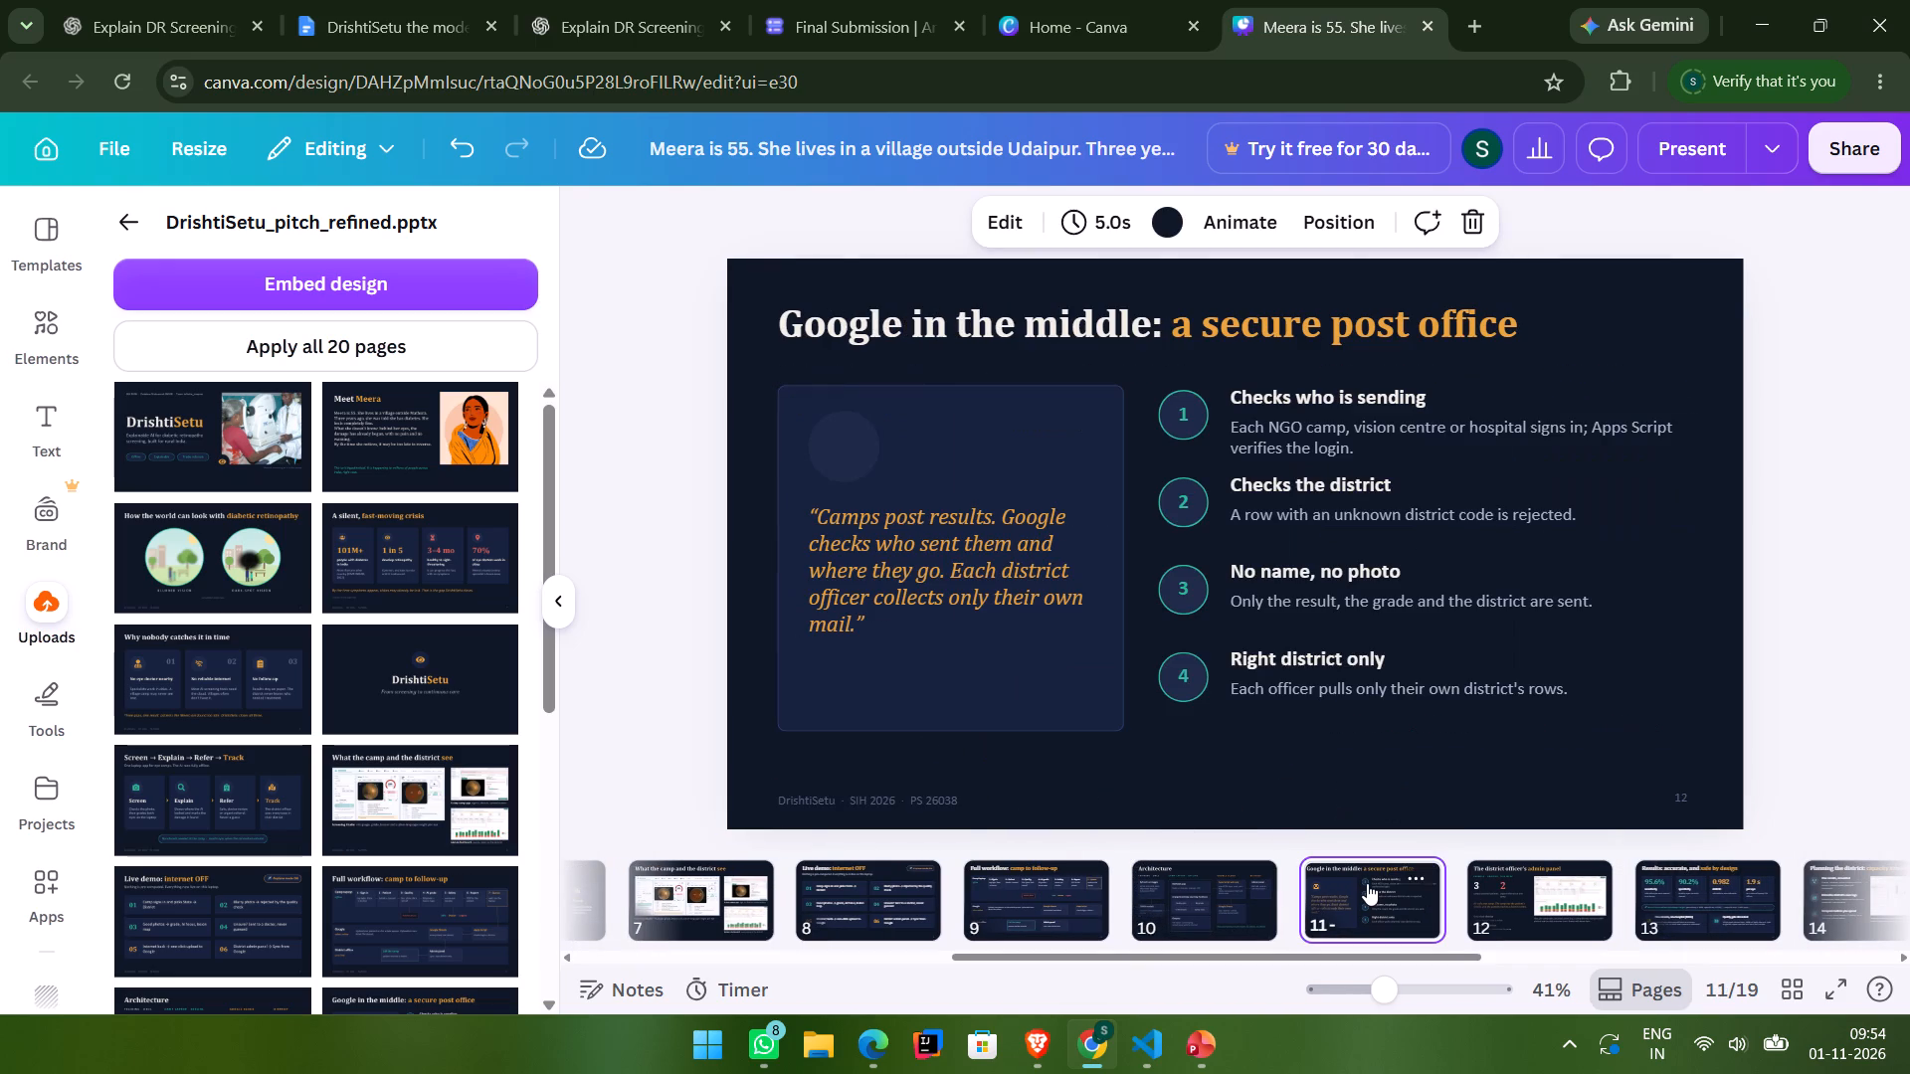
{"action": "left_click", "coordinate": [831, 805]}
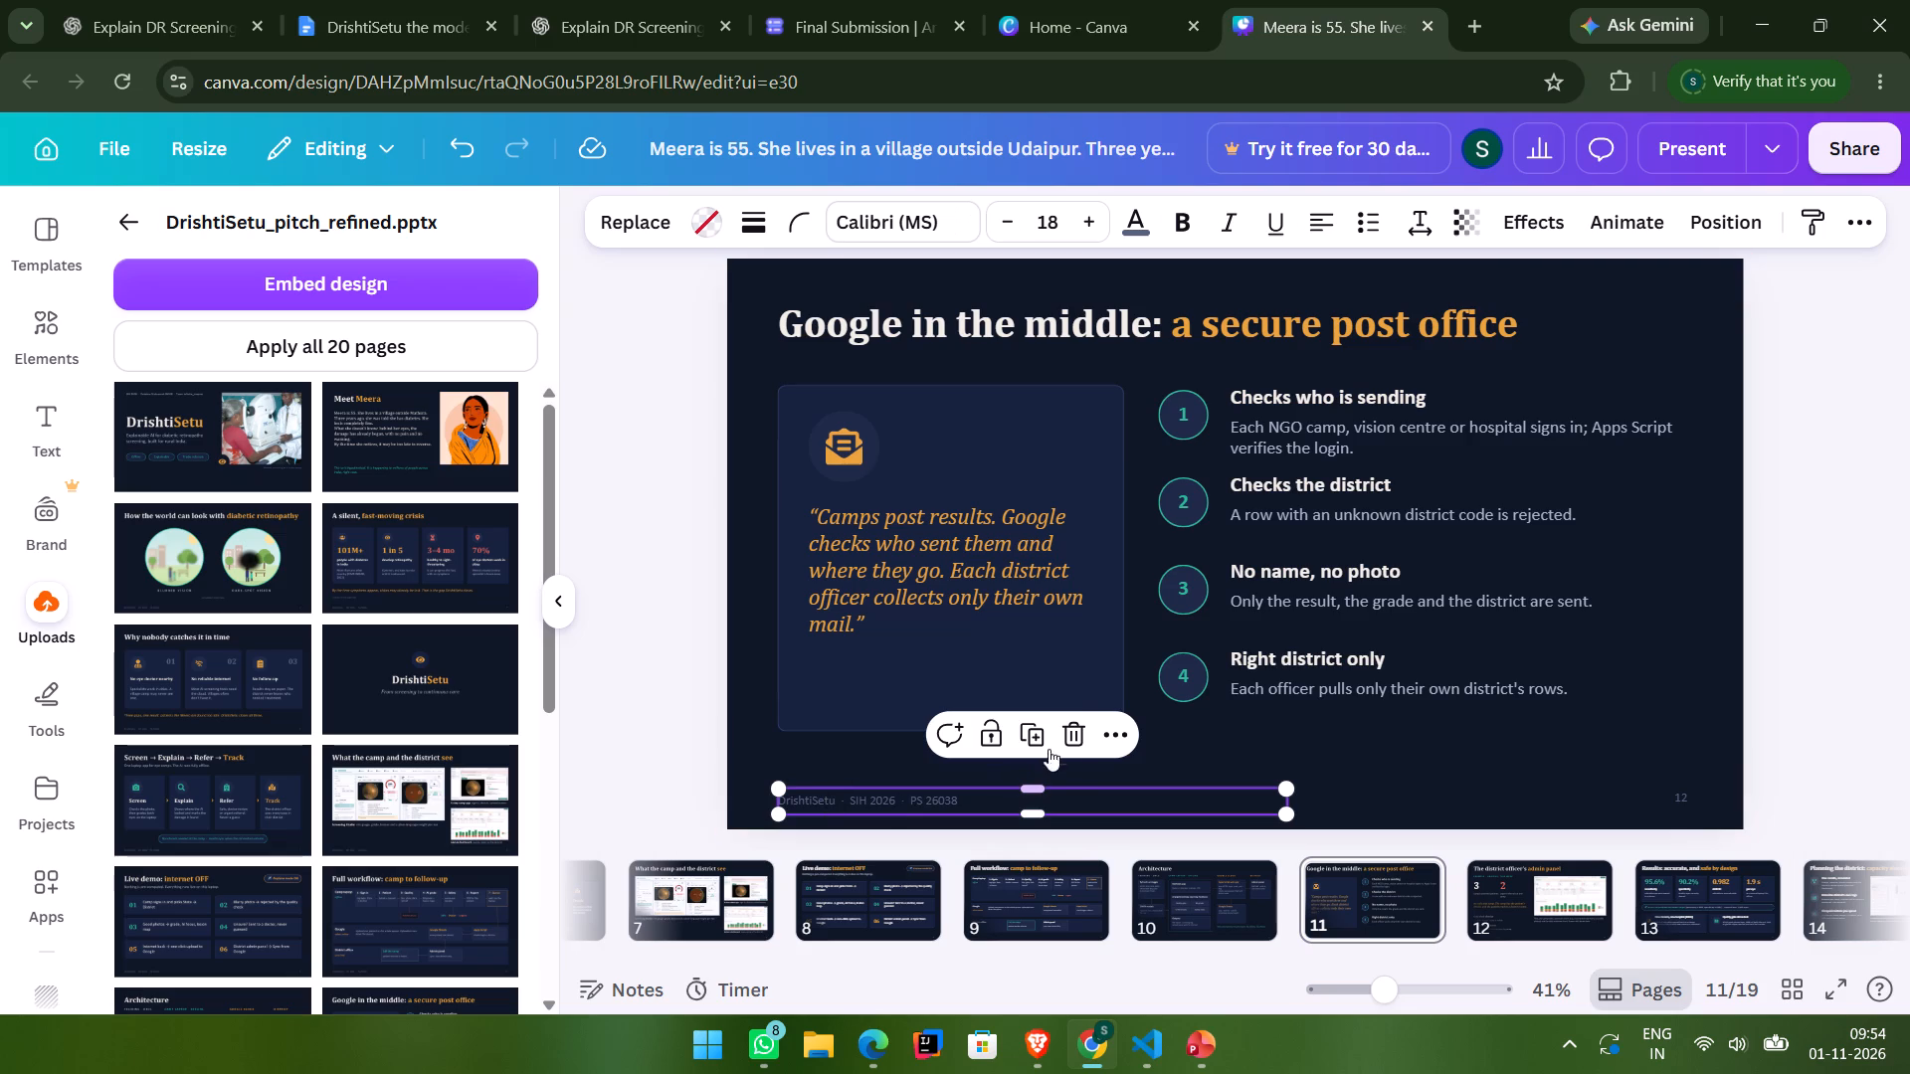
{"action": "left_click", "coordinate": [1072, 741]}
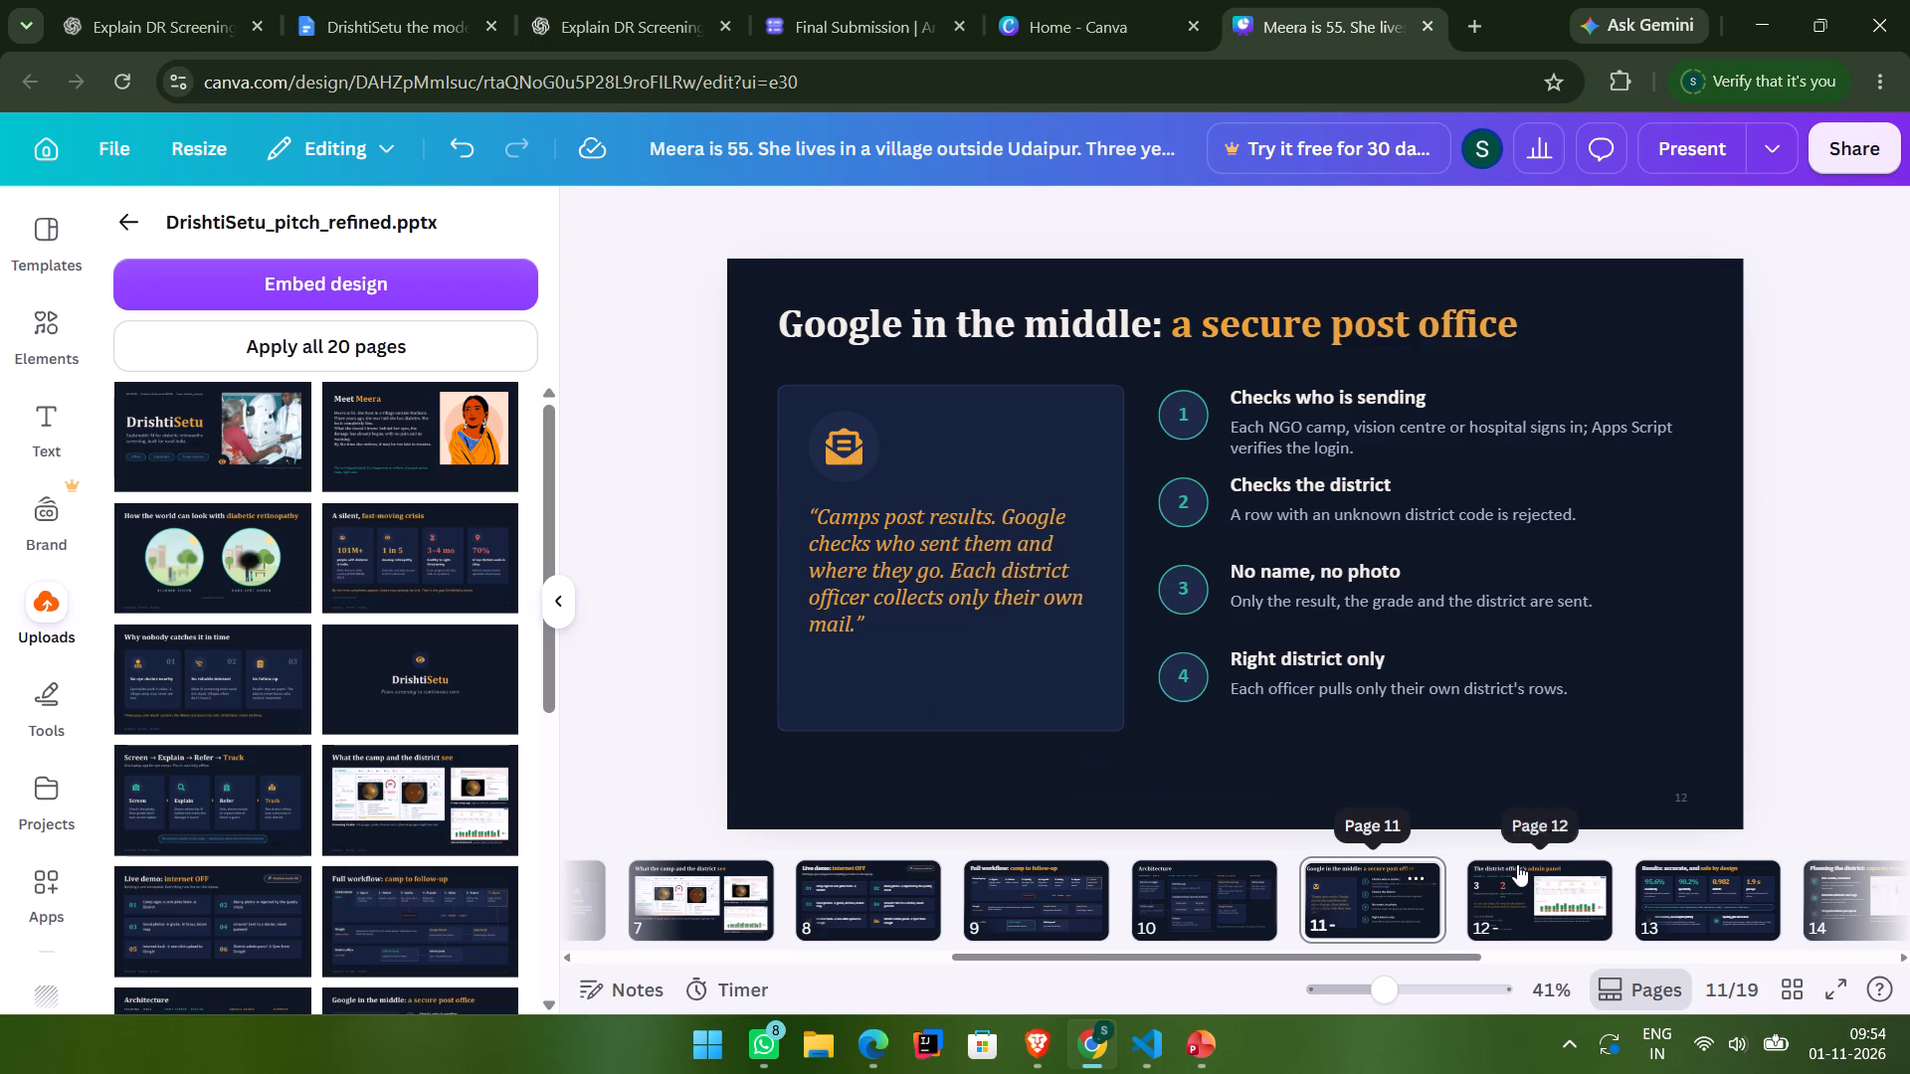
{"action": "left_click", "coordinate": [1517, 864]}
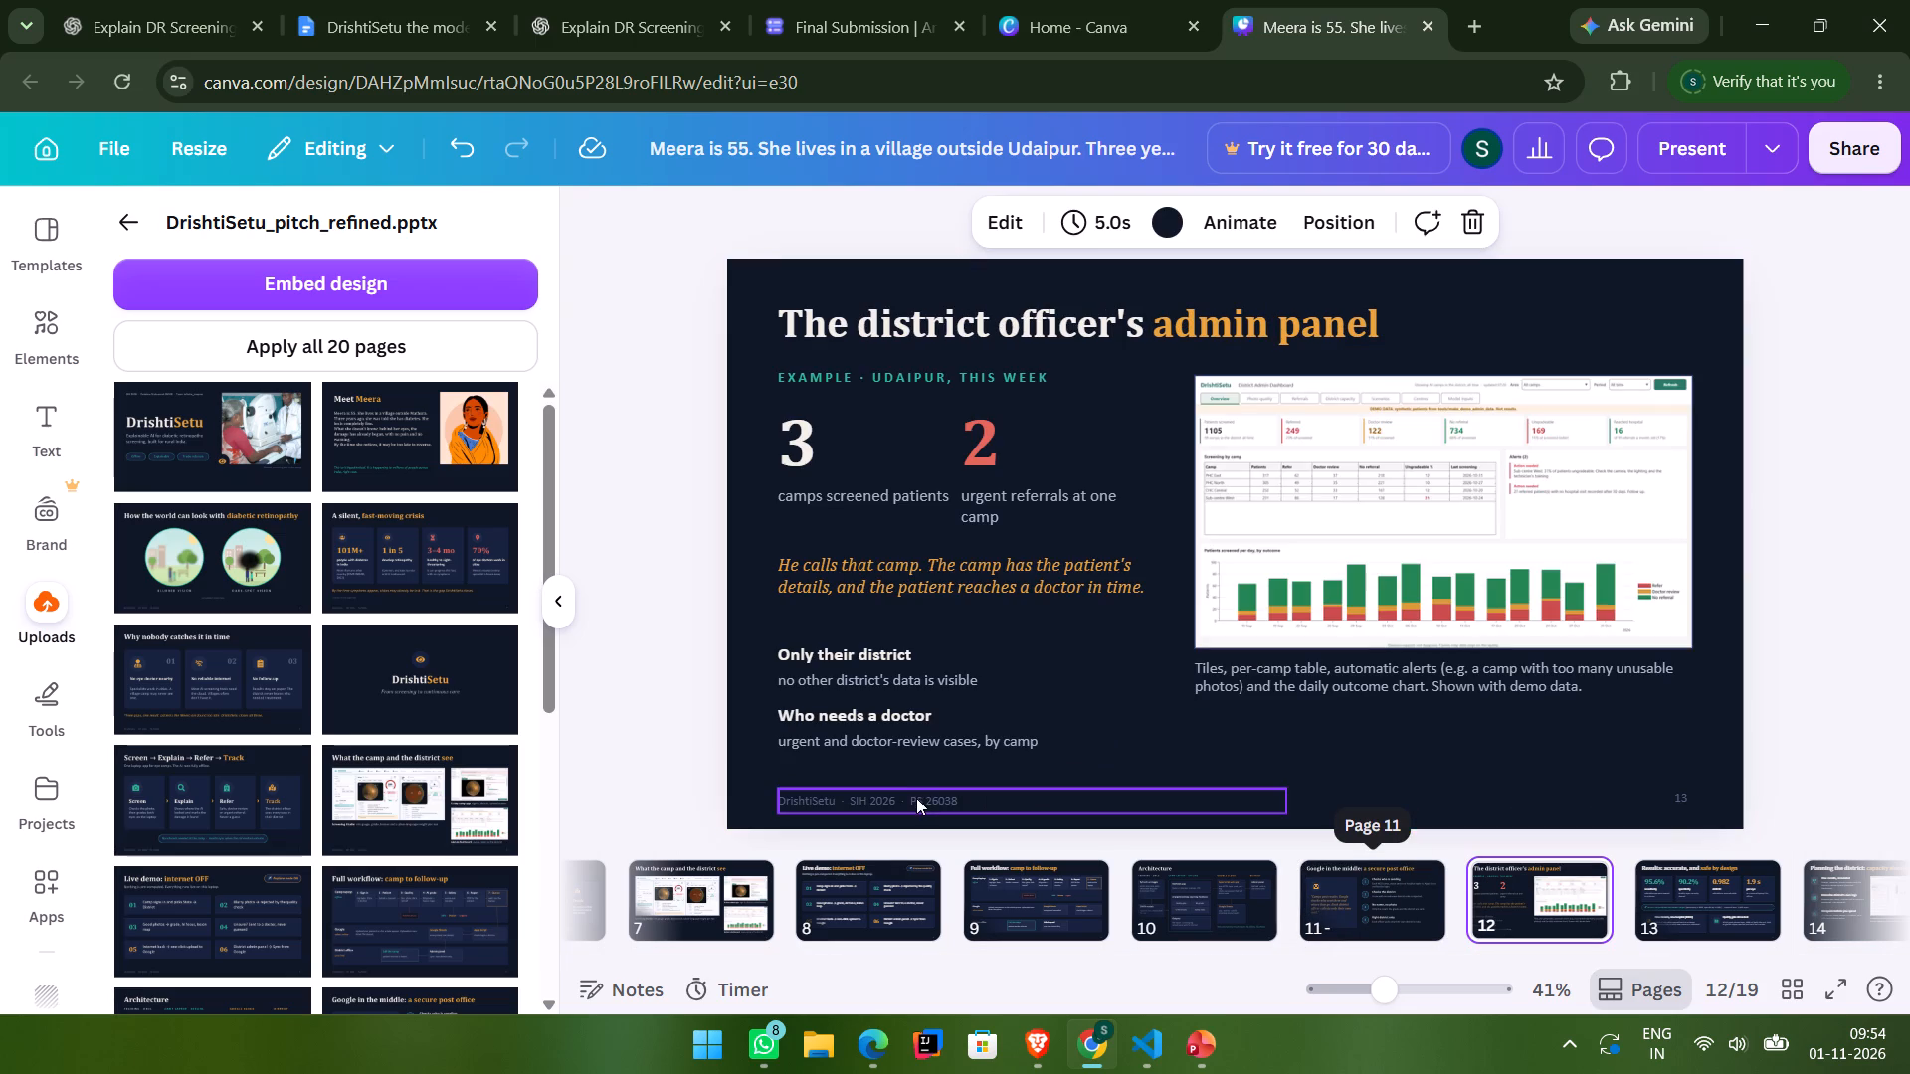
{"action": "left_click", "coordinate": [916, 798]}
{"action": "left_click", "coordinate": [971, 798]}
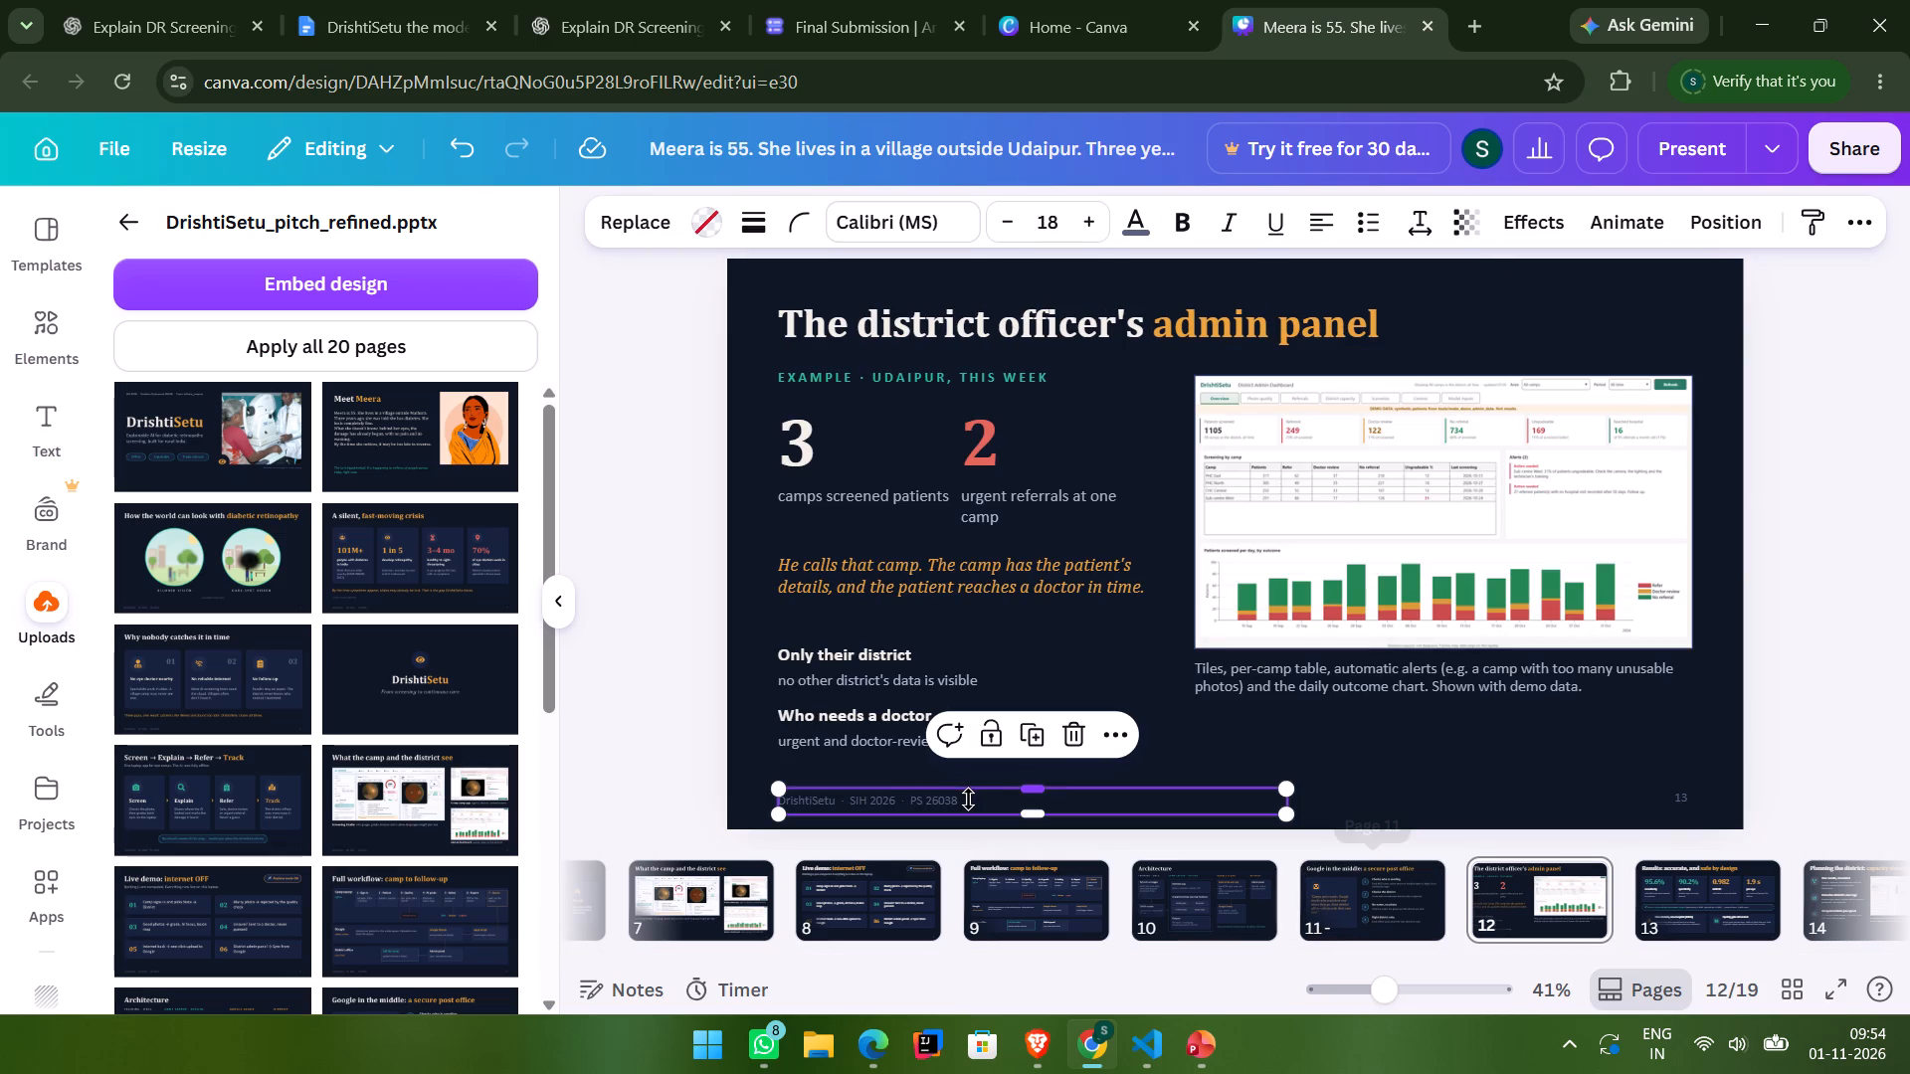
{"action": "left_click", "coordinate": [1080, 740]}
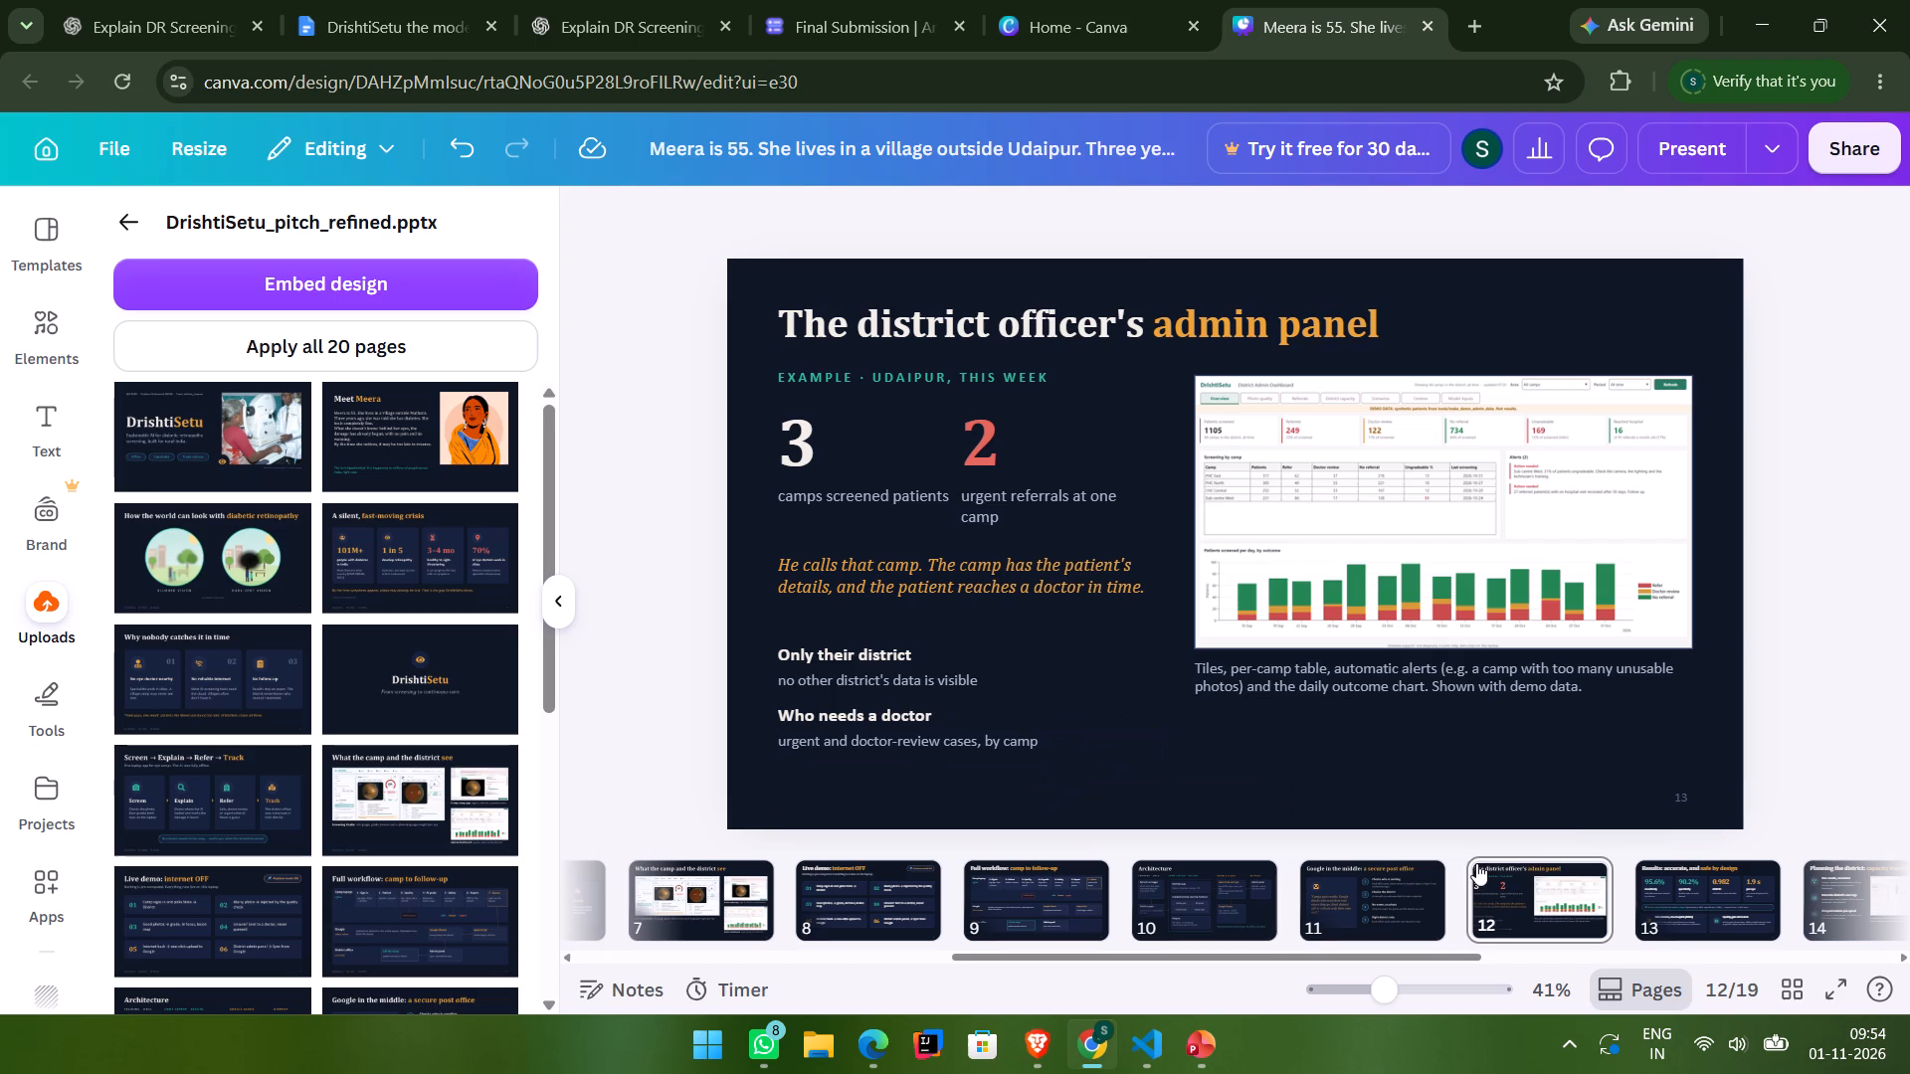
Delete the SIH 2026 footer line from page 13, Results, and page 14, Planning the district.
{"action": "left_click", "coordinate": [1550, 877]}
{"action": "scroll", "coordinate": [1550, 877], "scroll_direction": "left", "scroll_amount": 2}
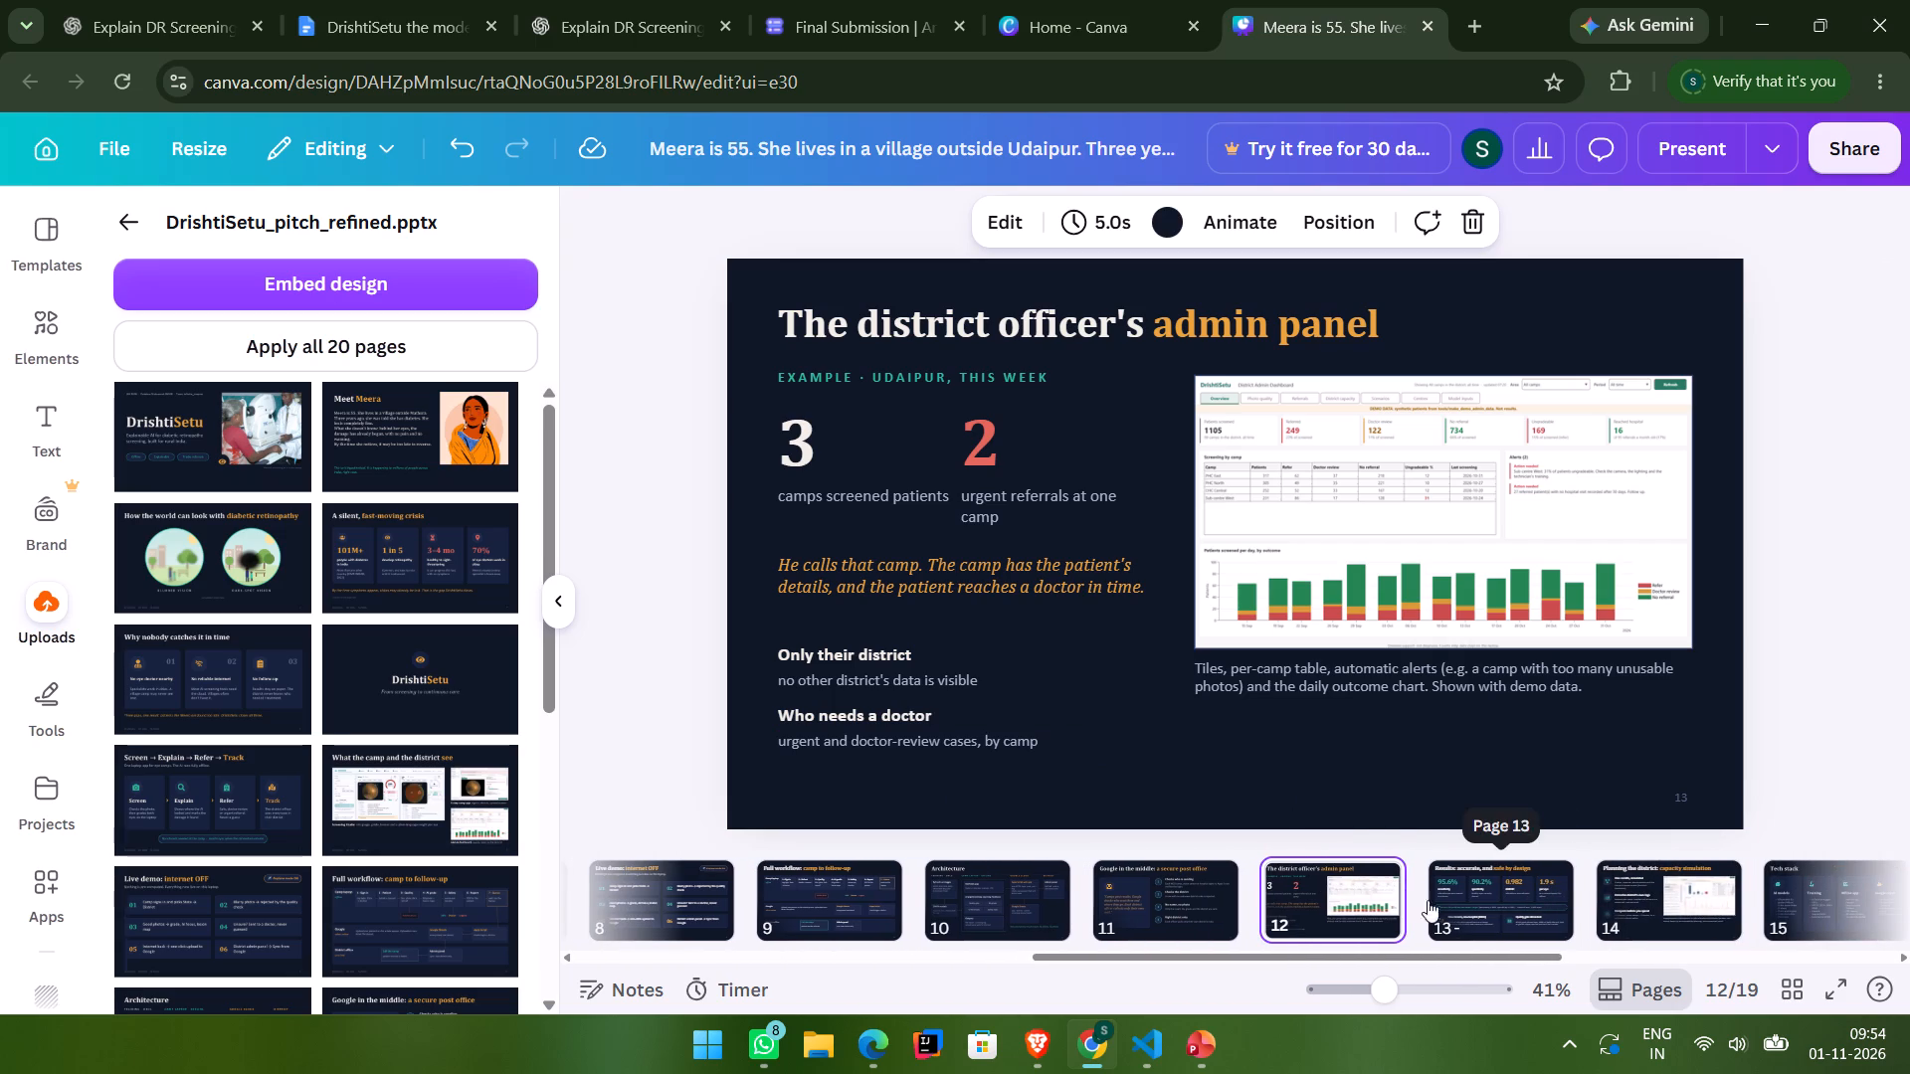
{"action": "left_click", "coordinate": [1424, 901]}
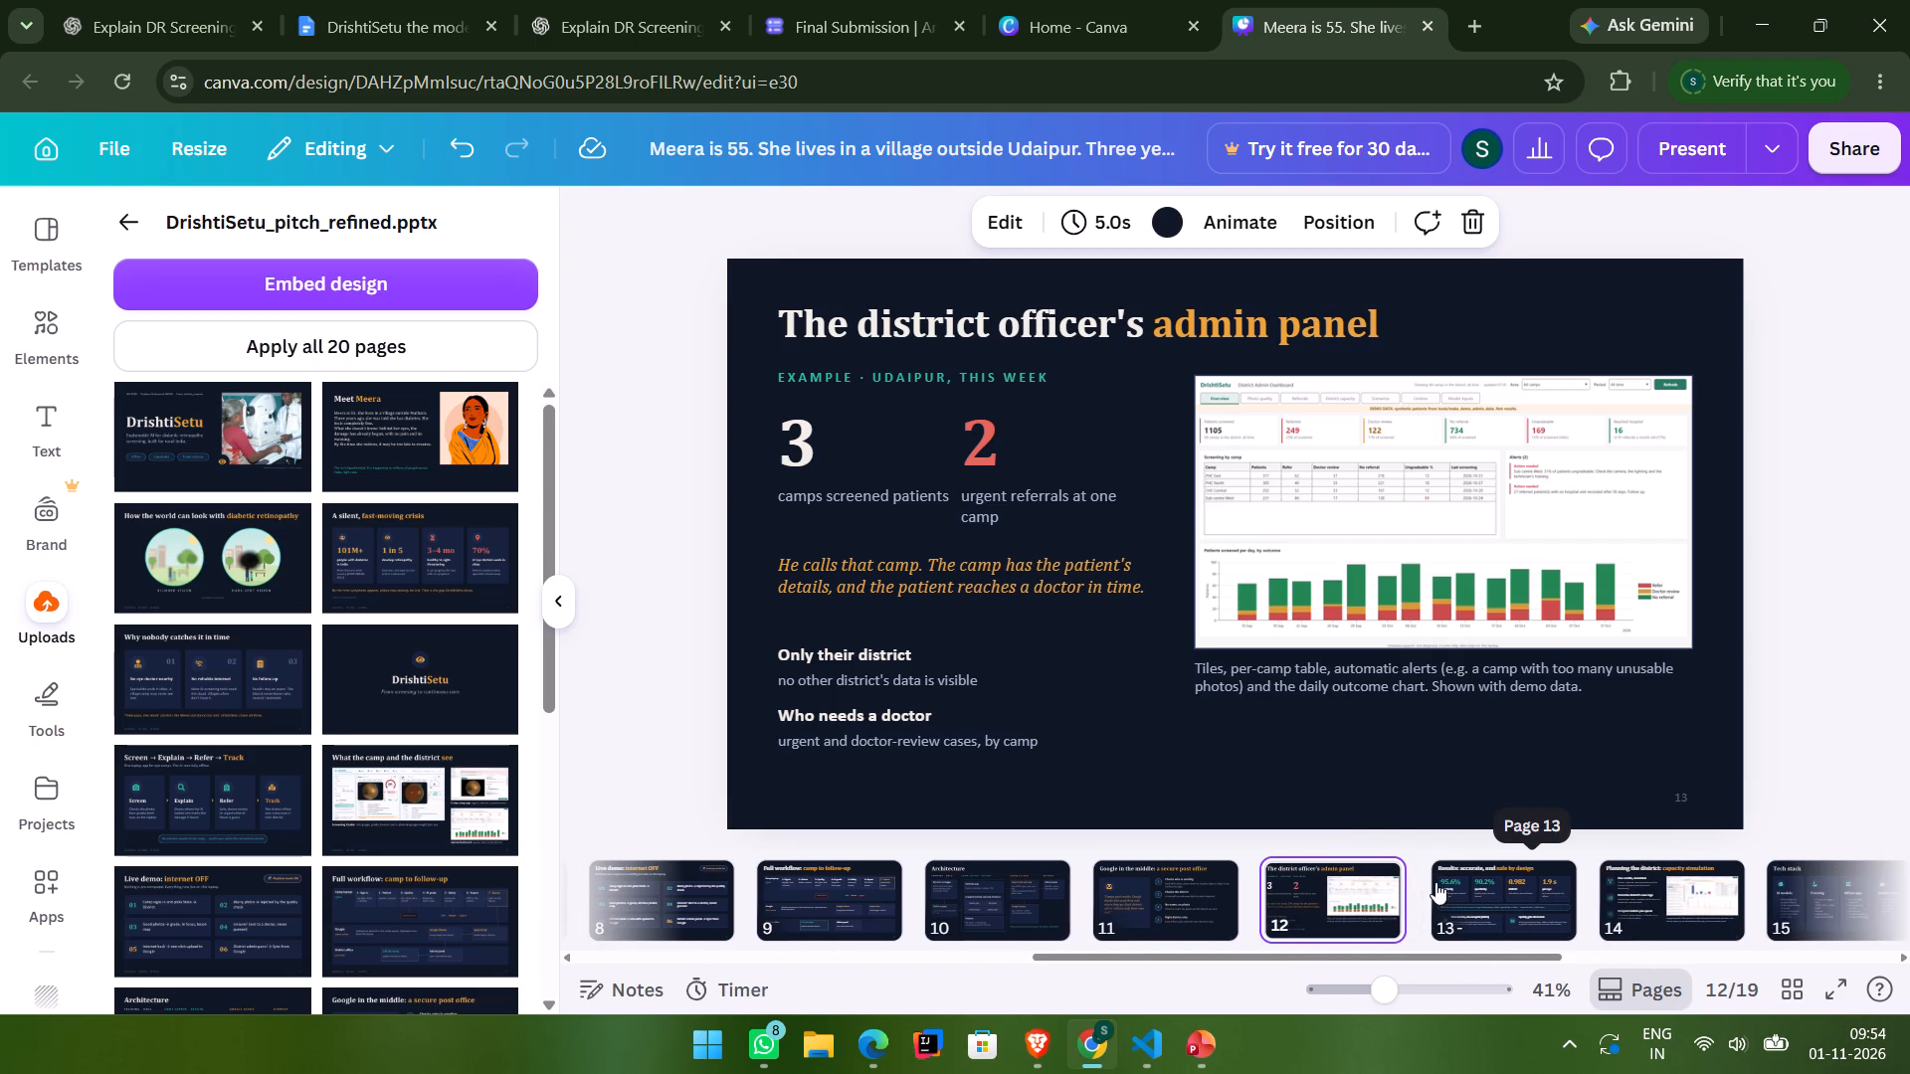
{"action": "left_click", "coordinate": [1501, 907]}
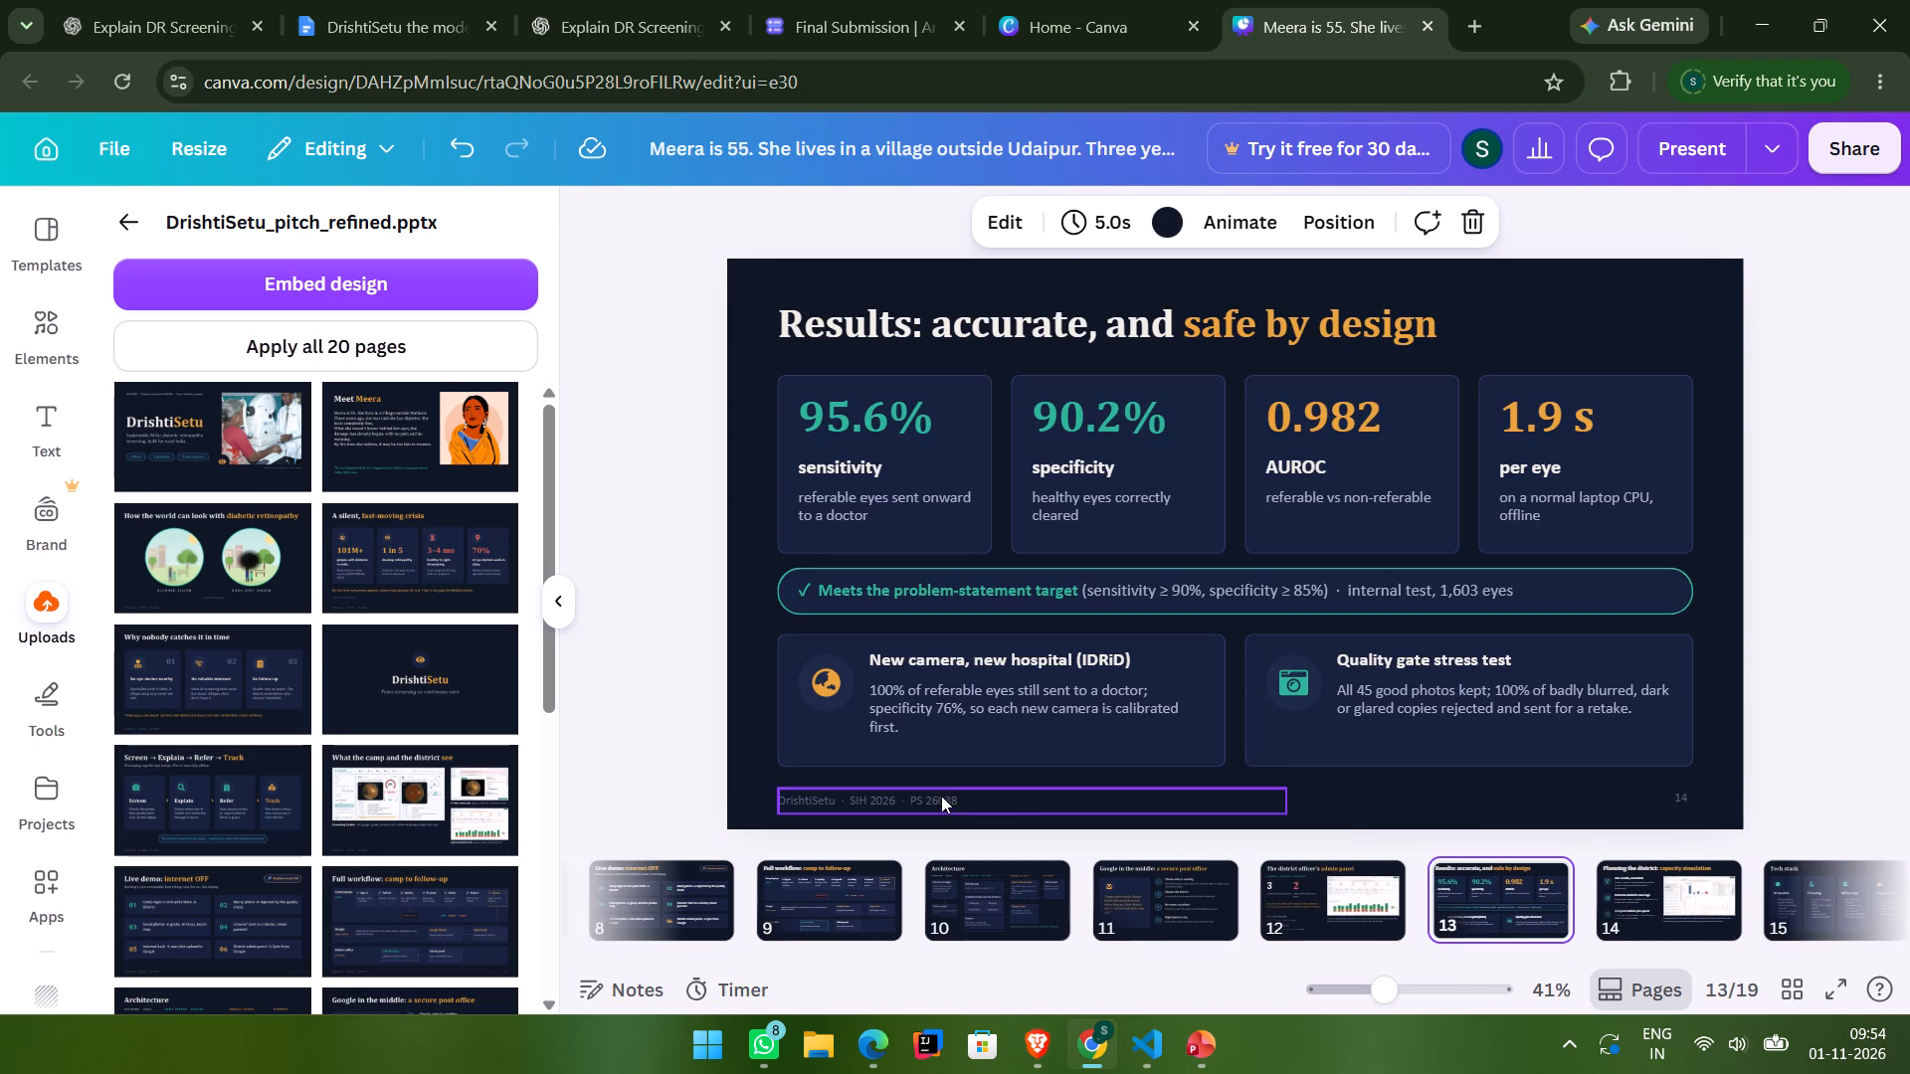
{"action": "left_click", "coordinate": [941, 796]}
{"action": "left_click", "coordinate": [1080, 742]}
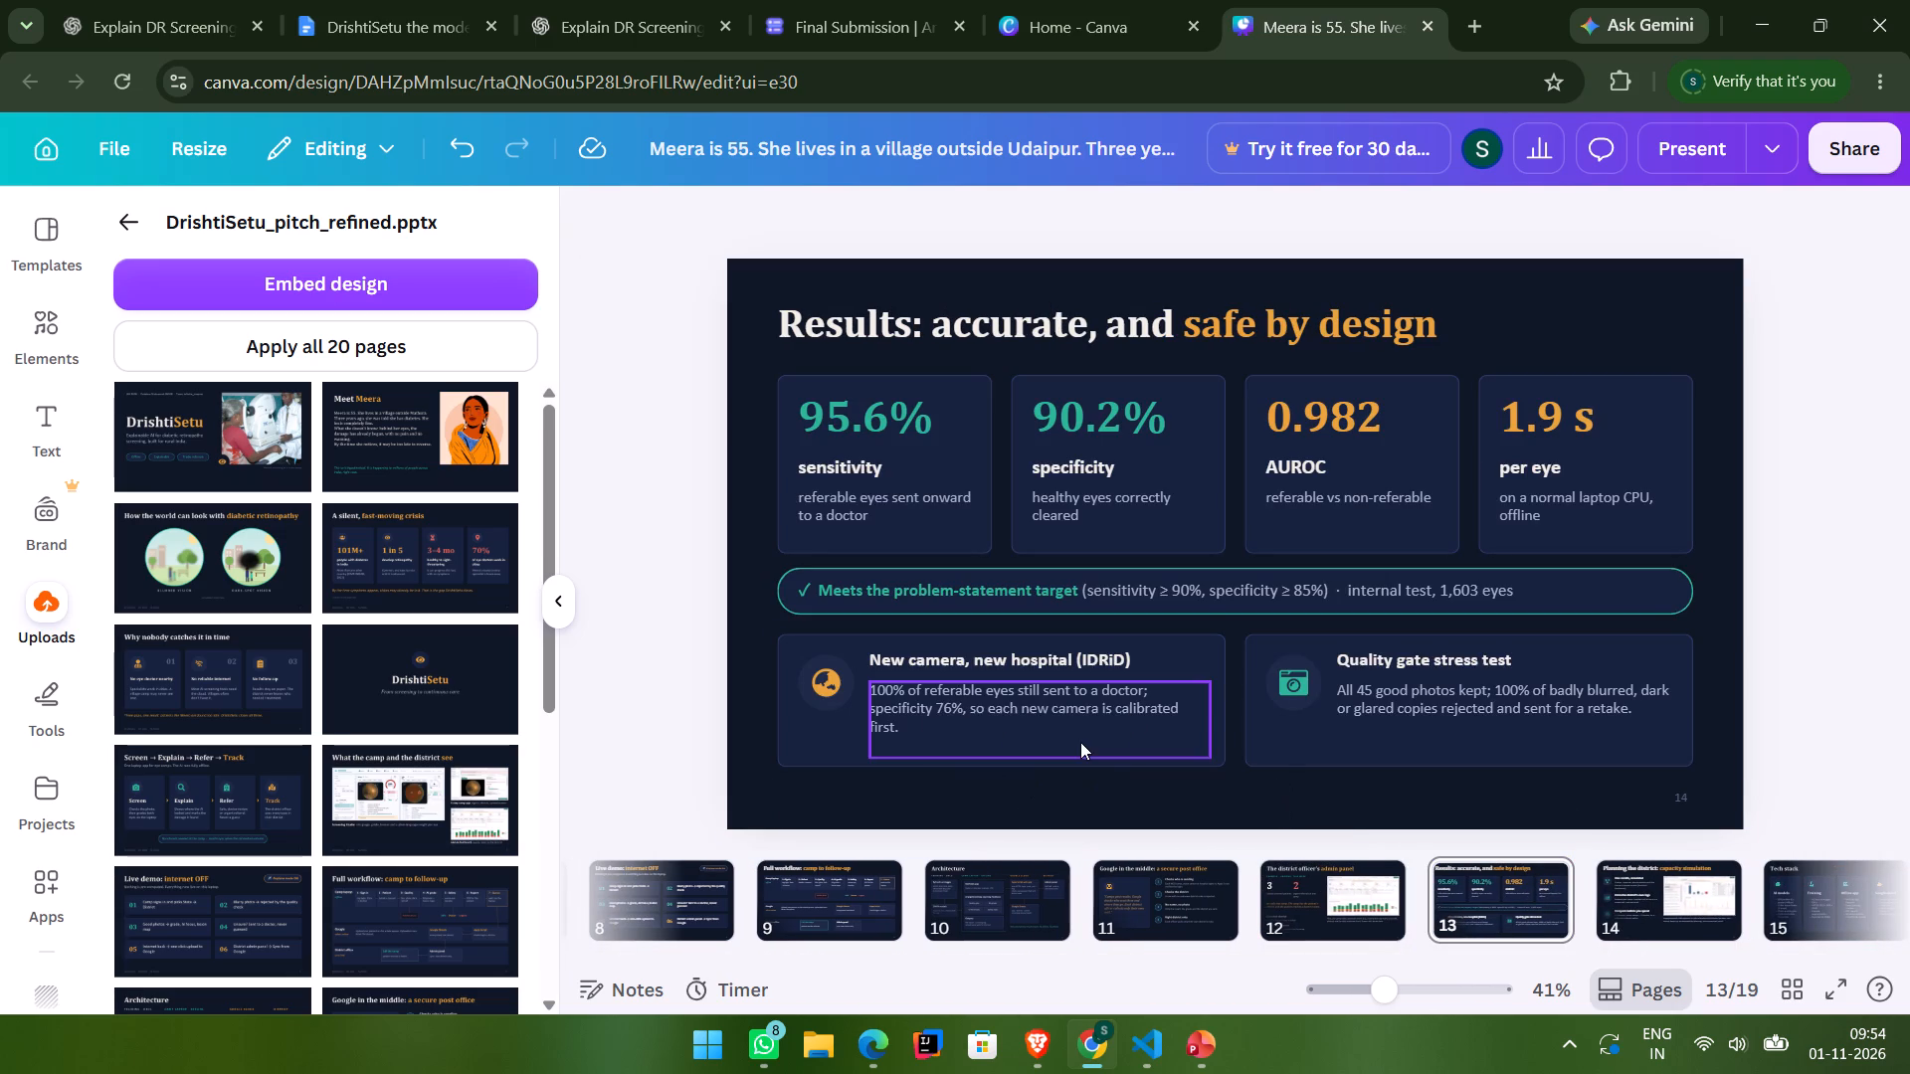
{"action": "scroll", "coordinate": [1653, 893], "scroll_direction": "left", "scroll_amount": 3}
{"action": "left_click", "coordinate": [1373, 909]}
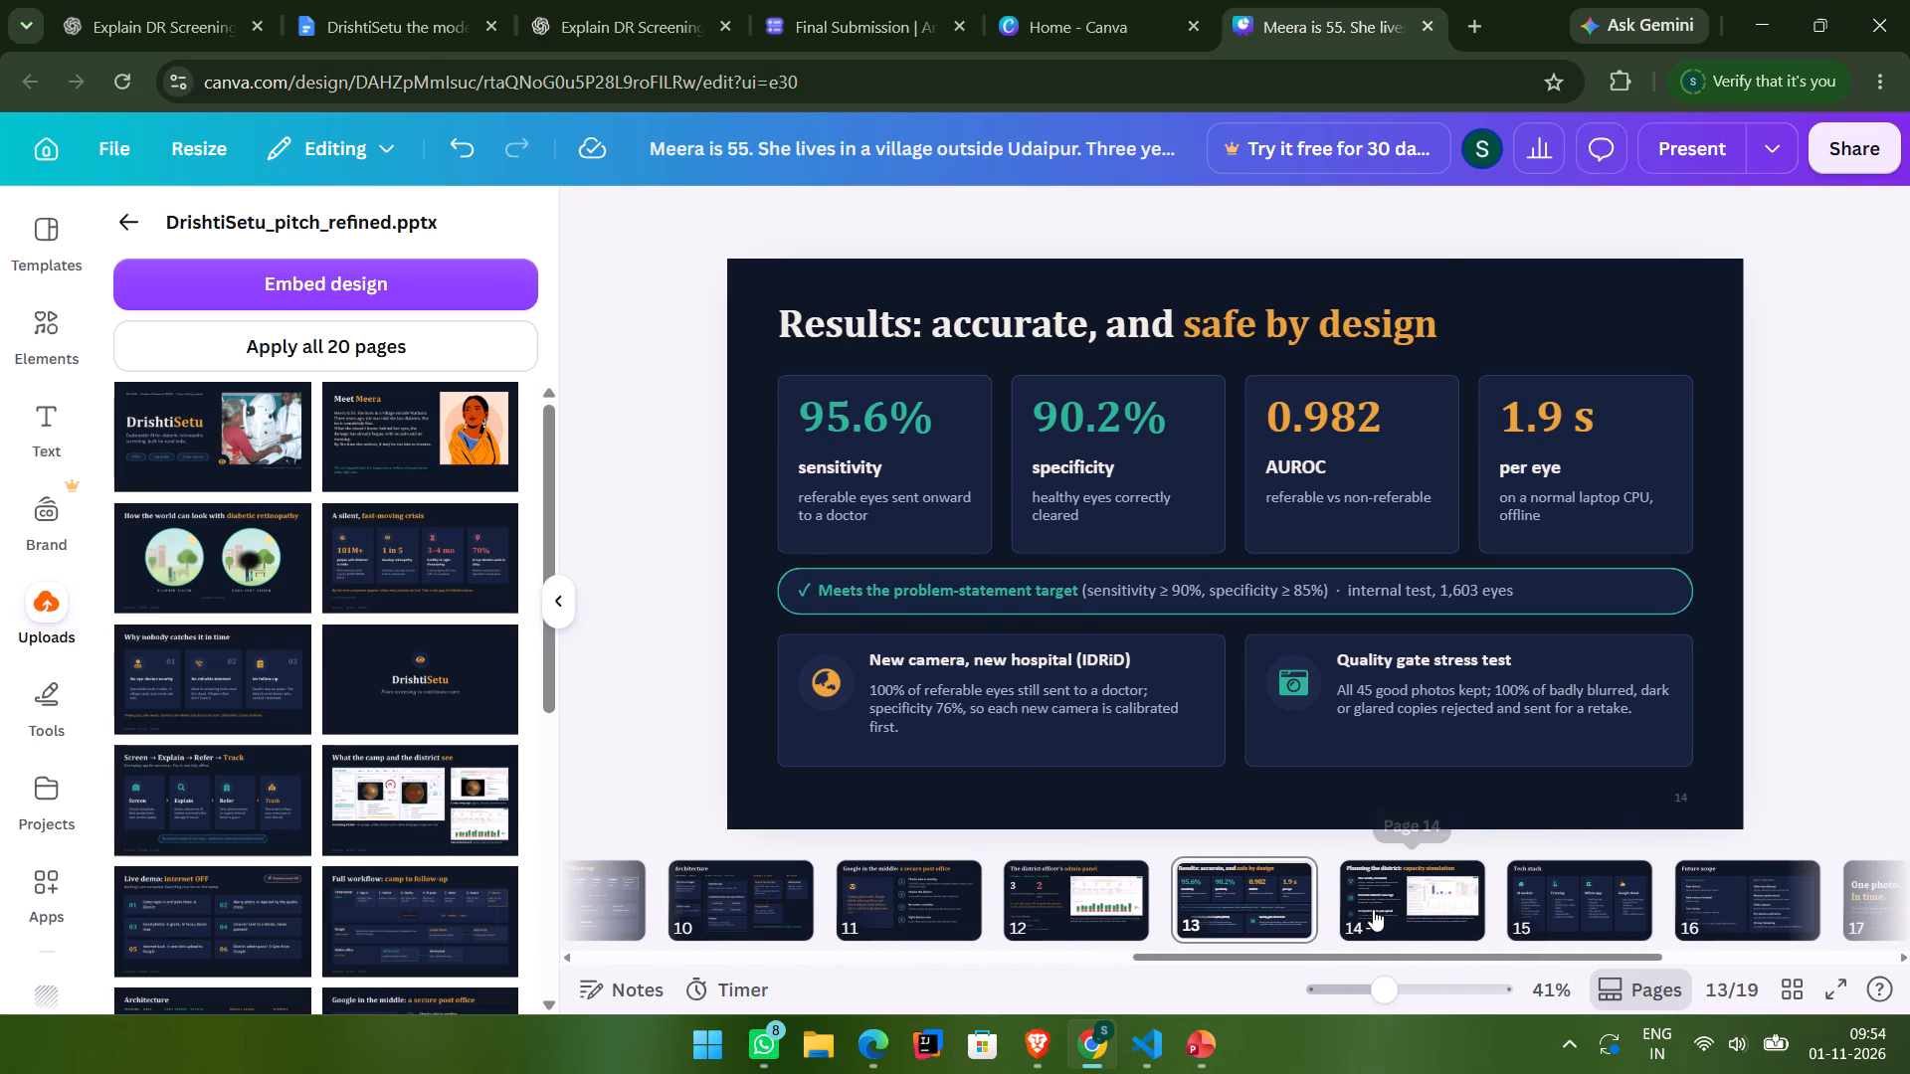
{"action": "left_click", "coordinate": [879, 799]}
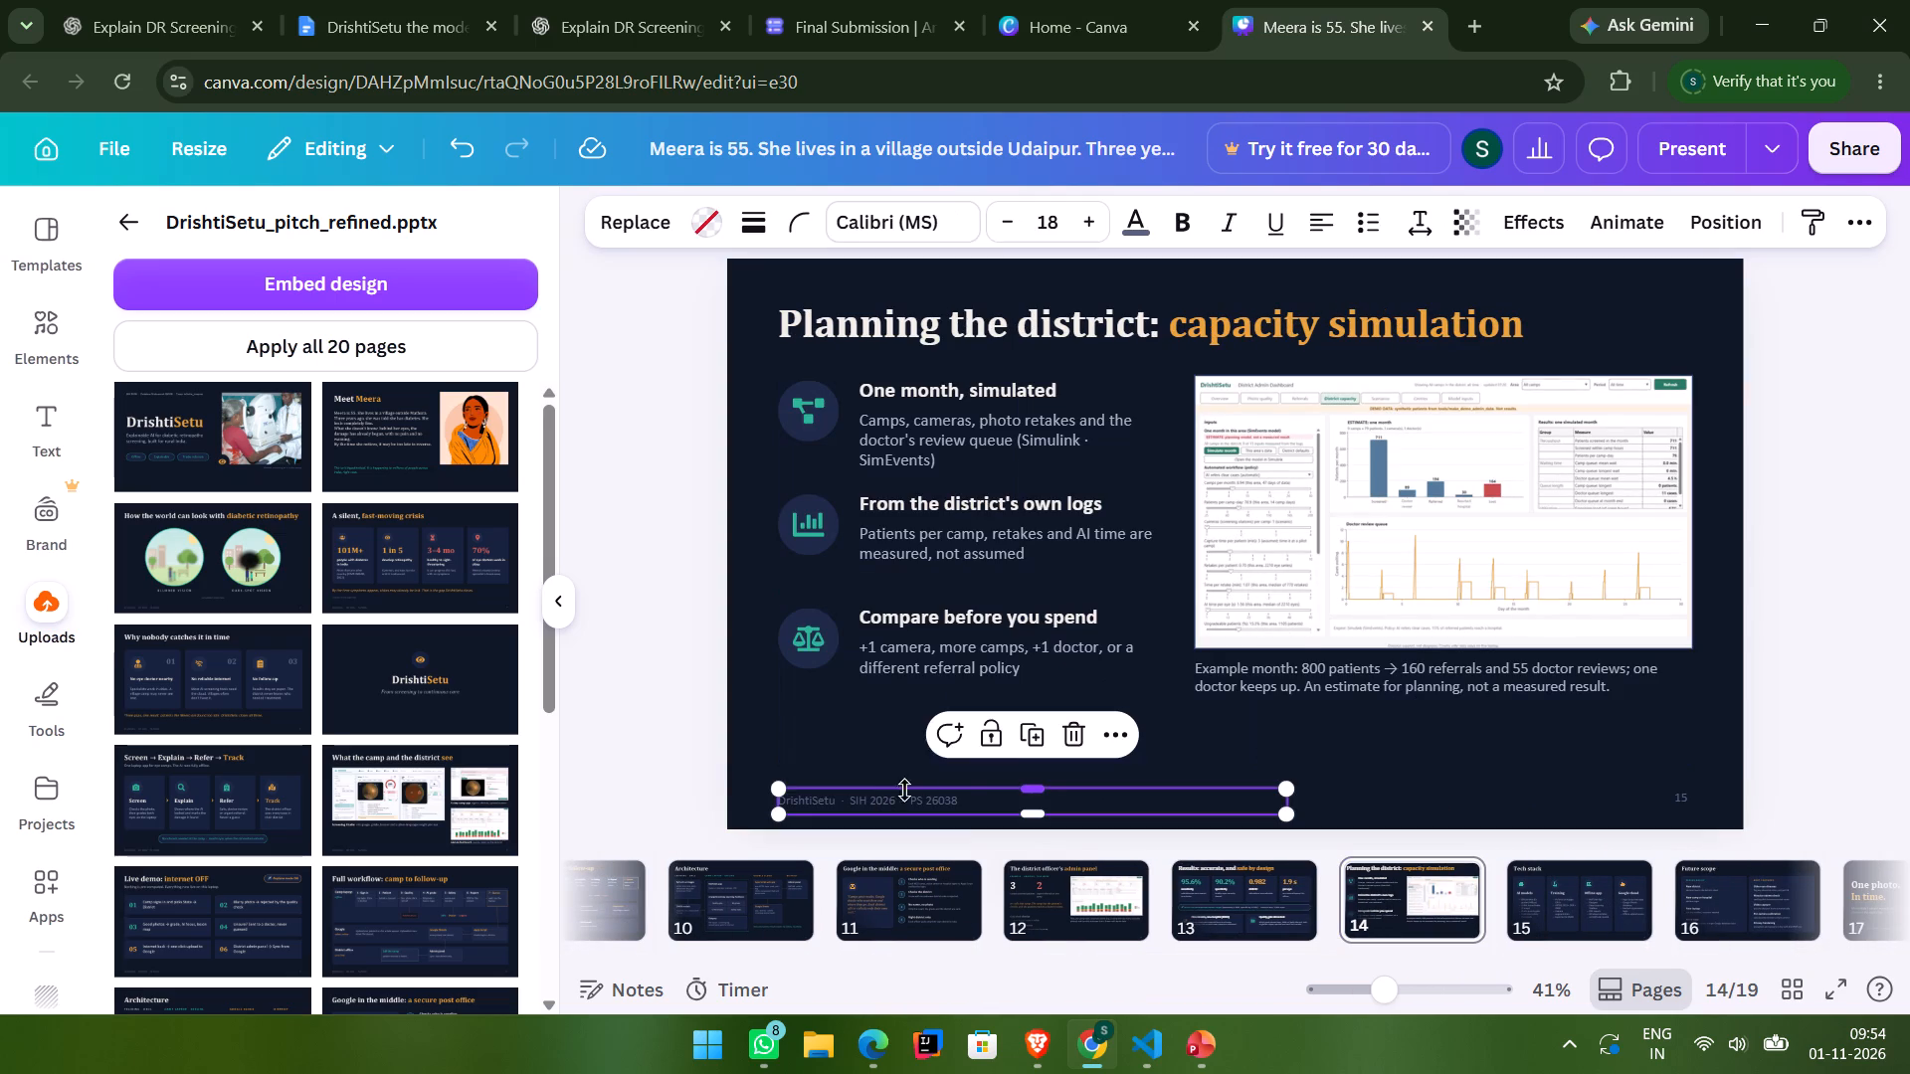
{"action": "left_click", "coordinate": [1085, 727]}
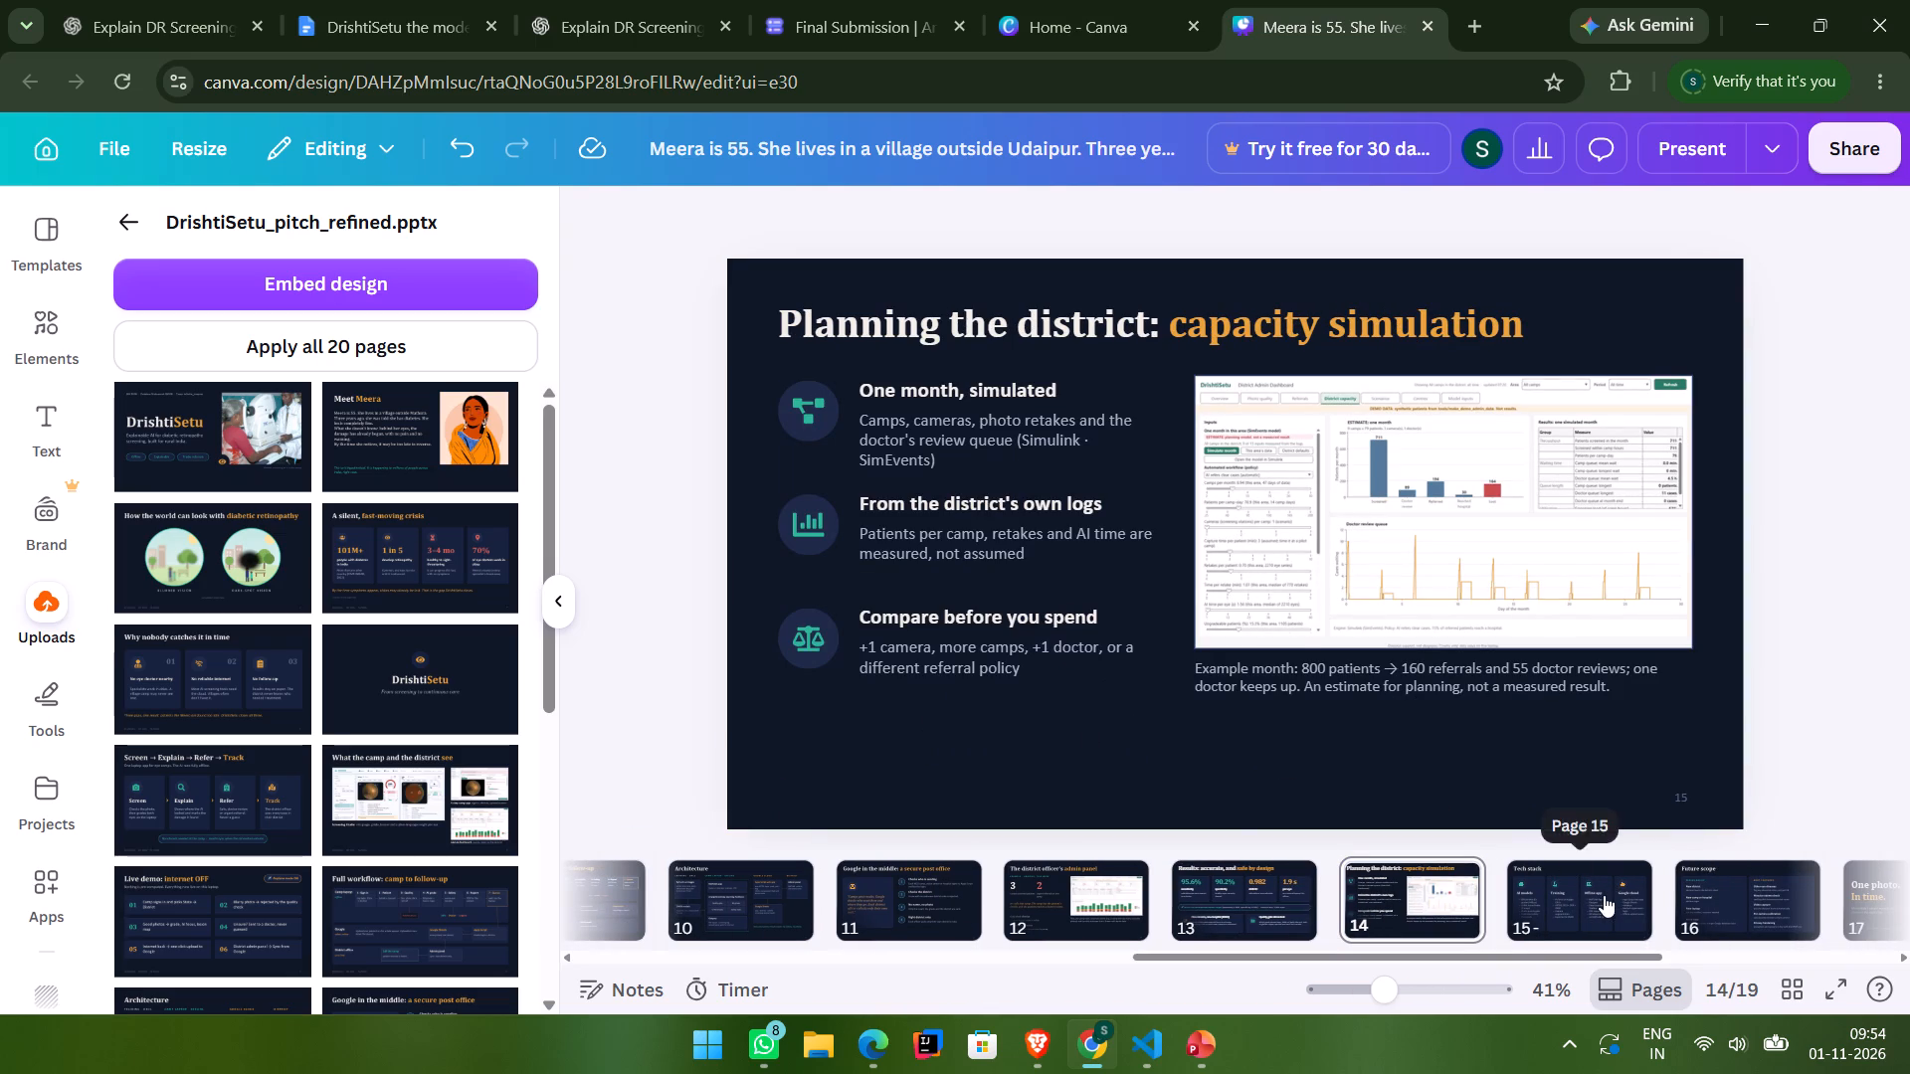
Delete the SIH 2026 footer line from page 15, Tech stack, and page 16, Future scope.
{"action": "left_click", "coordinate": [1604, 895]}
{"action": "left_click", "coordinate": [933, 796]}
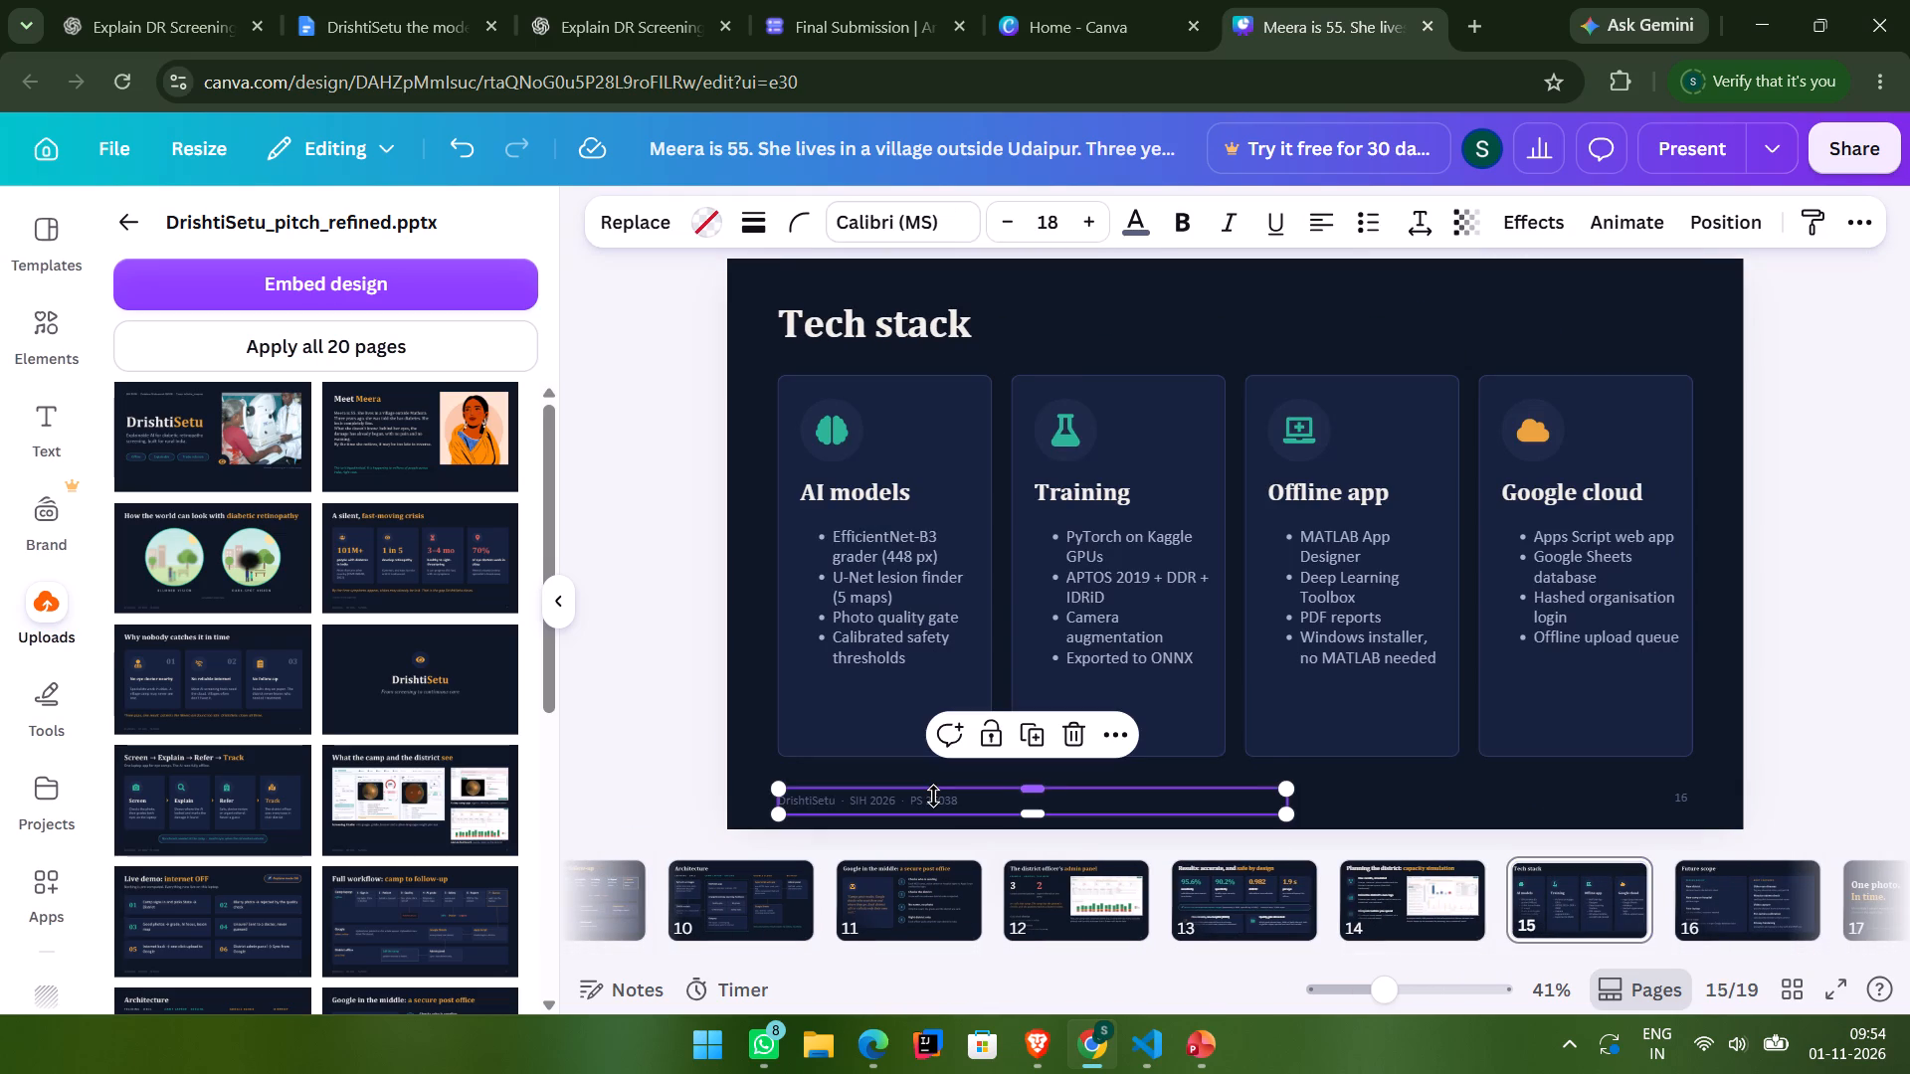
{"action": "left_click", "coordinate": [1063, 733]}
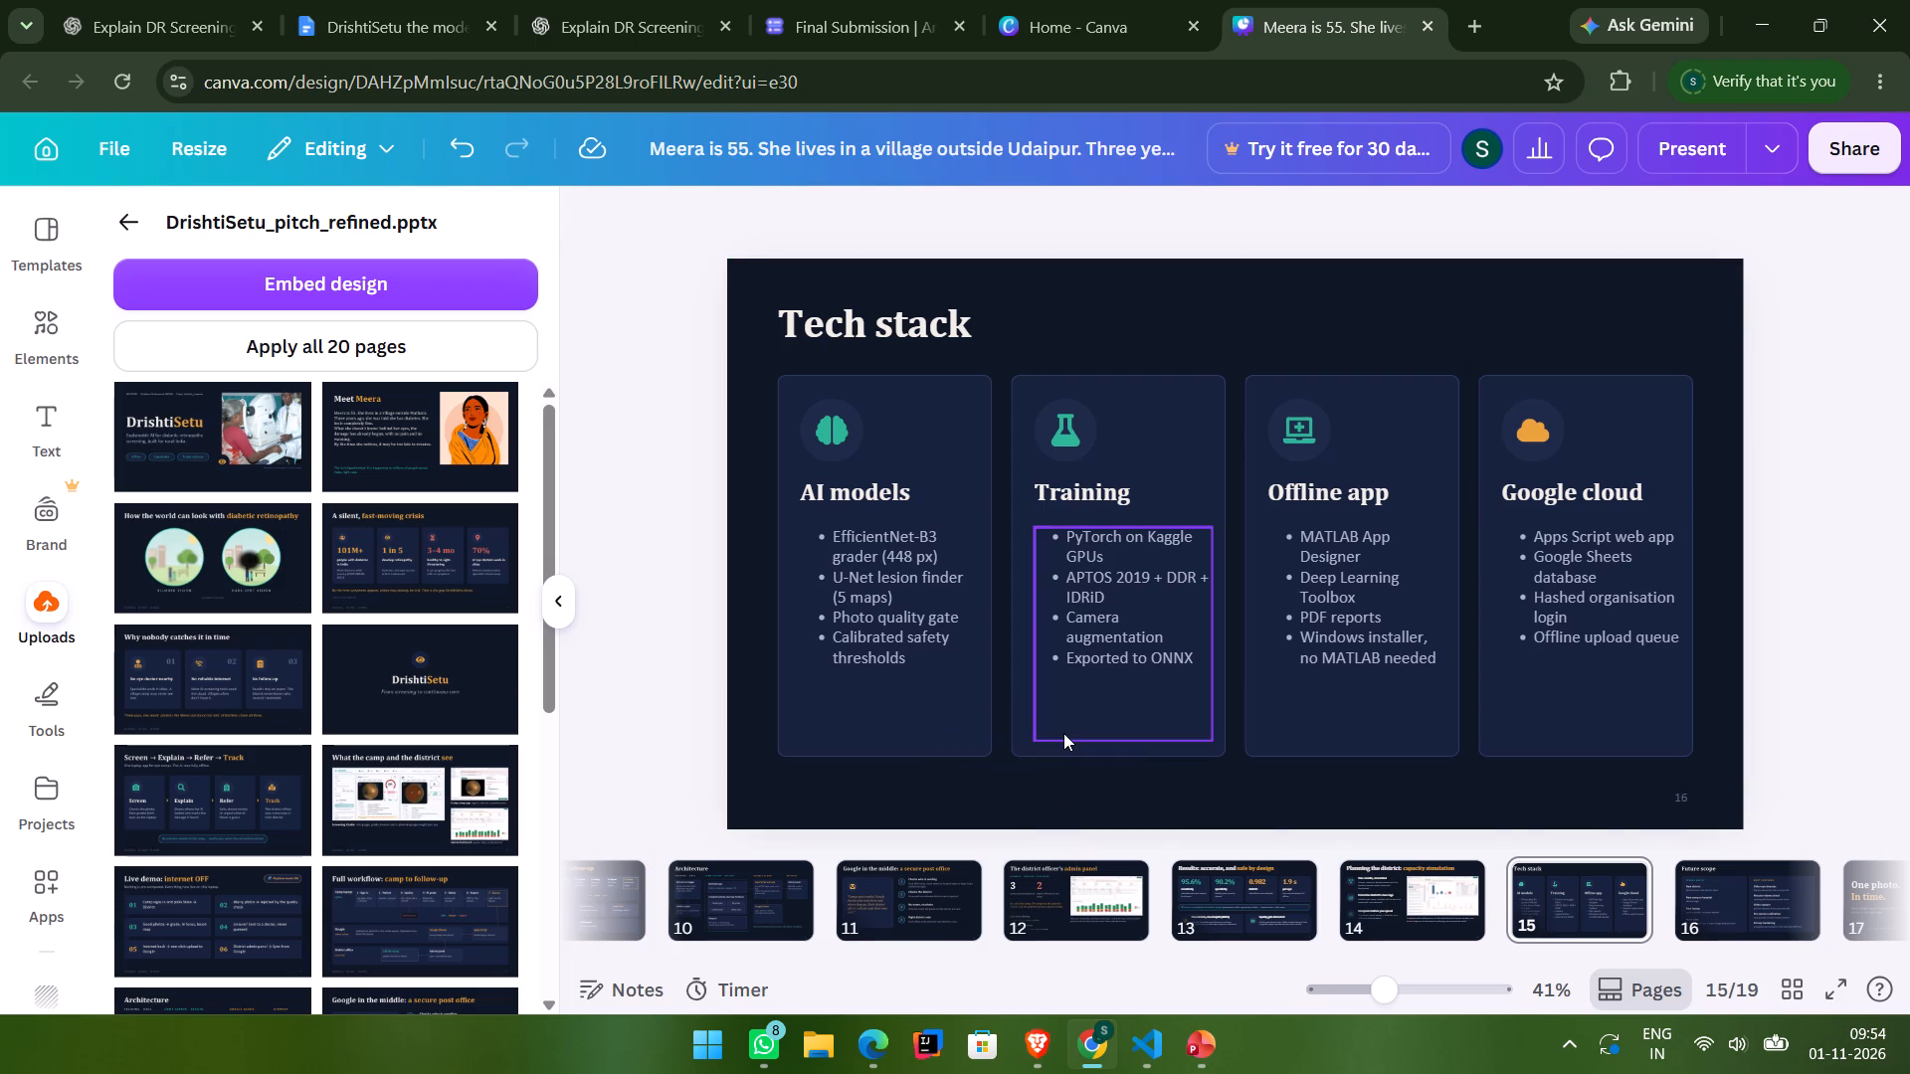
{"action": "scroll", "coordinate": [1636, 896], "scroll_direction": "left", "scroll_amount": 3}
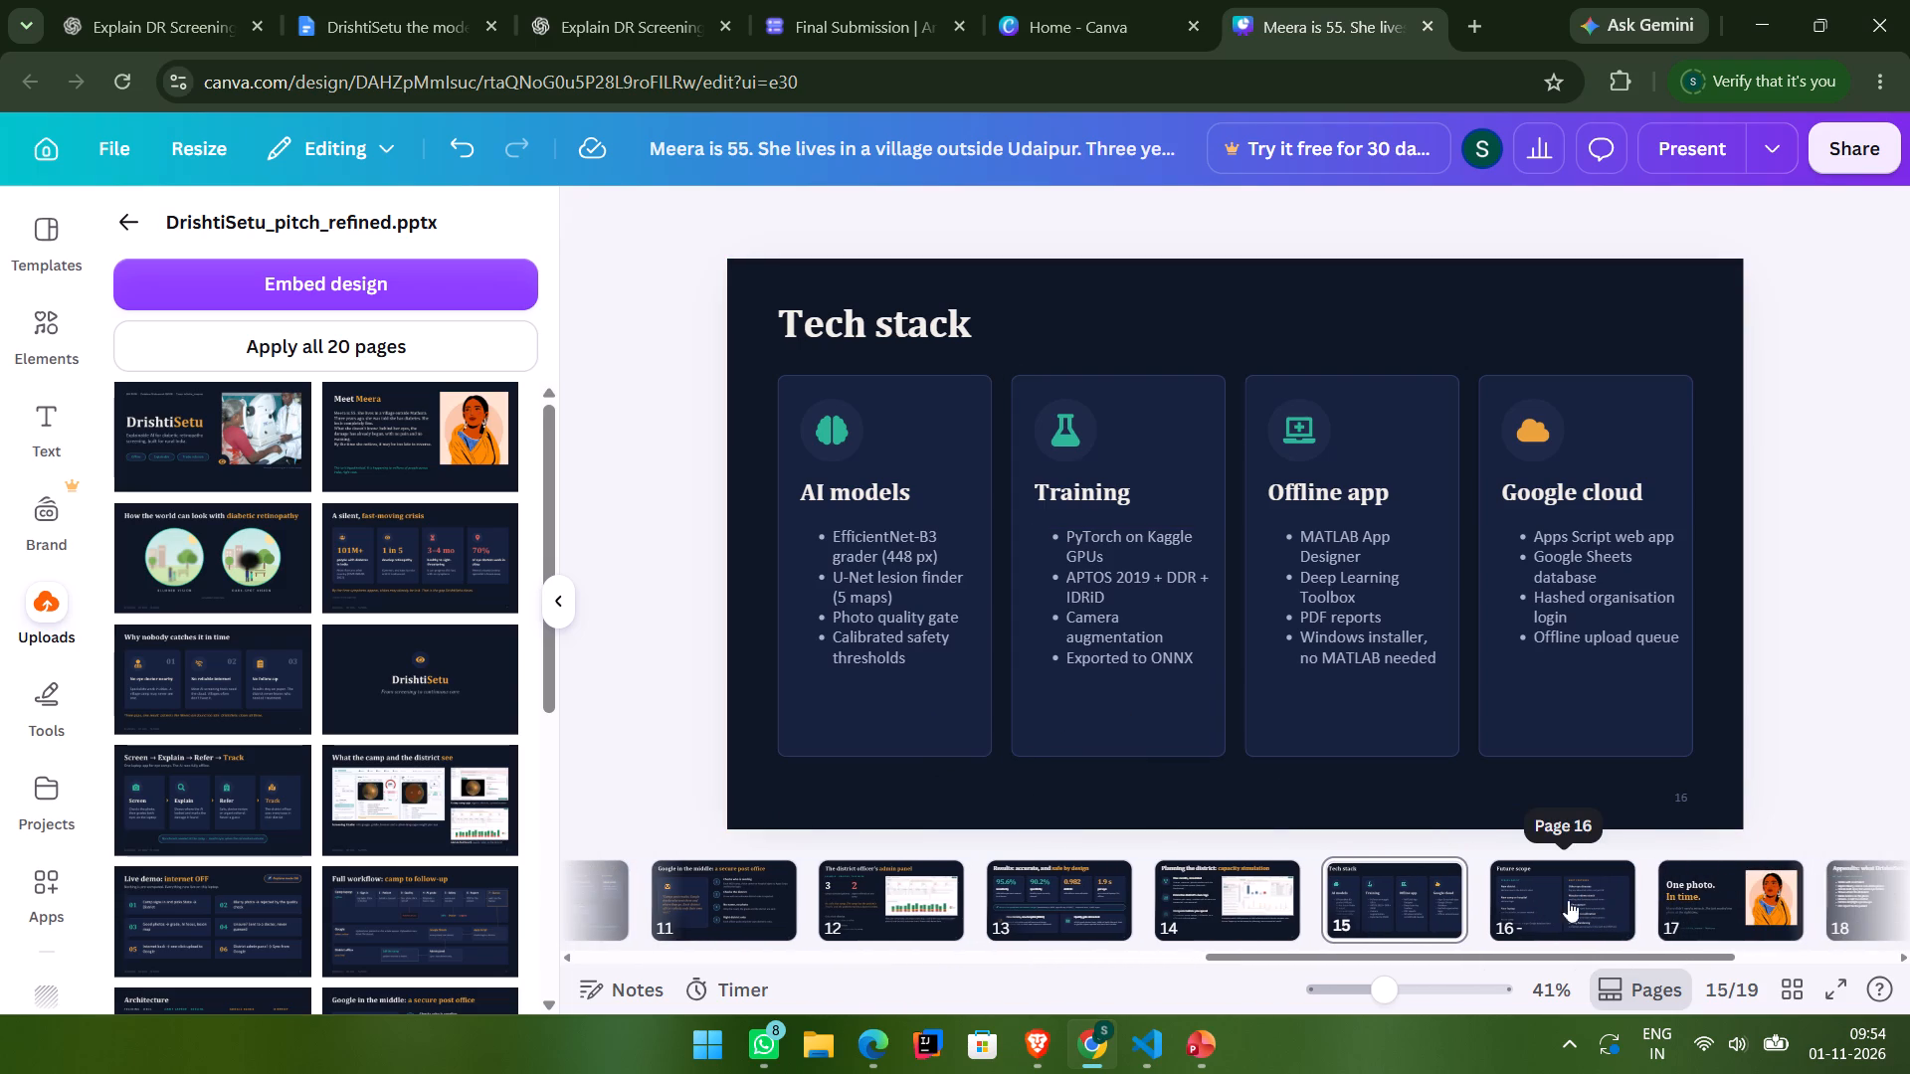
{"action": "left_click", "coordinate": [1544, 902]}
{"action": "left_click", "coordinate": [872, 800]}
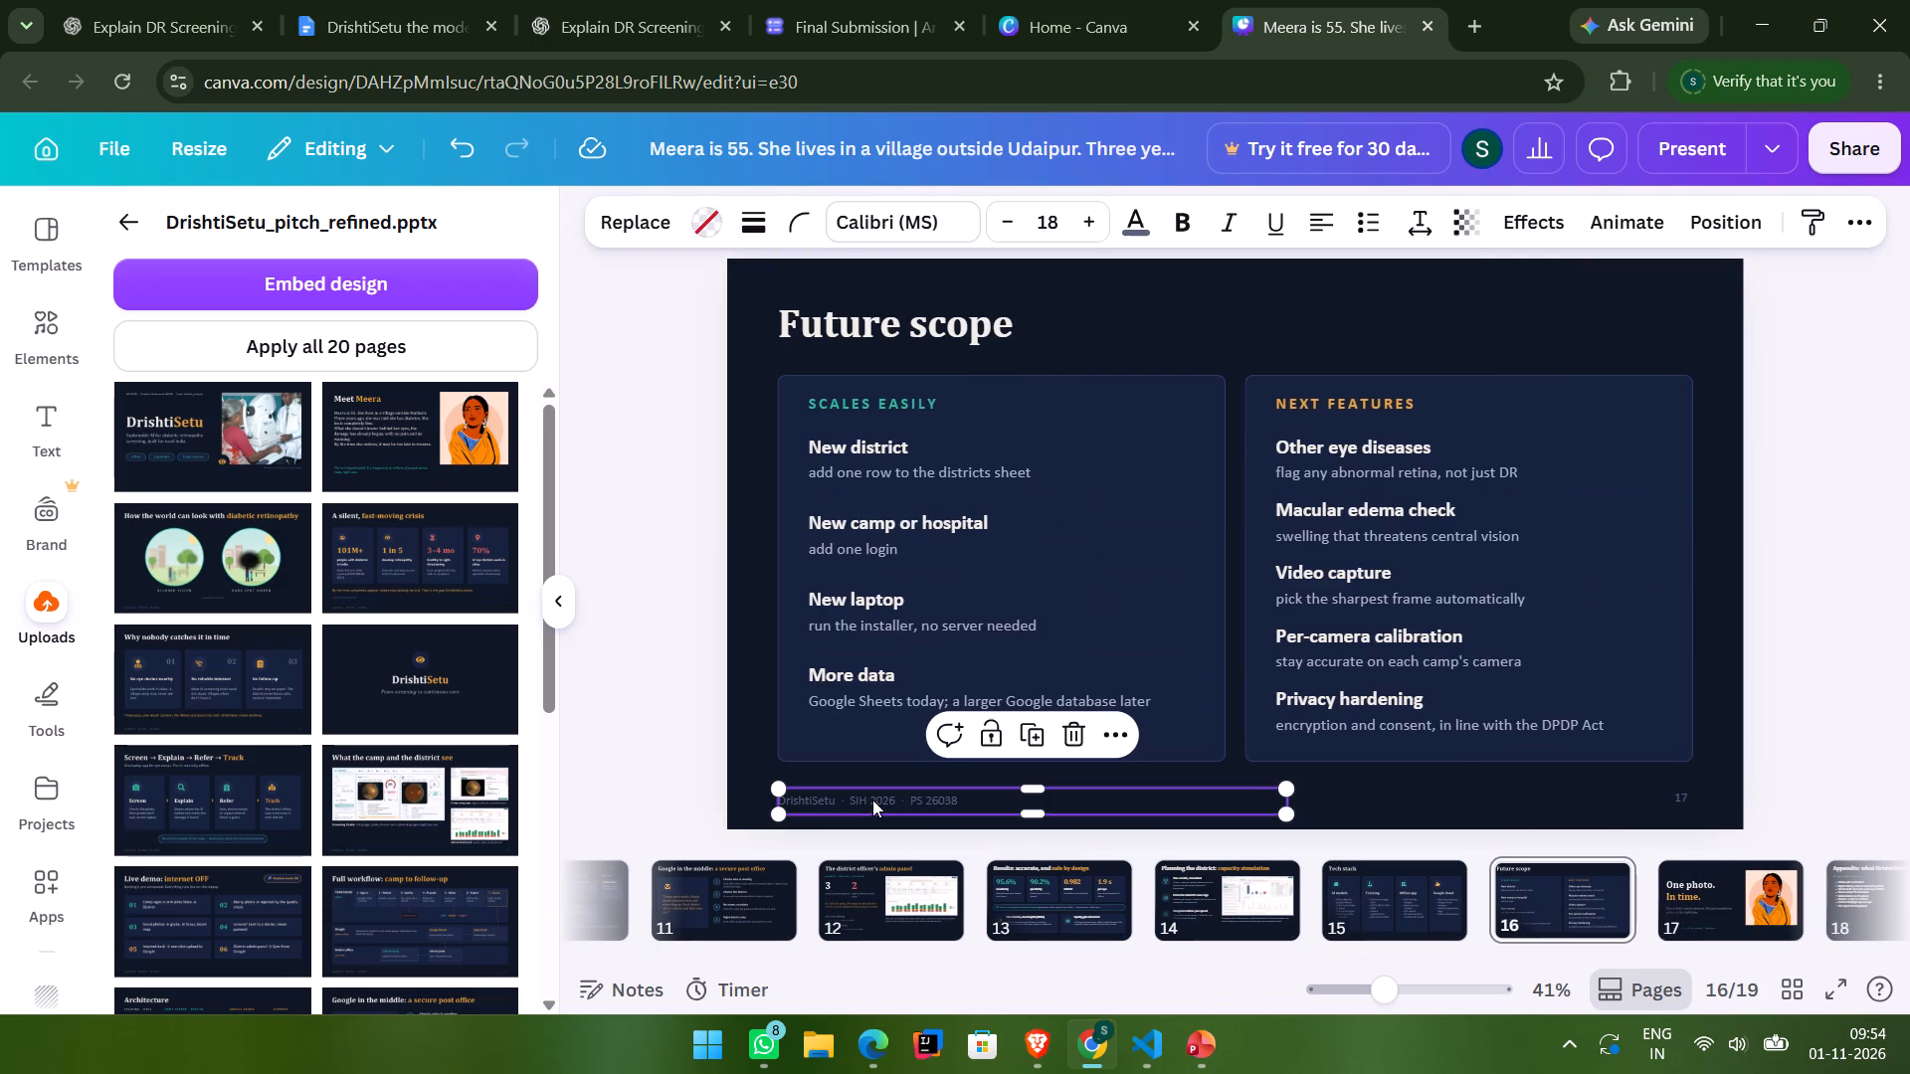
{"action": "left_click", "coordinate": [1071, 737]}
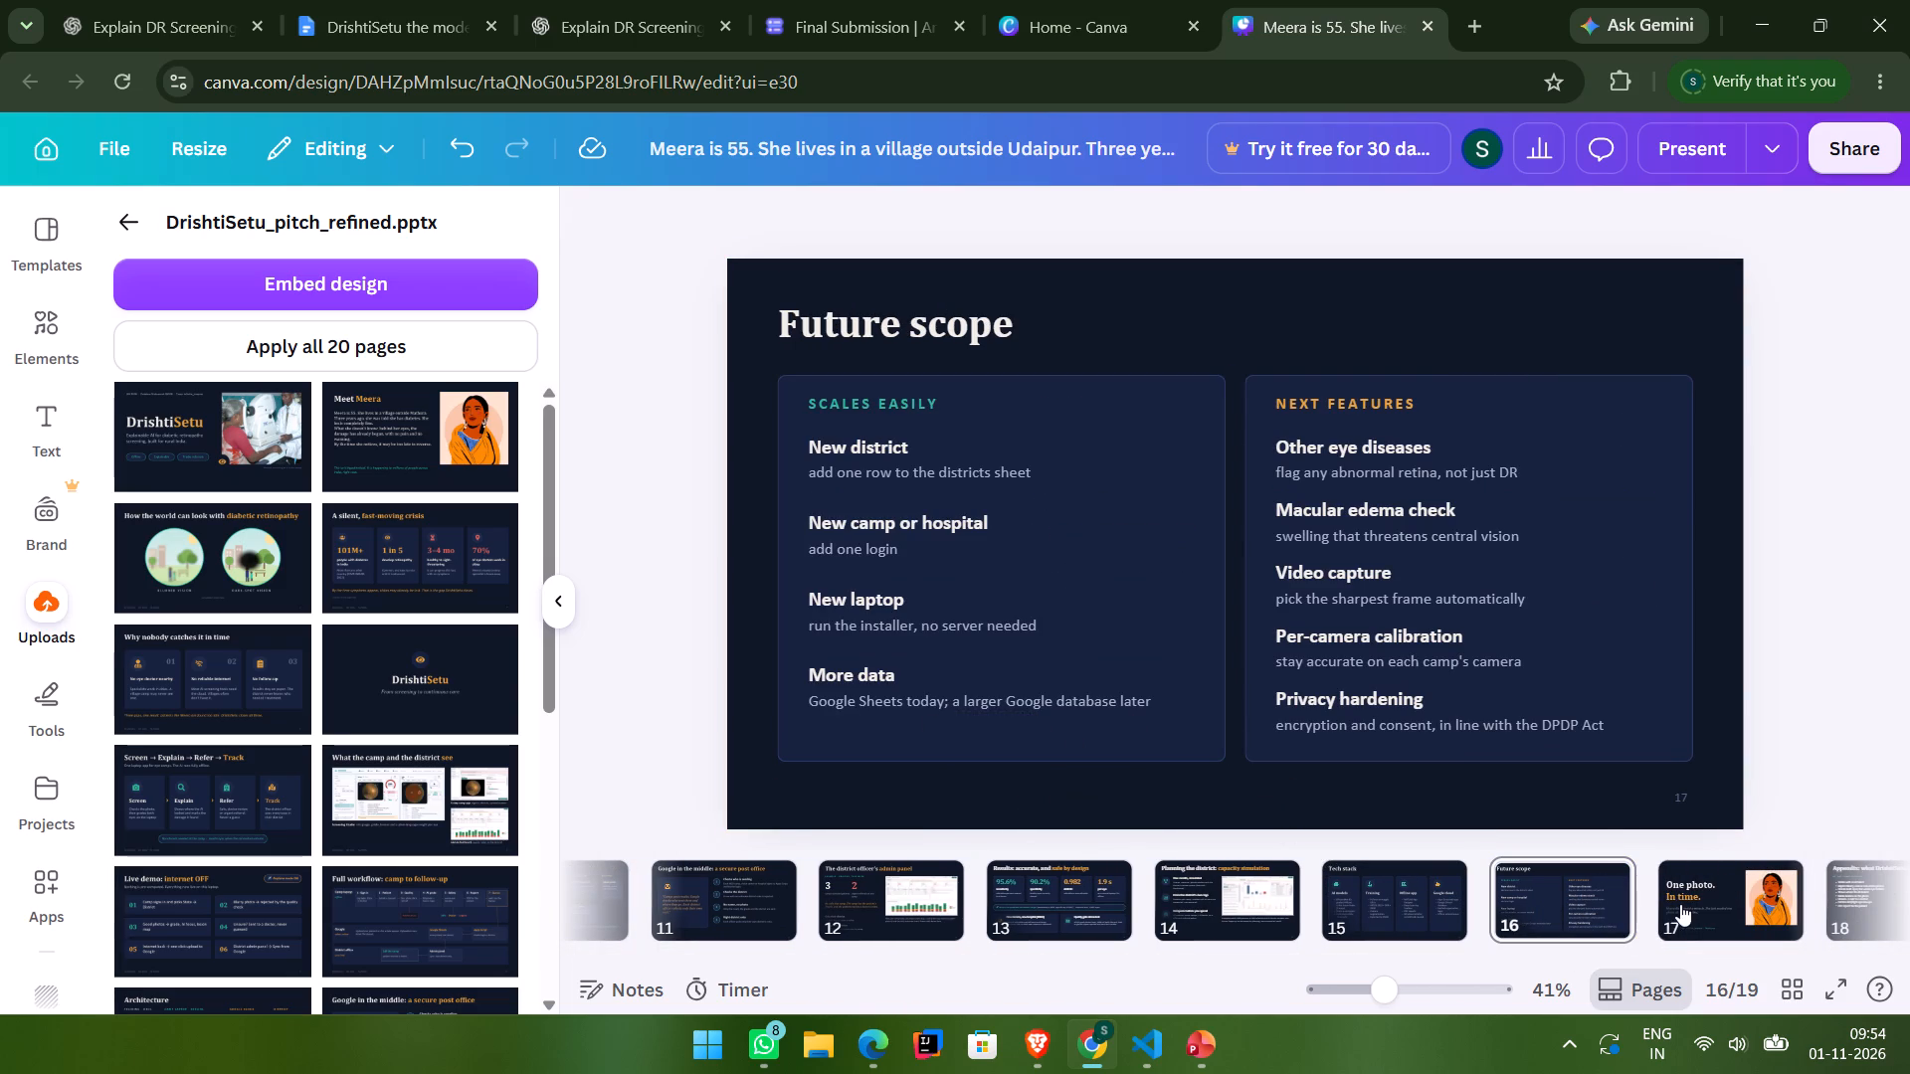
On page 17, the closing thank-you slide, replace the team name Infinite_loopers with "Kasukabe Defence Group".
{"action": "scroll", "coordinate": [1680, 904], "scroll_direction": "left", "scroll_amount": 3}
{"action": "left_click", "coordinate": [1467, 894]}
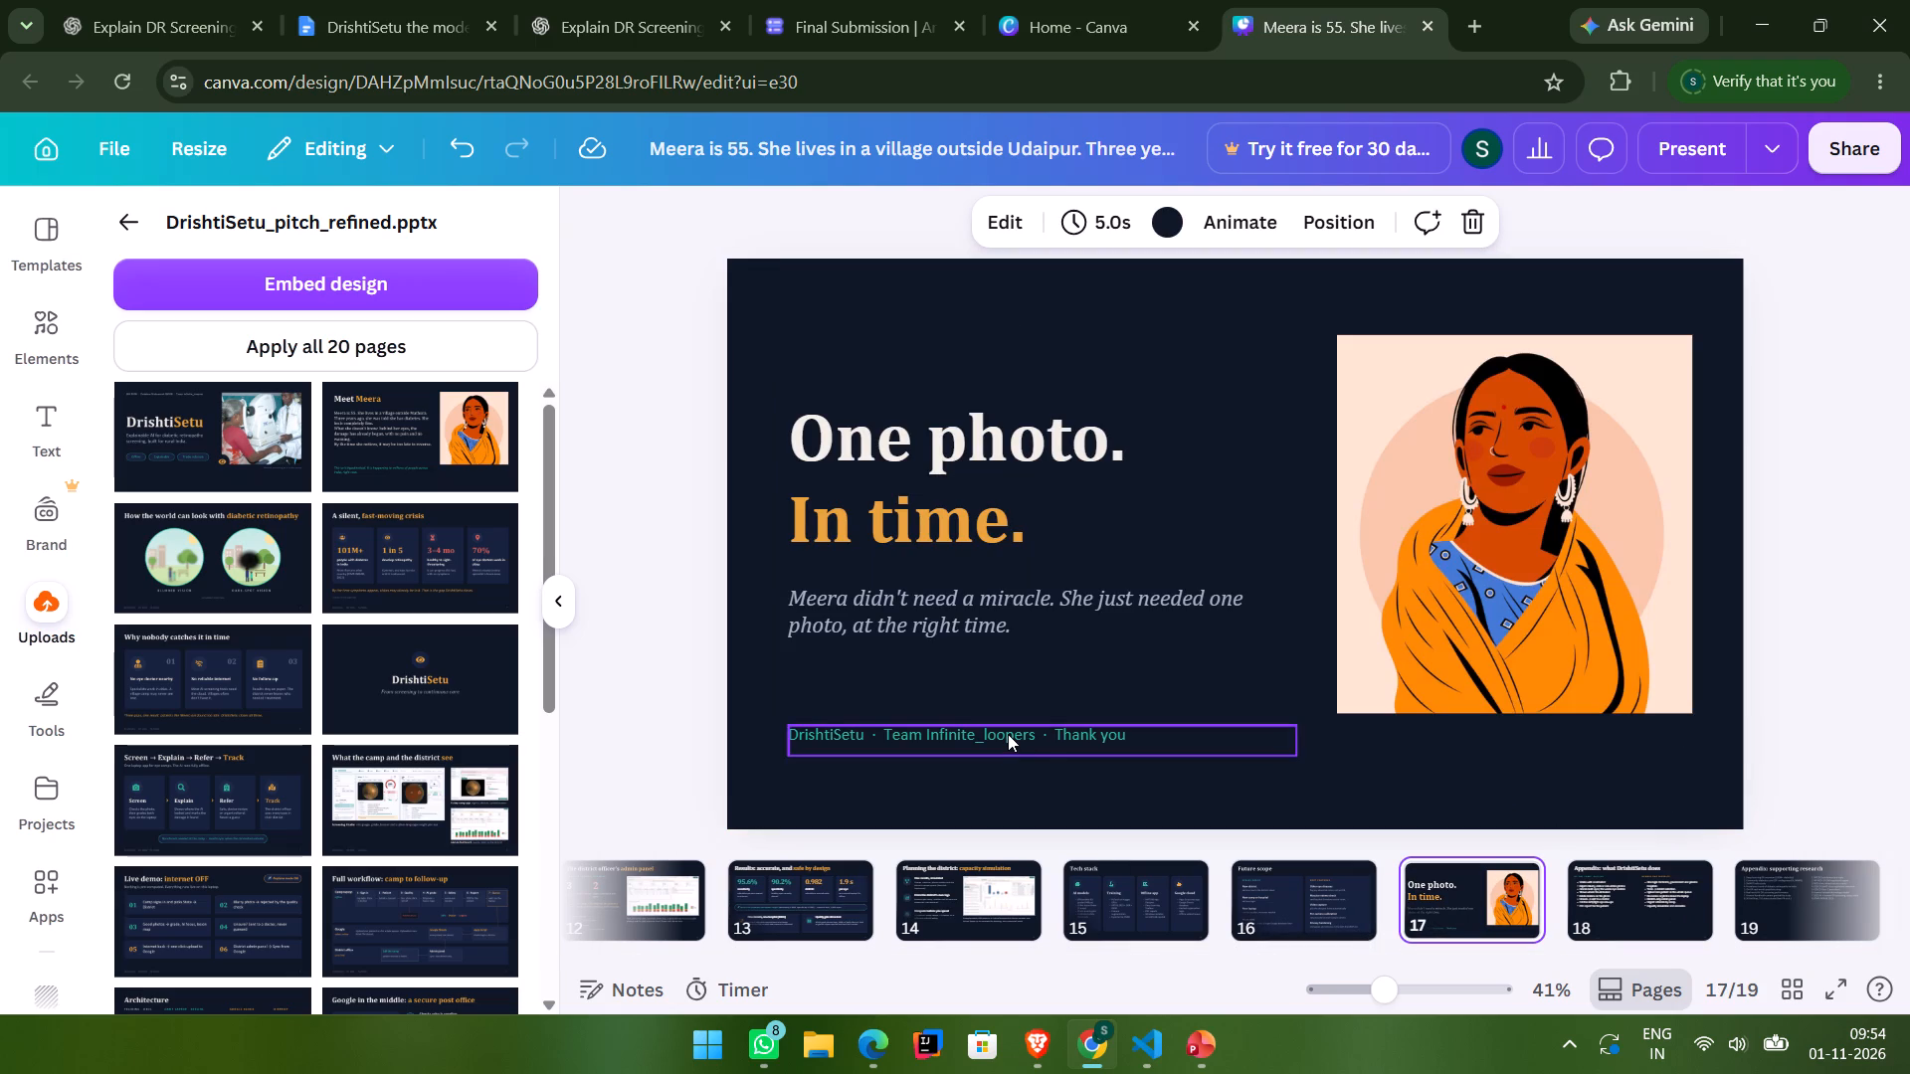
{"action": "left_click", "coordinate": [1041, 739]}
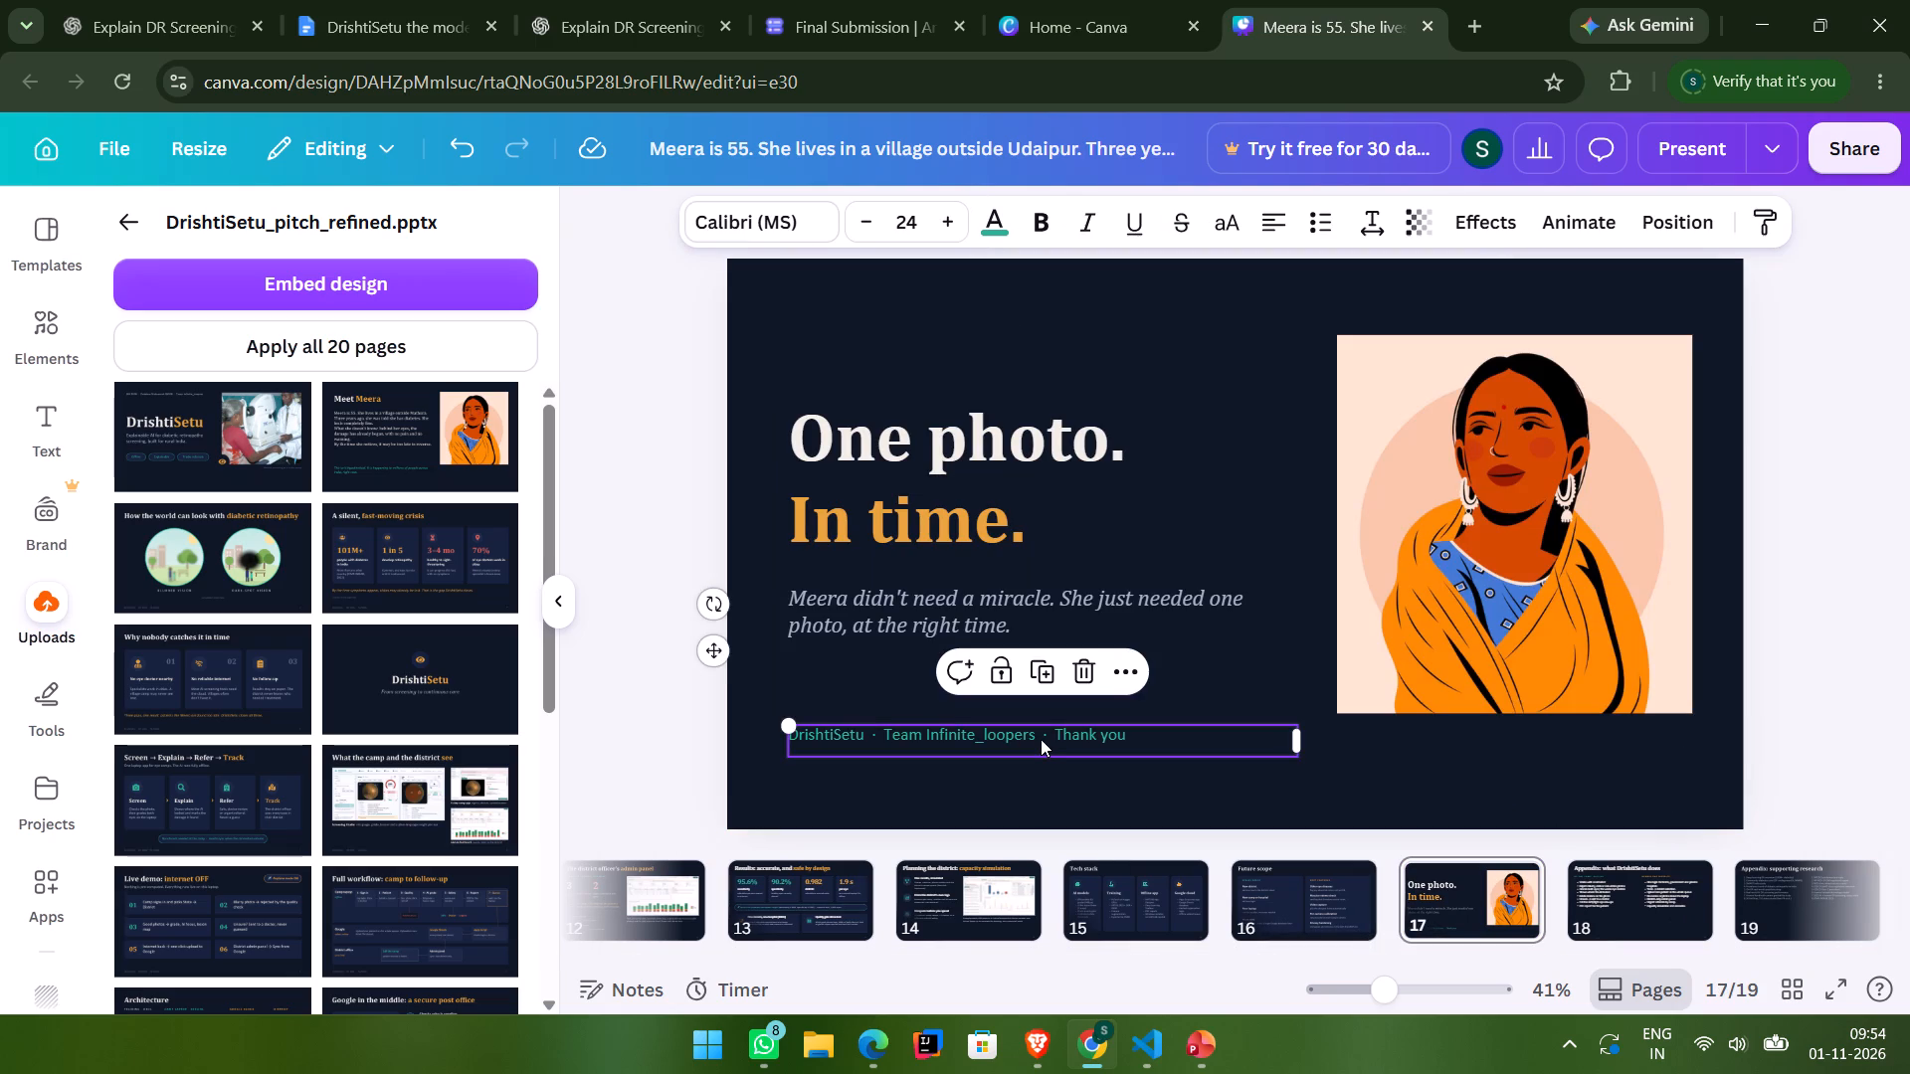
{"action": "double_click", "coordinate": [1035, 744]}
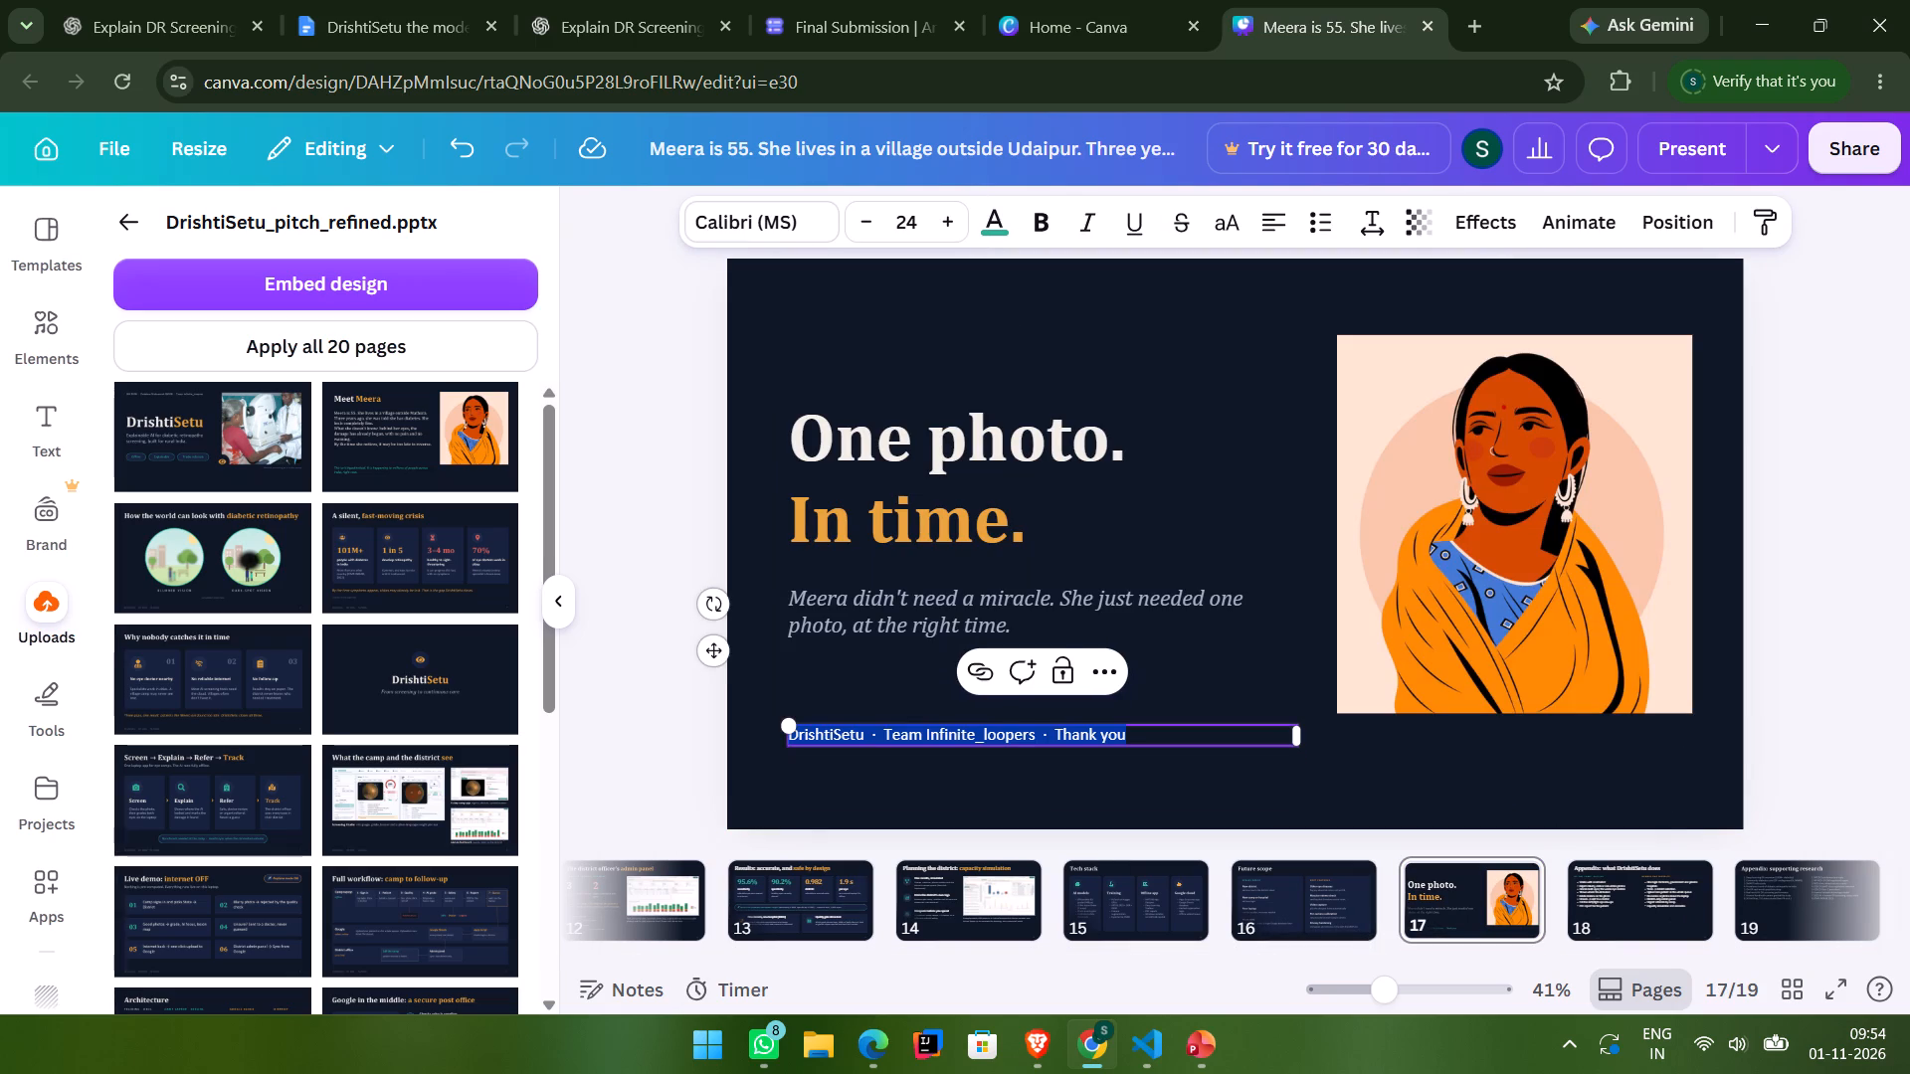
{"action": "left_click", "coordinate": [1035, 735]}
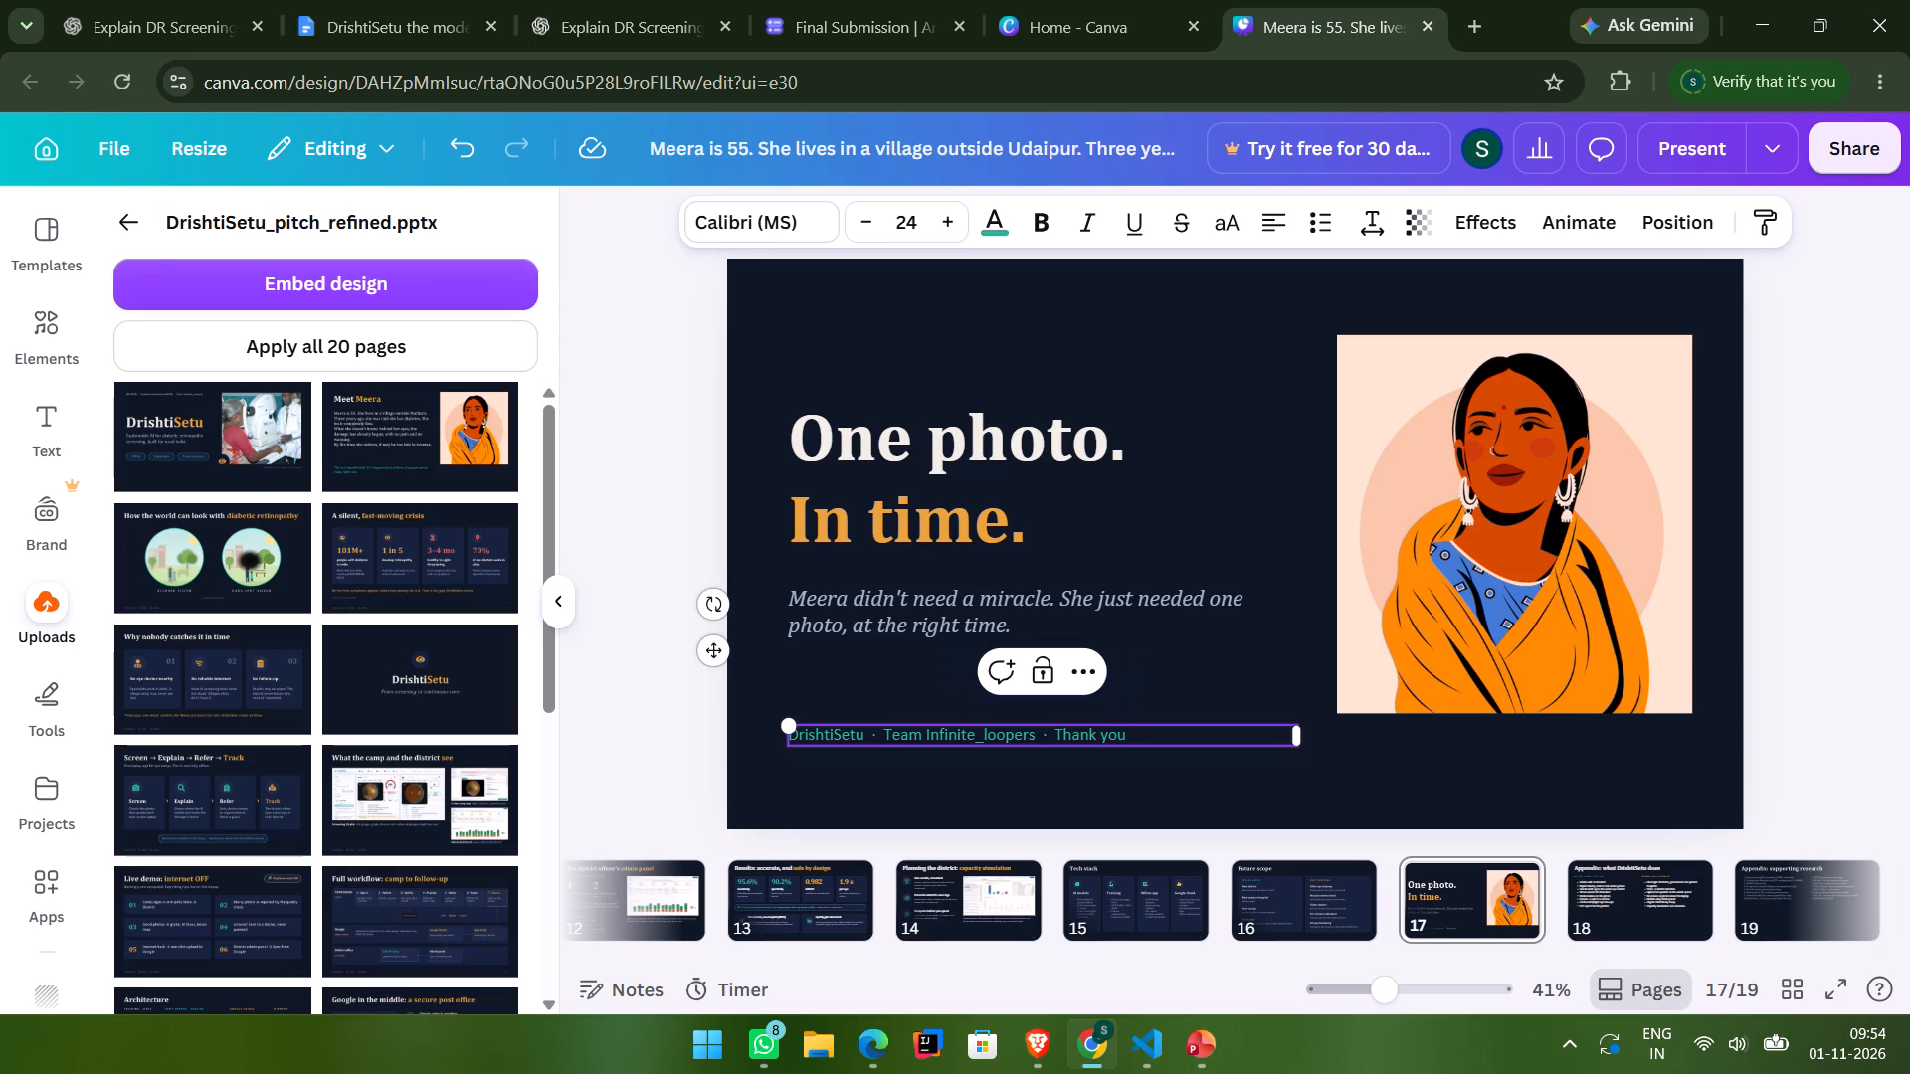
{"action": "left_click_drag", "start_coordinate": [1036, 738], "coordinate": [930, 740]}
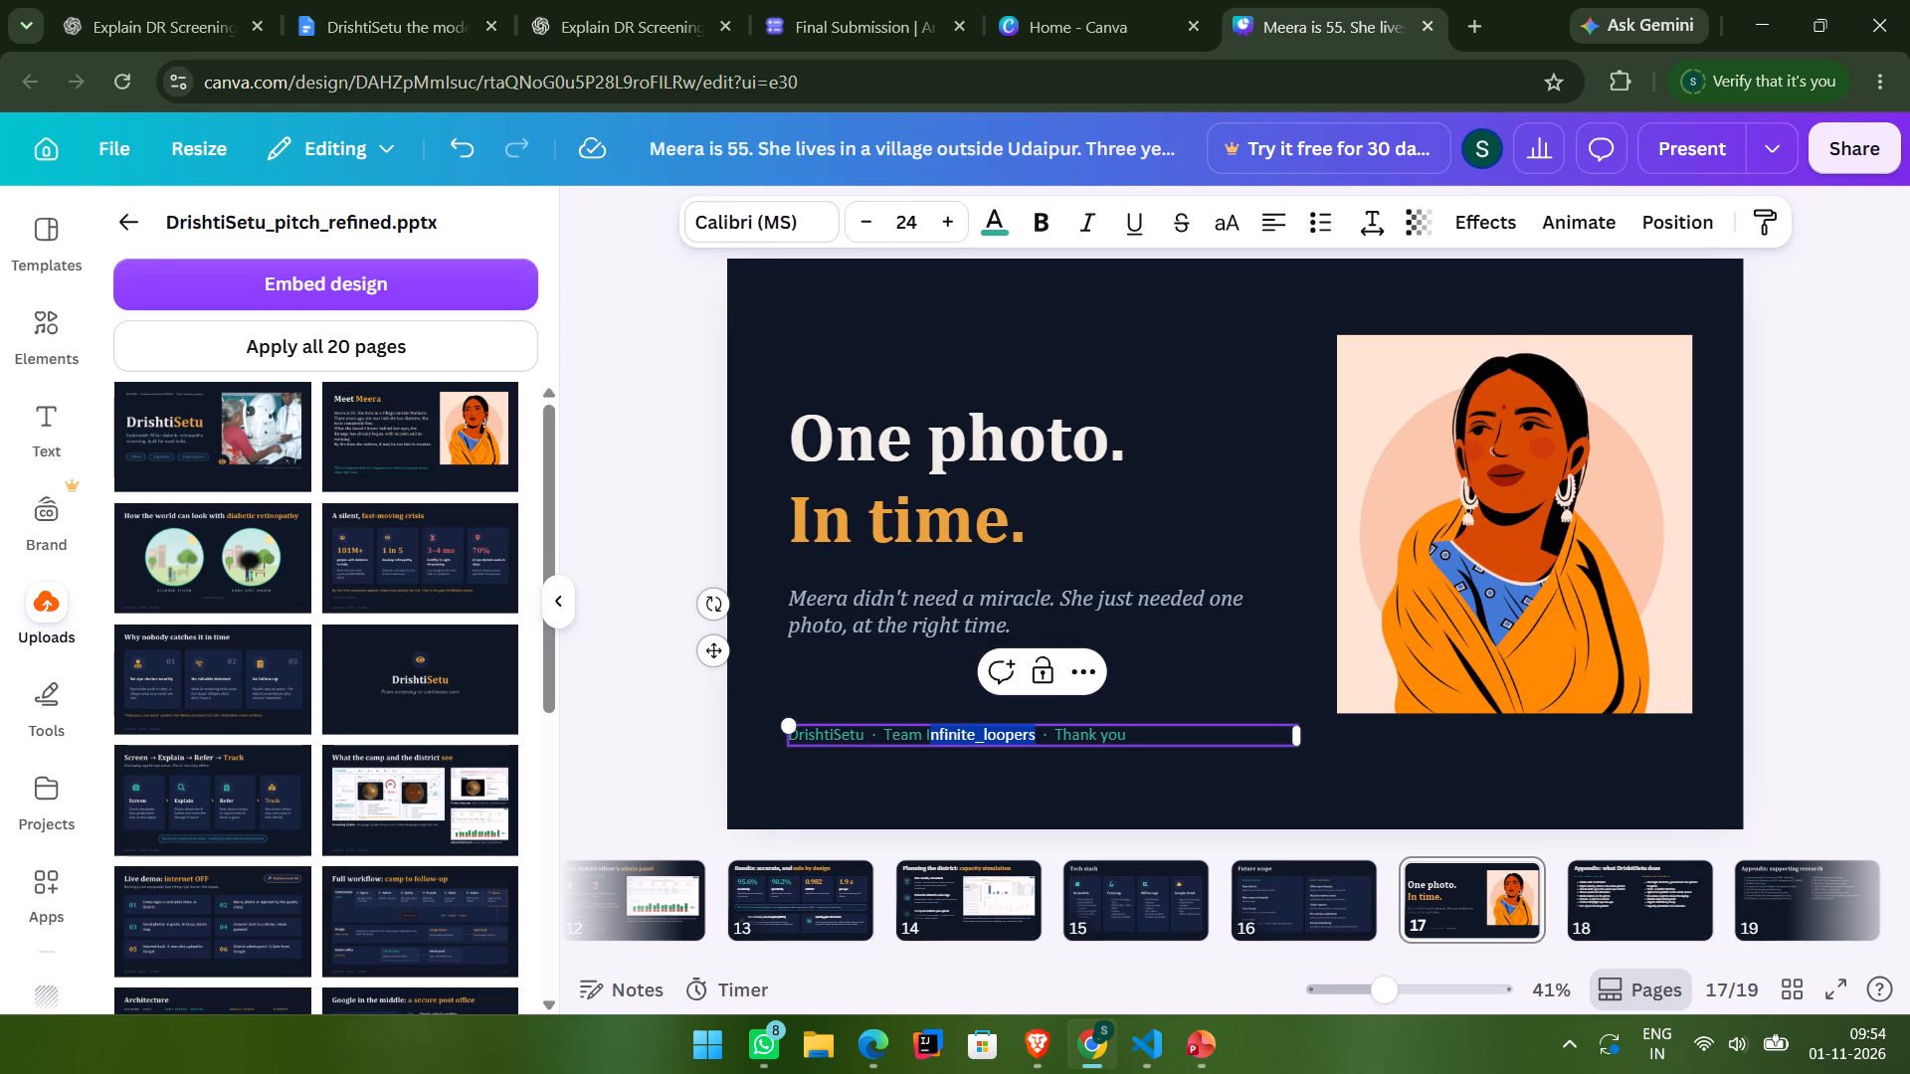
{"action": "left_click_drag", "start_coordinate": [930, 740], "coordinate": [927, 742]}
{"action": "key", "text": "BackSpace"}
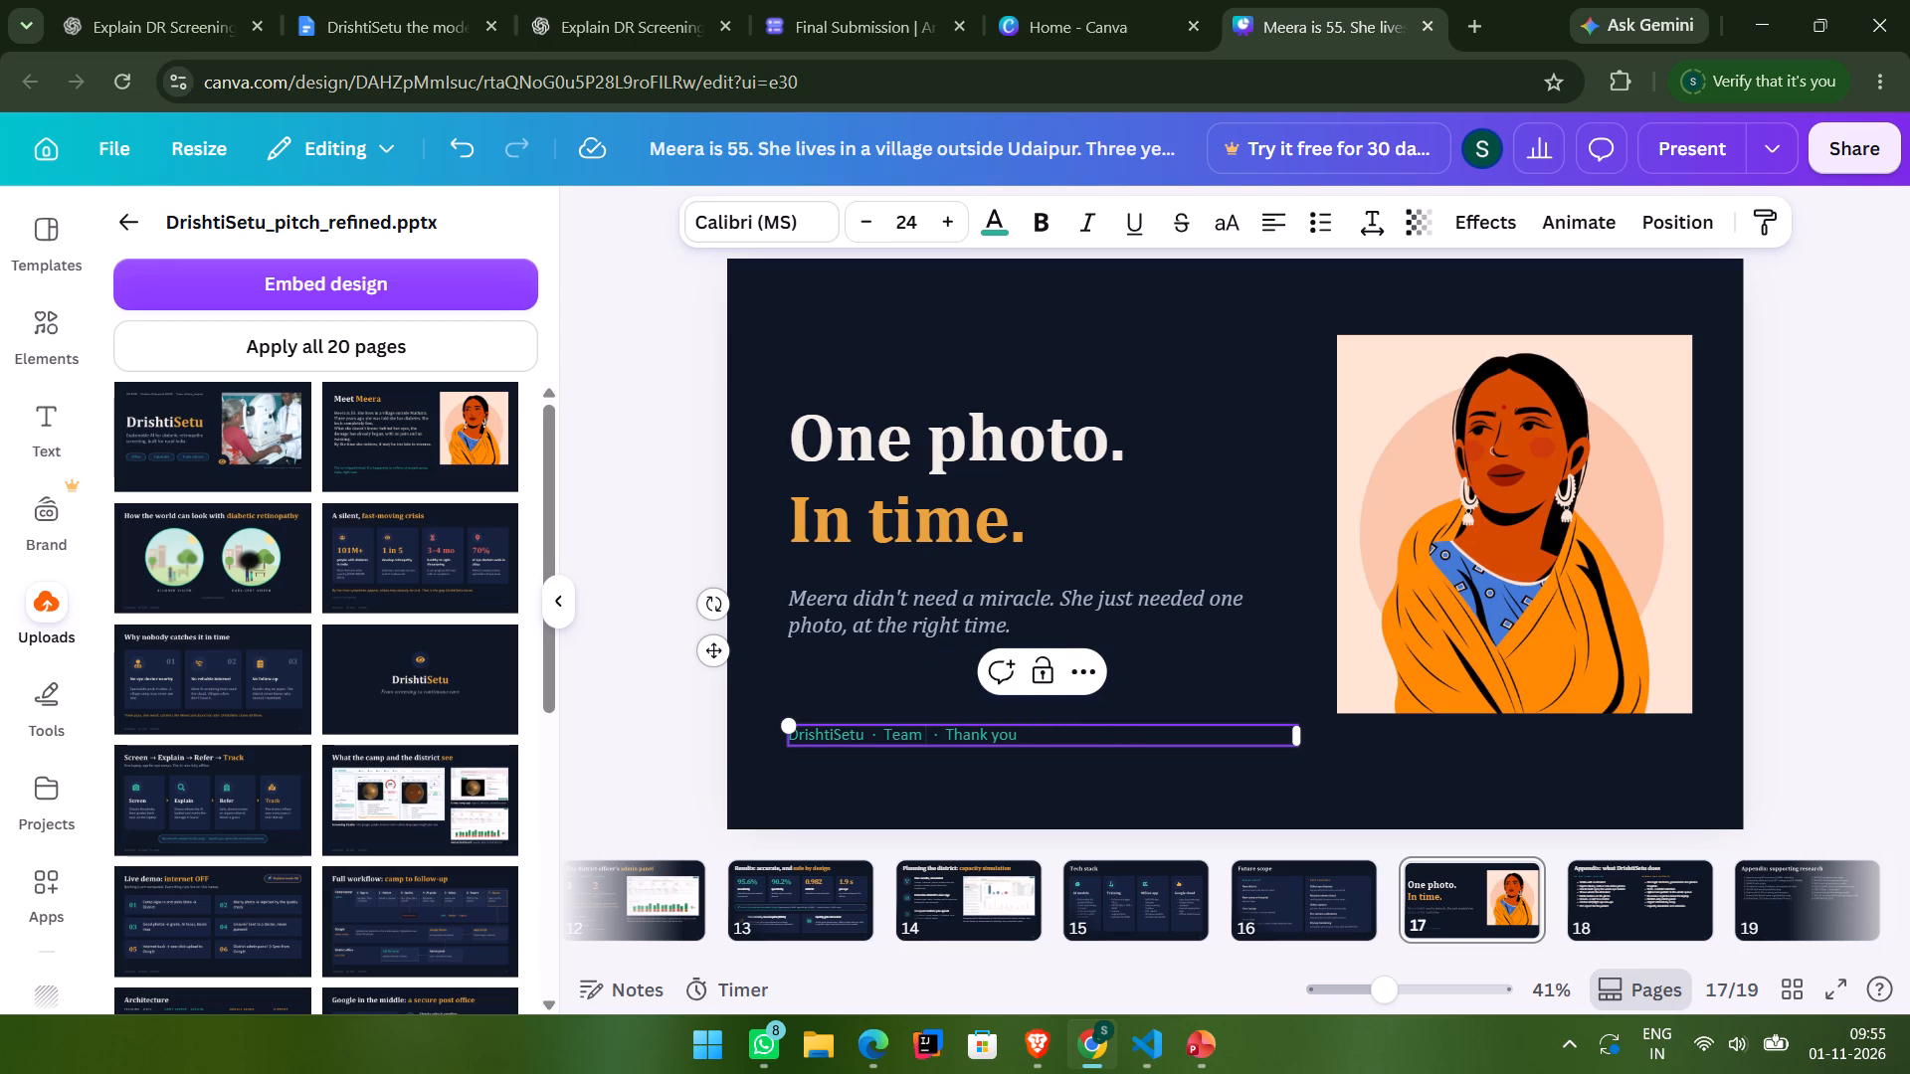
{"action": "type", "text": "Ka"}
{"action": "type", "text": "sukabe"}
{"action": "key", "text": "space"}
{"action": "type", "text": "de"}
{"action": "type", "text": "fe"}
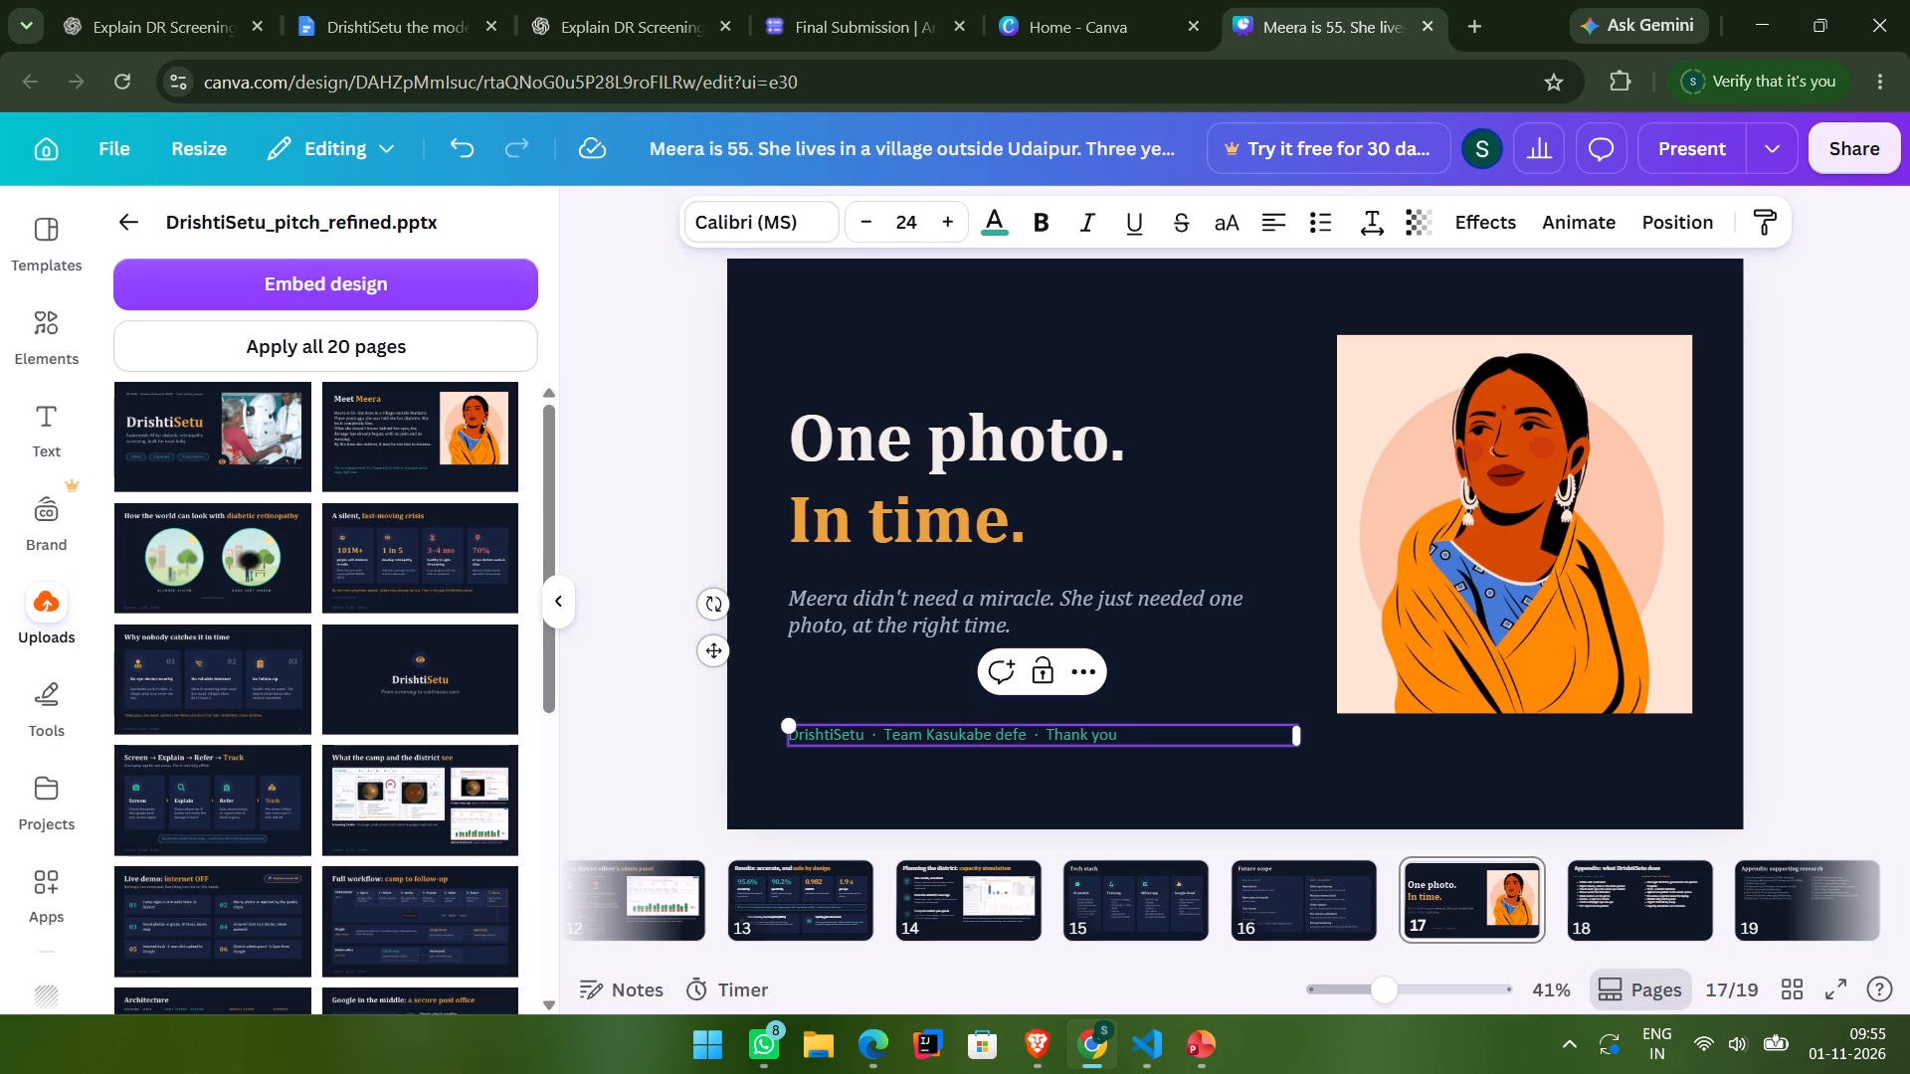
{"action": "type", "text": "nce"}
{"action": "key", "text": "space"}
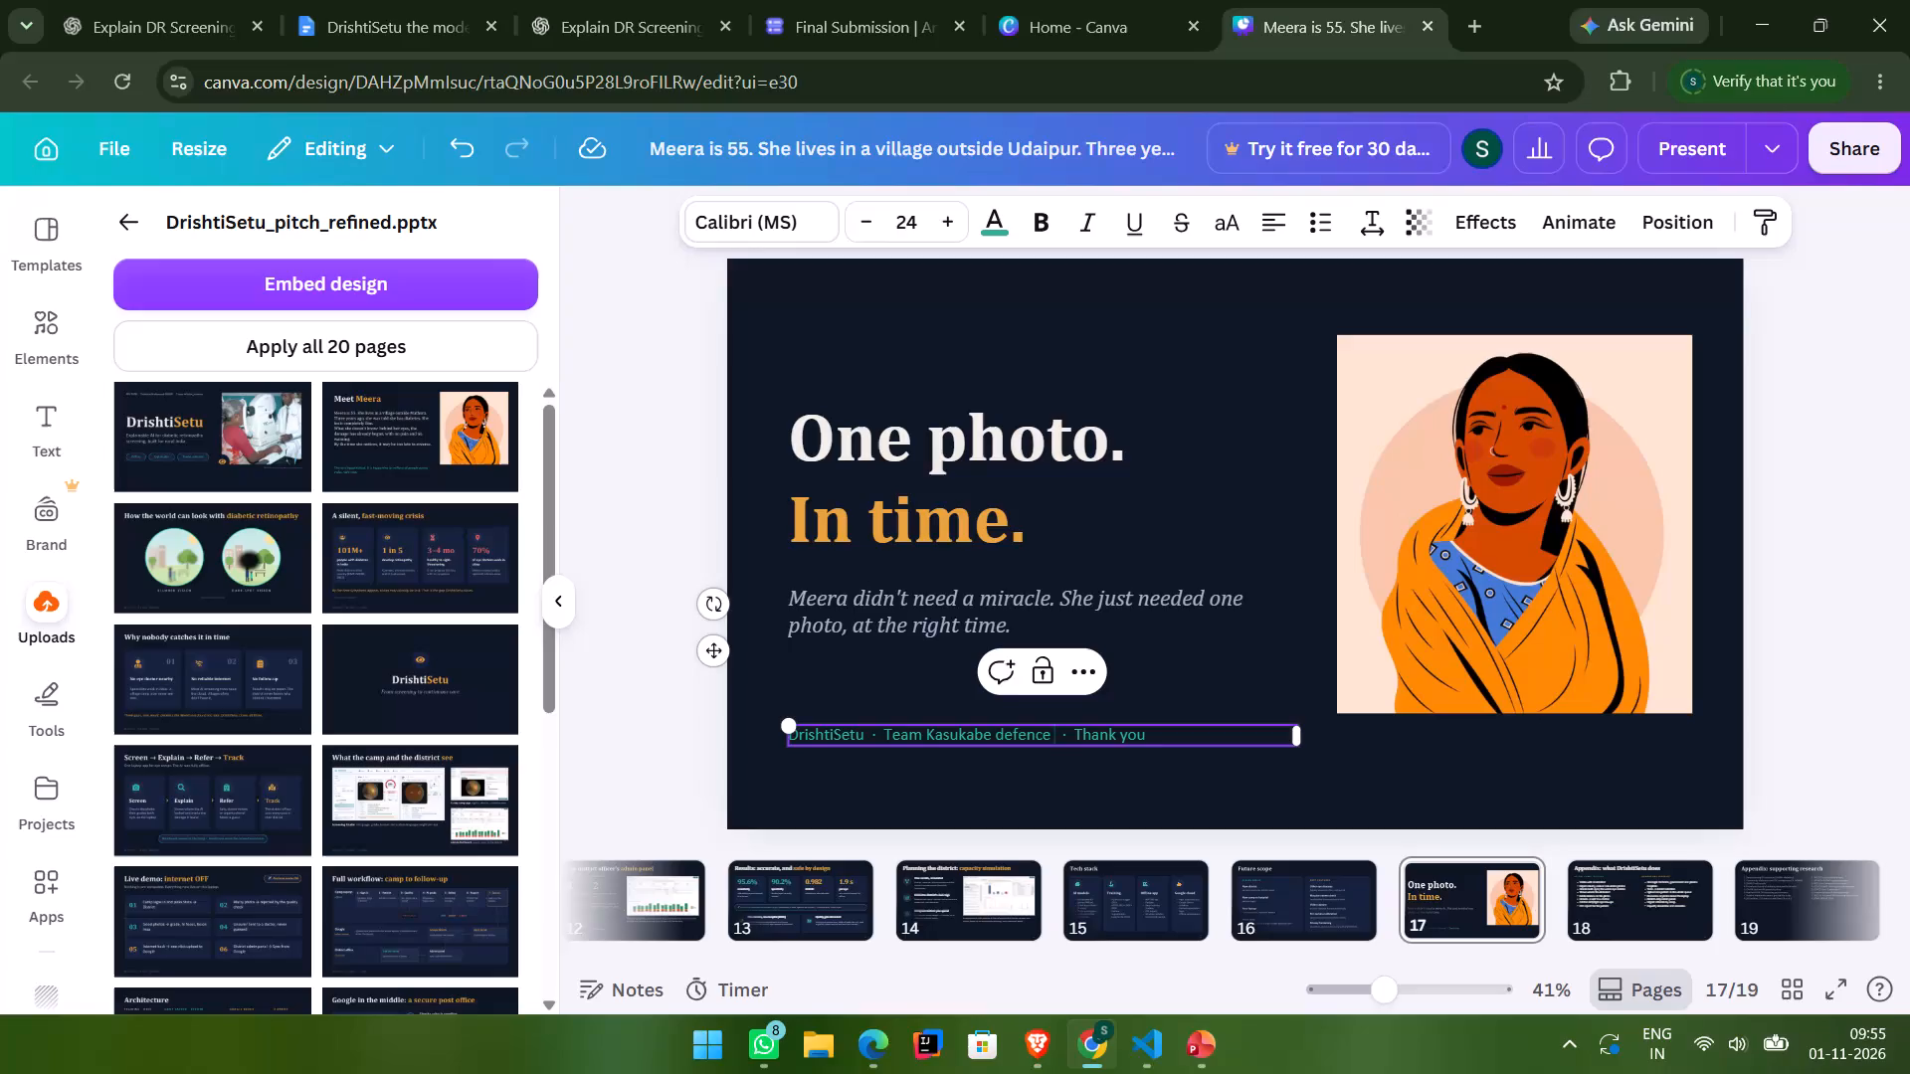
{"action": "key", "text": "Left"}
{"action": "key", "text": "Left"}
{"action": "key", "text": "Left"}
{"action": "key", "text": "Left"}
{"action": "key", "text": "Left"}
{"action": "key", "text": "Left"}
{"action": "key", "text": "Left"}
{"action": "key", "text": "BackSpace"}
{"action": "key", "text": "shift+d"}
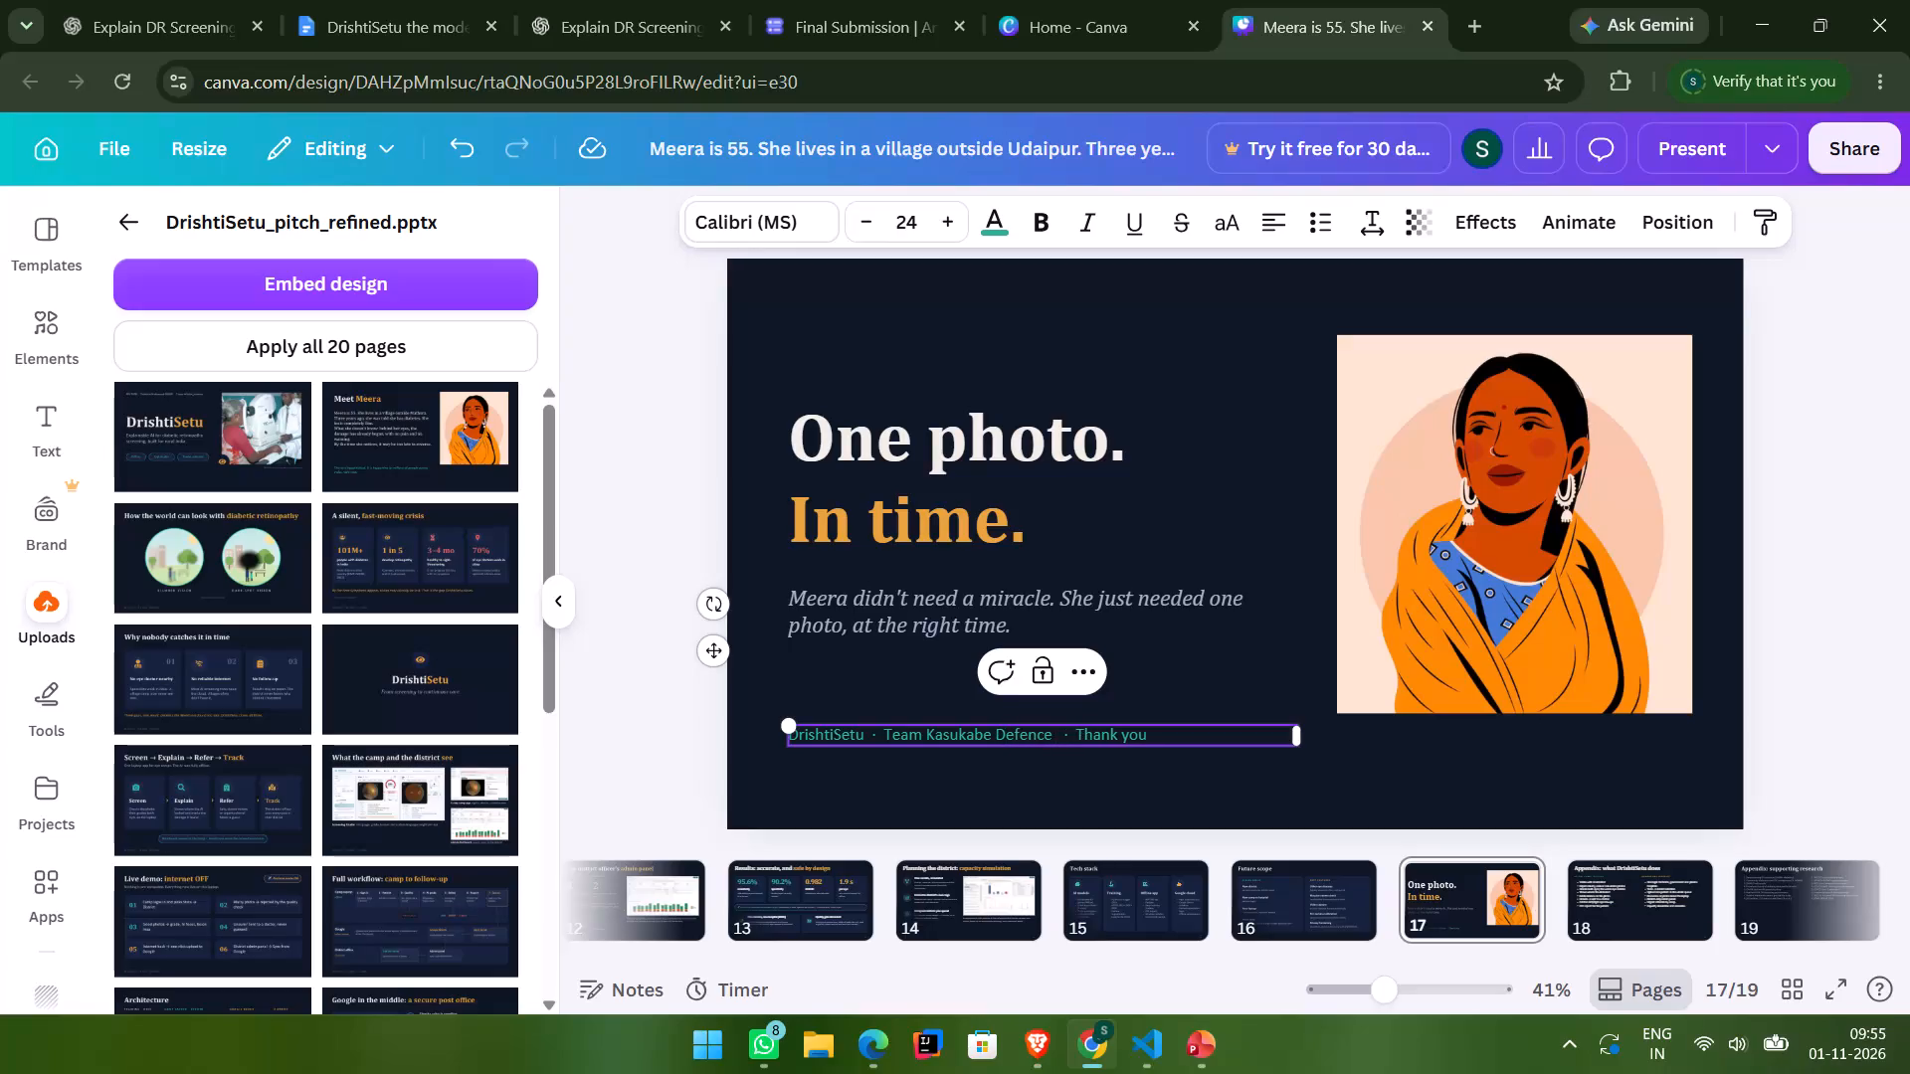
{"action": "key", "text": "Right"}
{"action": "key", "text": "Right"}
{"action": "key", "text": "Right"}
{"action": "key", "text": "Right"}
{"action": "key", "text": "Right"}
{"action": "key", "text": "Right"}
{"action": "key", "text": "space"}
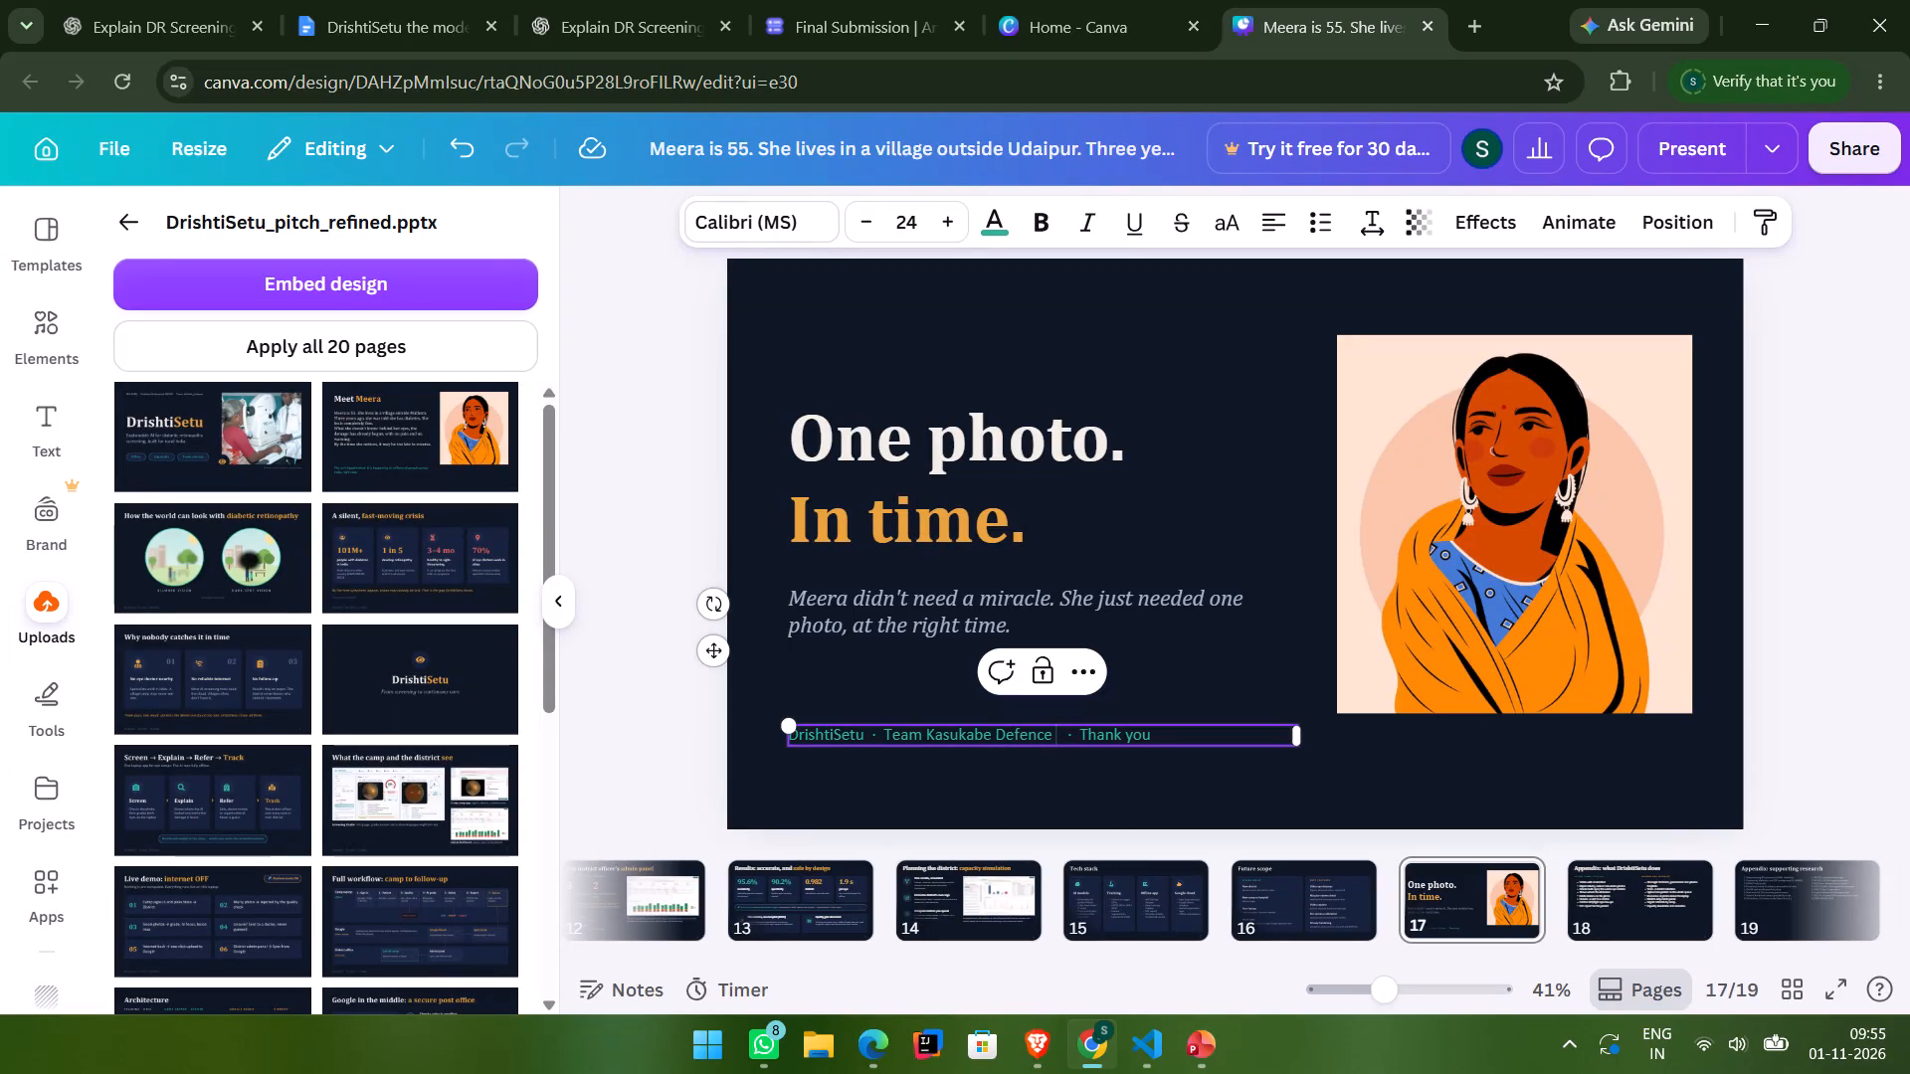
{"action": "type", "text": "Group"}
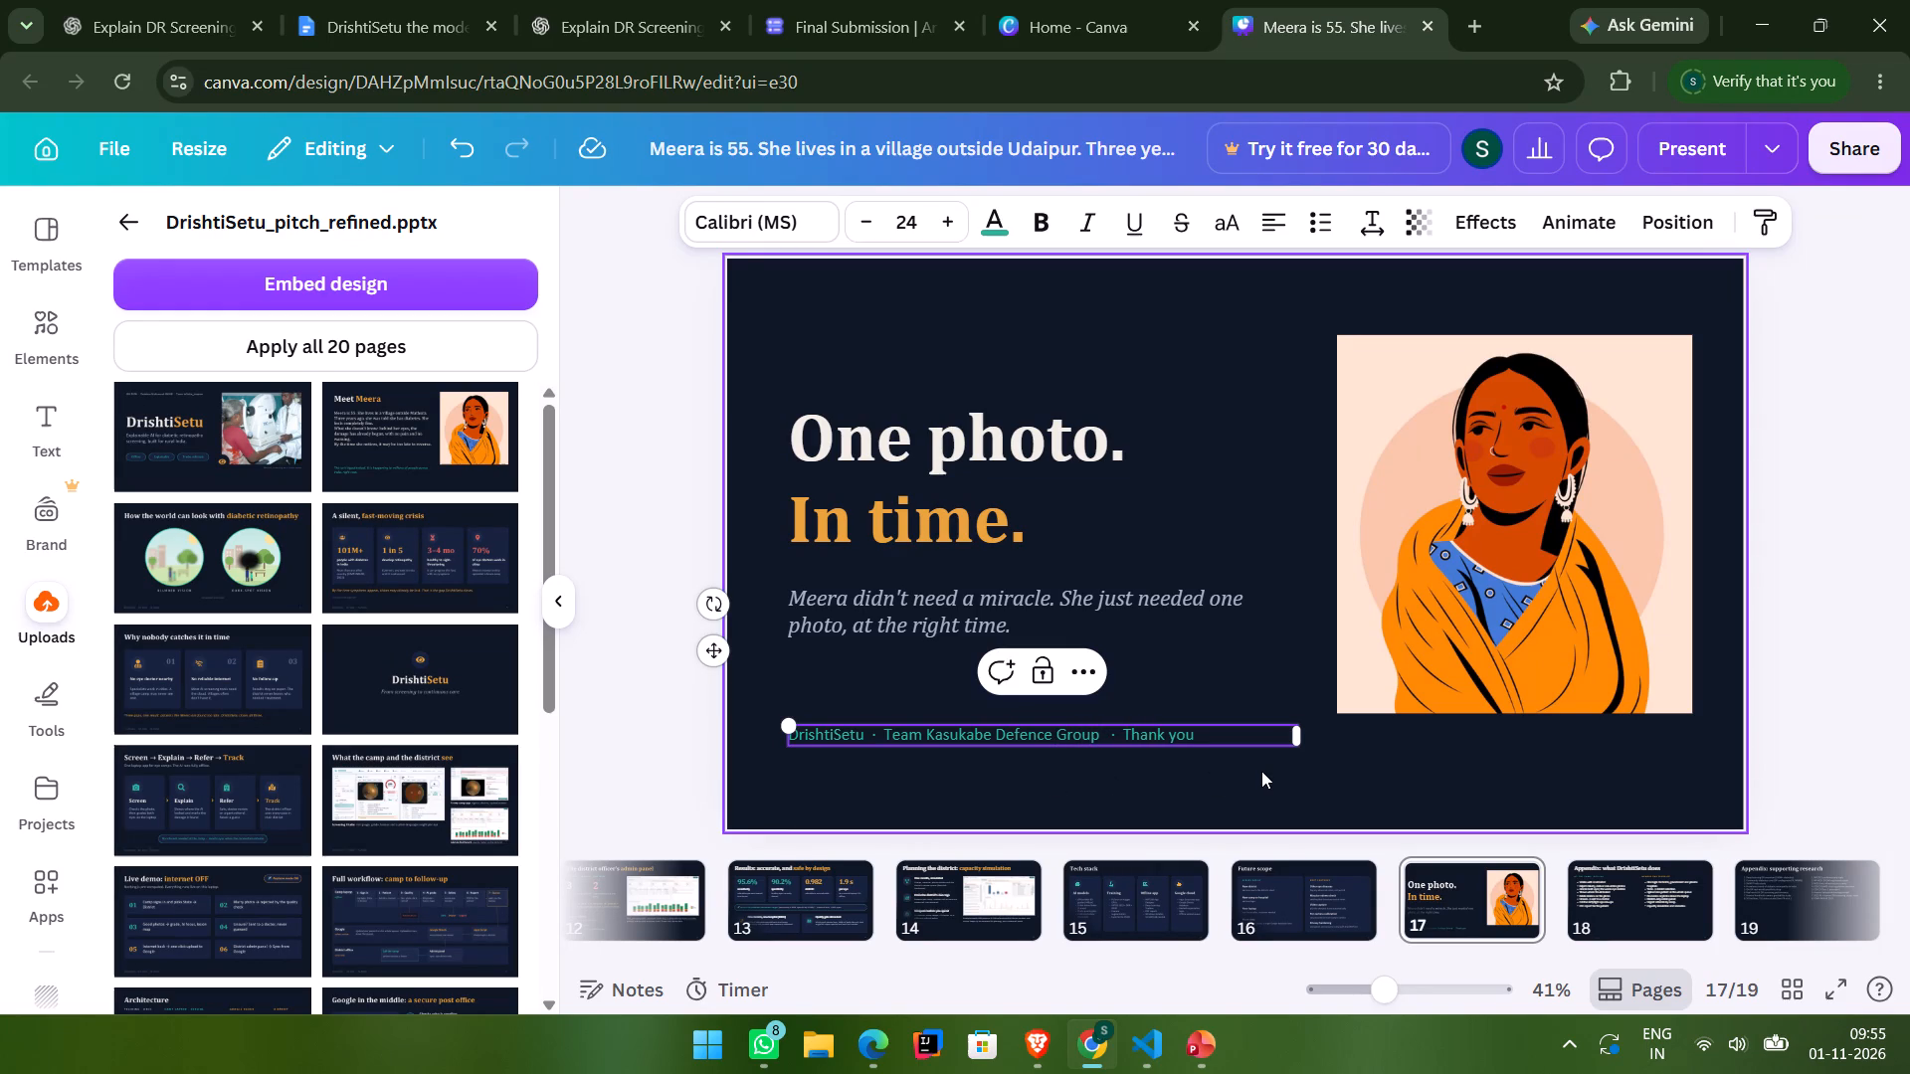
Delete the SIH 2026 footer line from both appendix slides, pages 18 and 19.
{"action": "left_click", "coordinate": [1622, 901]}
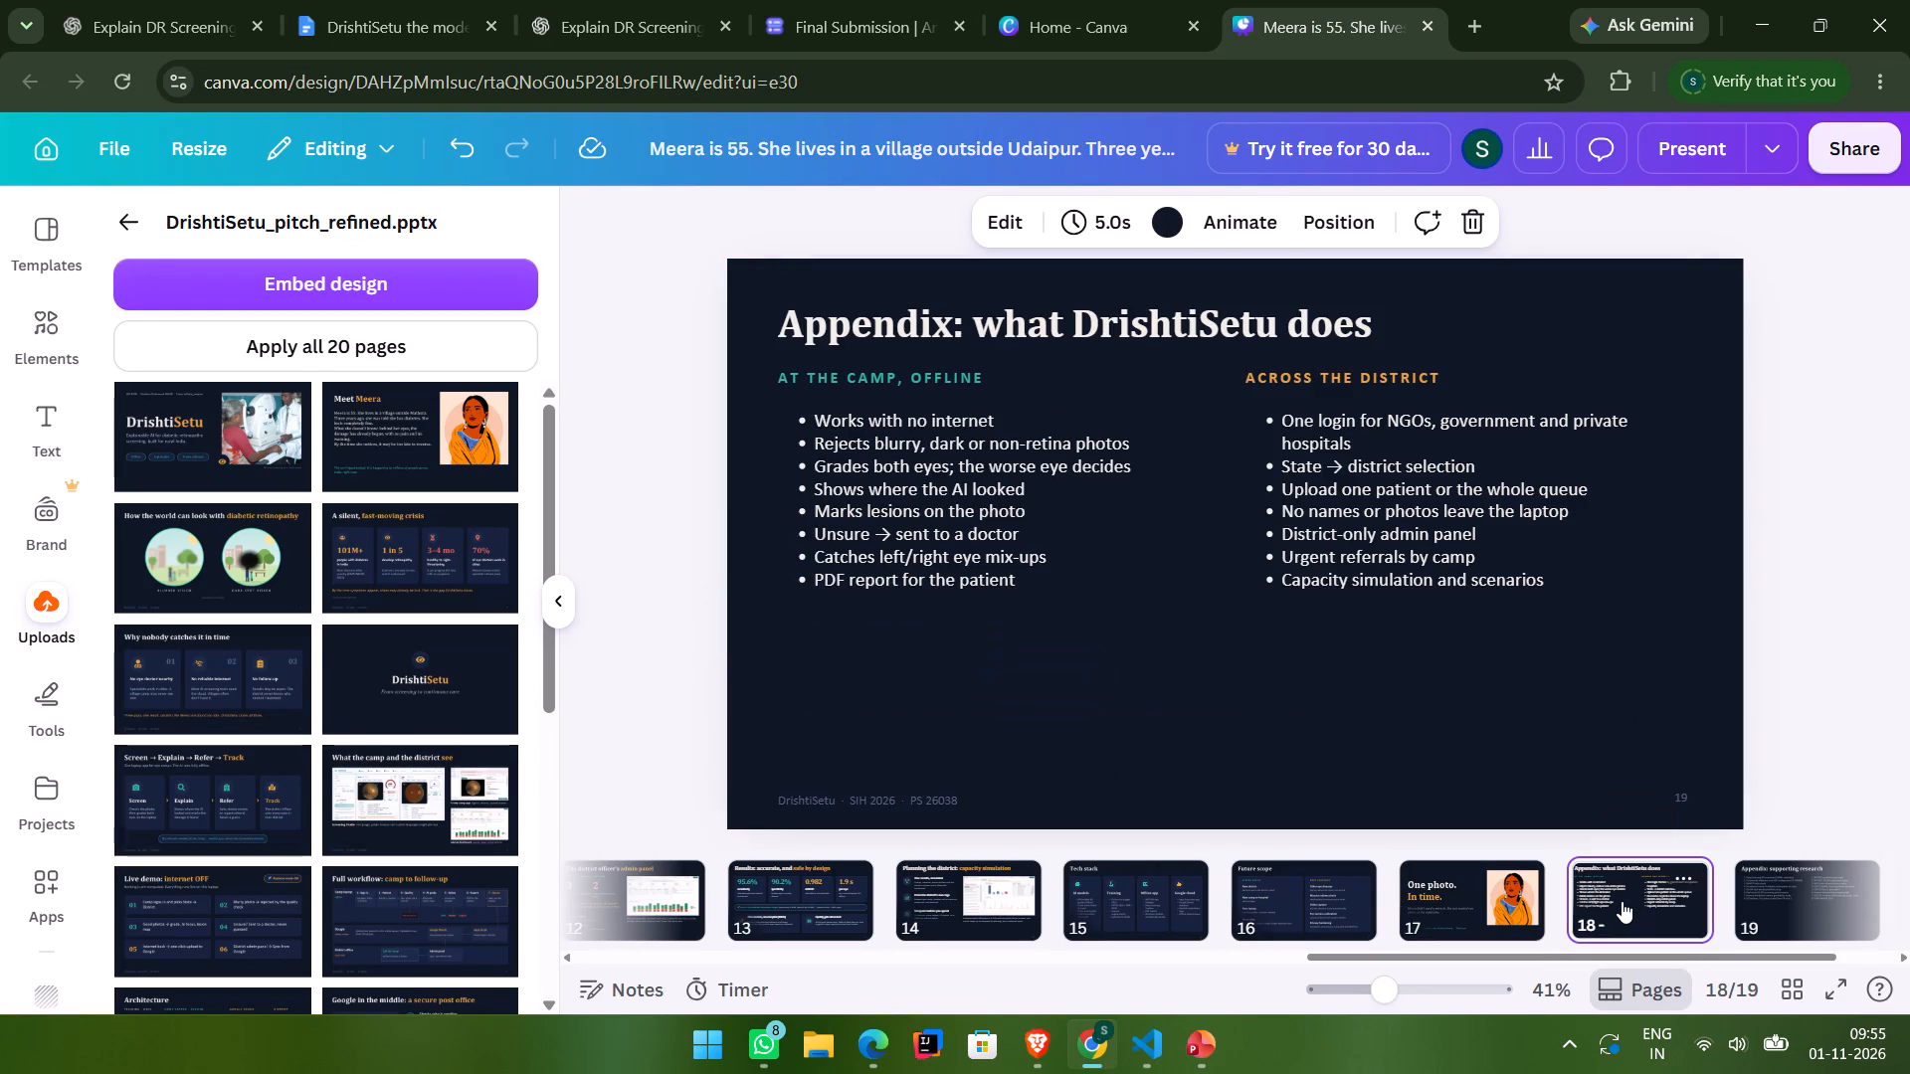
{"action": "left_click", "coordinate": [897, 789]}
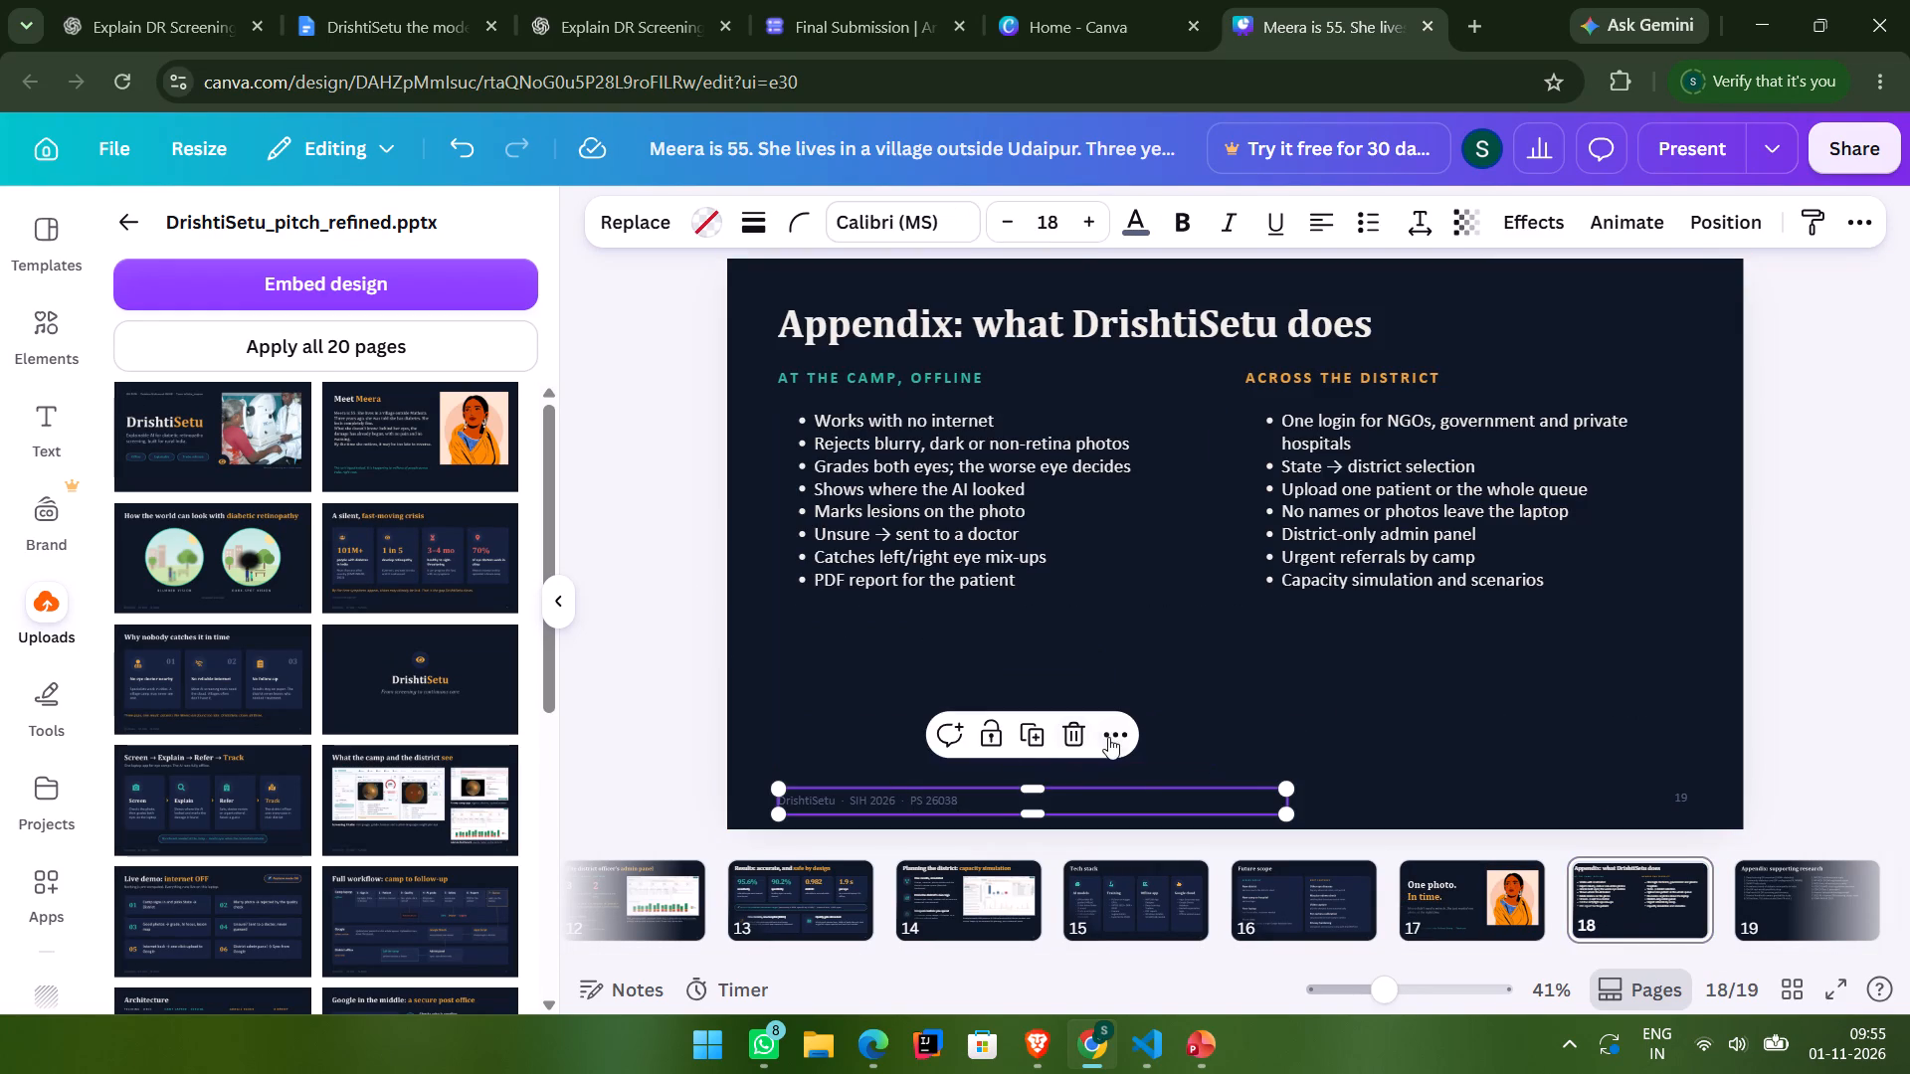
{"action": "left_click", "coordinate": [1065, 732]}
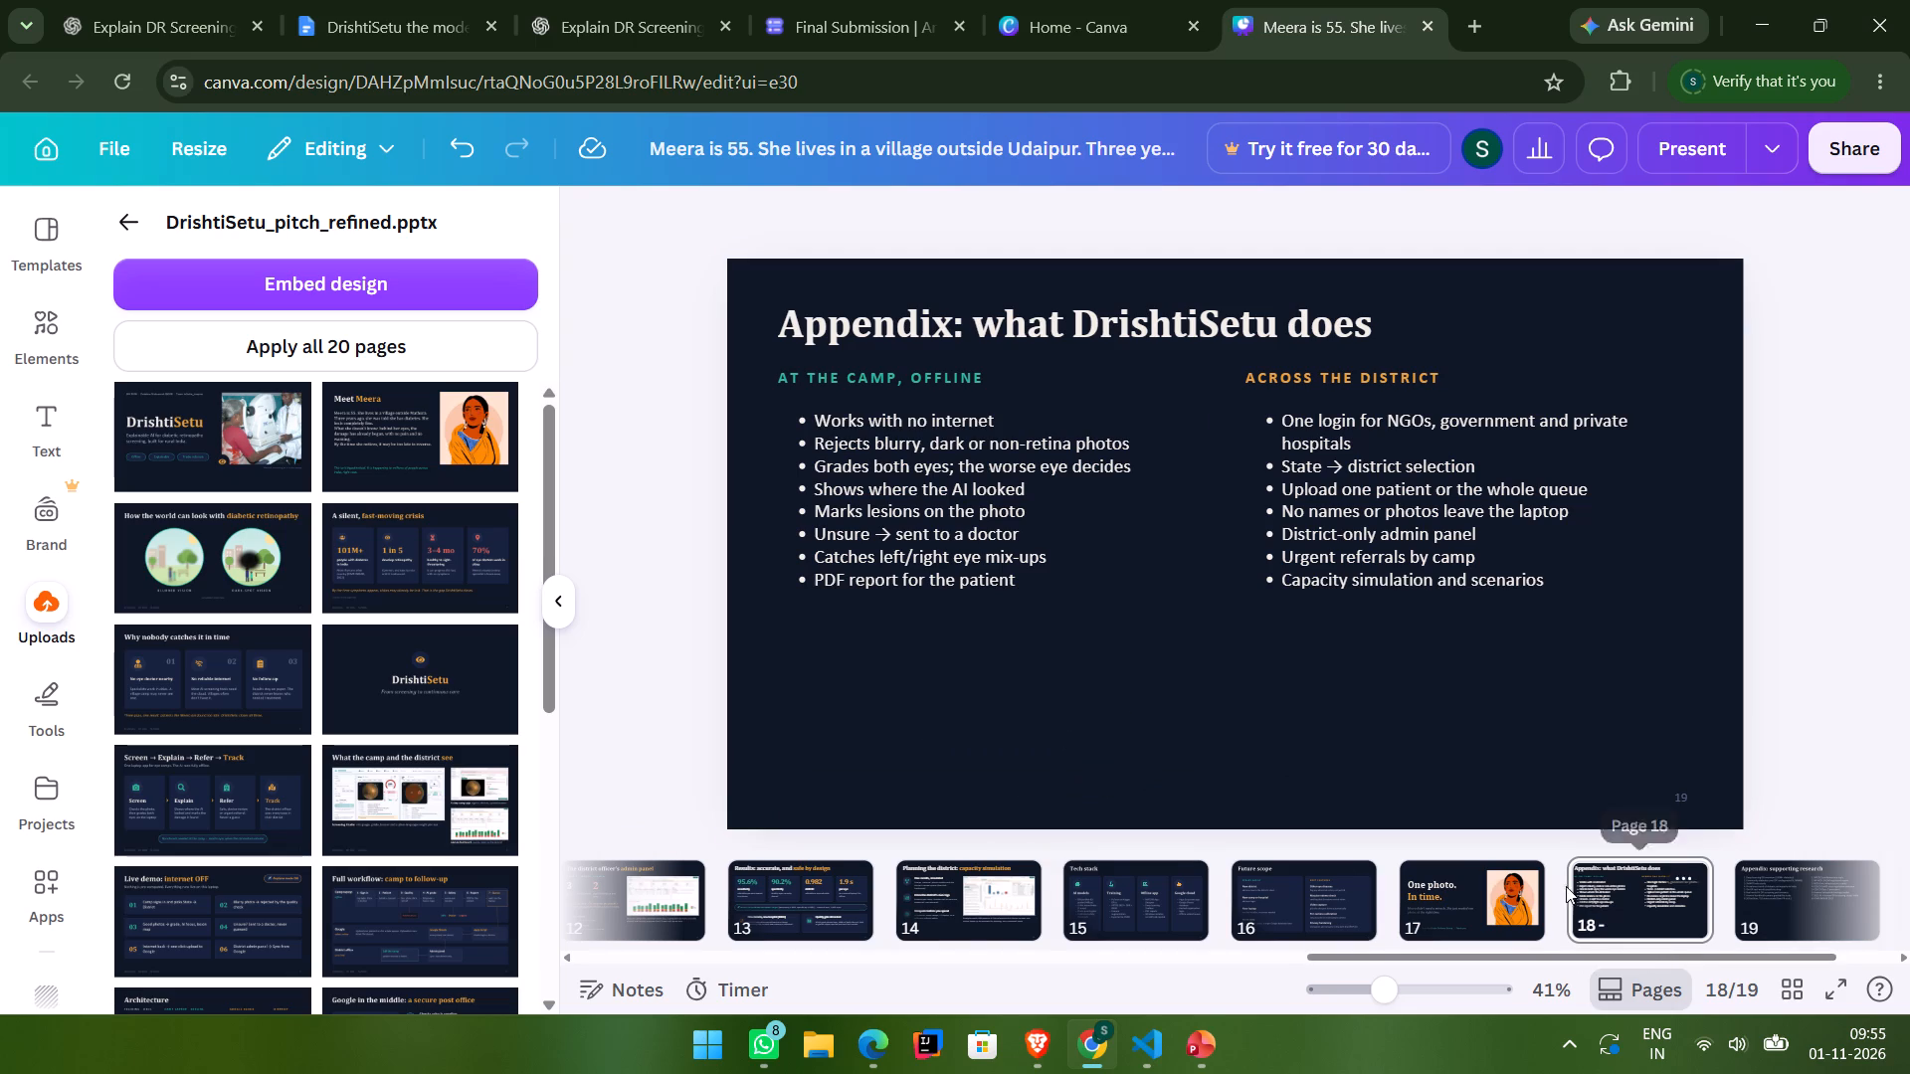
{"action": "scroll", "coordinate": [1562, 886], "scroll_direction": "left", "scroll_amount": 2}
{"action": "left_click", "coordinate": [1651, 884]}
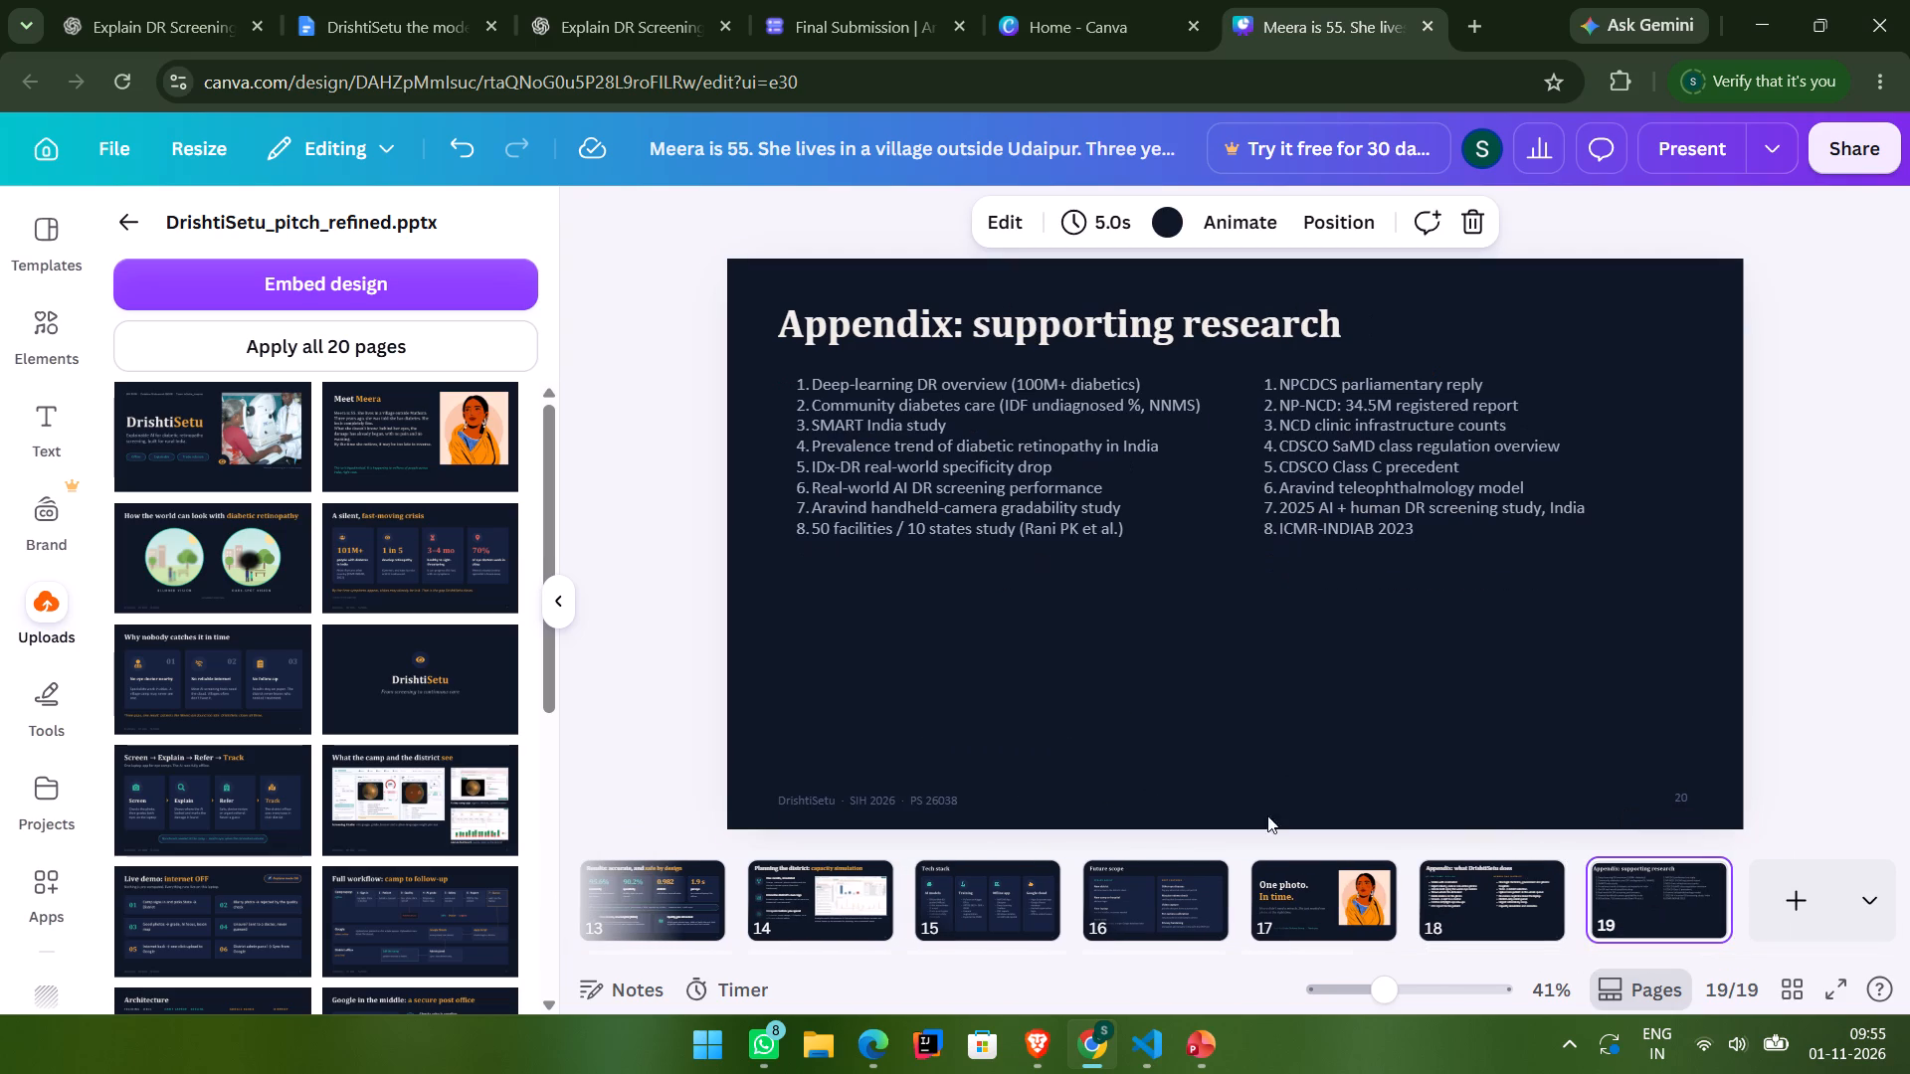
{"action": "left_click", "coordinate": [955, 799]}
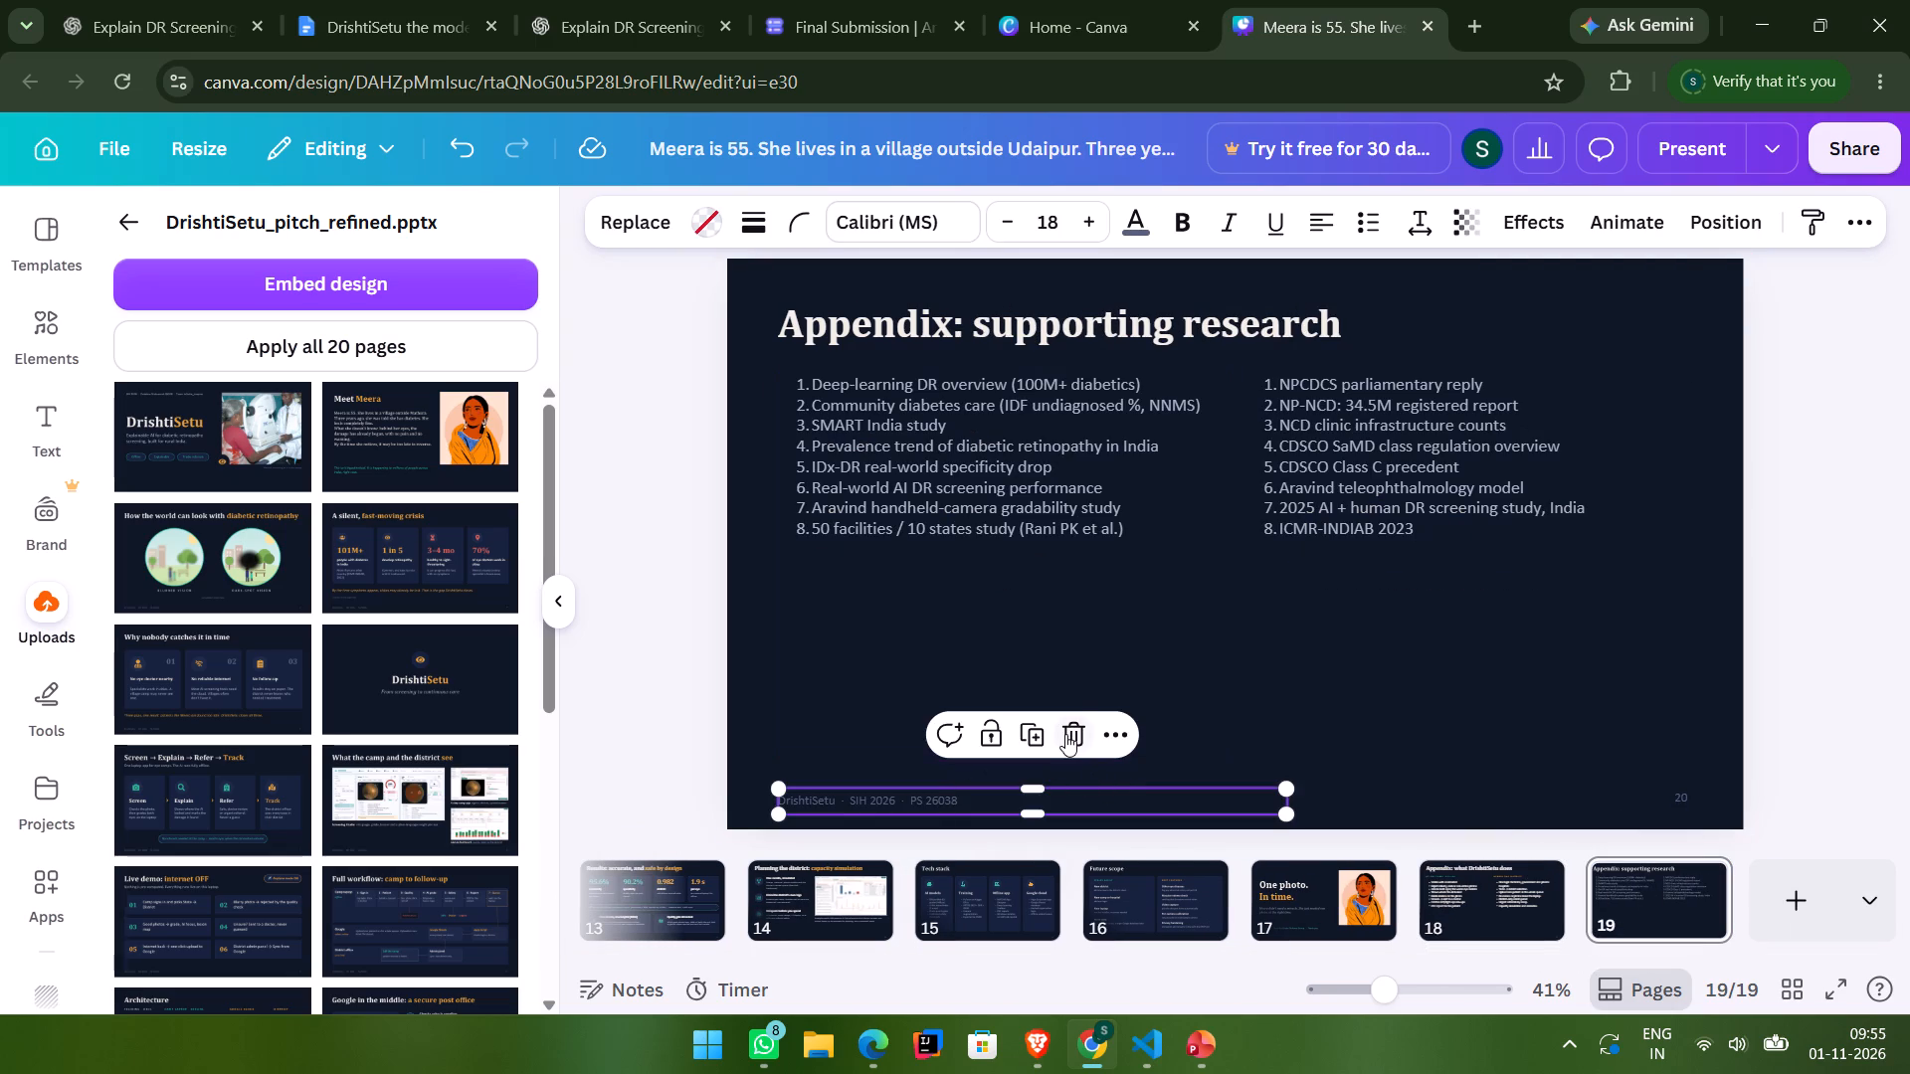
{"action": "left_click", "coordinate": [1065, 734]}
Go back to page 1, the DrishtiSetu title slide, and view it.
{"action": "scroll", "coordinate": [631, 876], "scroll_direction": "right", "scroll_amount": 9}
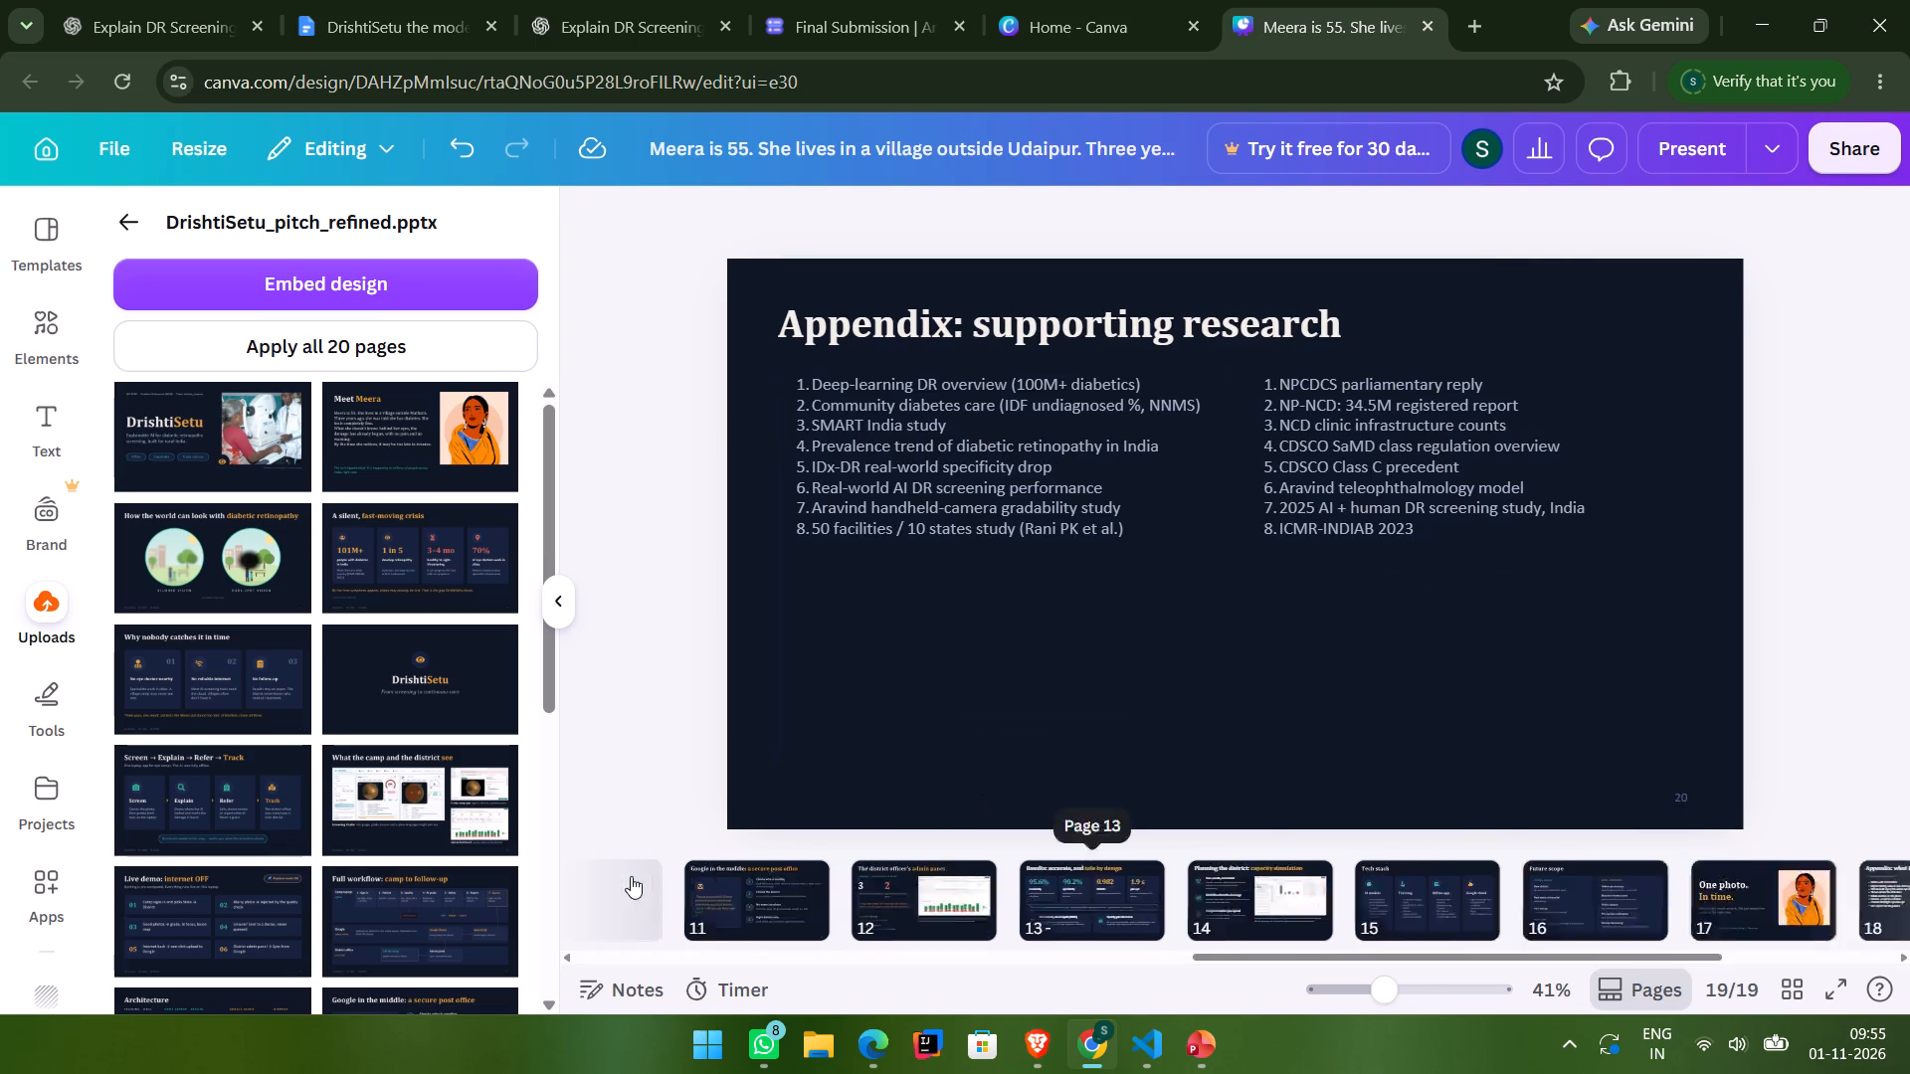
{"action": "scroll", "coordinate": [631, 876], "scroll_direction": "right", "scroll_amount": 2}
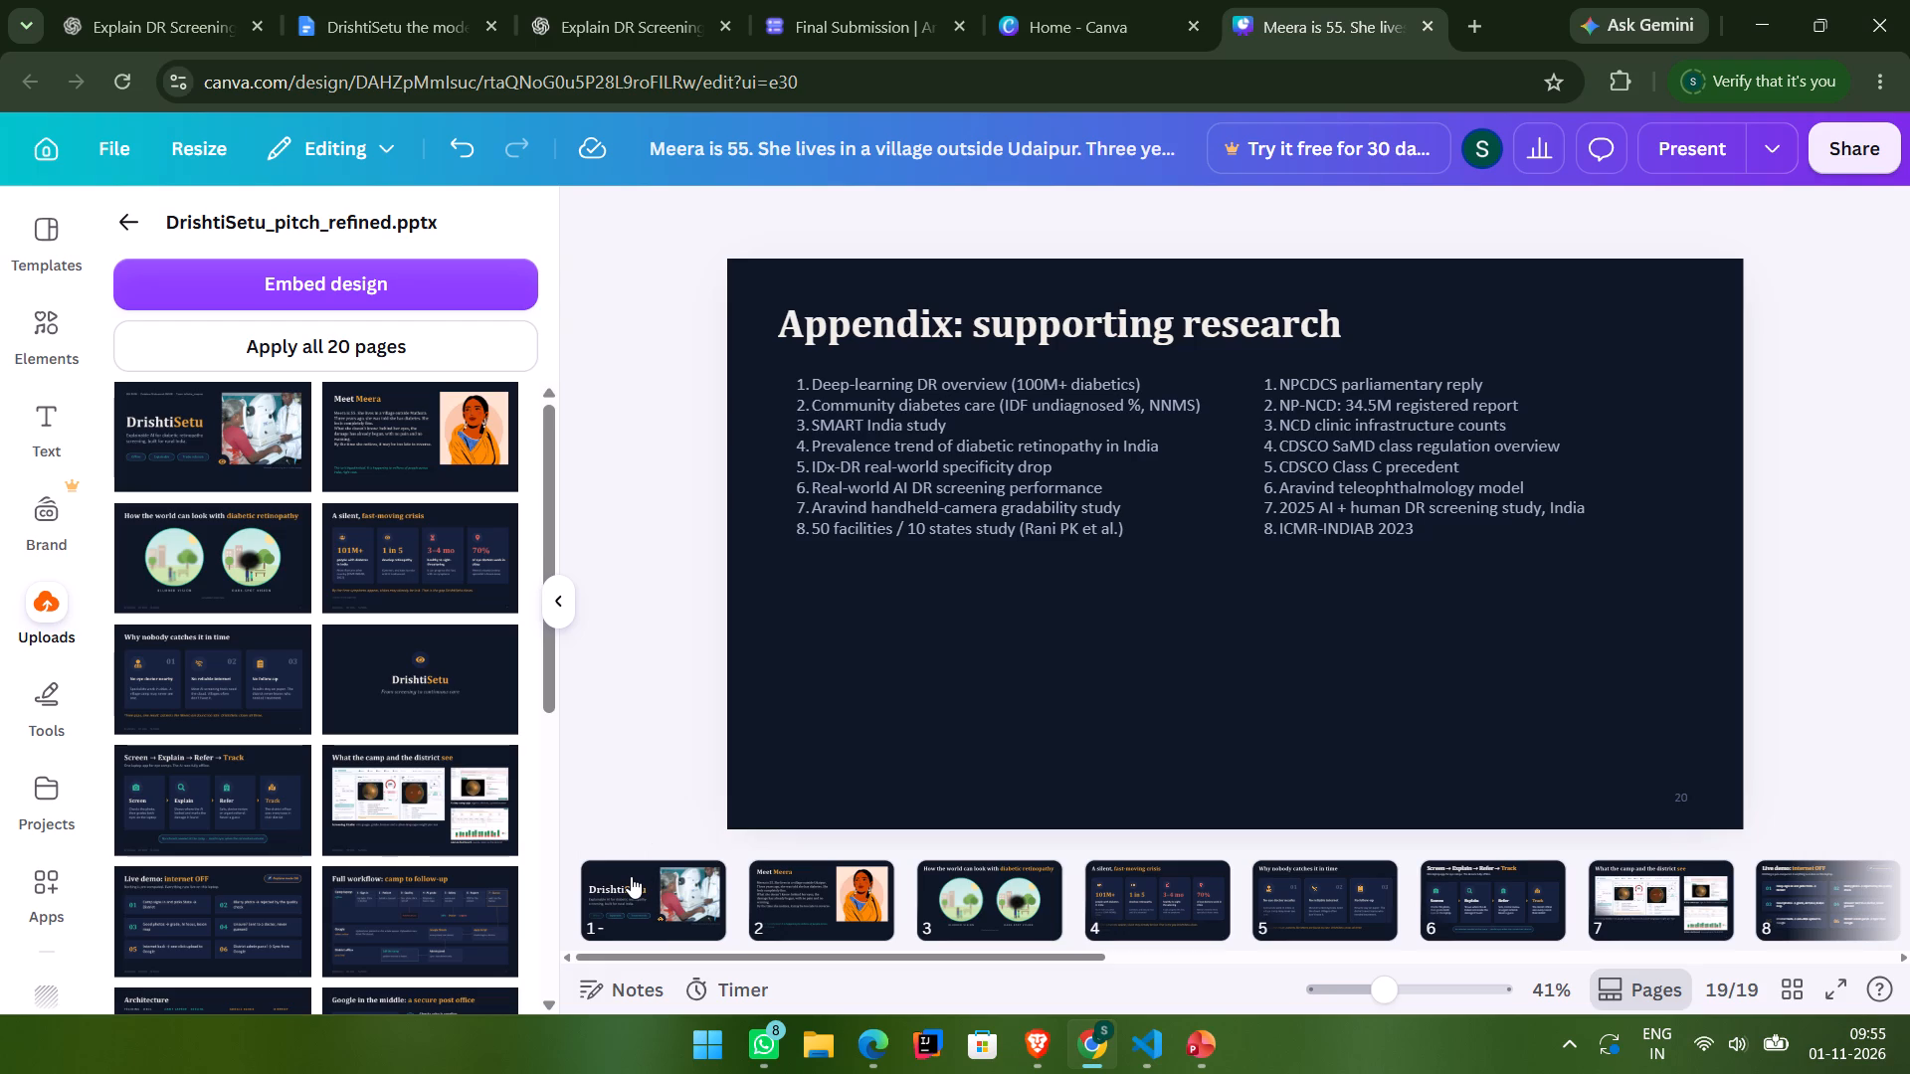
{"action": "left_click", "coordinate": [653, 876]}
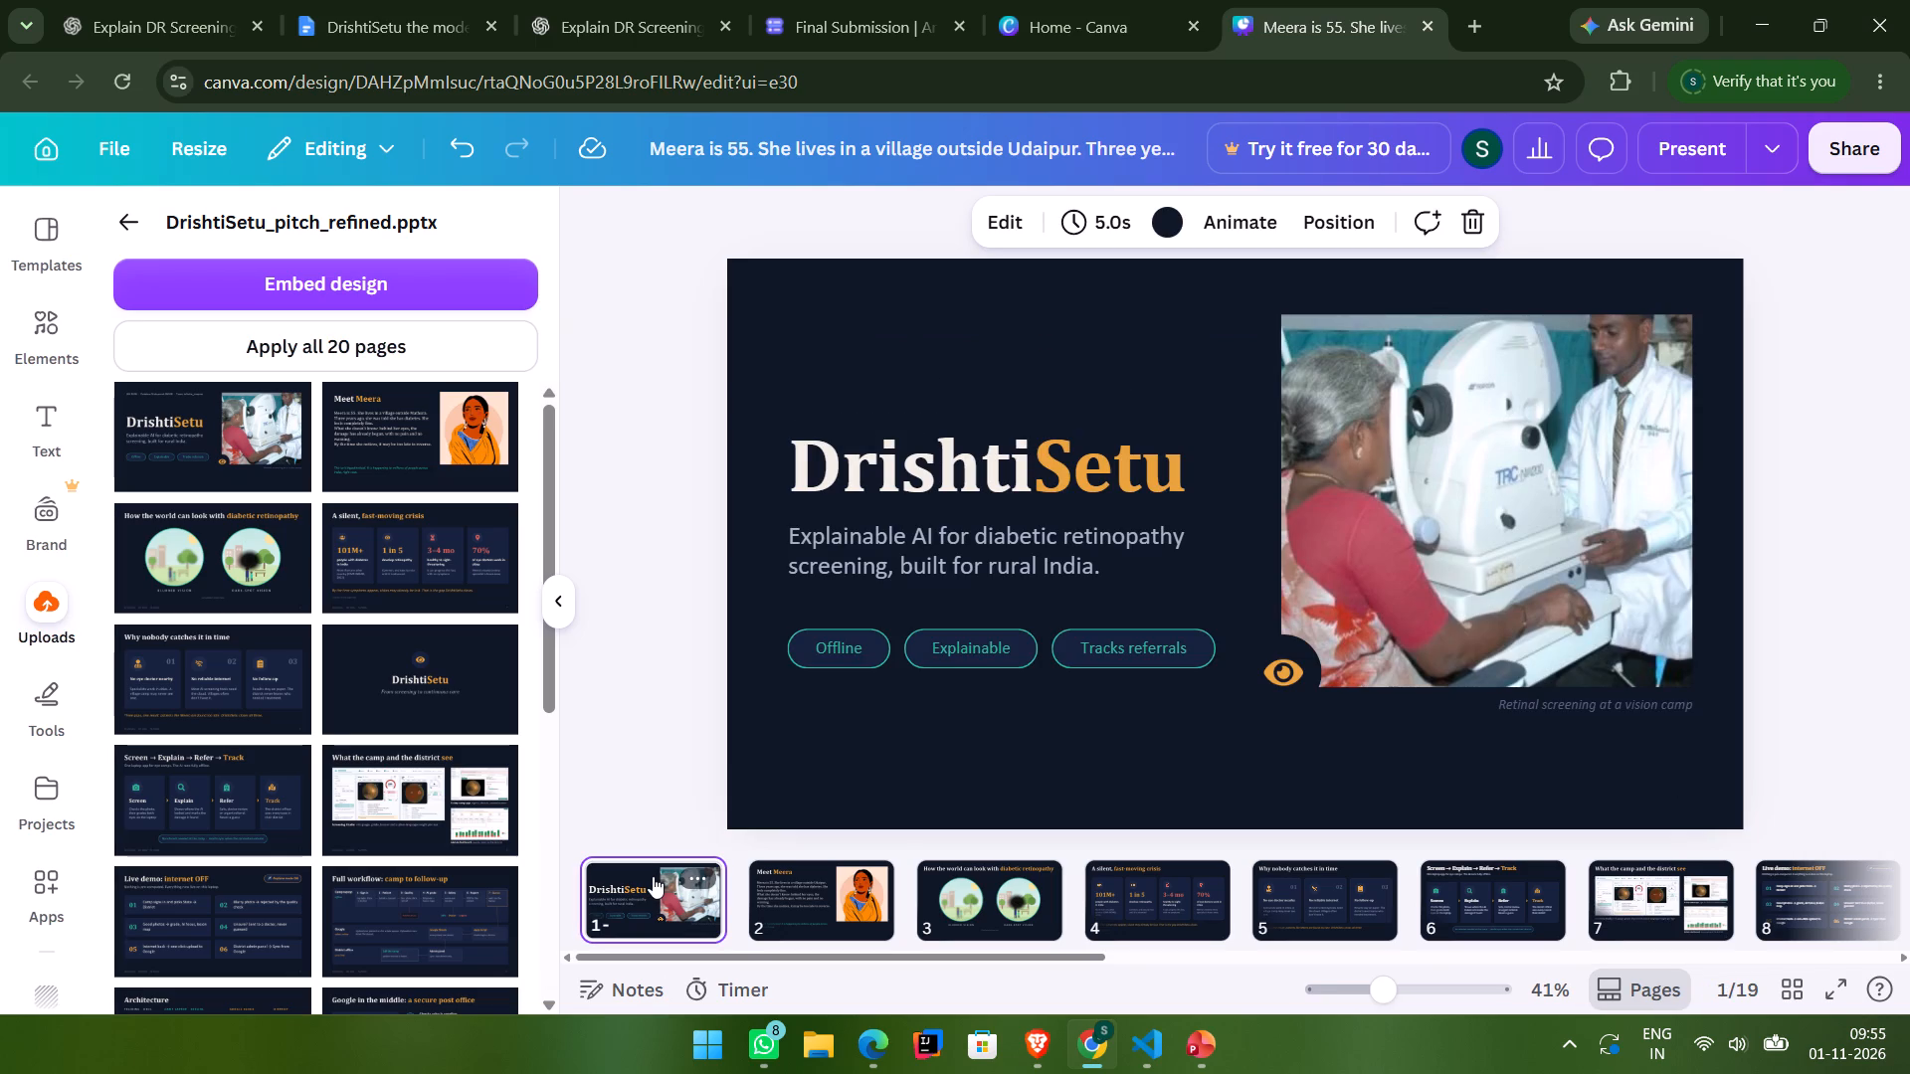
{"action": "left_click", "coordinate": [653, 876]}
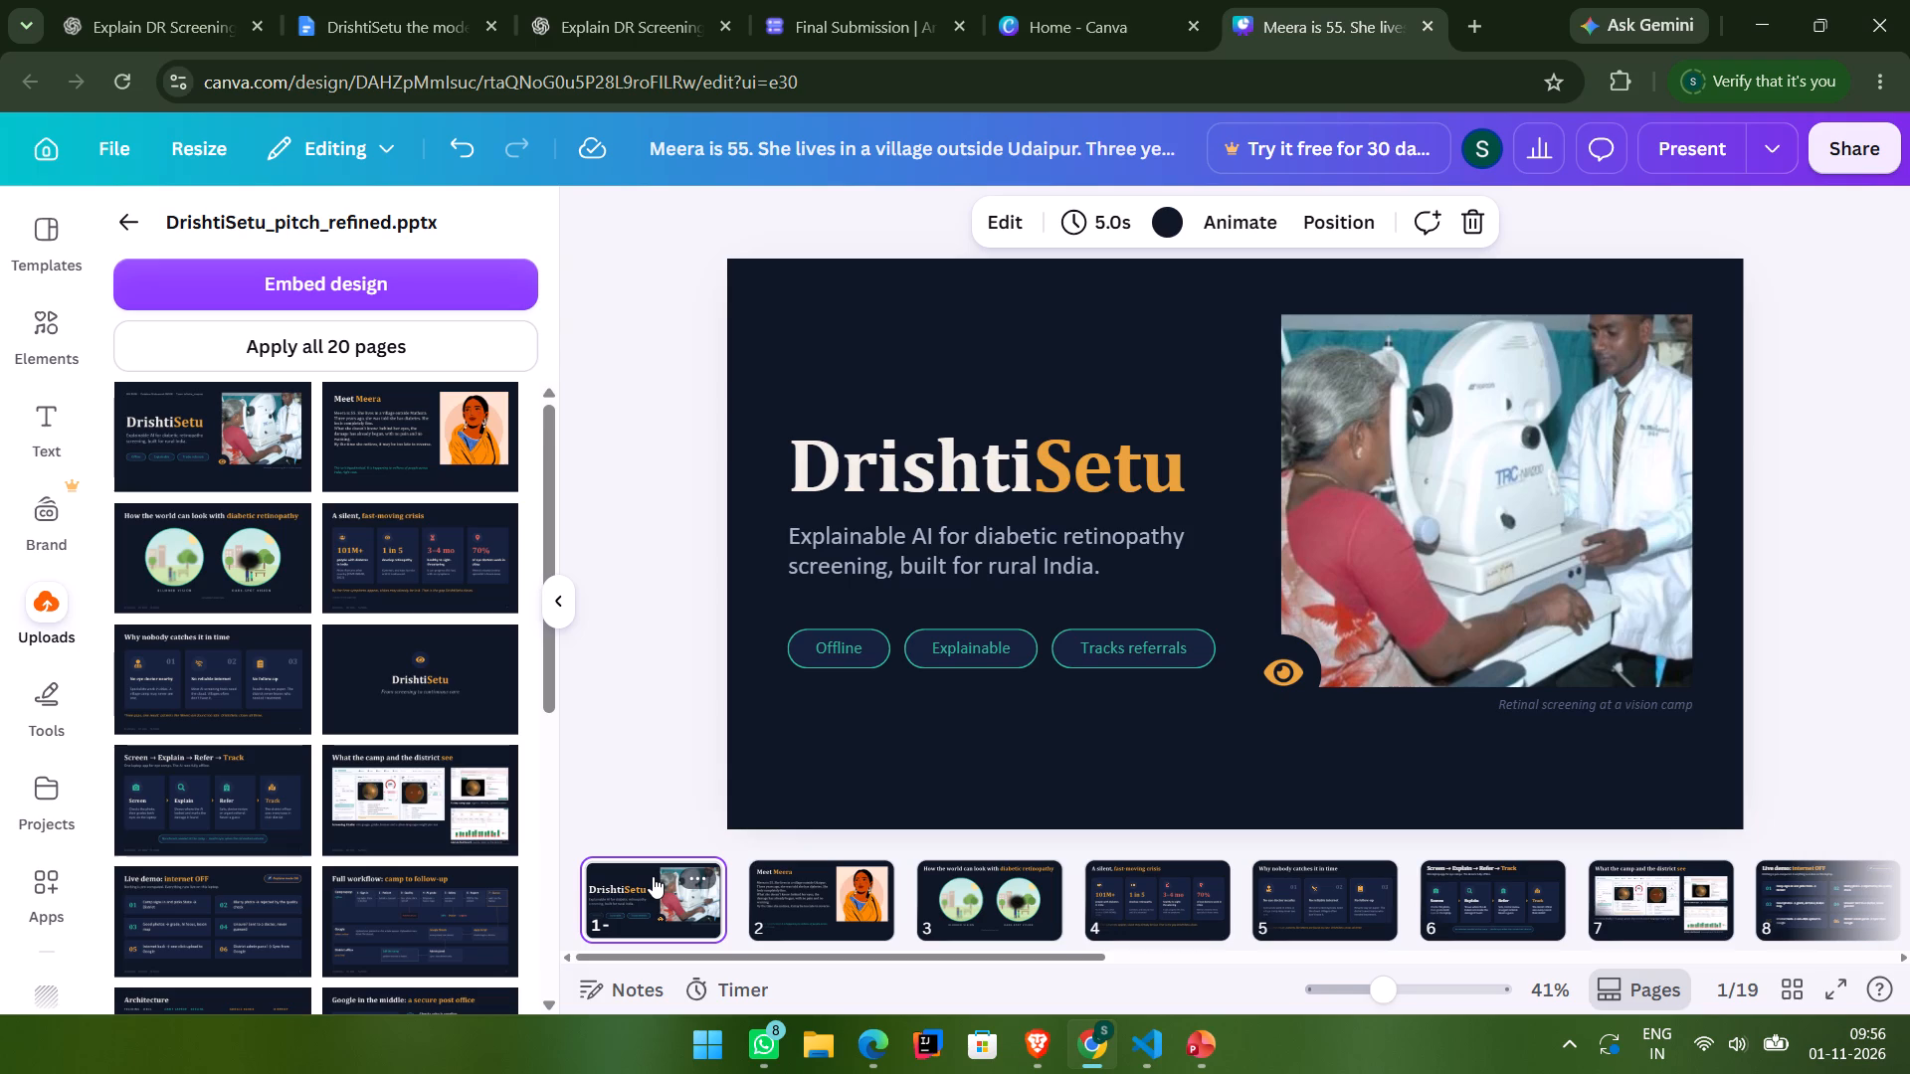
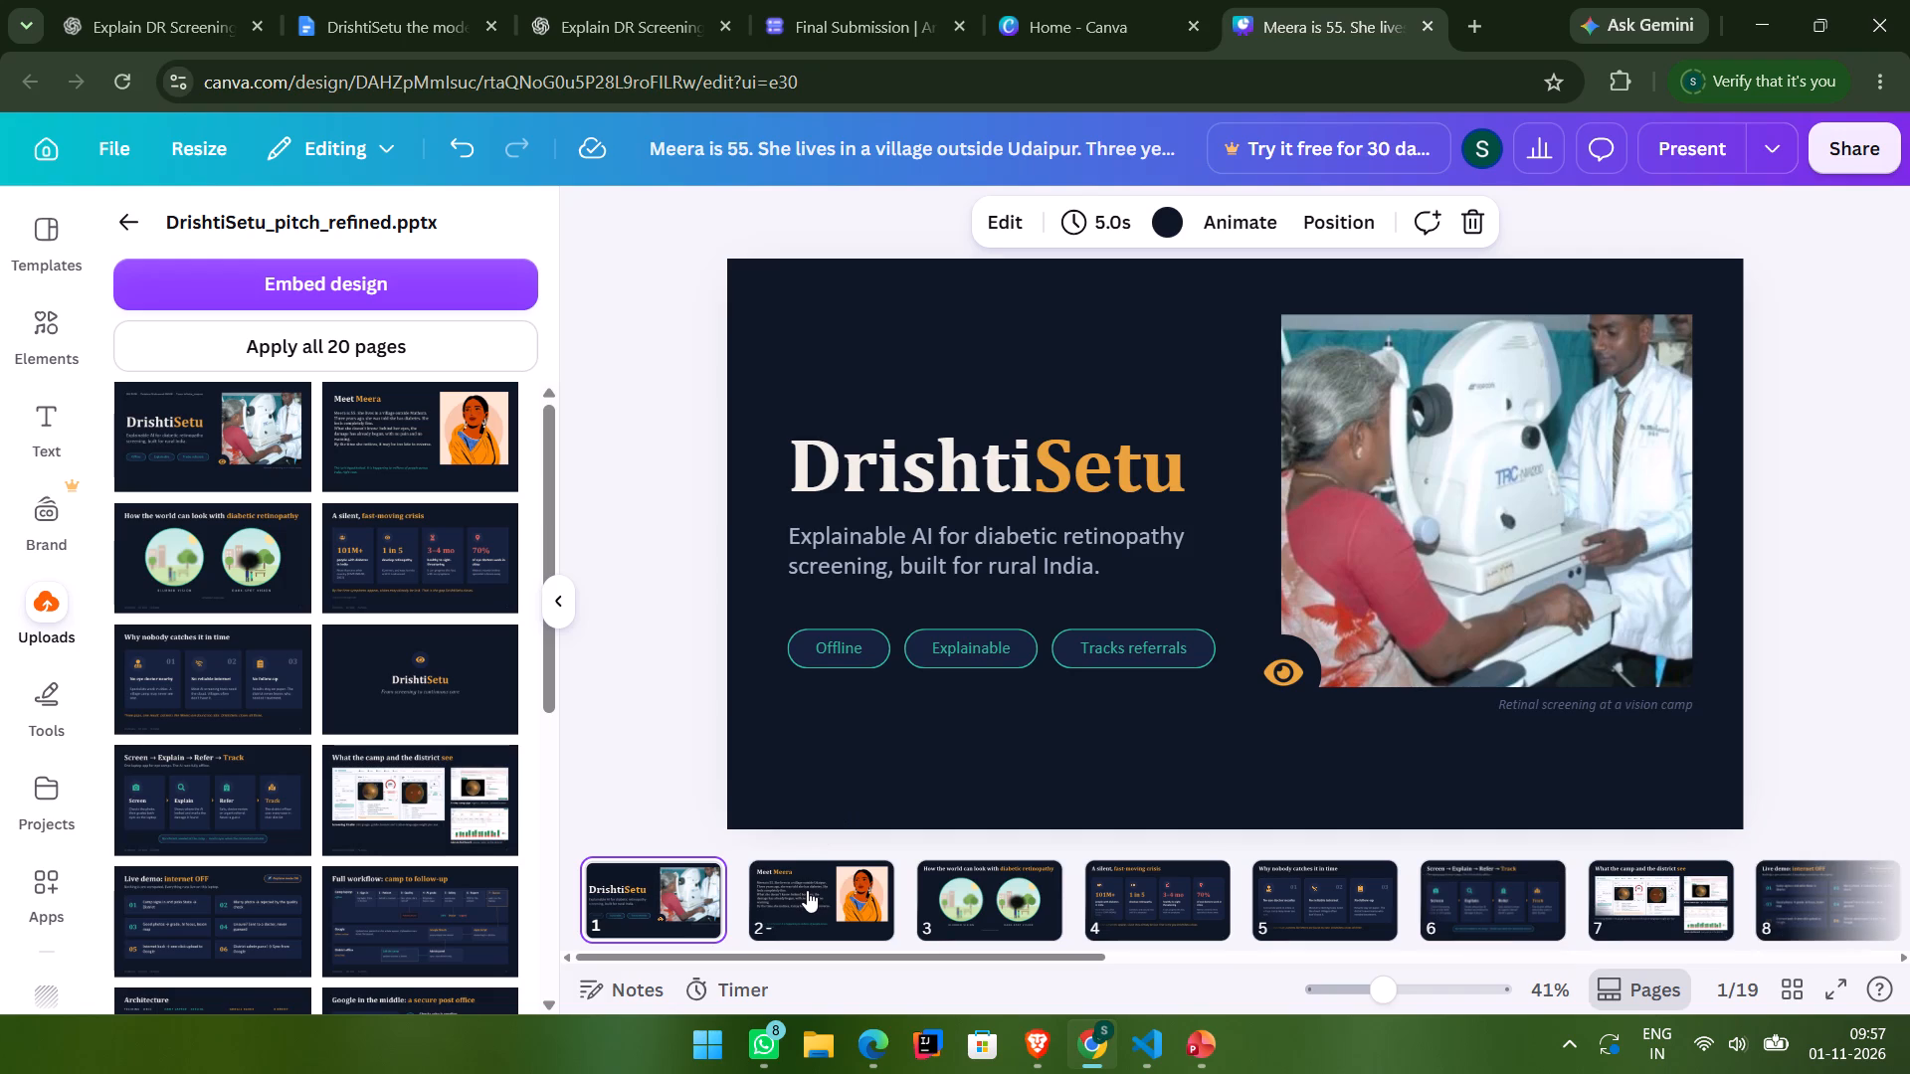
On closing page 17, duplicate the text line "DrishtiSetu · Team Kasukabe Defence Group · Thank you".
{"action": "left_click", "coordinate": [807, 890]}
{"action": "left_click", "coordinate": [673, 890]}
{"action": "scroll", "coordinate": [1546, 887], "scroll_direction": "left", "scroll_amount": 10}
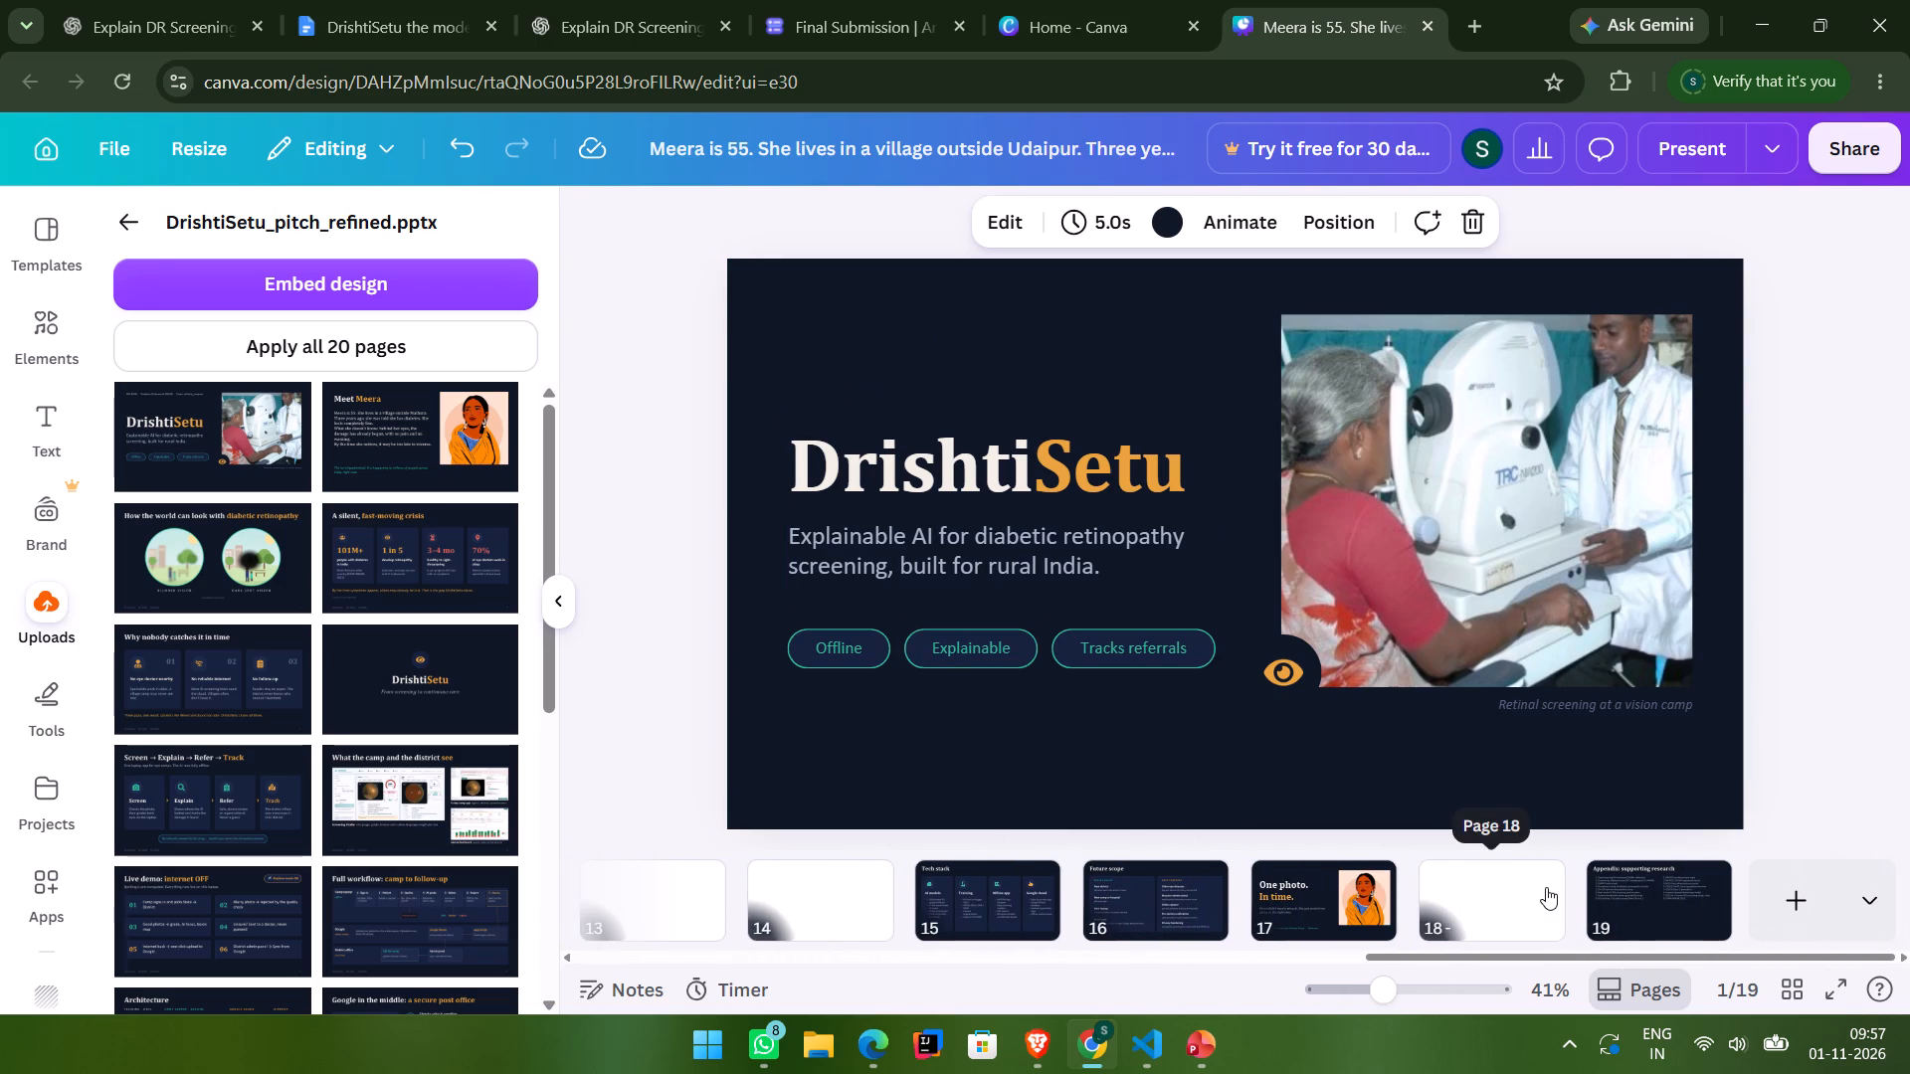
{"action": "scroll", "coordinate": [1546, 887], "scroll_direction": "left", "scroll_amount": 1}
{"action": "left_click", "coordinate": [1342, 908]}
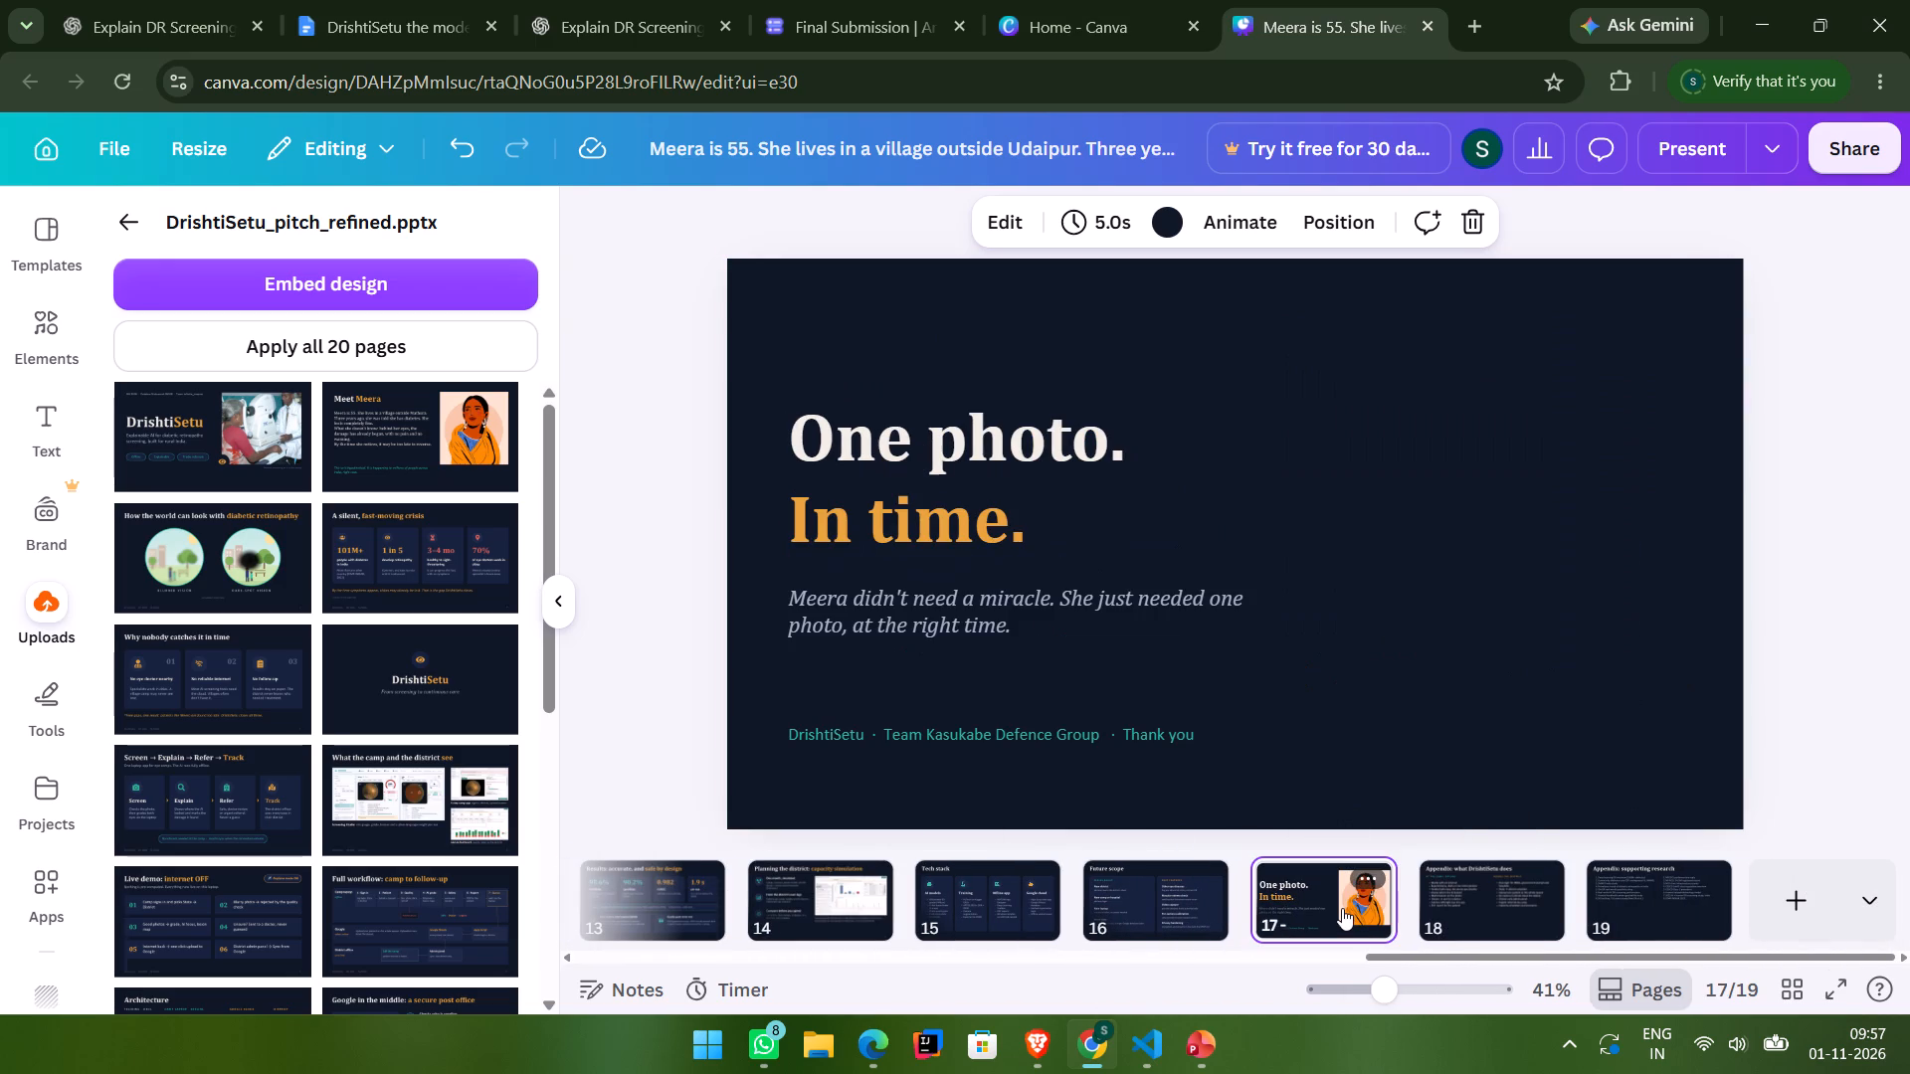
{"action": "left_click", "coordinate": [1192, 727]}
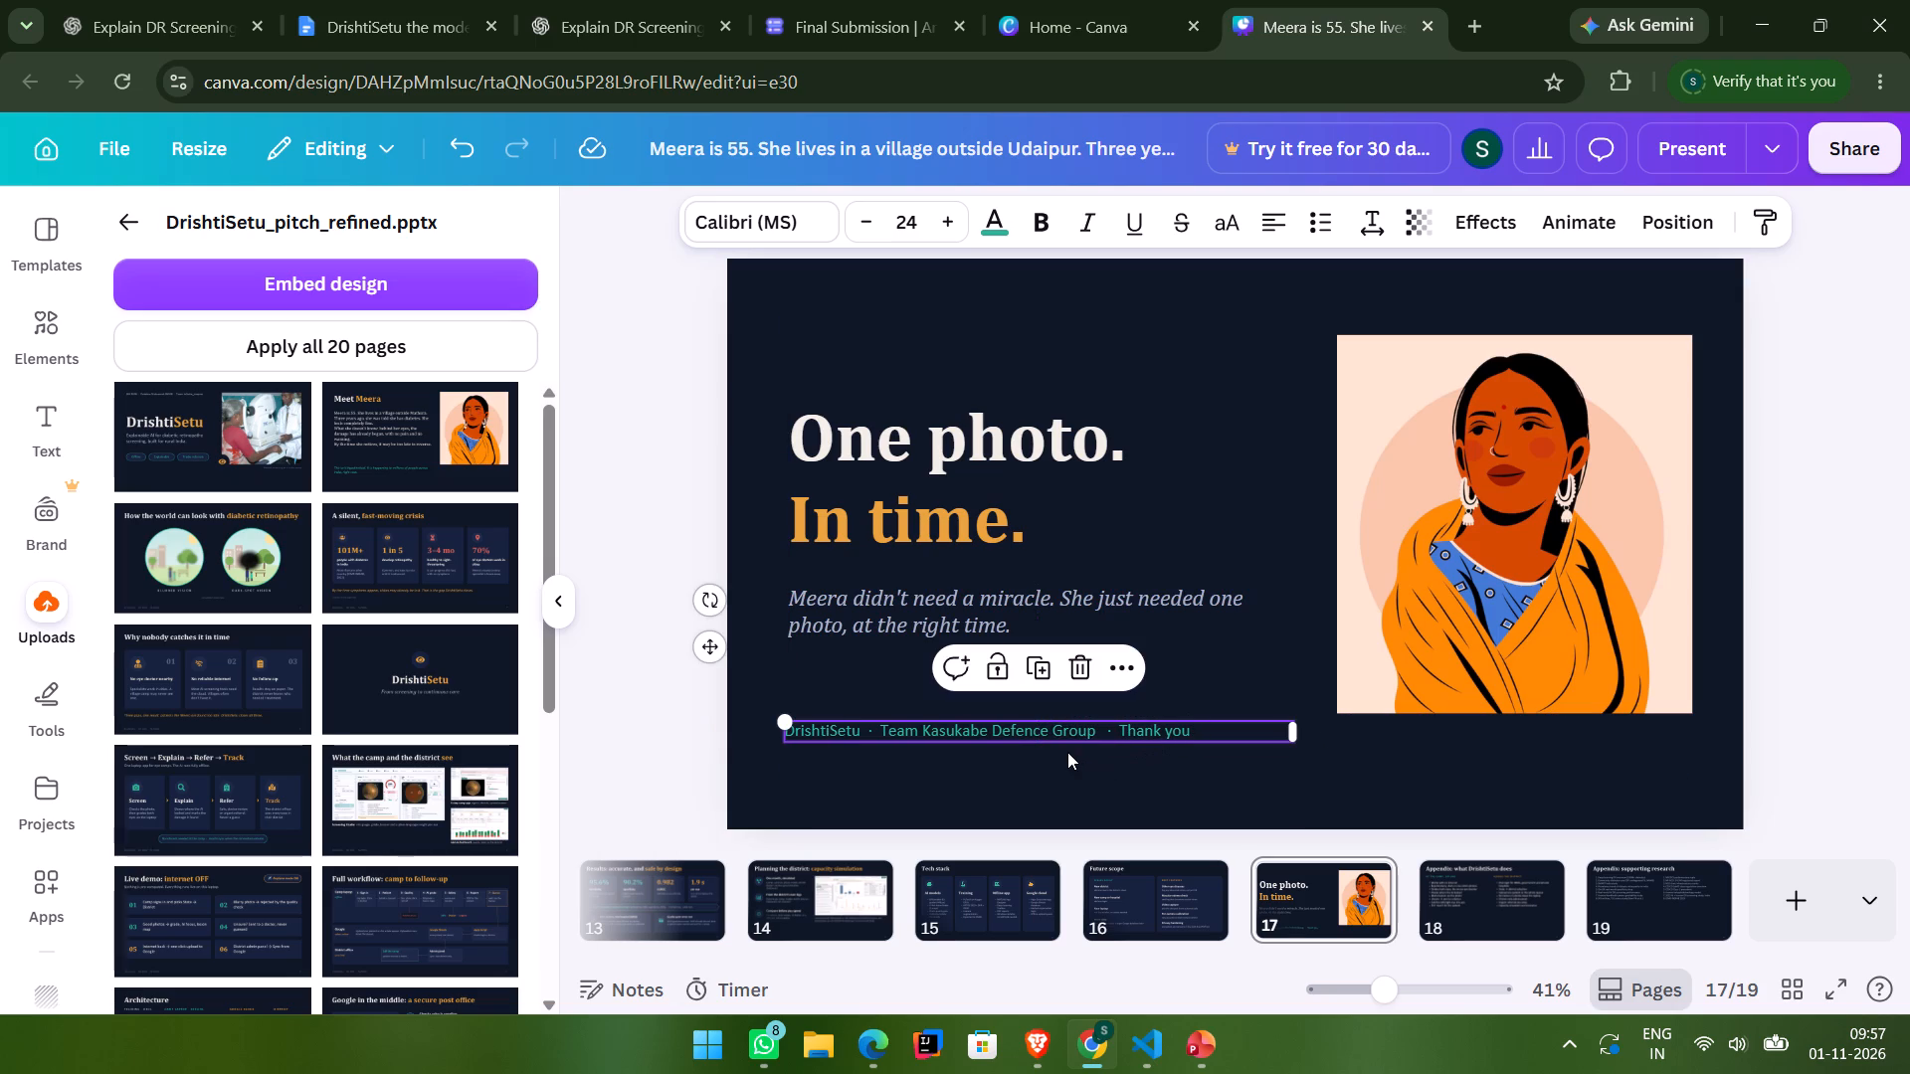
{"action": "left_click", "coordinate": [1035, 658]}
Move the duplicated team line to page 1, placing it above the large DrishtiSetu title.
{"action": "left_click_drag", "start_coordinate": [1127, 728], "coordinate": [780, 890]}
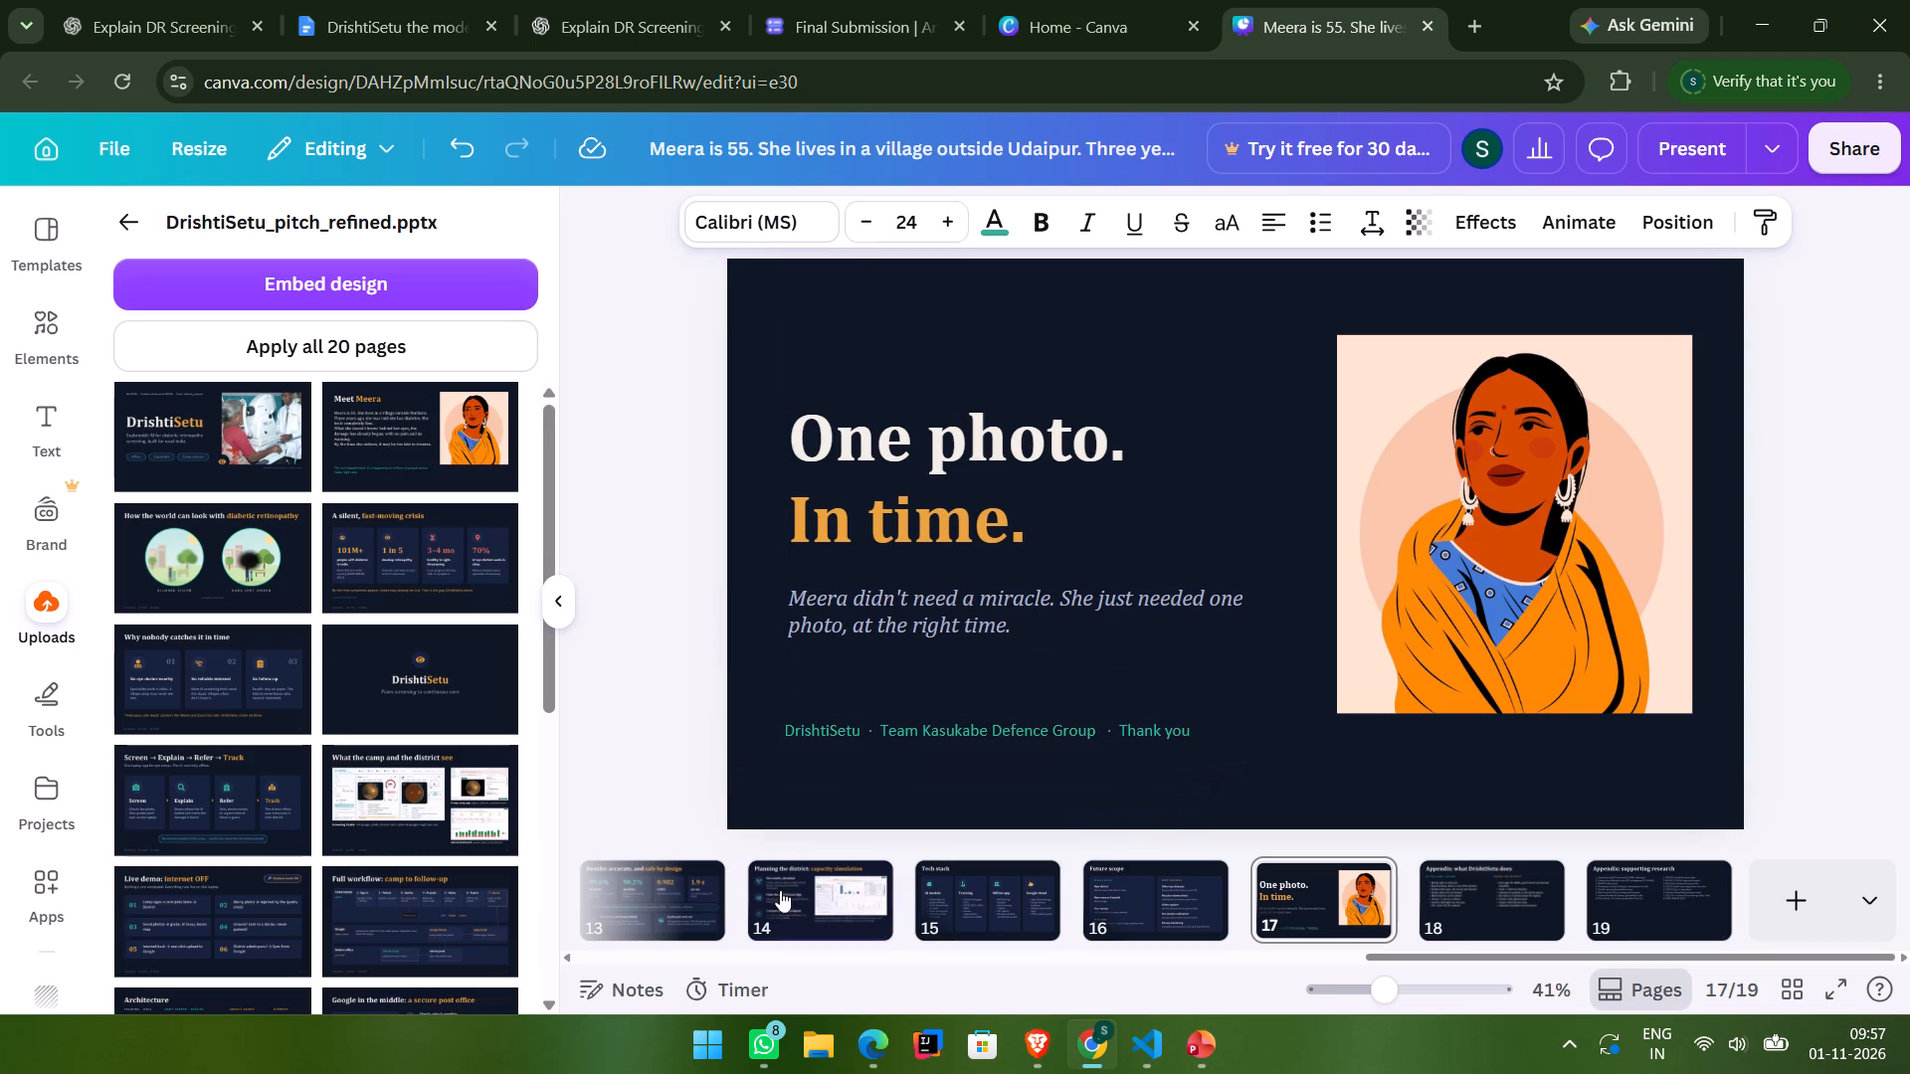
{"action": "left_click_drag", "start_coordinate": [780, 890], "coordinate": [576, 884]}
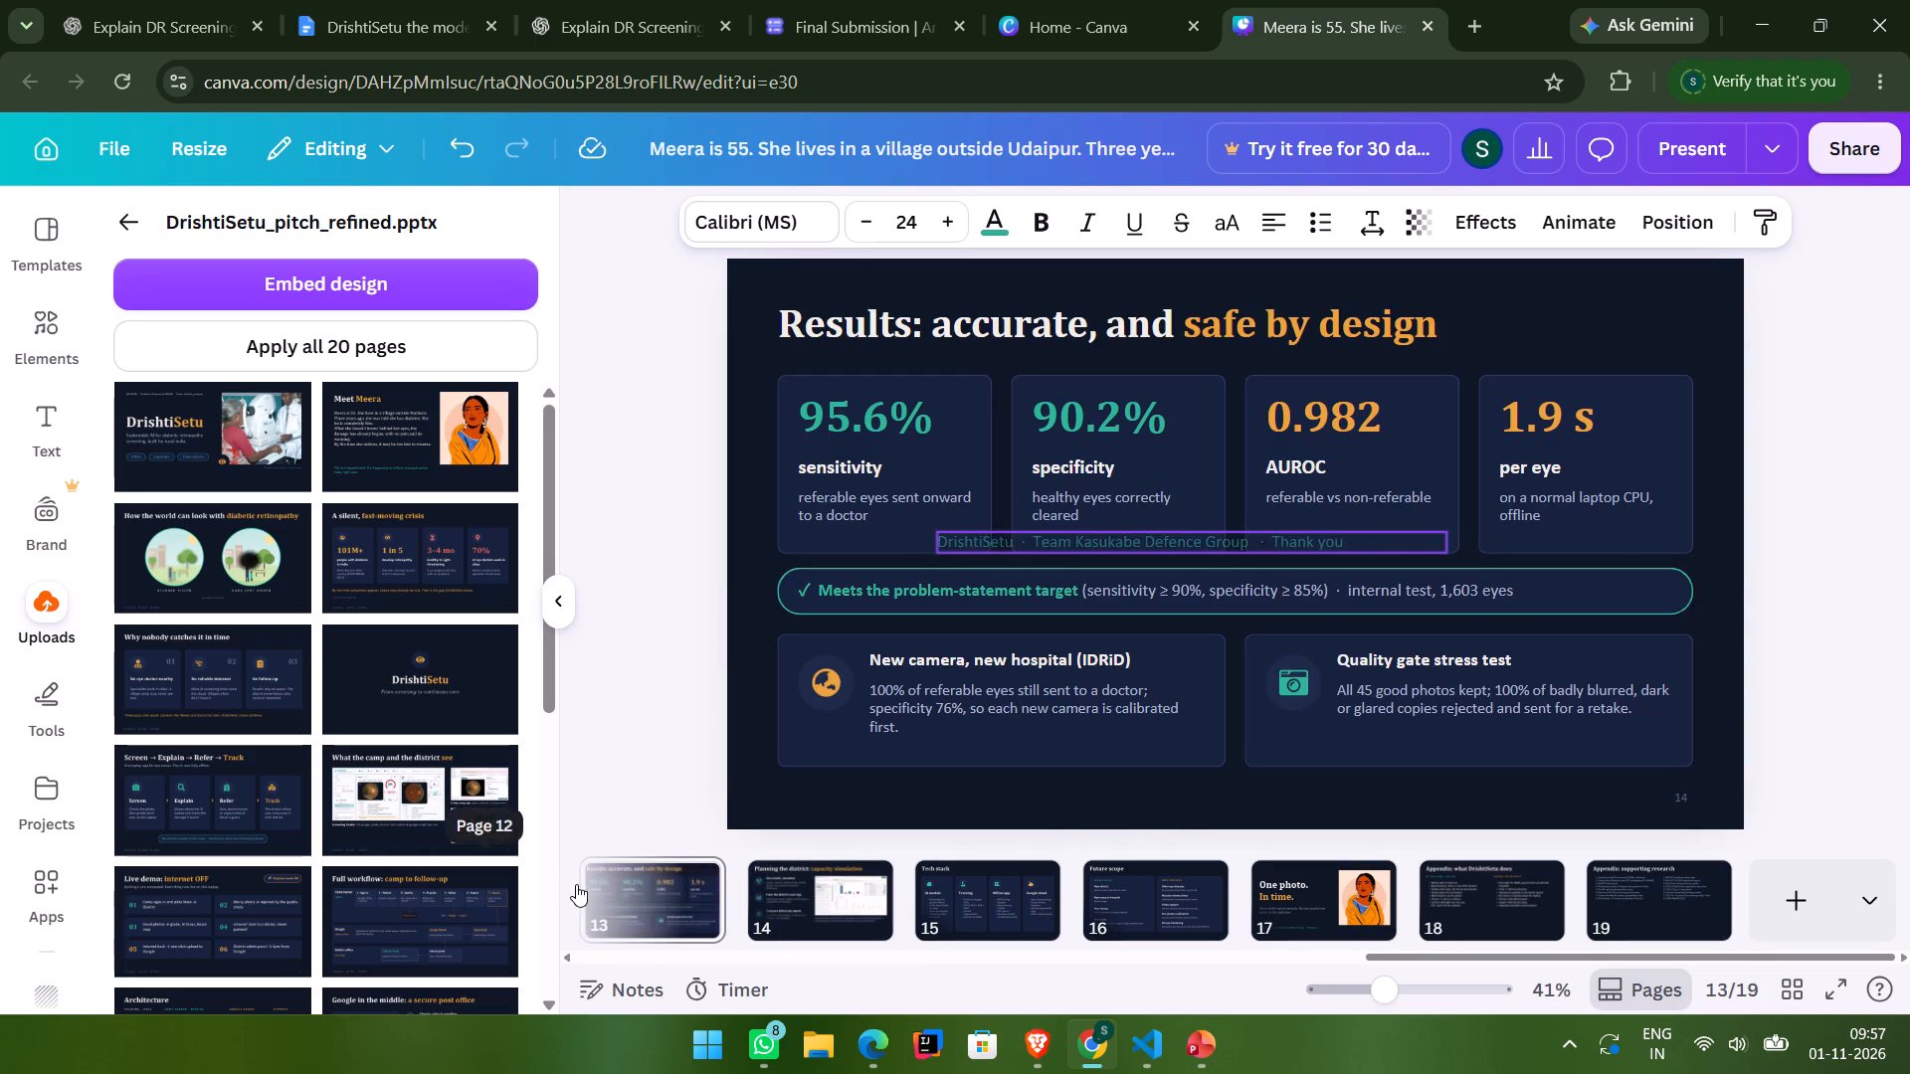
{"action": "left_click_drag", "start_coordinate": [576, 884], "coordinate": [555, 1073]}
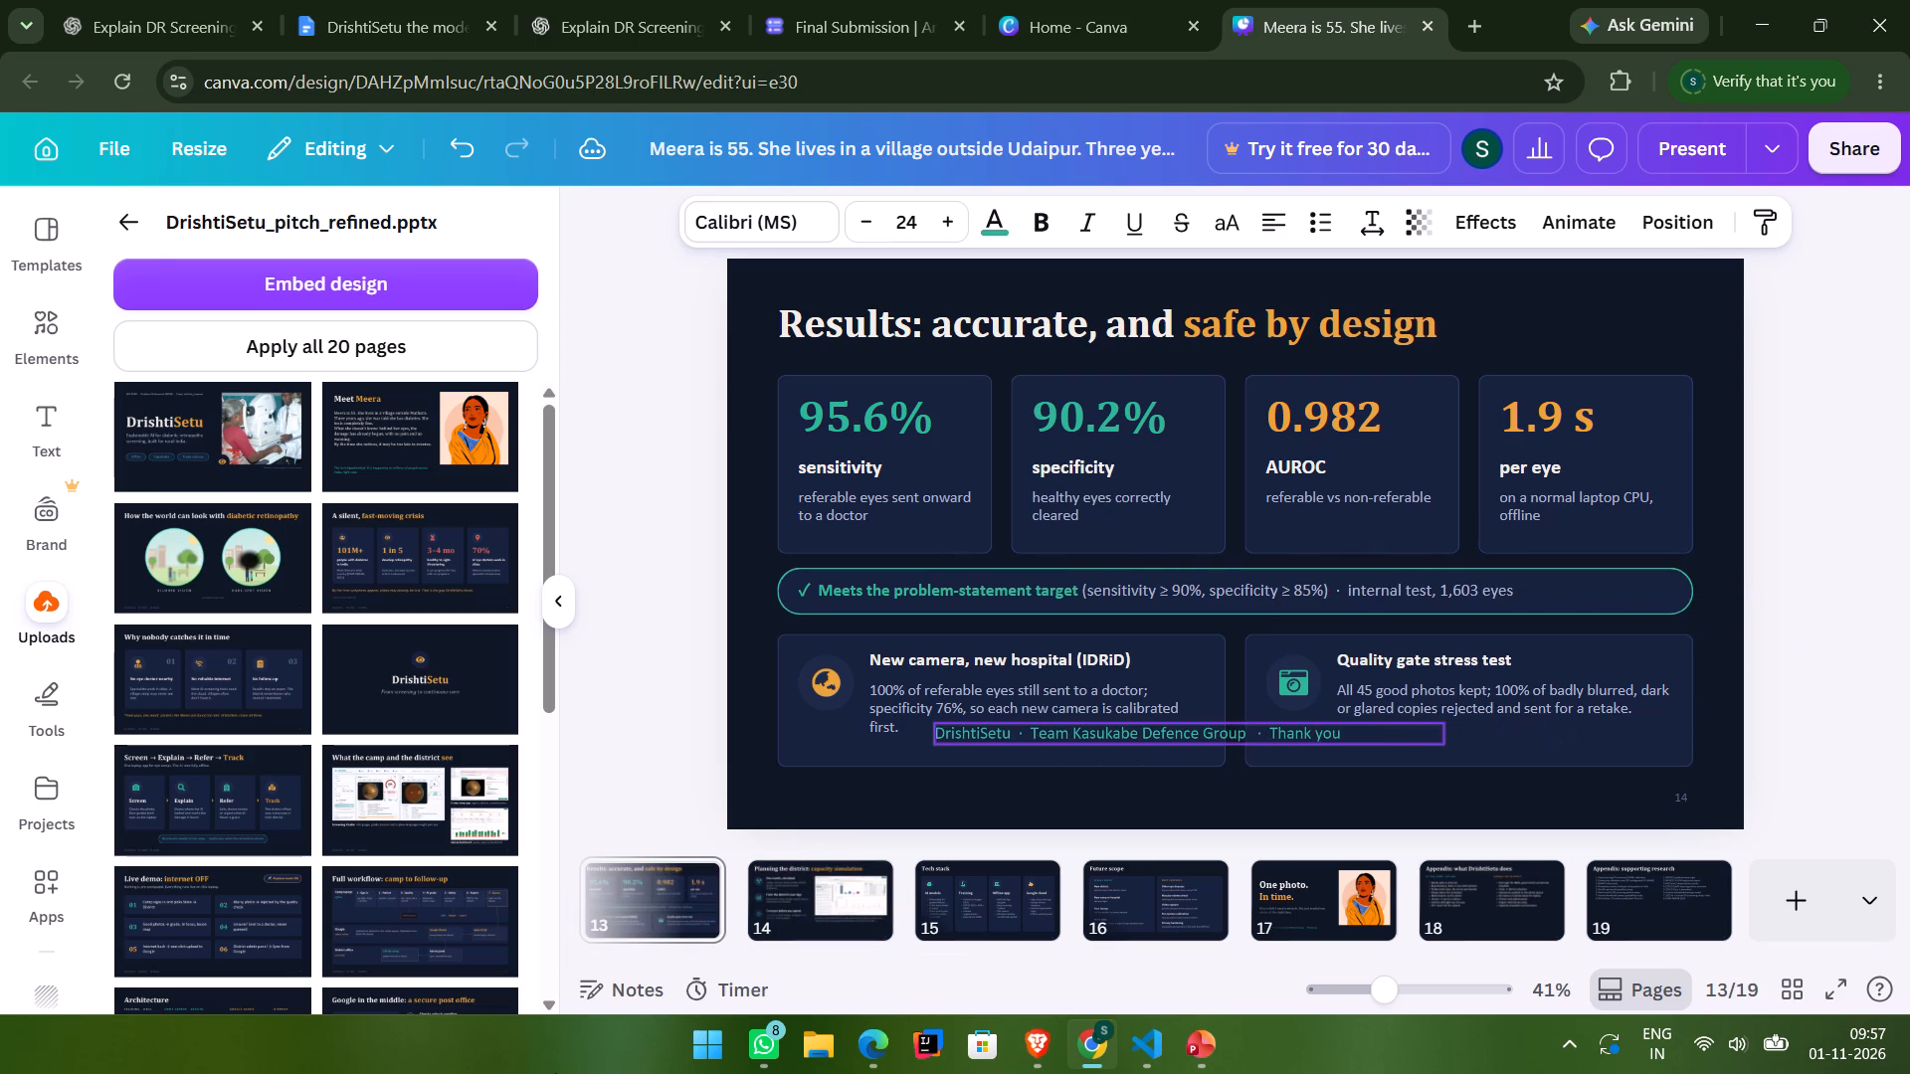
{"action": "left_click_drag", "start_coordinate": [555, 1073], "coordinate": [550, 1069]}
{"action": "scroll", "coordinate": [833, 893], "scroll_direction": "right", "scroll_amount": 7}
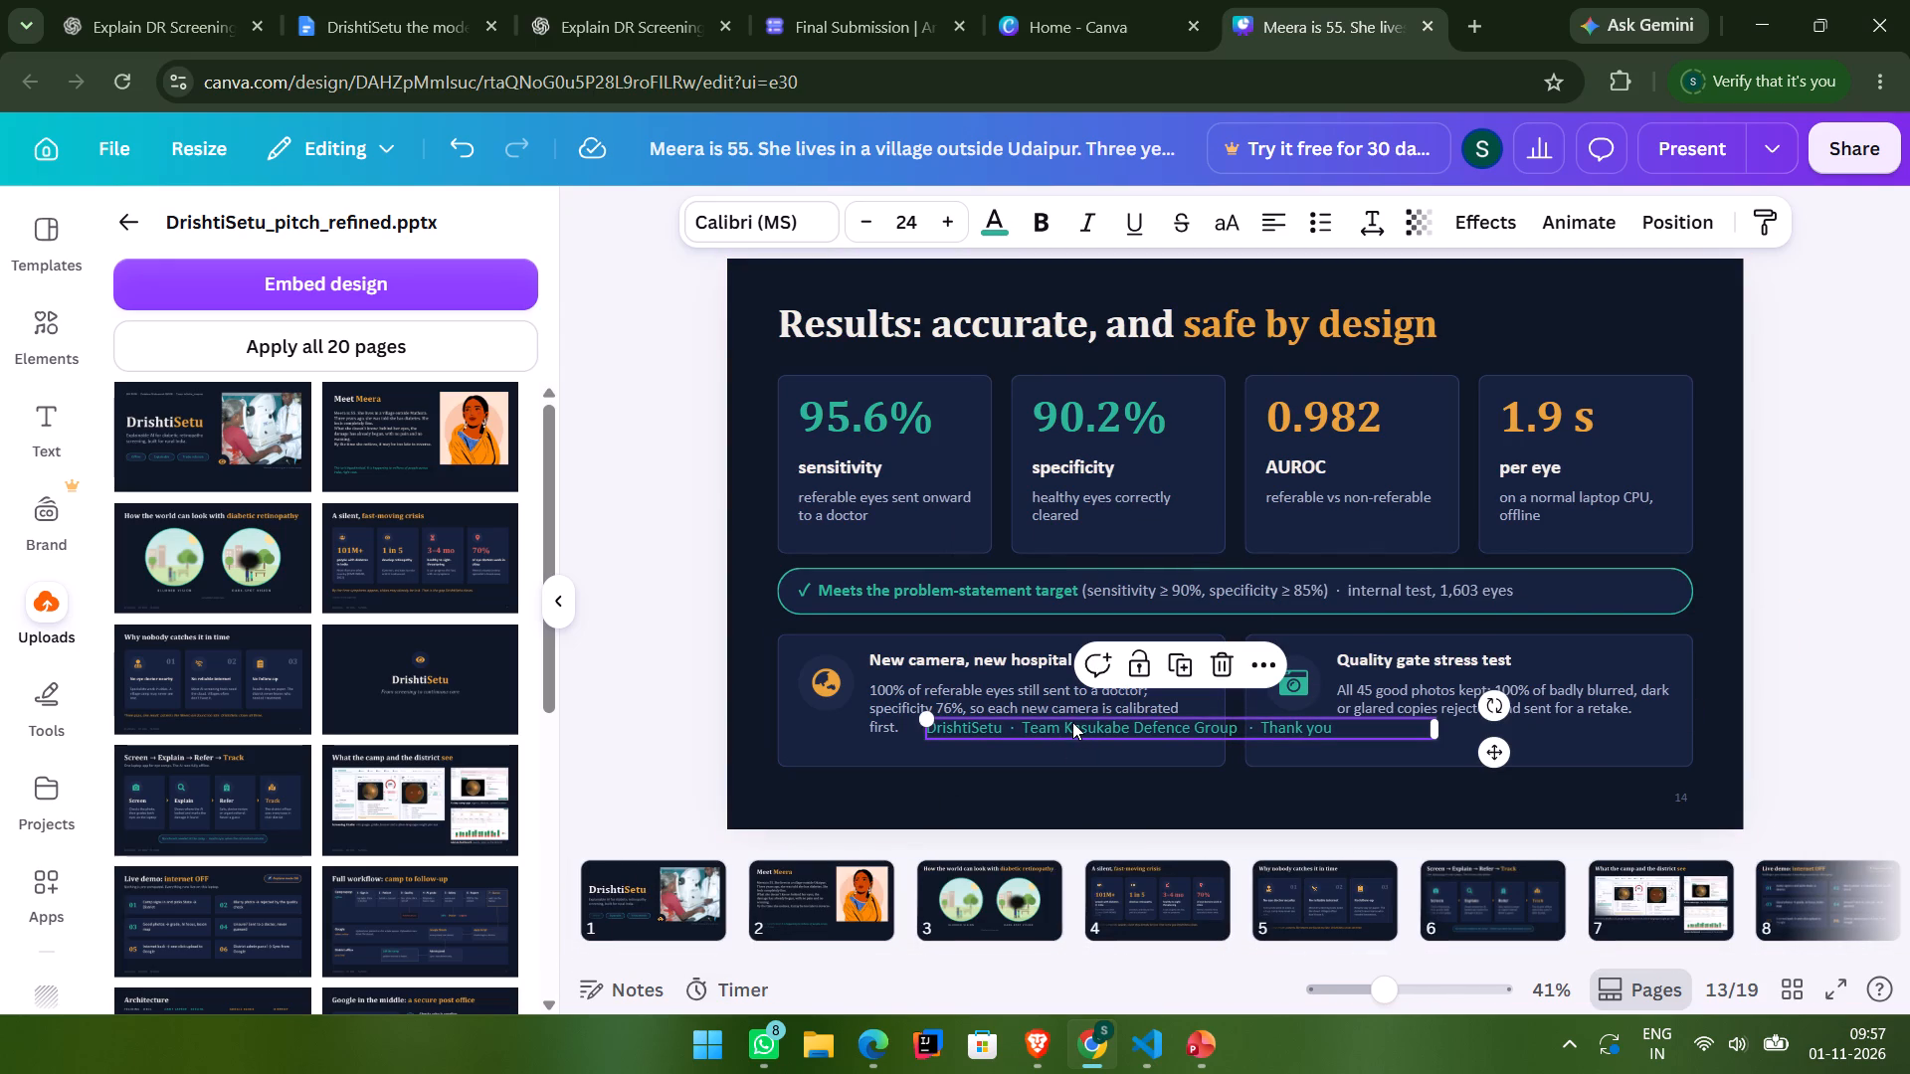
{"action": "left_click_drag", "start_coordinate": [1072, 724], "coordinate": [633, 878]}
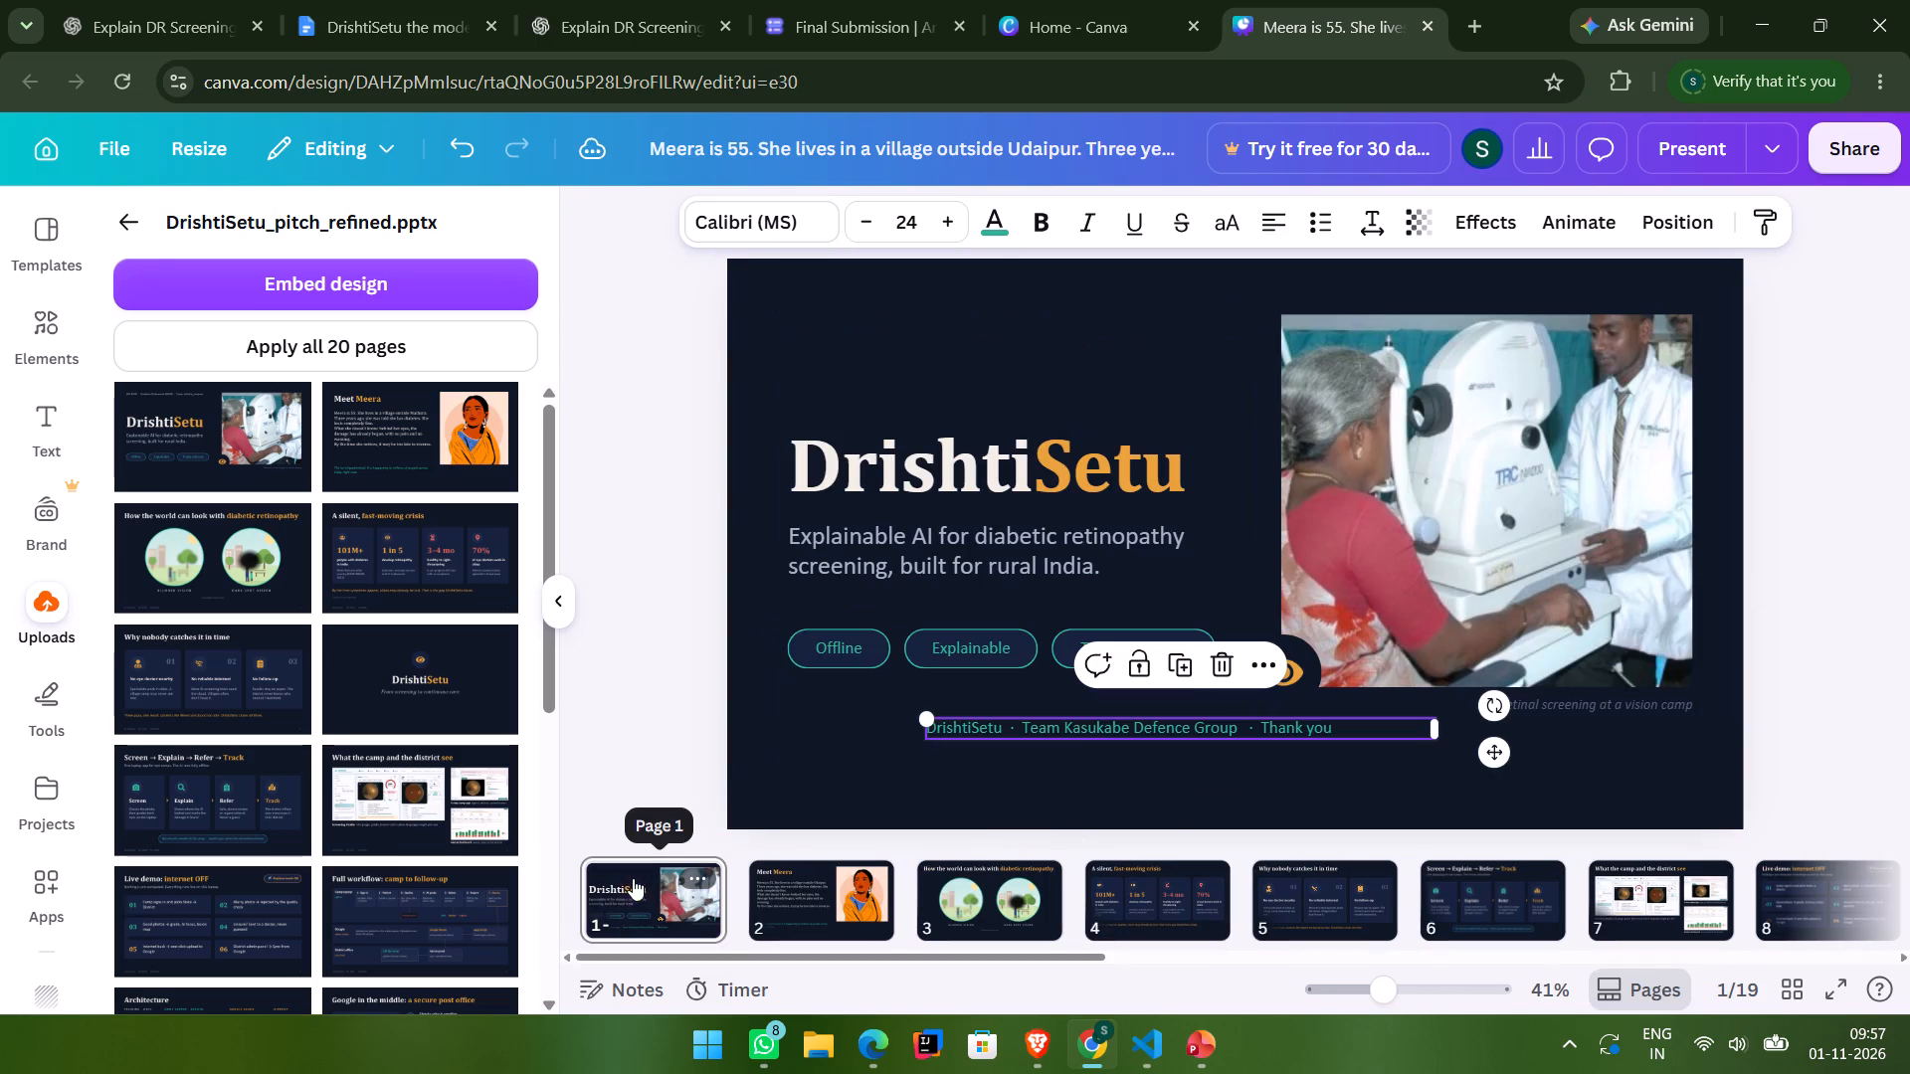
{"action": "left_click_drag", "start_coordinate": [1168, 724], "coordinate": [1001, 331]}
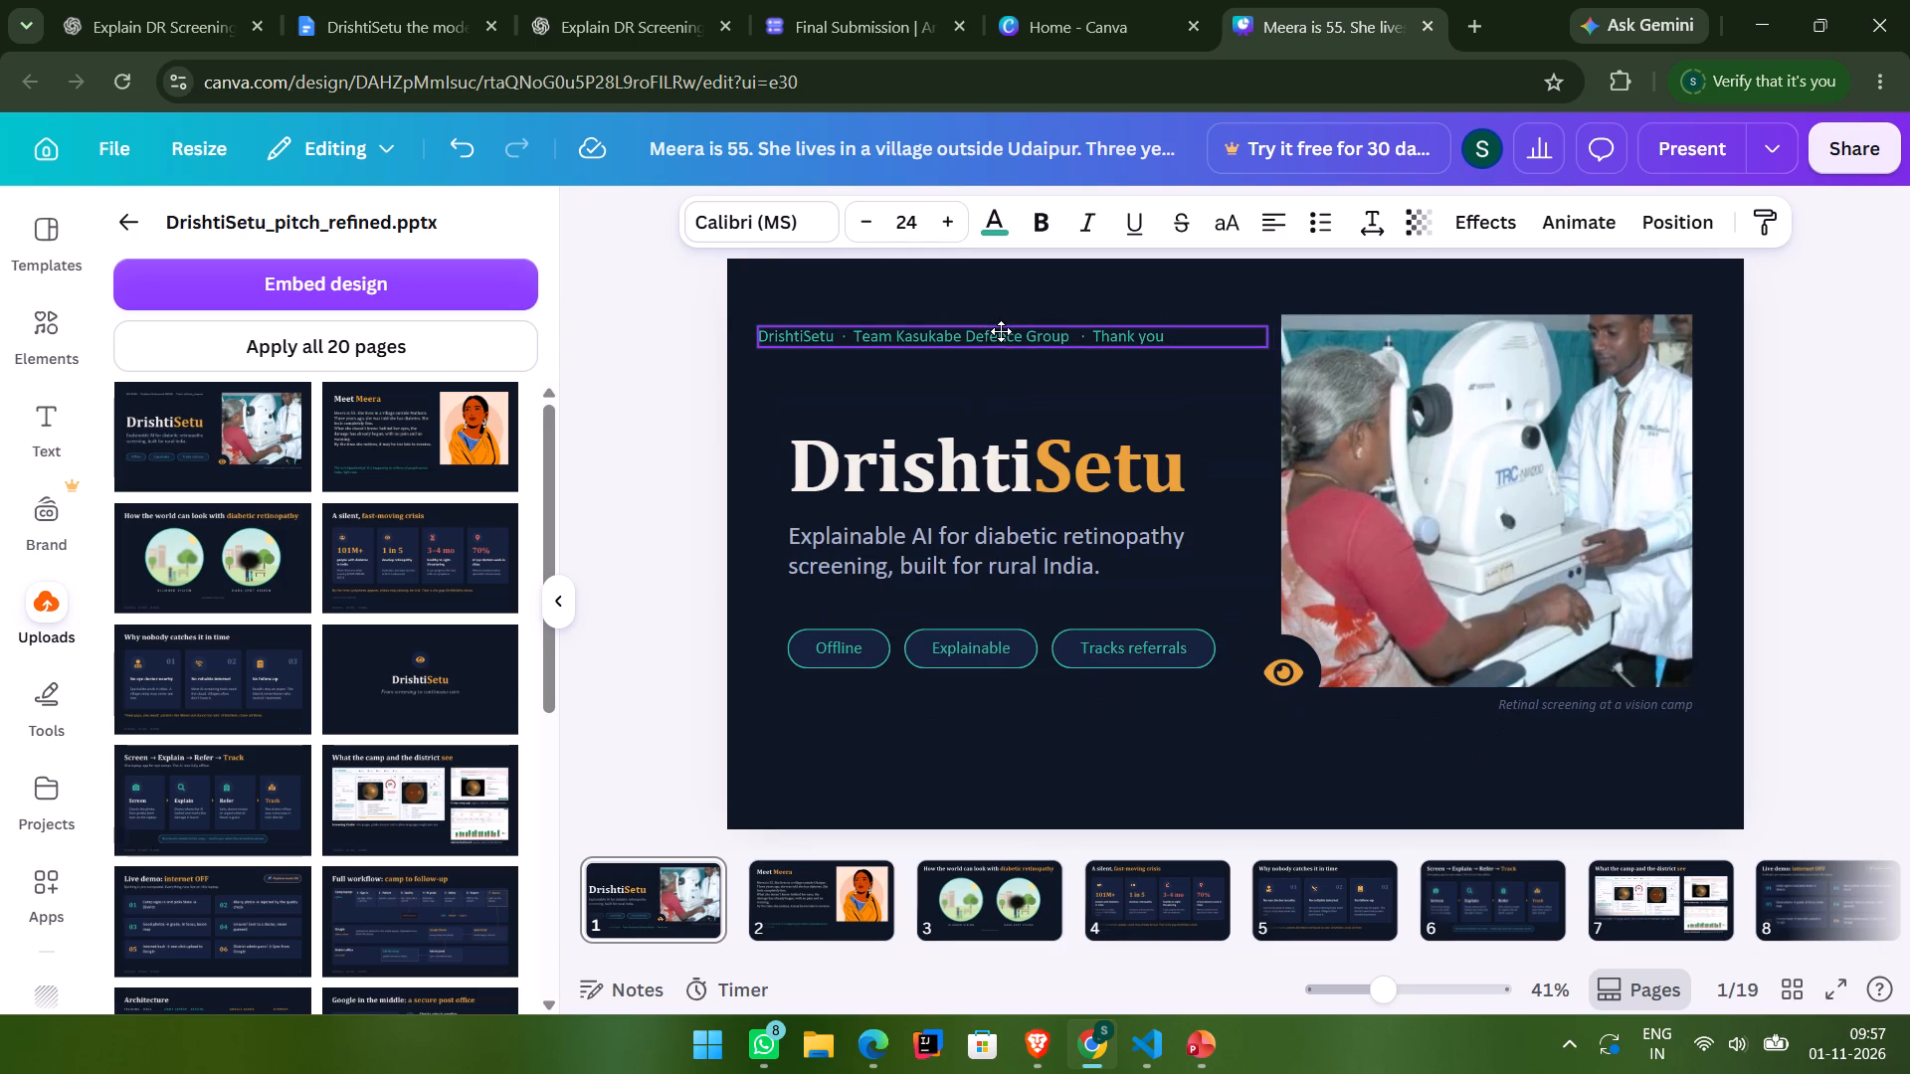
{"action": "left_click_drag", "start_coordinate": [1001, 331], "coordinate": [1017, 351]}
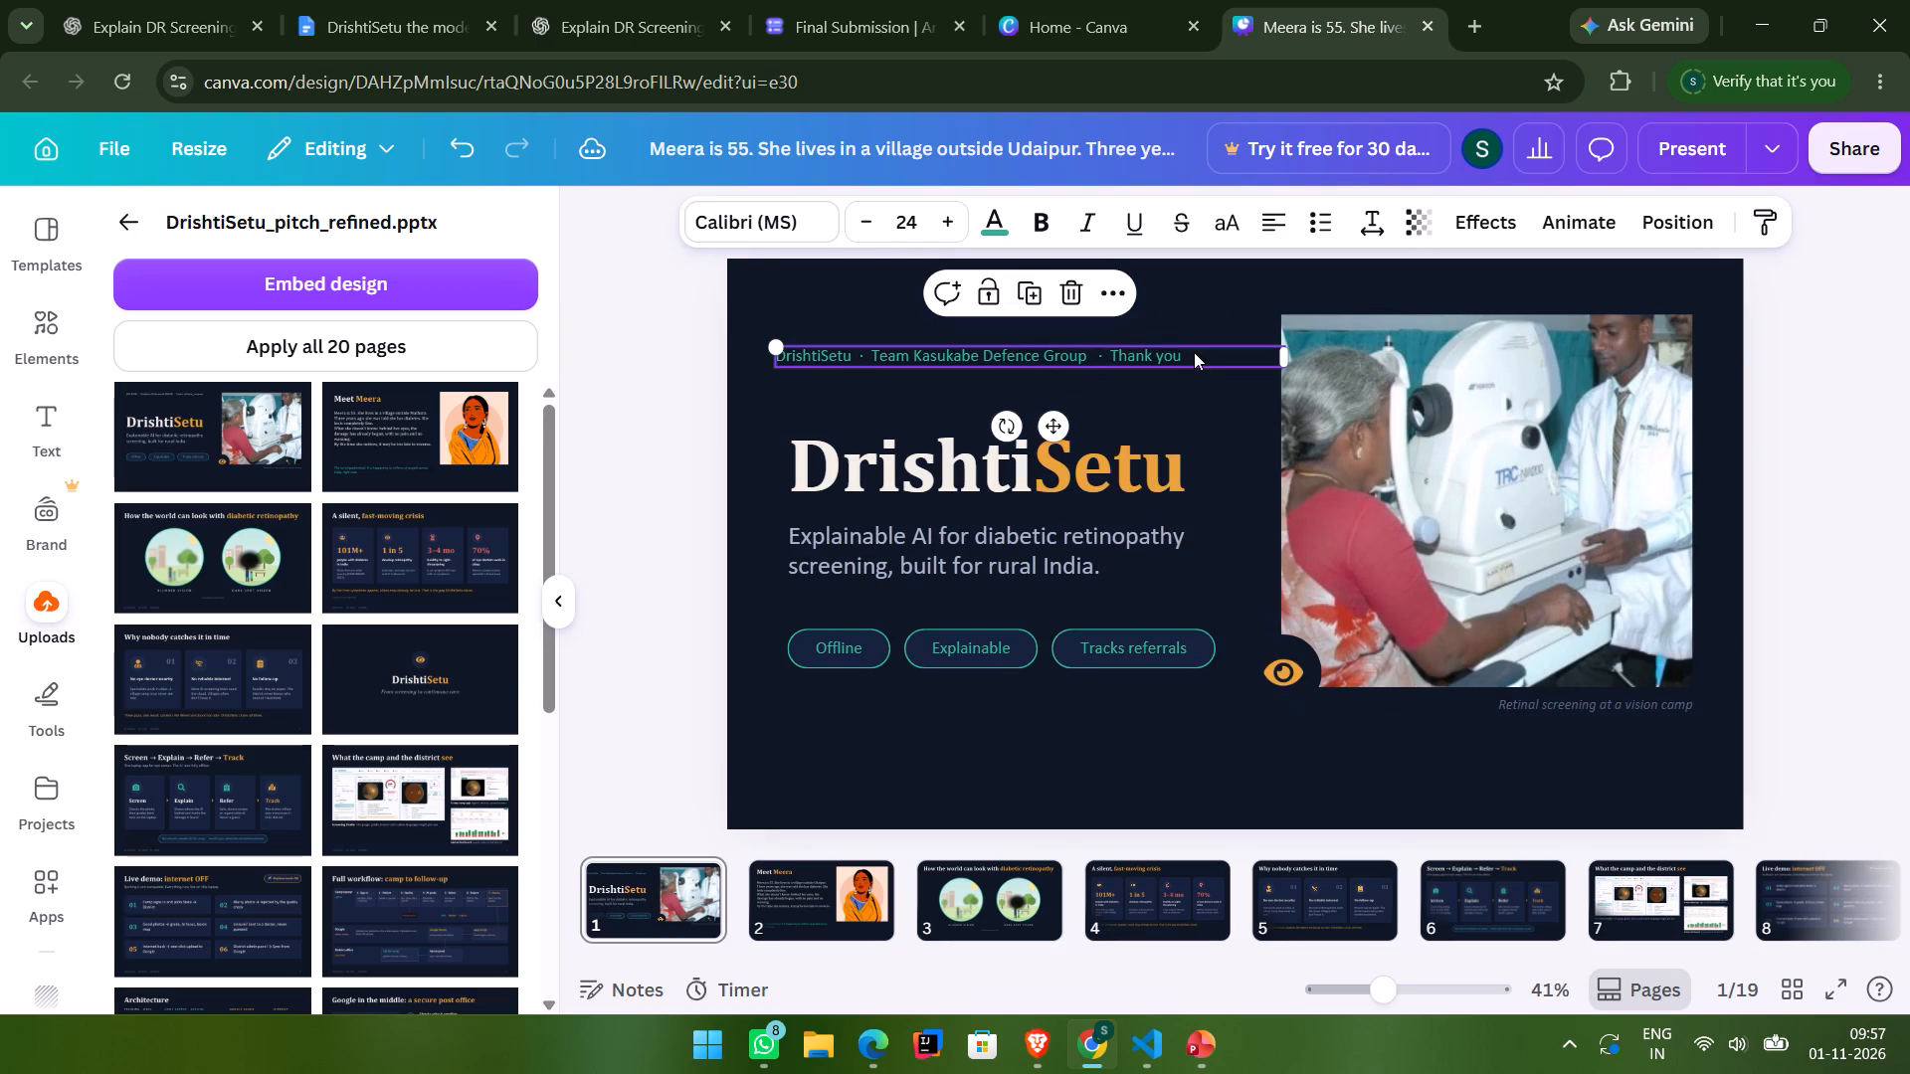
Remove "· Thank you" from the end of the team line on page 1.
{"action": "left_click", "coordinate": [1204, 352]}
{"action": "left_click", "coordinate": [1190, 359]}
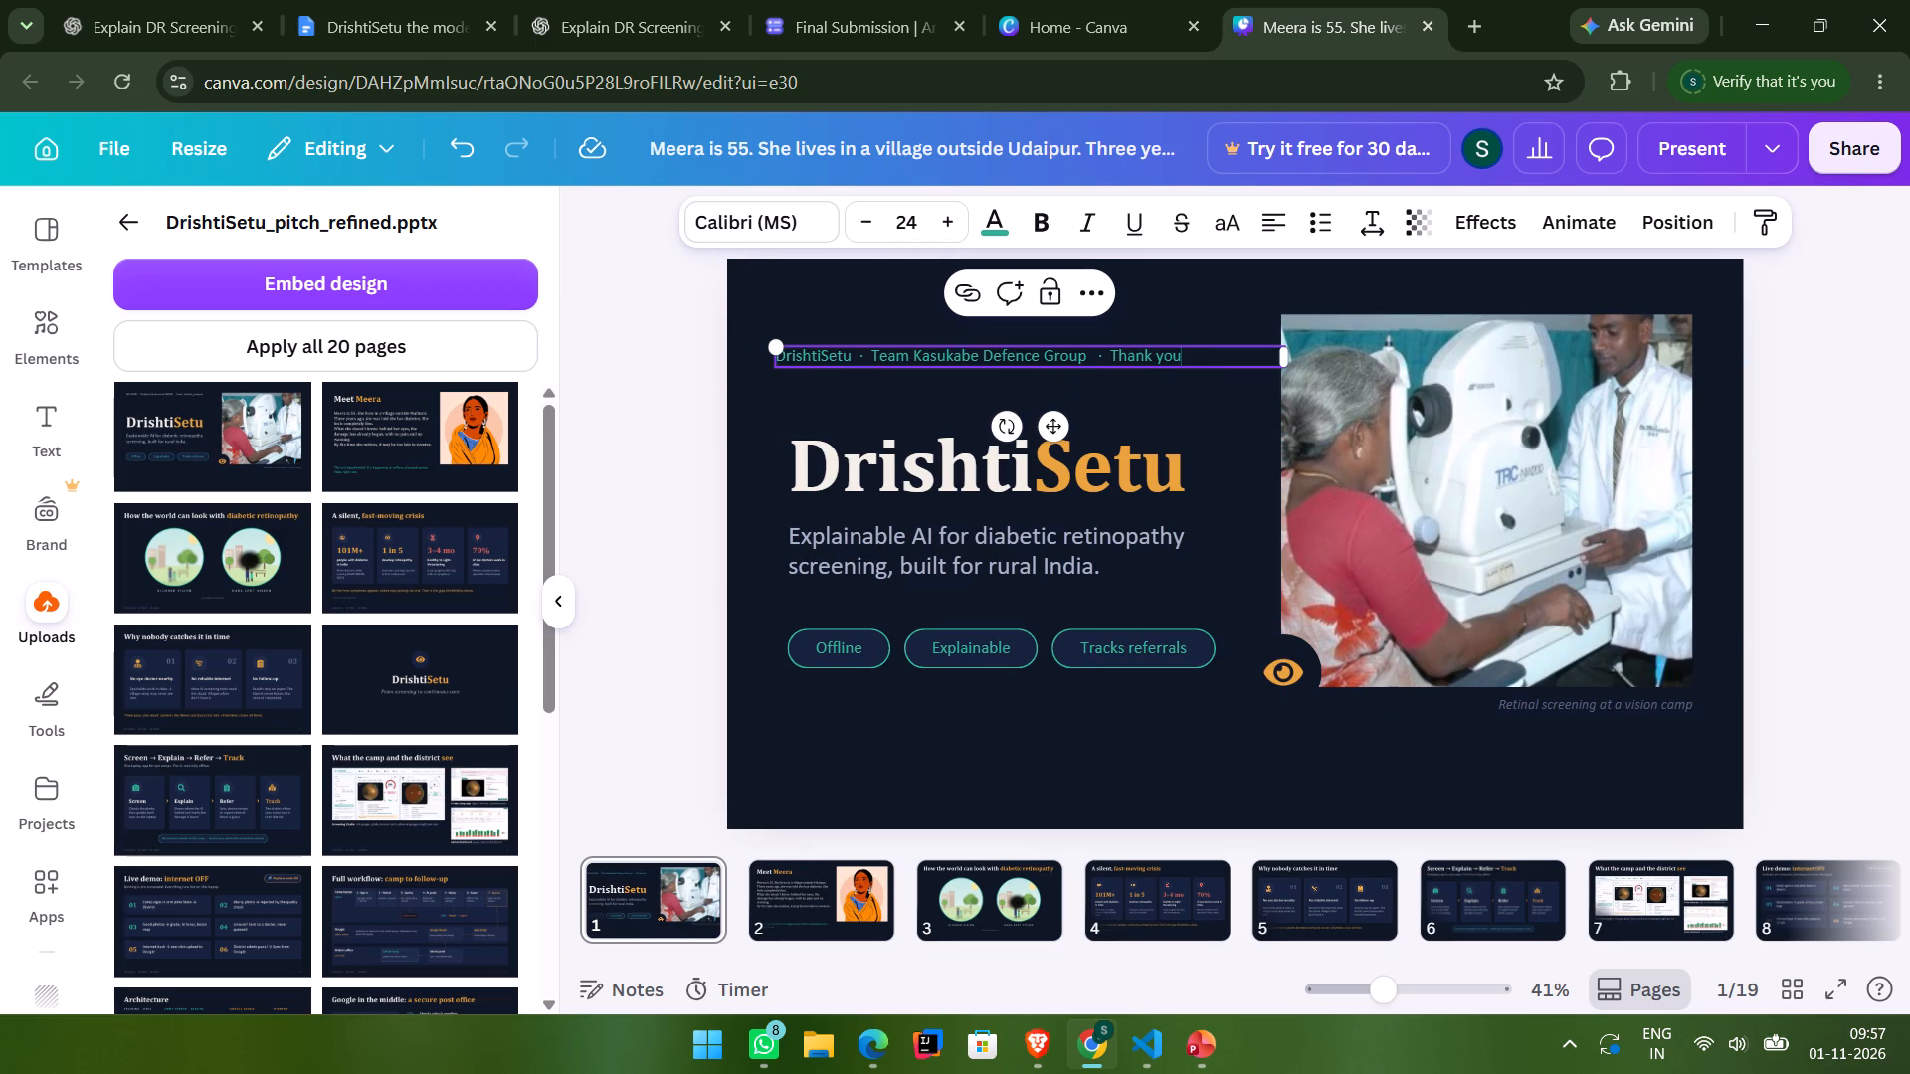
{"action": "key", "text": "BackSpace"}
{"action": "key", "text": "BackSpace"}
{"action": "key", "text": "BackSpace"}
{"action": "key", "text": "BackSpace"}
{"action": "key", "text": "BackSpace"}
{"action": "key", "text": "BackSpace"}
{"action": "key", "text": "BackSpace"}
{"action": "key", "text": "BackSpace"}
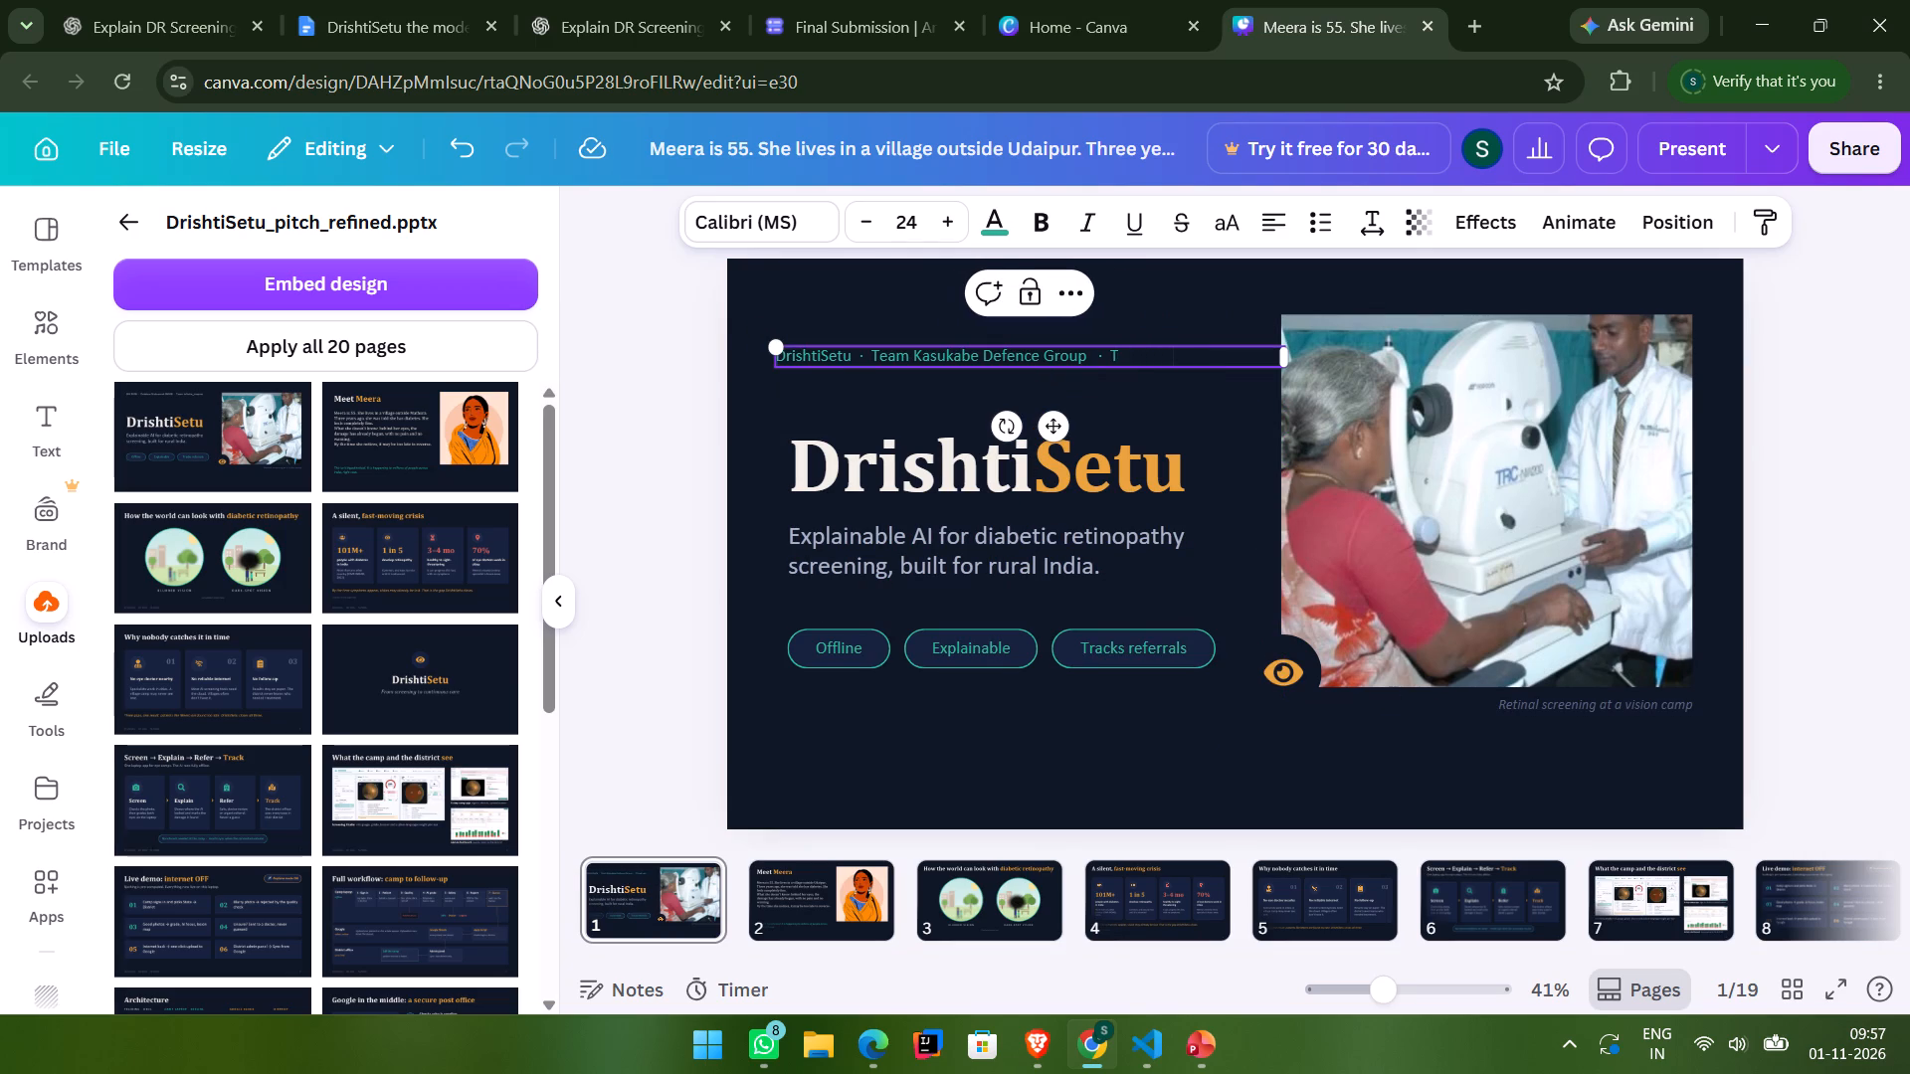
{"action": "key", "text": "BackSpace"}
{"action": "key", "text": "BackSpace"}
{"action": "key", "text": "BackSpace"}
{"action": "key", "text": "BackSpace"}
{"action": "key", "text": "BackSpace"}
Narrow the team line's text box to fit its text, about 600 wide, and scale it up to font size about 33.9.
{"action": "left_click_drag", "start_coordinate": [1285, 362], "coordinate": [1091, 362]}
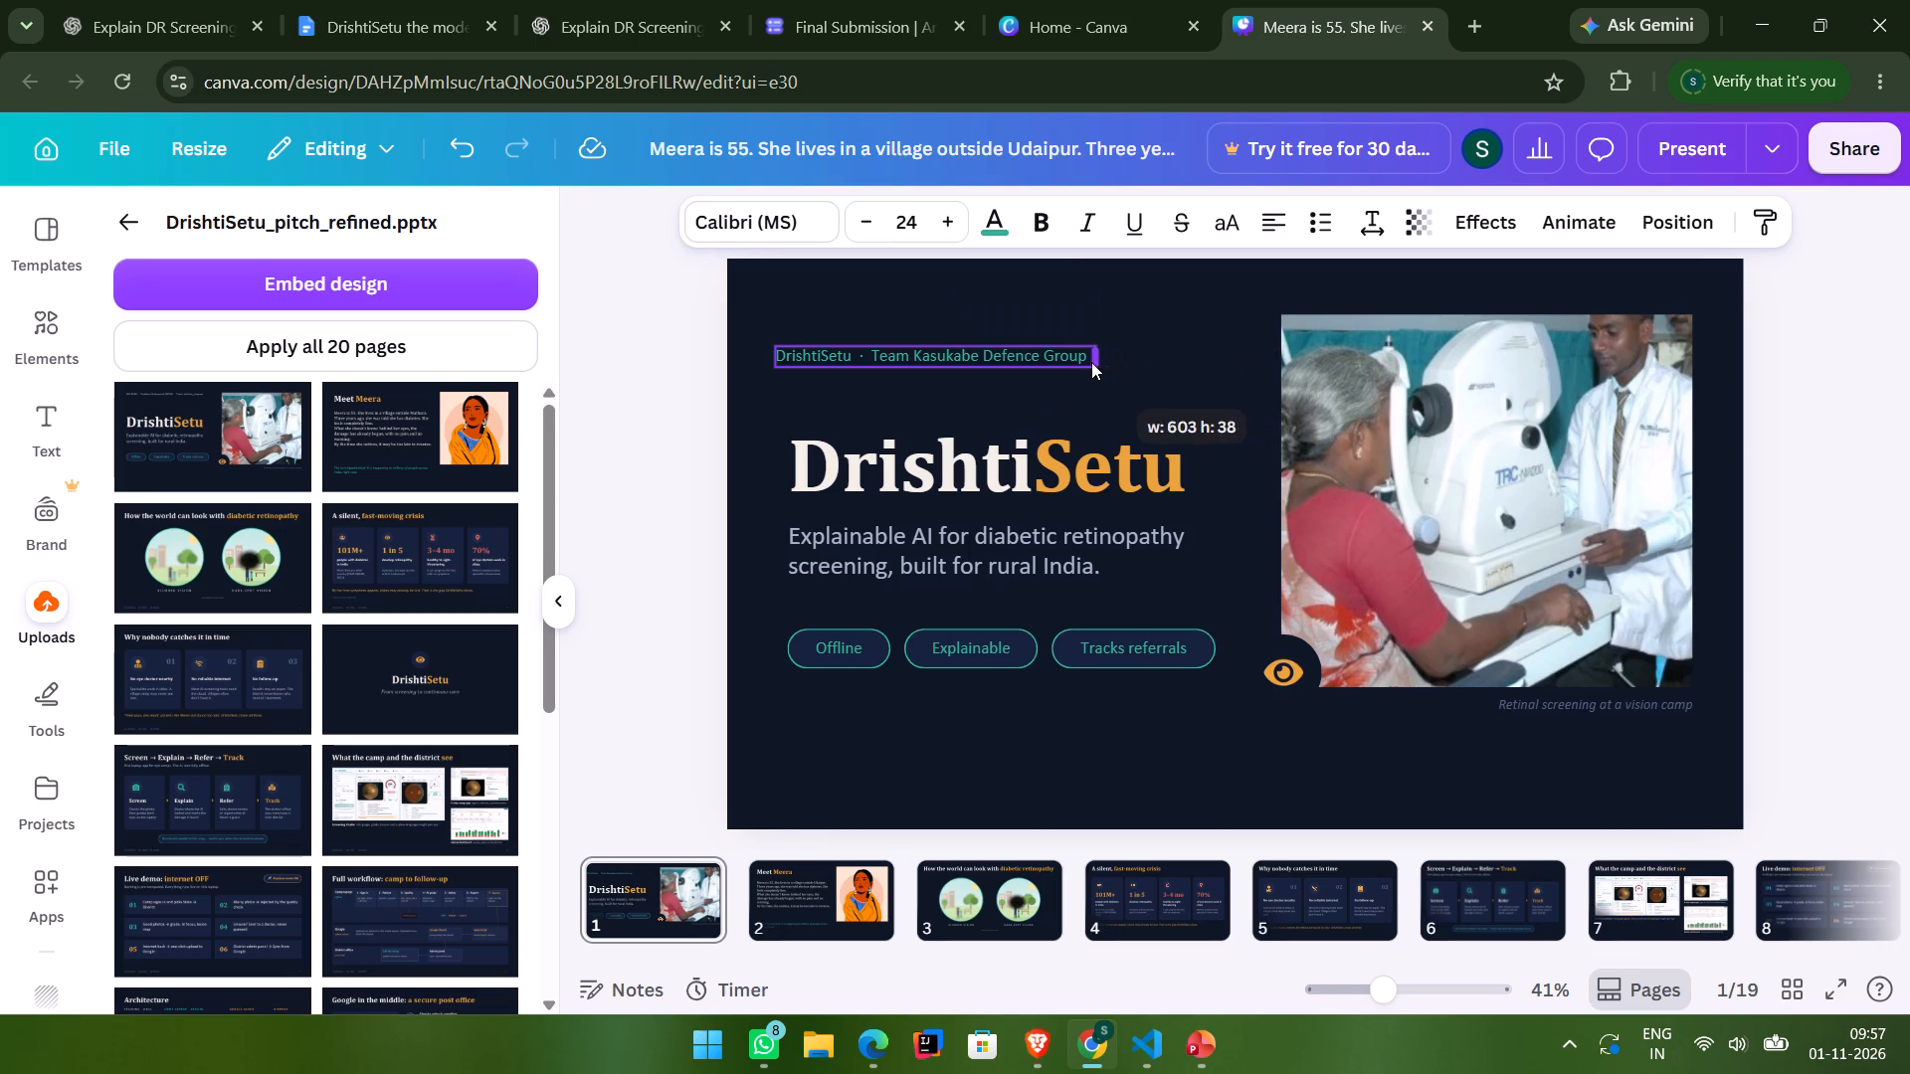
{"action": "left_click_drag", "start_coordinate": [1091, 362], "coordinate": [1095, 362]}
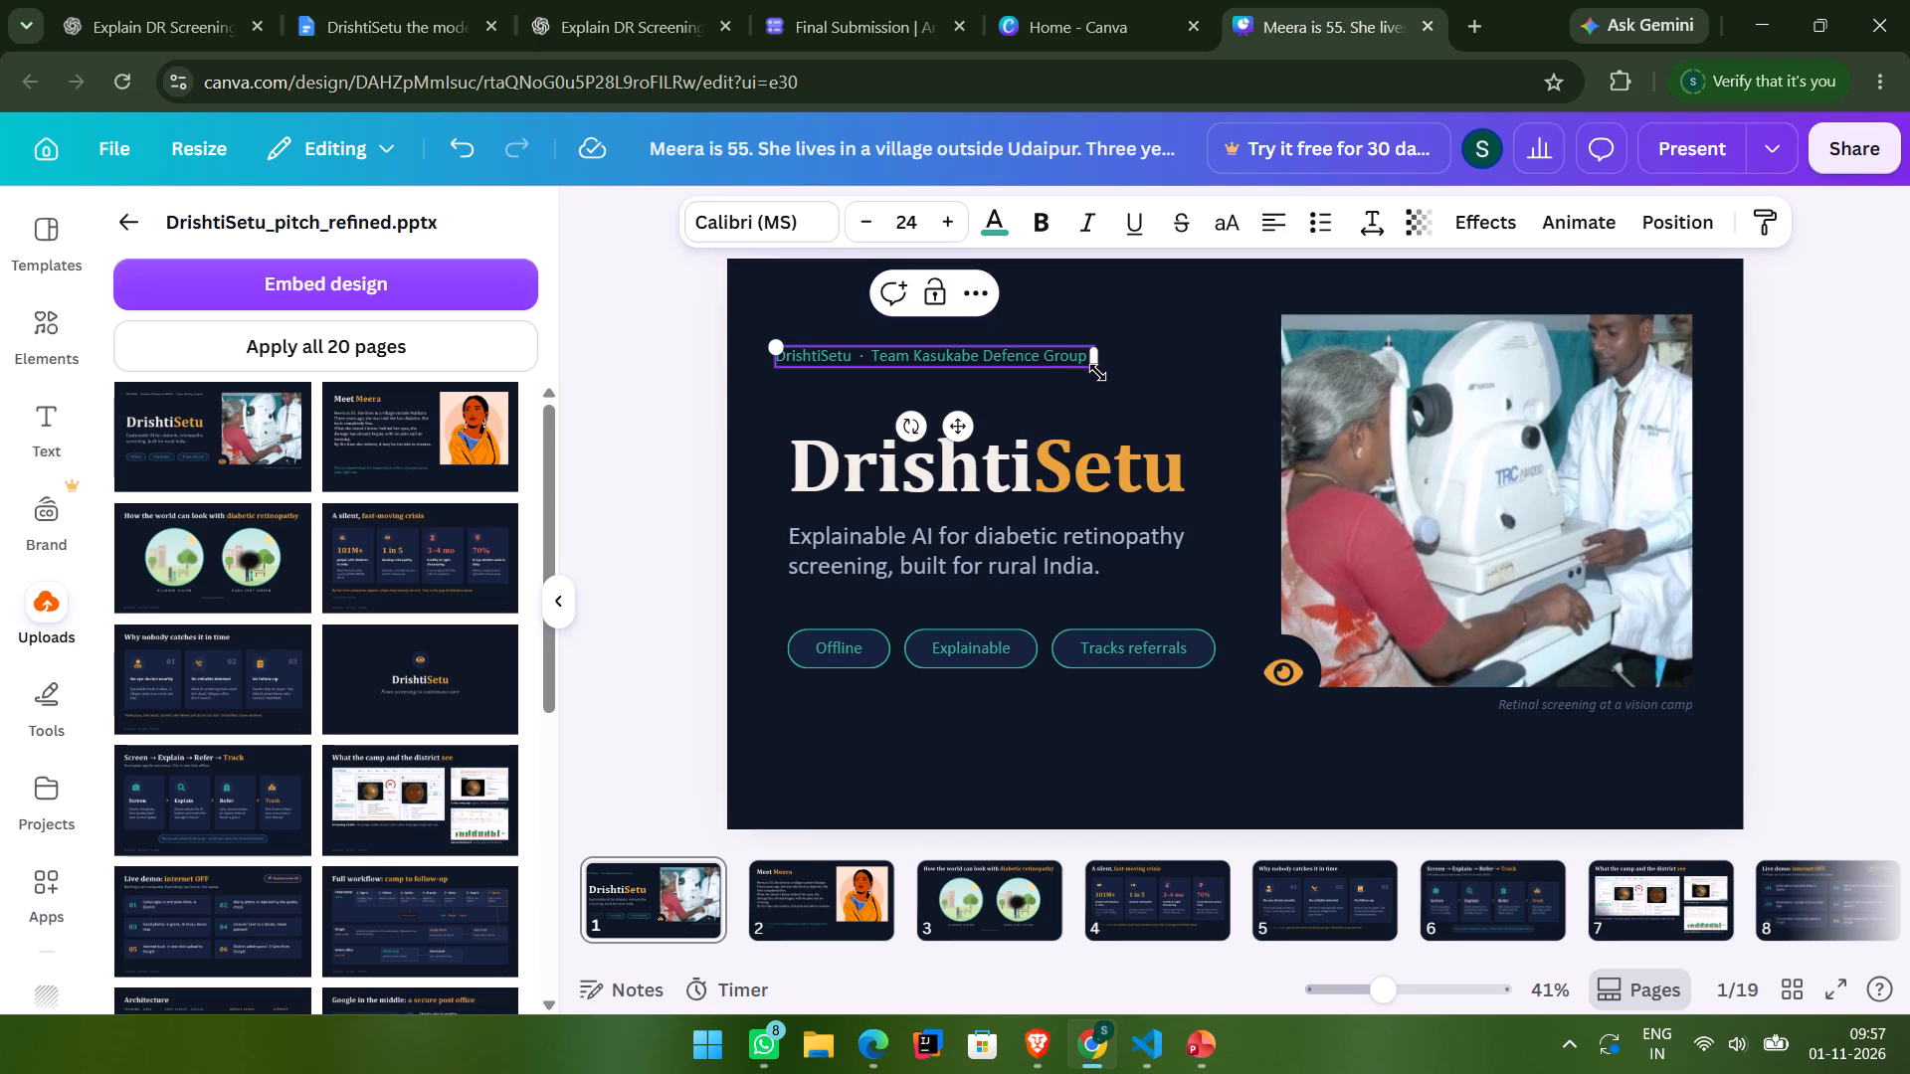
{"action": "left_click_drag", "start_coordinate": [1097, 372], "coordinate": [1226, 505]}
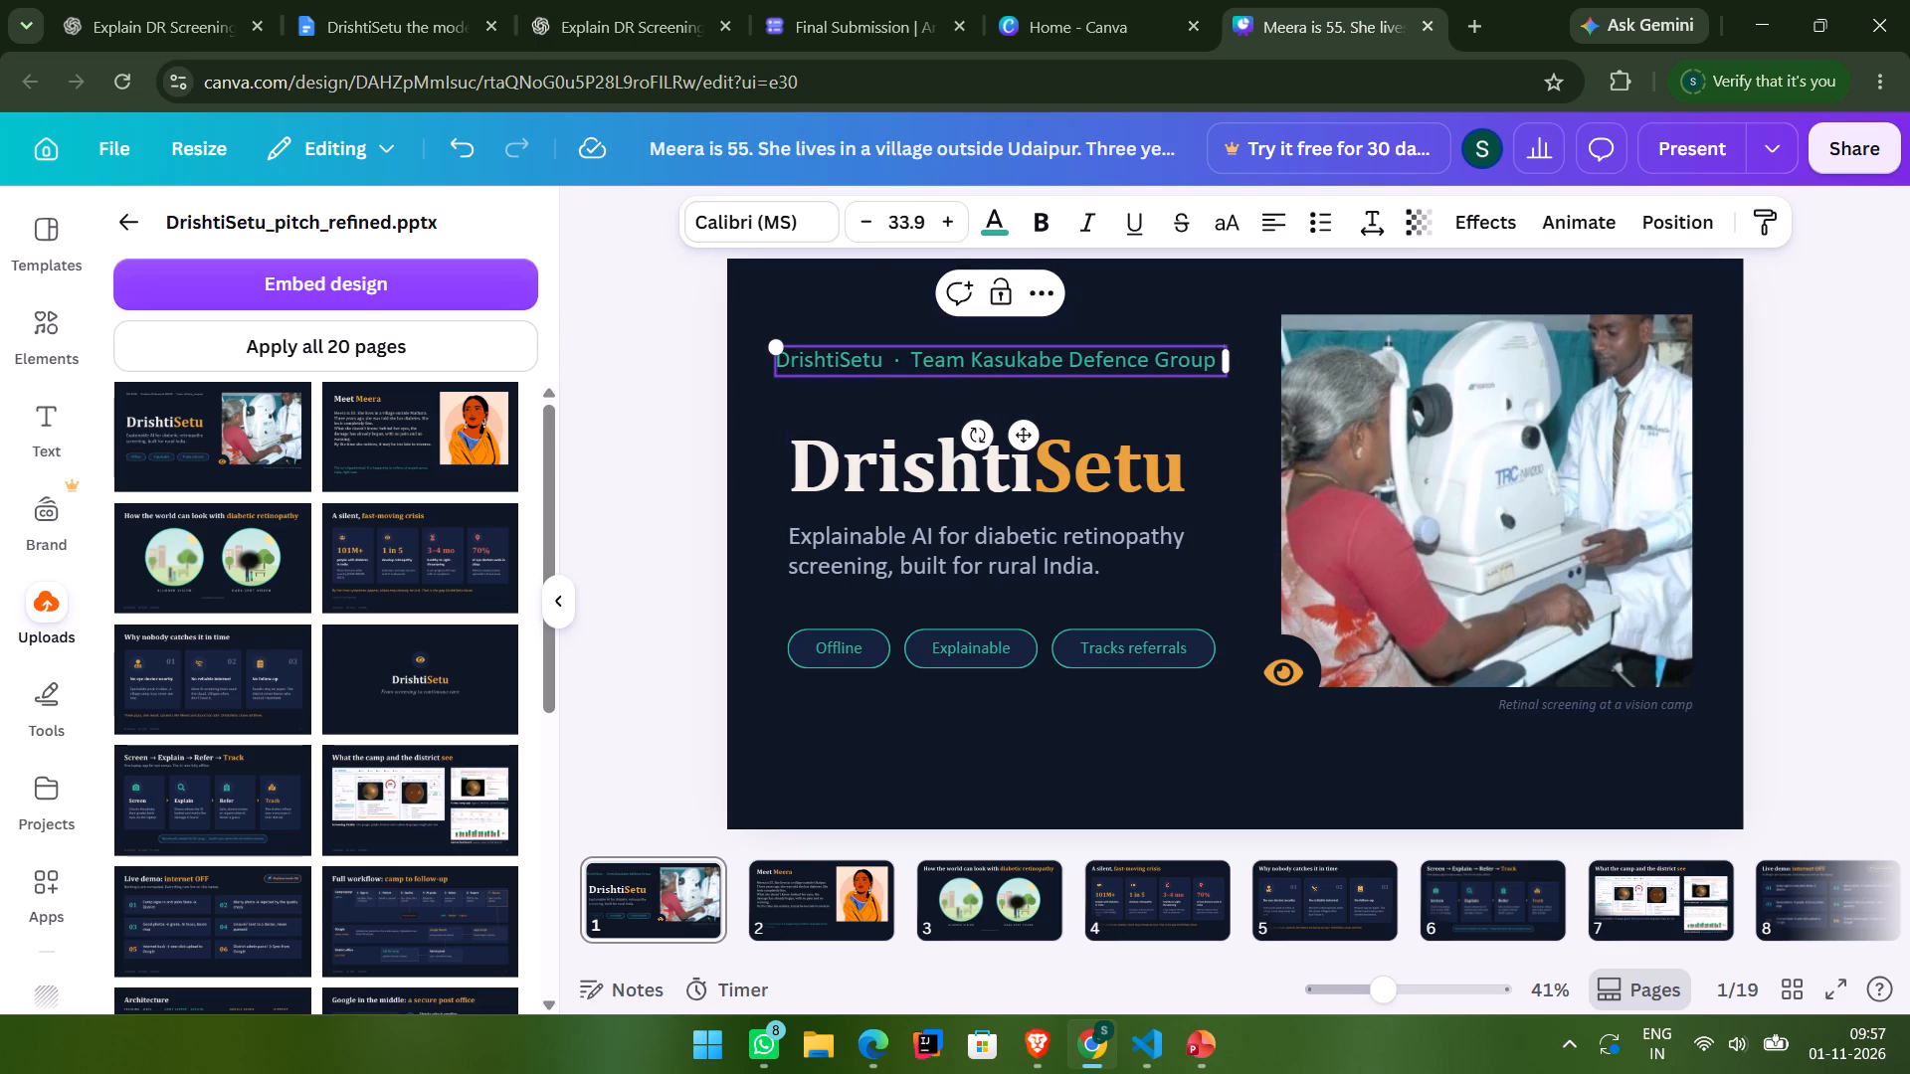
Remove the leading "DrishtiSetu ·" and hyphenate the line so it reads "Team-Kasukabe Defence Group".
{"action": "left_click_drag", "start_coordinate": [901, 358], "coordinate": [781, 360]}
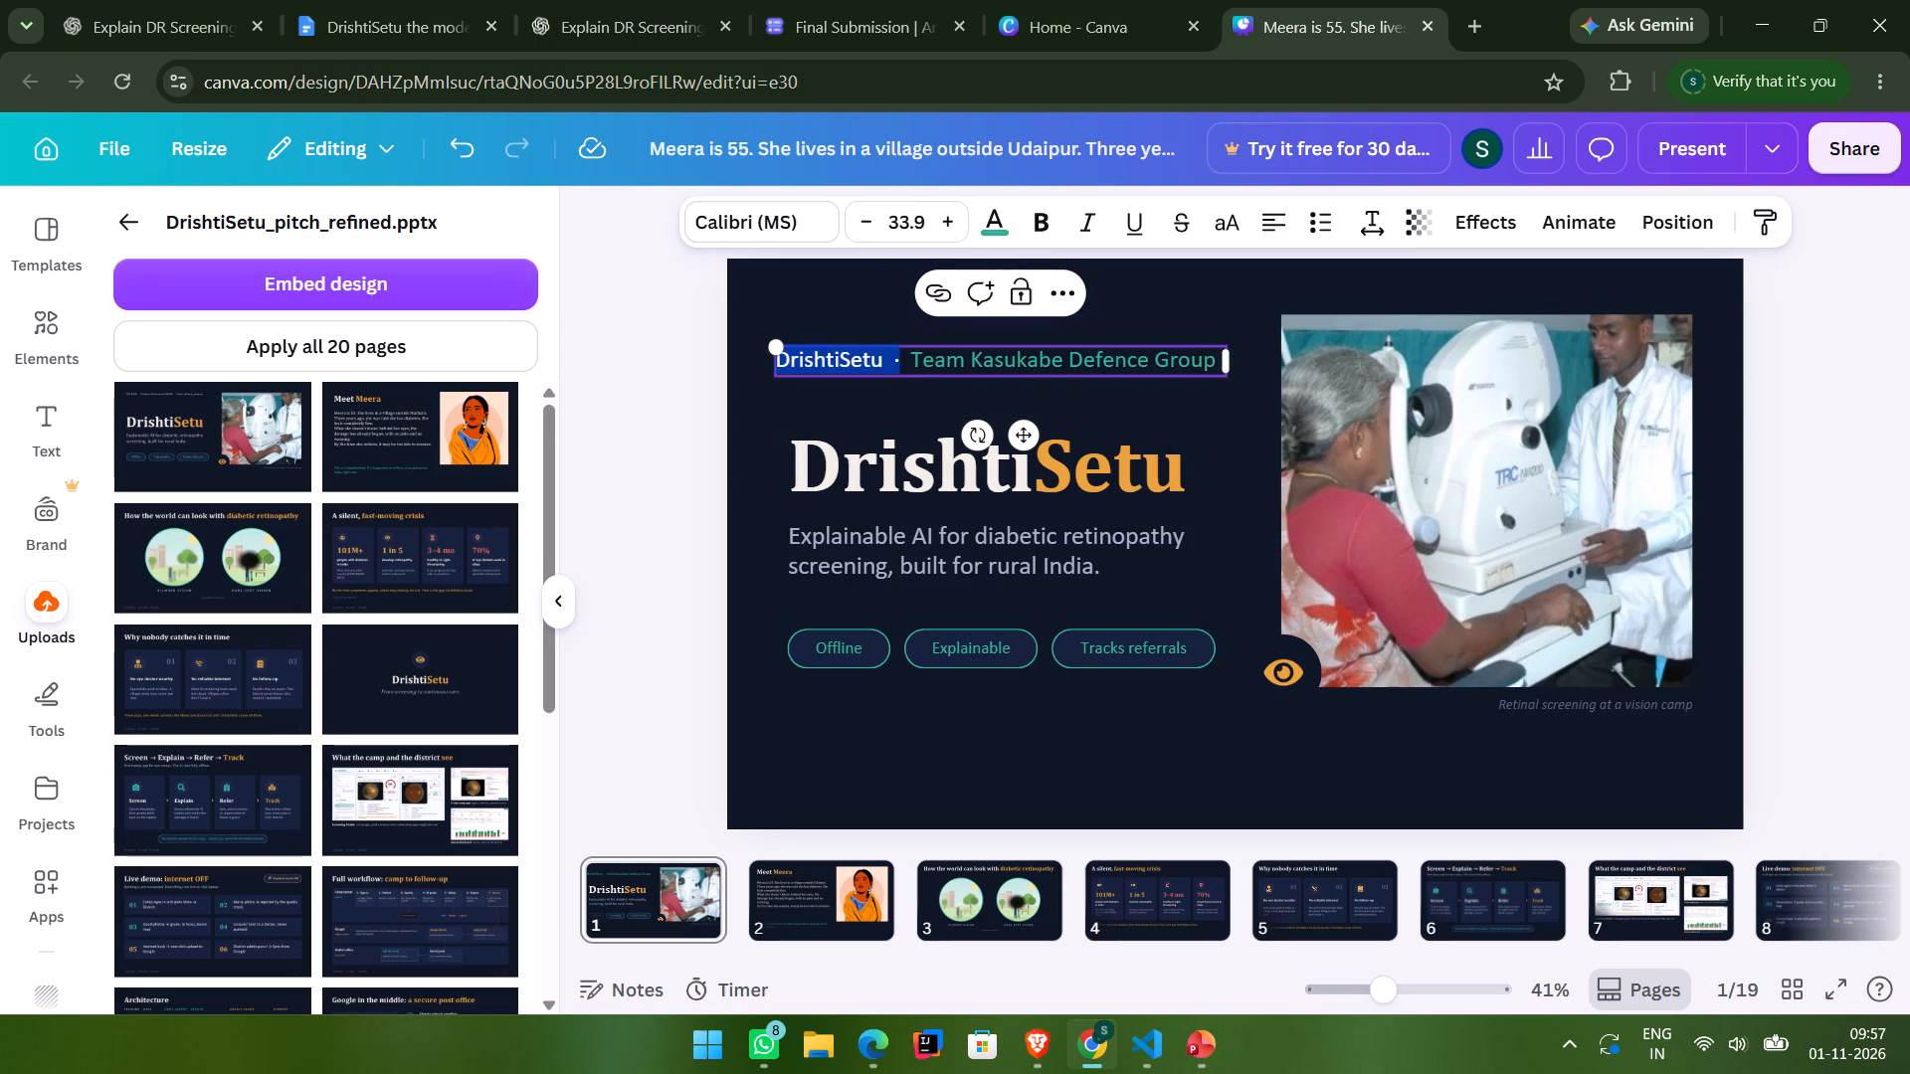
{"action": "key", "text": "BackSpace"}
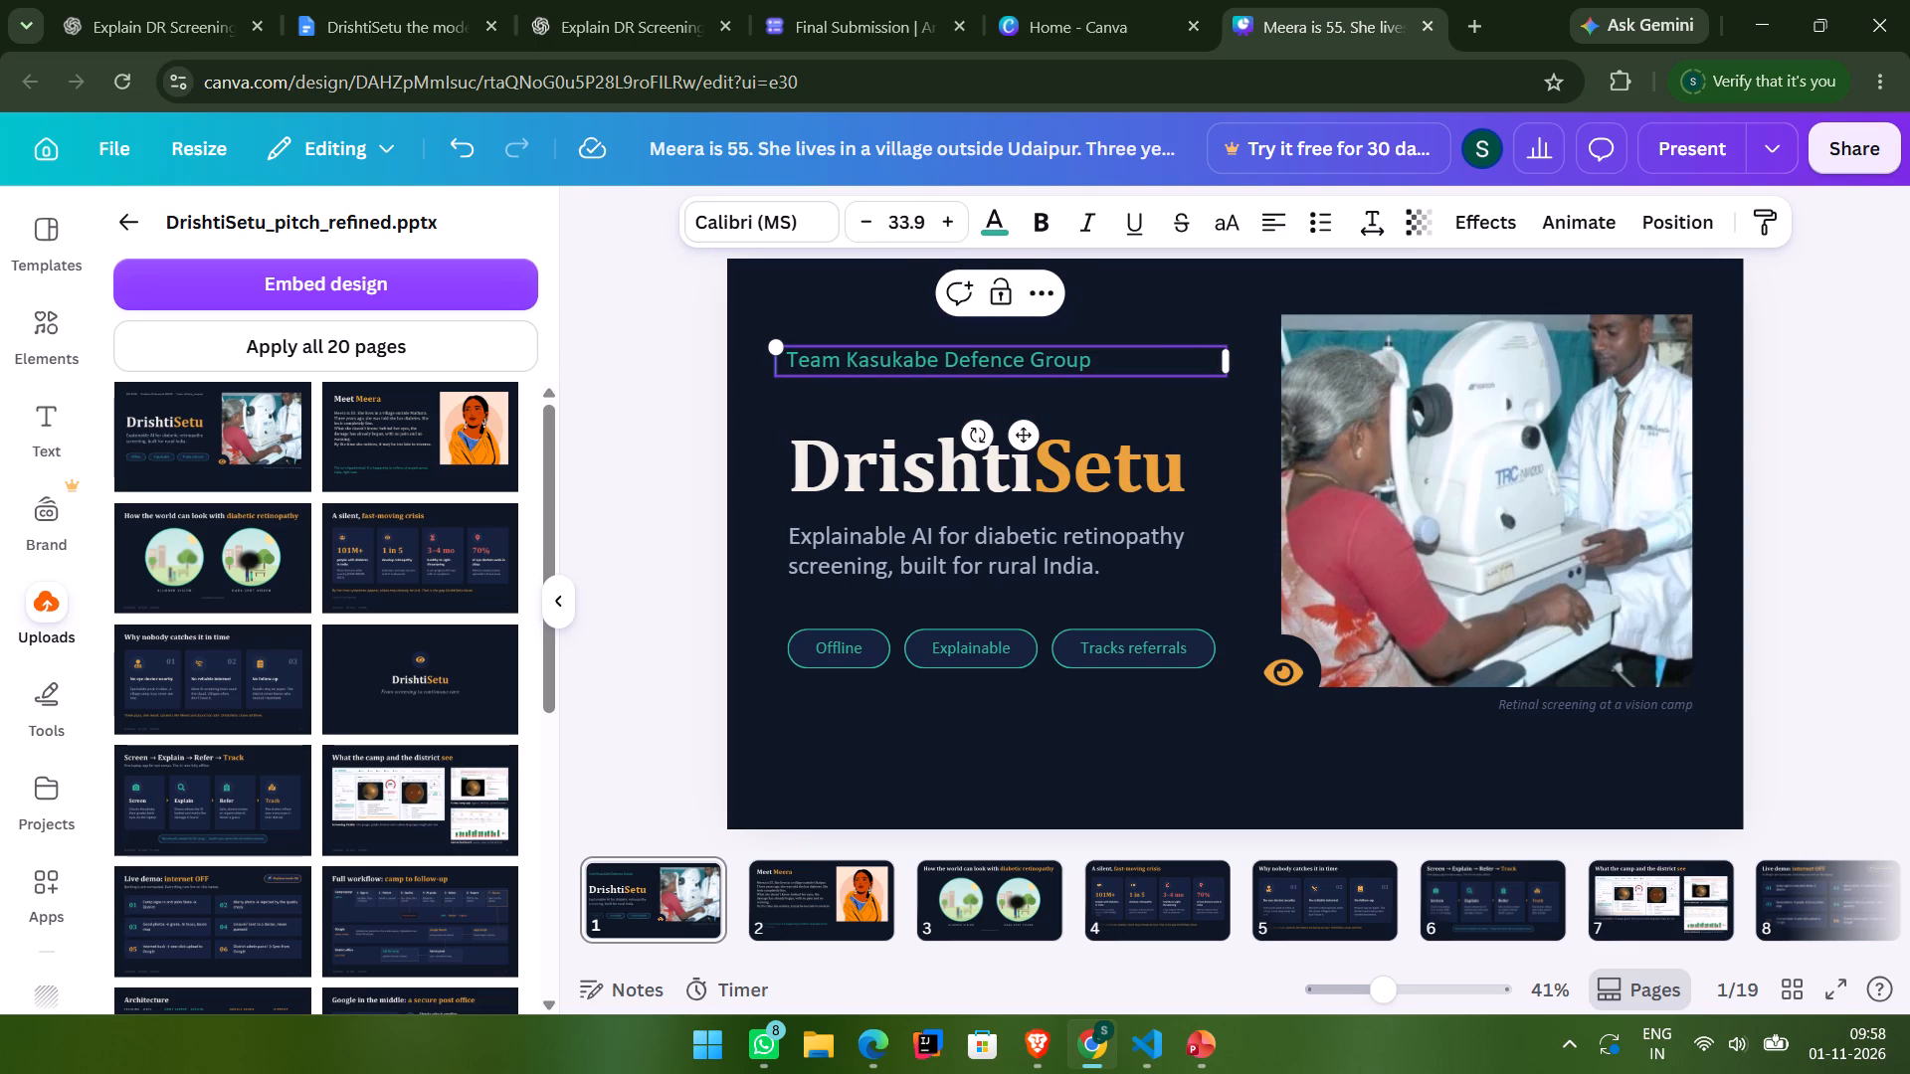
{"action": "left_click", "coordinate": [841, 360]}
{"action": "key", "text": "Right"}
{"action": "key", "text": "BackSpace"}
{"action": "key", "text": "minus"}
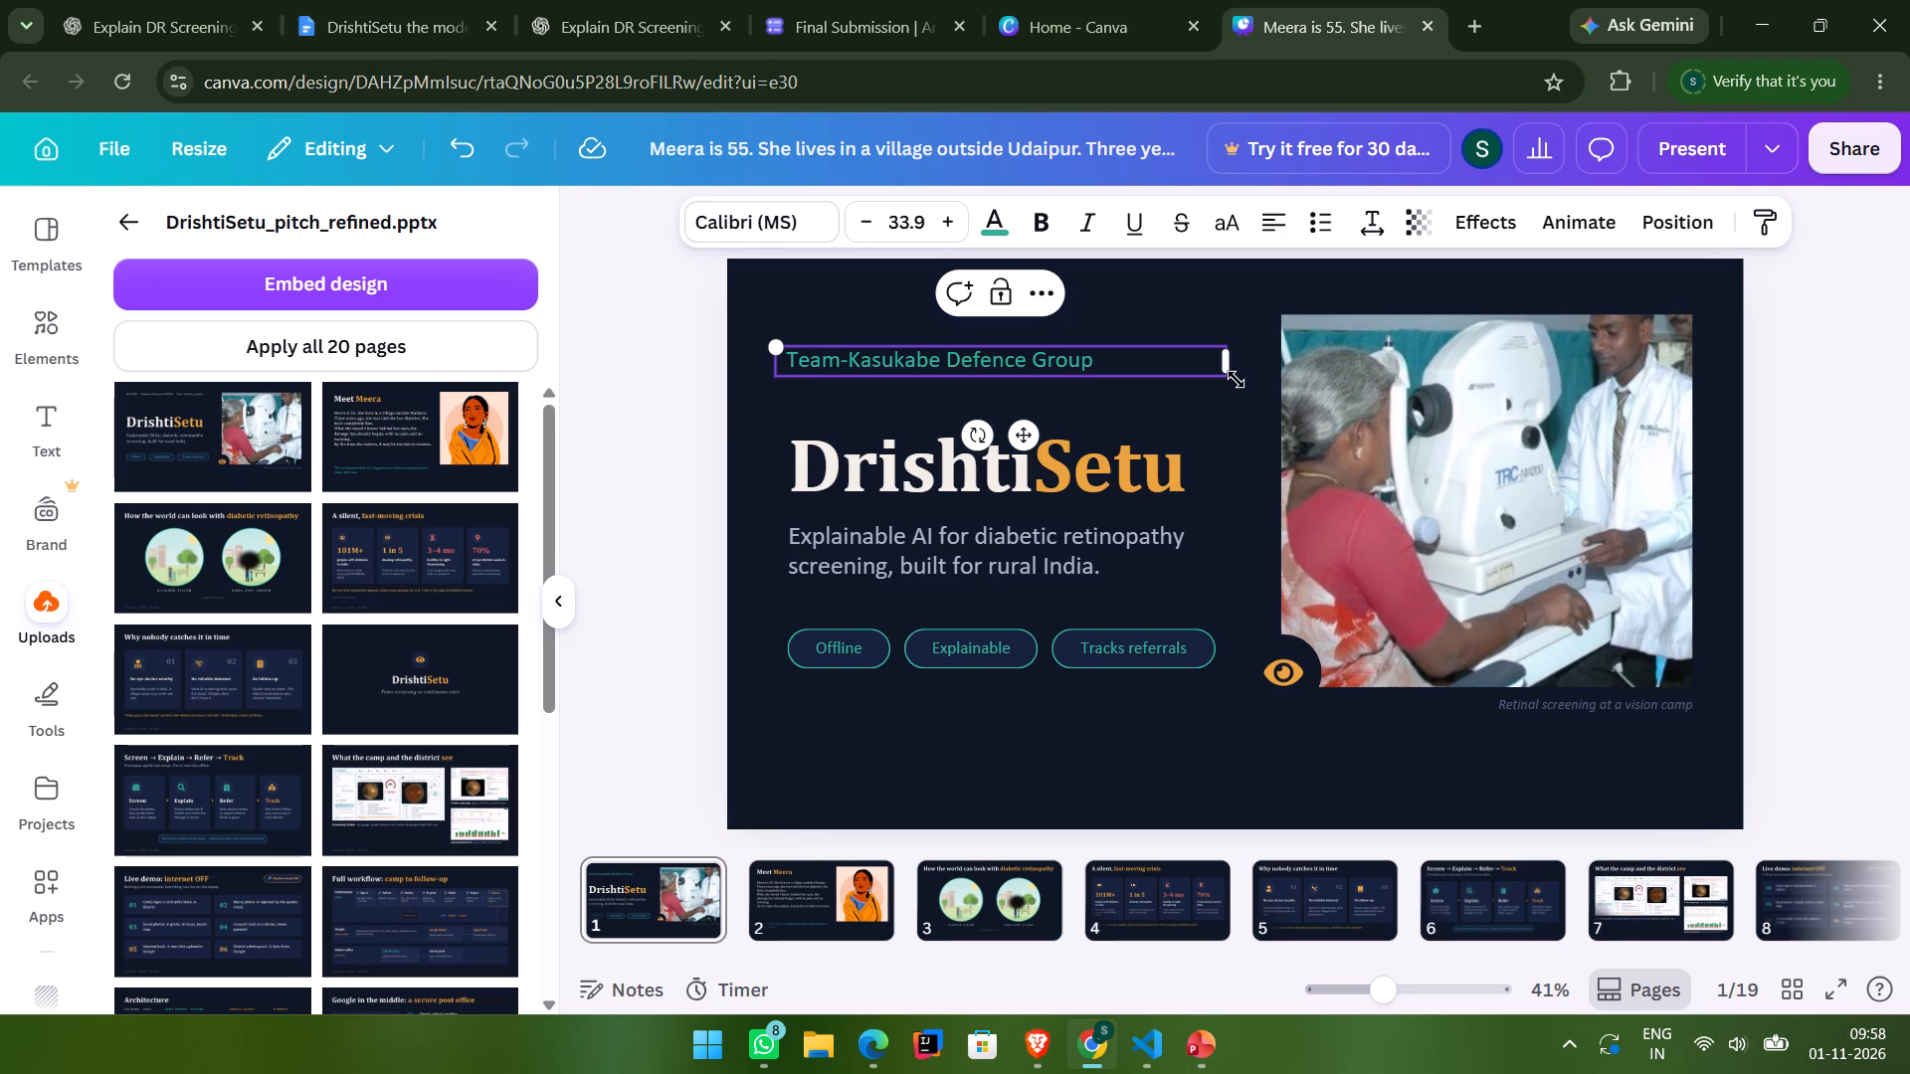
Scale the team name line above the title up to font size about 38.2.
{"action": "left_click_drag", "start_coordinate": [1236, 379], "coordinate": [1284, 414]}
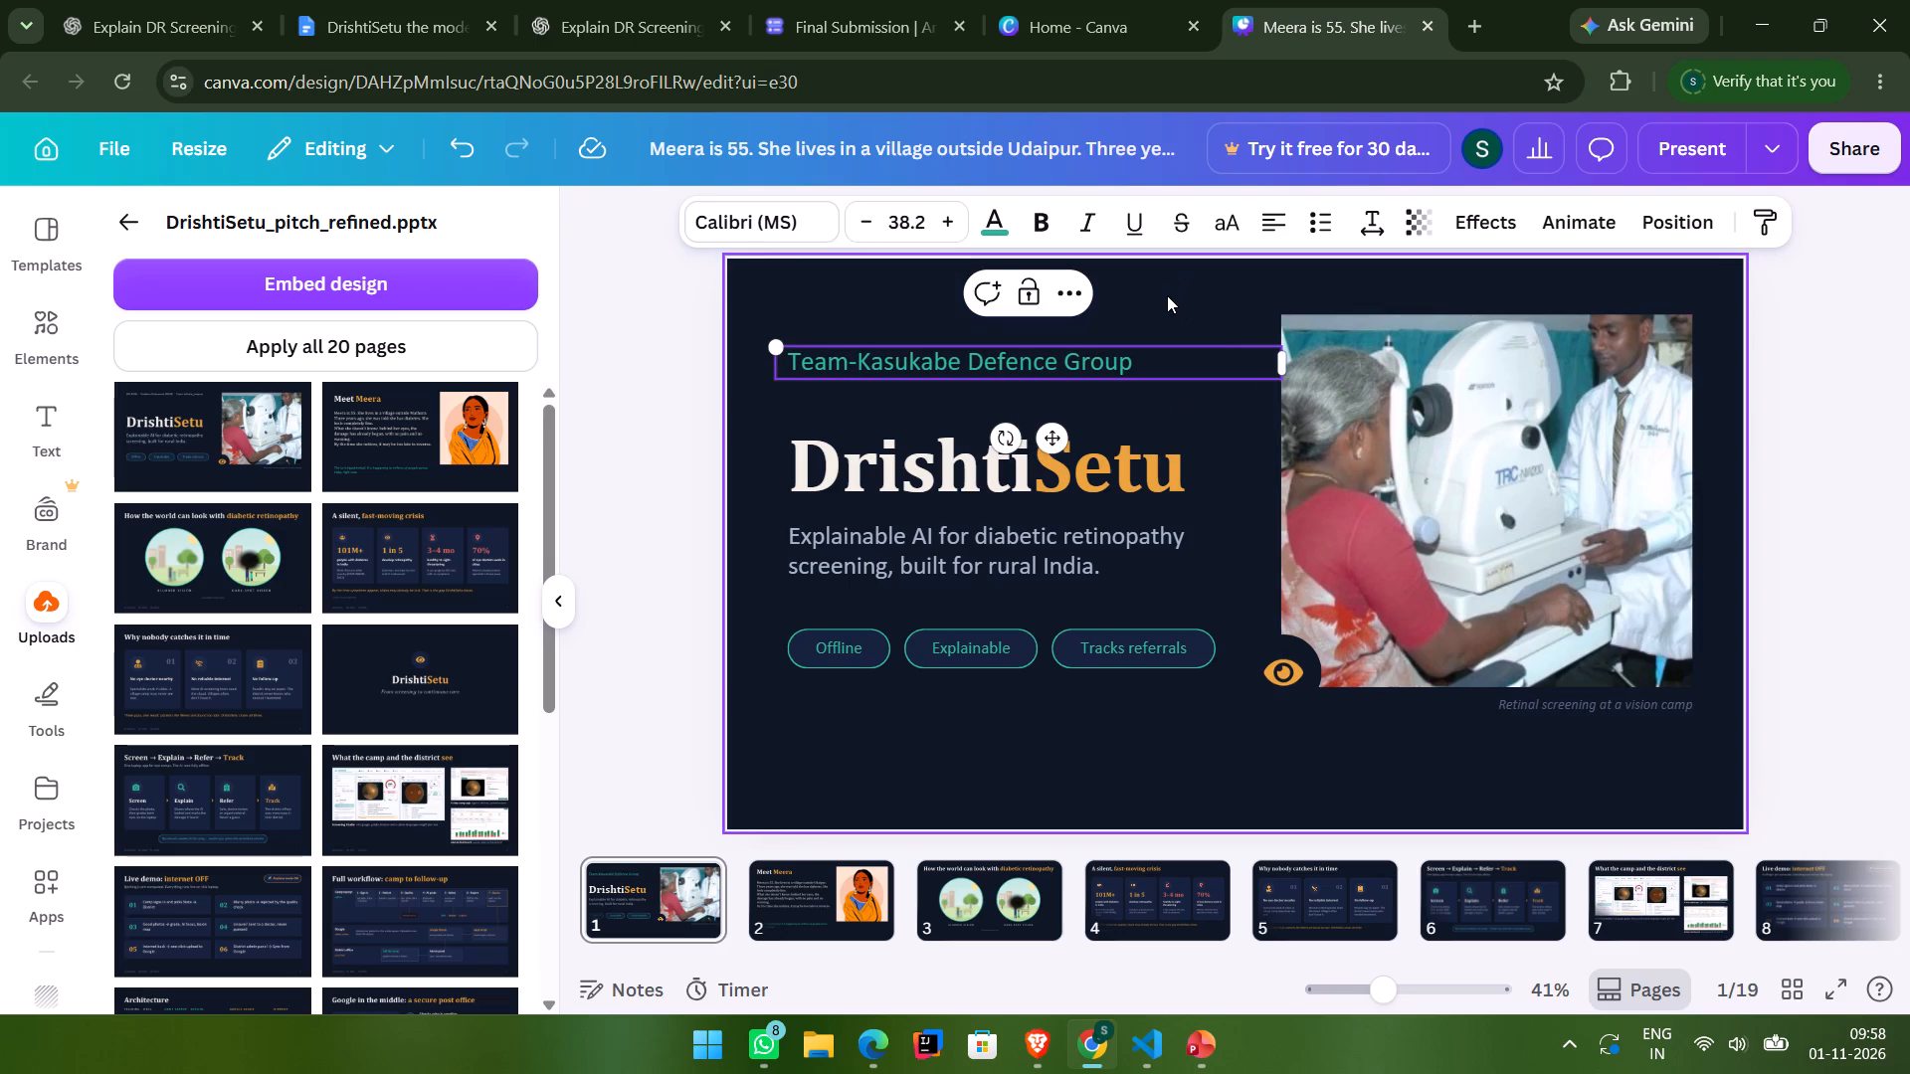
{"action": "left_click", "coordinate": [1165, 297]}
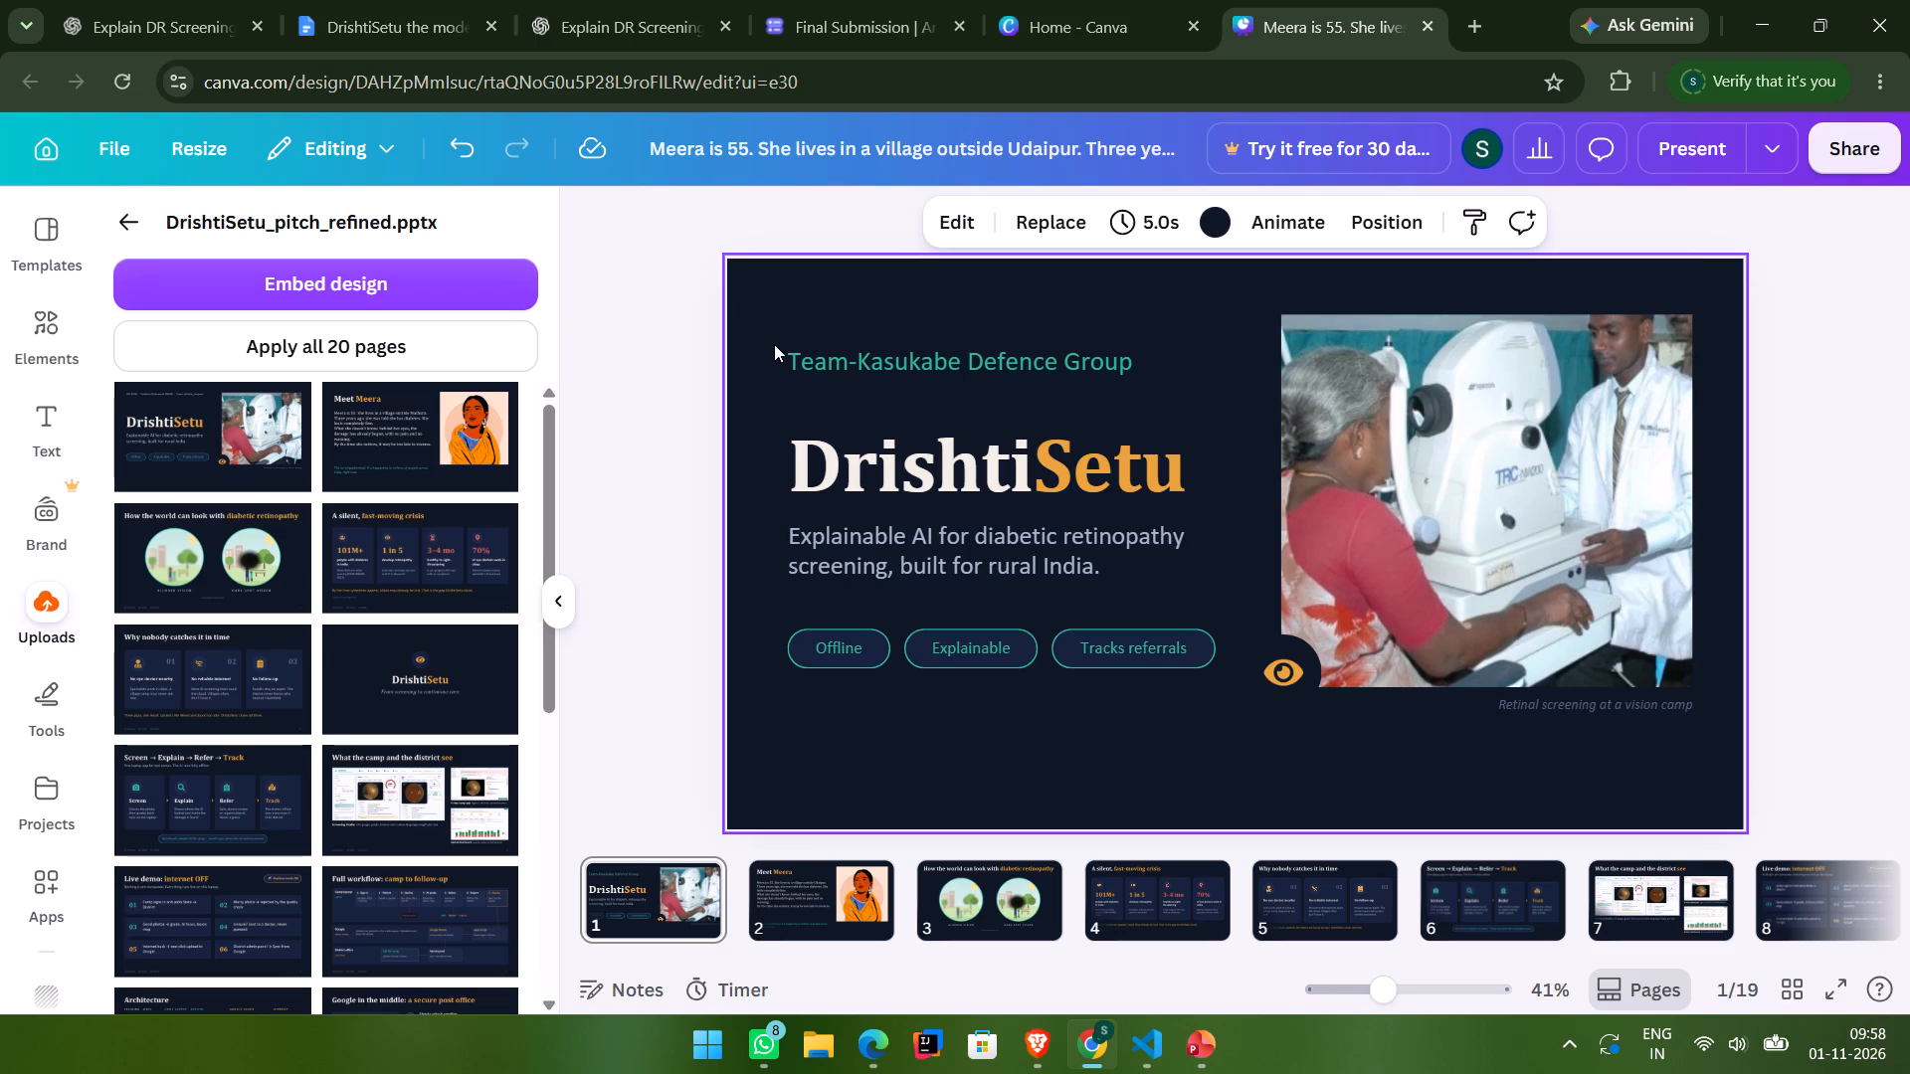
Duplicate the team name line and place the copy below the Offline, Explainable and Tracks referrals labels.
{"action": "left_click_drag", "start_coordinate": [774, 340], "coordinate": [1150, 378]}
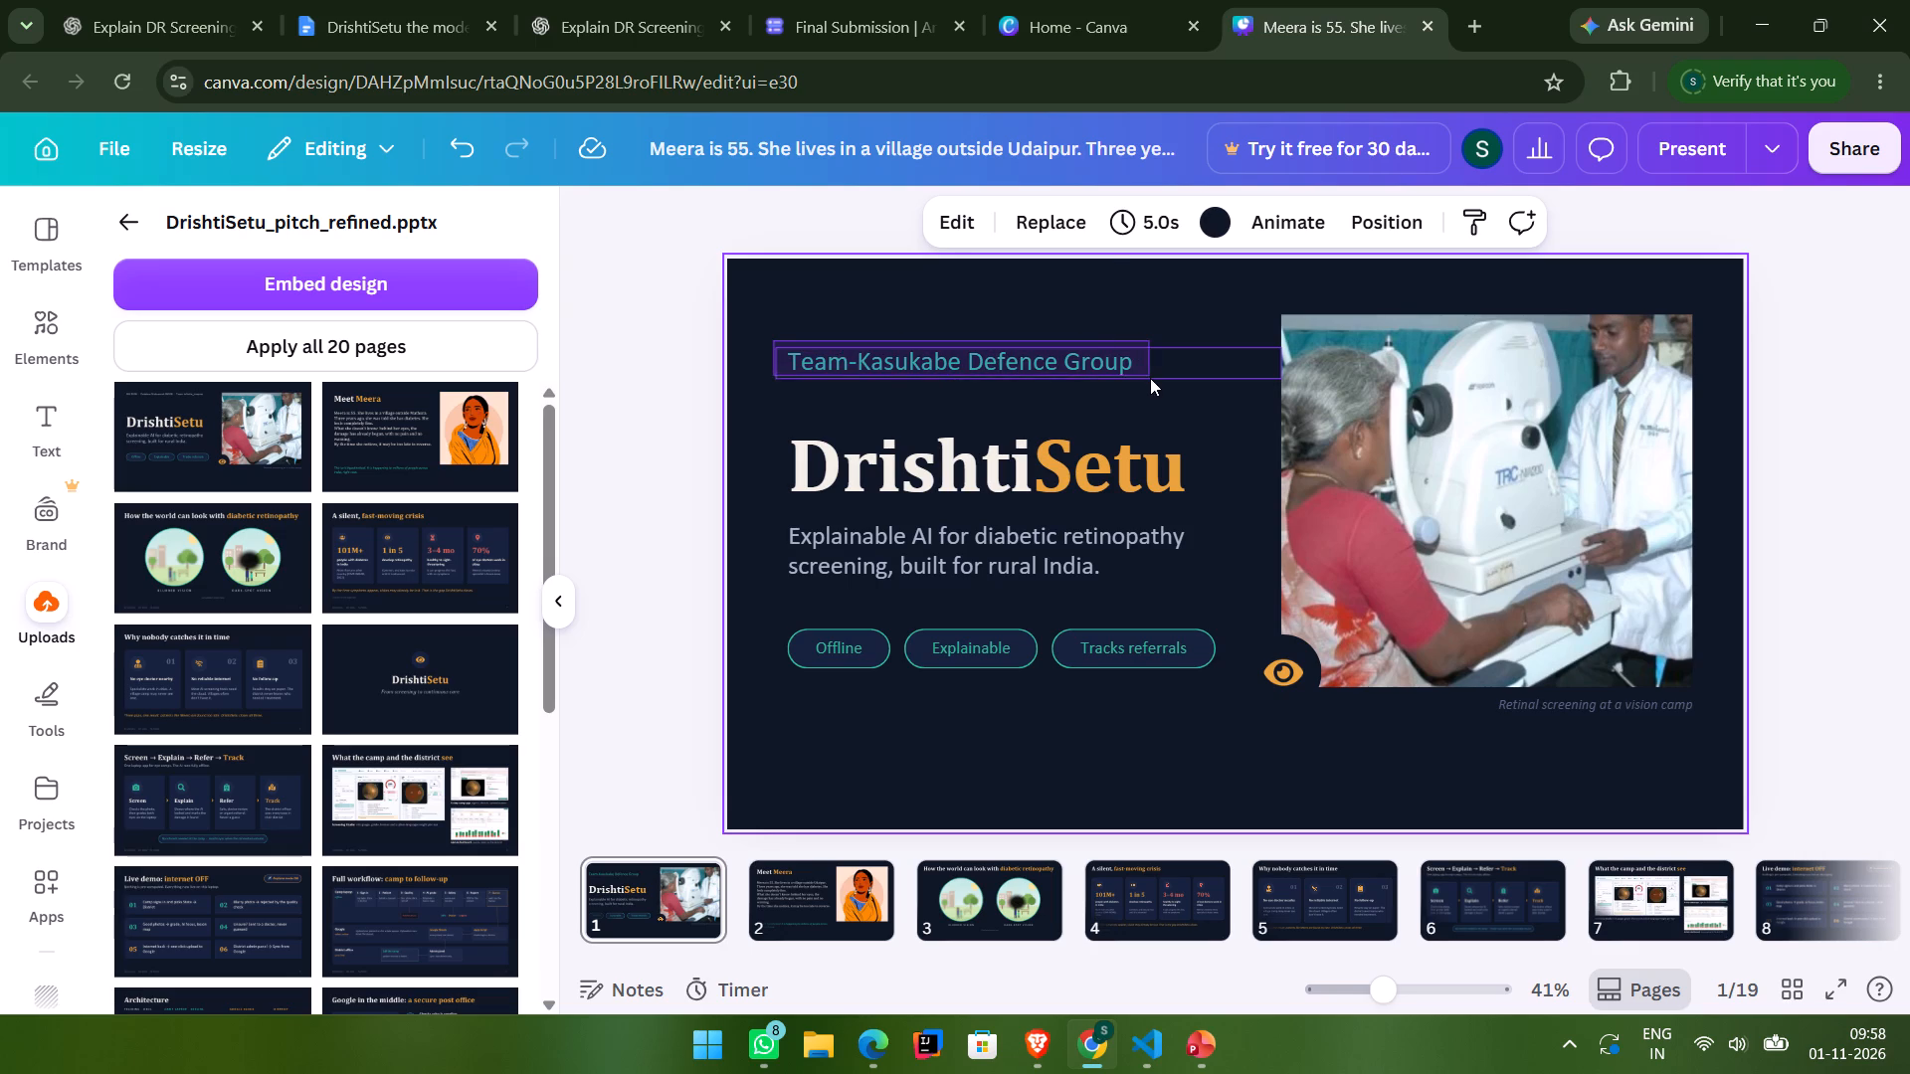
{"action": "left_click_drag", "start_coordinate": [1150, 378], "coordinate": [1149, 382]}
{"action": "left_click", "coordinate": [1035, 288]}
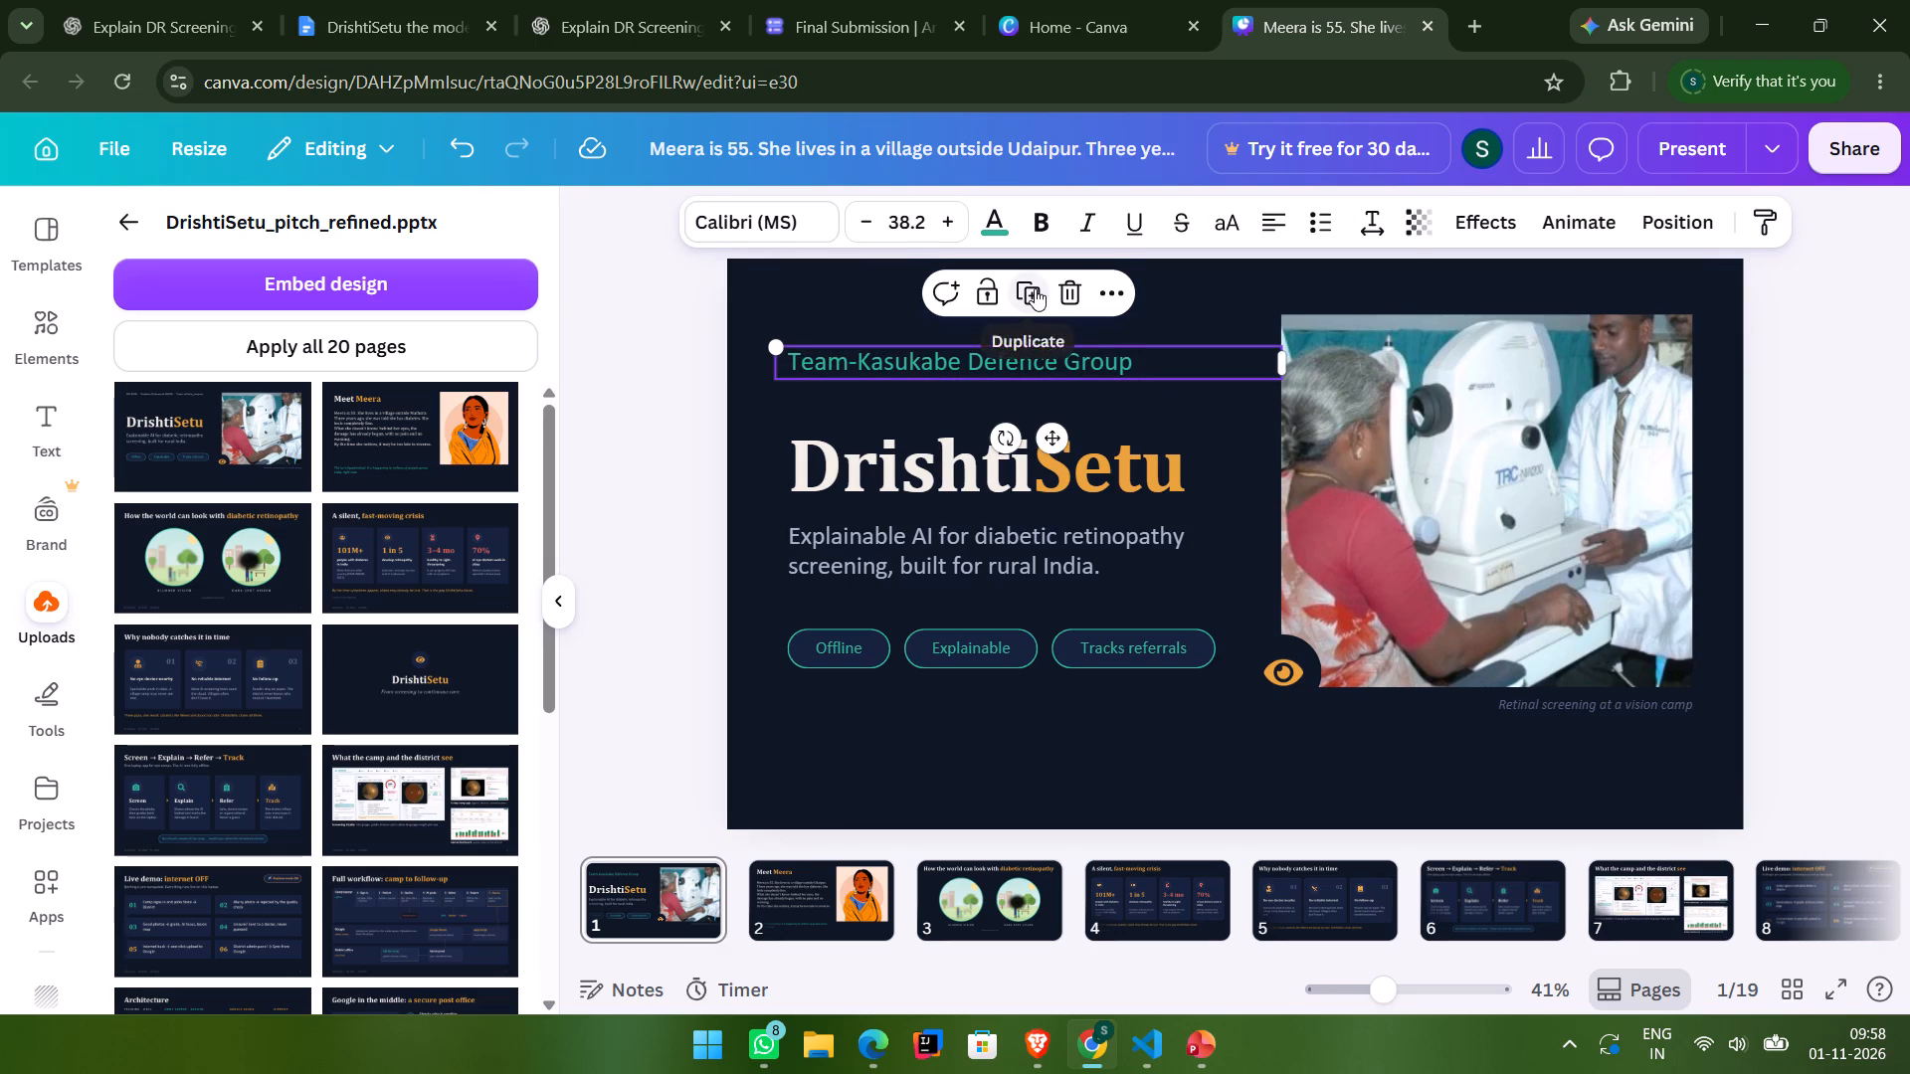
{"action": "left_click_drag", "start_coordinate": [1159, 380], "coordinate": [1179, 659]}
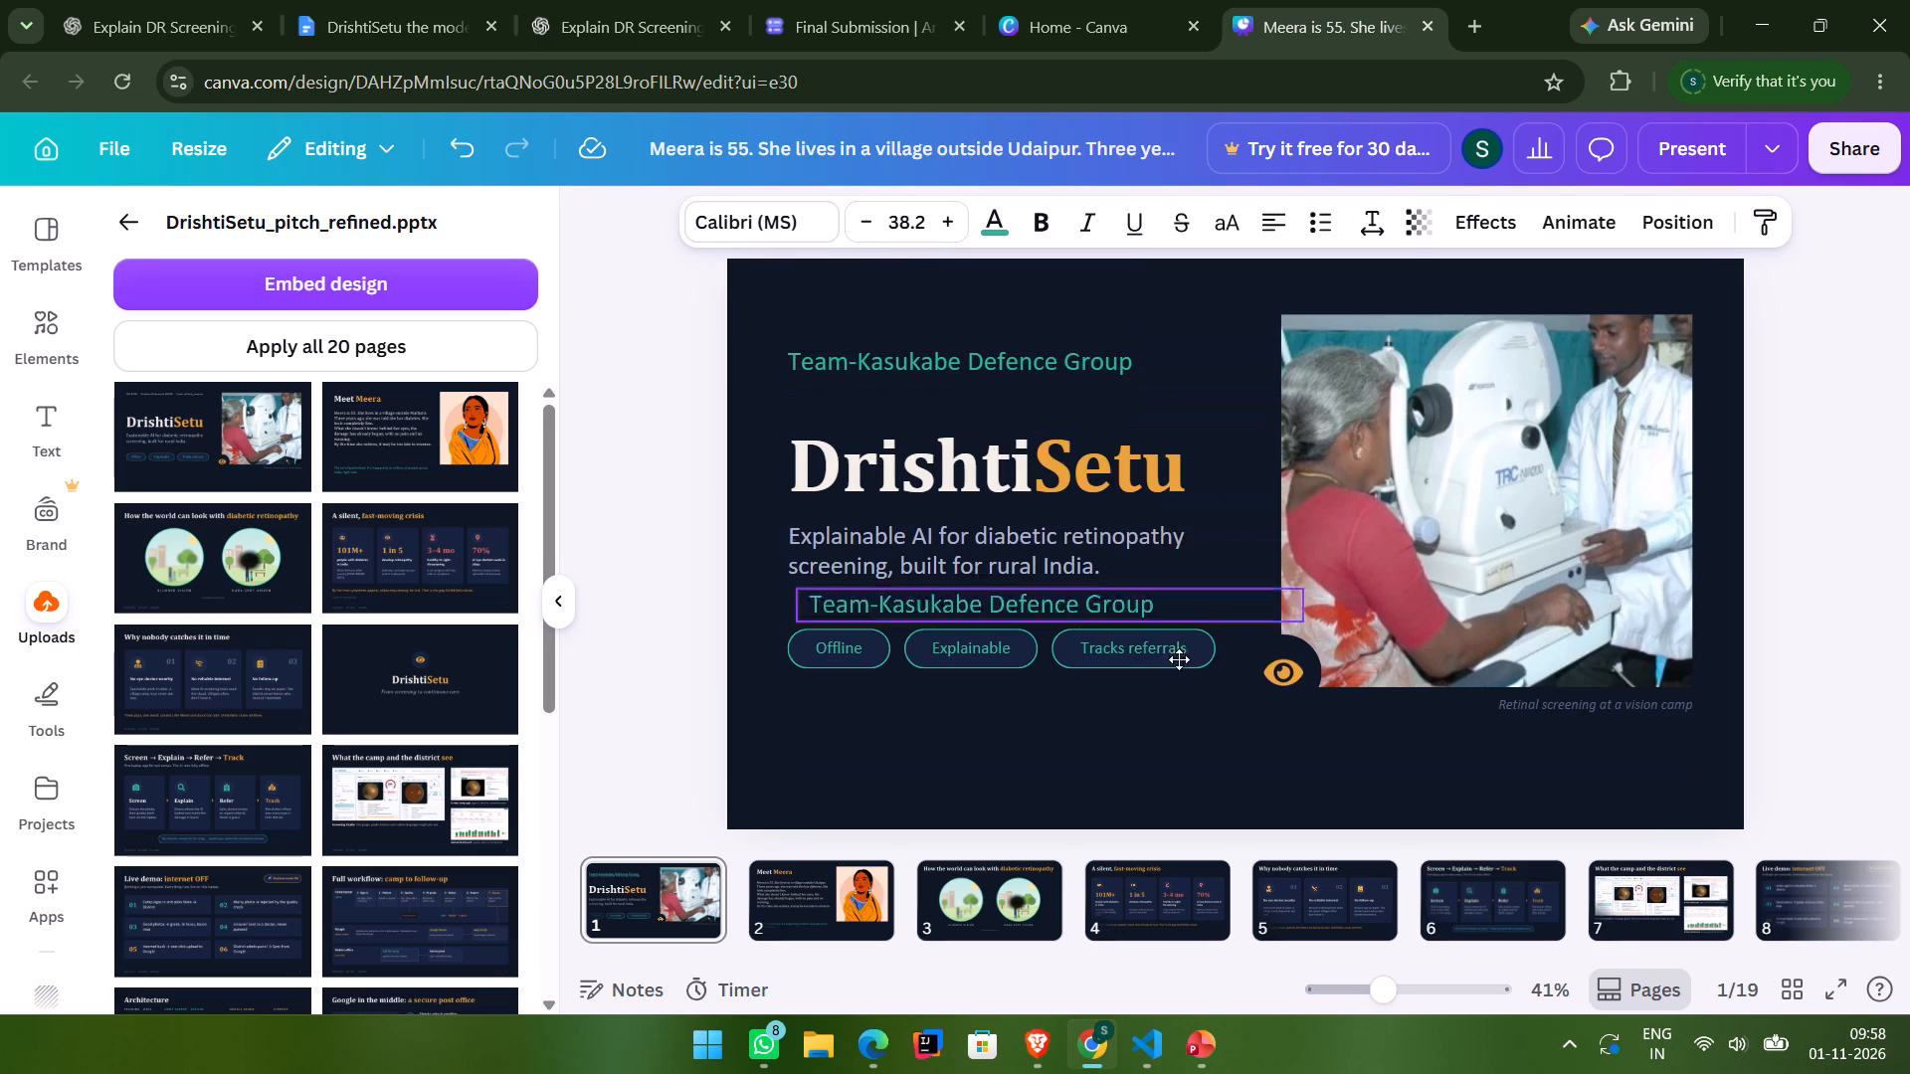
{"action": "left_click_drag", "start_coordinate": [1179, 659], "coordinate": [1160, 740]}
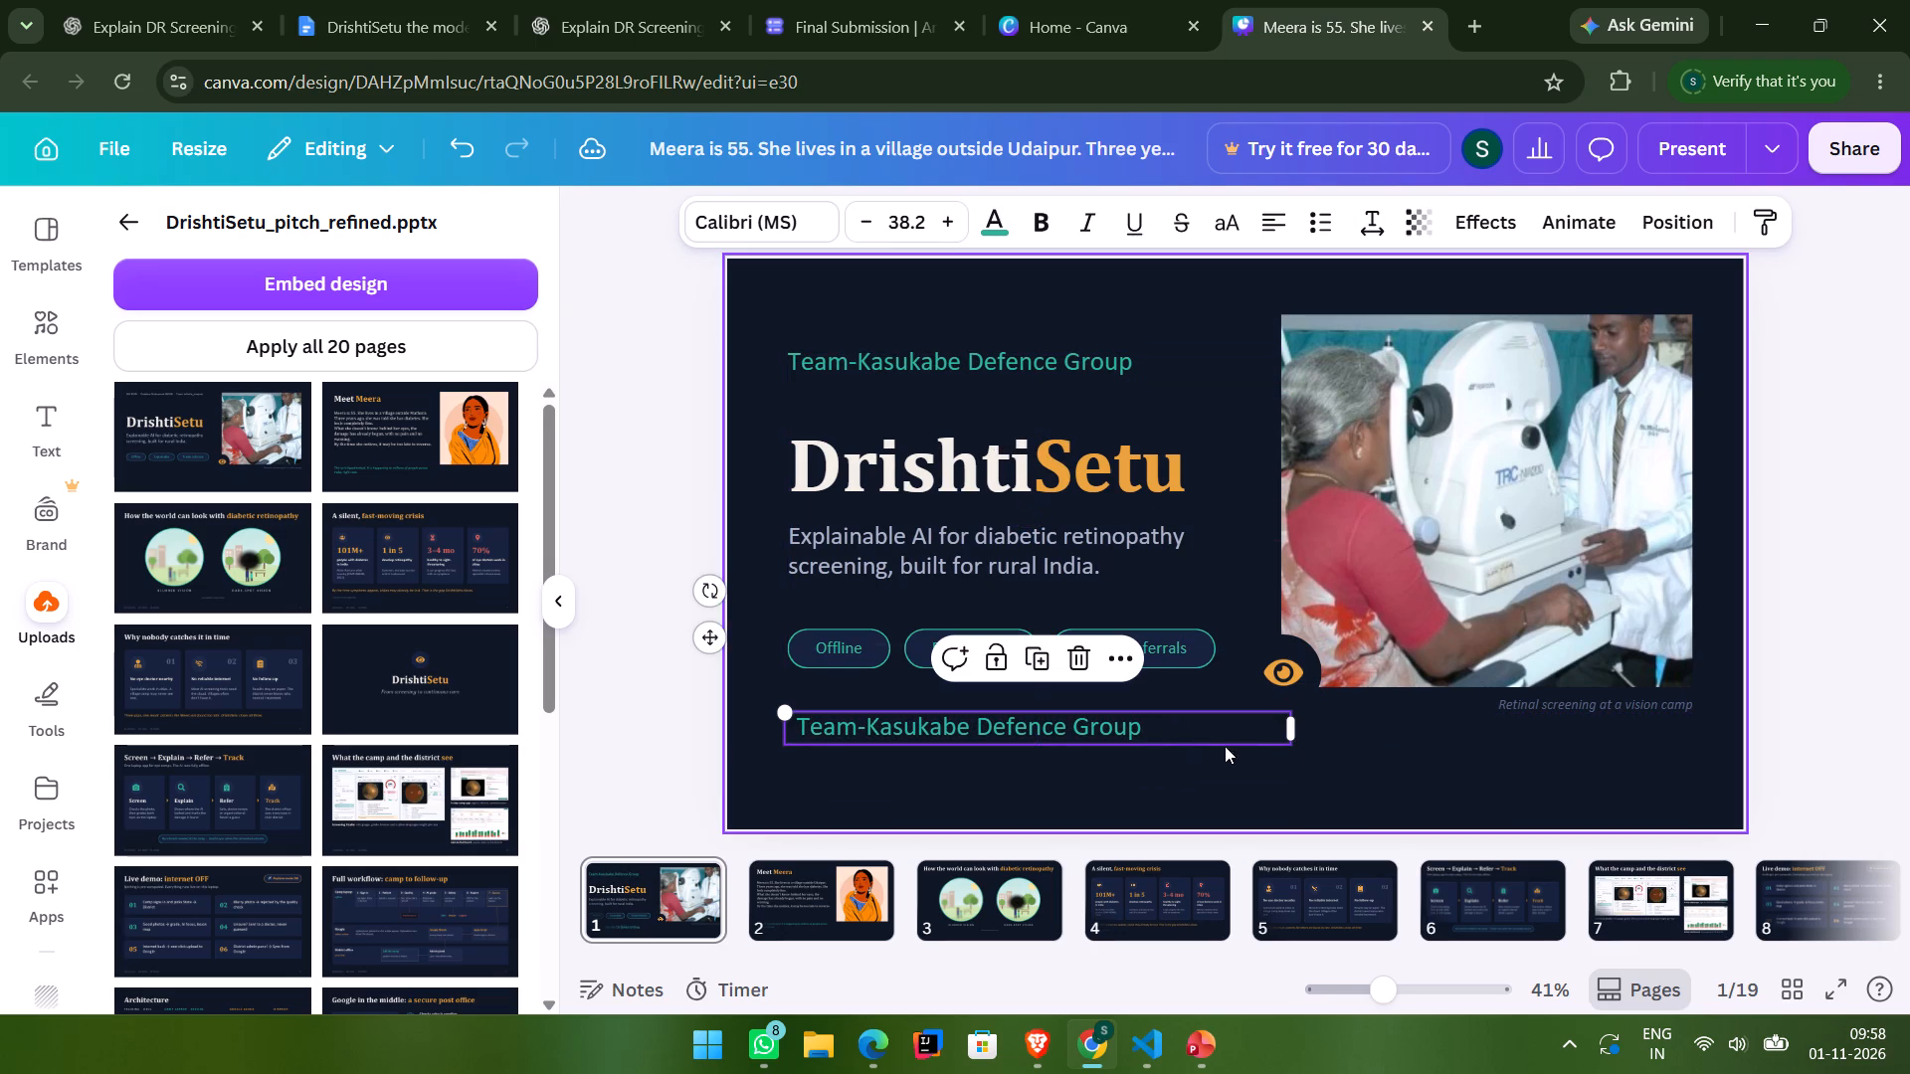
Scale the lower copy of the team name up to font size about 65.6.
{"action": "left_click_drag", "start_coordinate": [1287, 746], "coordinate": [1336, 788]}
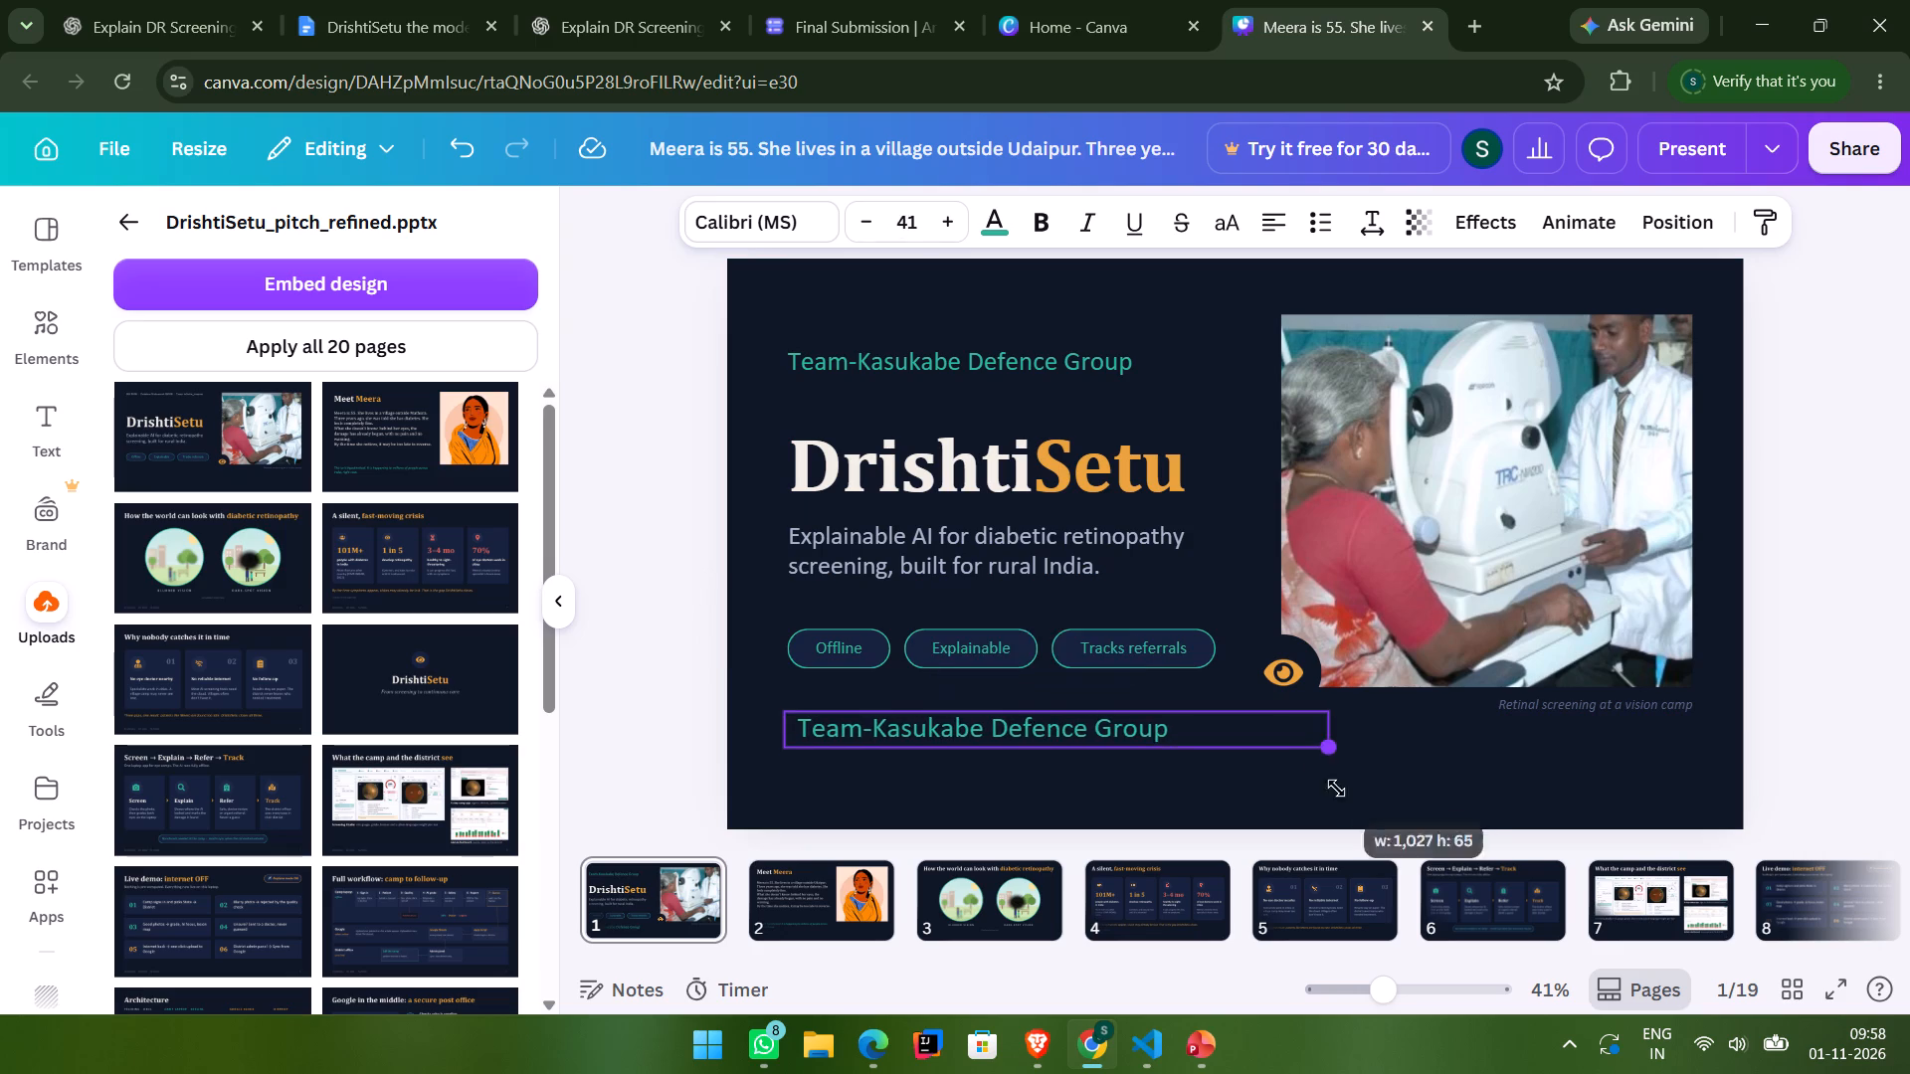
{"action": "left_click_drag", "start_coordinate": [1336, 788], "coordinate": [1633, 1042]}
Replace the lower copy's team name text with "Aravali Build Championship".
{"action": "left_click", "coordinate": [1420, 731]}
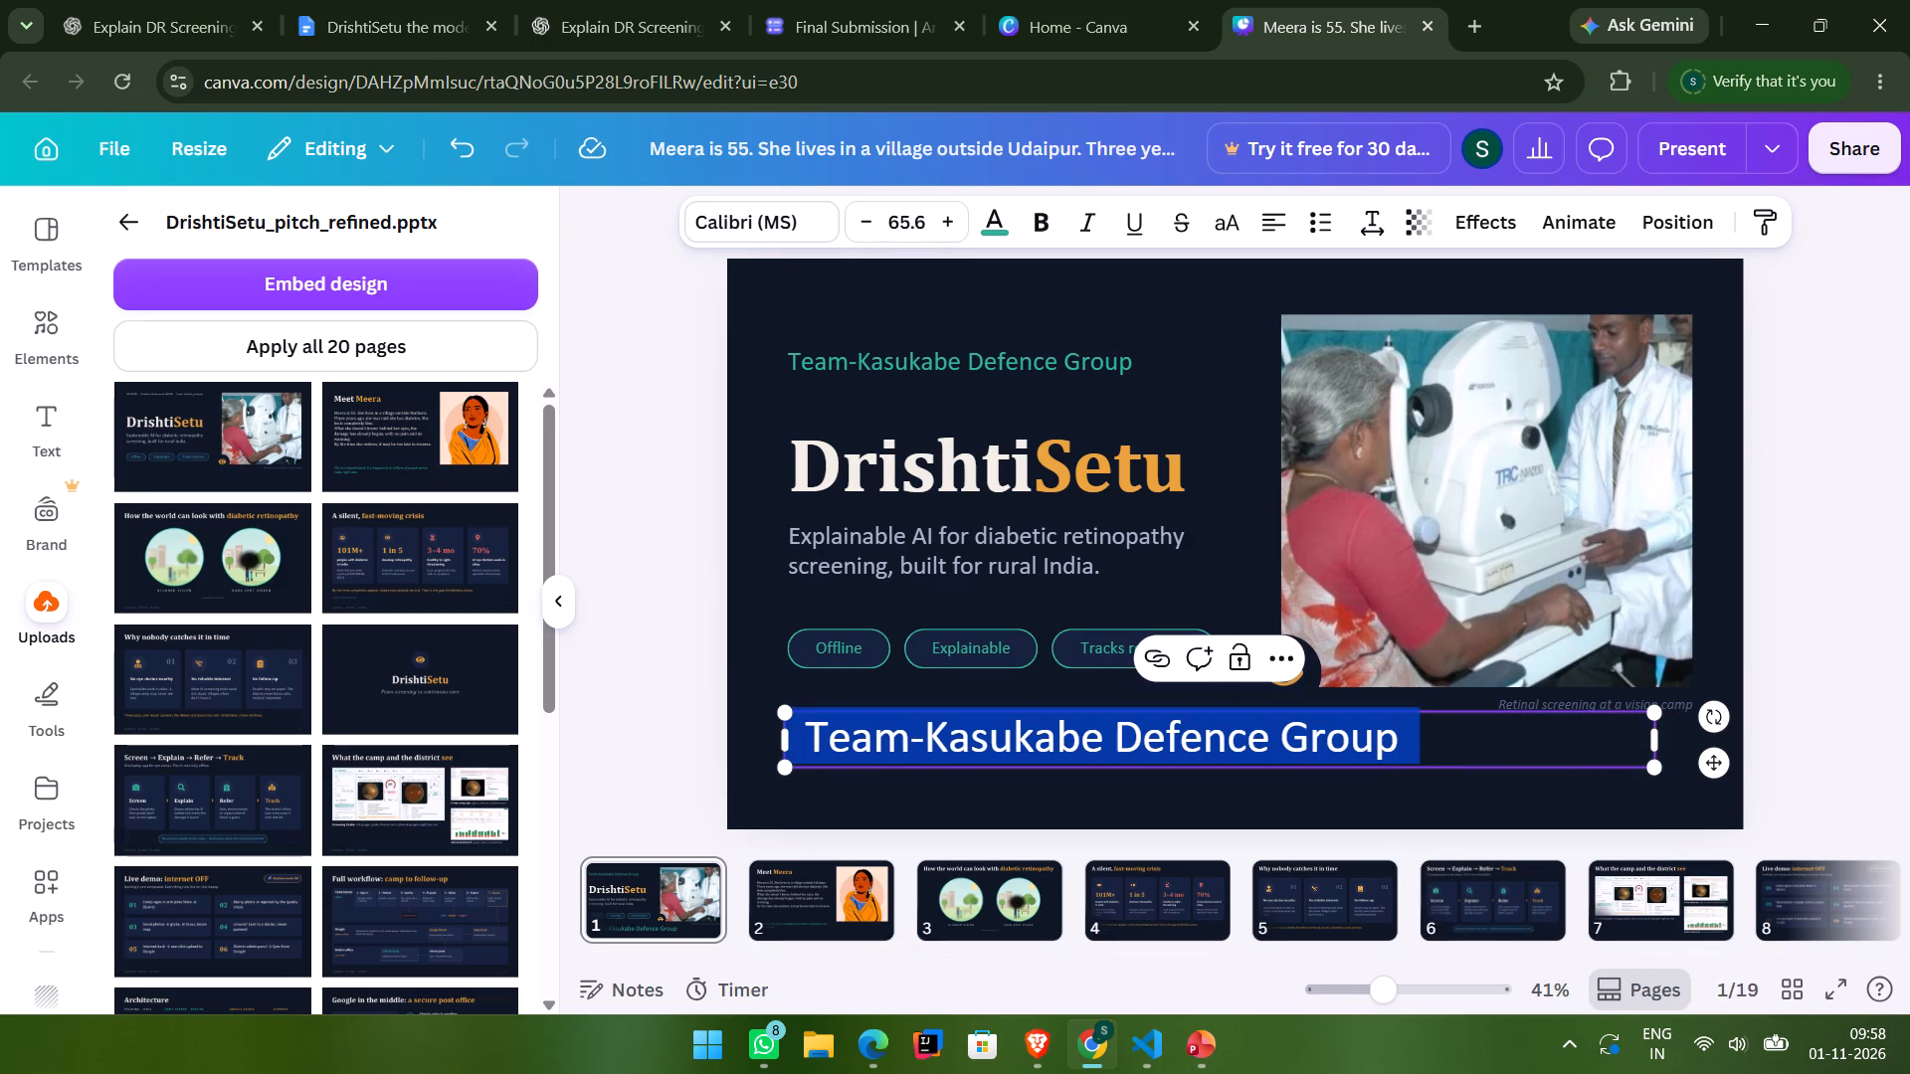
{"action": "left_click_drag", "start_coordinate": [1419, 740], "coordinate": [1577, 792]}
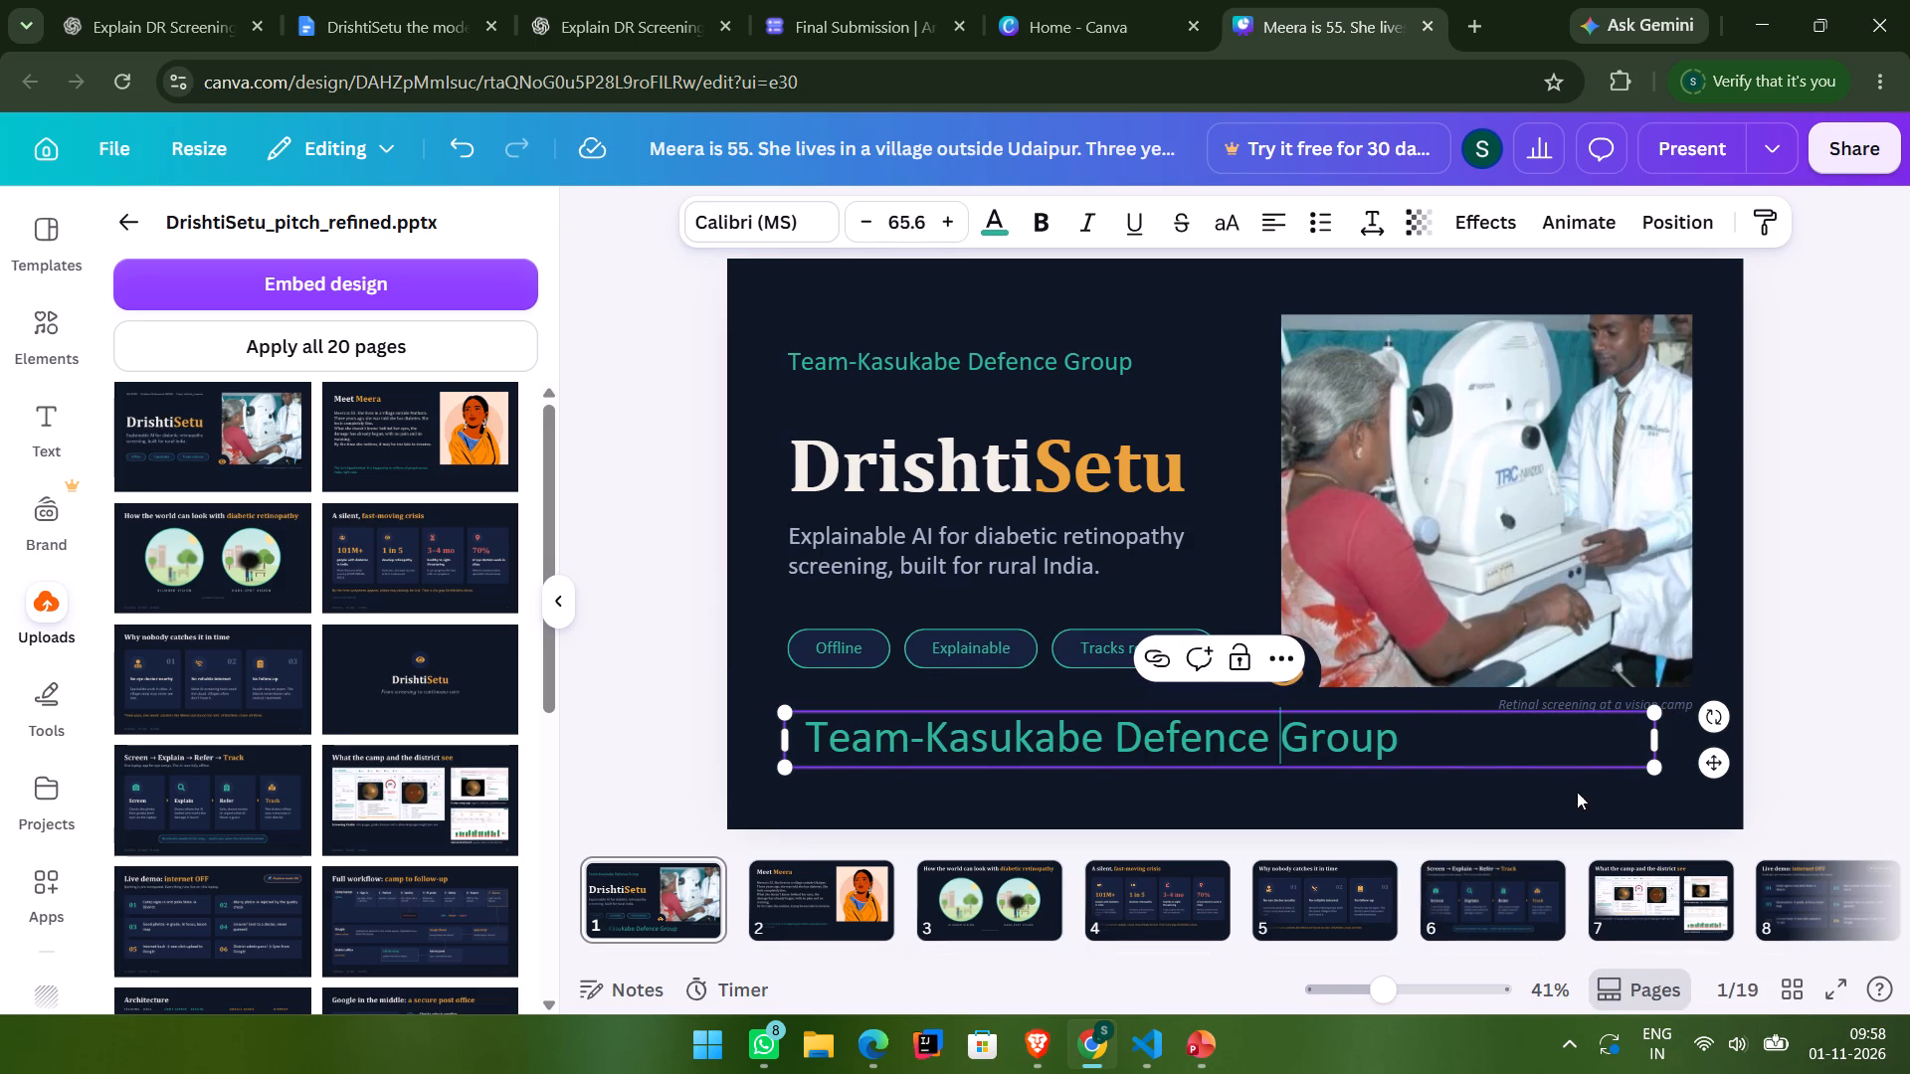
{"action": "left_click_drag", "start_coordinate": [1577, 792], "coordinate": [1431, 759]}
{"action": "double_click", "coordinate": [1409, 753]}
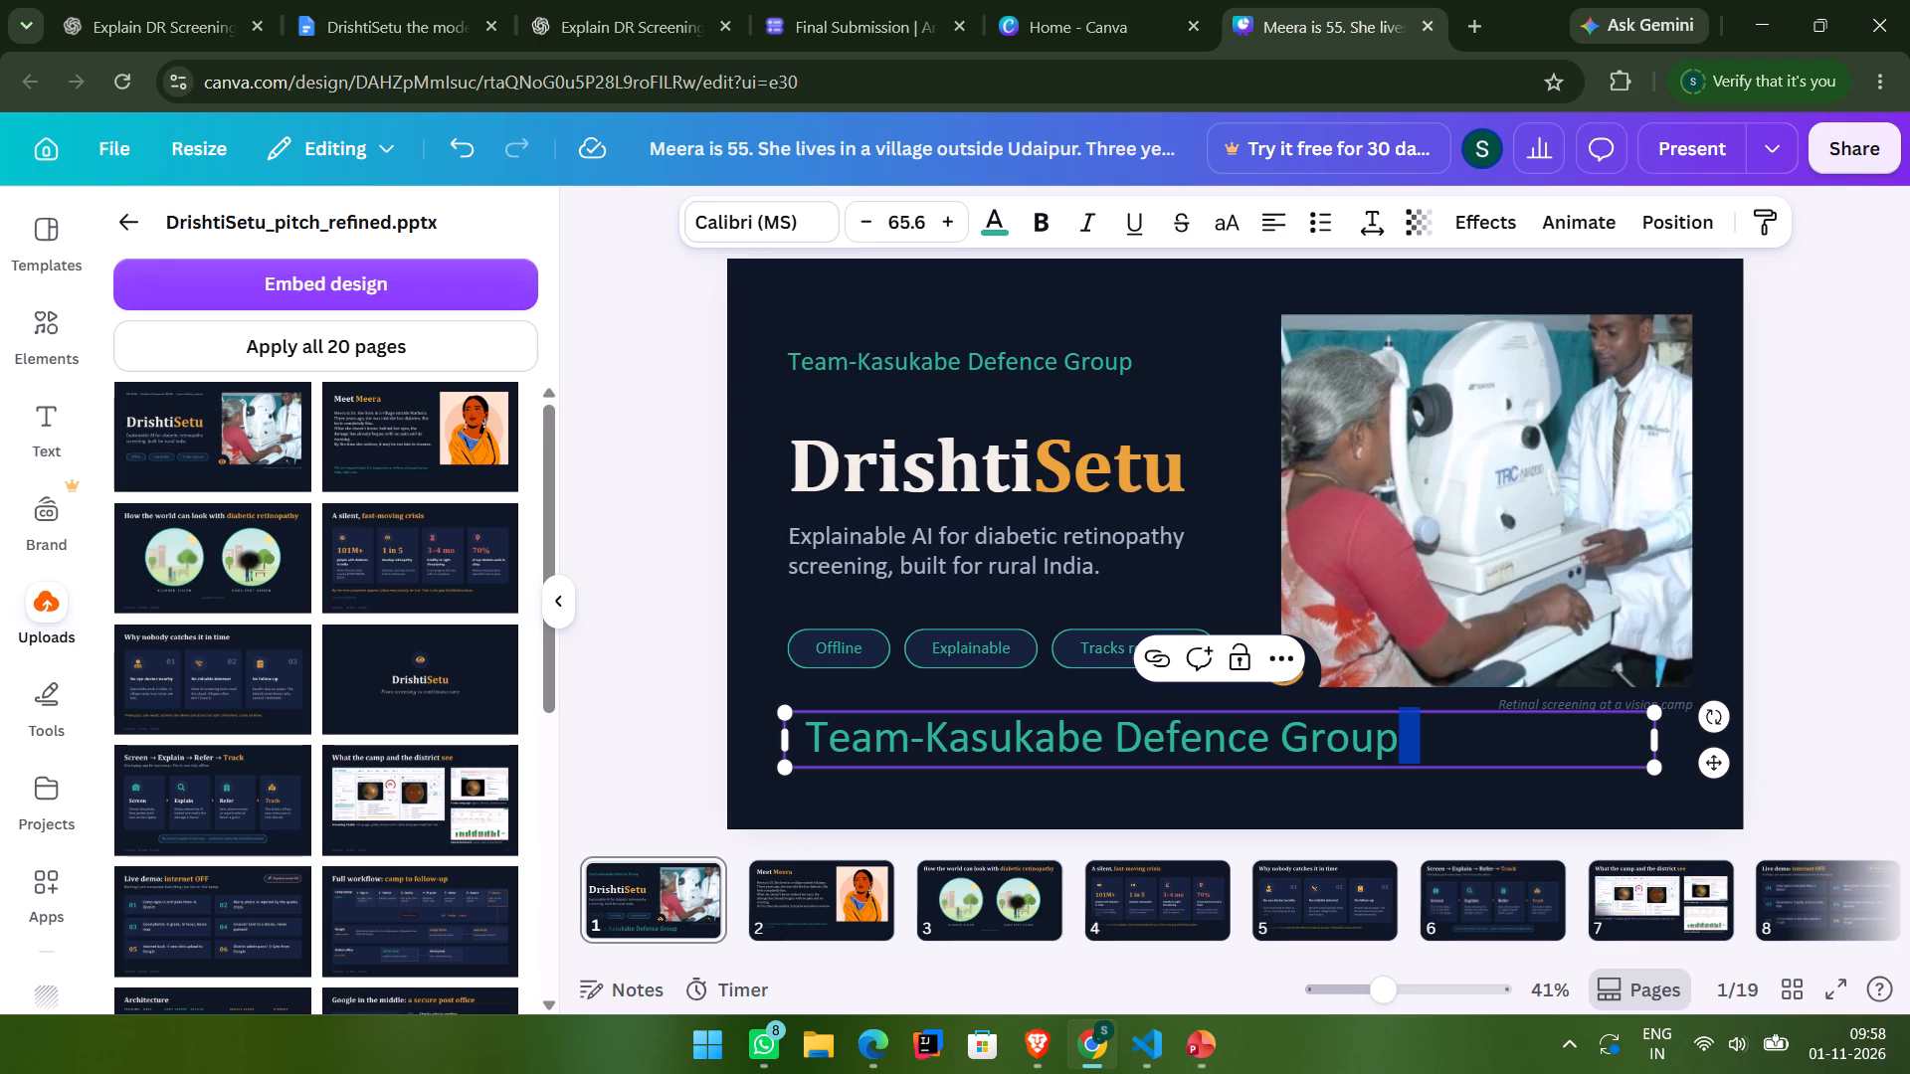
{"action": "left_click", "coordinate": [1437, 750]}
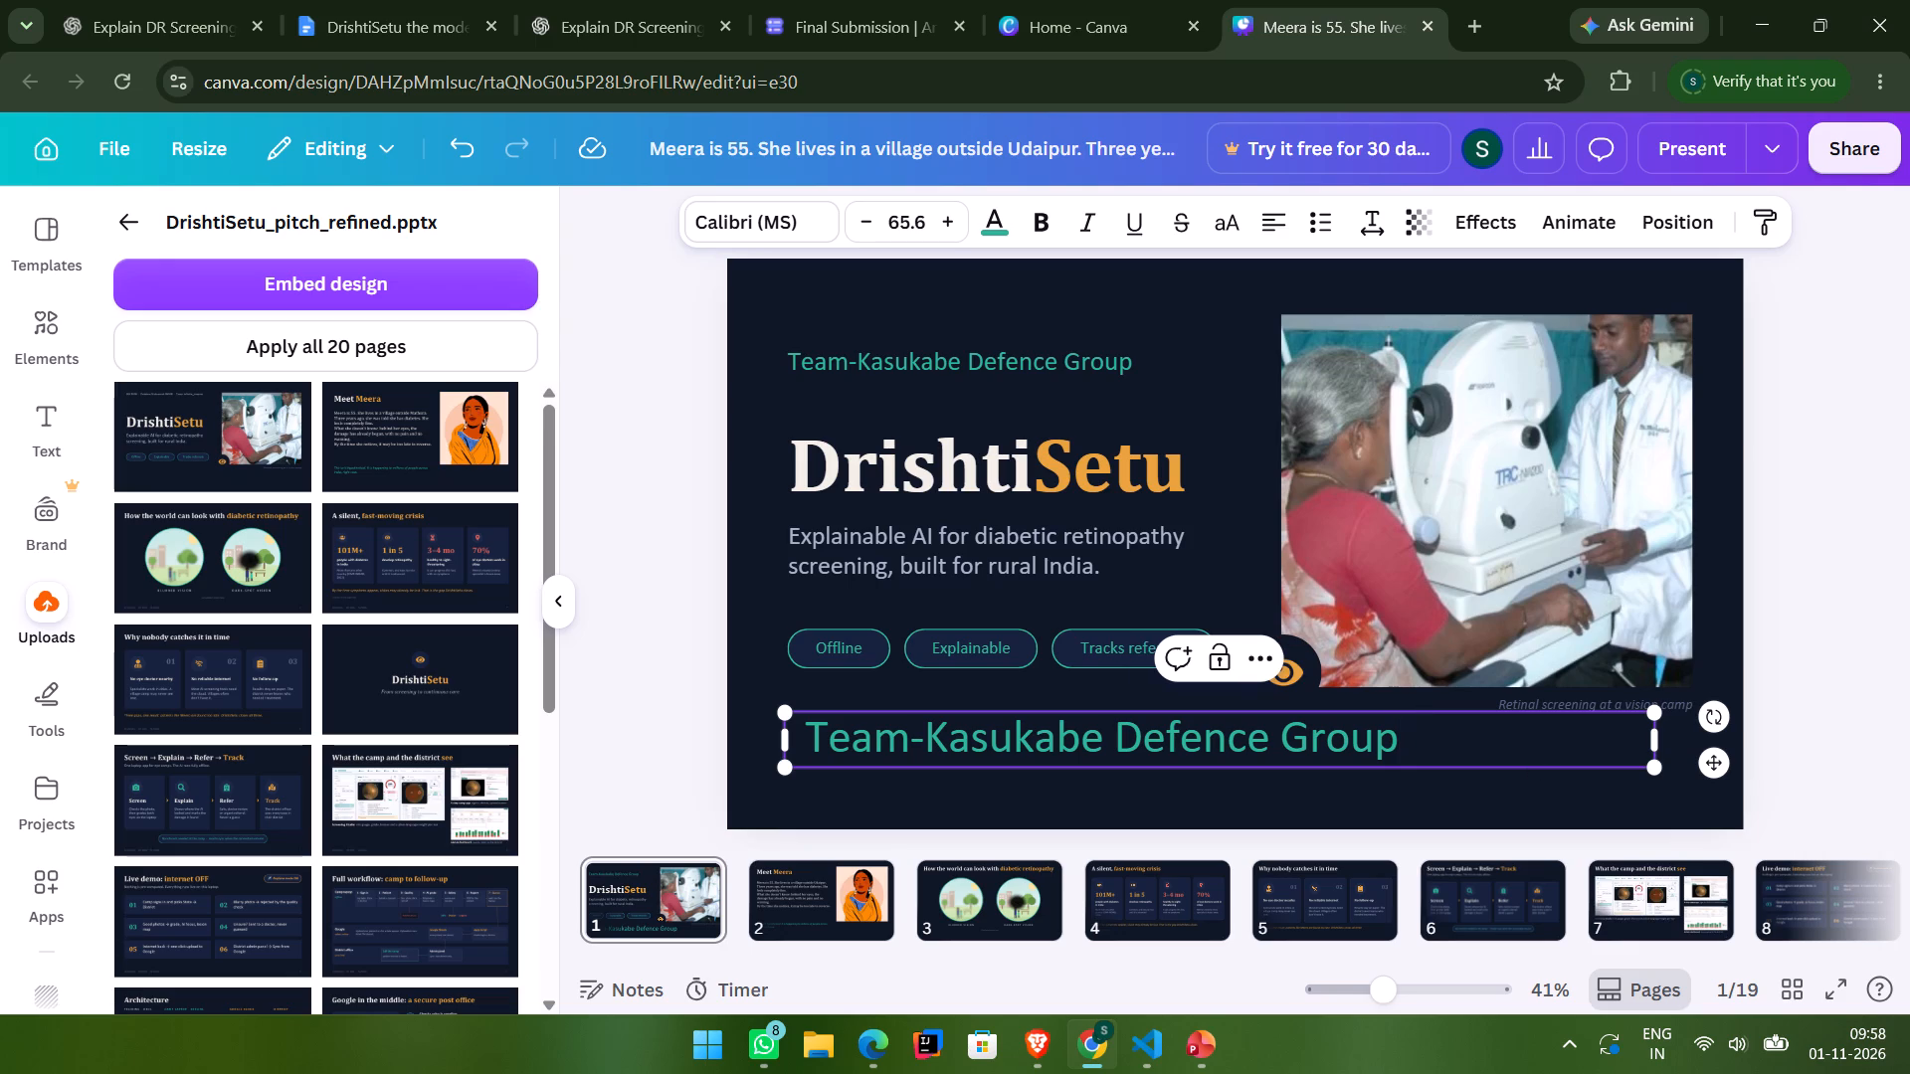
{"action": "left_click", "coordinate": [1407, 747]}
{"action": "left_click", "coordinate": [1404, 747]}
{"action": "left_click_drag", "start_coordinate": [1404, 747], "coordinate": [813, 740]}
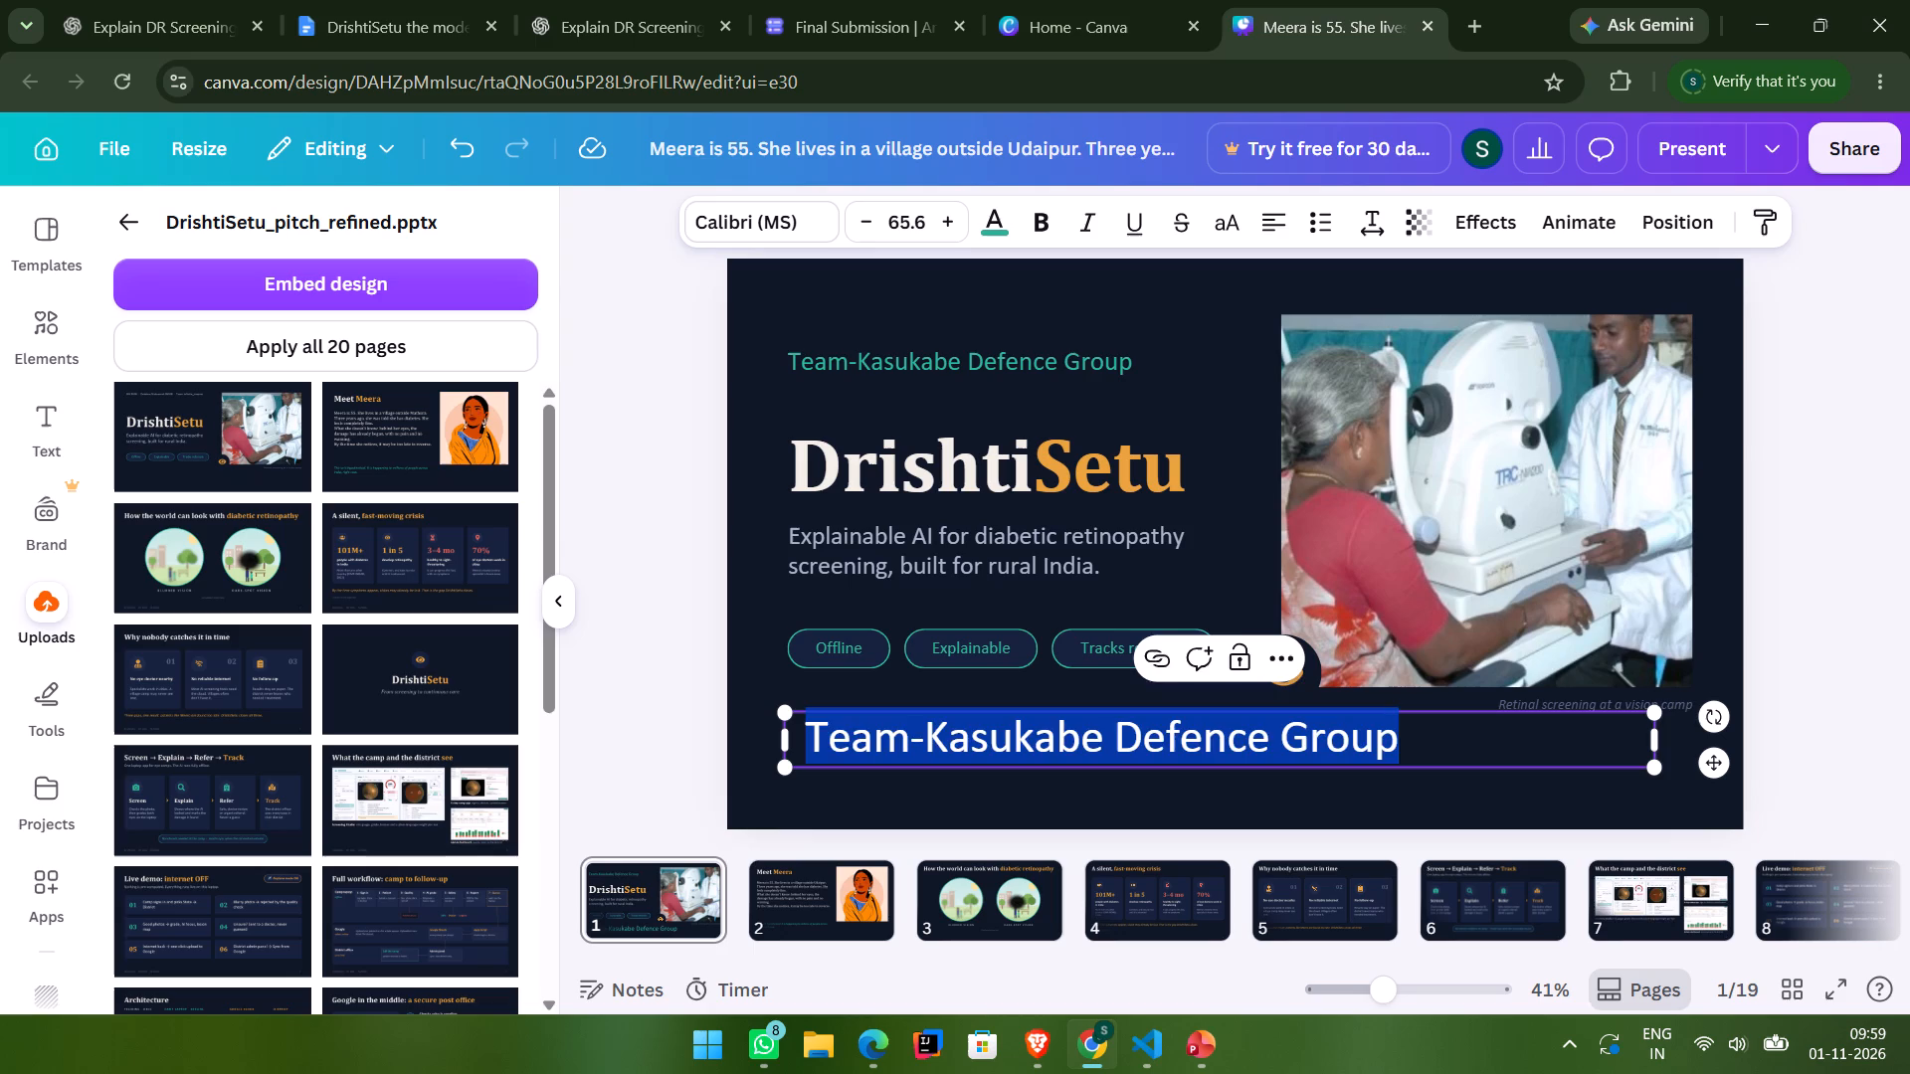
{"action": "key", "text": "BackSpace"}
{"action": "type", "text": "Ara"}
{"action": "type", "text": "vali"}
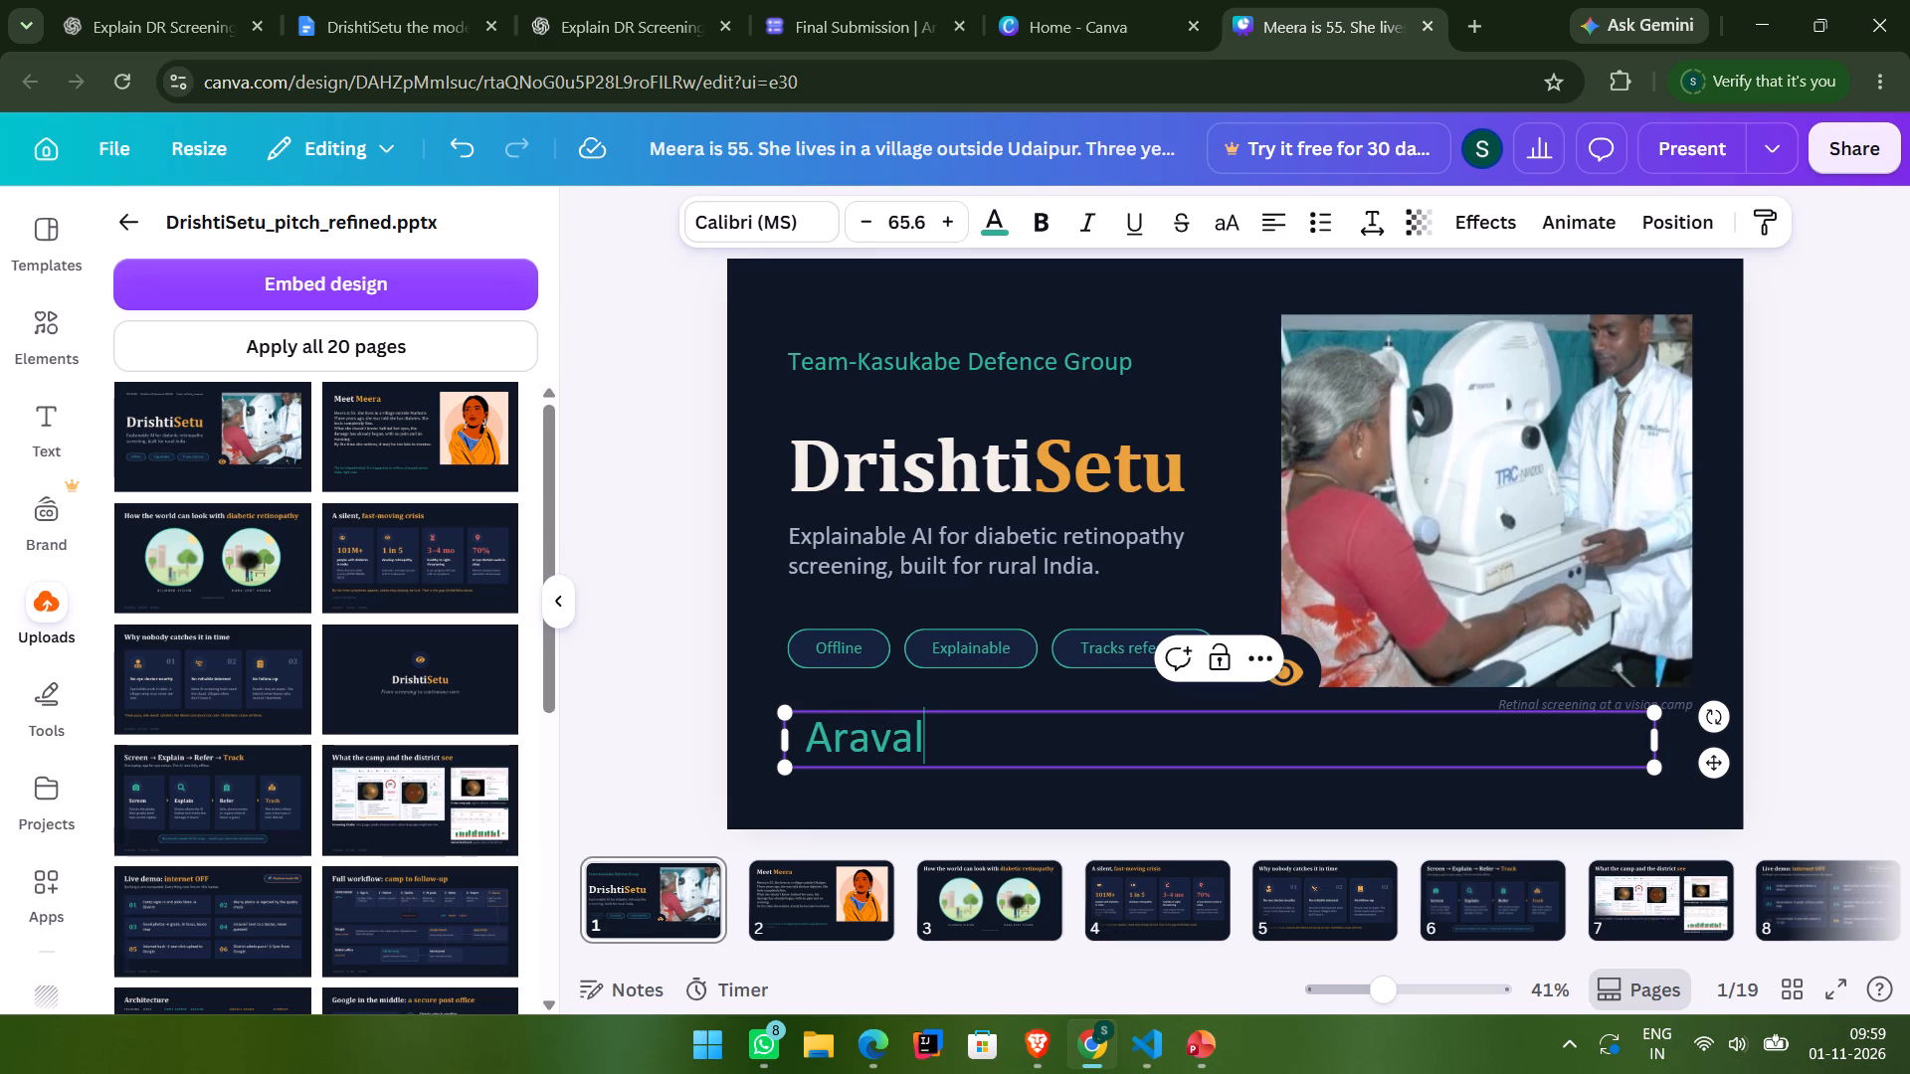
{"action": "key", "text": "space"}
{"action": "type", "text": "BUild"}
{"action": "key", "text": "BackSpace"}
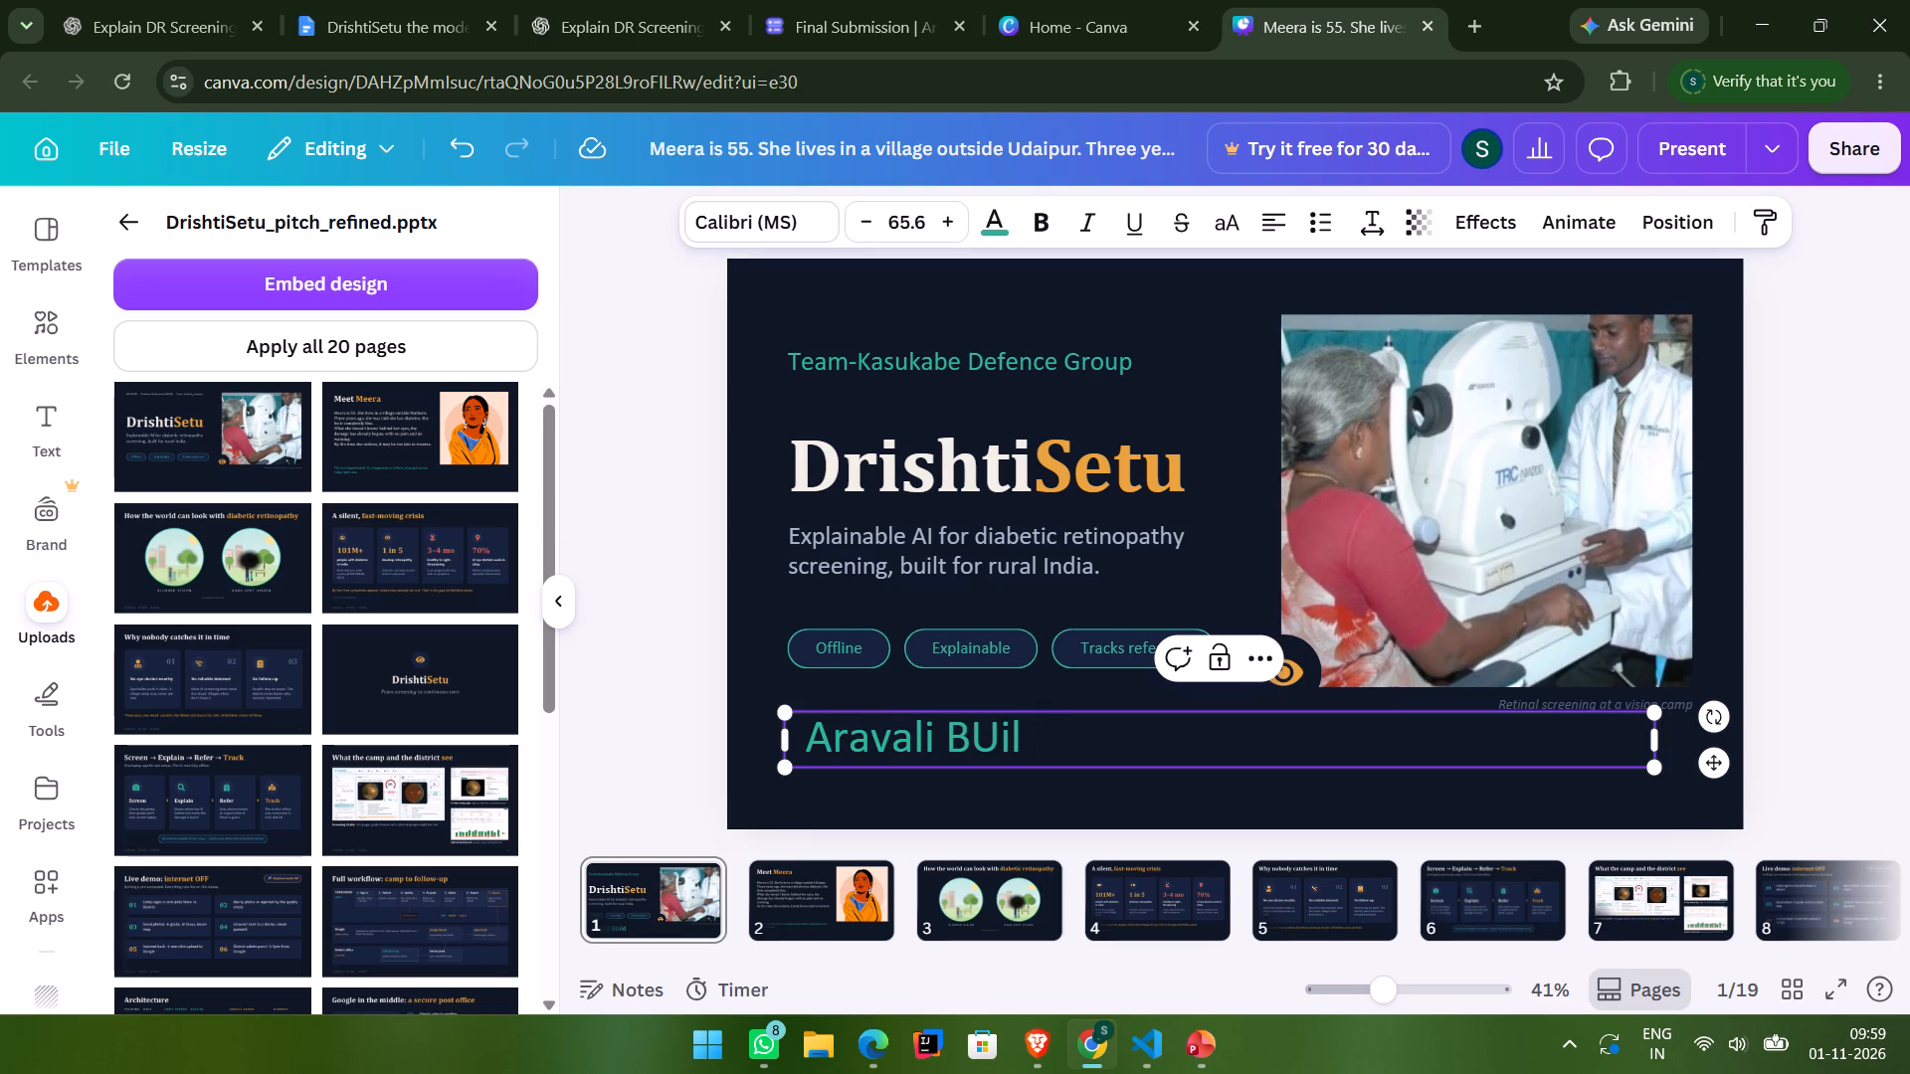
{"action": "key", "text": "BackSpace"}
{"action": "key", "text": "BackSpace"}
{"action": "key", "text": "BackSpace"}
{"action": "type", "text": "uild"}
{"action": "key", "text": "space"}
{"action": "type", "text": "Championship"}
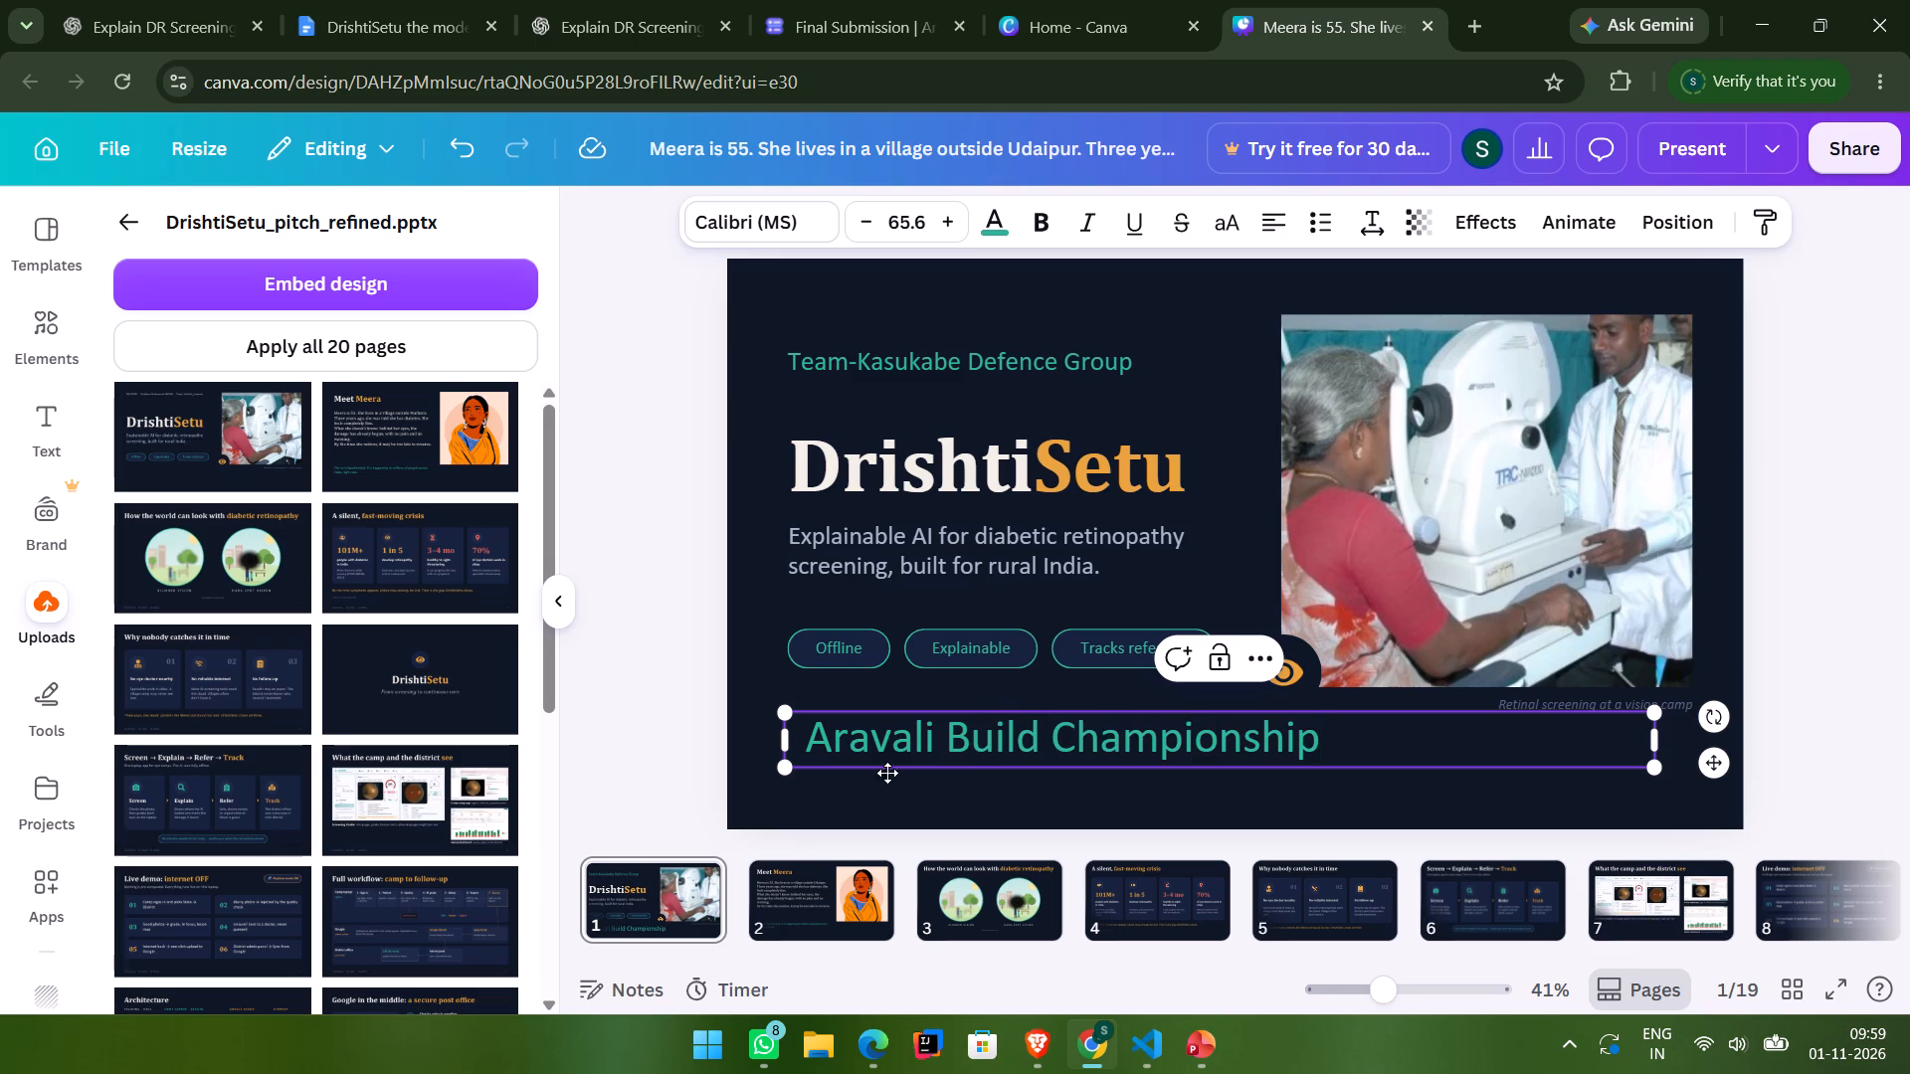
{"action": "left_click", "coordinate": [1167, 788]}
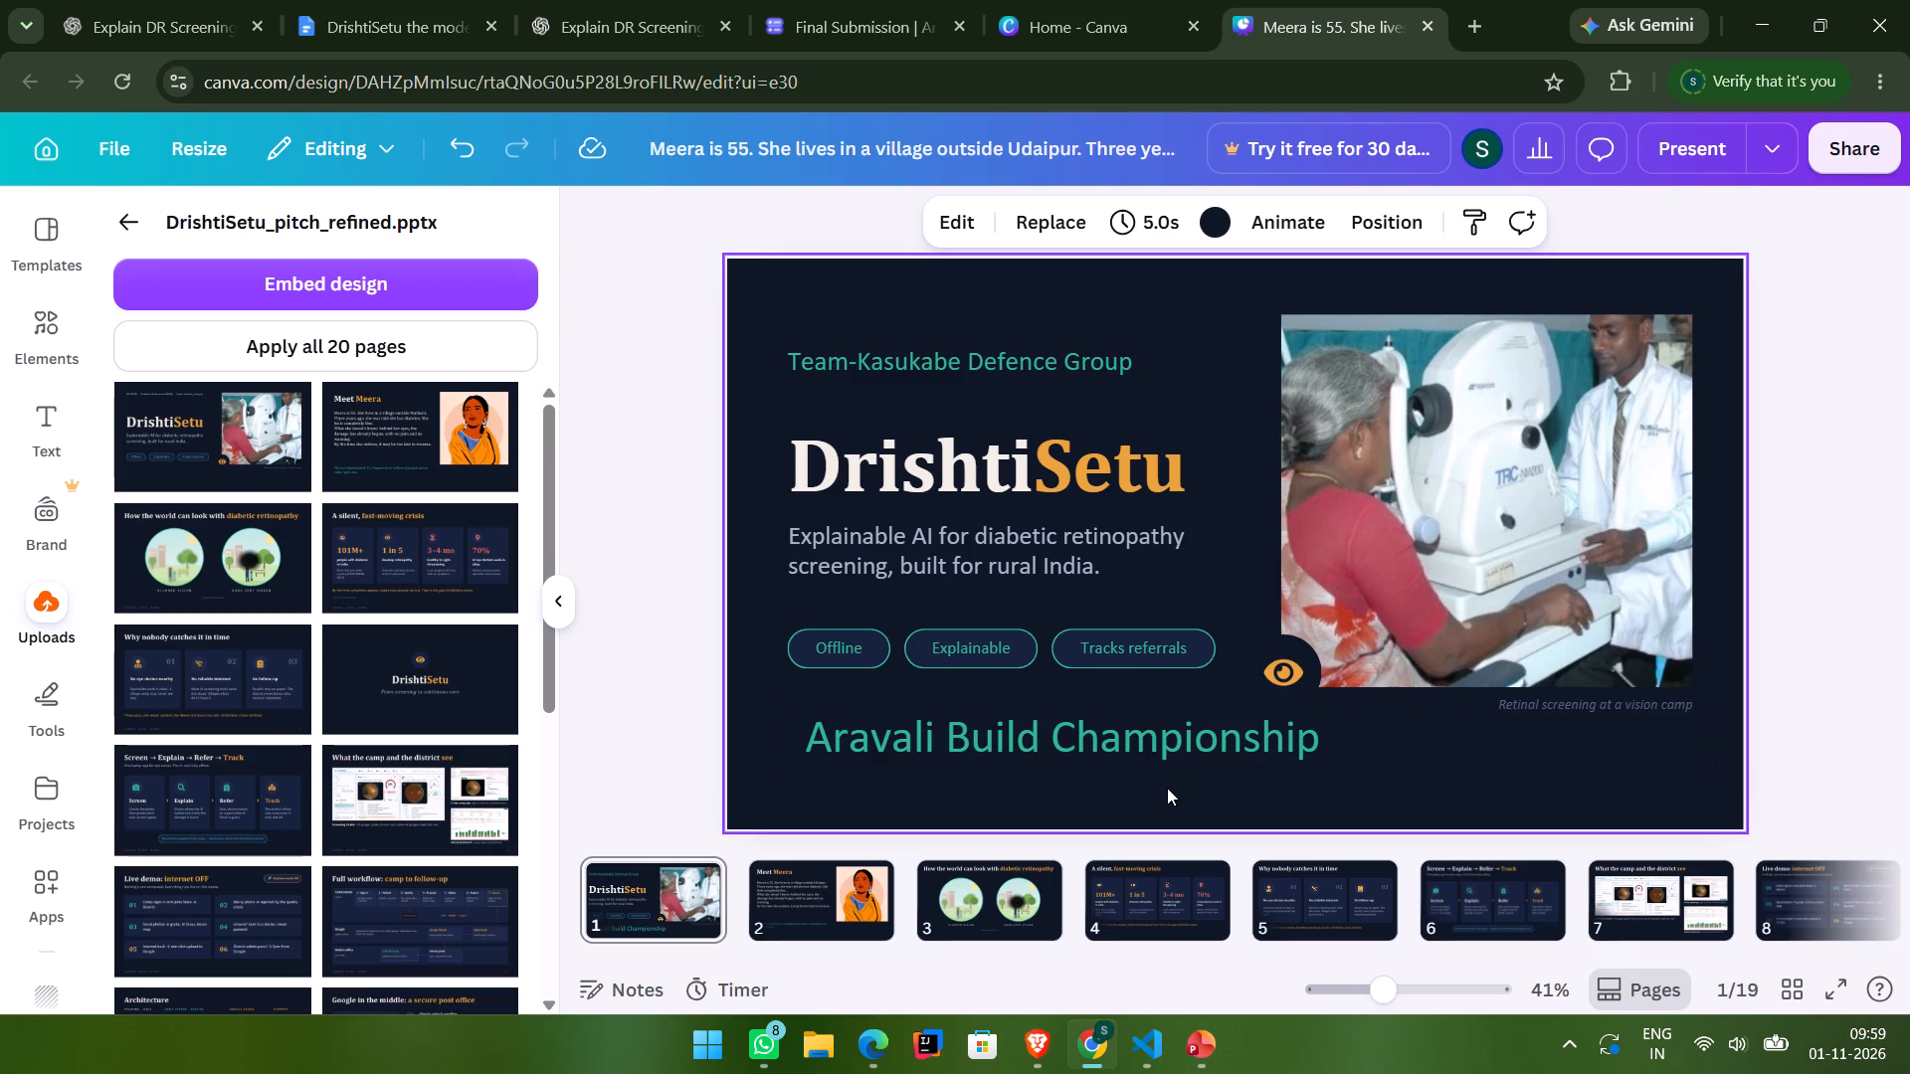
Shift the "Aravali Build Championship" line slightly so its text lines up with the start of the DrishtiSetu title.
{"action": "left_click_drag", "start_coordinate": [1067, 745], "coordinate": [1017, 745]}
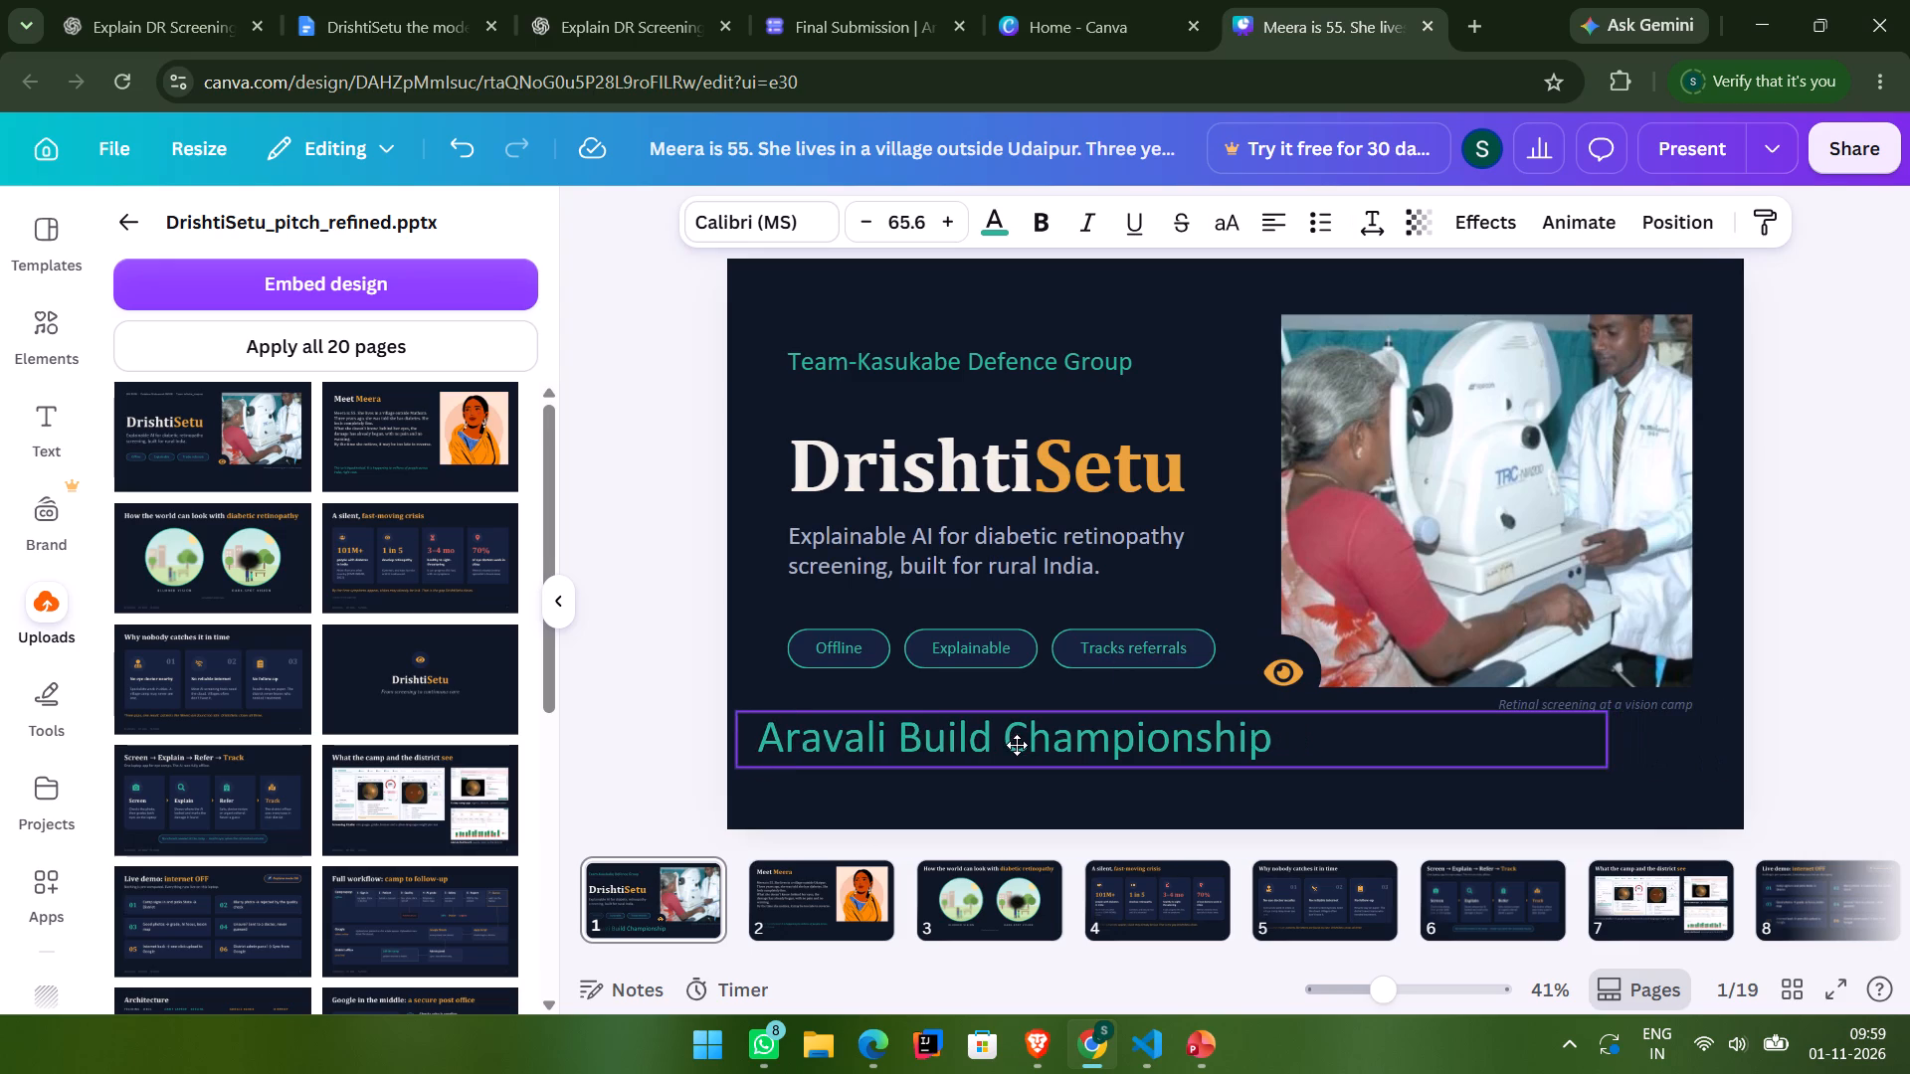
{"action": "left_click_drag", "start_coordinate": [1017, 745], "coordinate": [1044, 745]}
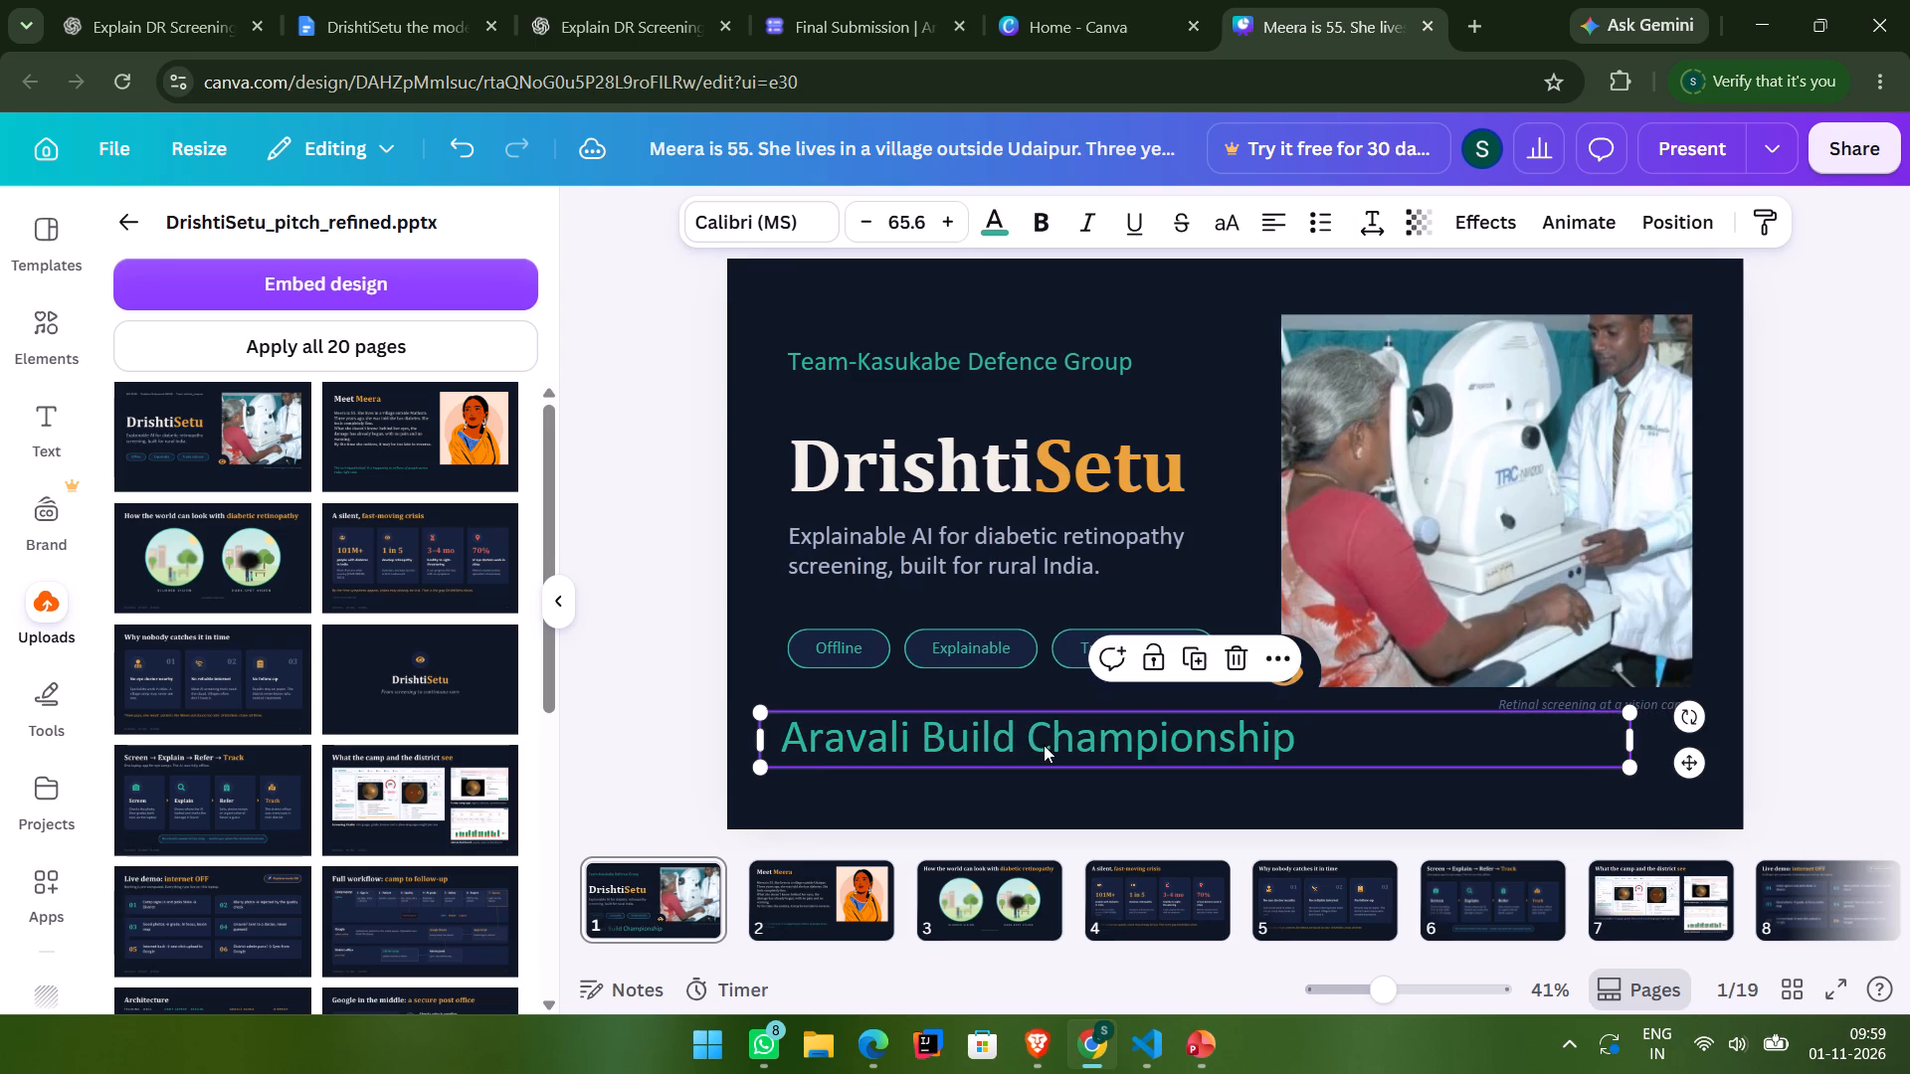
{"action": "left_click", "coordinate": [801, 482]}
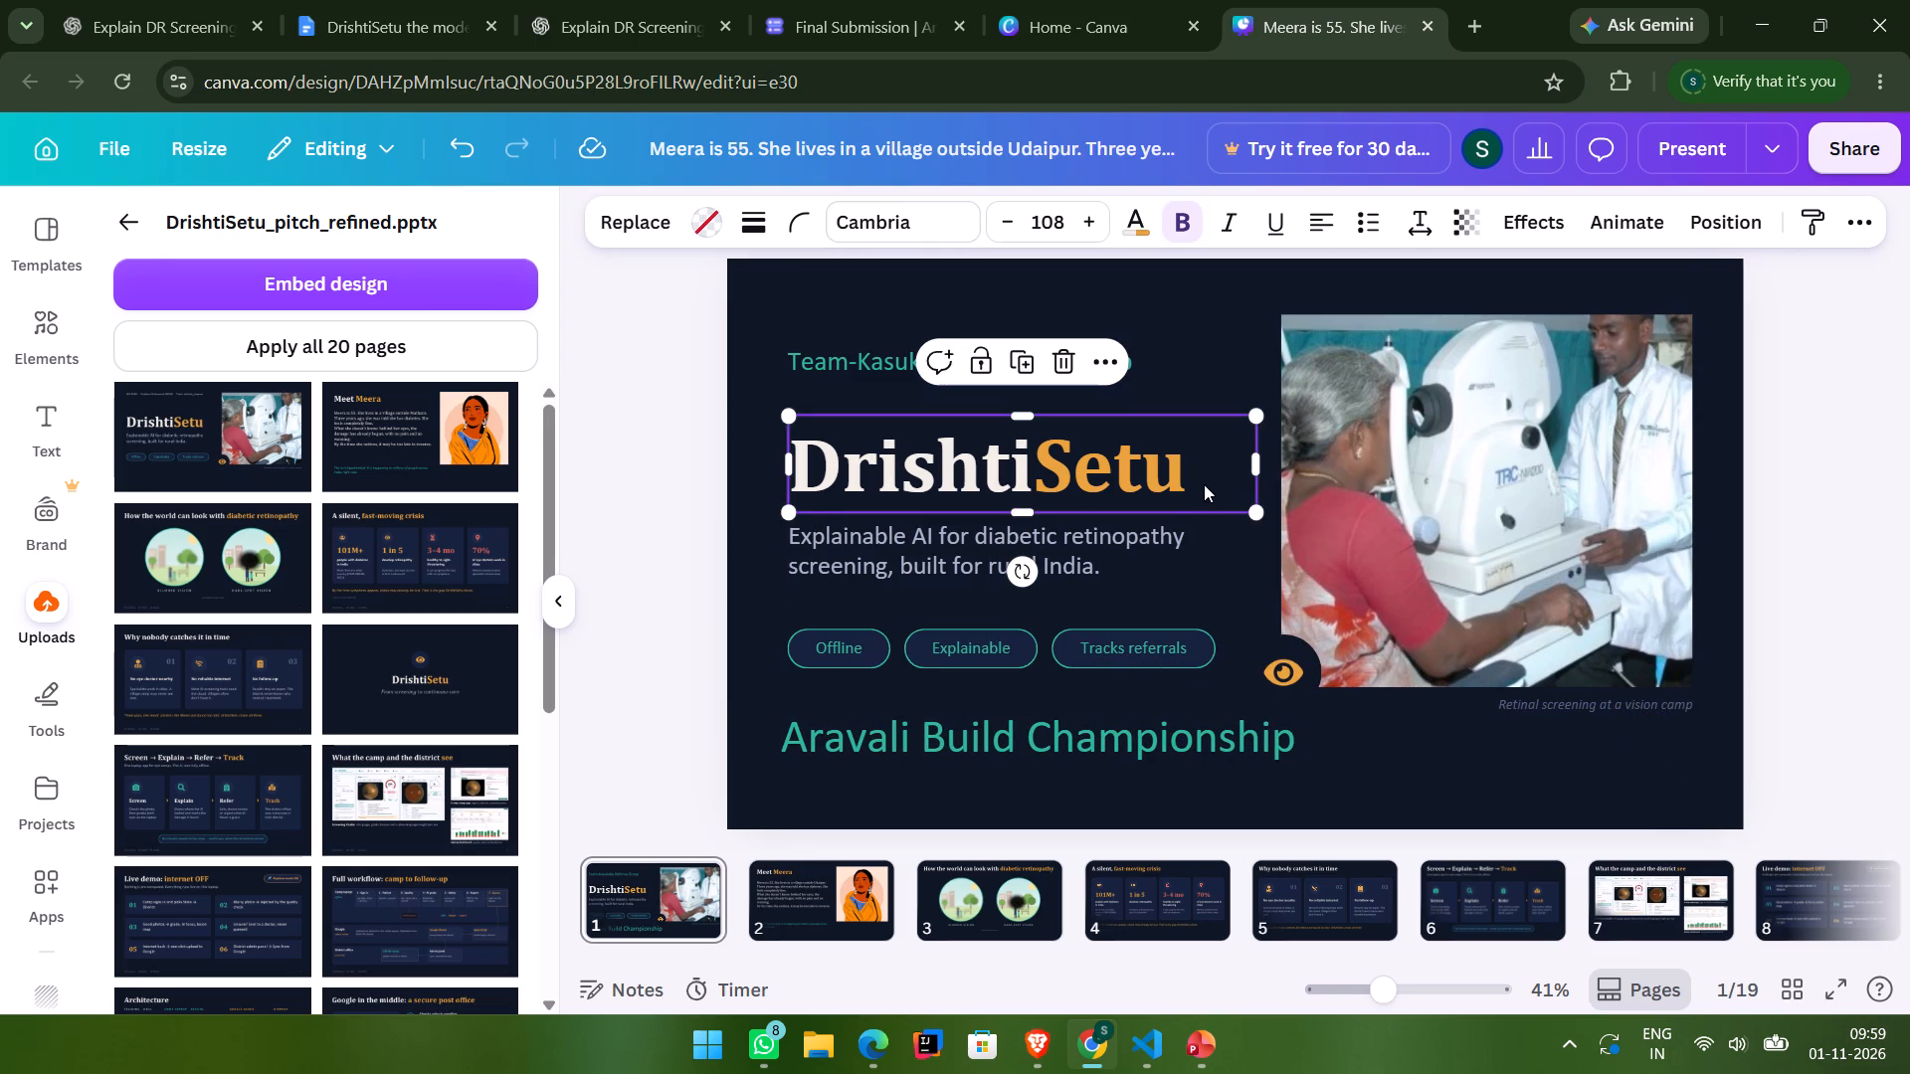
{"action": "left_click", "coordinate": [895, 753]}
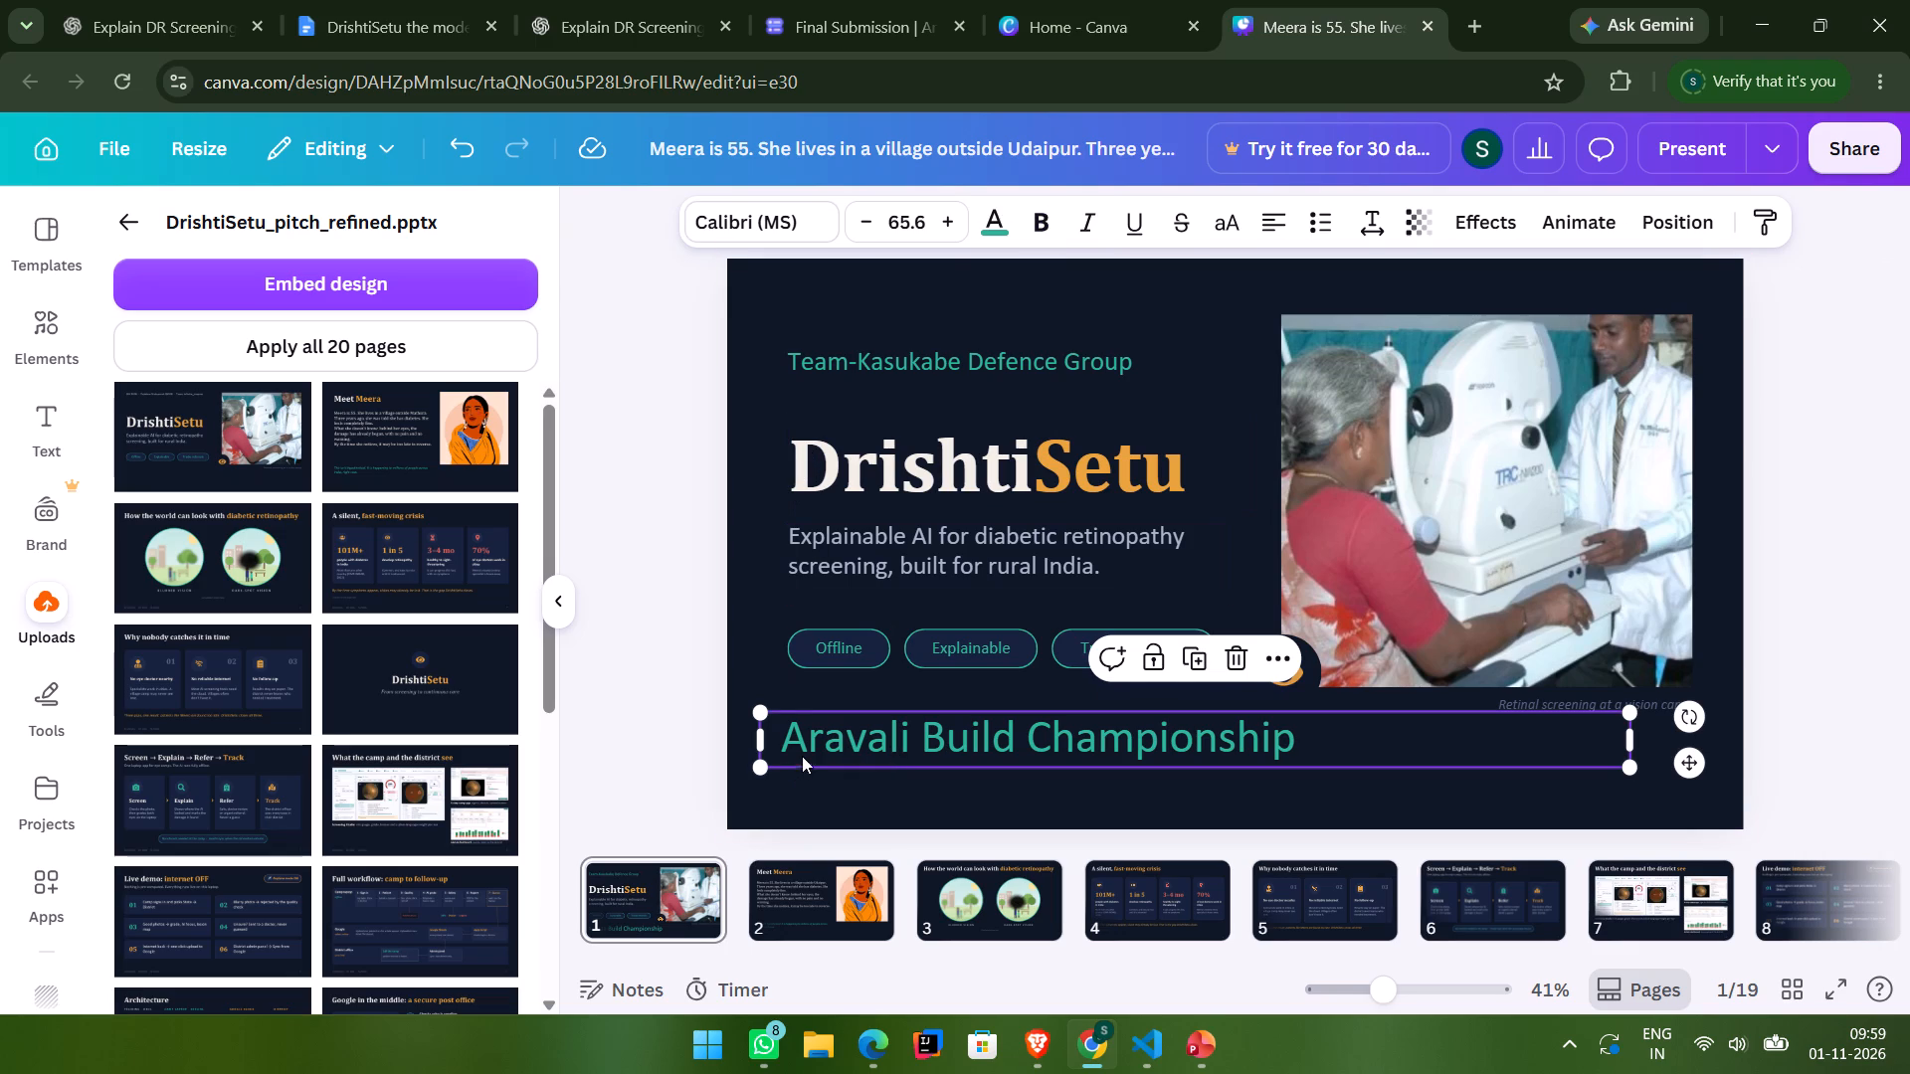
{"action": "left_click_drag", "start_coordinate": [808, 727], "coordinate": [823, 727]}
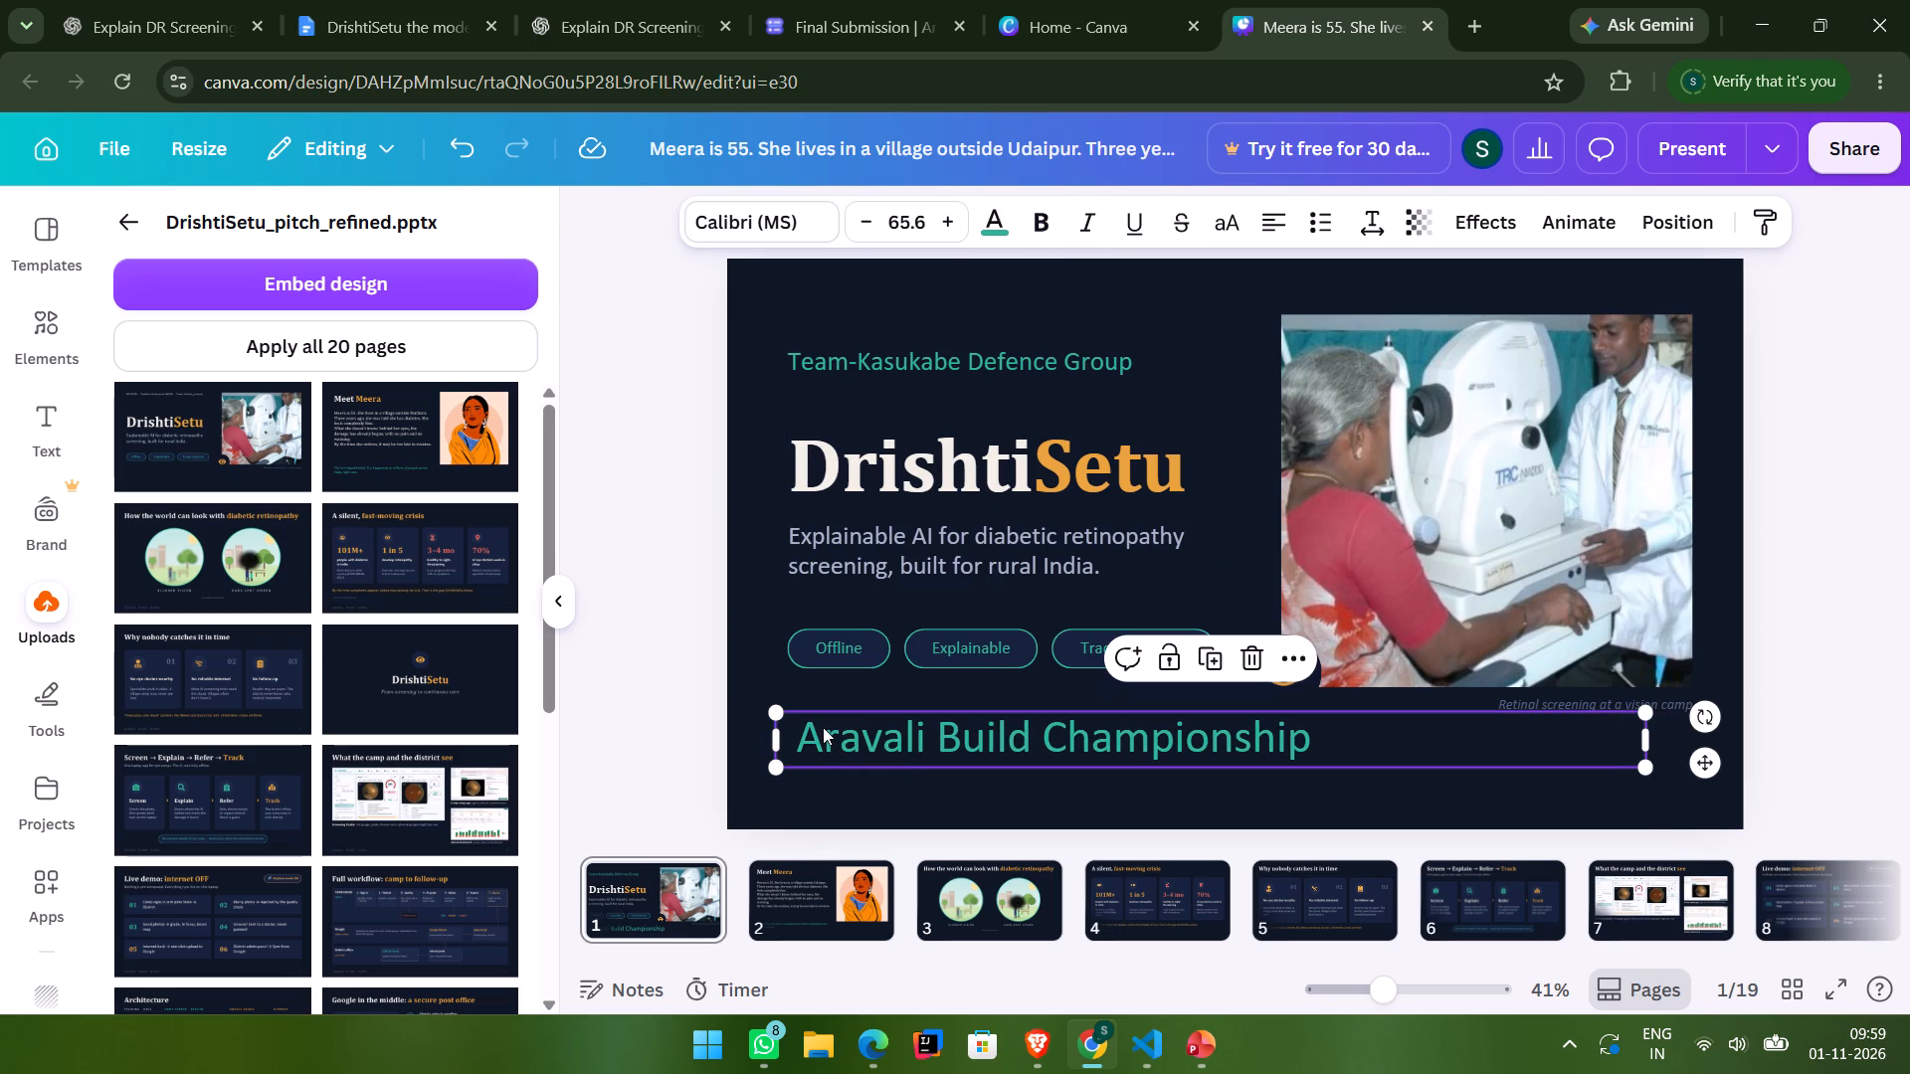
{"action": "left_click", "coordinate": [832, 799]}
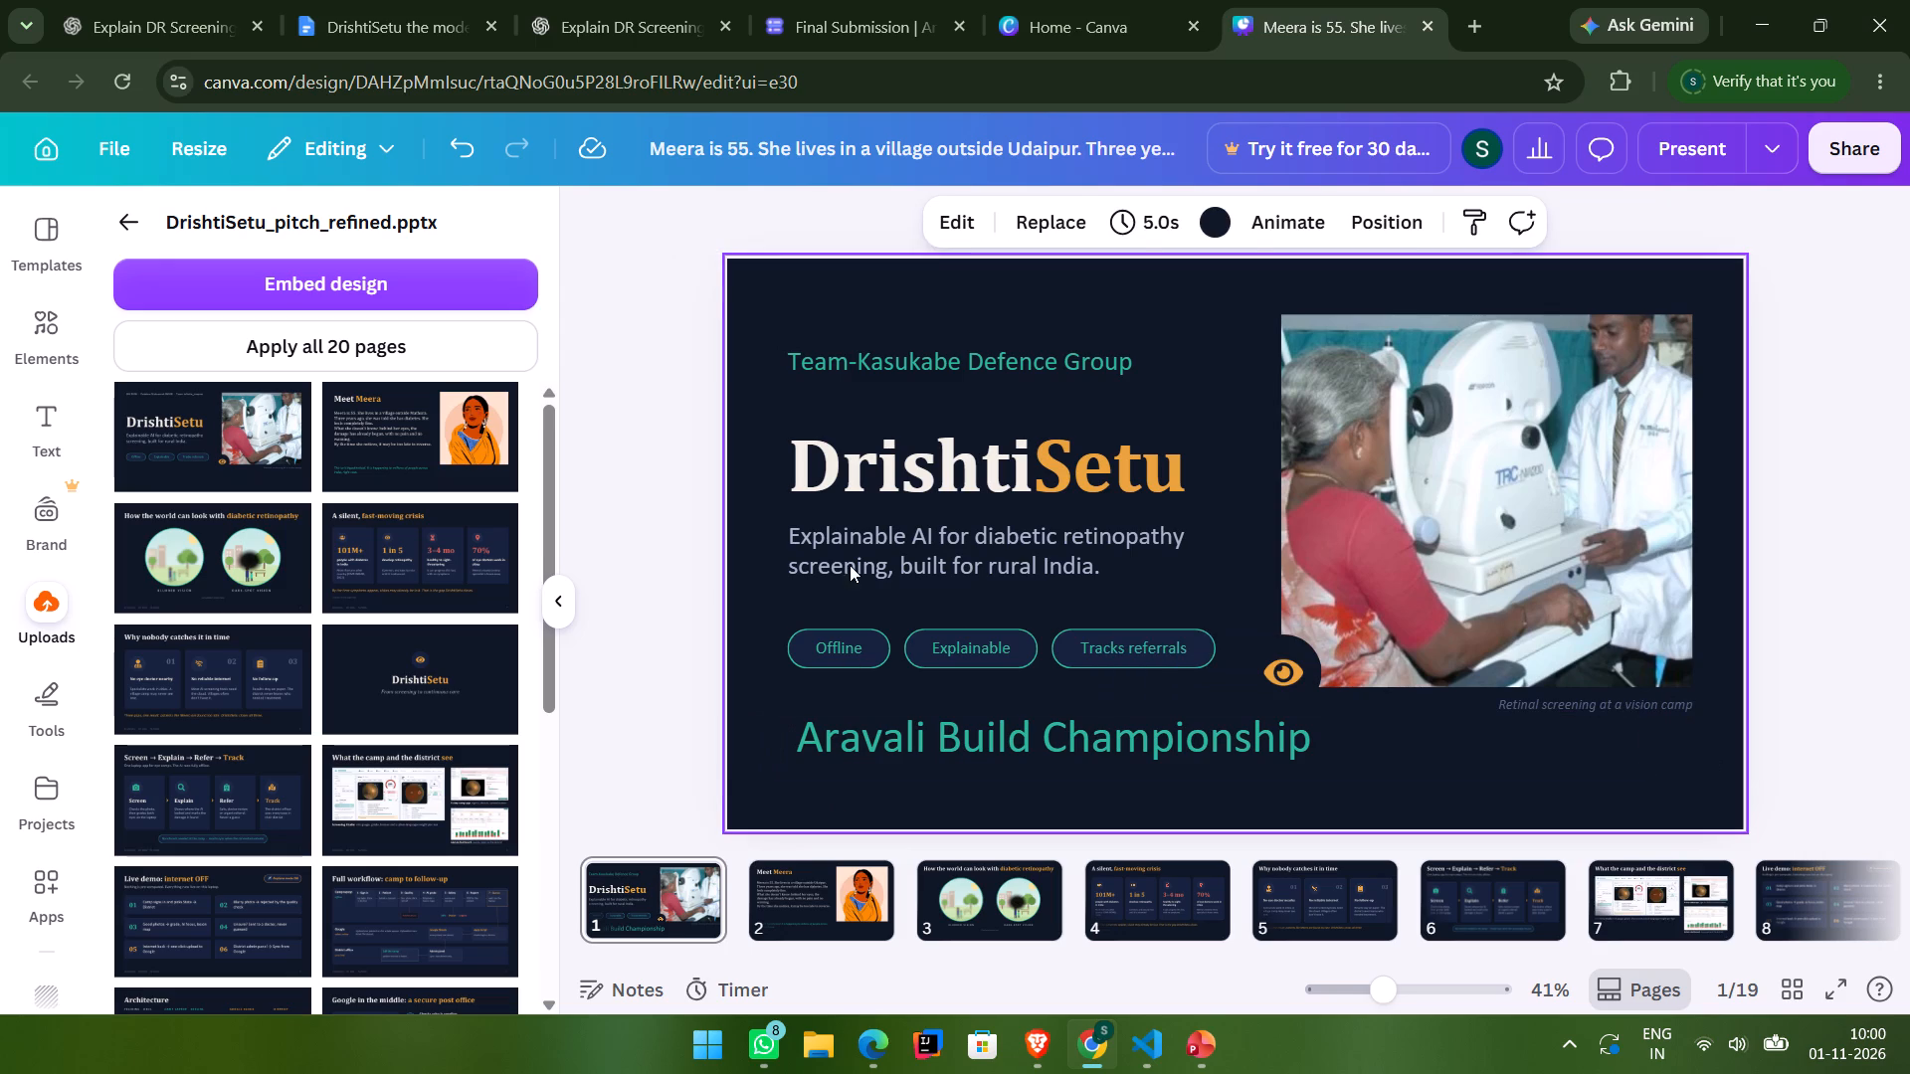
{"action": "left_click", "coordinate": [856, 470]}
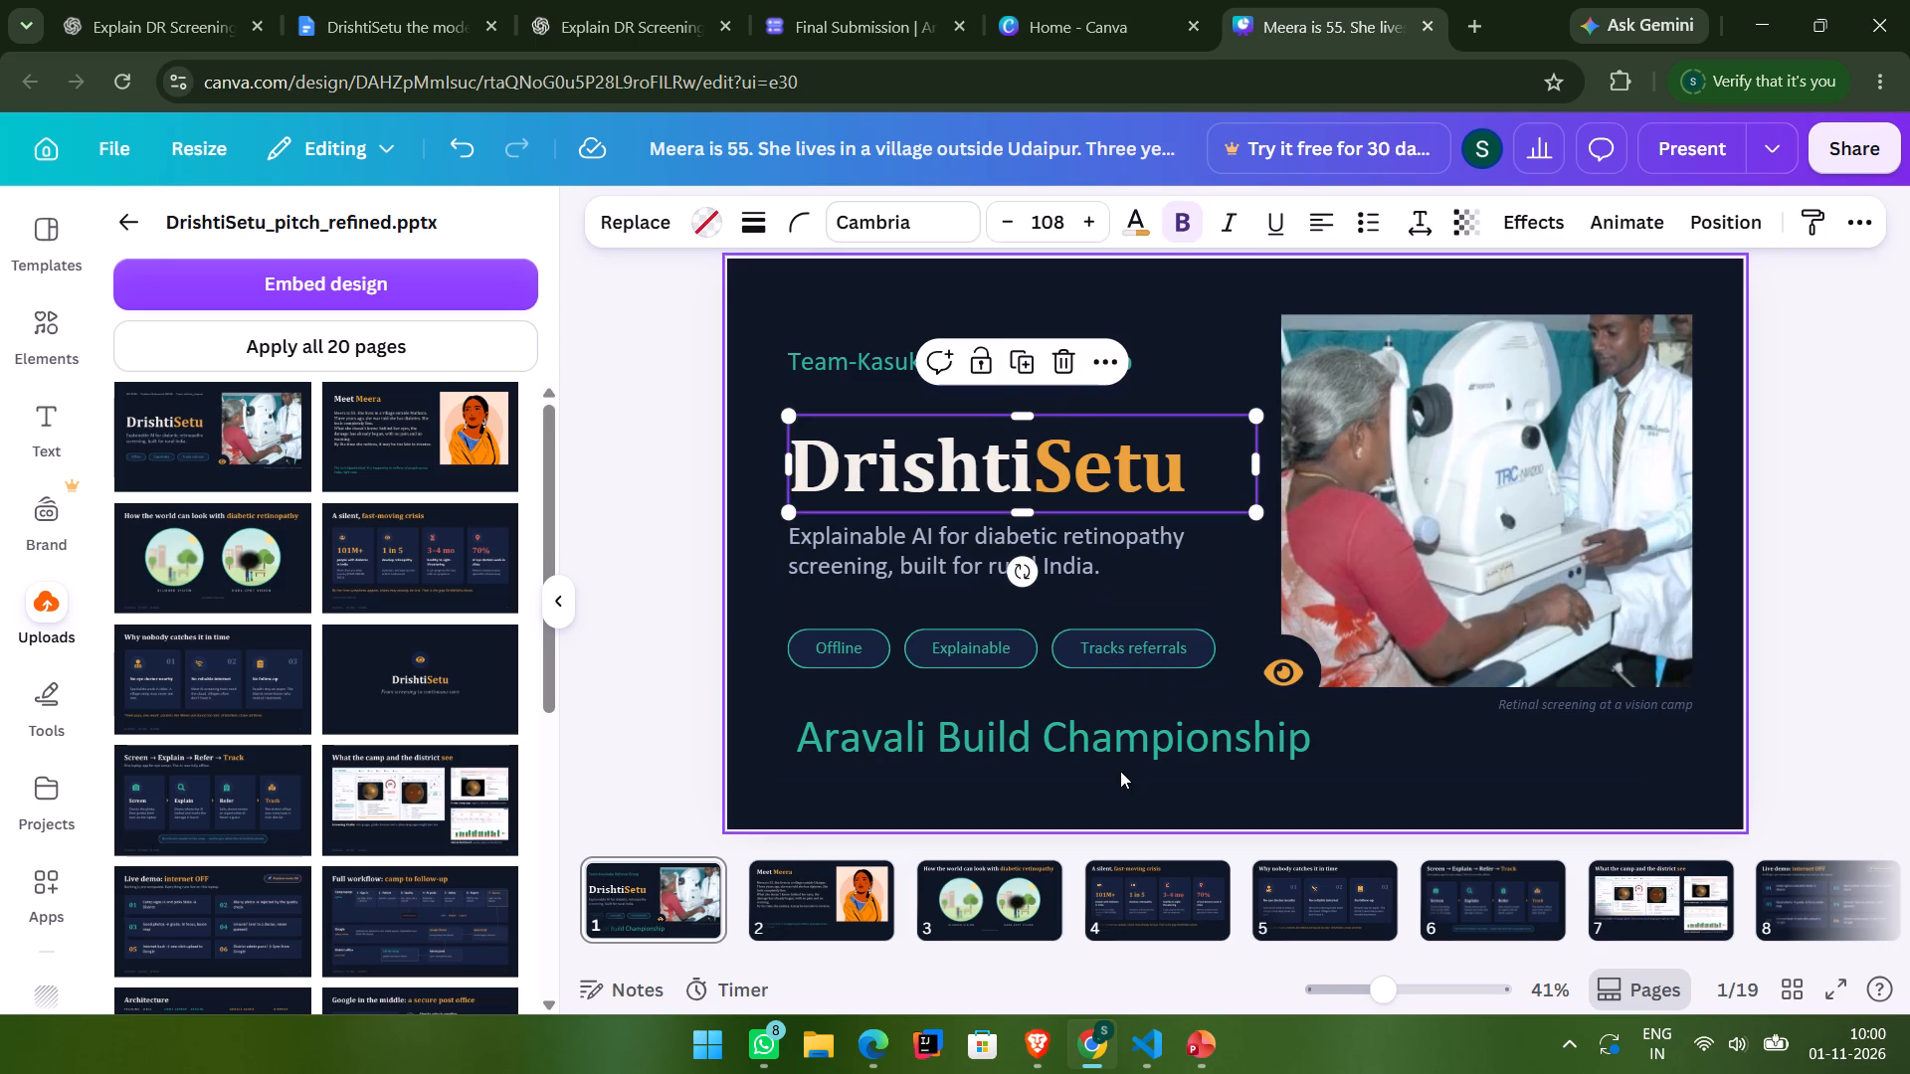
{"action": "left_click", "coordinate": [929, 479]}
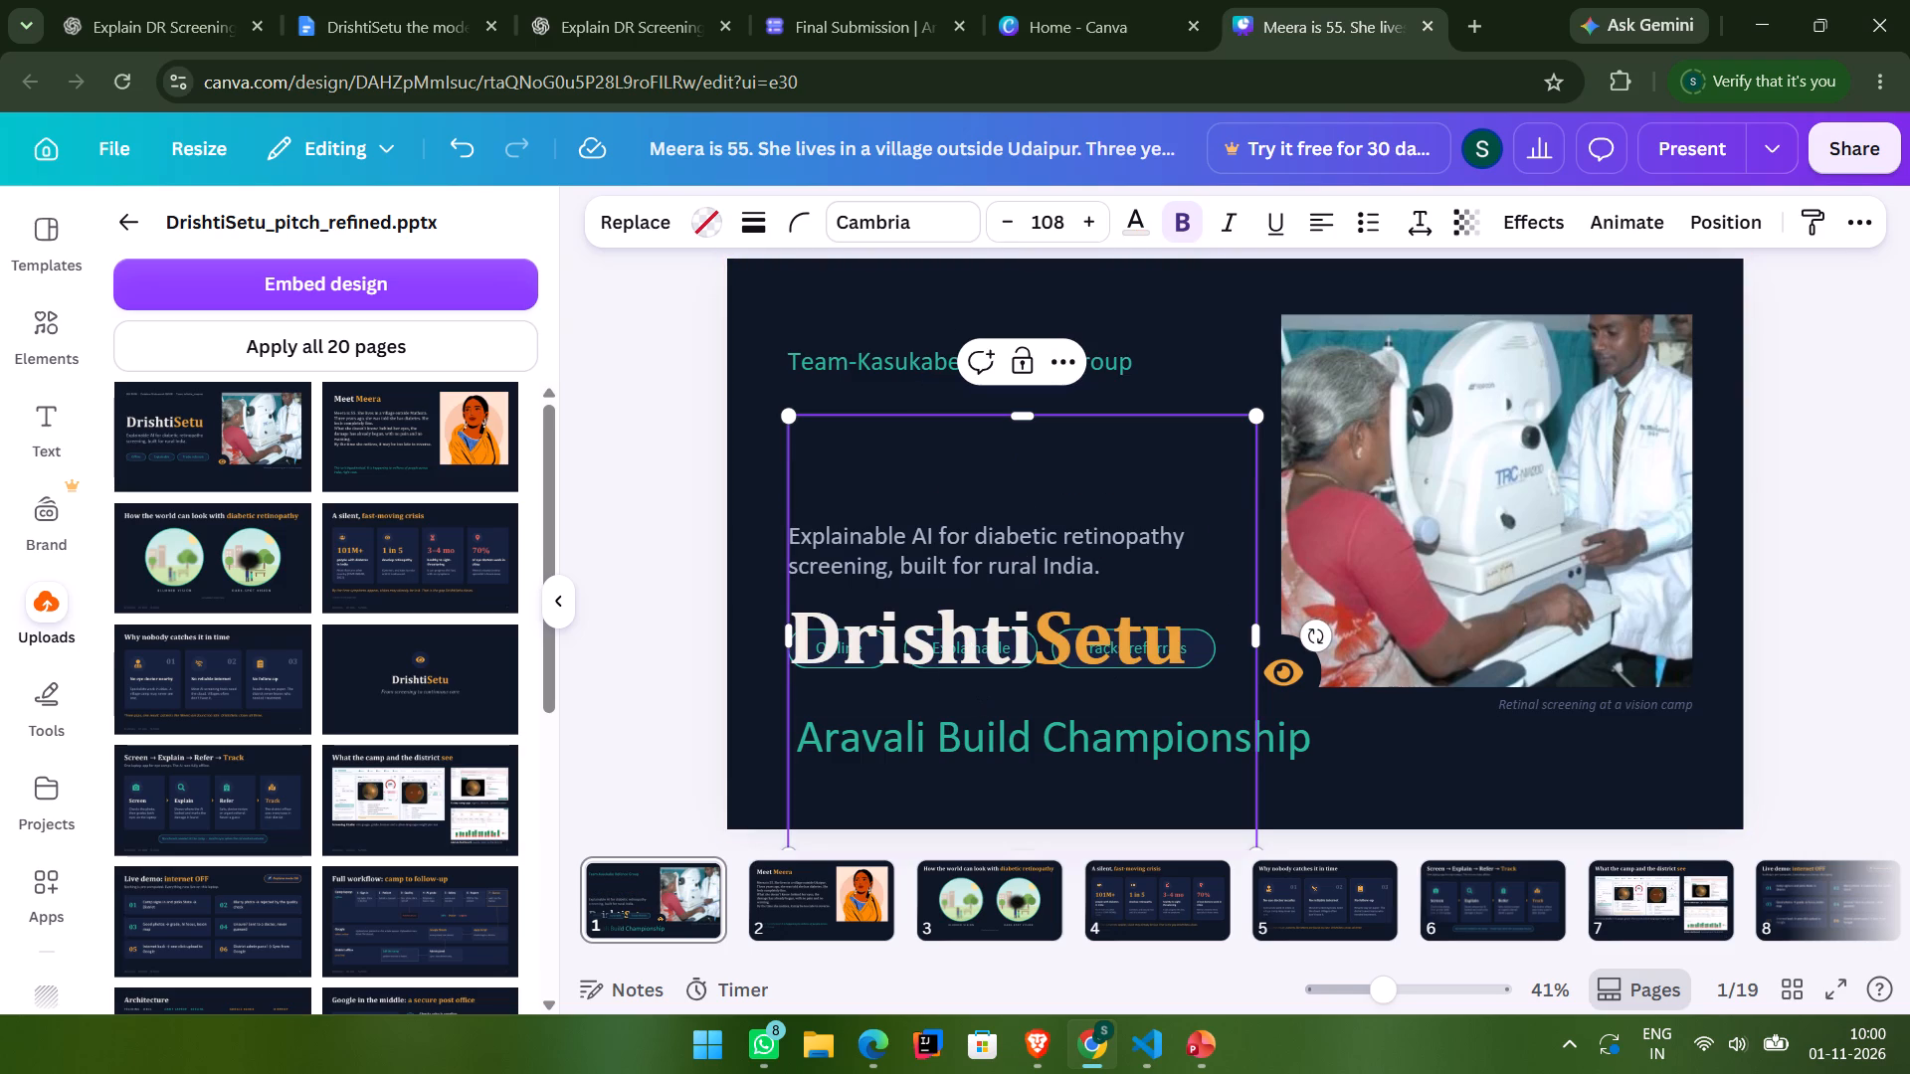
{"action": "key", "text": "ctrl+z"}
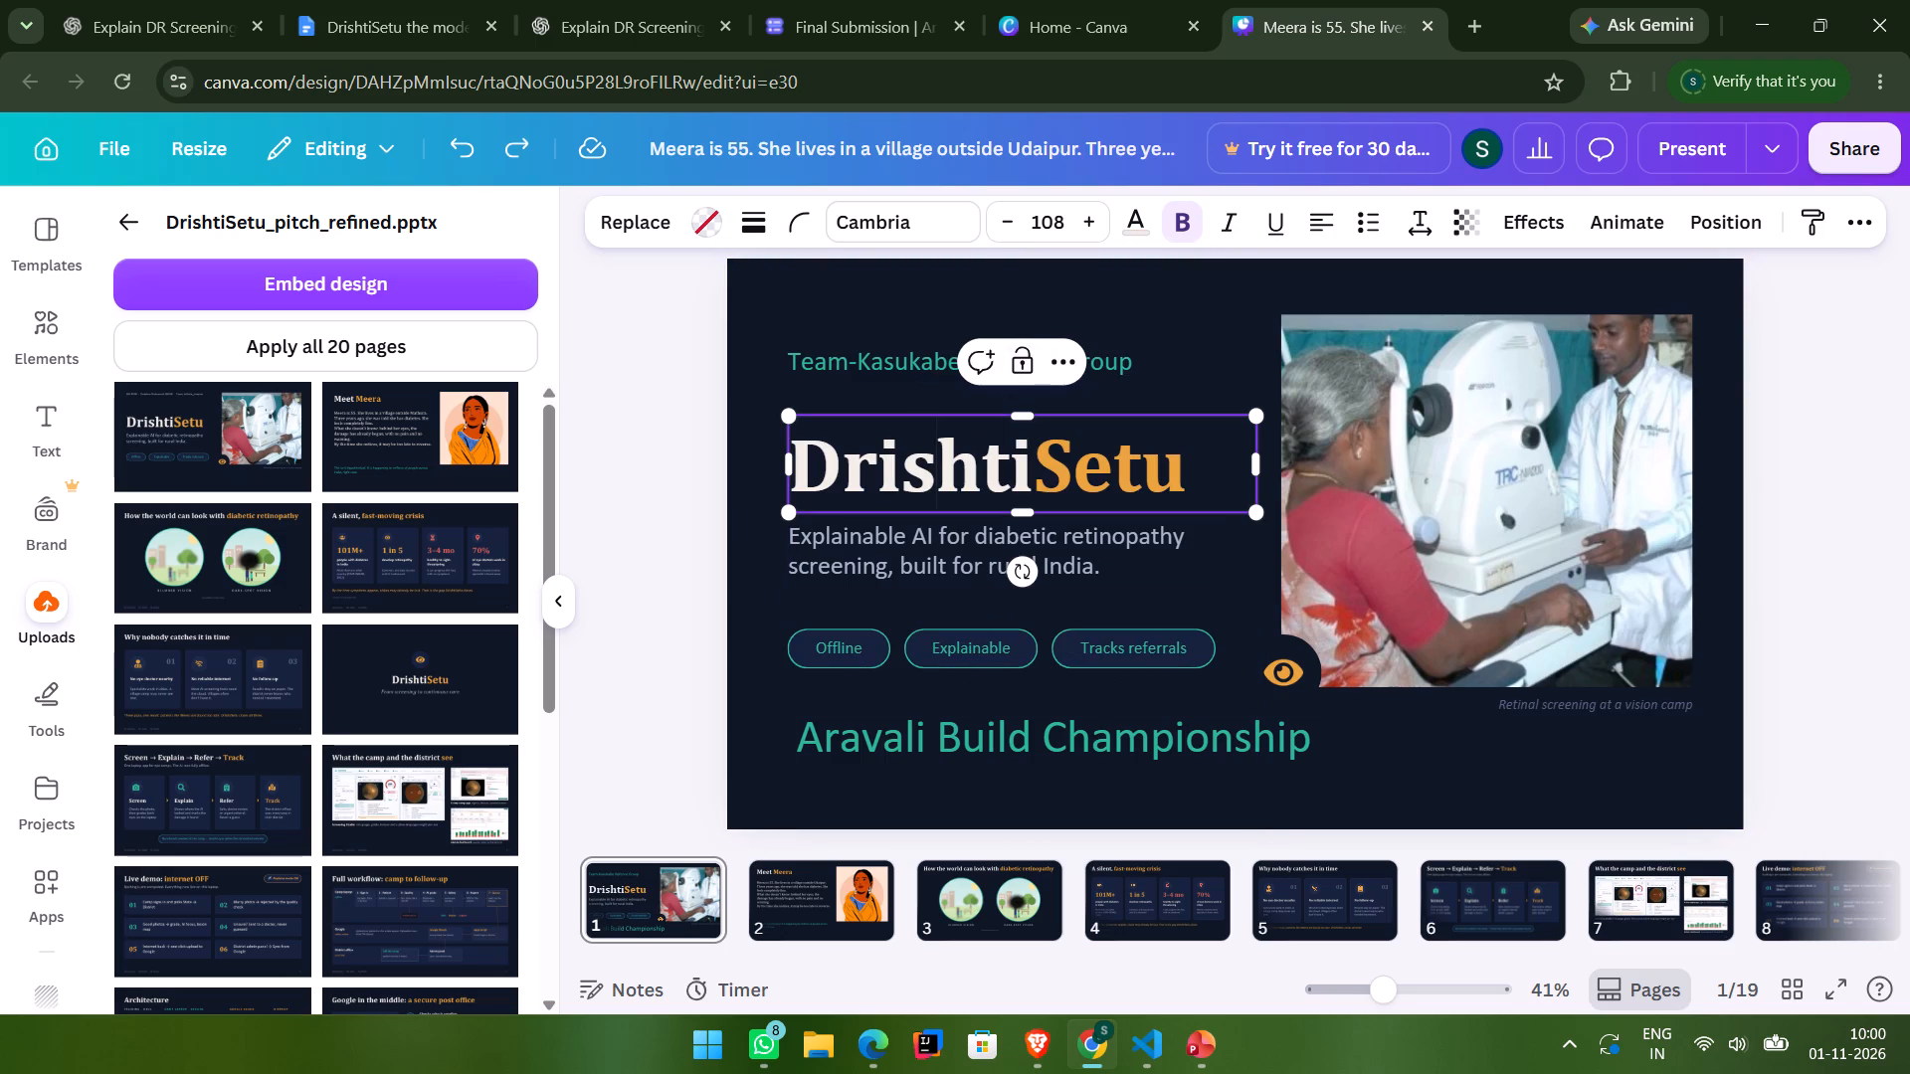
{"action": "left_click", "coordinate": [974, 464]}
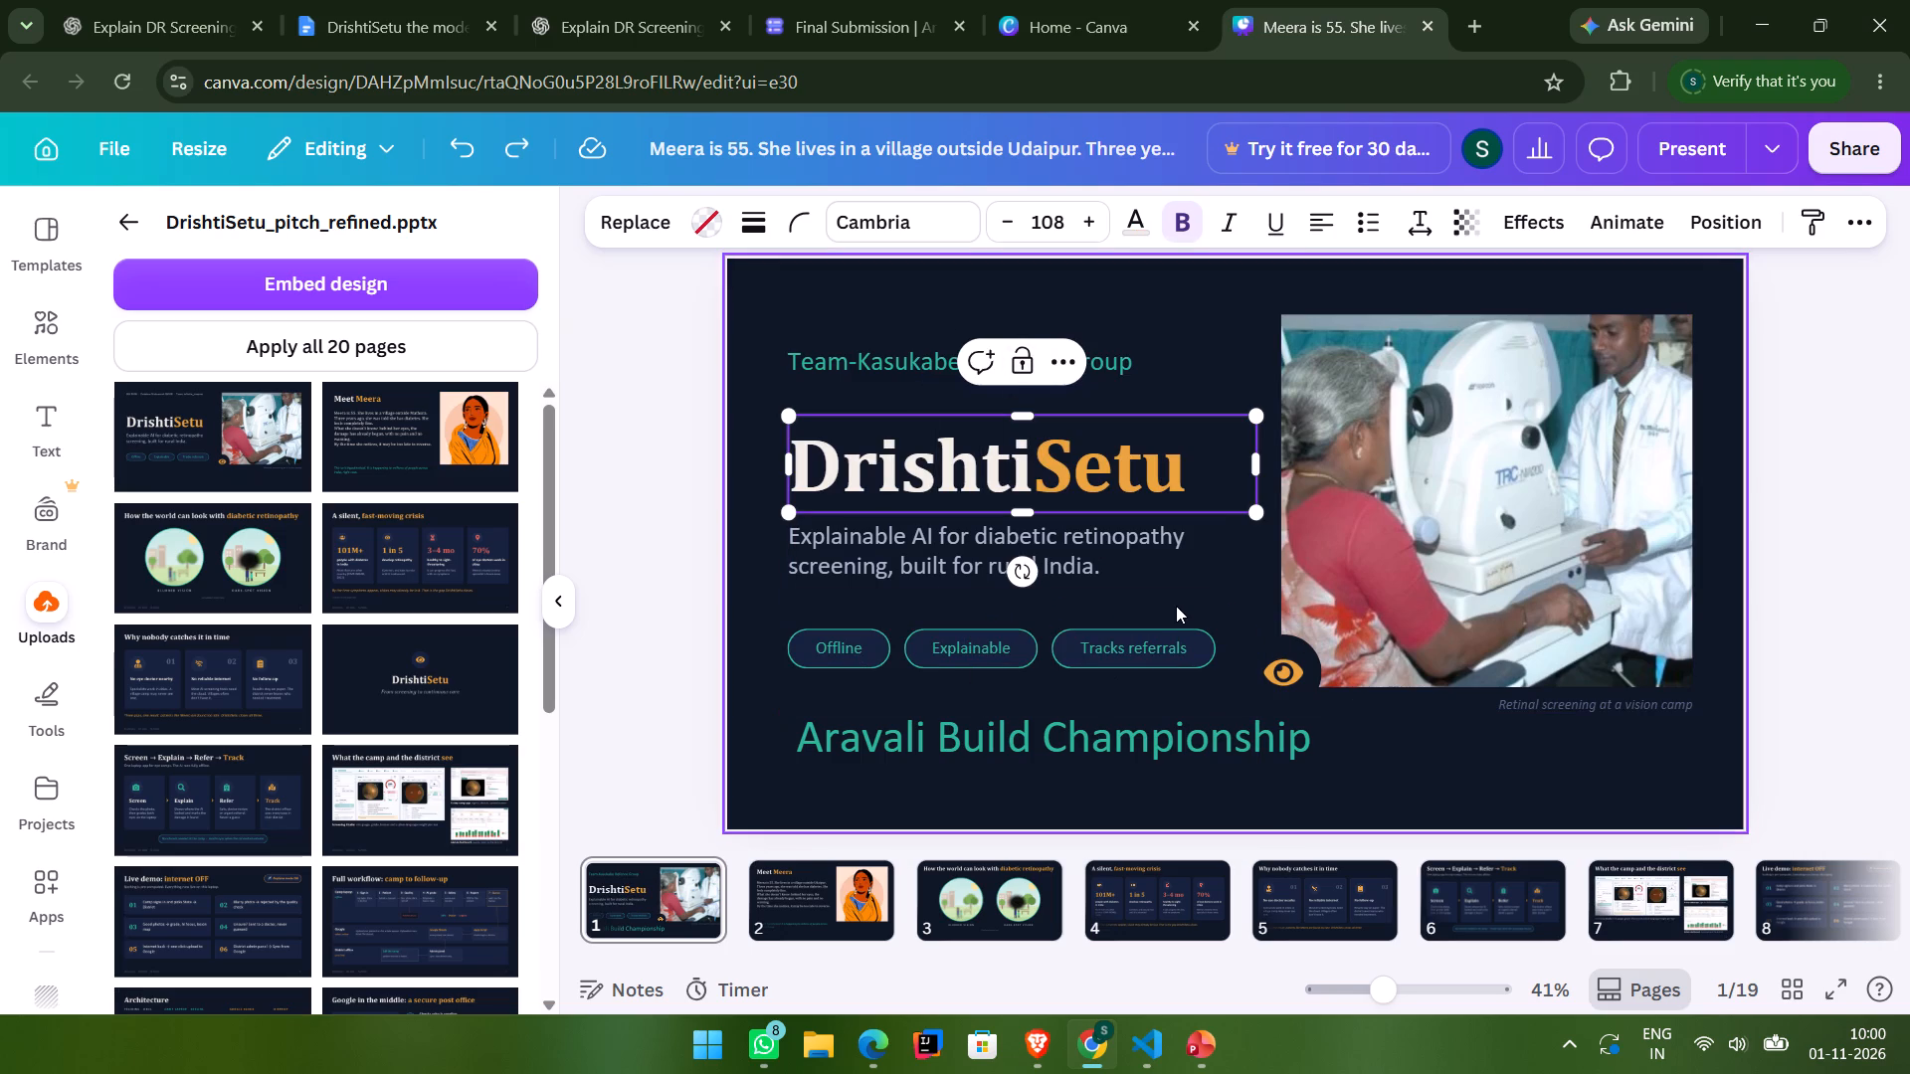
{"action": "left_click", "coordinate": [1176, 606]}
Duplicate the DrishtiSetu title and place the copy over the photo's lower edge, just above the "Aravali Build Championship" line.
{"action": "left_click", "coordinate": [1030, 424]}
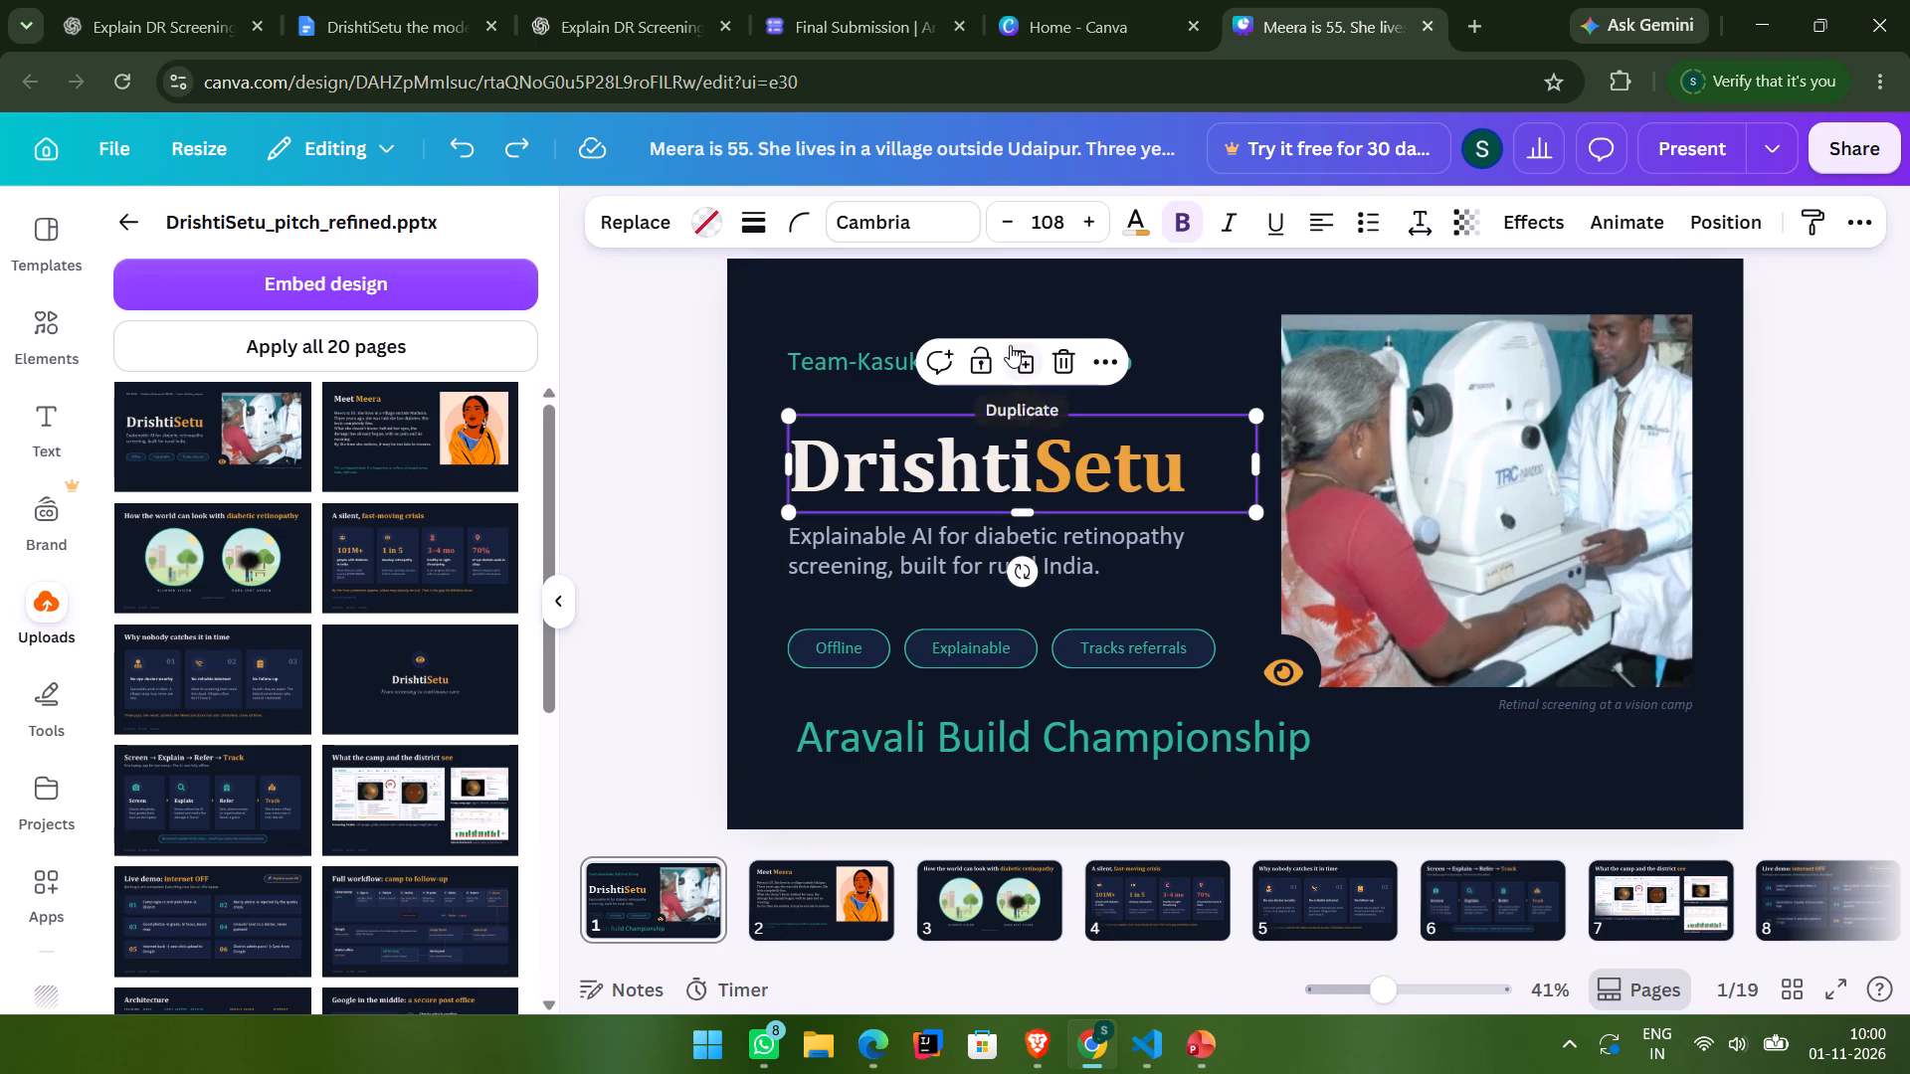
{"action": "left_click", "coordinate": [1010, 345]}
{"action": "left_click_drag", "start_coordinate": [981, 487], "coordinate": [1312, 740]}
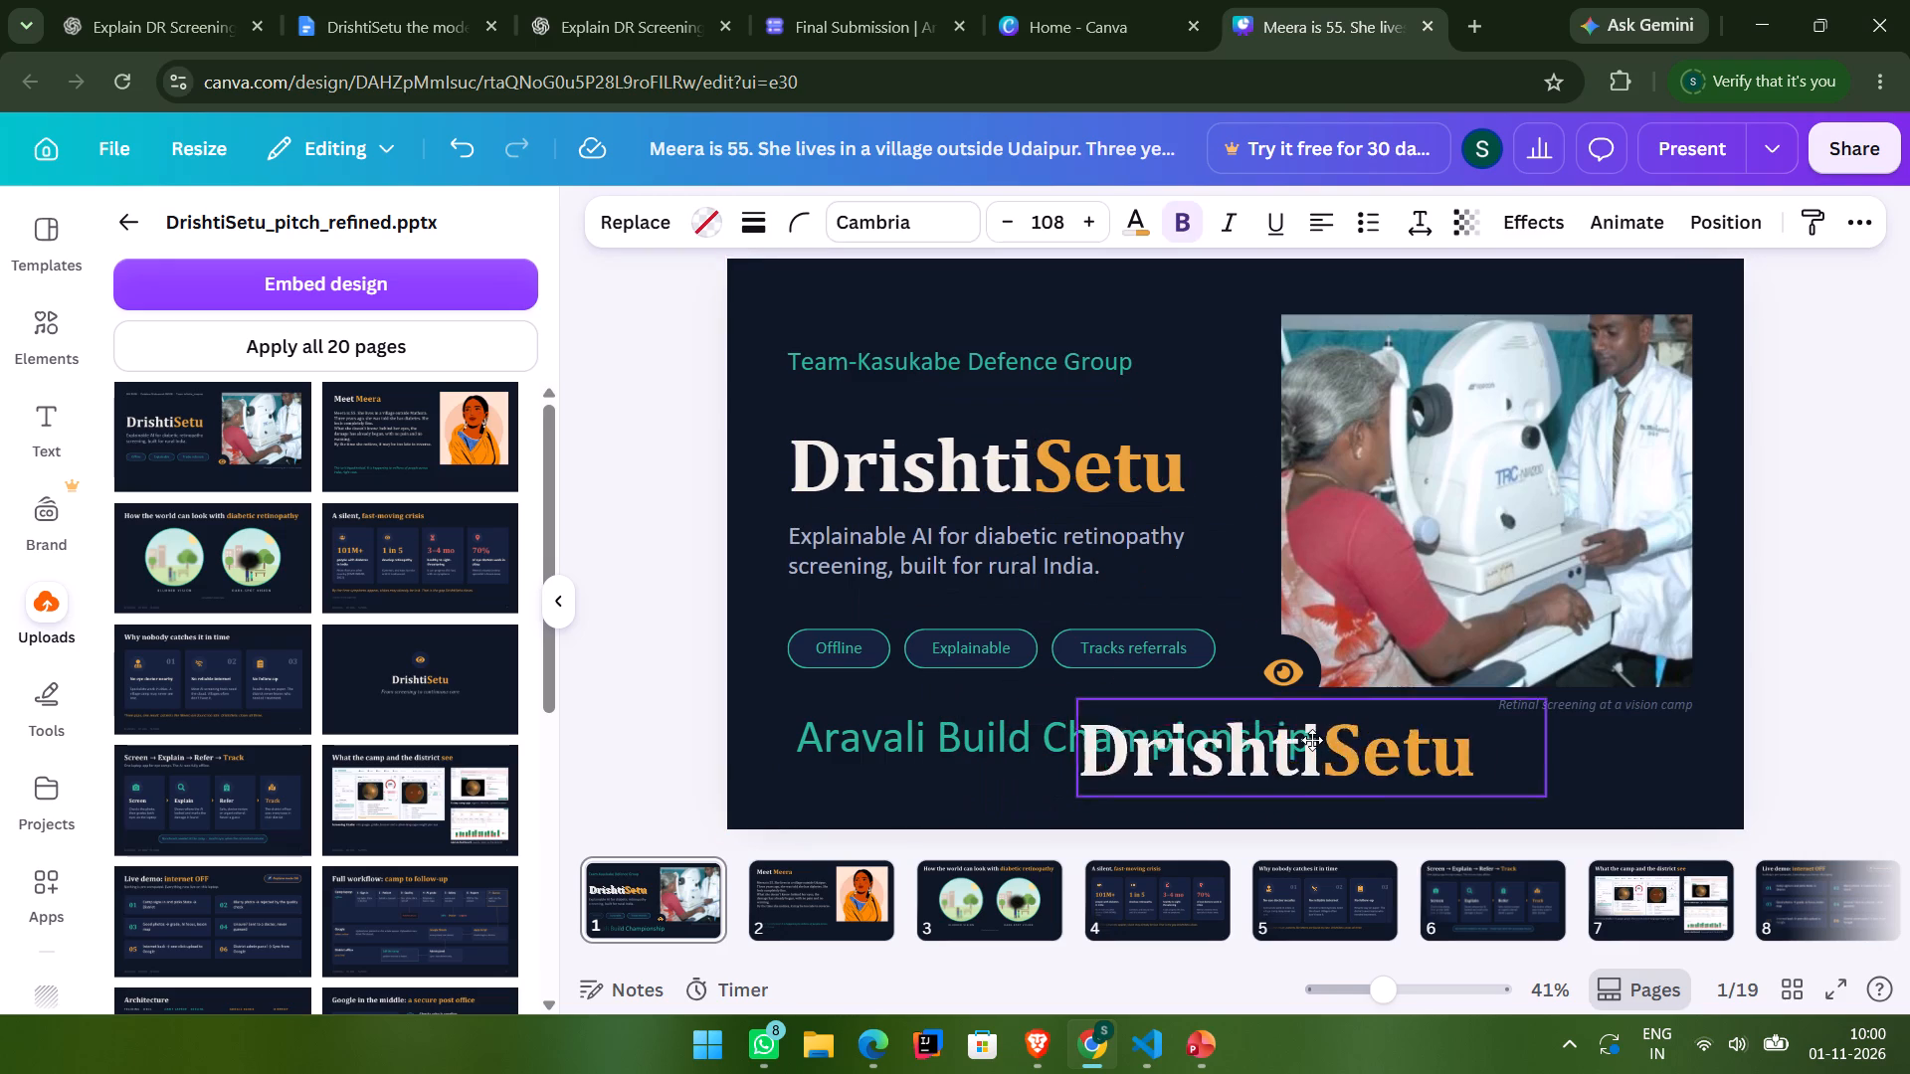
{"action": "left_click_drag", "start_coordinate": [1312, 740], "coordinate": [1364, 695]}
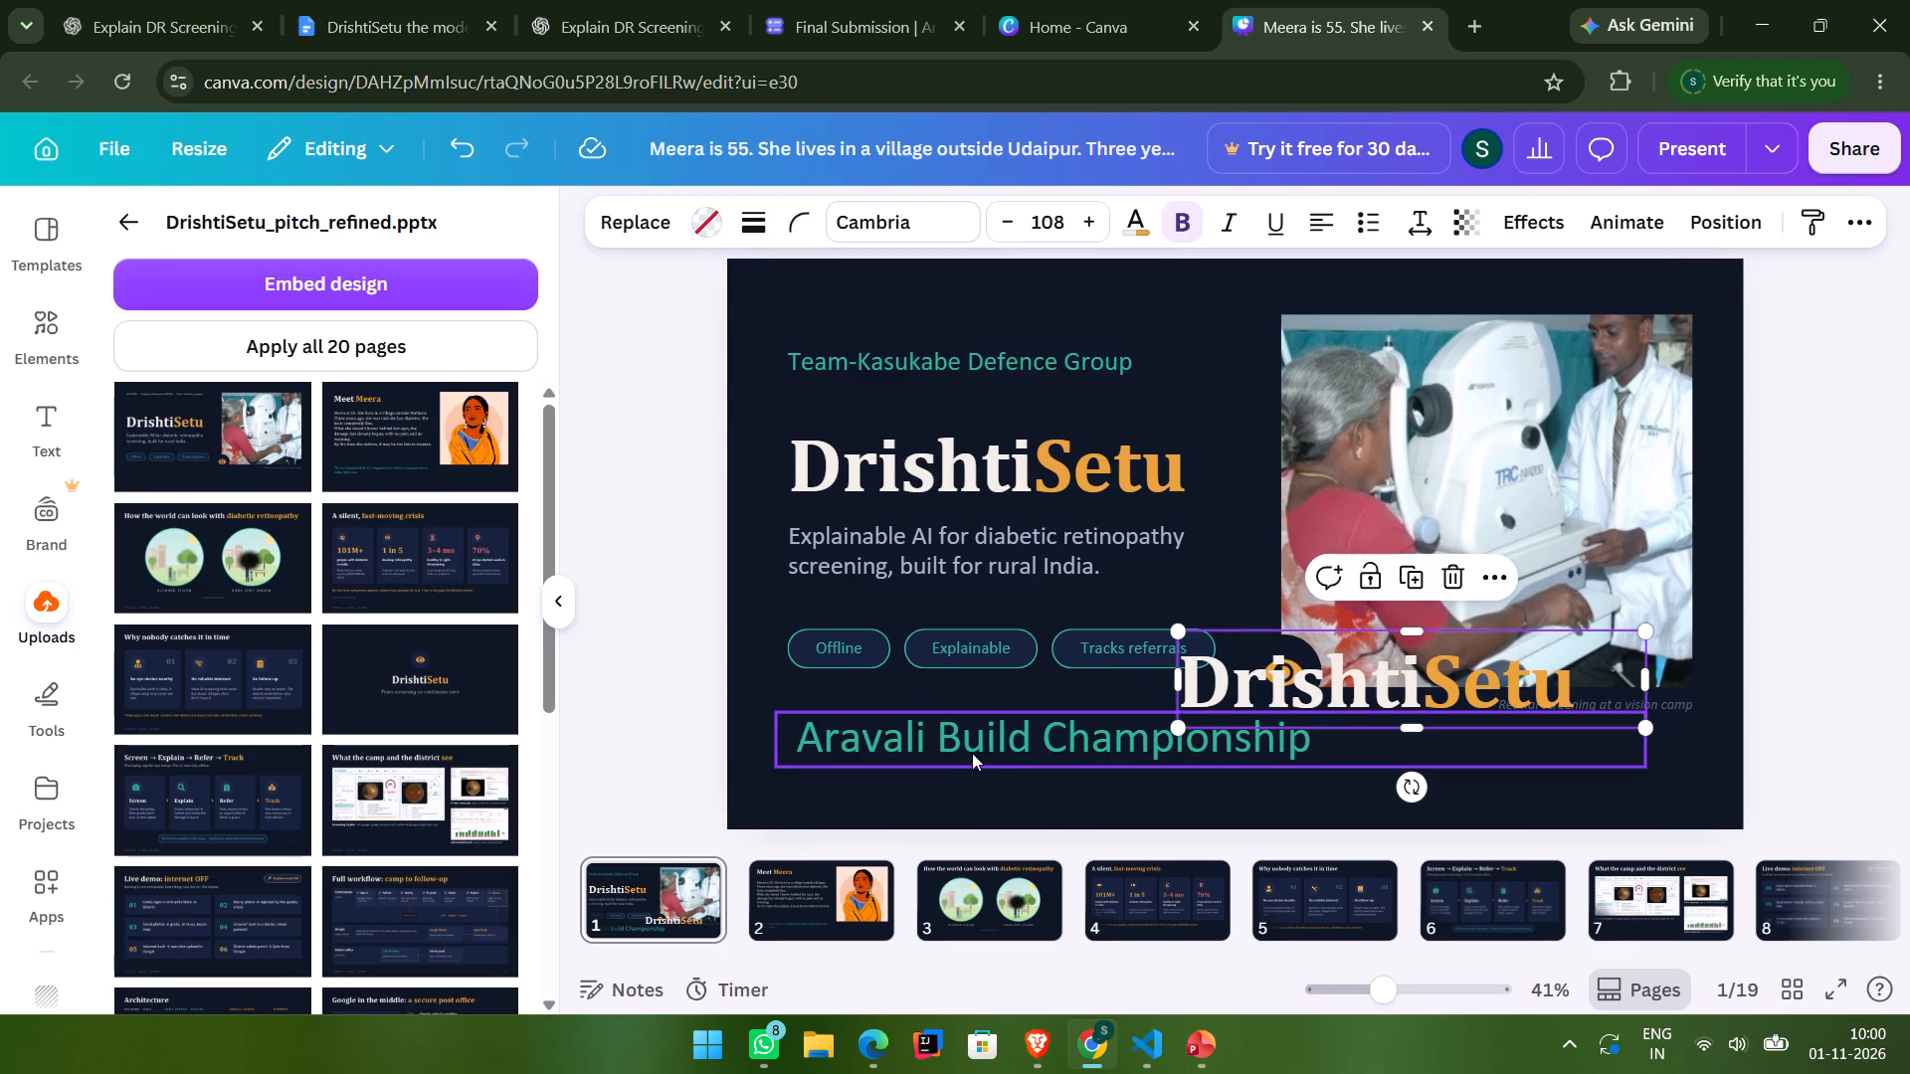
Copy the green "Aravali Build Championship" text and clear it from its text box.
{"action": "left_click", "coordinate": [972, 753]}
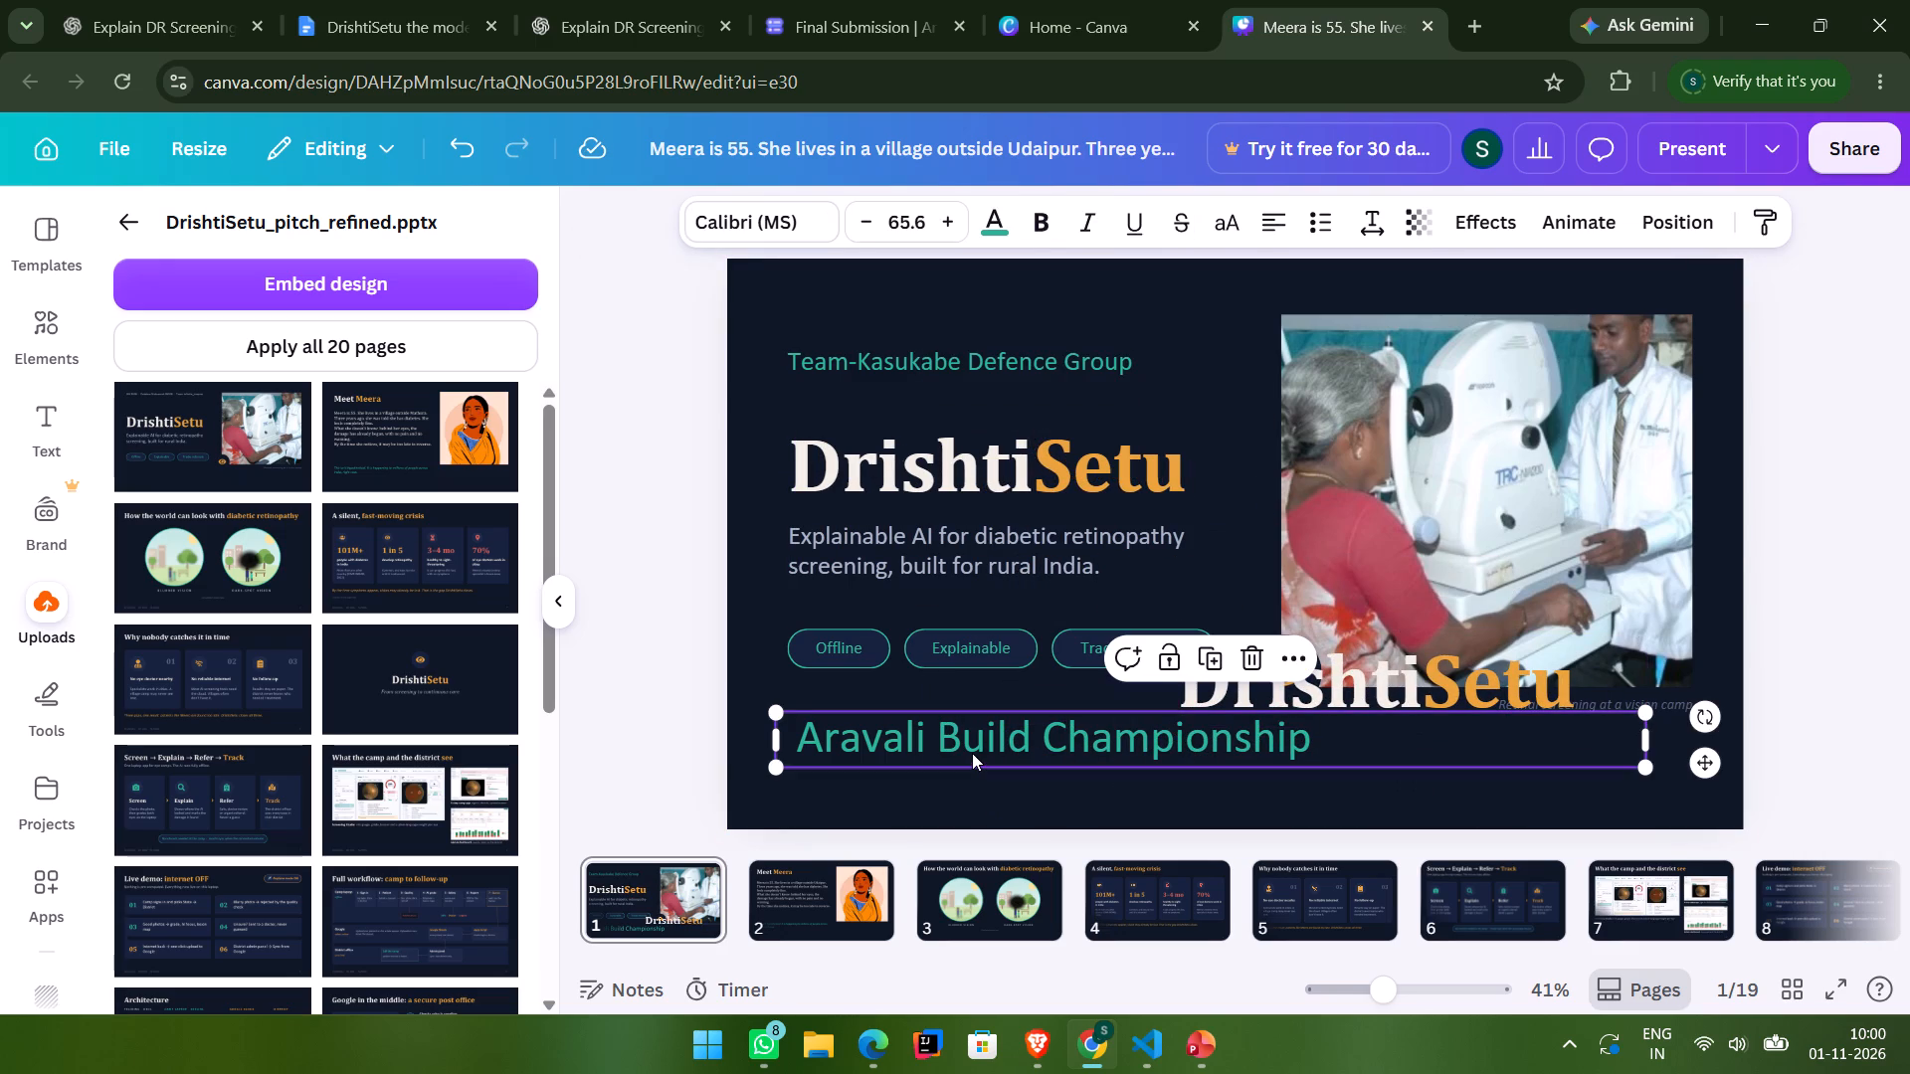
{"action": "key", "text": "ctrl+a"}
{"action": "left_click", "coordinate": [972, 753]}
{"action": "left_click", "coordinate": [972, 753]}
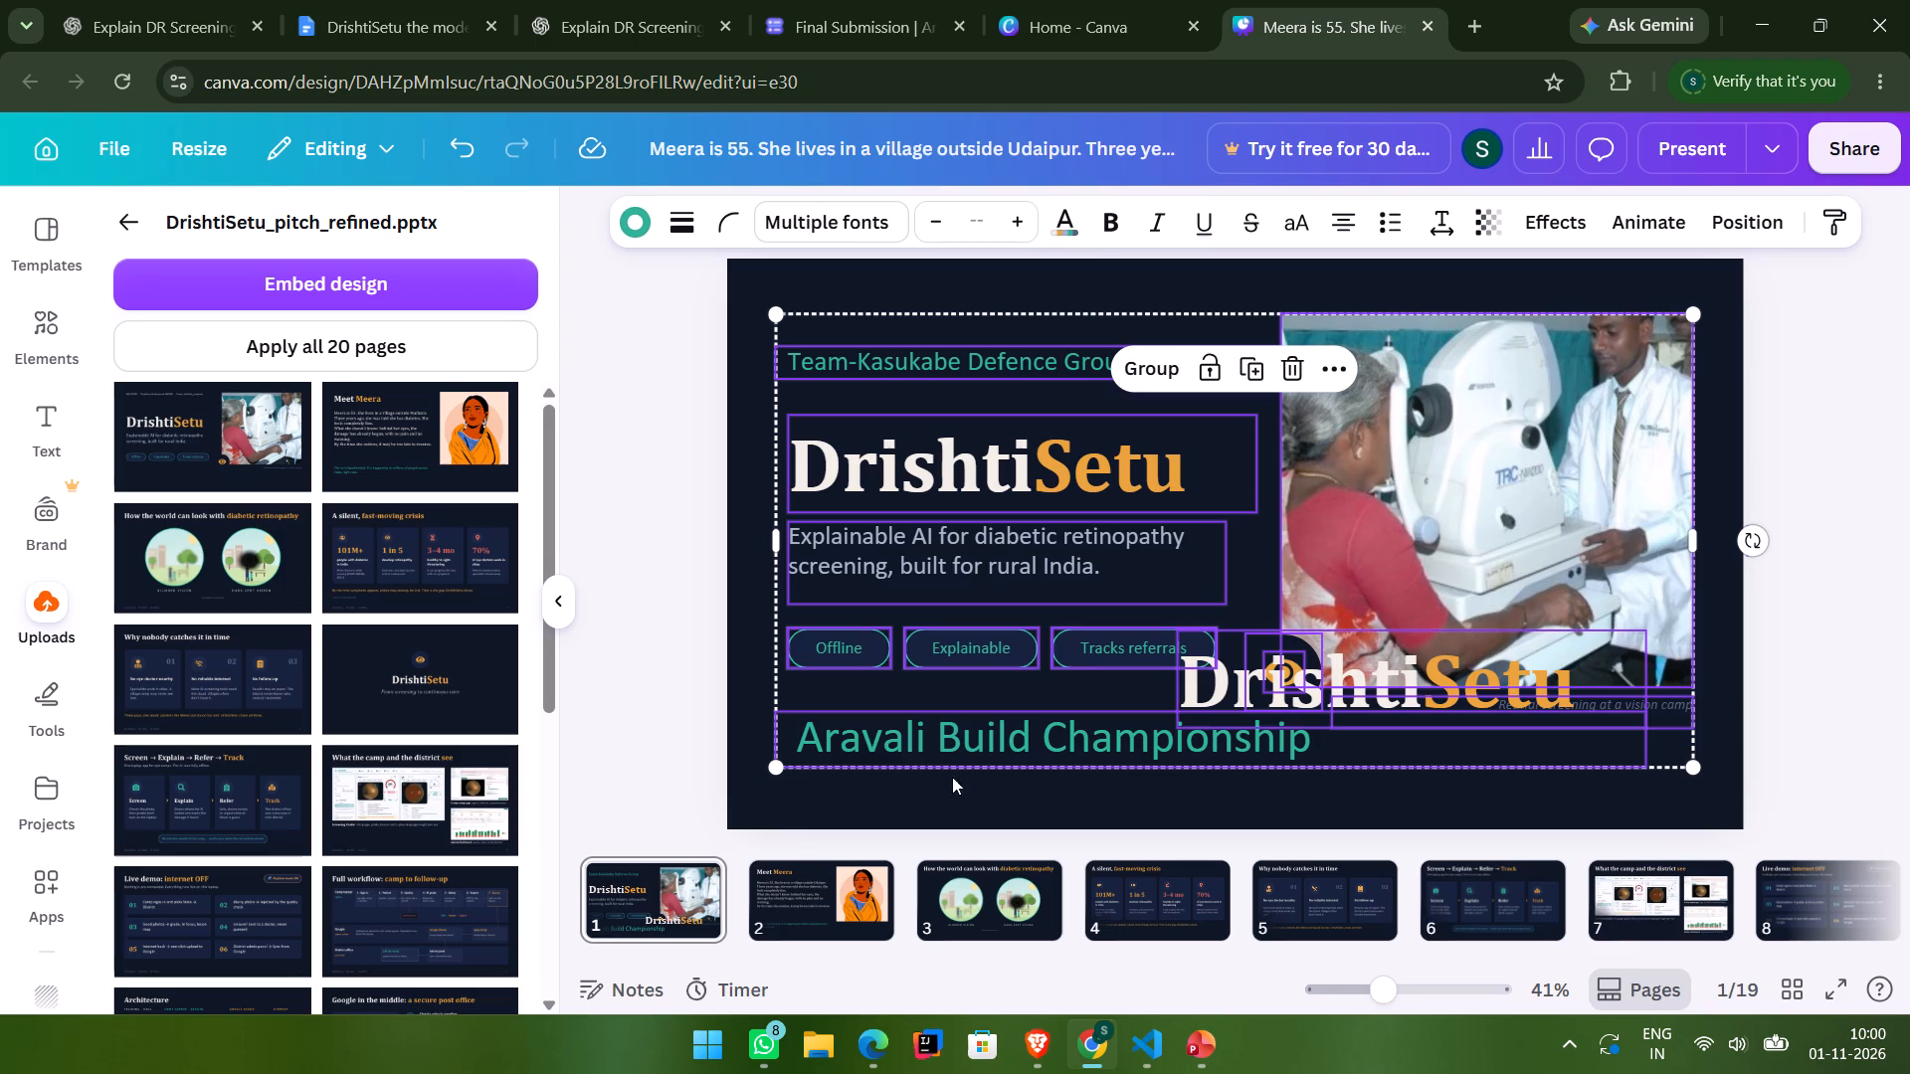
{"action": "left_click", "coordinate": [918, 805]}
{"action": "double_click", "coordinate": [906, 727]}
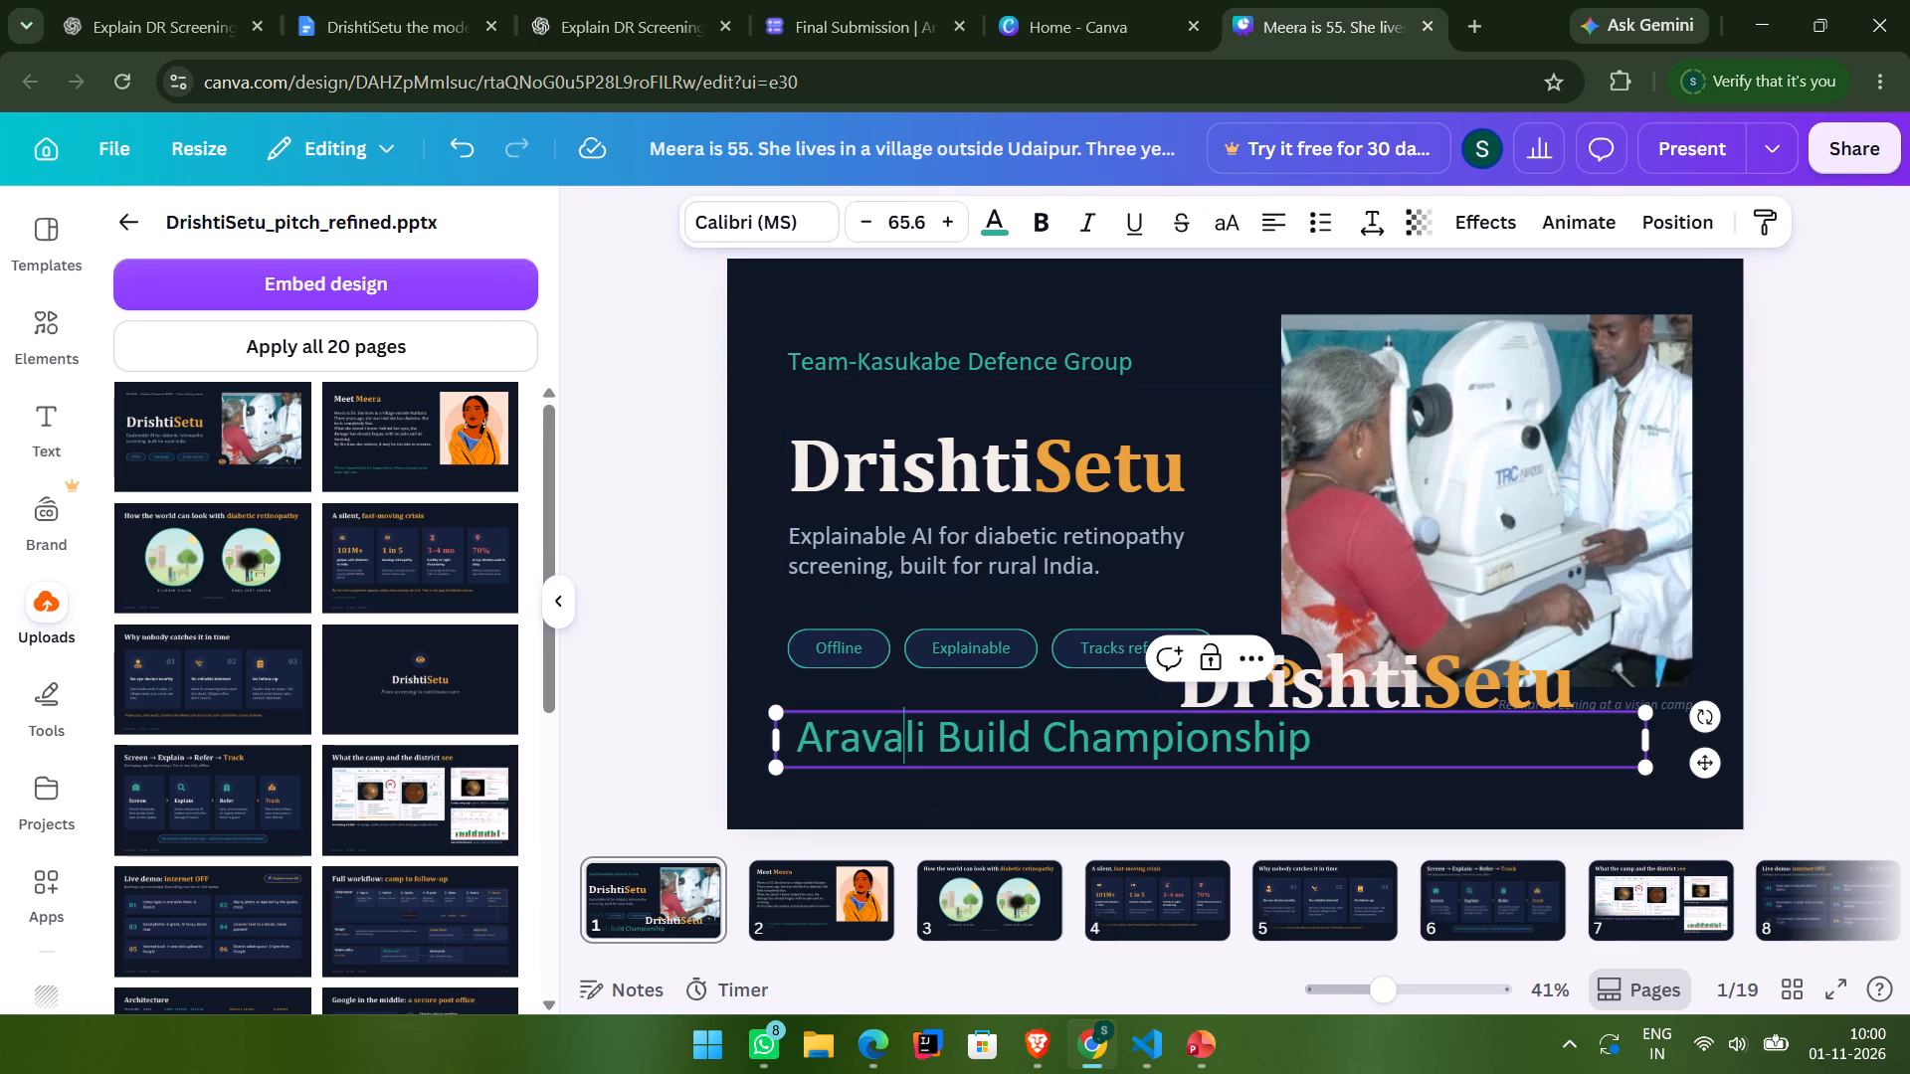
{"action": "key", "text": "ctrl+a"}
{"action": "key", "text": "ctrl+c"}
{"action": "key", "text": "BackSpace"}
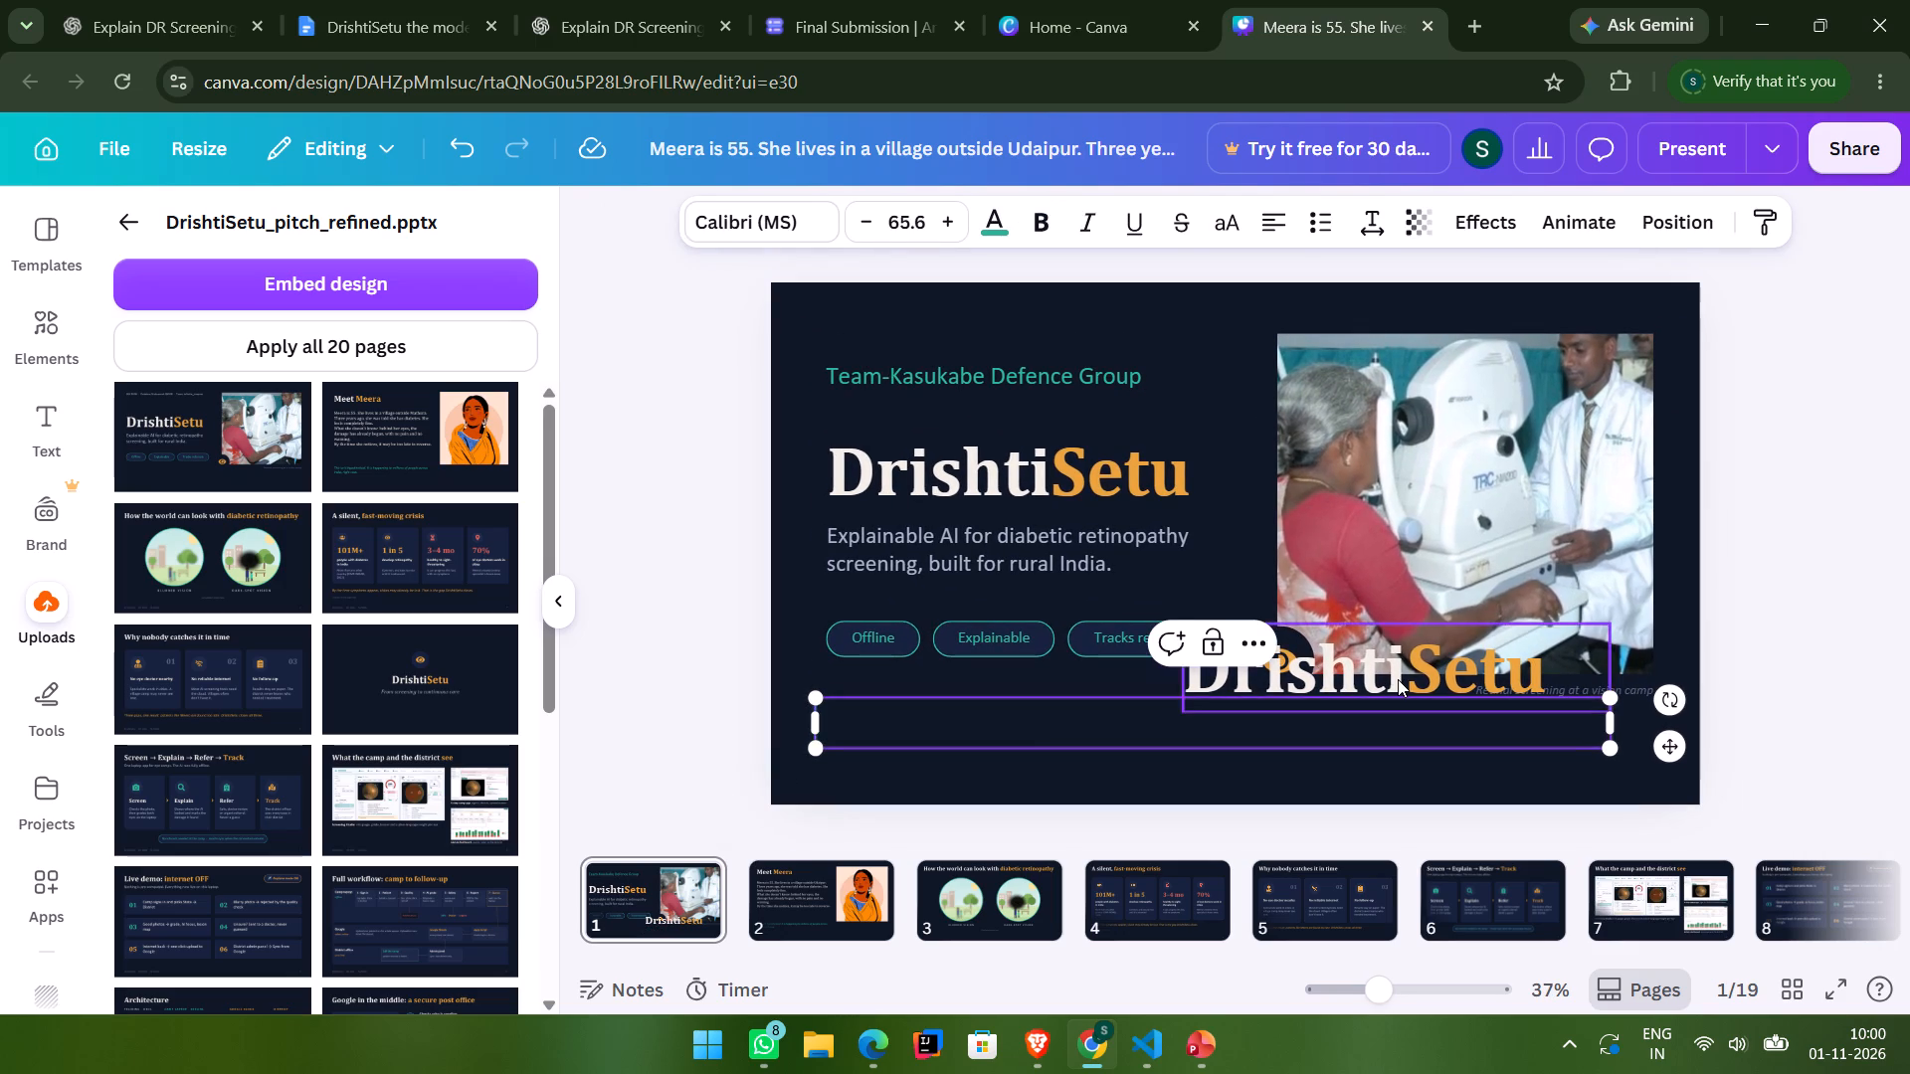
Move the duplicated title below the Offline, Explainable and Tracks referrals labels and replace its text with the copied "Aravali Build Championship".
{"action": "left_click_drag", "start_coordinate": [1398, 679], "coordinate": [1059, 733]}
{"action": "double_click", "coordinate": [1059, 733]}
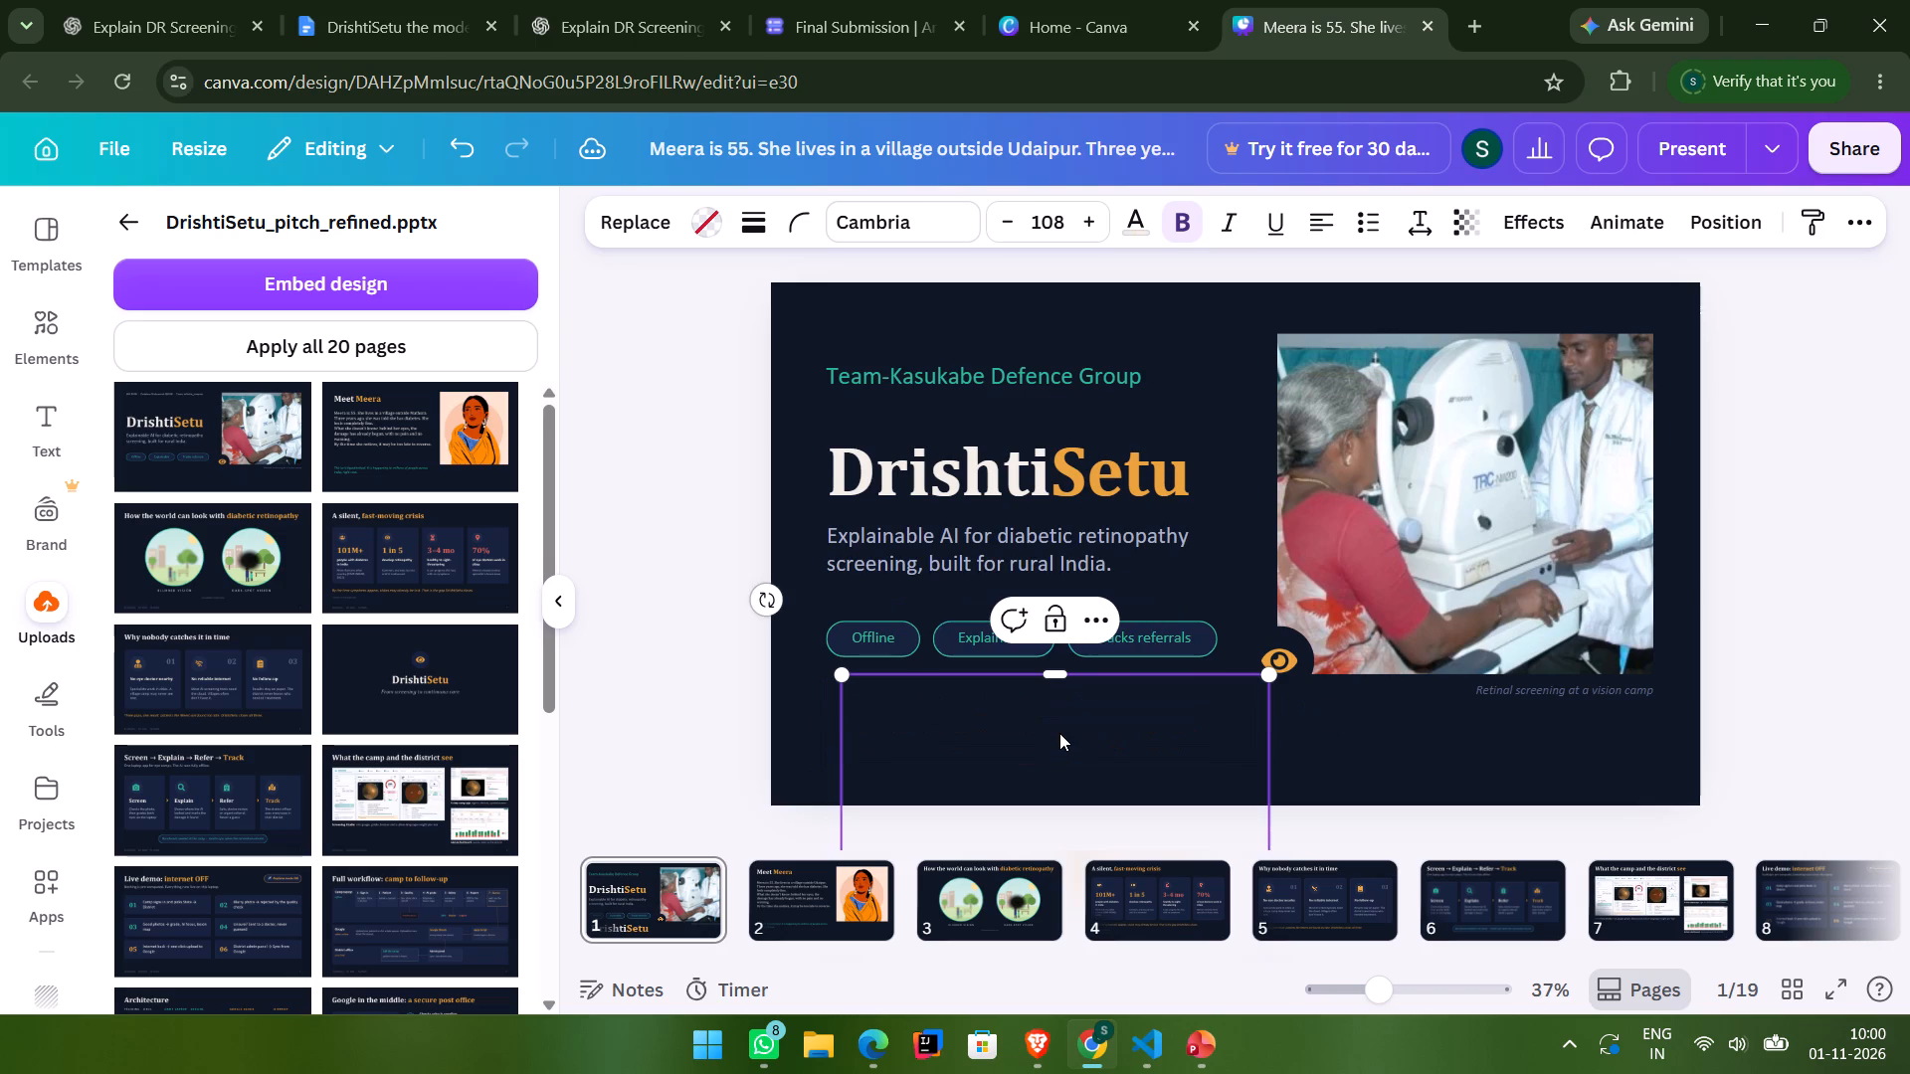
{"action": "key", "text": "ctrl+a"}
{"action": "key", "text": "ctrl+v"}
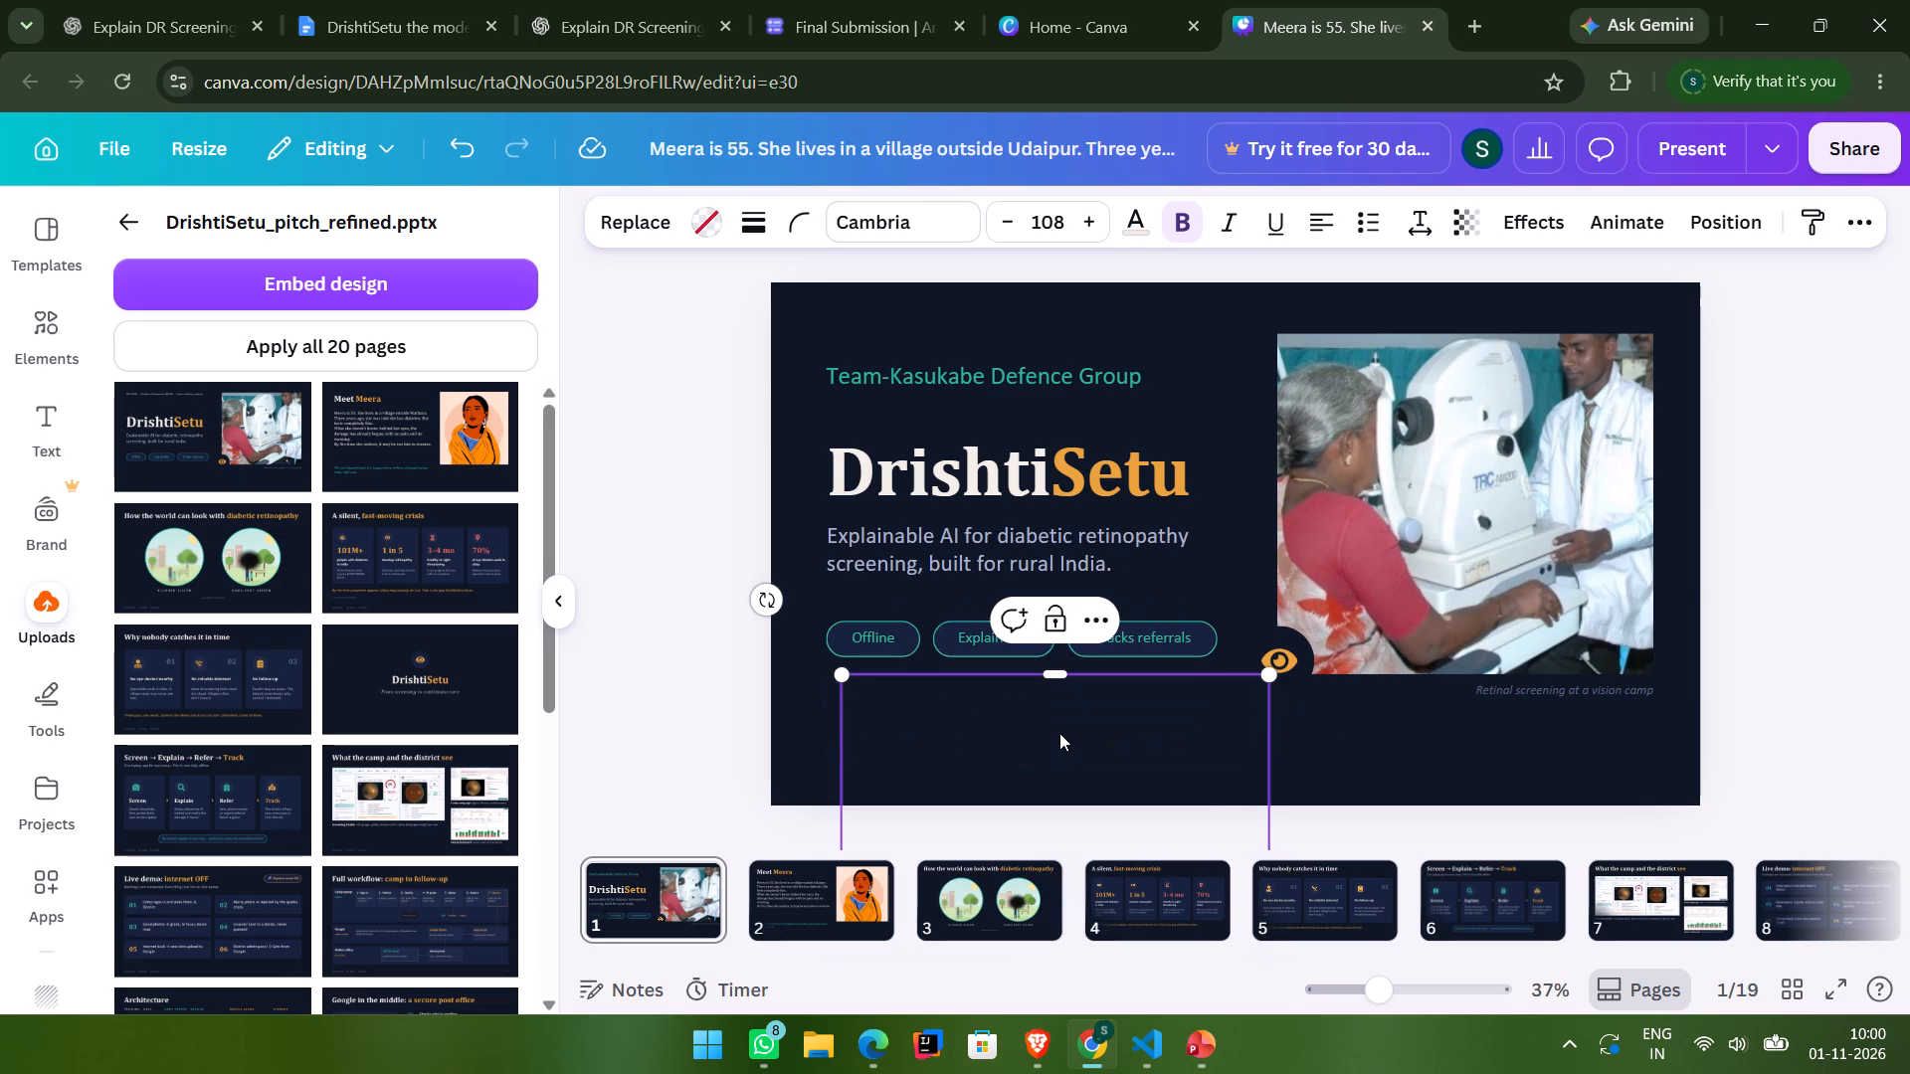
{"action": "left_click", "coordinate": [1059, 733], "text": "ctrl"}
Widen the new "Aravali Build Championship" heading to fit on two lines and move it over the title and tagline.
{"action": "left_click_drag", "start_coordinate": [1059, 733], "coordinate": [1139, 408]}
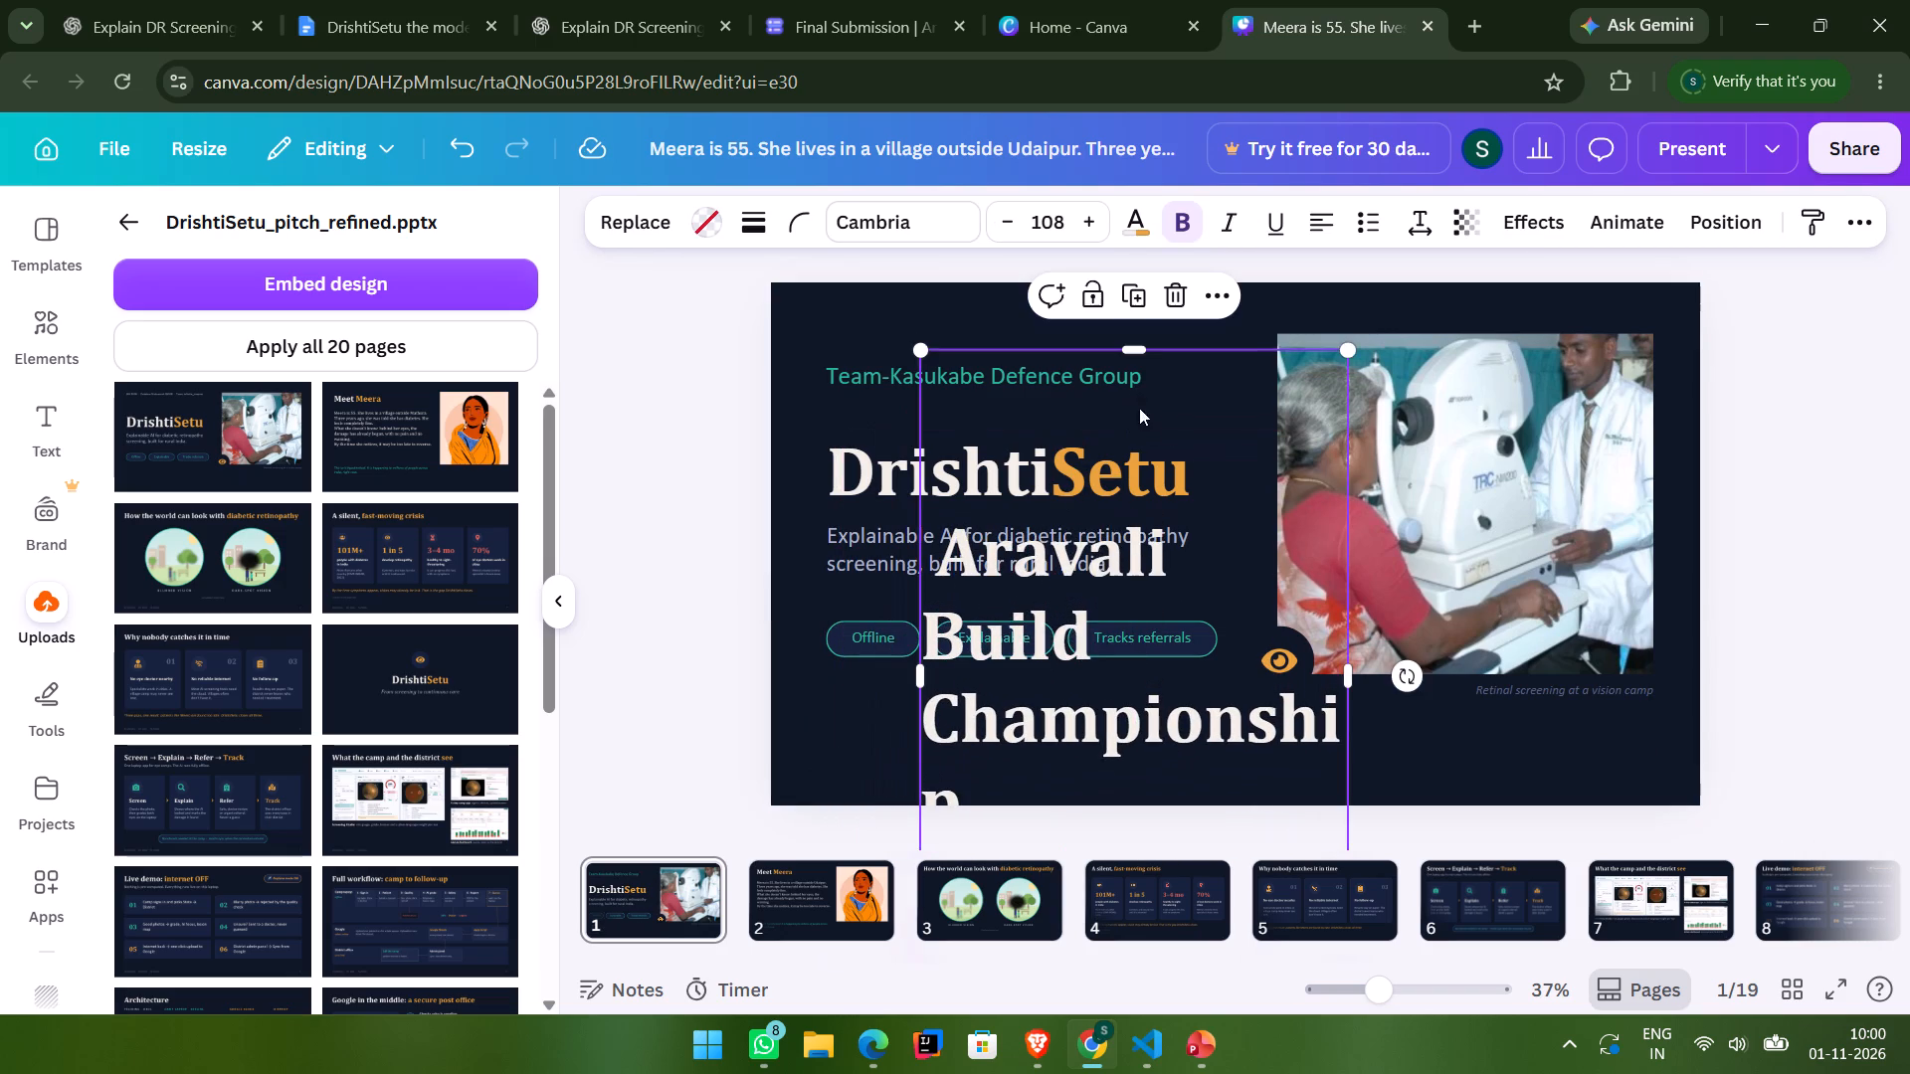
{"action": "left_click_drag", "start_coordinate": [1348, 681], "coordinate": [1566, 629]}
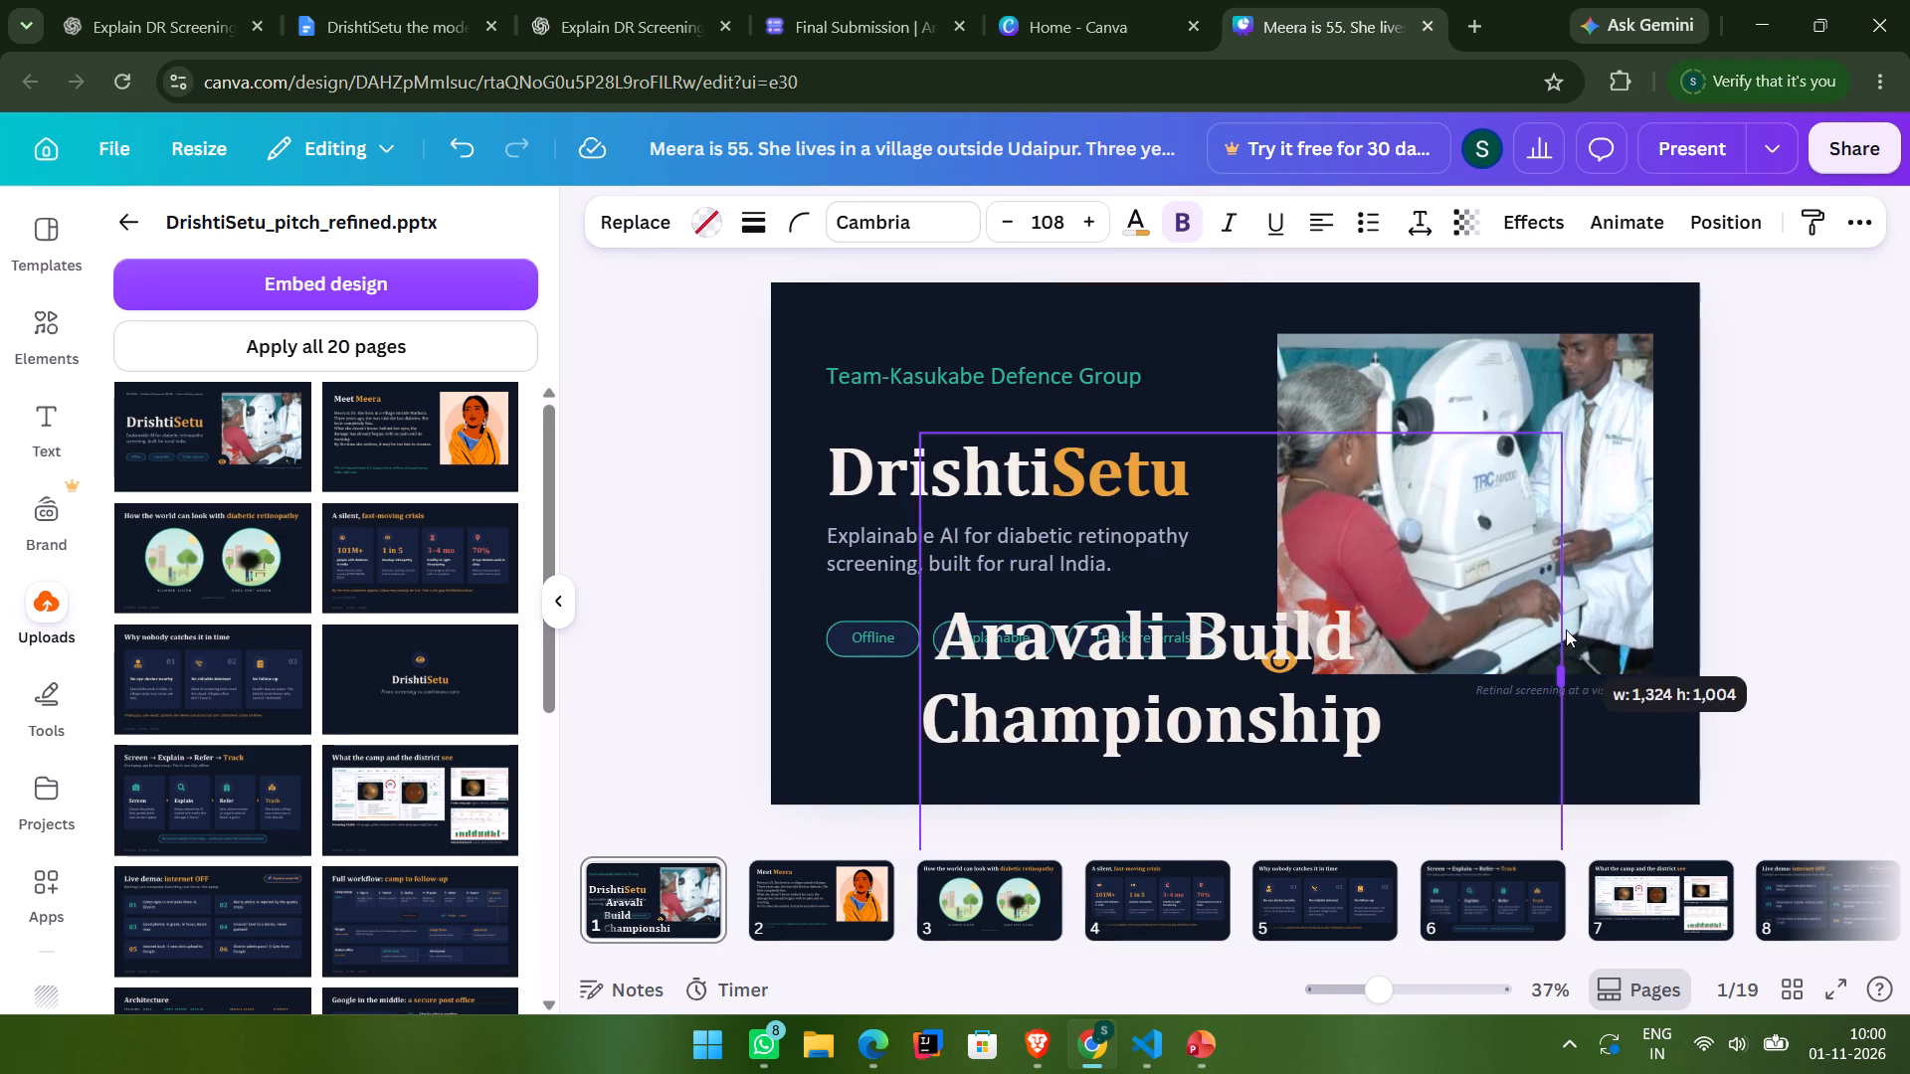
{"action": "left_click_drag", "start_coordinate": [1566, 629], "coordinate": [1773, 612]}
{"action": "left_click_drag", "start_coordinate": [1179, 728], "coordinate": [1075, 598]}
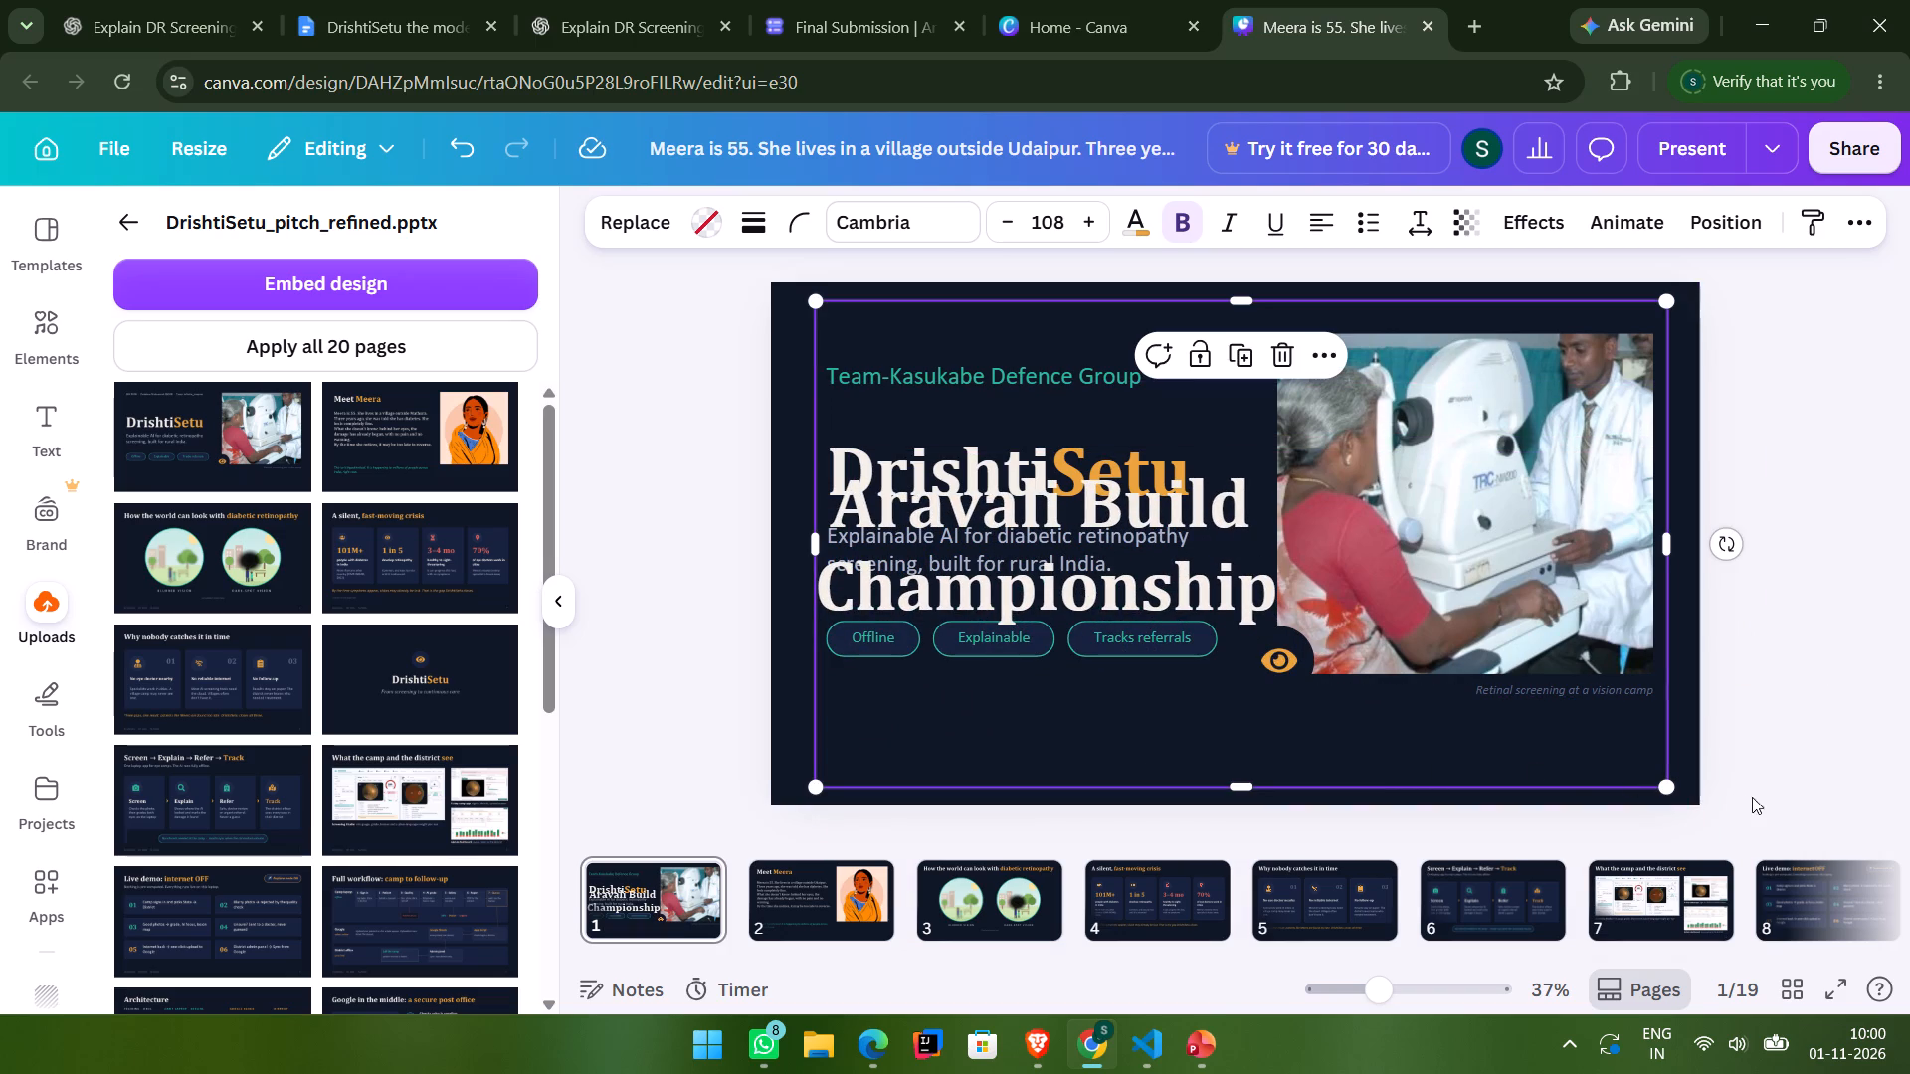
{"action": "left_click_drag", "start_coordinate": [1664, 788], "coordinate": [1429, 653]}
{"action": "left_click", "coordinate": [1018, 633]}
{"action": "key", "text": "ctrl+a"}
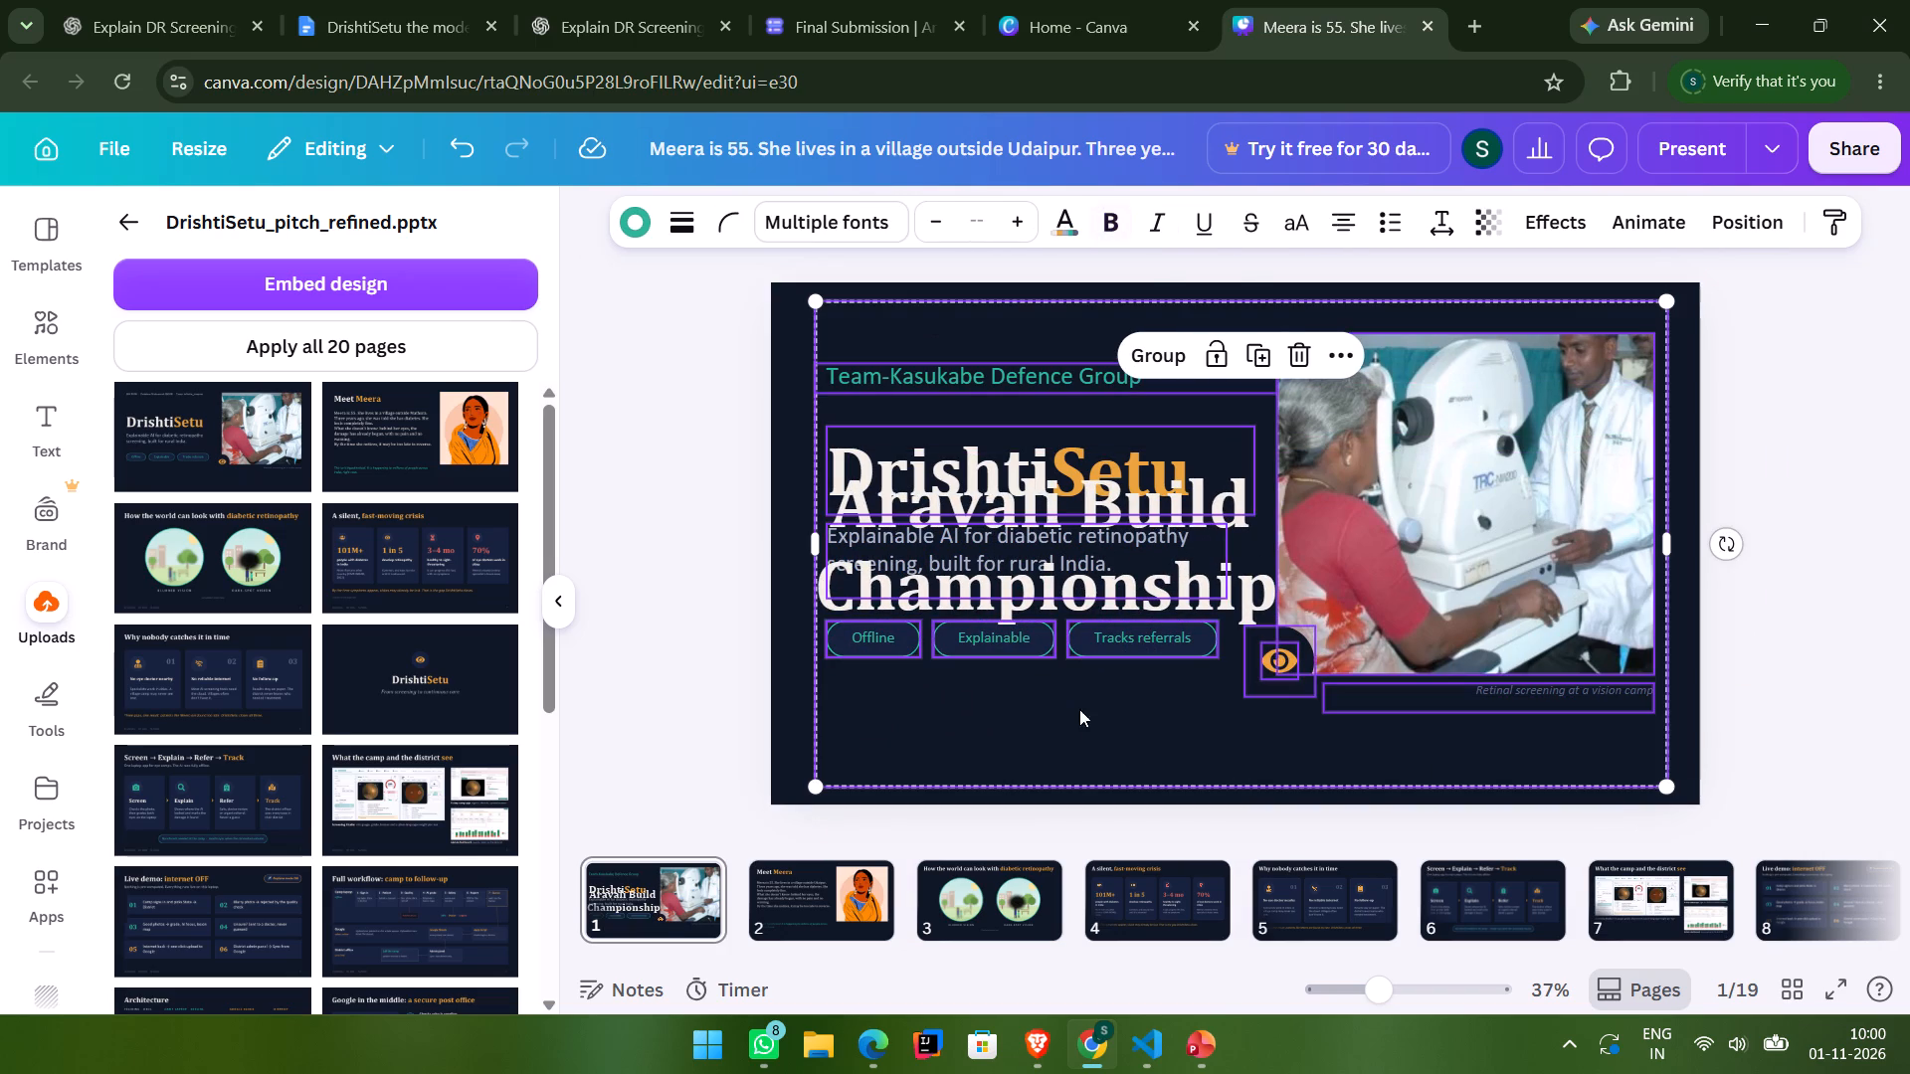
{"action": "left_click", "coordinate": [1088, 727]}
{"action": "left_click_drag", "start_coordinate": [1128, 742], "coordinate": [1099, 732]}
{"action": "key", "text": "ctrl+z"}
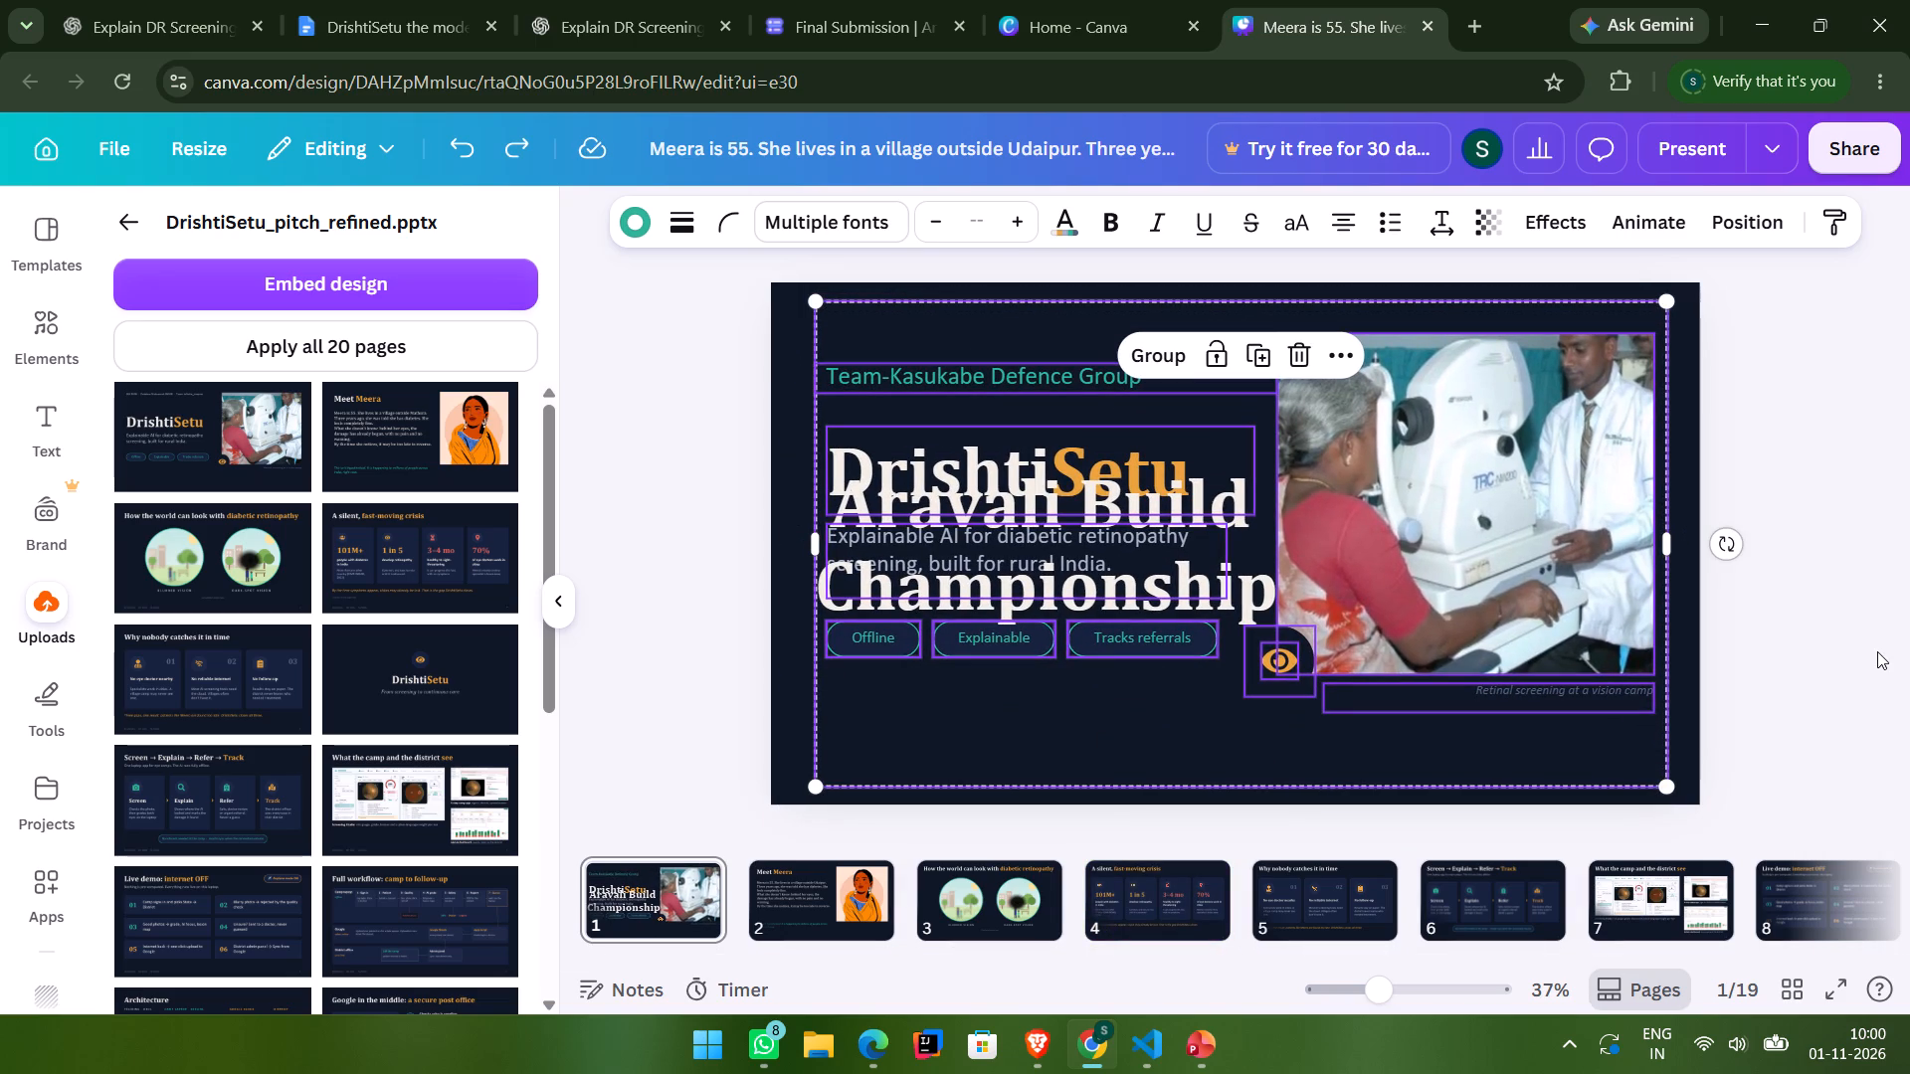
Move the "Aravali Build Championship" heading off the title and tagline to the lower part of the slide, beneath the tagline.
{"action": "left_click", "coordinate": [1877, 651]}
{"action": "left_click", "coordinate": [1152, 607]}
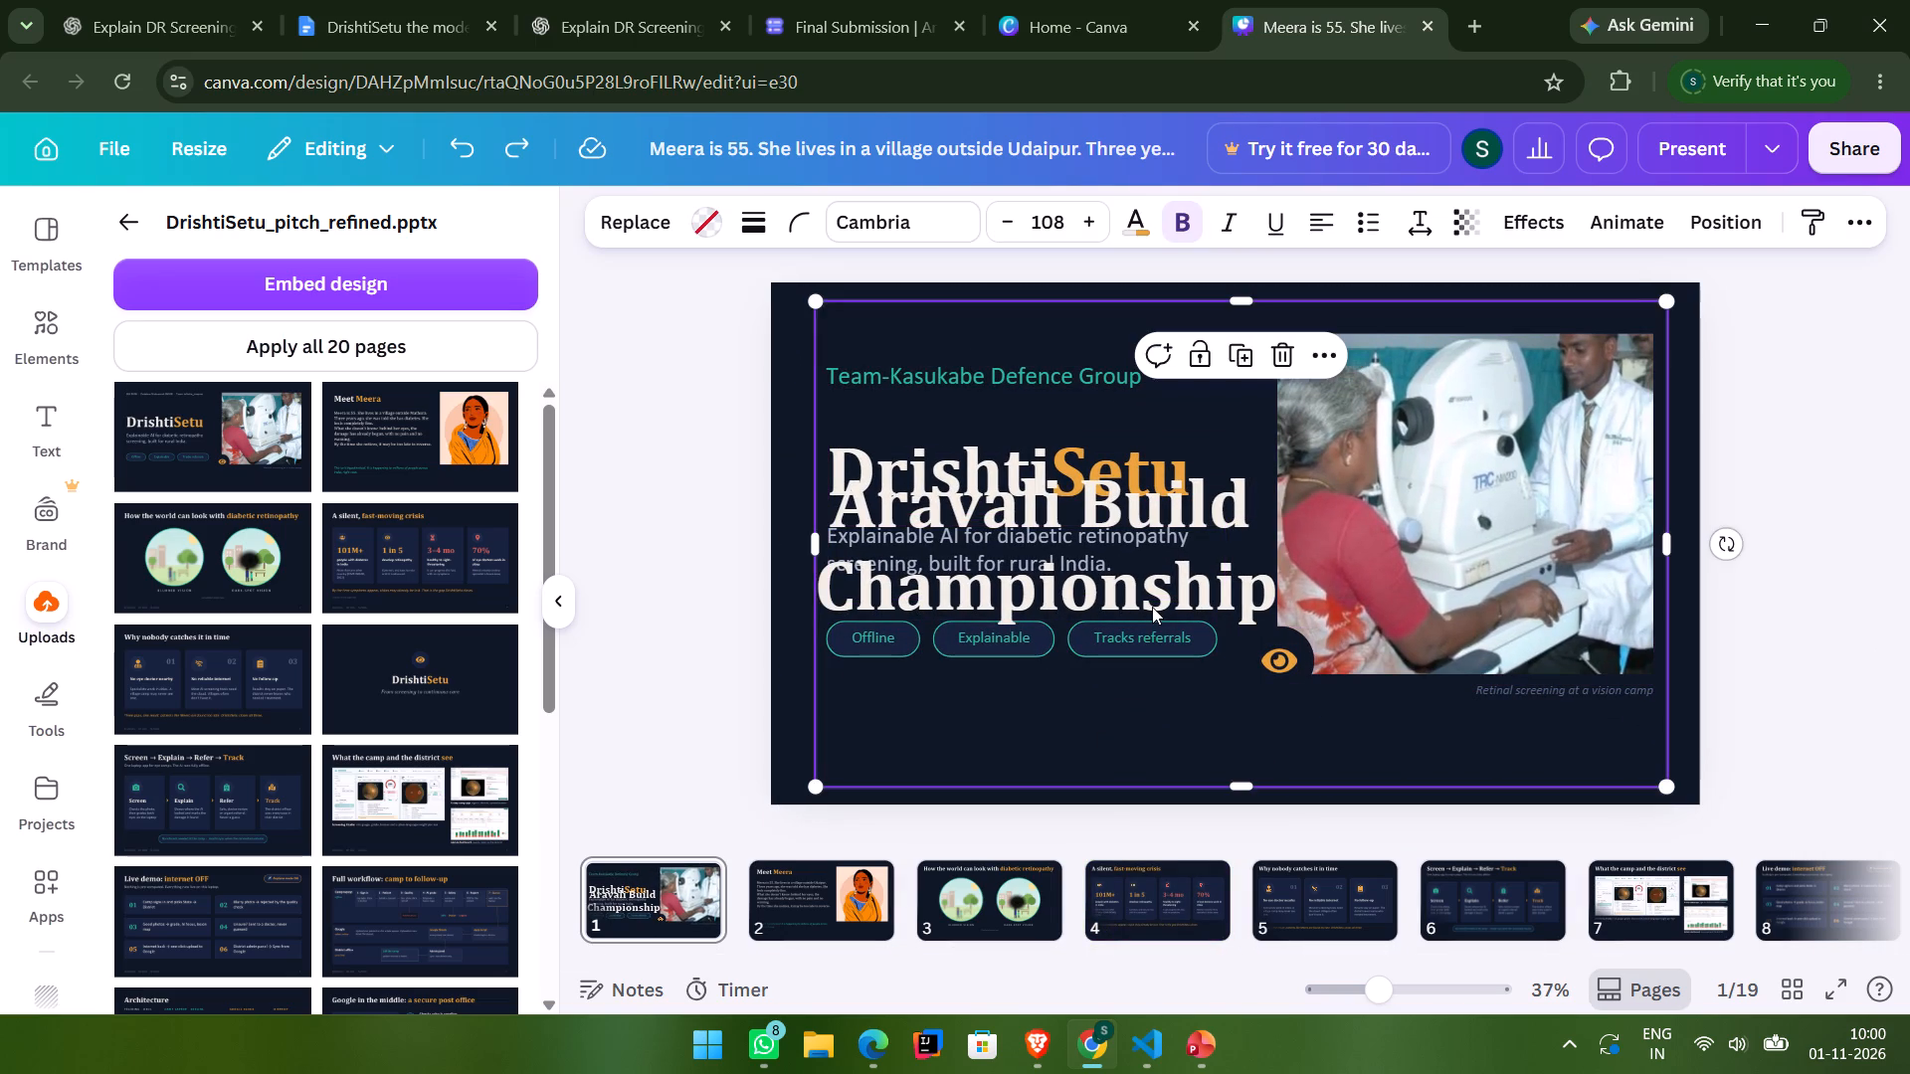
{"action": "left_click_drag", "start_coordinate": [1152, 607], "coordinate": [1192, 765]}
{"action": "left_click", "coordinate": [1192, 765]}
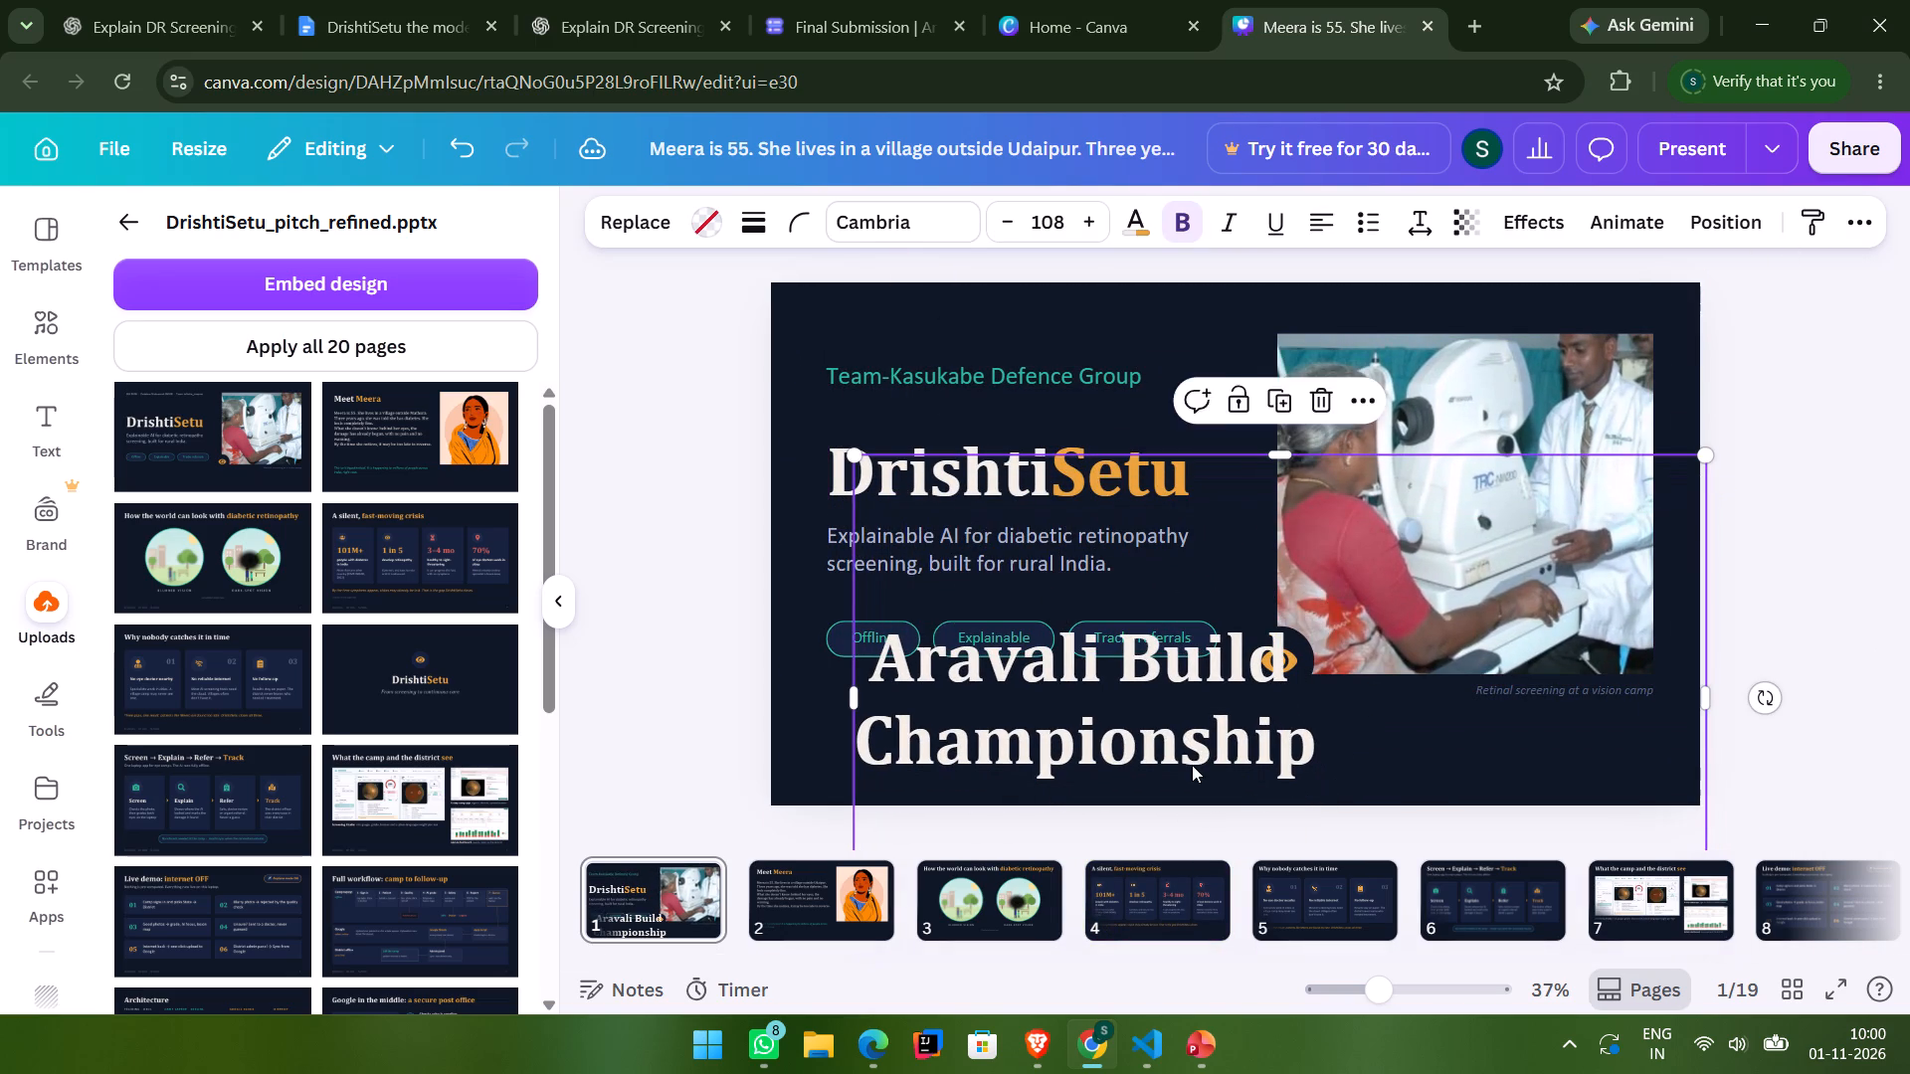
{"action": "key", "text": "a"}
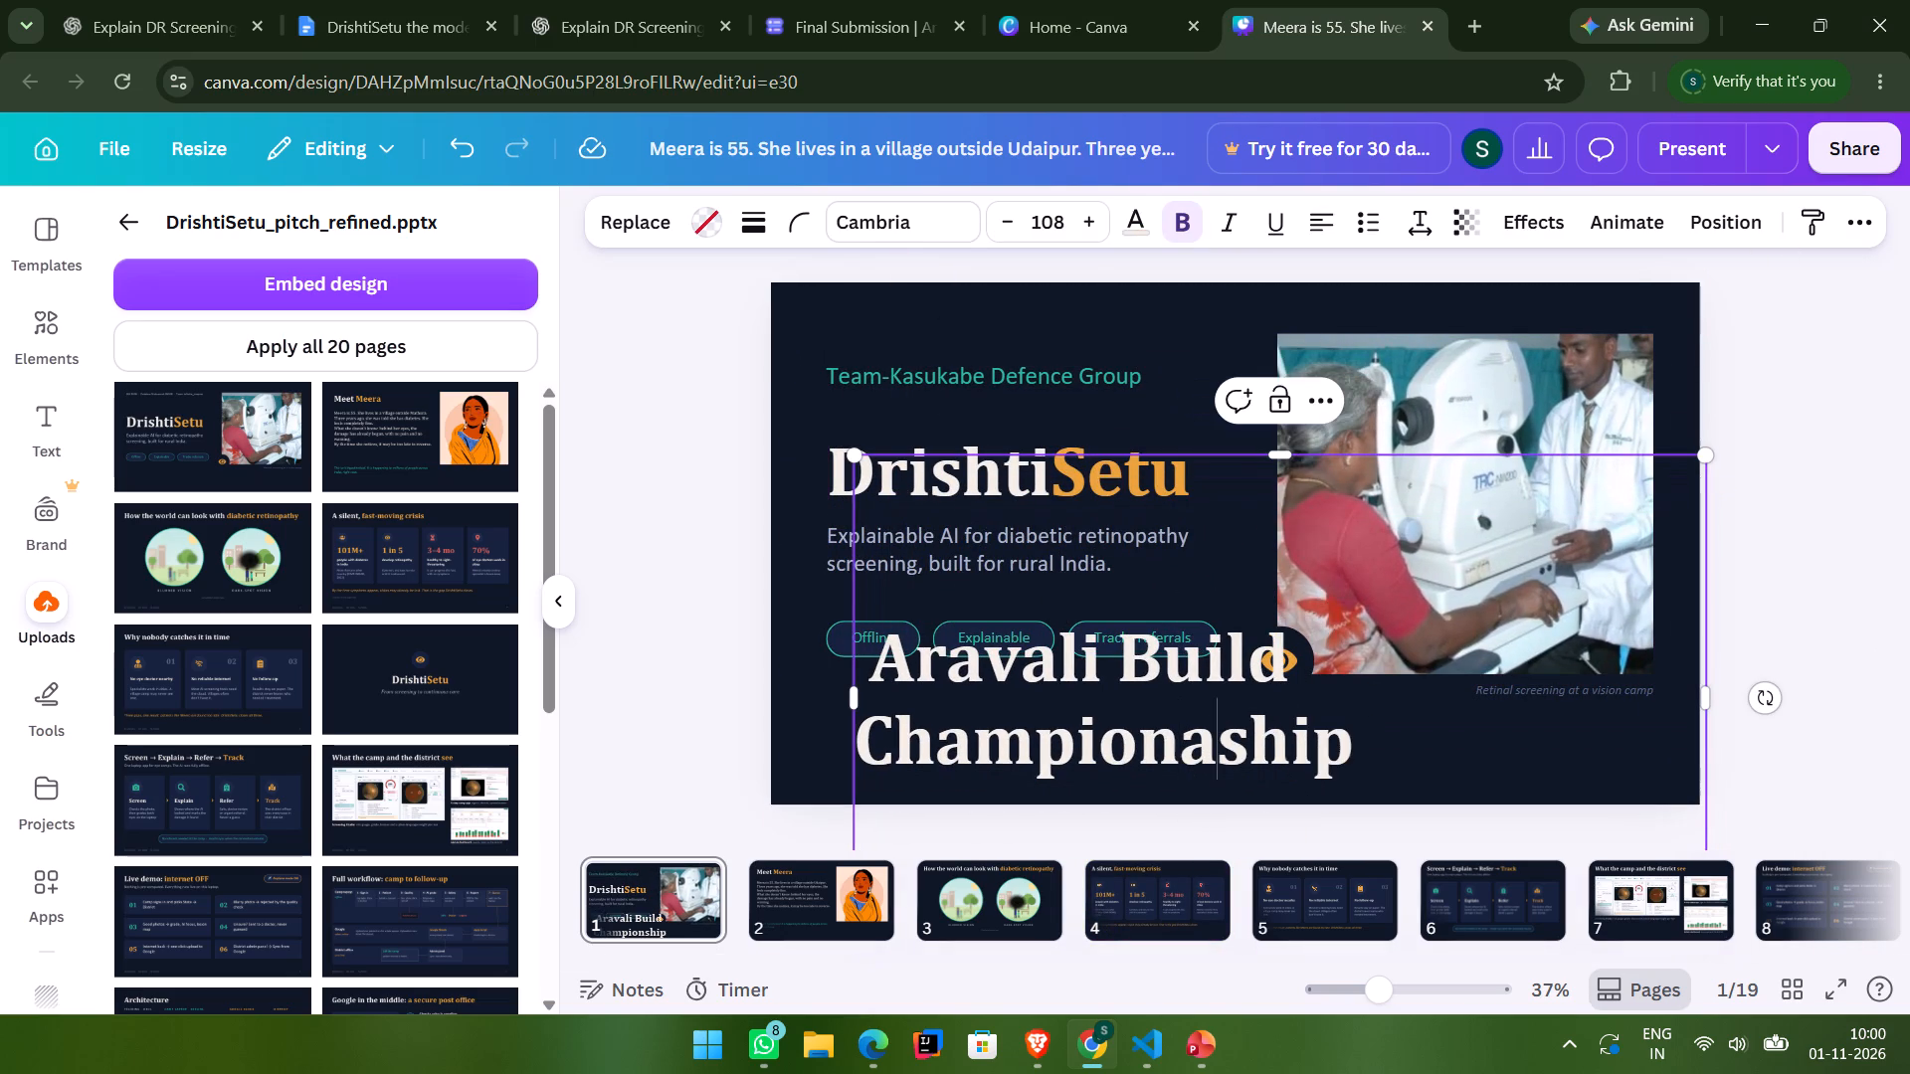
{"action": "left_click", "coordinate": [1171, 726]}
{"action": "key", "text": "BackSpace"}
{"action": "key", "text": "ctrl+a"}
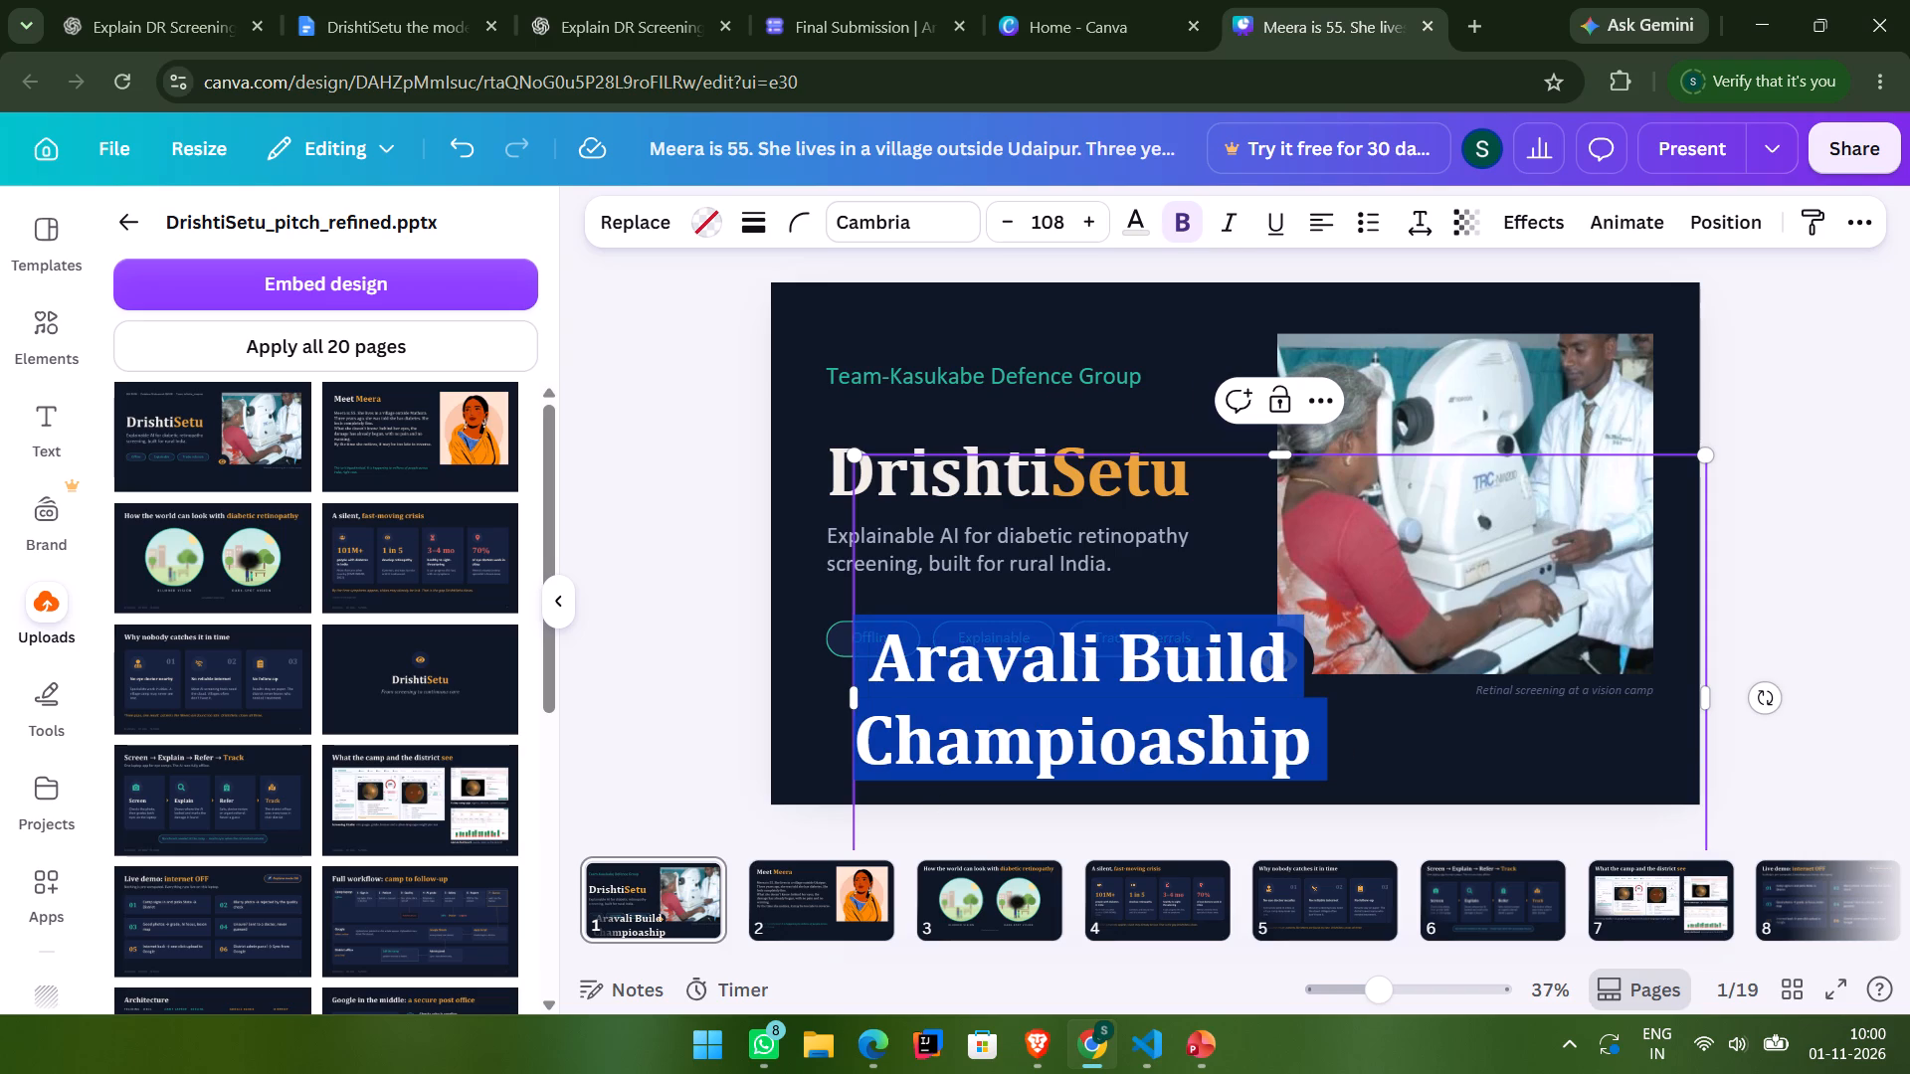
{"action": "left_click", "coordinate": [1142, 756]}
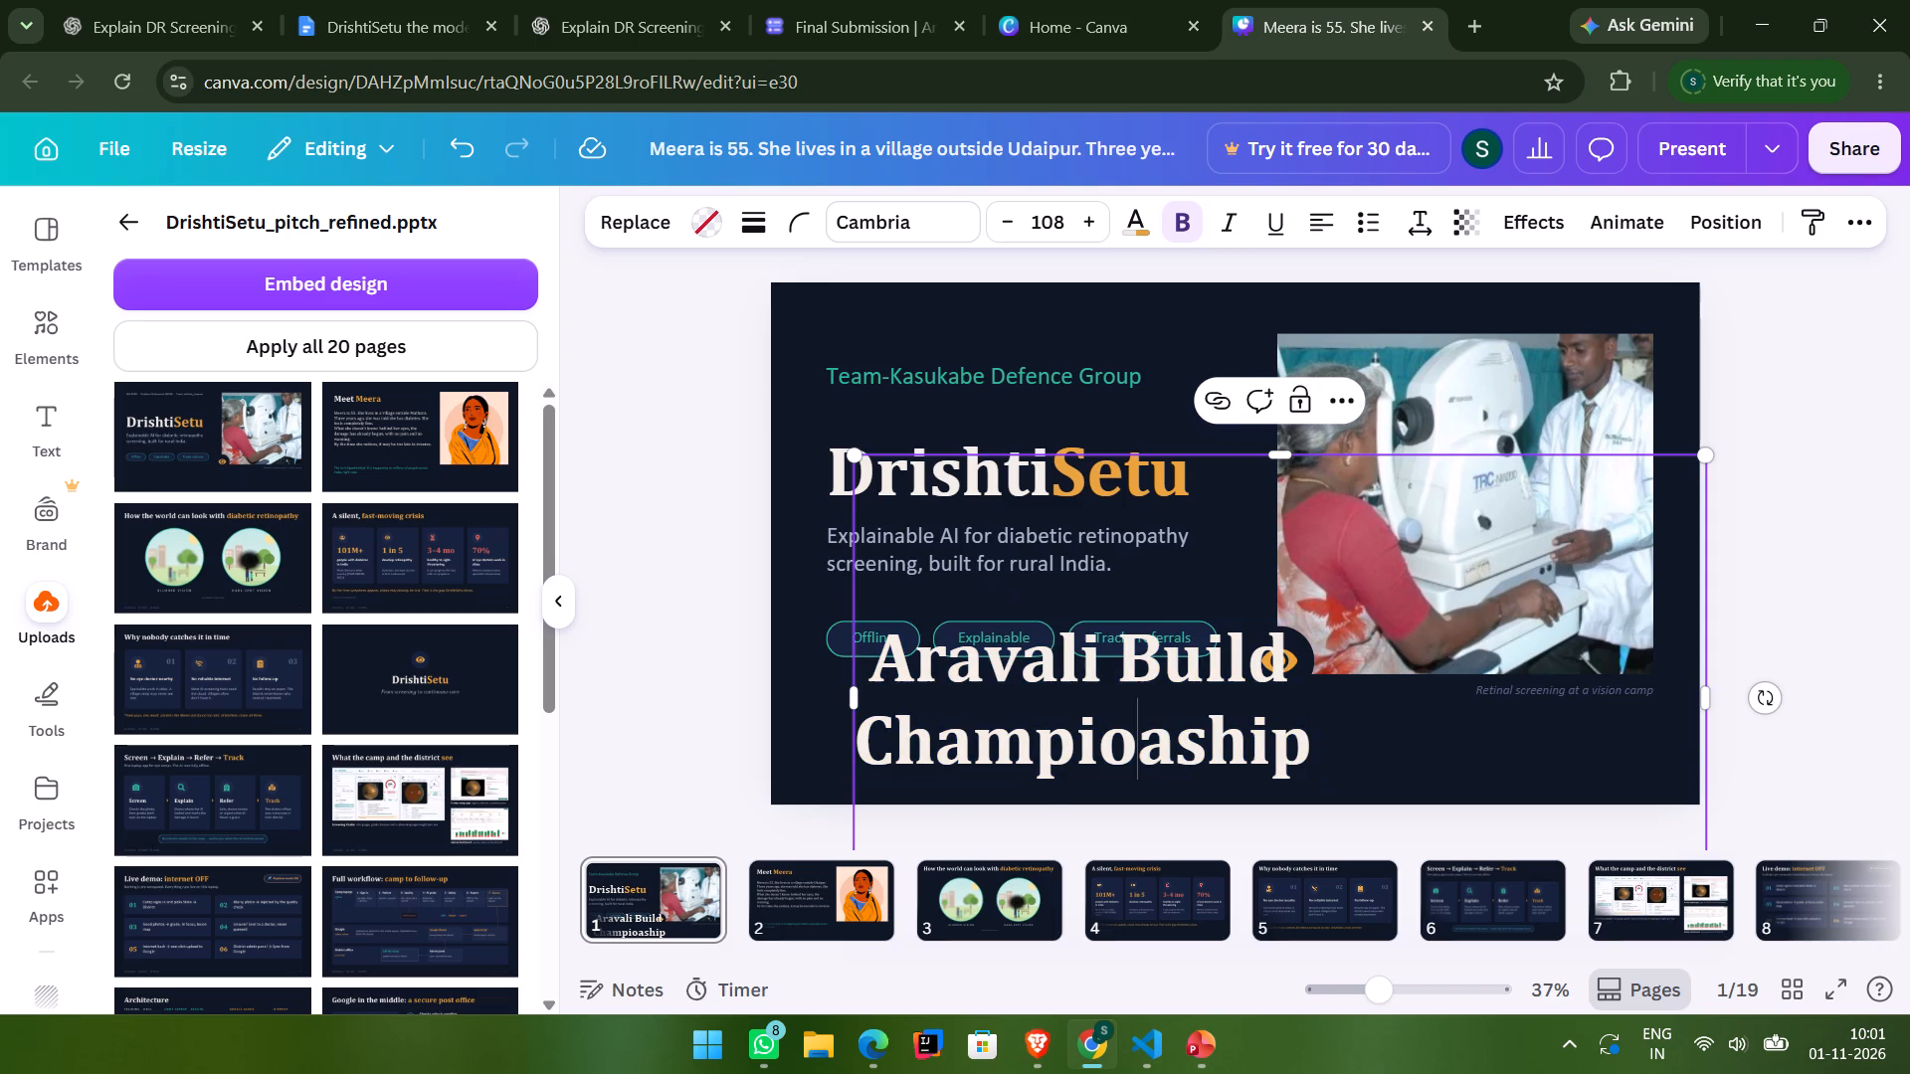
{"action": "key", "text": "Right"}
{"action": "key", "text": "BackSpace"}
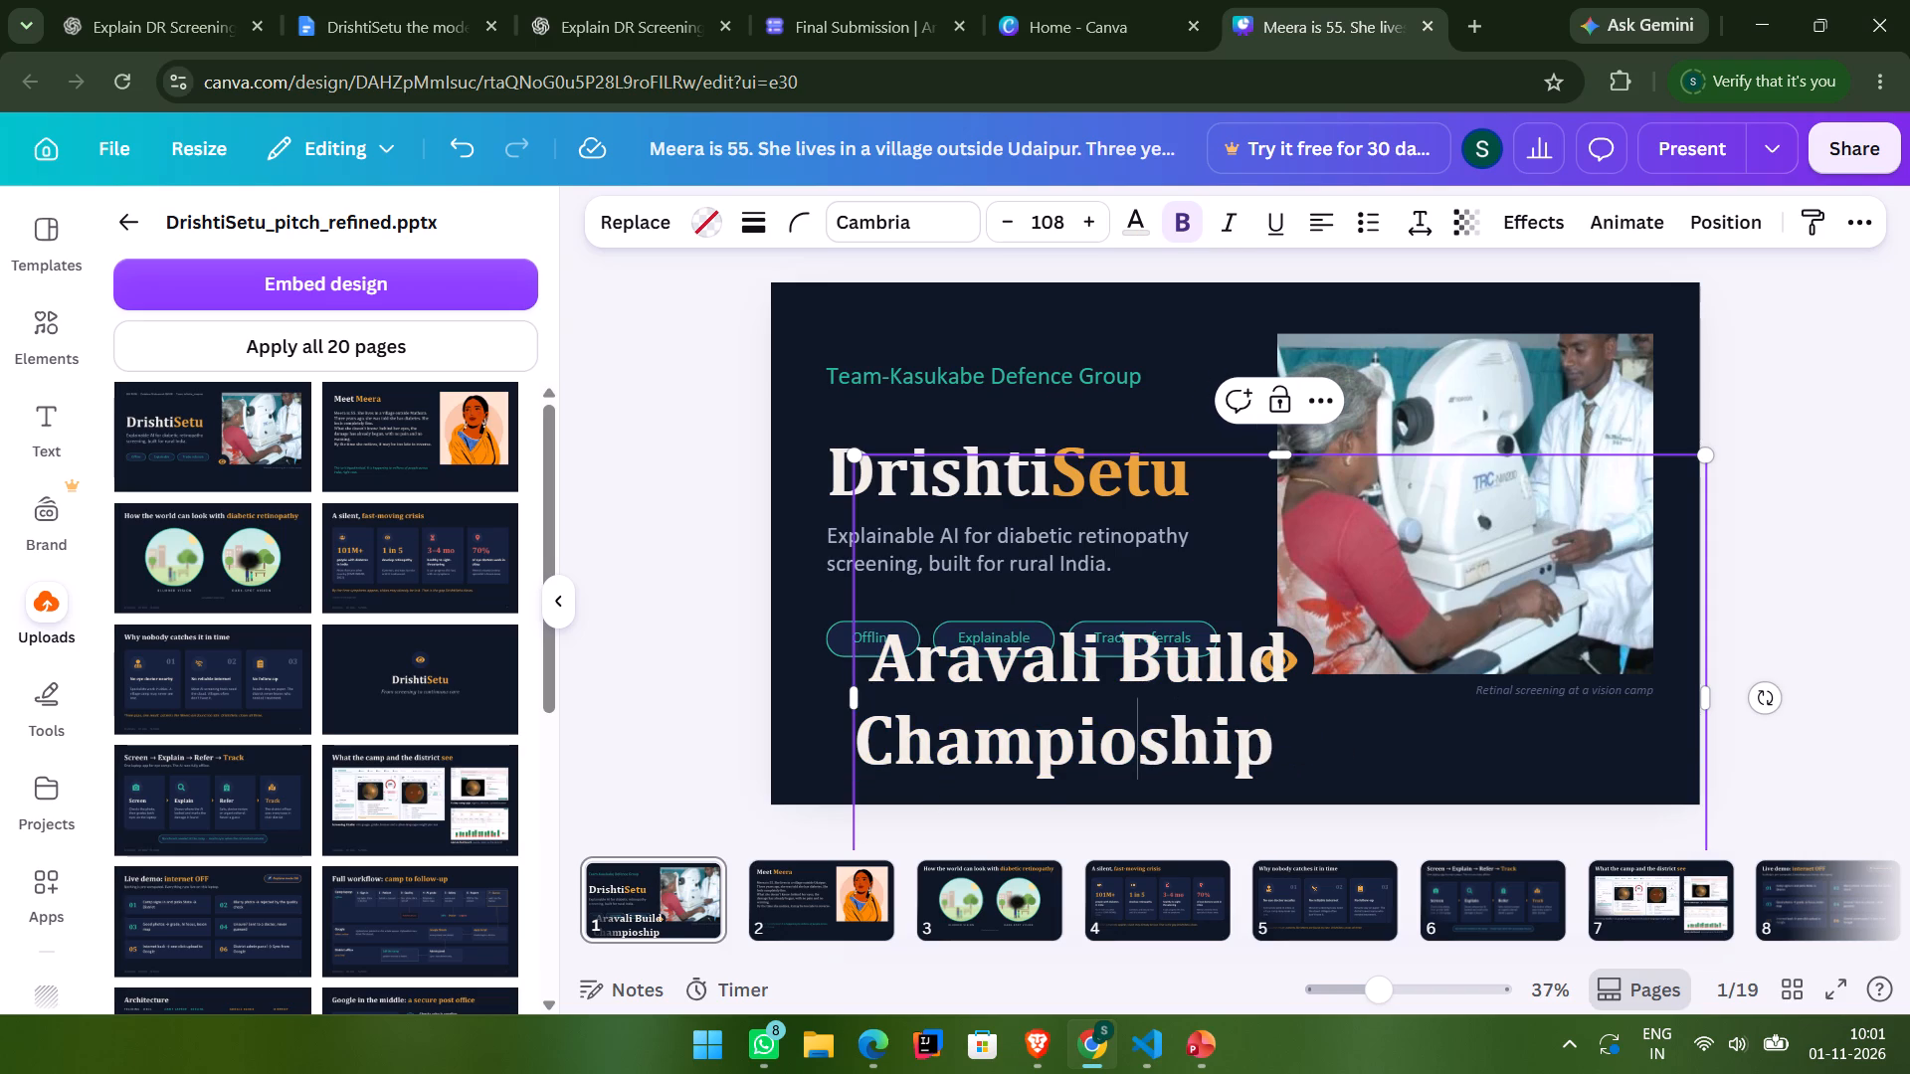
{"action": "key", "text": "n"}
Reduce the whole "Aravali Build Championship" heading to font size 61 so it fits on one line.
{"action": "key", "text": "ctrl+a"}
{"action": "scroll", "coordinate": [871, 159], "scroll_direction": "down", "scroll_amount": 1}
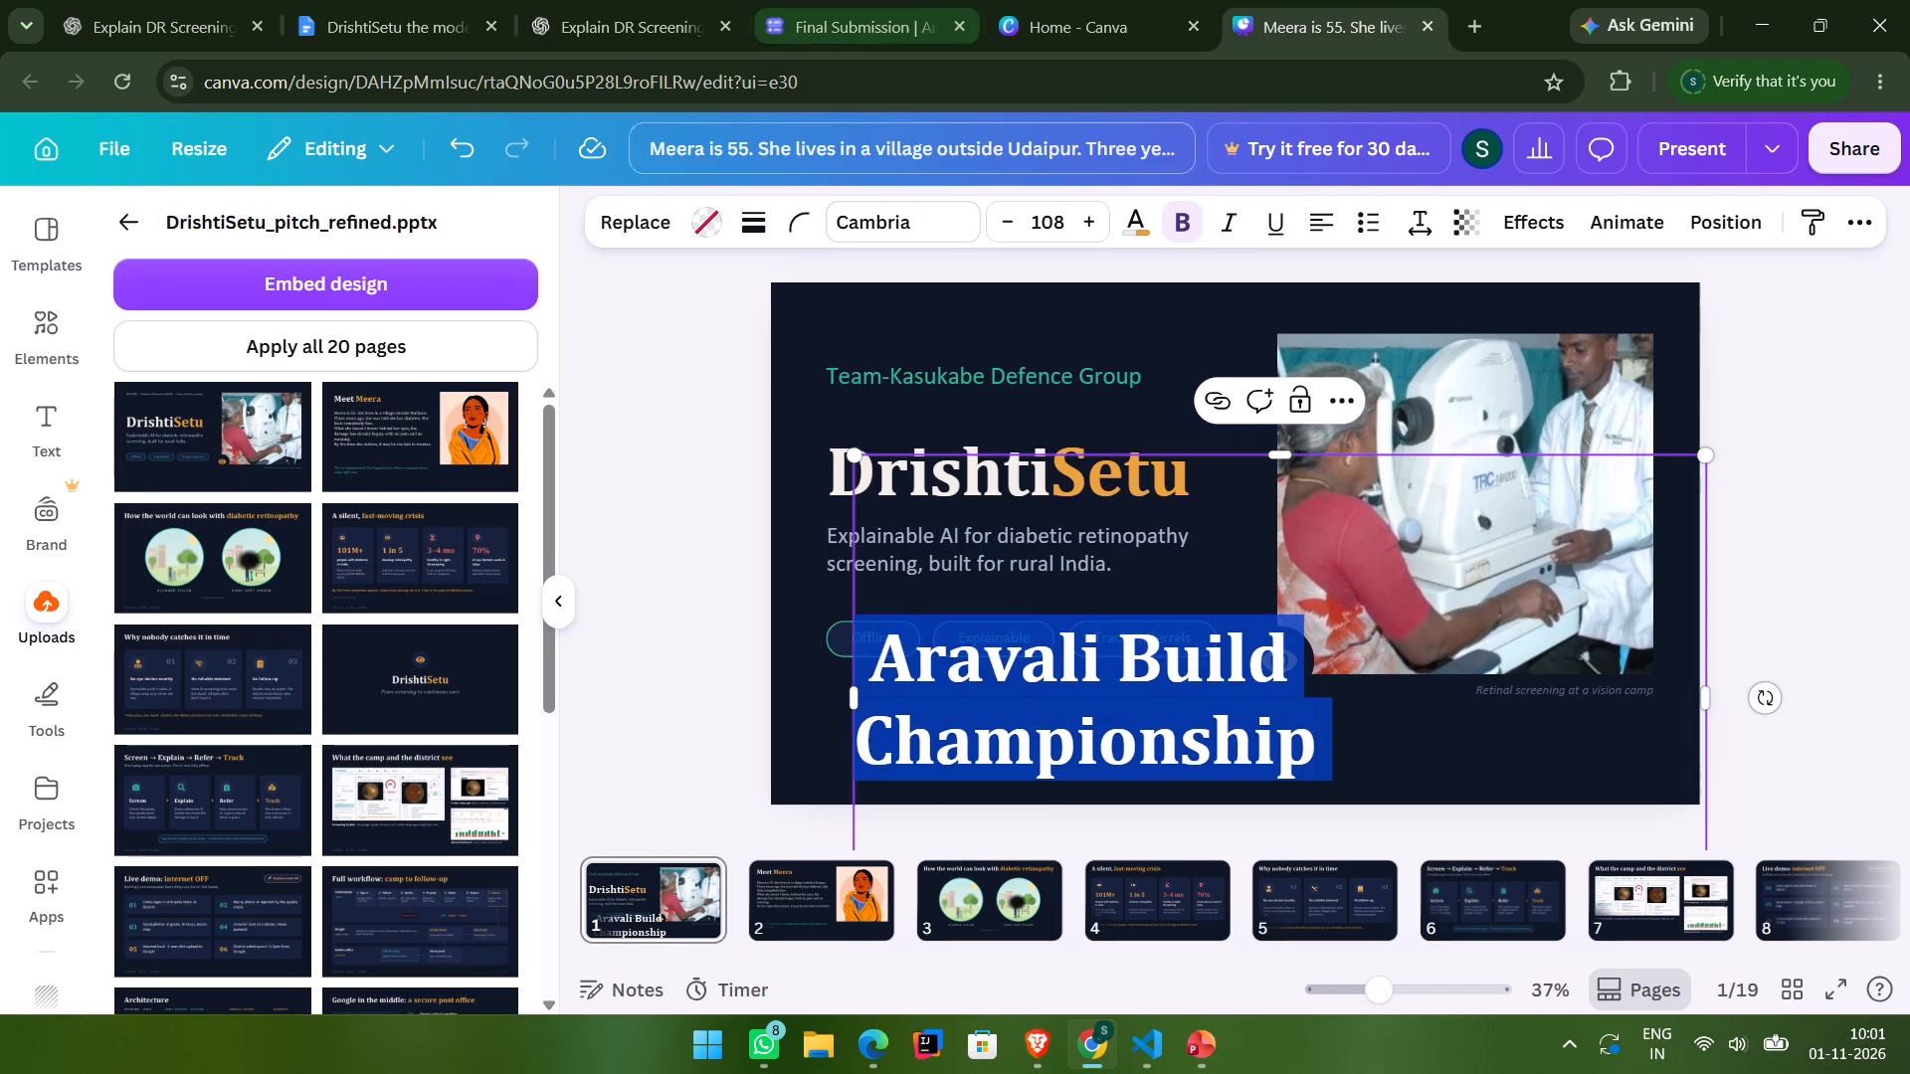
{"action": "scroll", "coordinate": [983, 139], "scroll_direction": "down", "scroll_amount": 1}
{"action": "triple_click", "coordinate": [999, 211]}
{"action": "triple_click", "coordinate": [999, 211]}
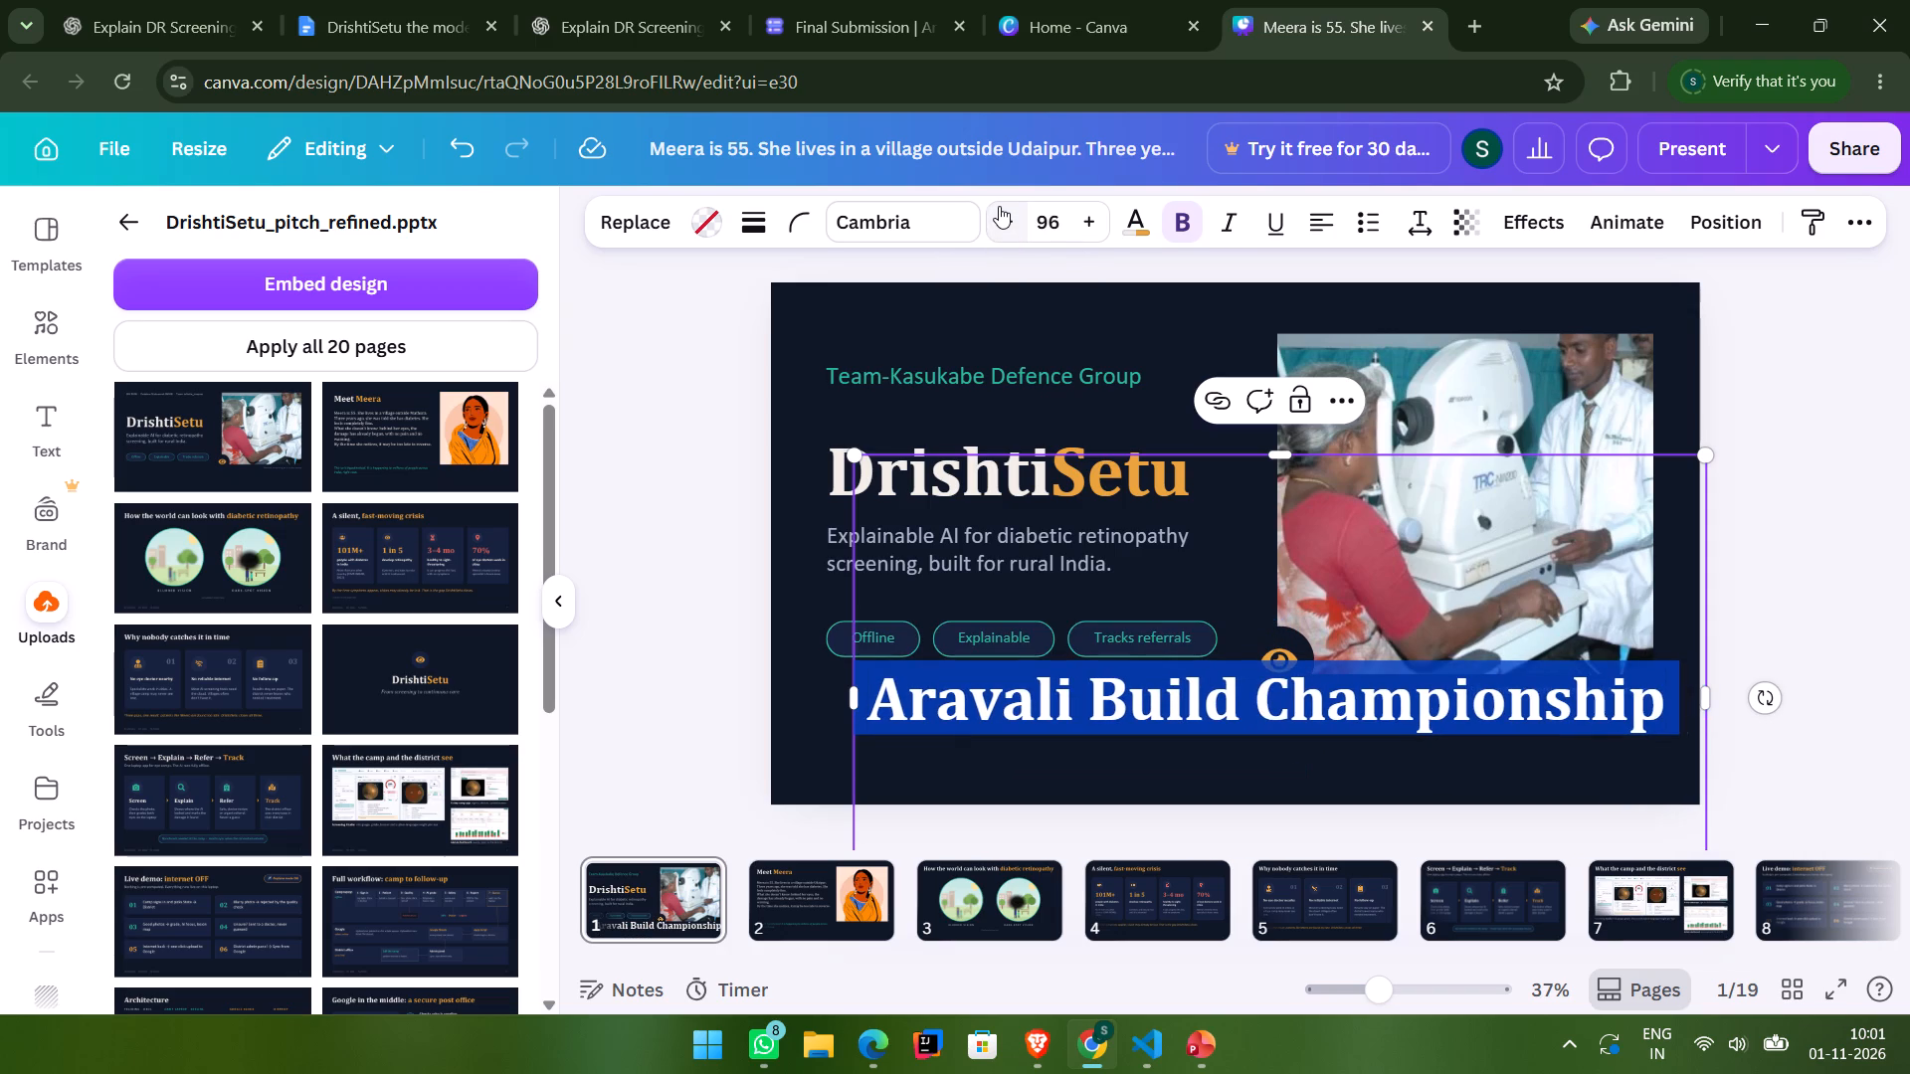
{"action": "triple_click", "coordinate": [999, 206]}
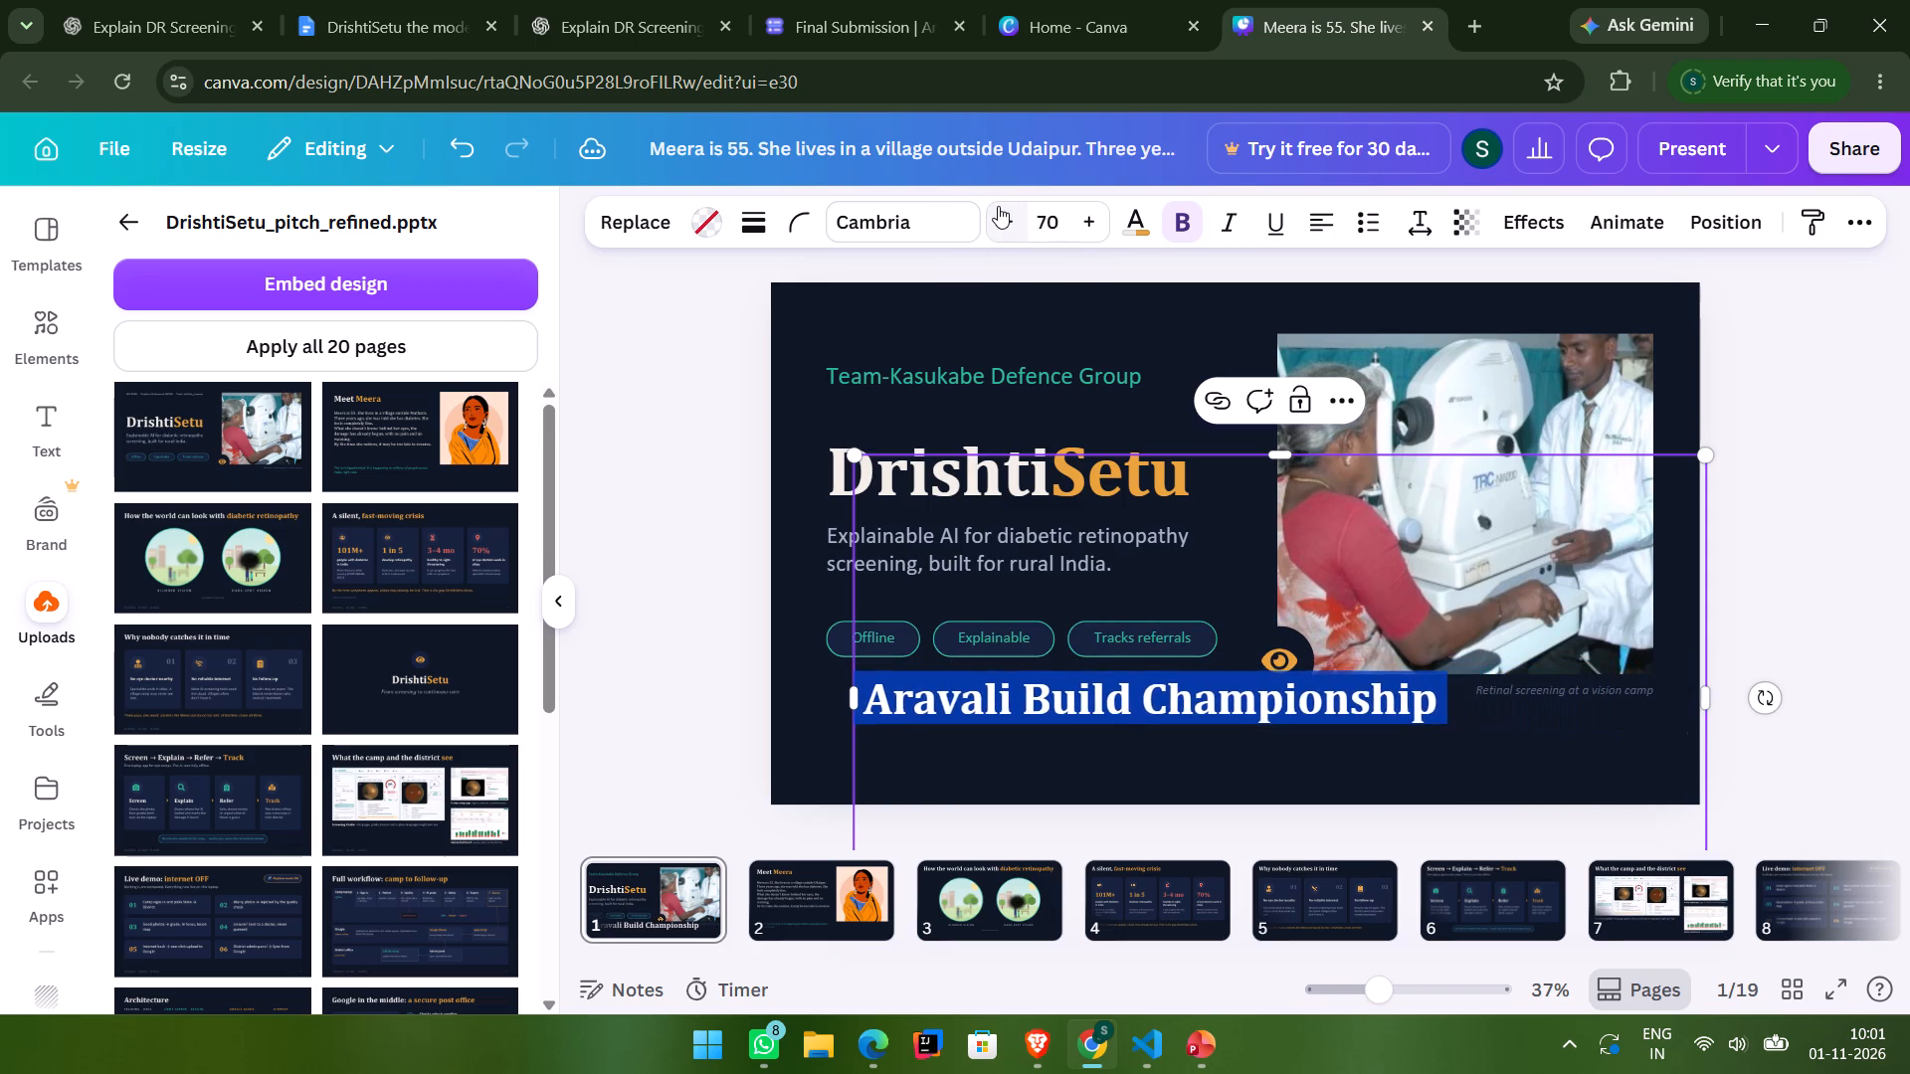
{"action": "scroll", "coordinate": [1698, 510], "scroll_direction": "right", "scroll_amount": 2}
{"action": "left_click", "coordinate": [1882, 583]}
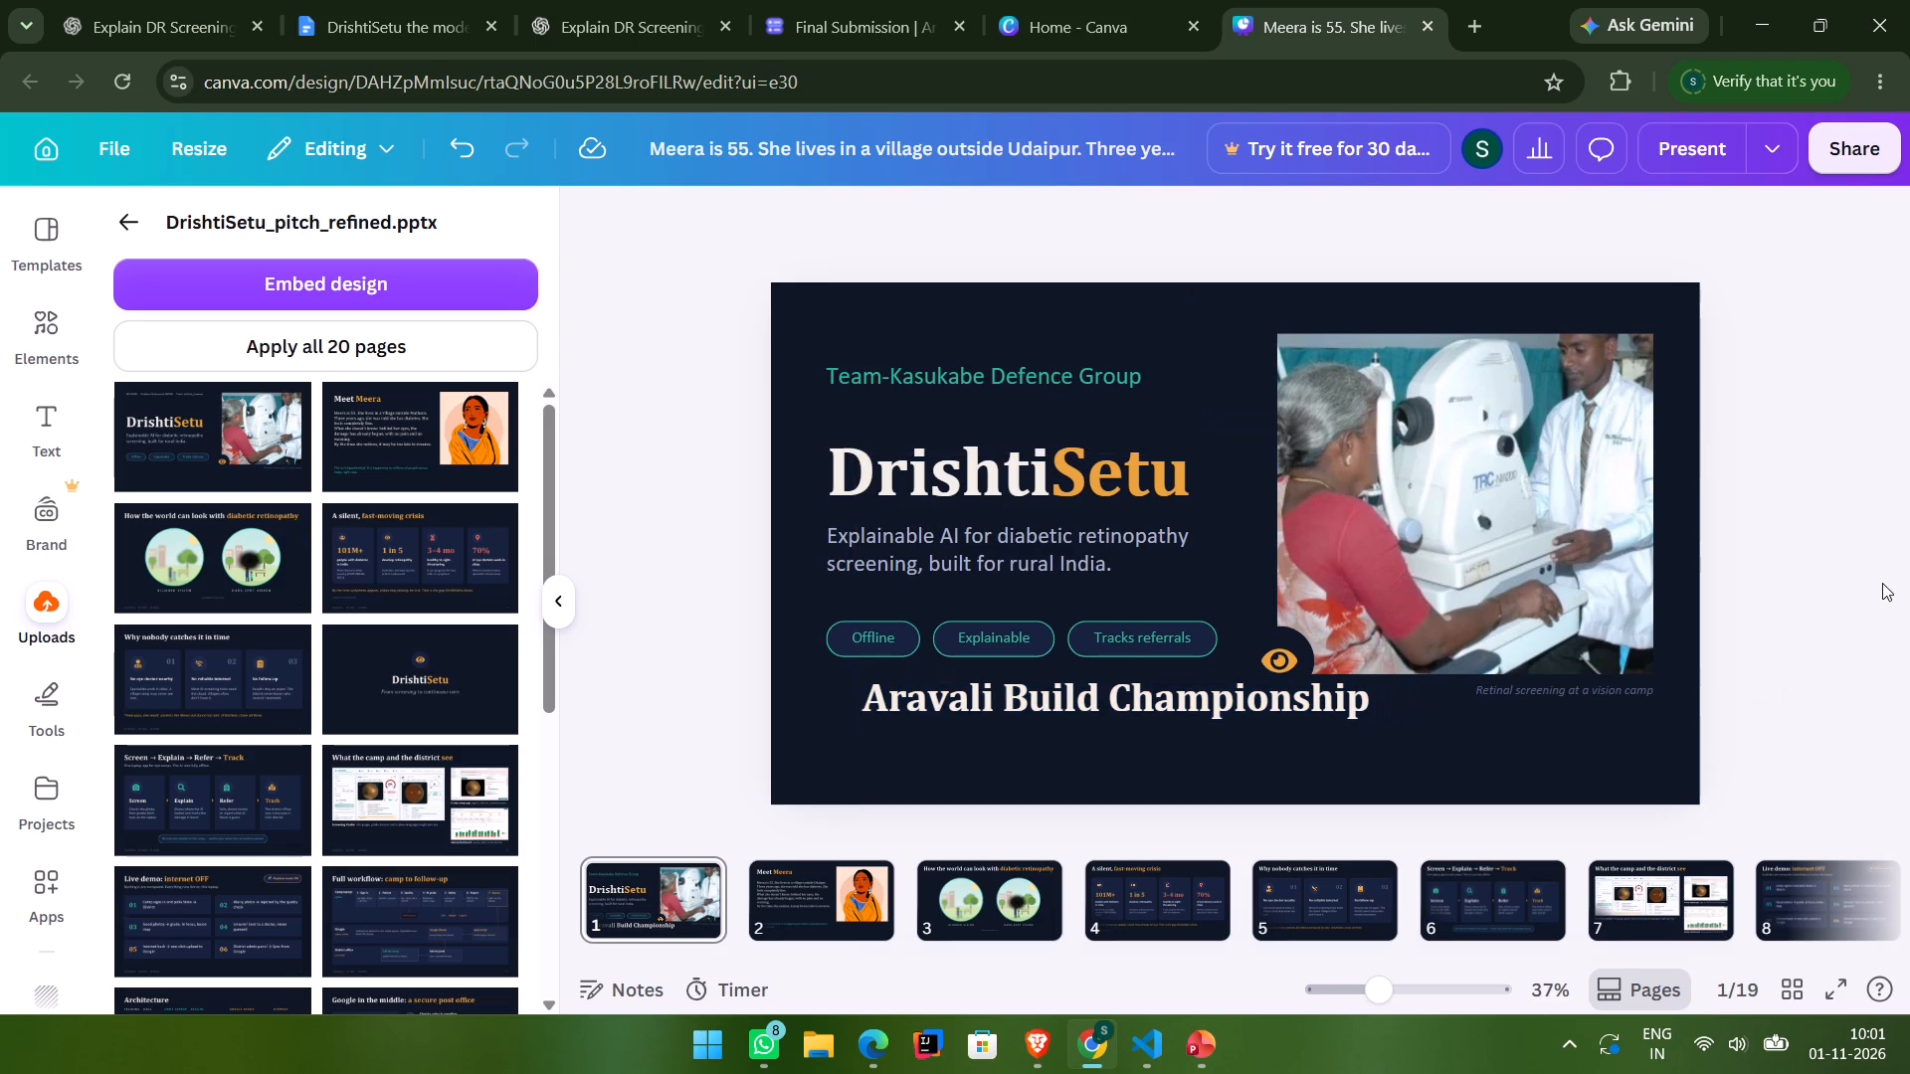
Position the "Aravali Build Championship" heading just below the Offline, Explainable and Tracks referrals labels, aligned with their left edge.
{"action": "left_click_drag", "start_coordinate": [1291, 699], "coordinate": [1240, 720]}
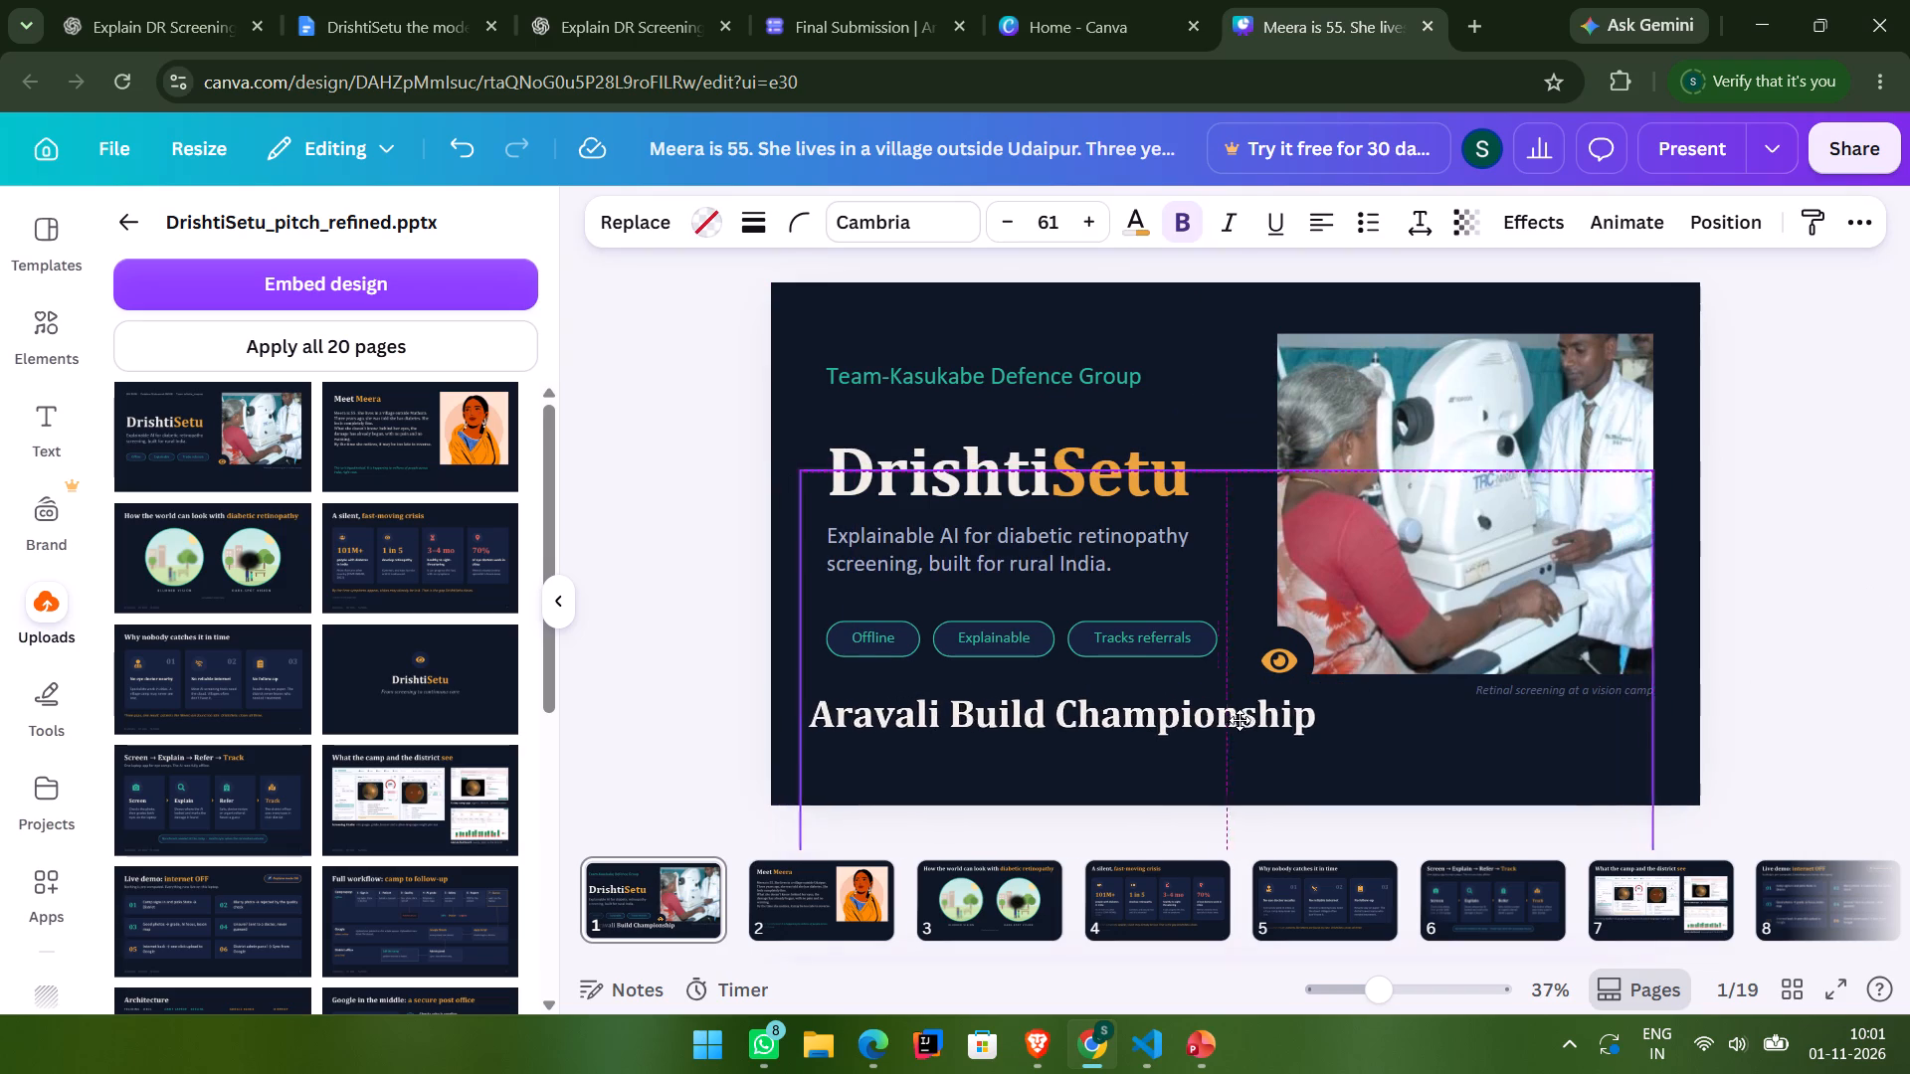
{"action": "left_click_drag", "start_coordinate": [1240, 720], "coordinate": [1249, 710]}
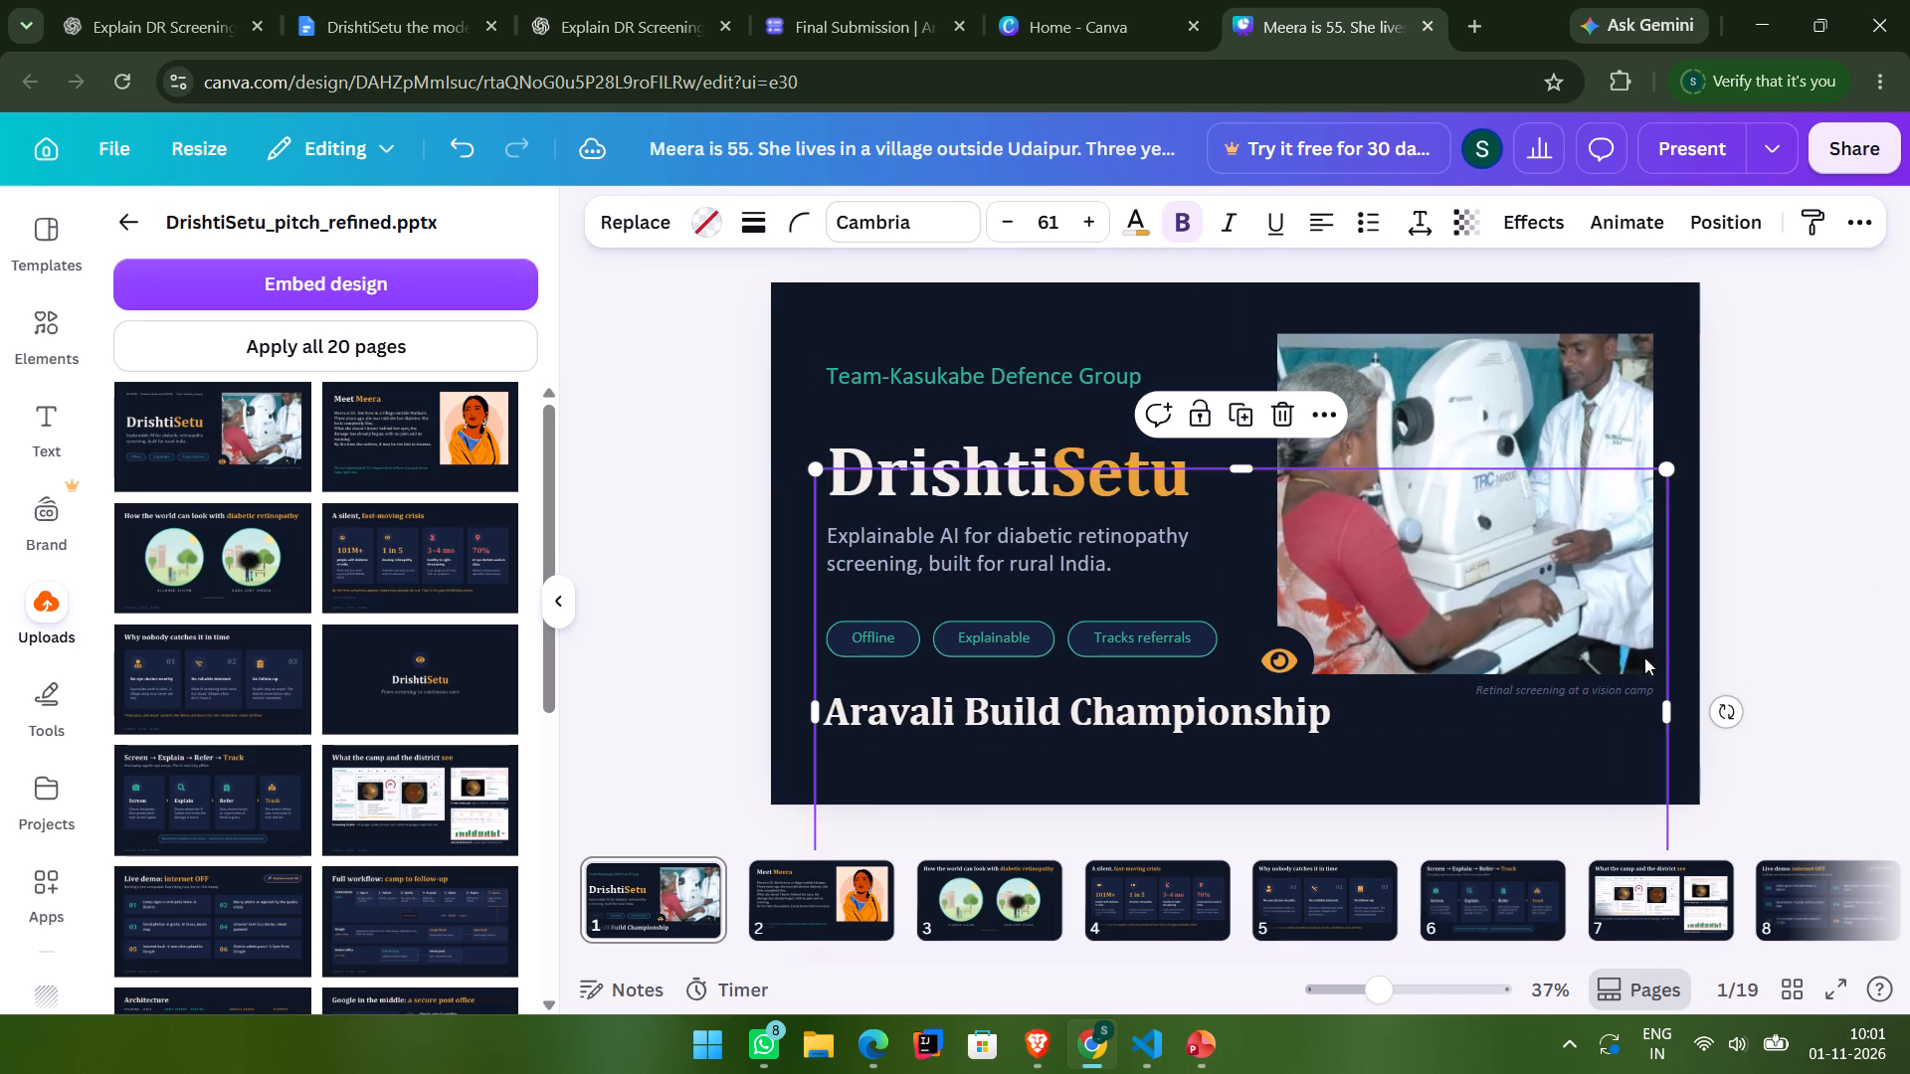
{"action": "left_click", "coordinate": [1775, 649]}
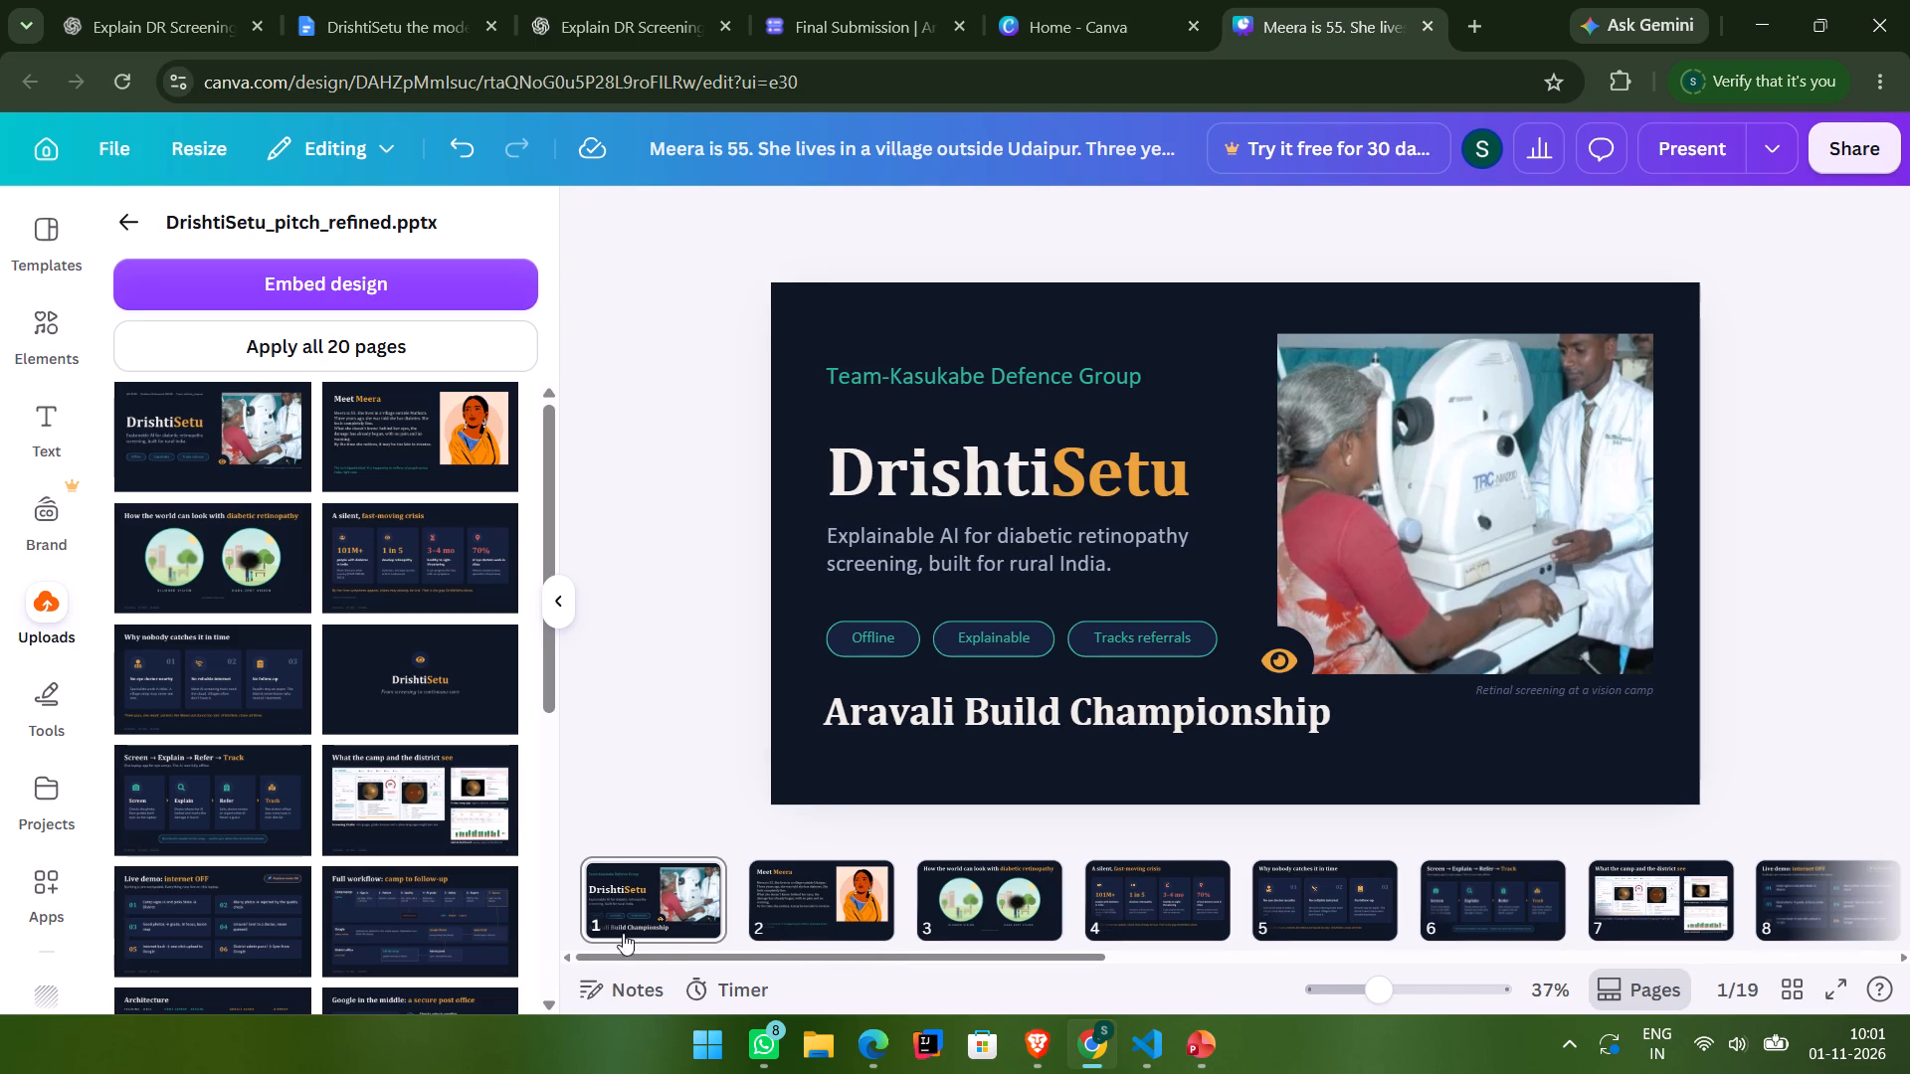
Review the slides in order from "Meet Meera" through "Results: accurate, and safe by design", checking each one's content.
{"action": "left_click", "coordinate": [833, 919]}
{"action": "left_click", "coordinate": [1005, 898]}
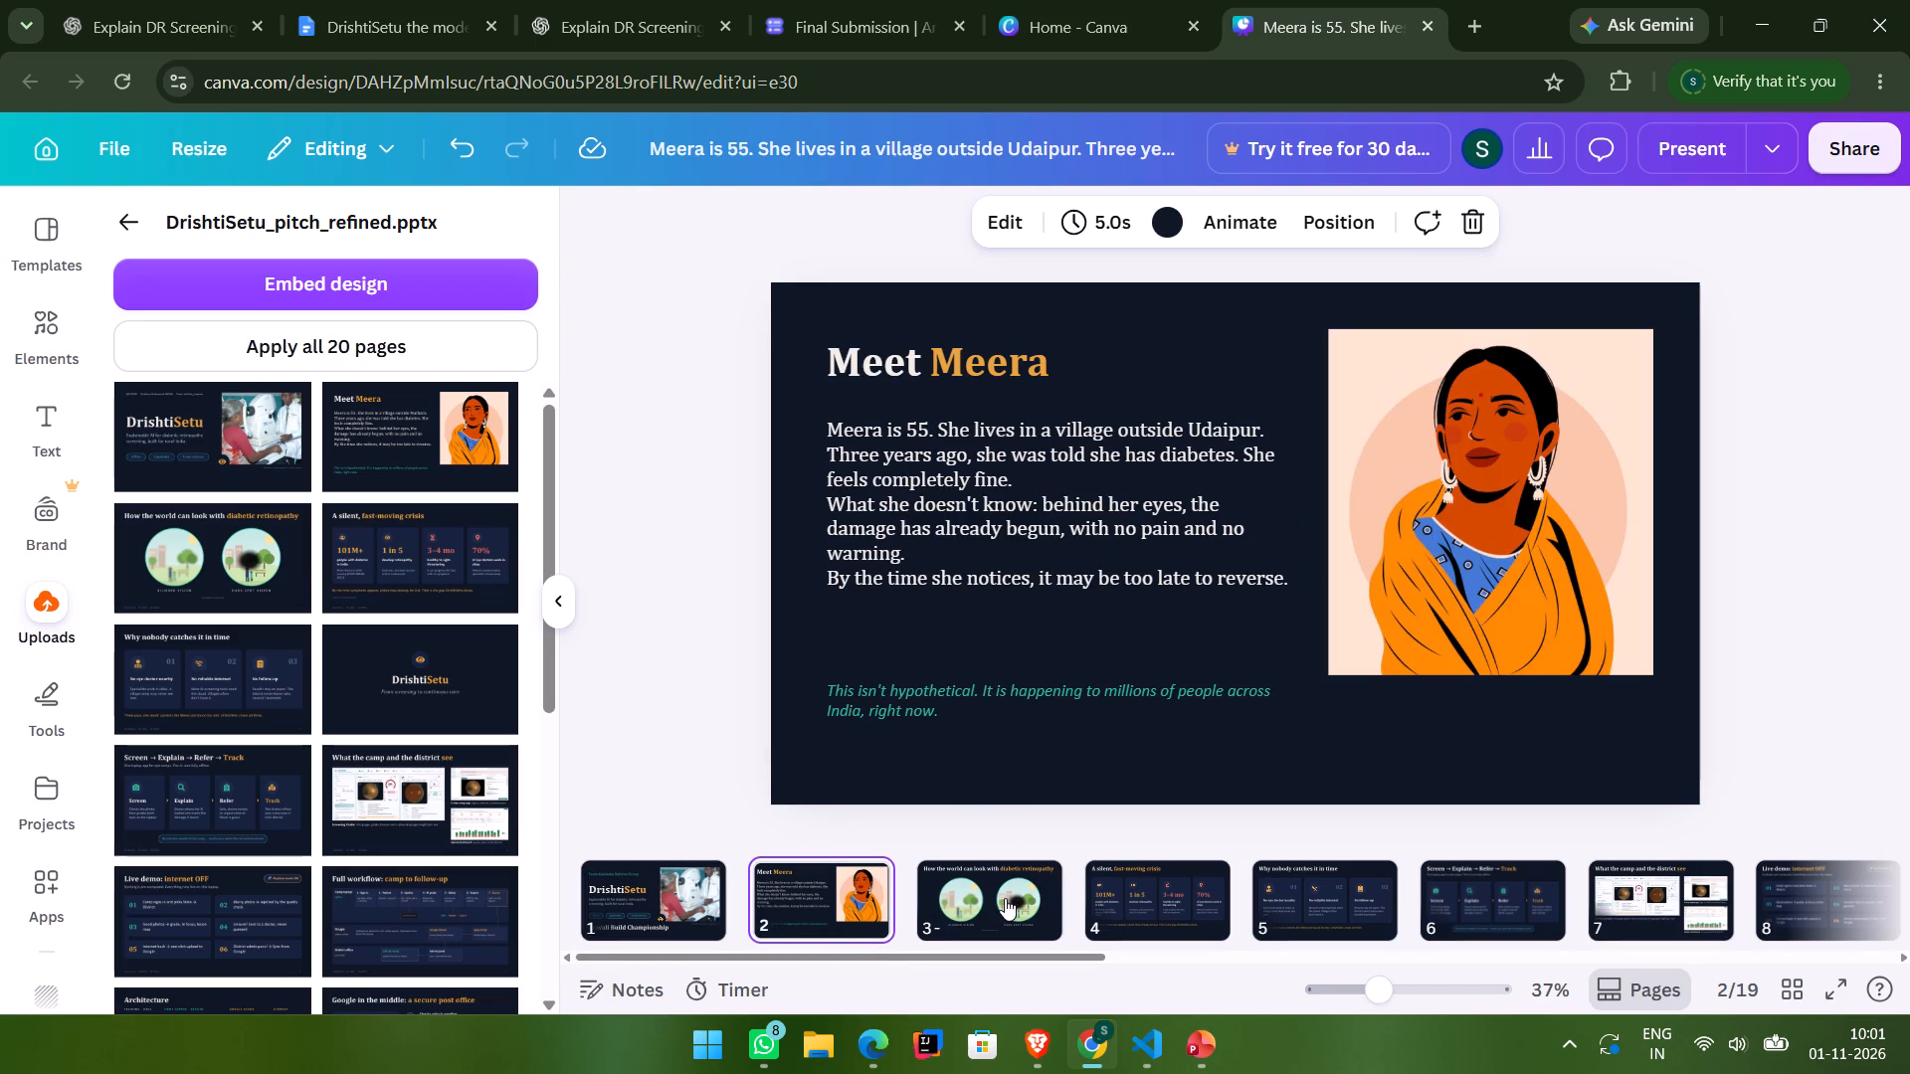
{"action": "left_click", "coordinate": [1216, 879]}
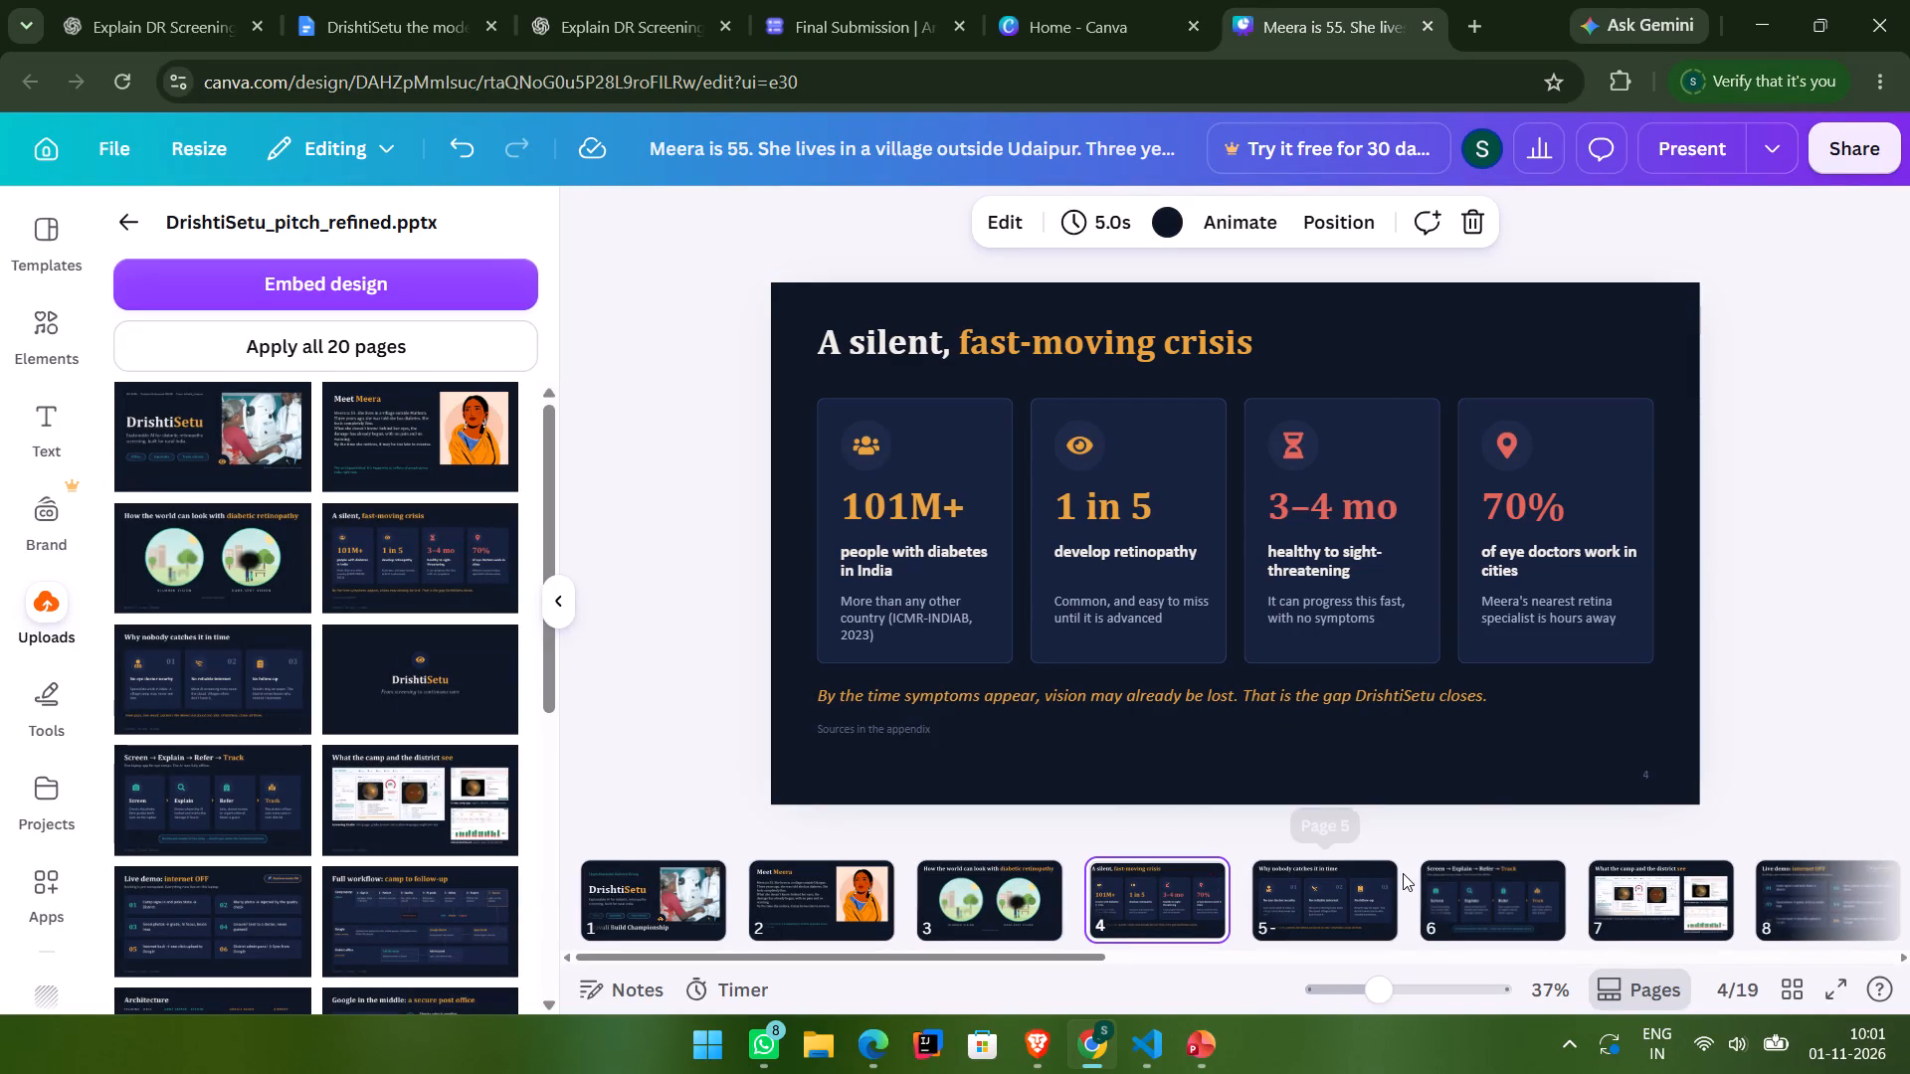
{"action": "left_click", "coordinate": [1403, 873]}
{"action": "left_click", "coordinate": [1329, 908]}
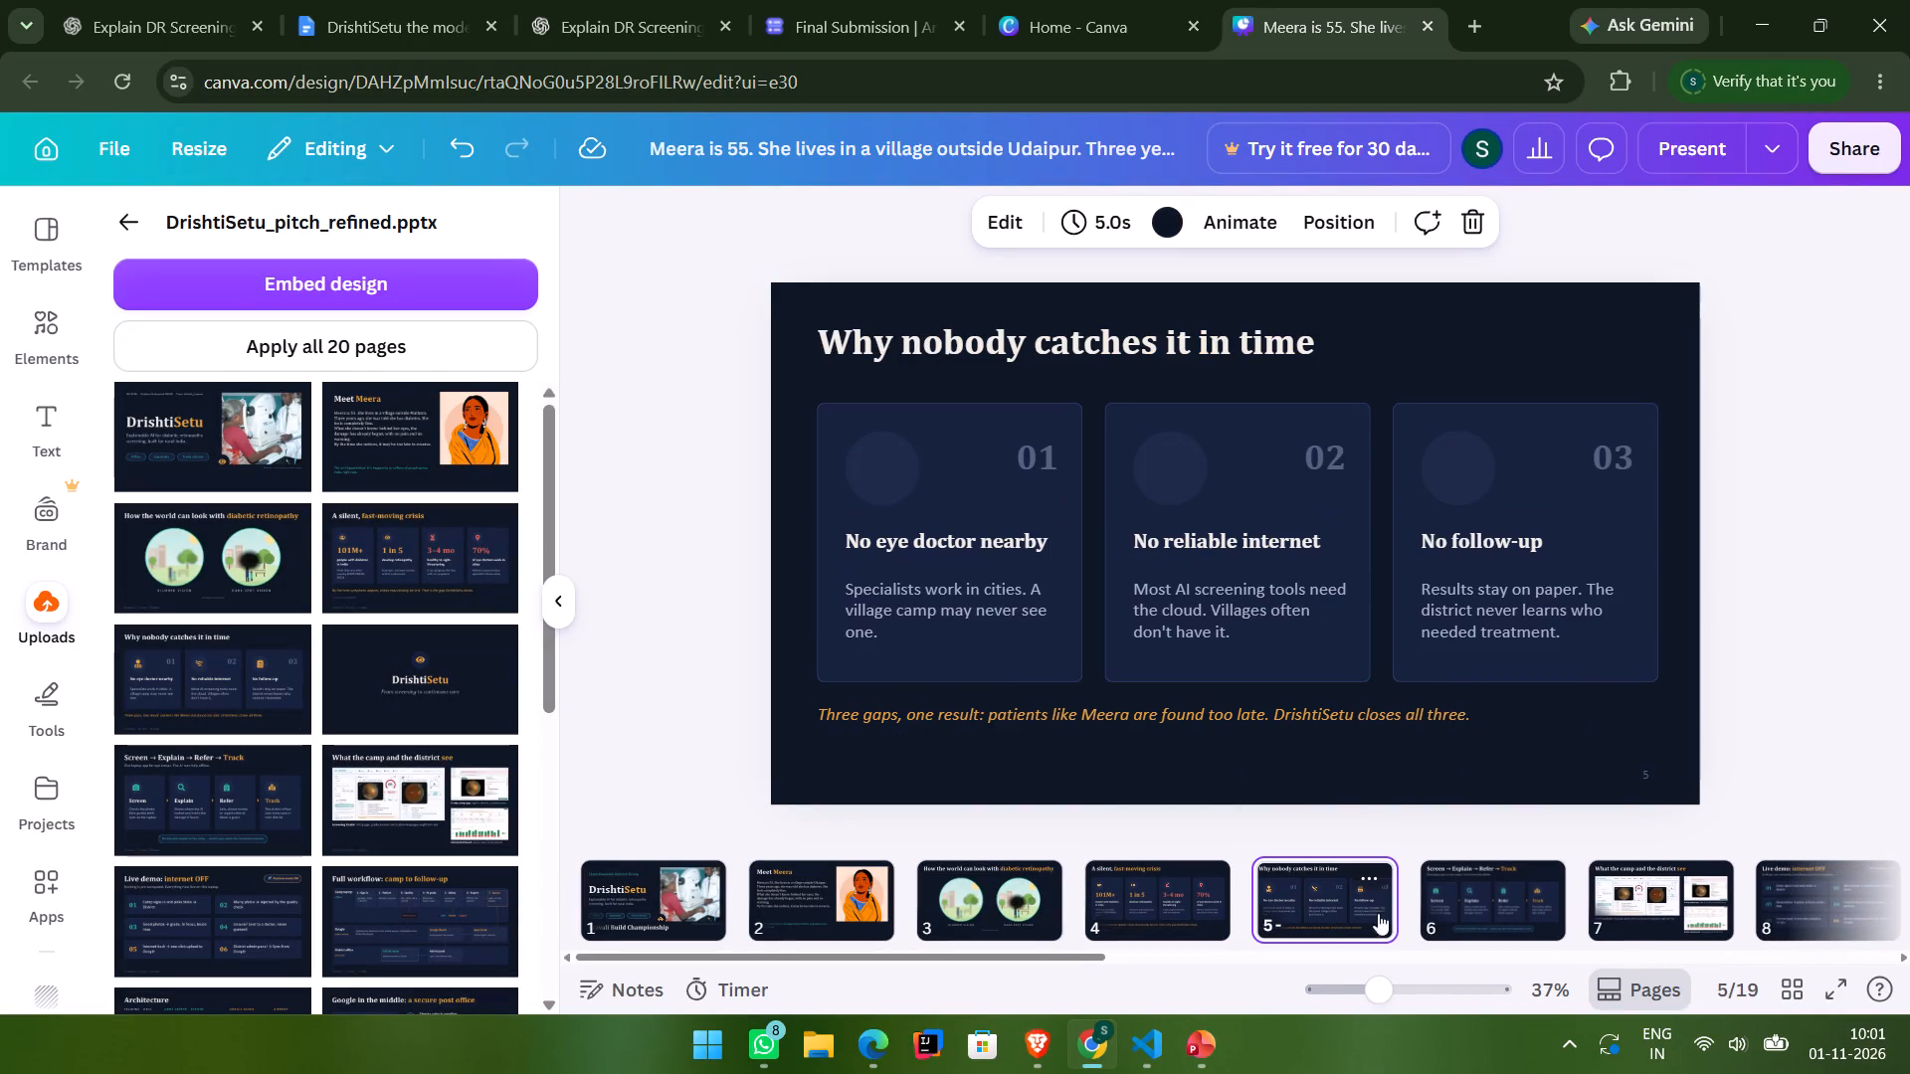
{"action": "left_click", "coordinate": [1468, 914]}
{"action": "scroll", "coordinate": [1468, 914], "scroll_direction": "left", "scroll_amount": 3}
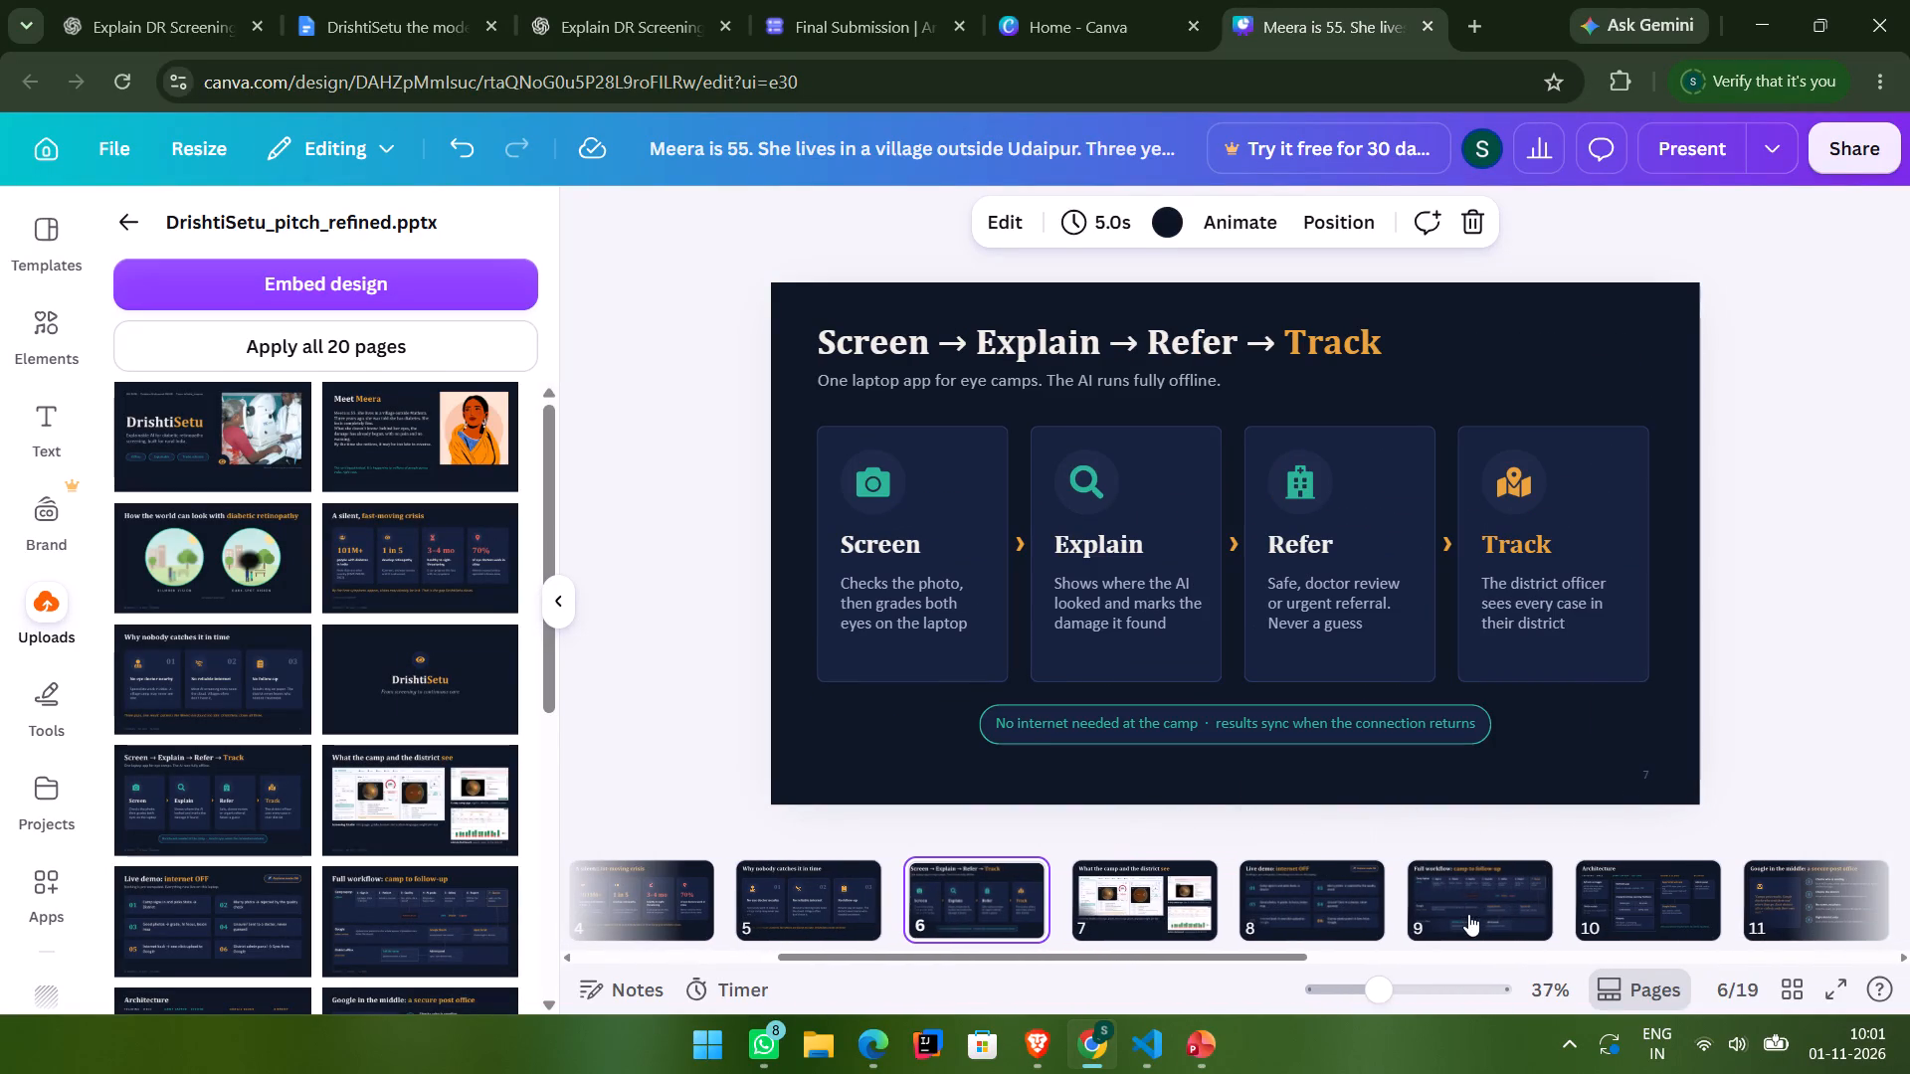
{"action": "left_click", "coordinate": [1093, 903]}
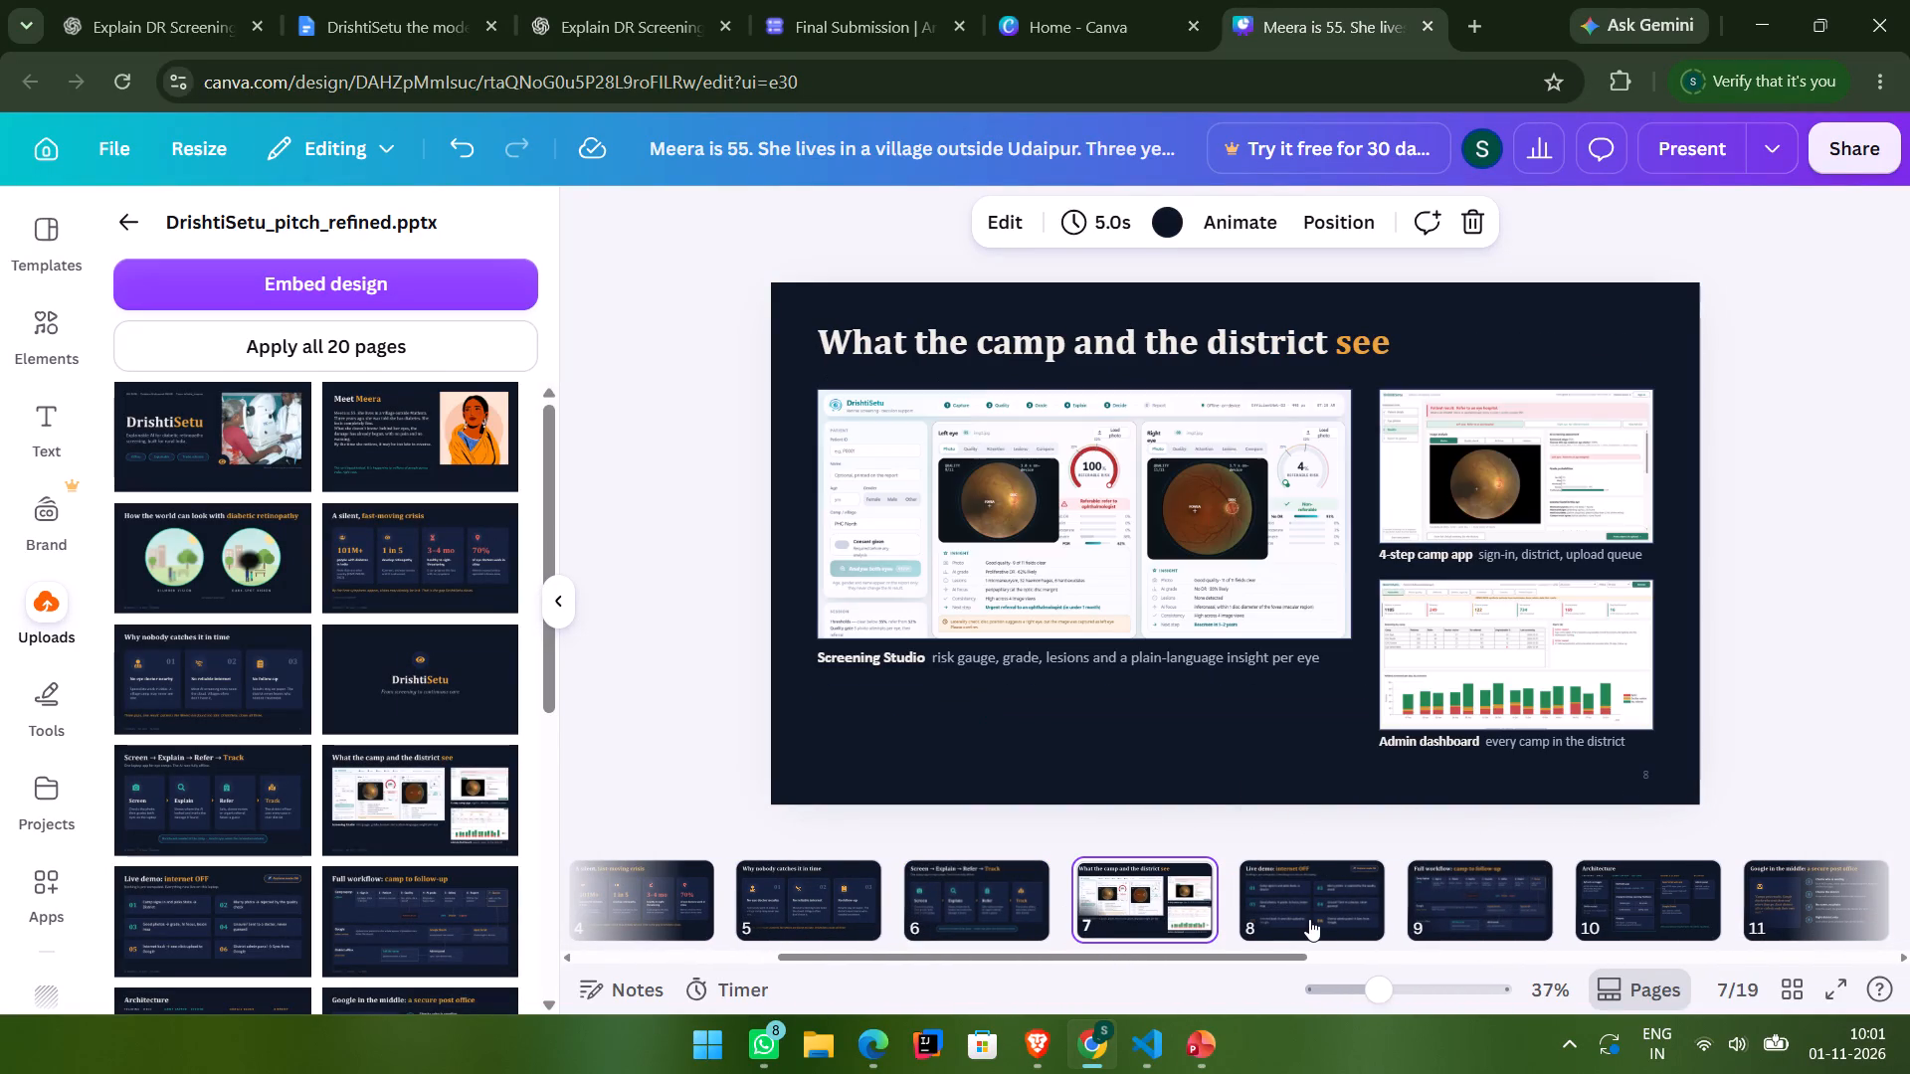
{"action": "left_click", "coordinate": [1326, 912]}
{"action": "left_click", "coordinate": [1480, 908]}
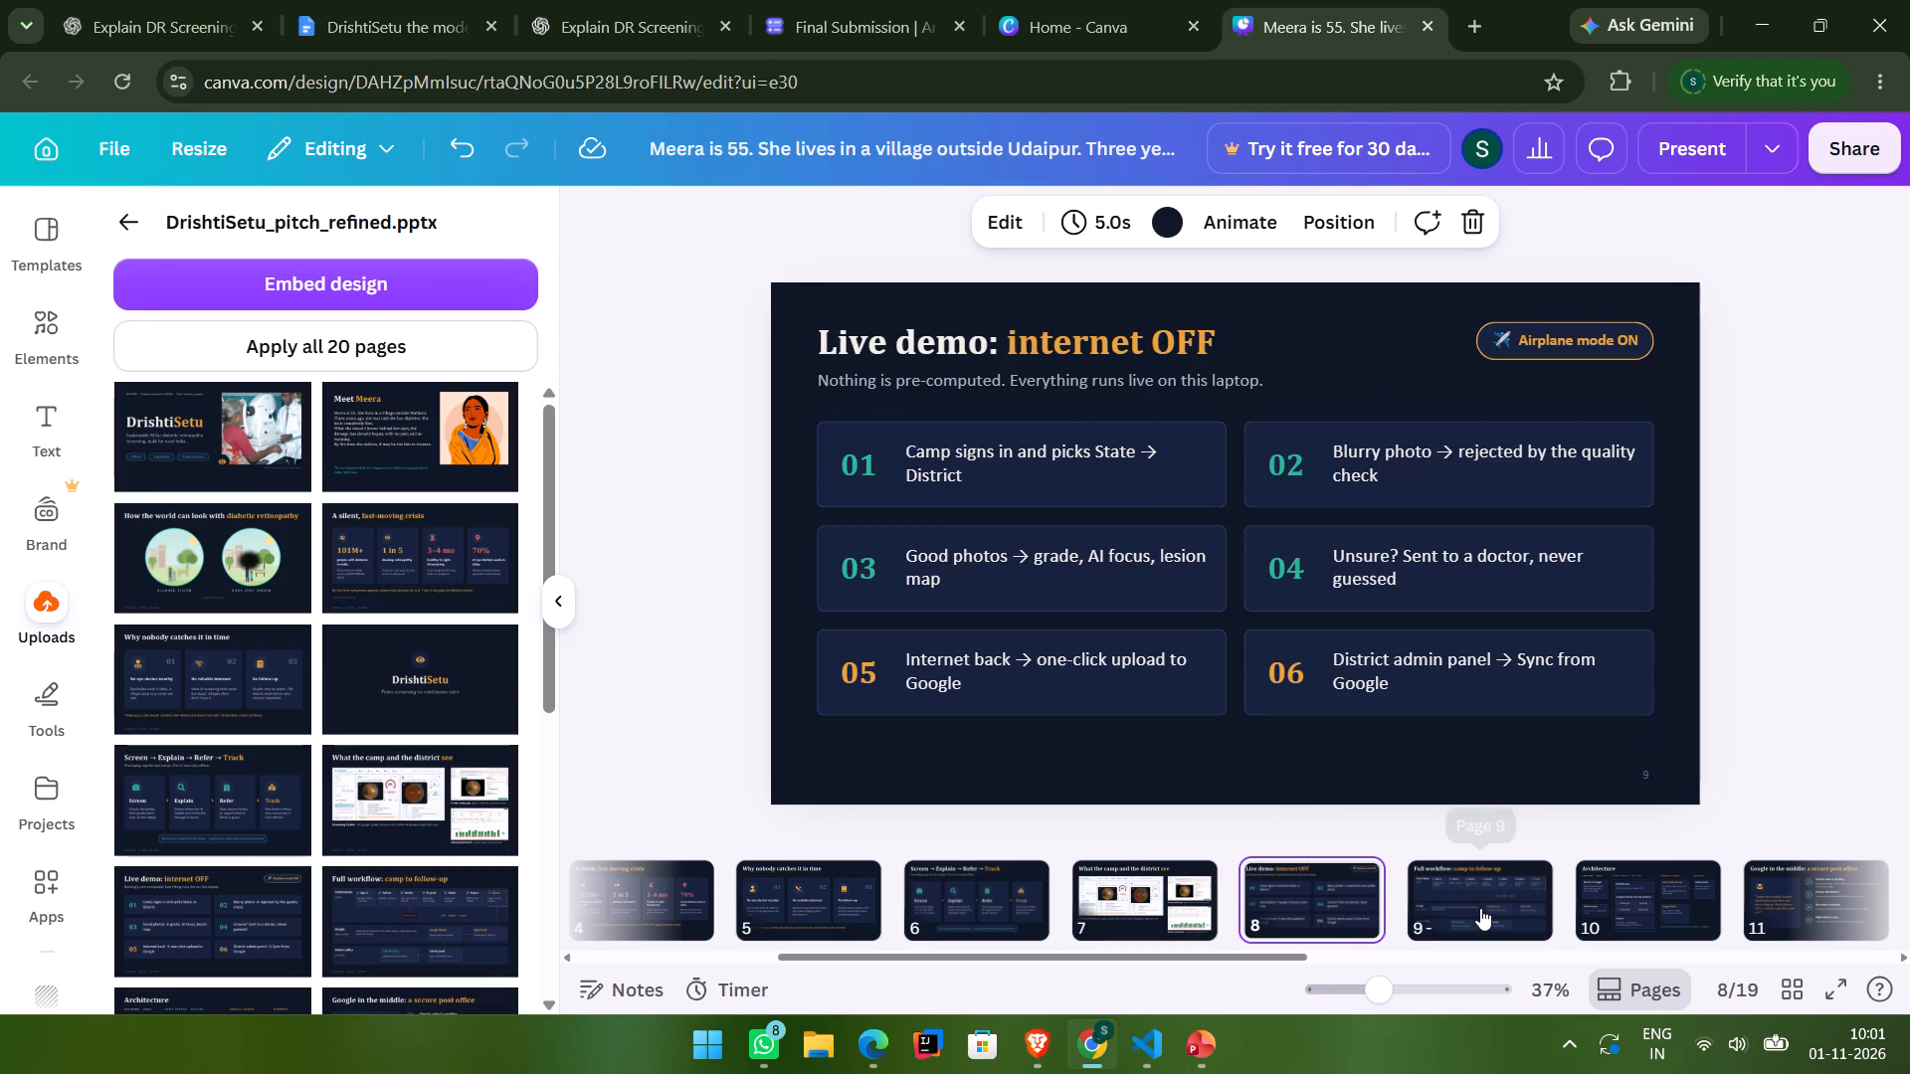
{"action": "scroll", "coordinate": [1480, 908], "scroll_direction": "left", "scroll_amount": 1}
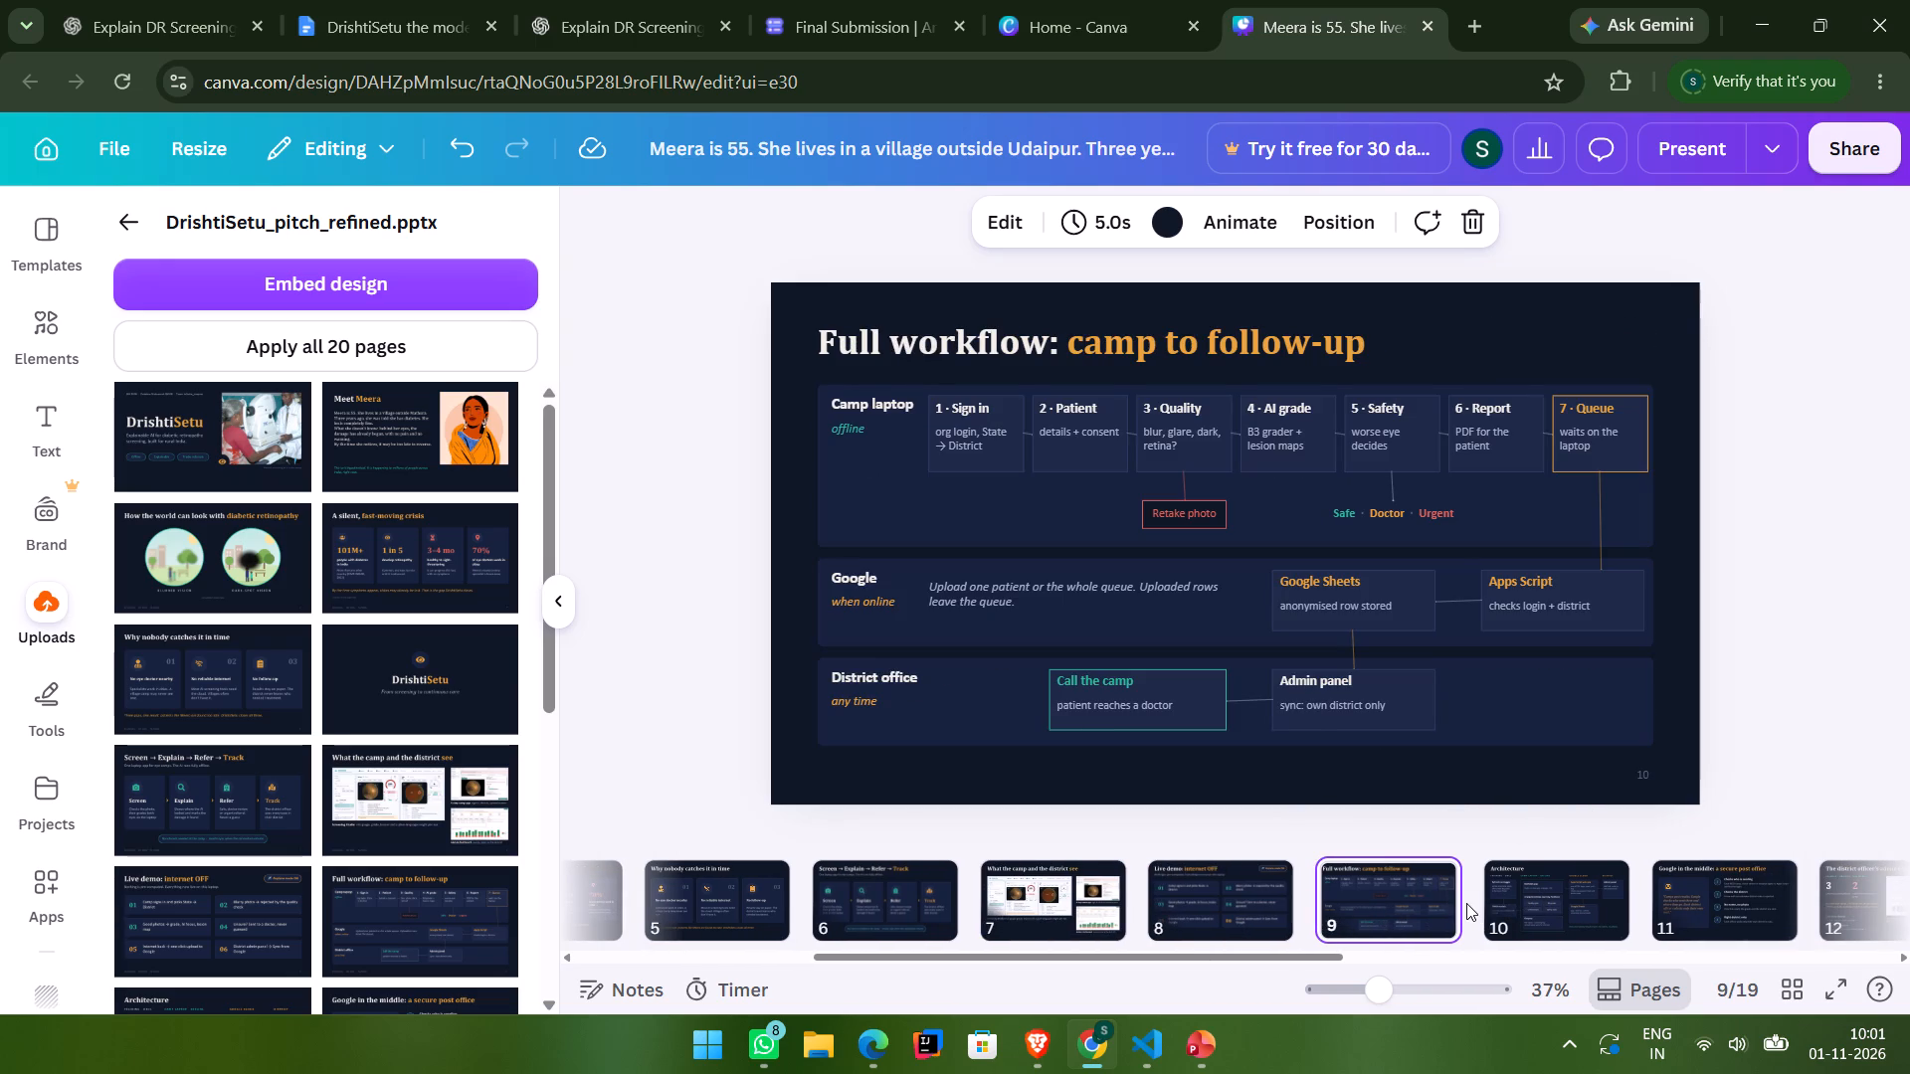
{"action": "left_click", "coordinate": [1527, 903]}
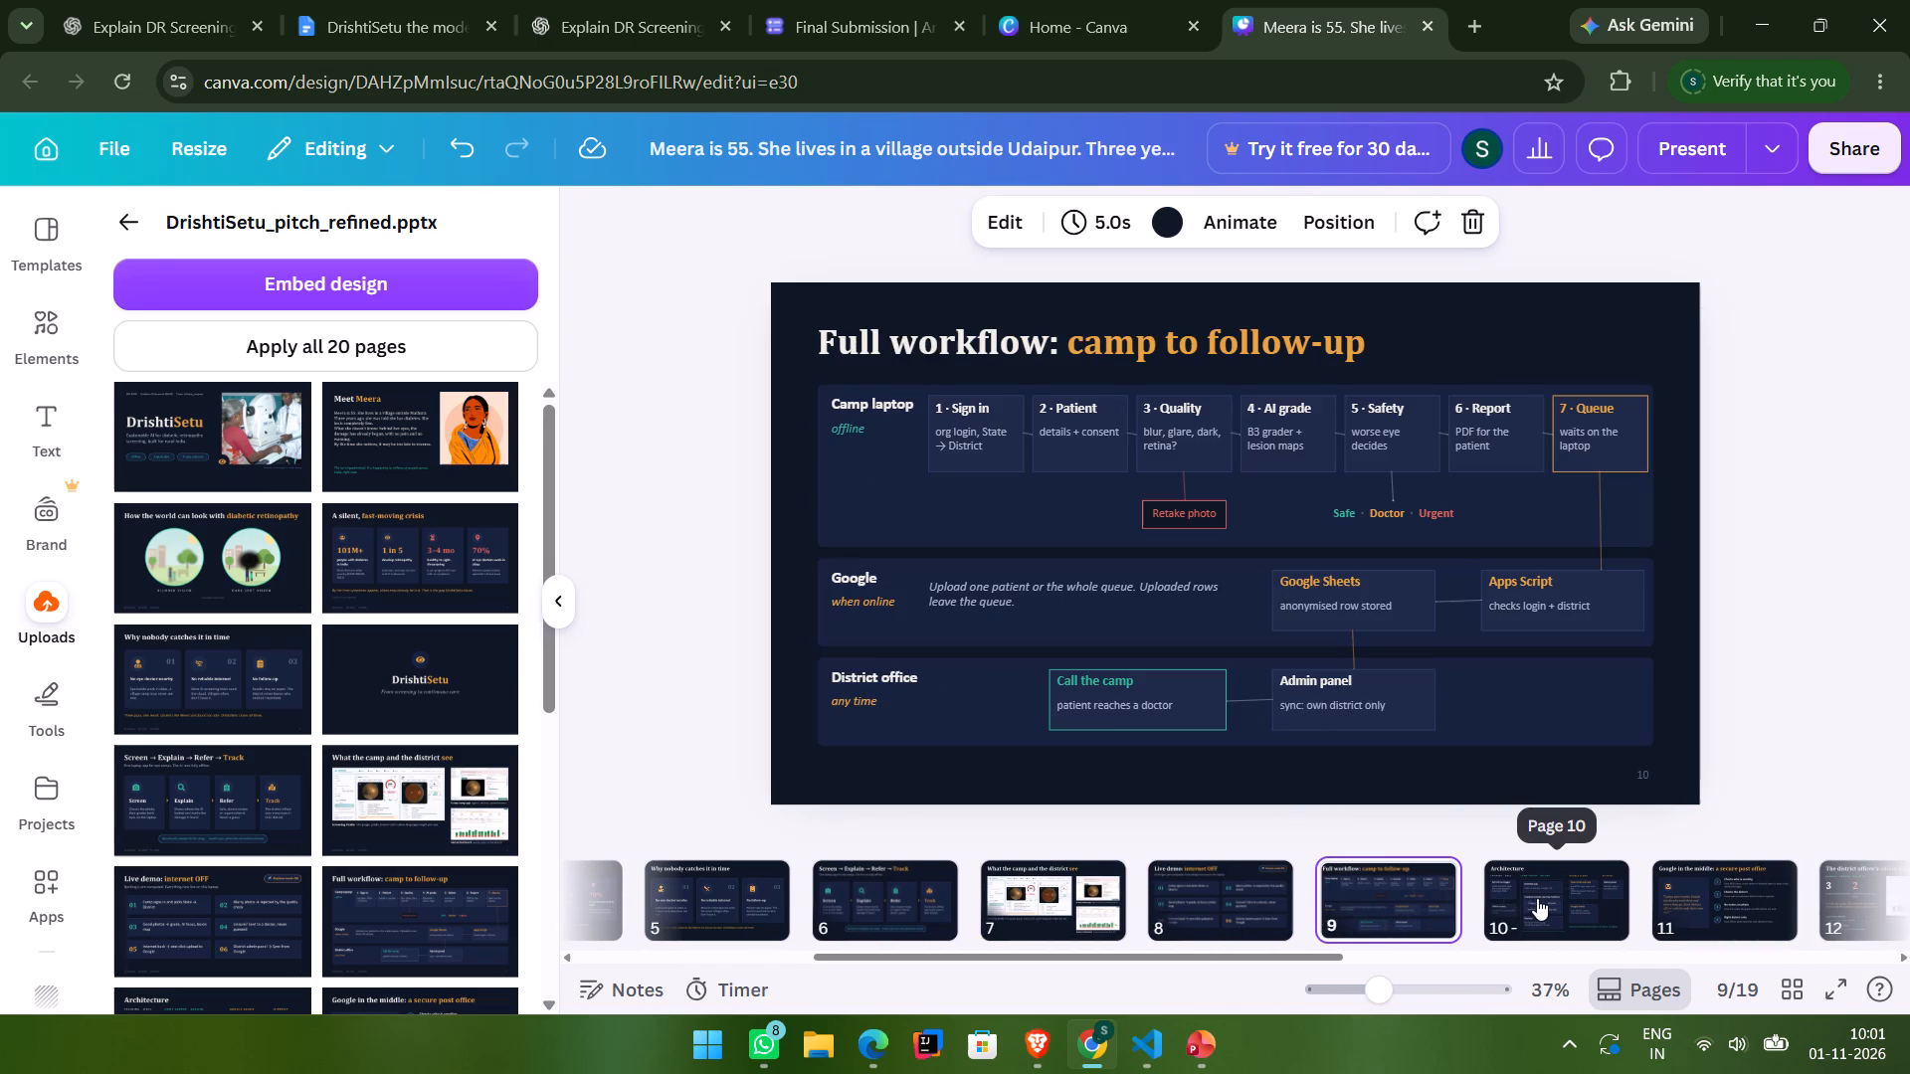
{"action": "left_click", "coordinate": [1517, 903]}
{"action": "scroll", "coordinate": [1517, 903], "scroll_direction": "left", "scroll_amount": 1}
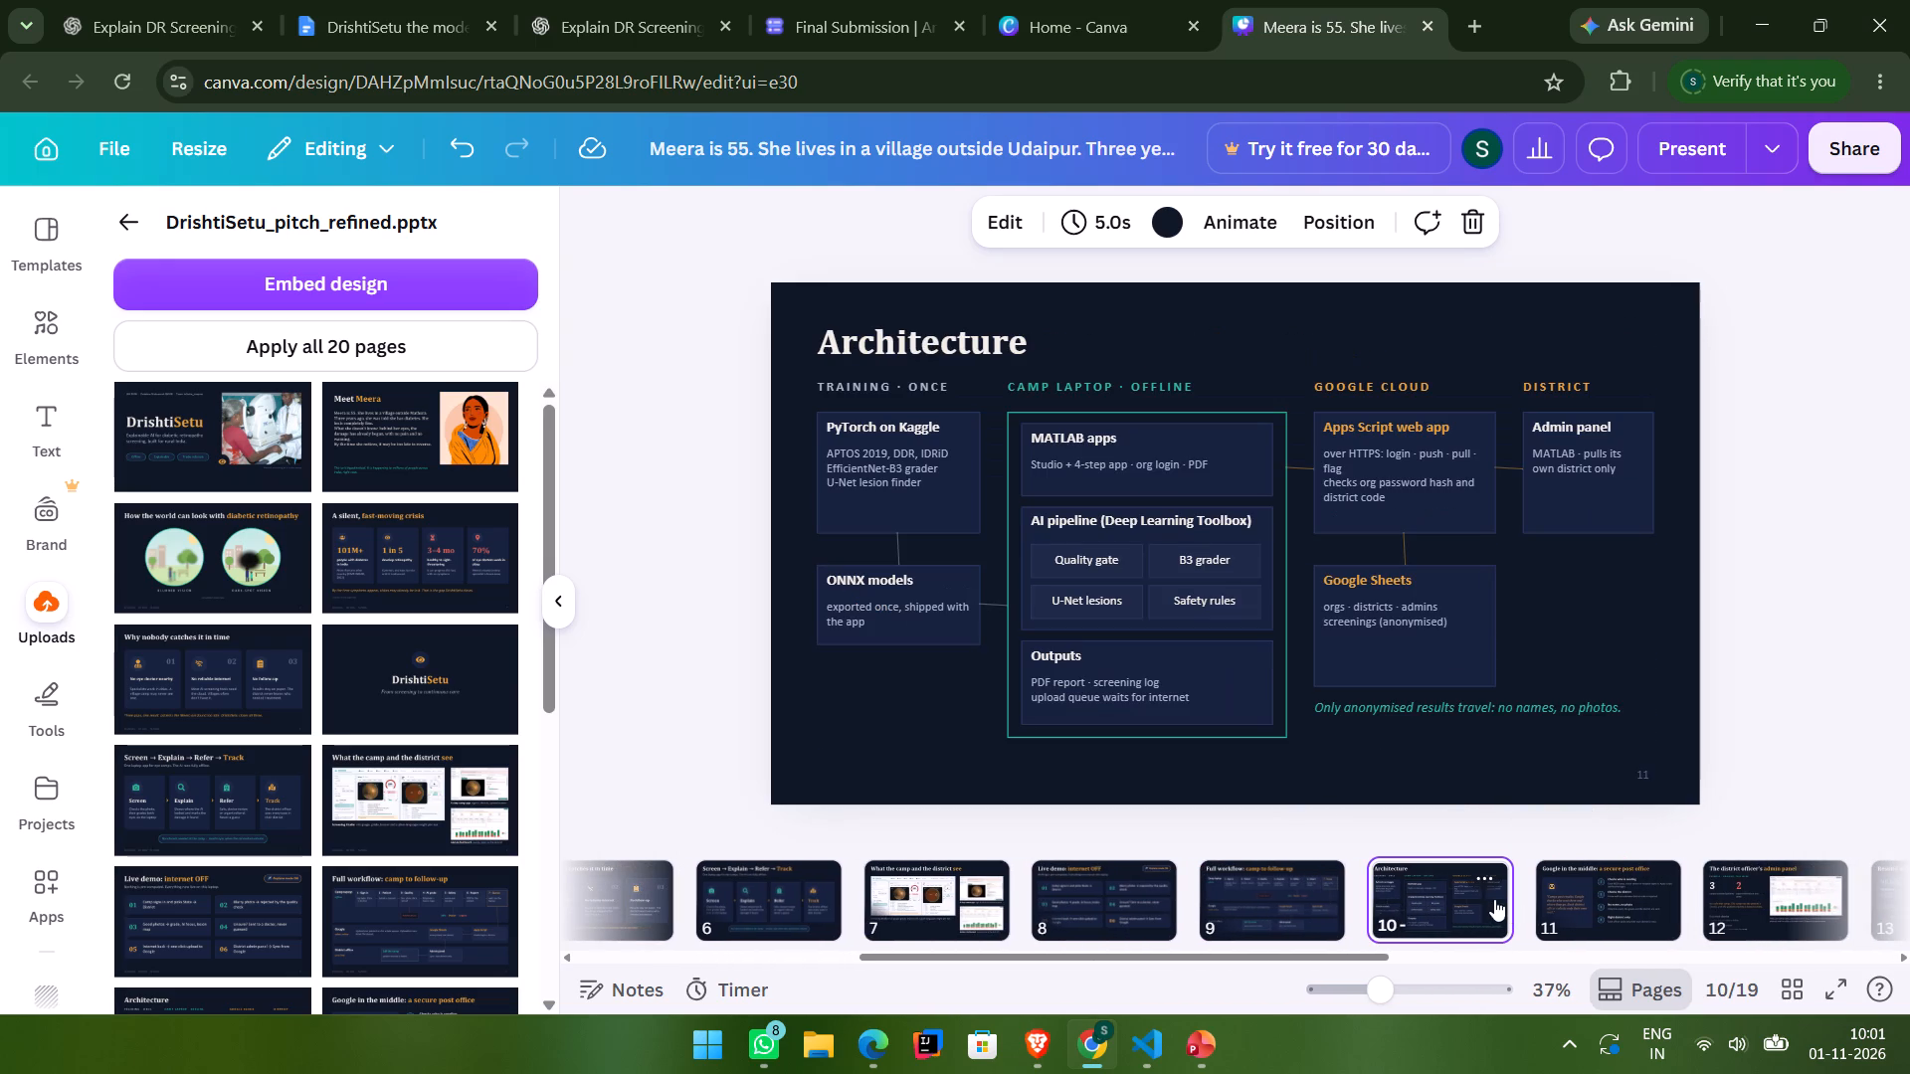
{"action": "left_click", "coordinate": [1489, 906]}
{"action": "left_click", "coordinate": [1561, 906]}
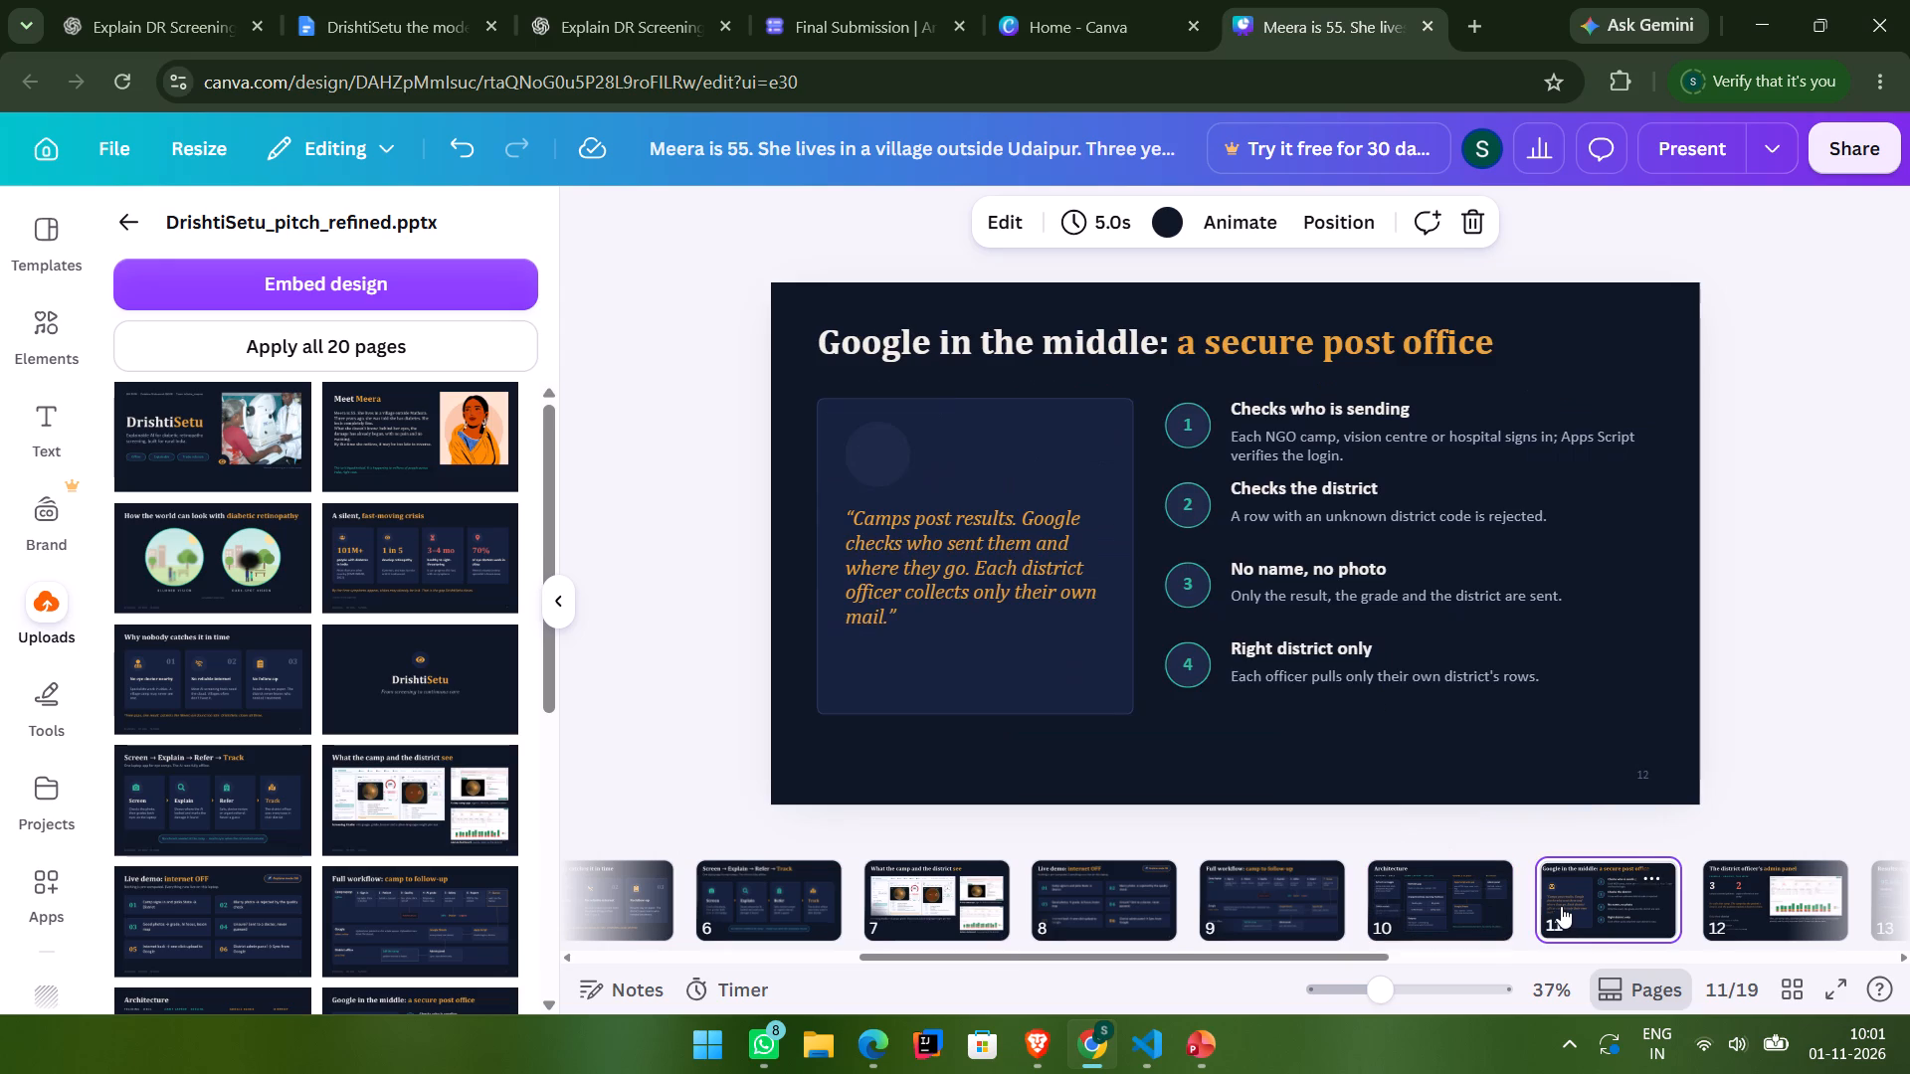
{"action": "scroll", "coordinate": [1561, 906], "scroll_direction": "left", "scroll_amount": 4}
{"action": "left_click", "coordinate": [1400, 889]}
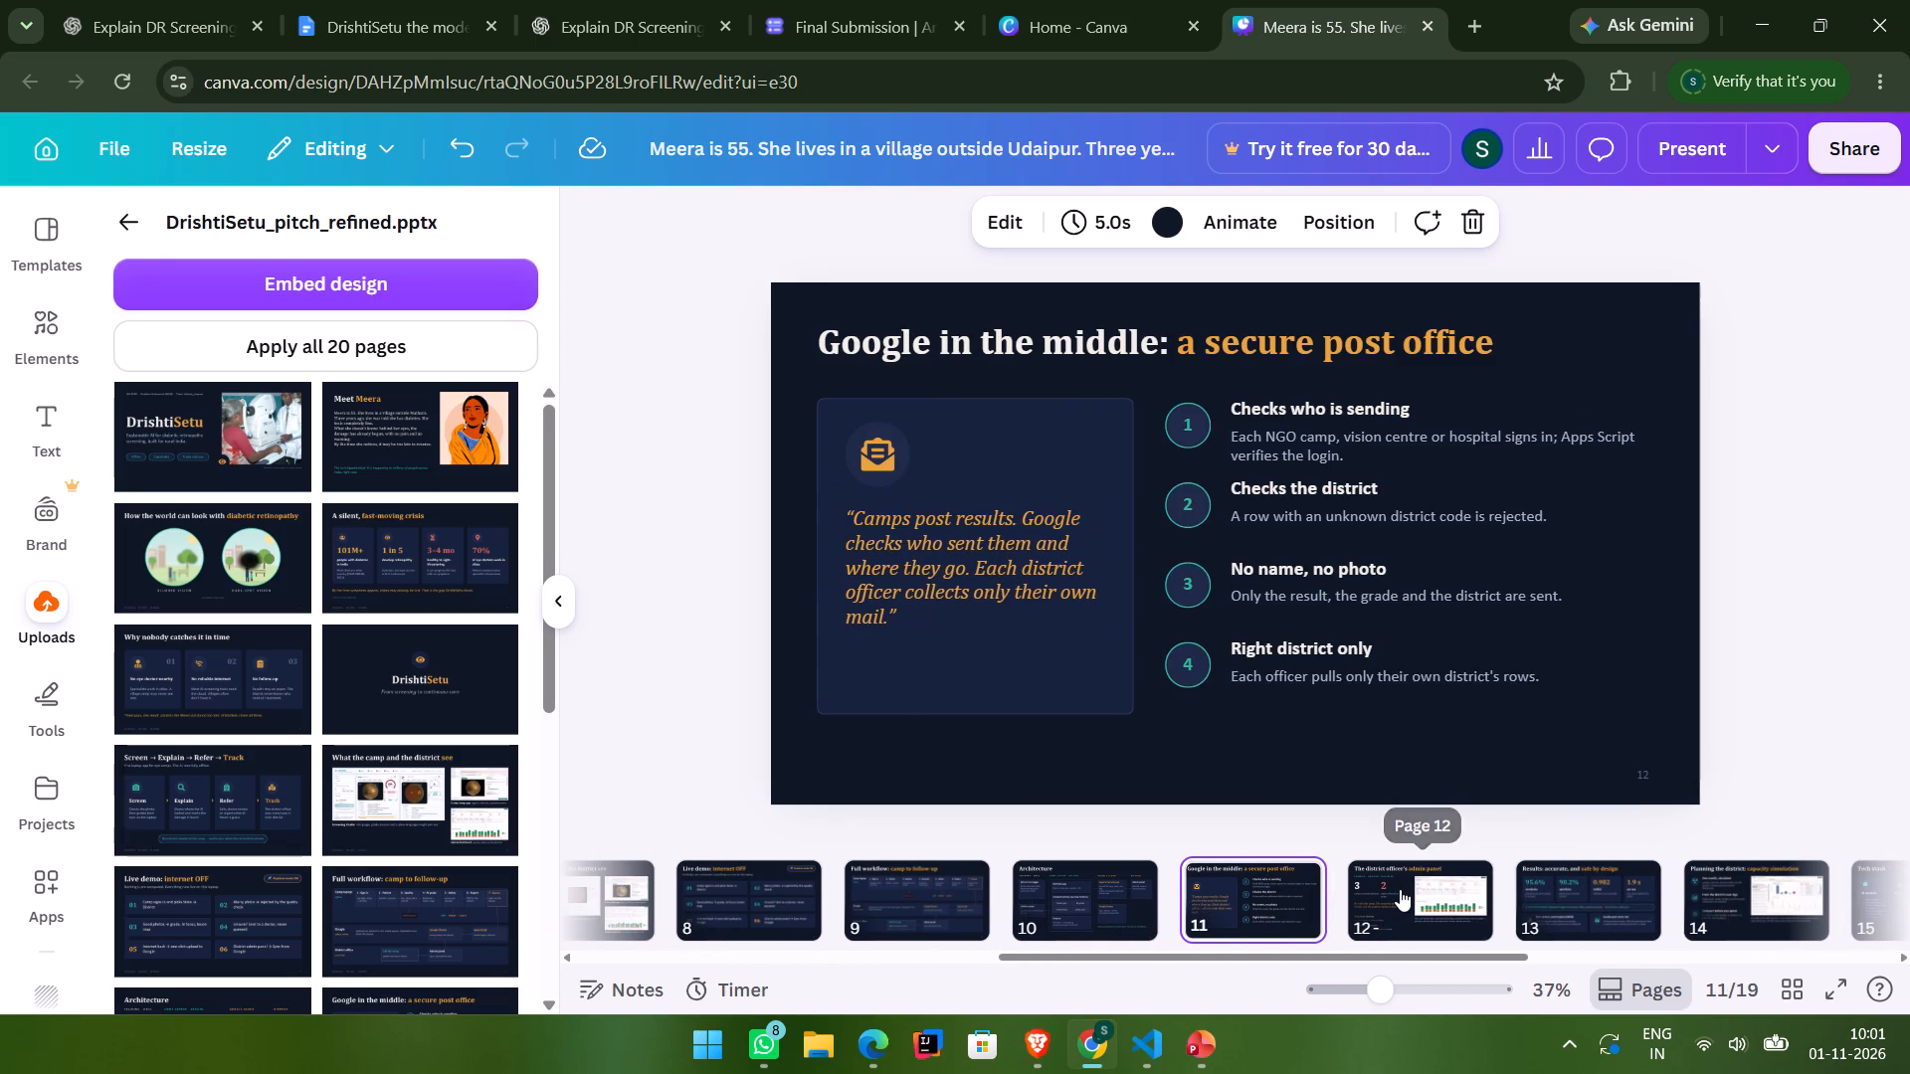
{"action": "scroll", "coordinate": [1400, 889], "scroll_direction": "left", "scroll_amount": 2}
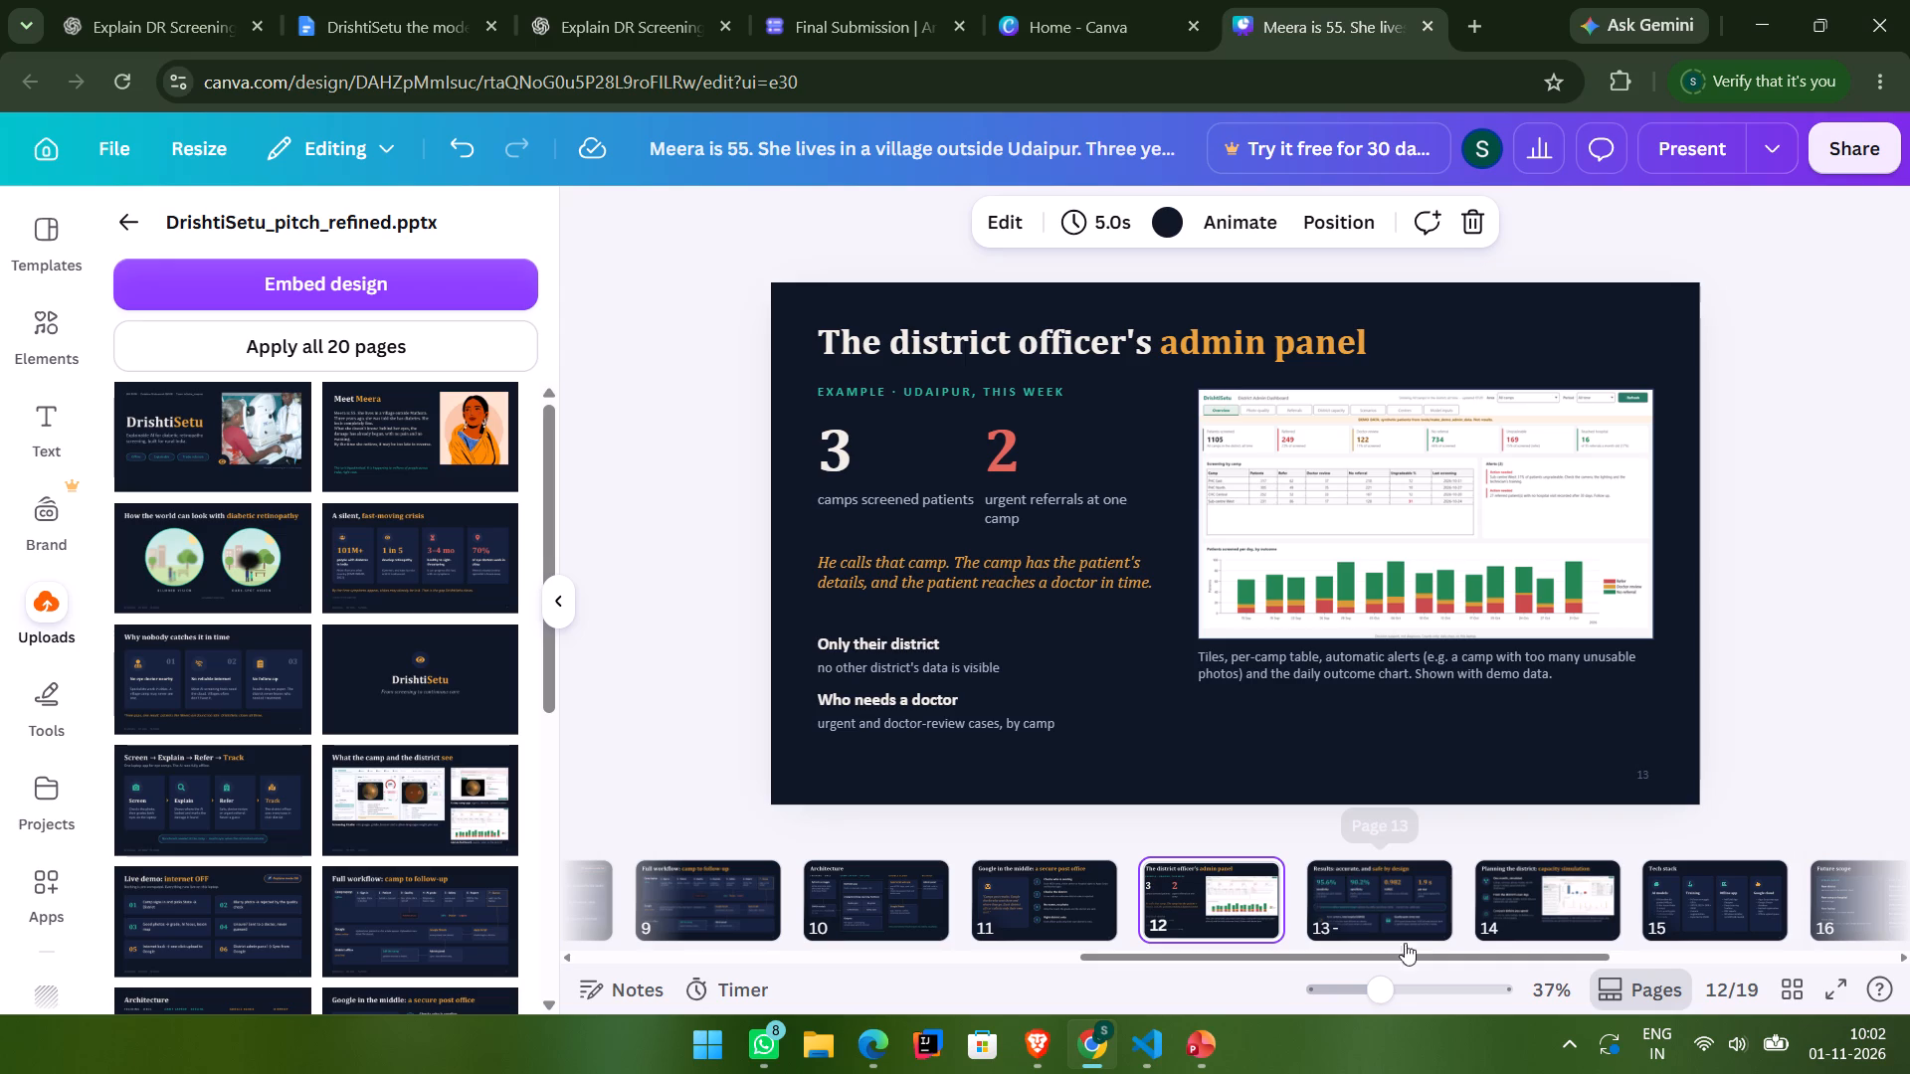
{"action": "left_click", "coordinate": [1431, 887]}
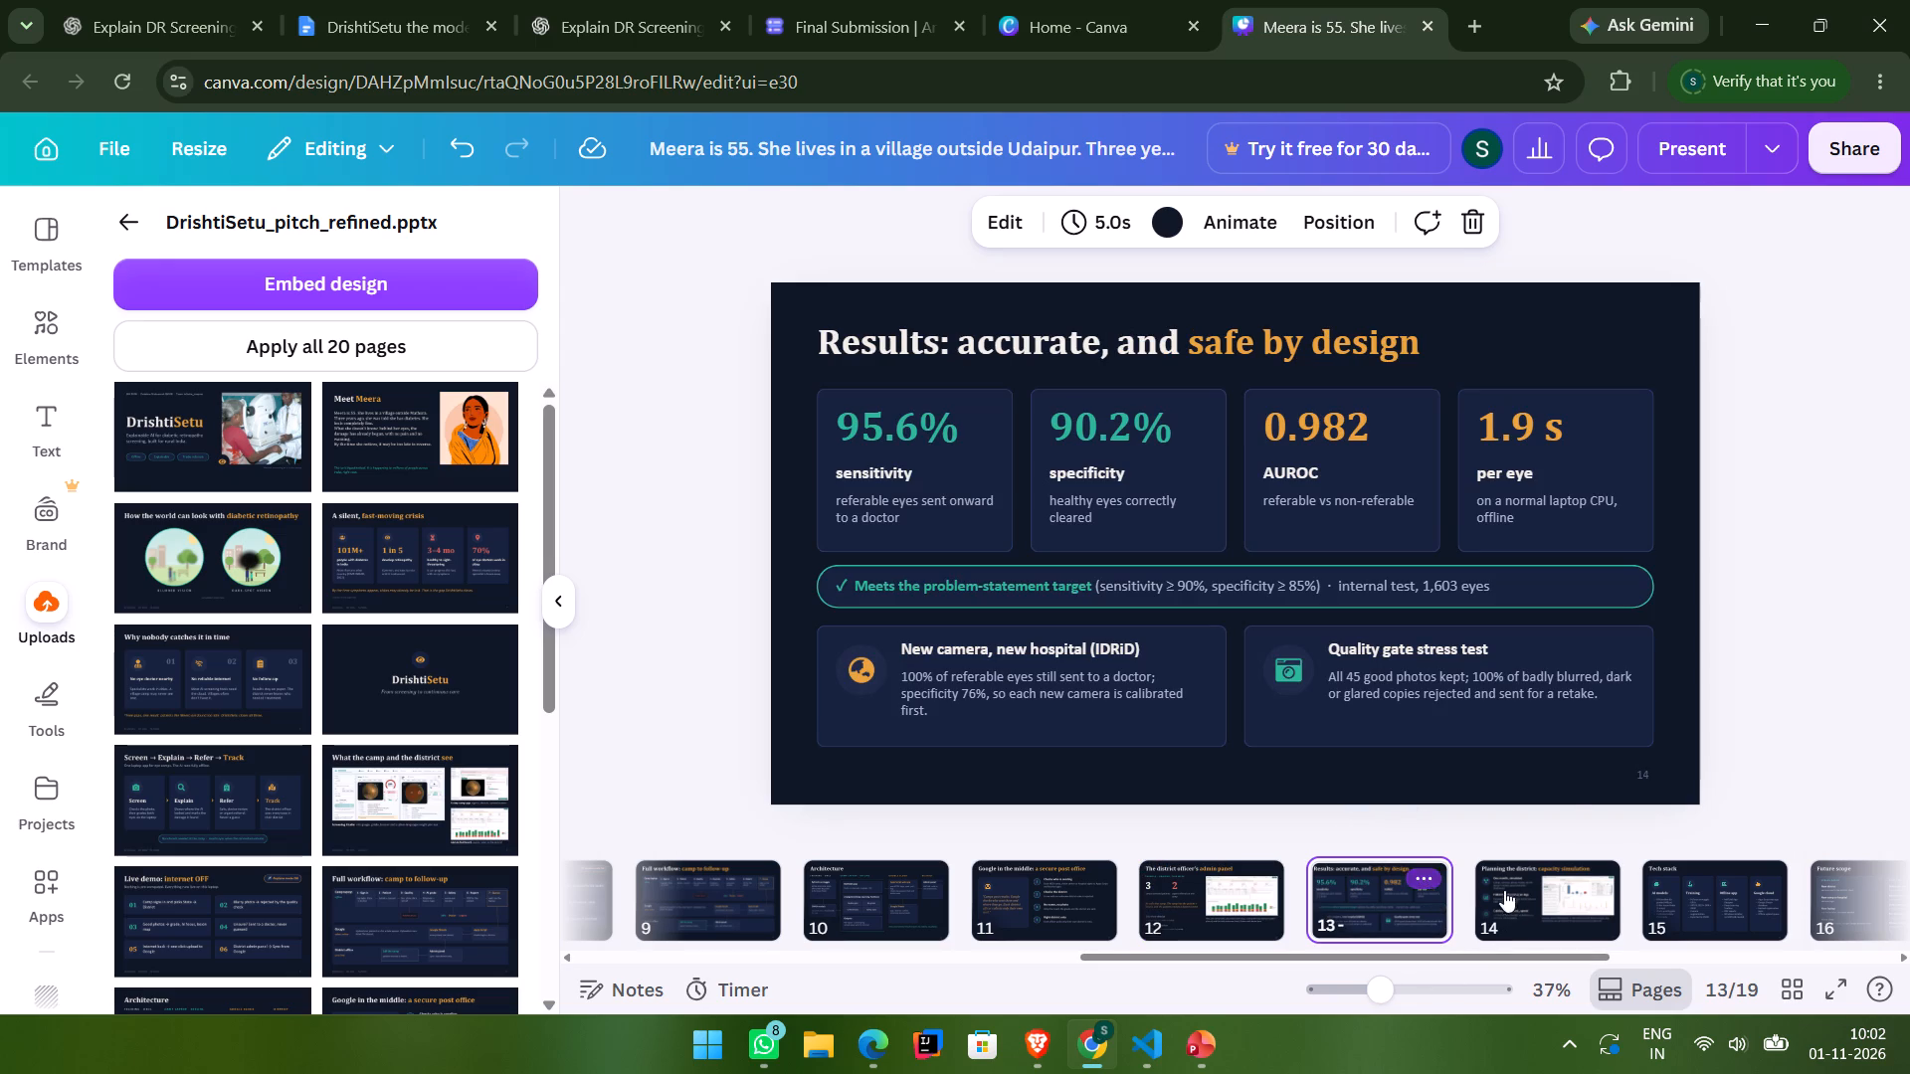
Delete the "Planning the district: capacity simulation" slide.
{"action": "left_click", "coordinate": [1554, 908]}
{"action": "scroll", "coordinate": [1554, 908], "scroll_direction": "left", "scroll_amount": 2}
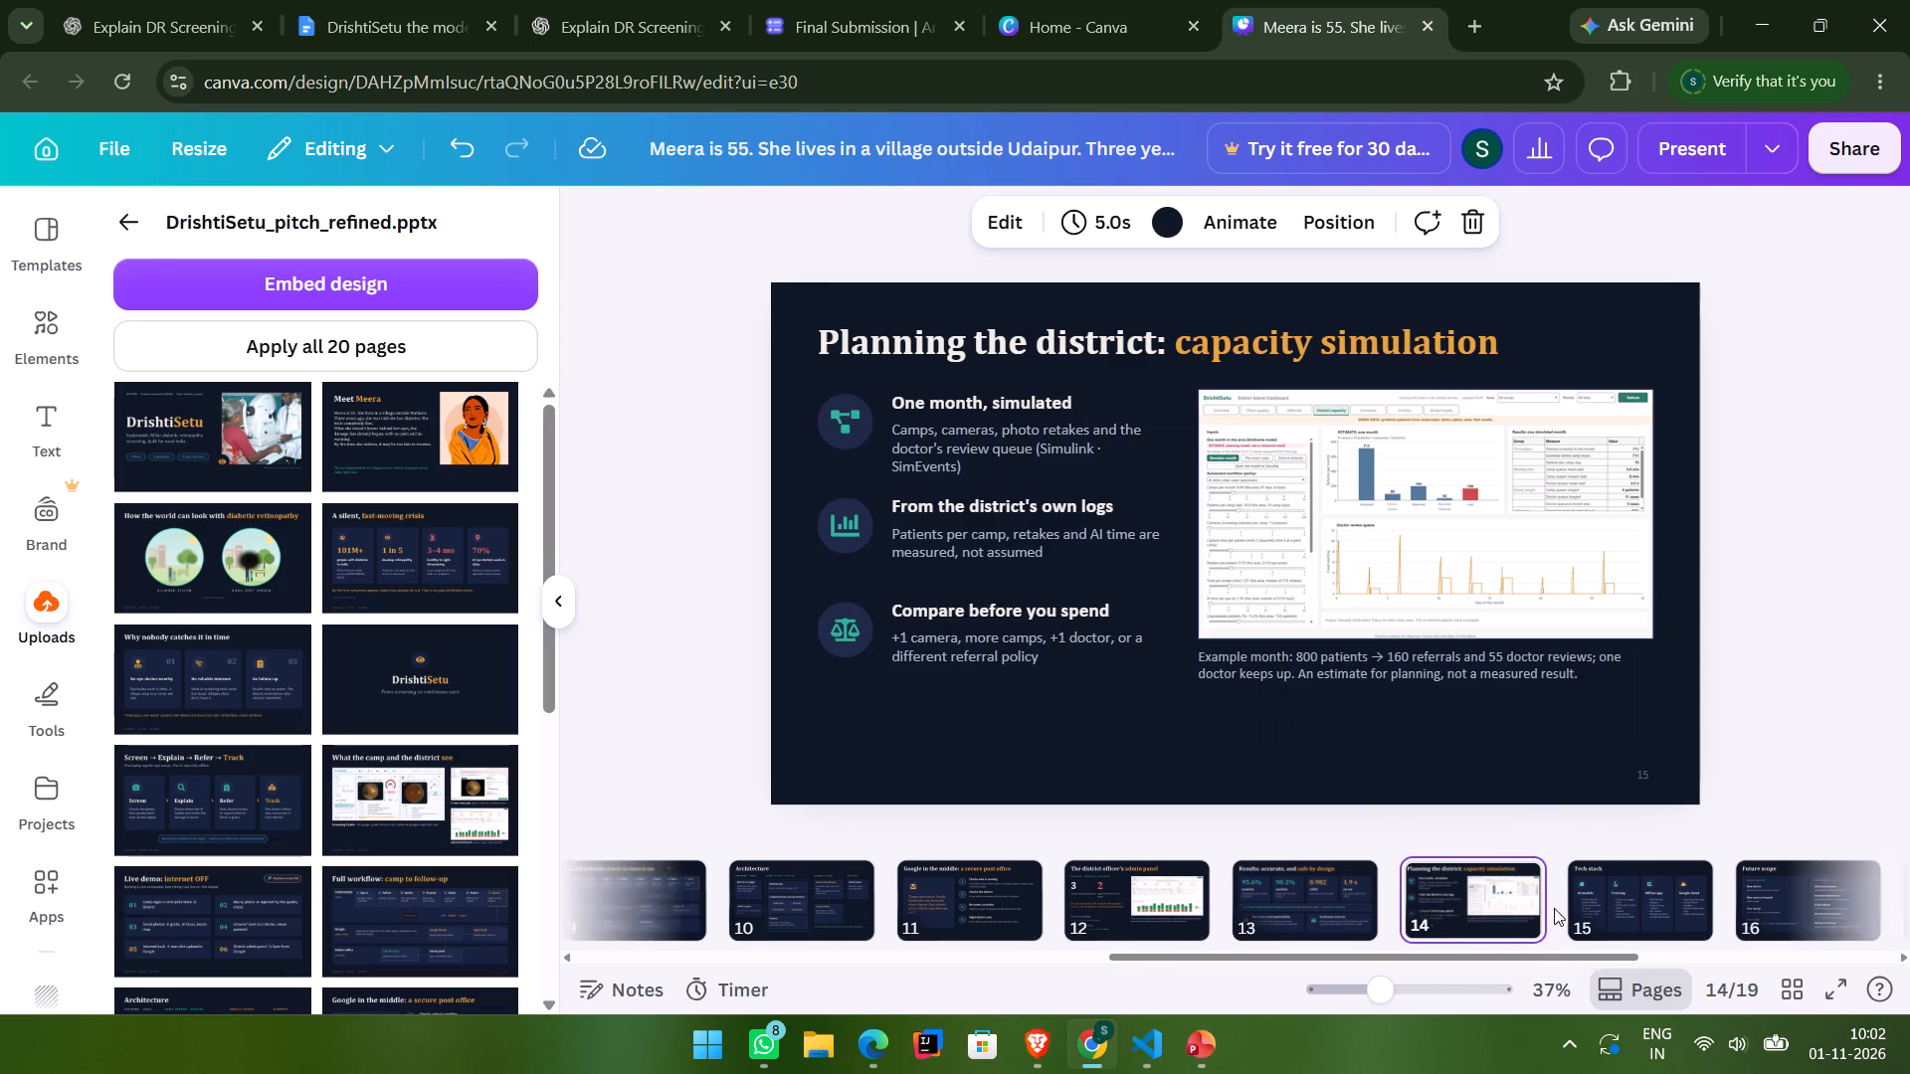
{"action": "scroll", "coordinate": [1554, 908], "scroll_direction": "left", "scroll_amount": 4}
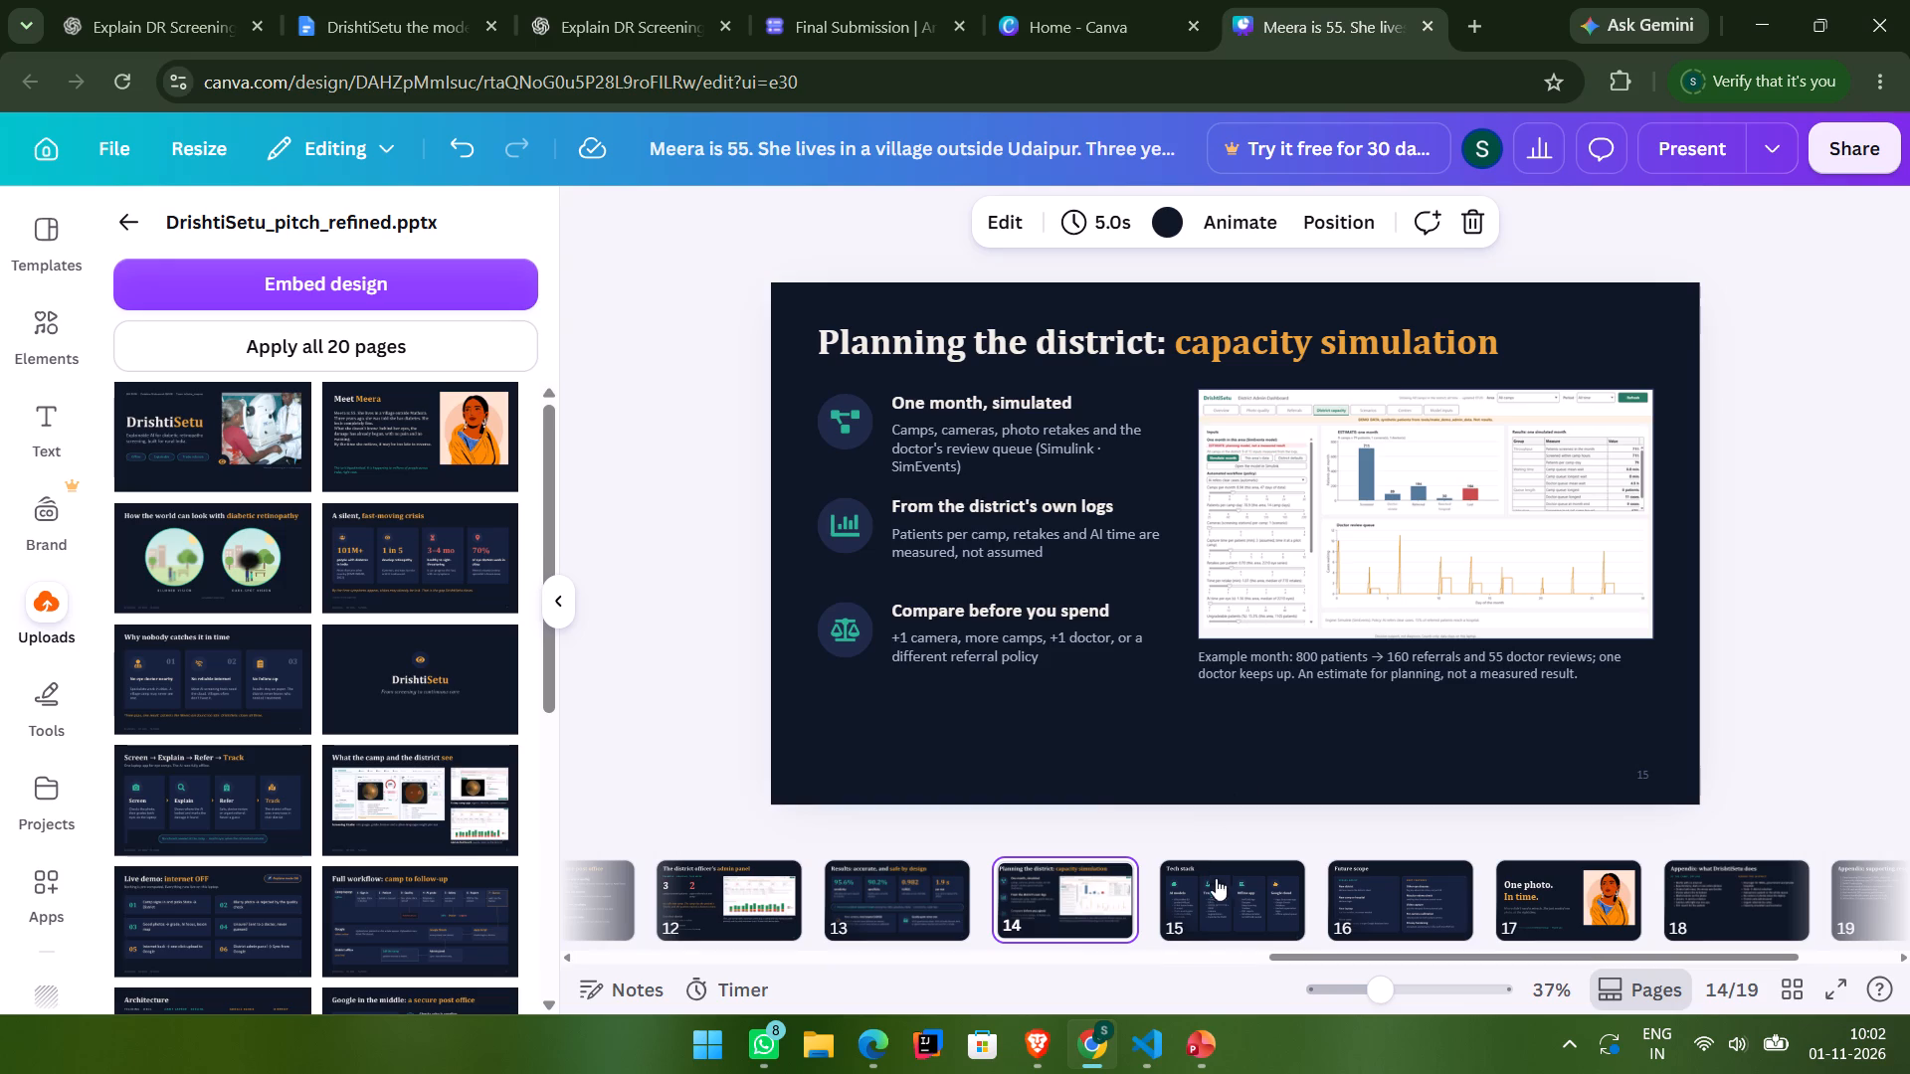
{"action": "key", "text": "Delete"}
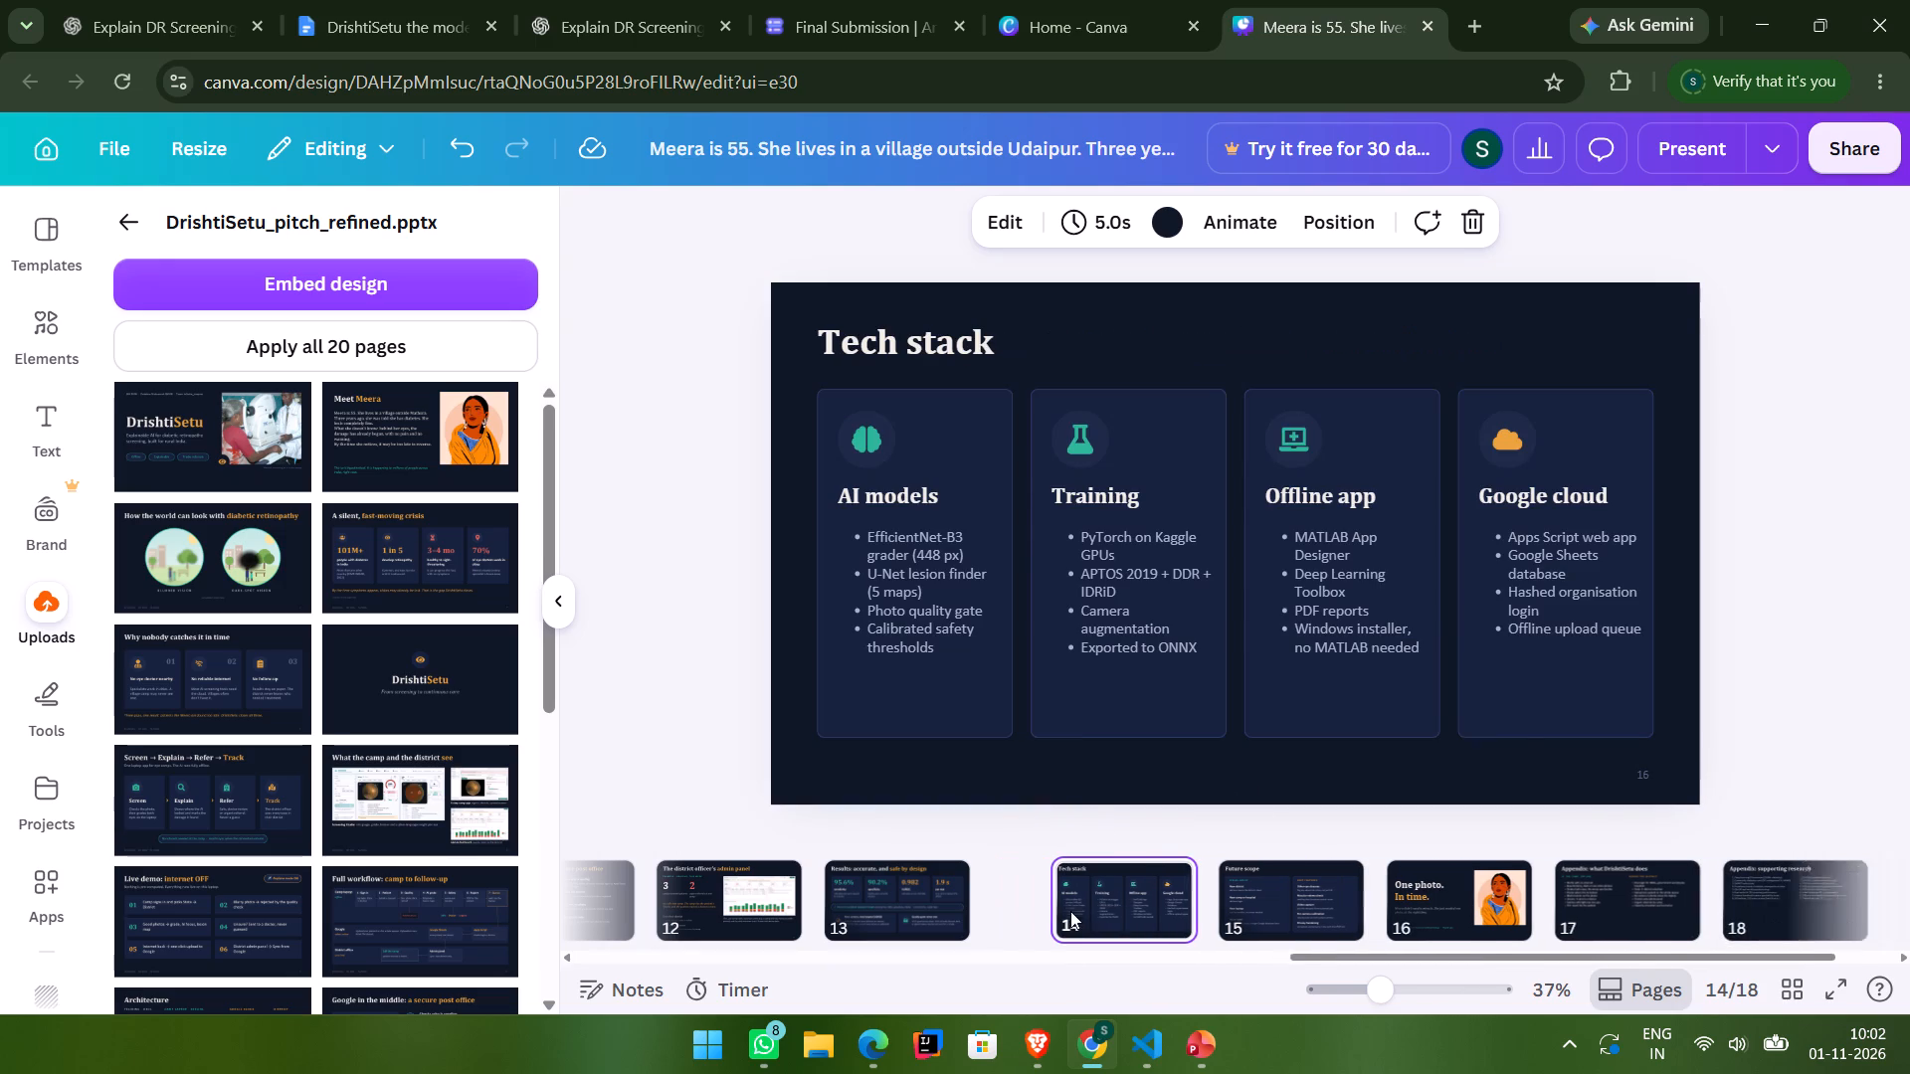
Check the Future scope and "One photo. In time." slides, and delete both appendix slides that follow them.
{"action": "left_click", "coordinate": [1220, 903]}
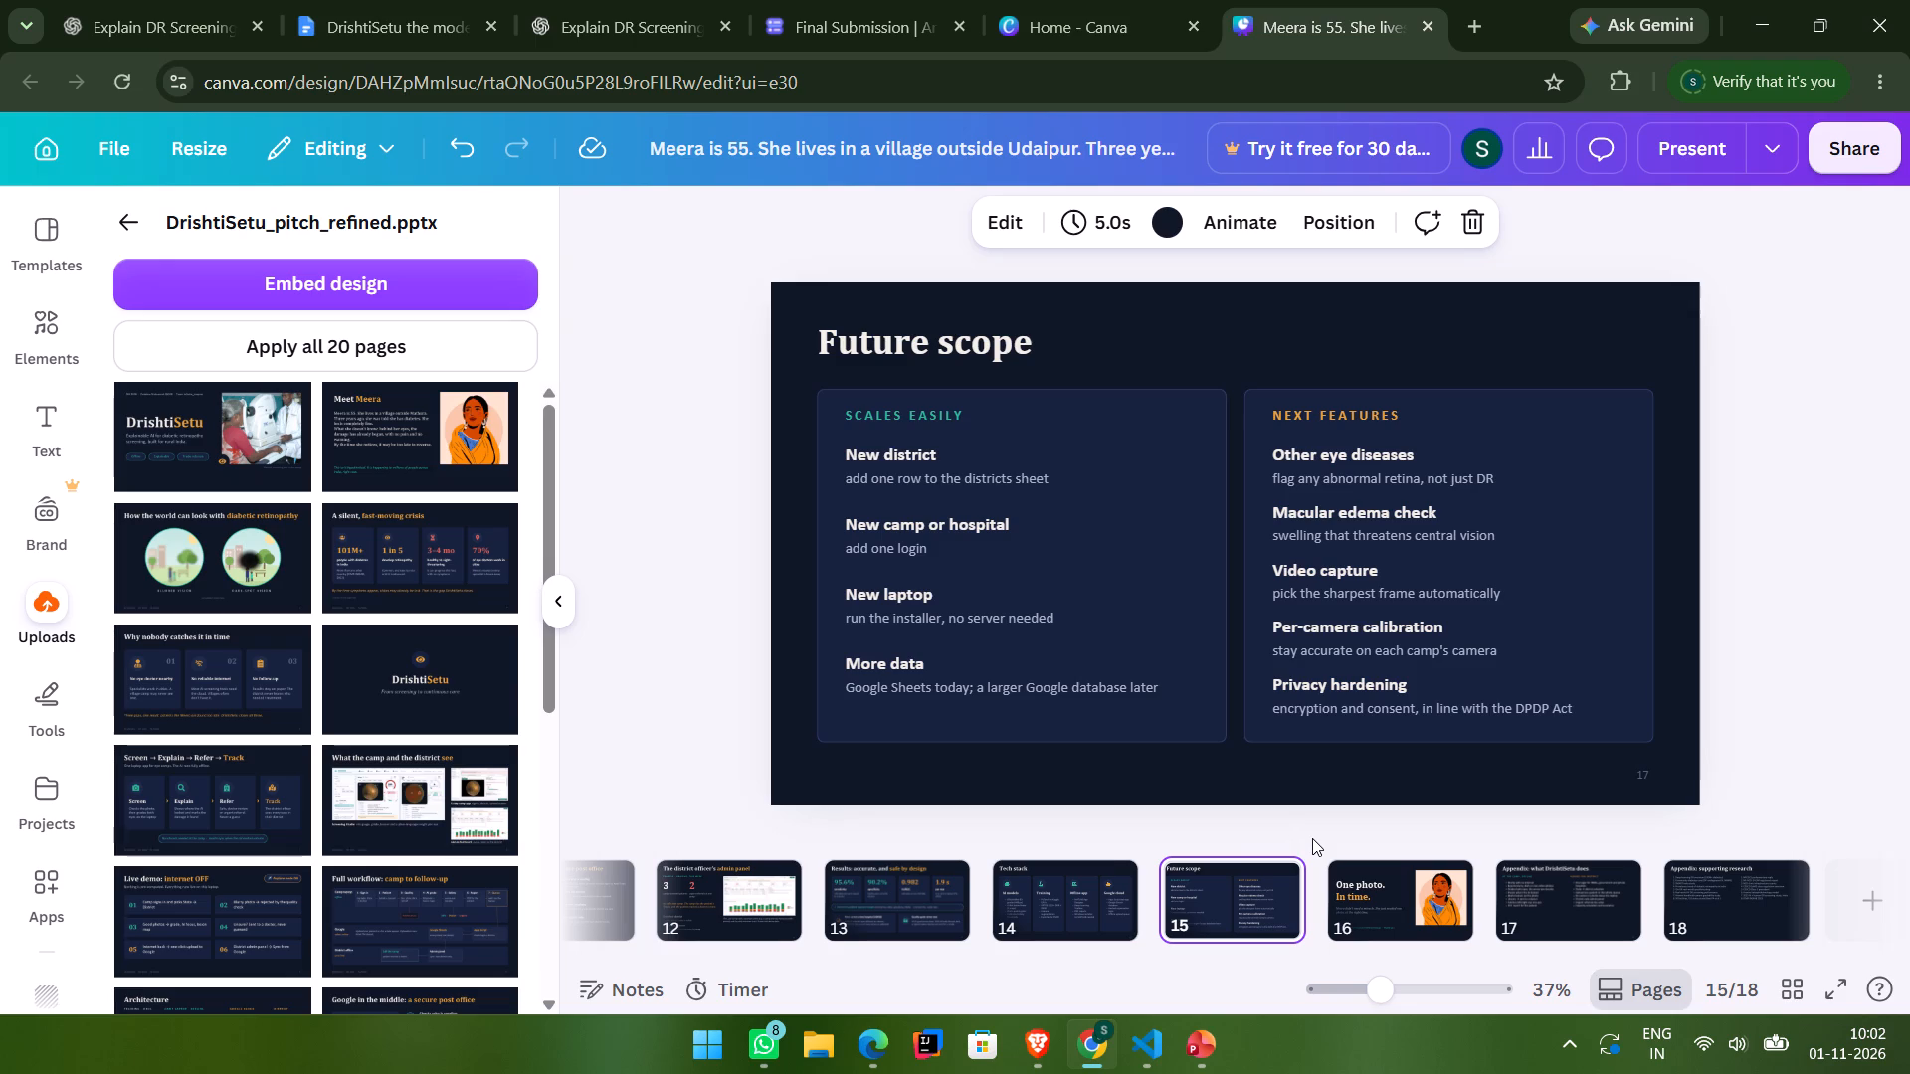
{"action": "left_click", "coordinate": [1431, 911]}
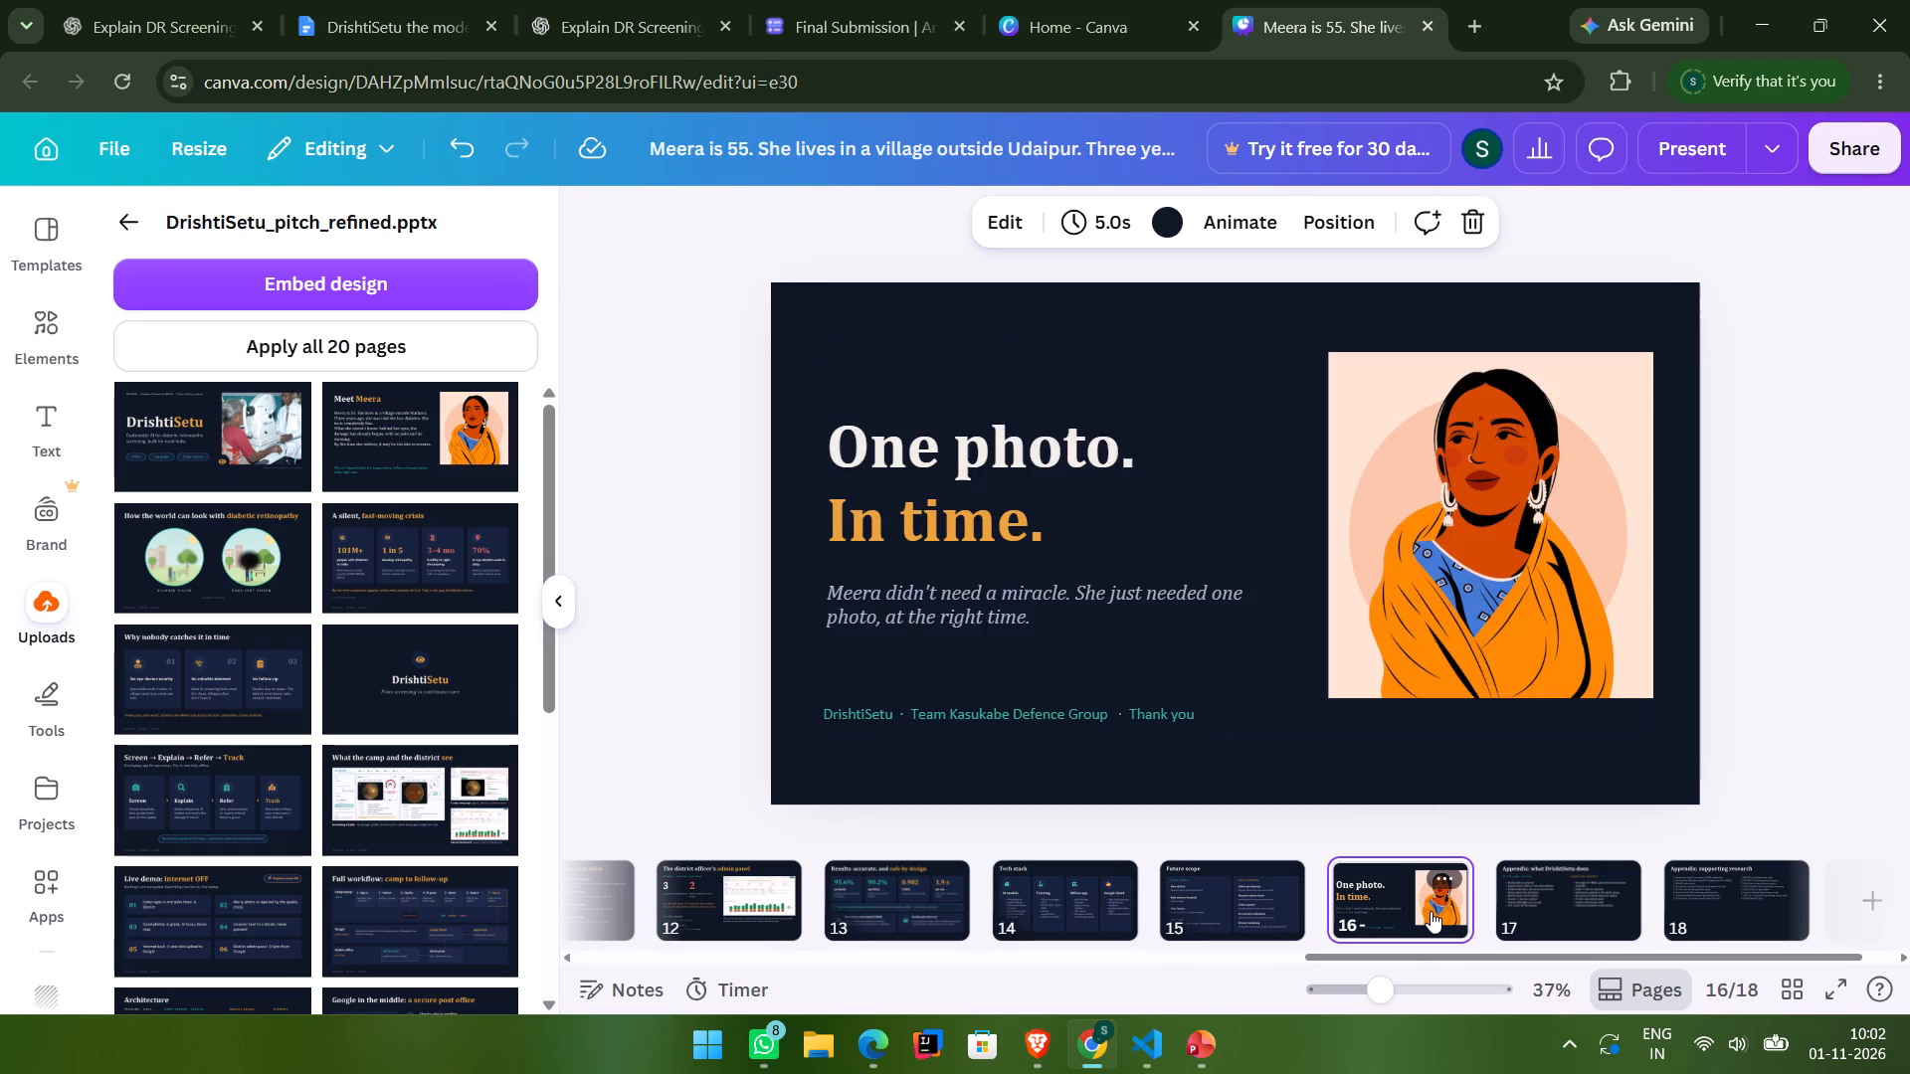
{"action": "left_click", "coordinate": [1509, 913]}
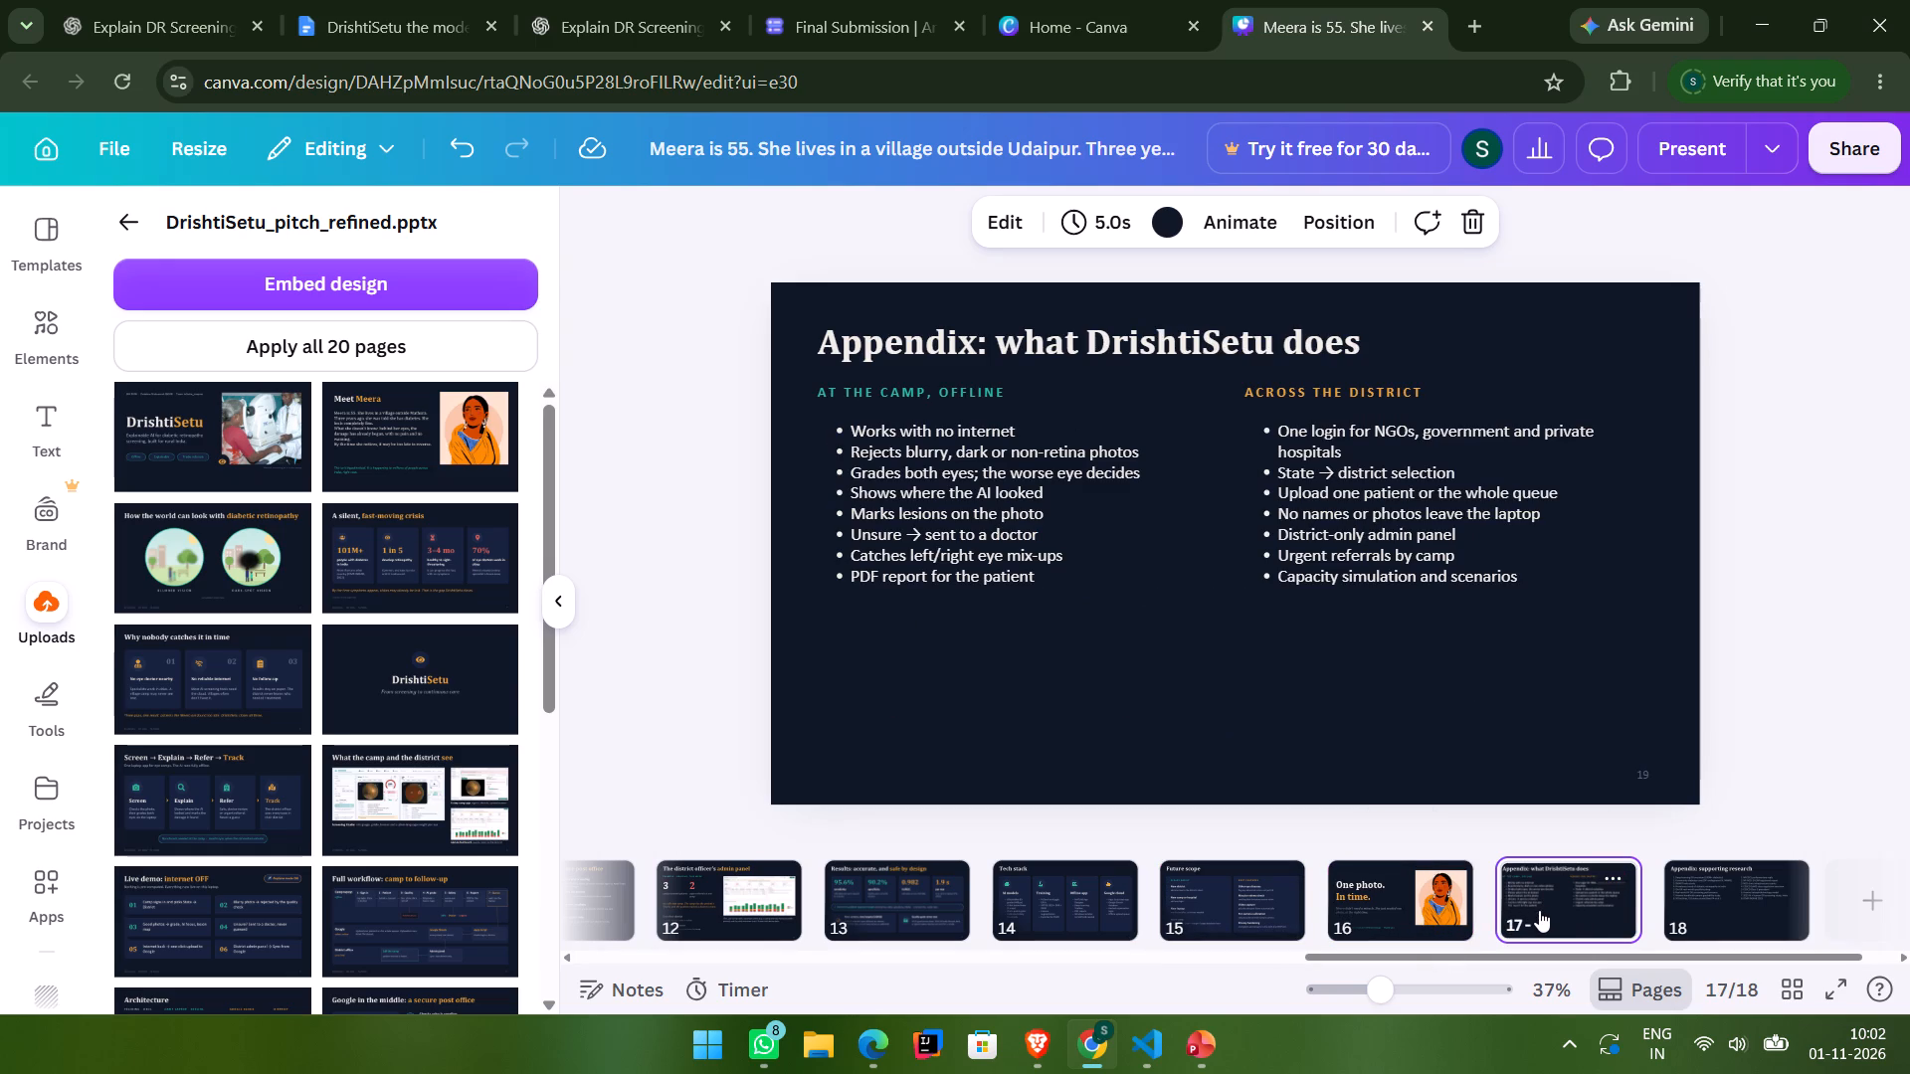
{"action": "key", "text": "Delete"}
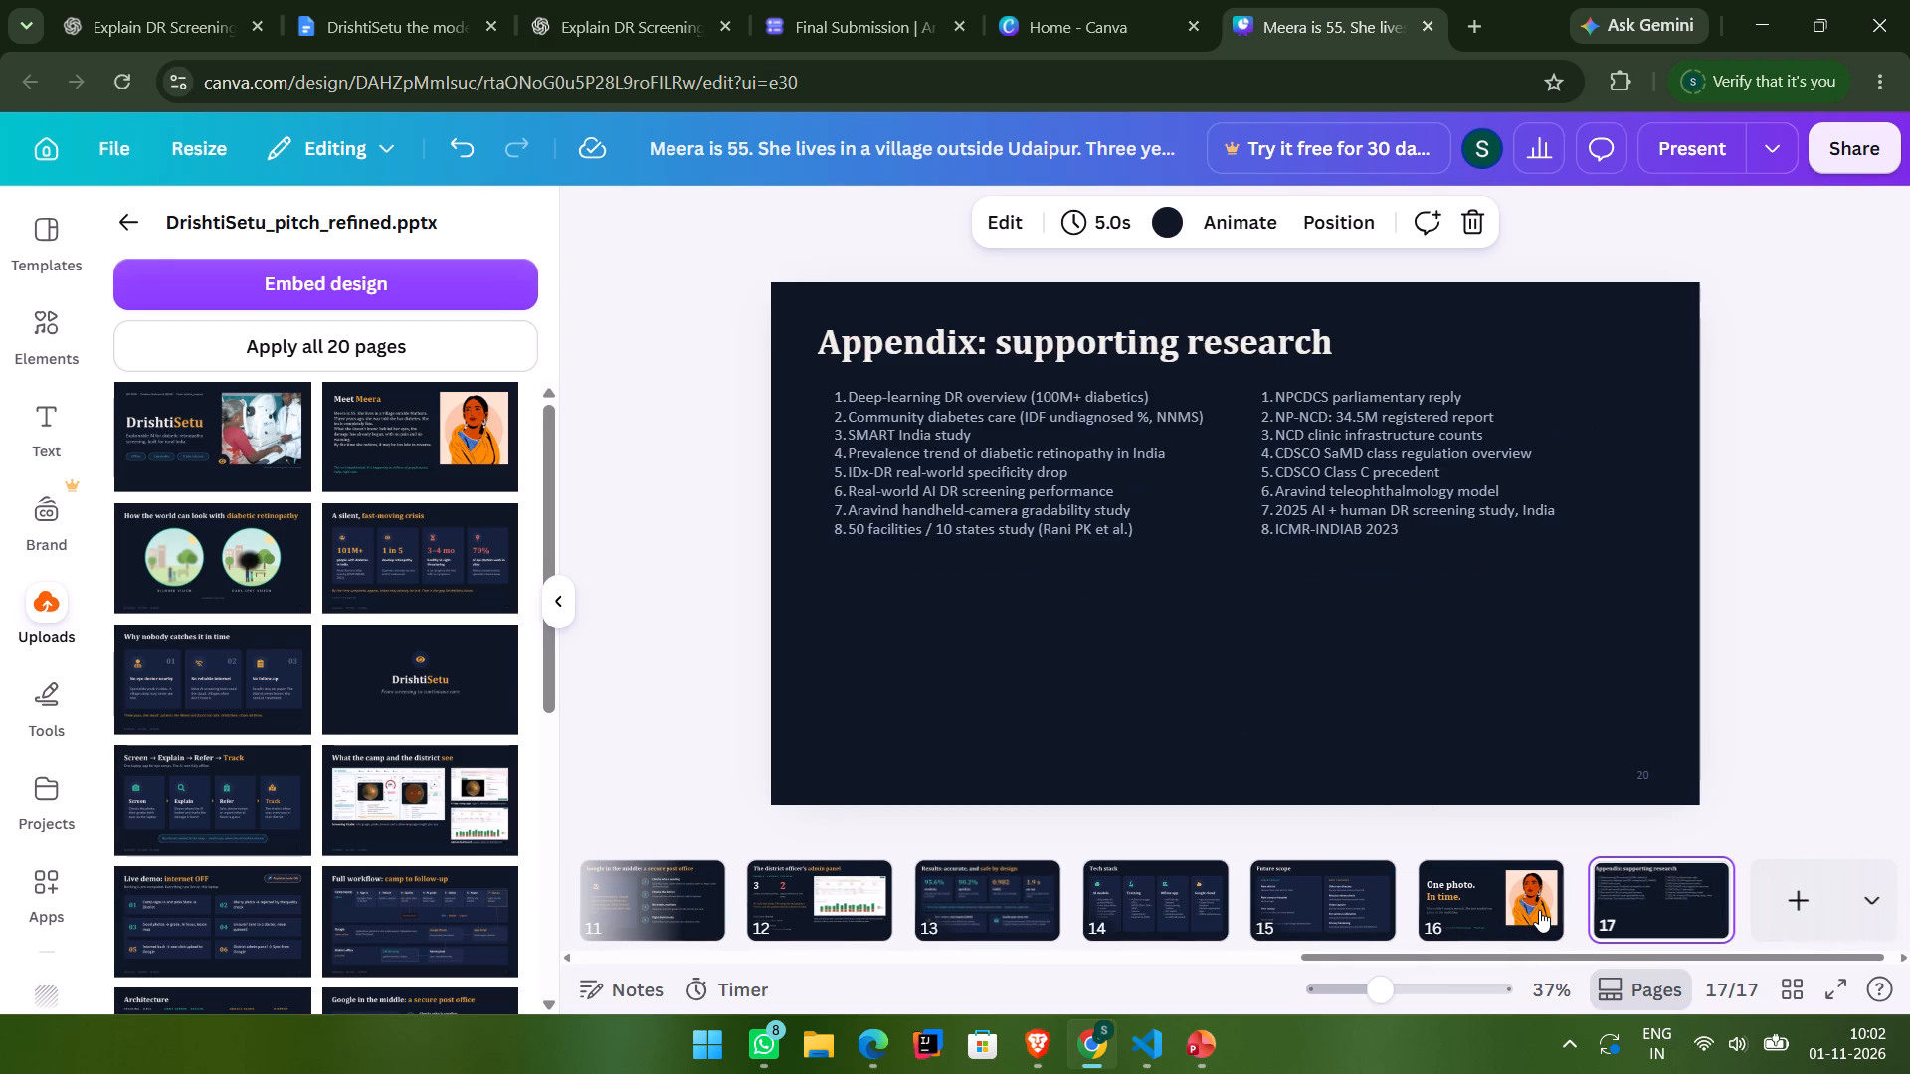
{"action": "key", "text": "Delete"}
Download all pages of the presentation as a PDF with the Digital preset.
{"action": "scroll", "coordinate": [1539, 910], "scroll_direction": "right", "scroll_amount": 12}
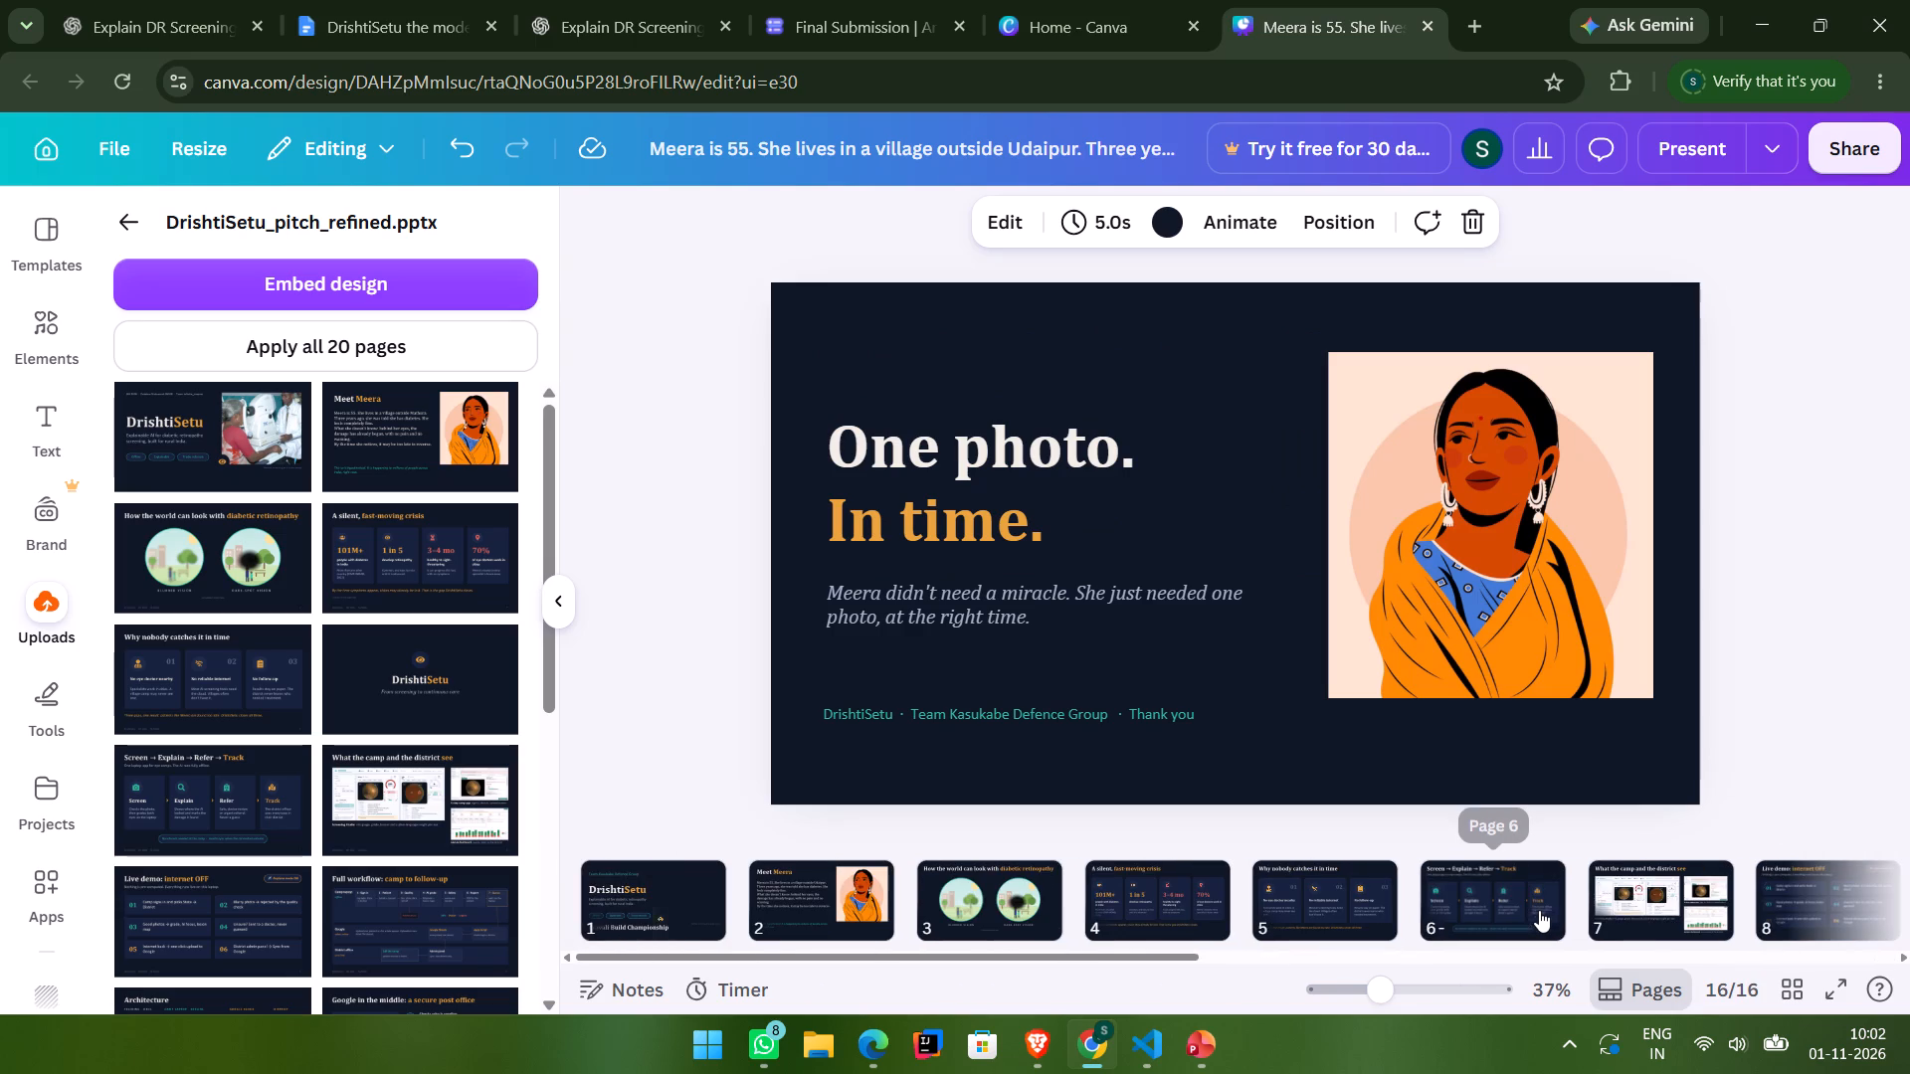
{"action": "left_click", "coordinate": [1873, 170]}
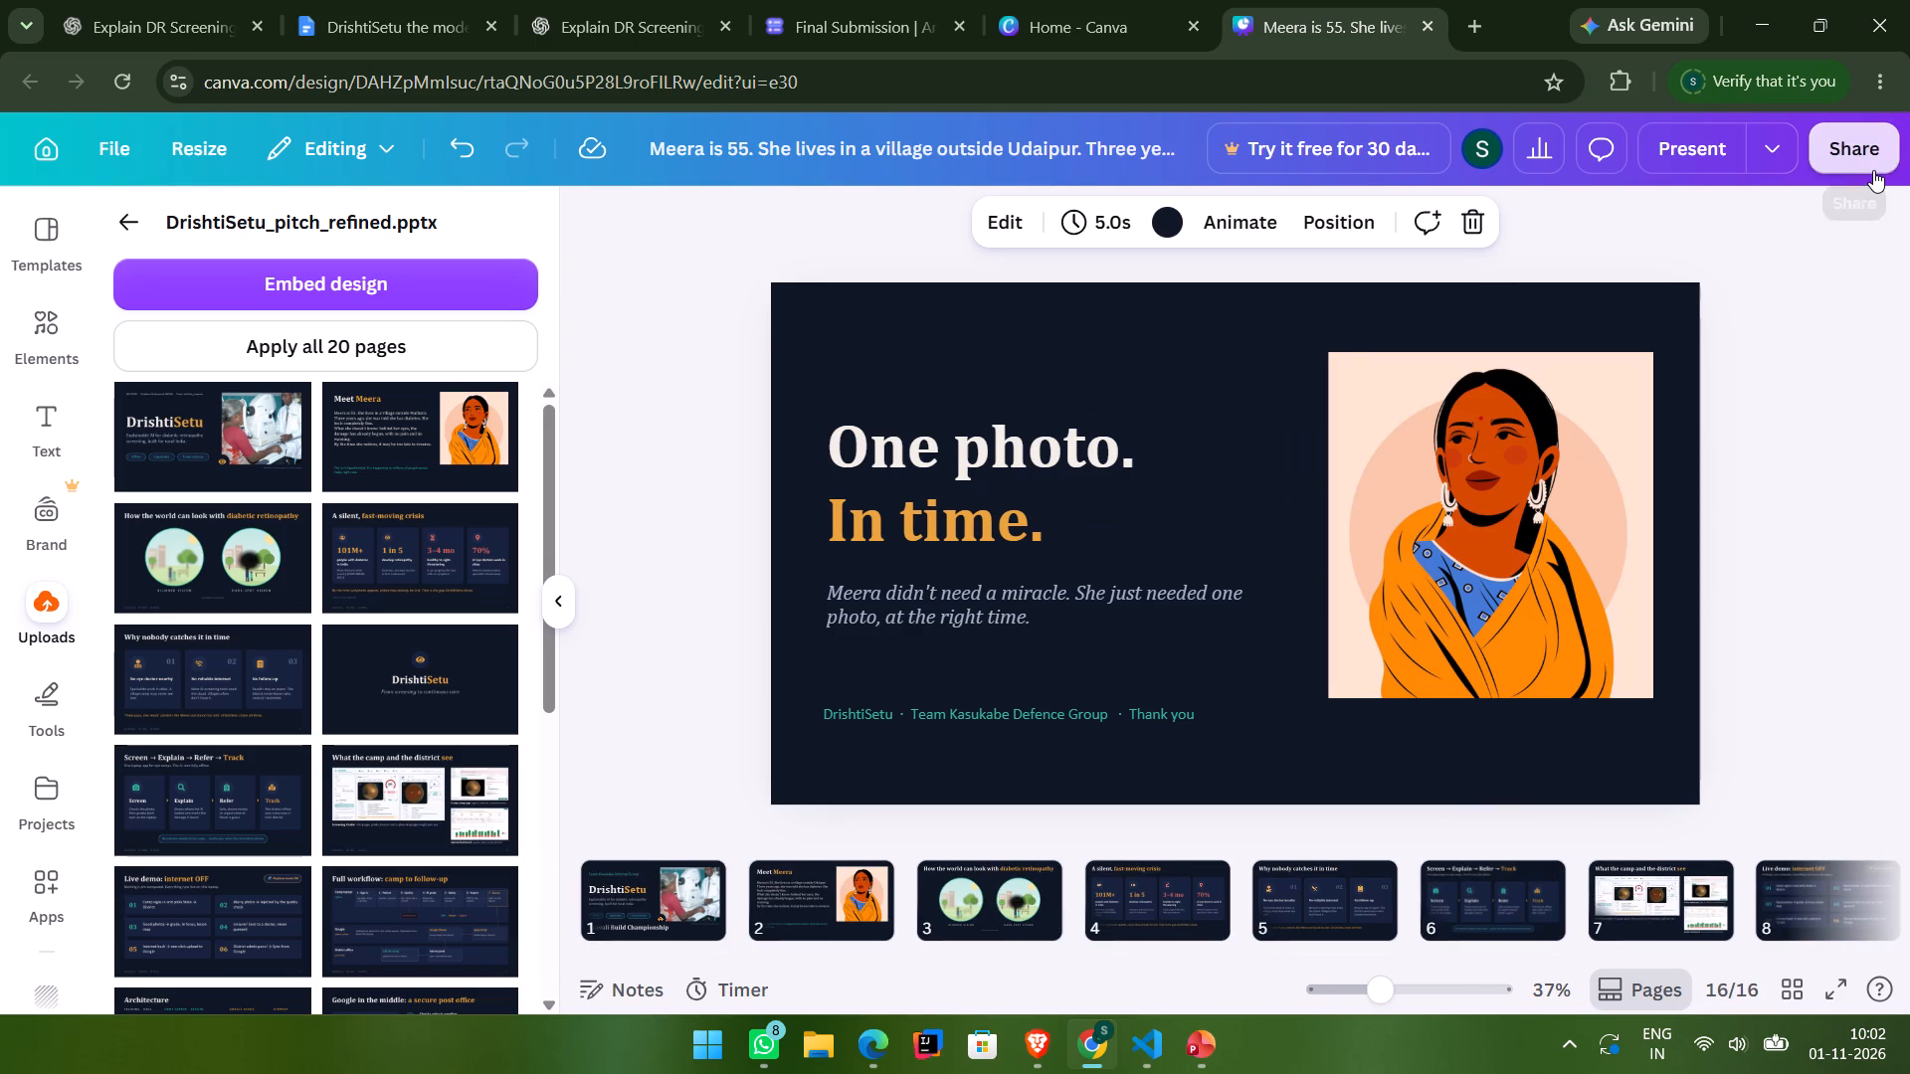
{"action": "left_click", "coordinate": [1460, 782]}
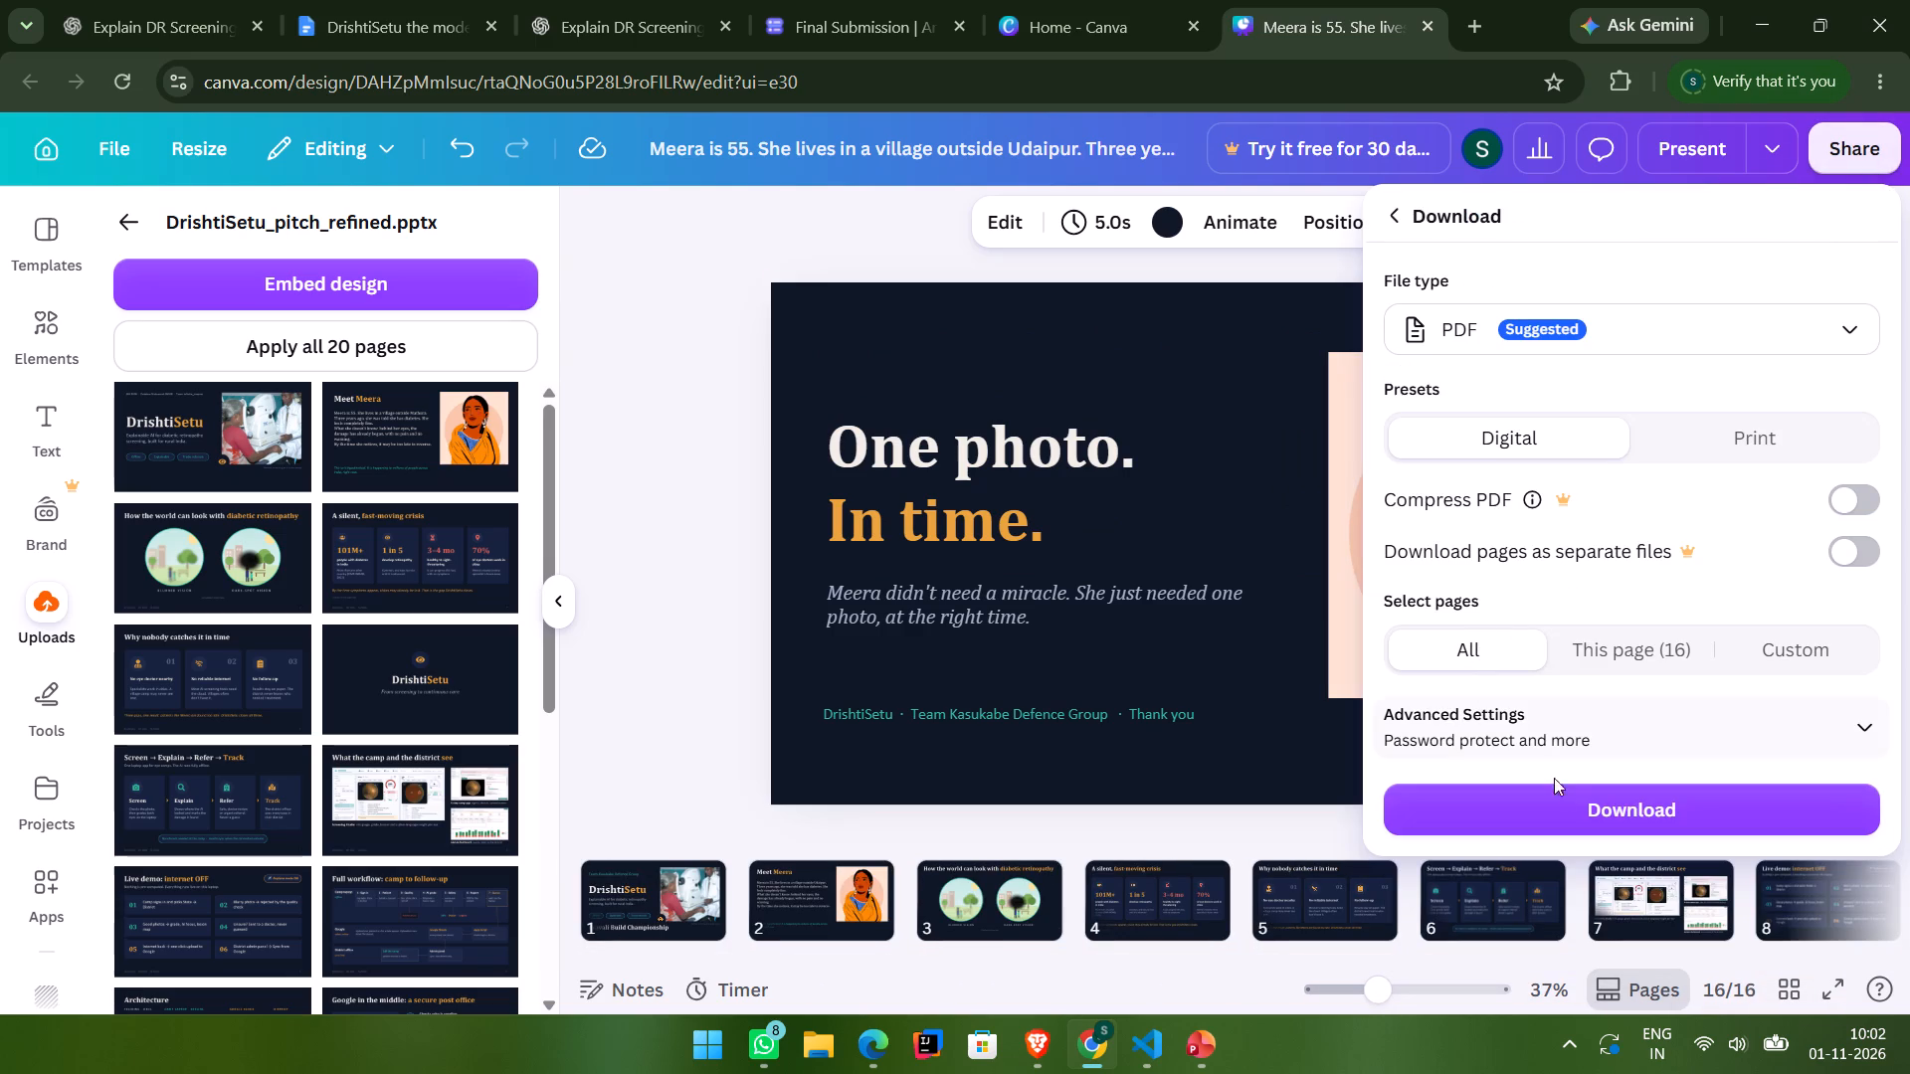
{"action": "left_click", "coordinate": [1603, 827]}
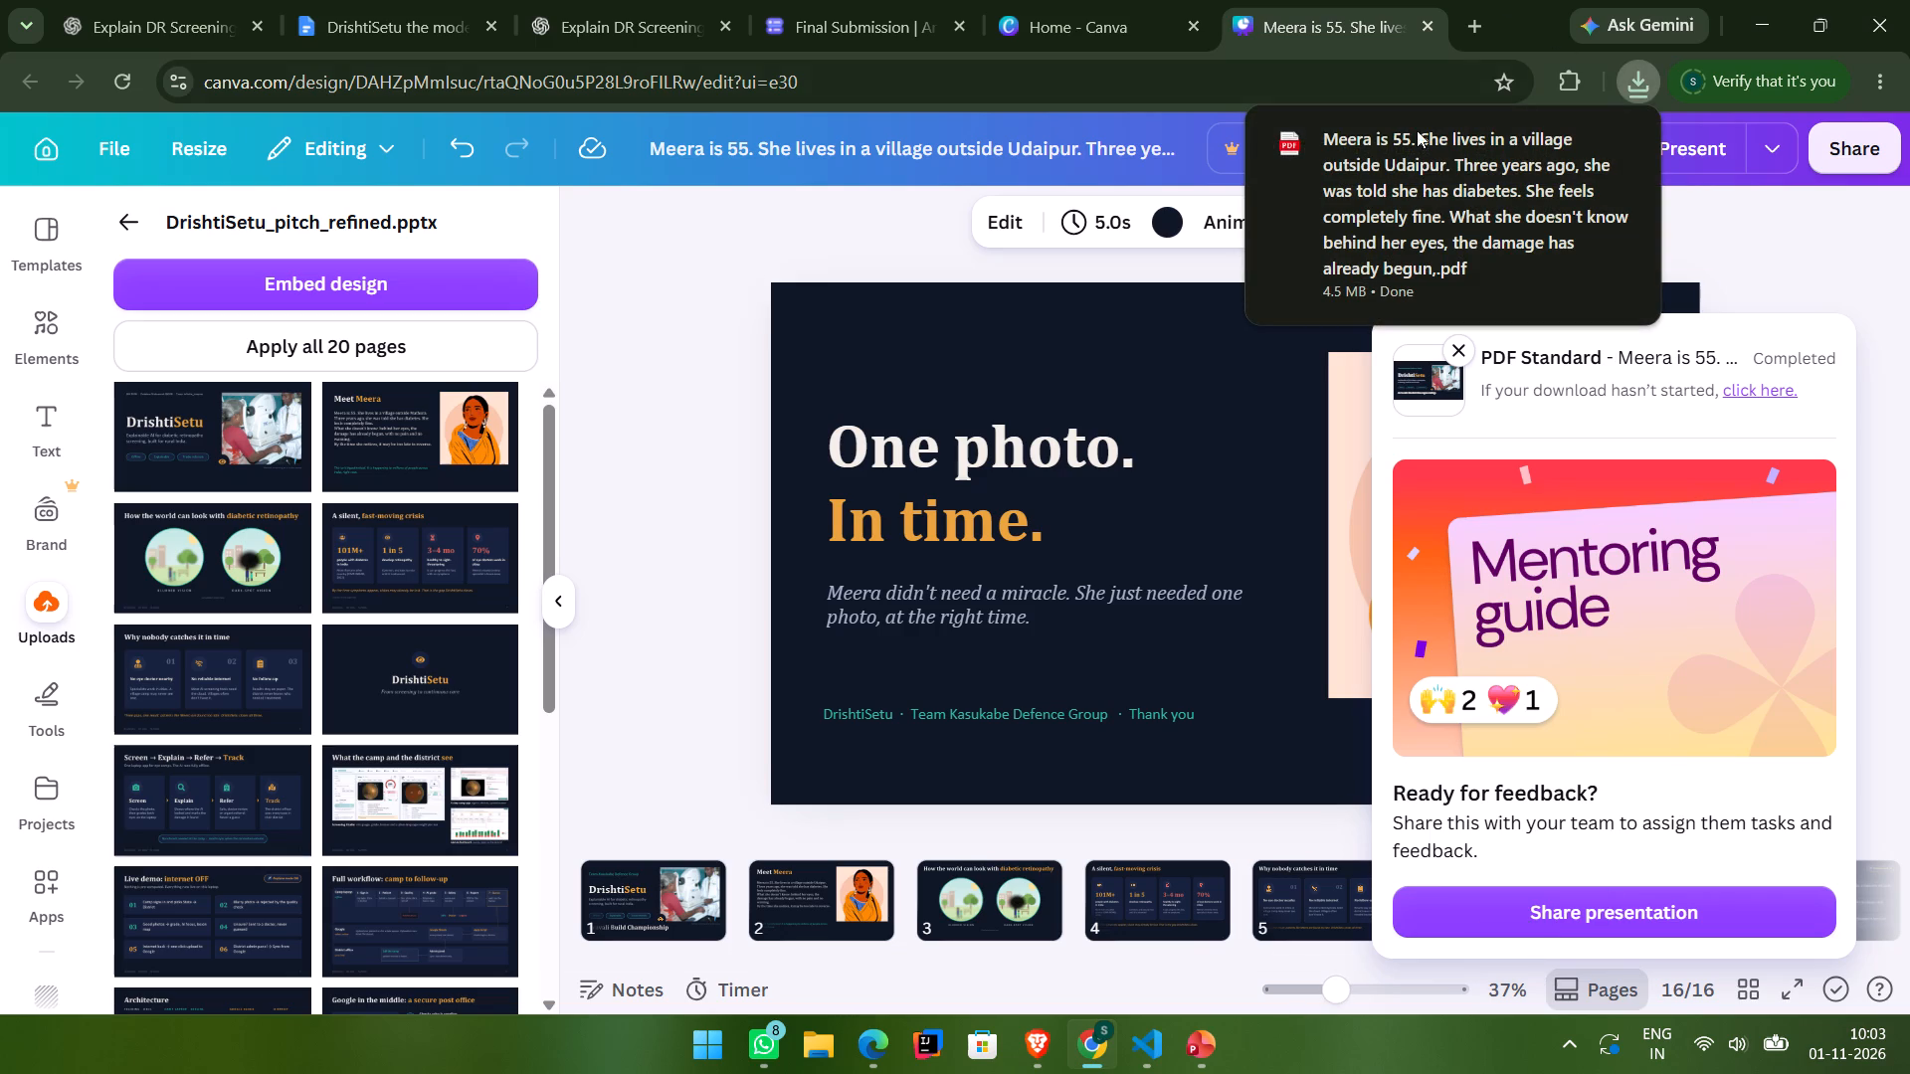
Take the downloaded pitch PDF from the browser's recent downloads and carry it out of the browser.
{"action": "left_click", "coordinate": [1407, 194]}
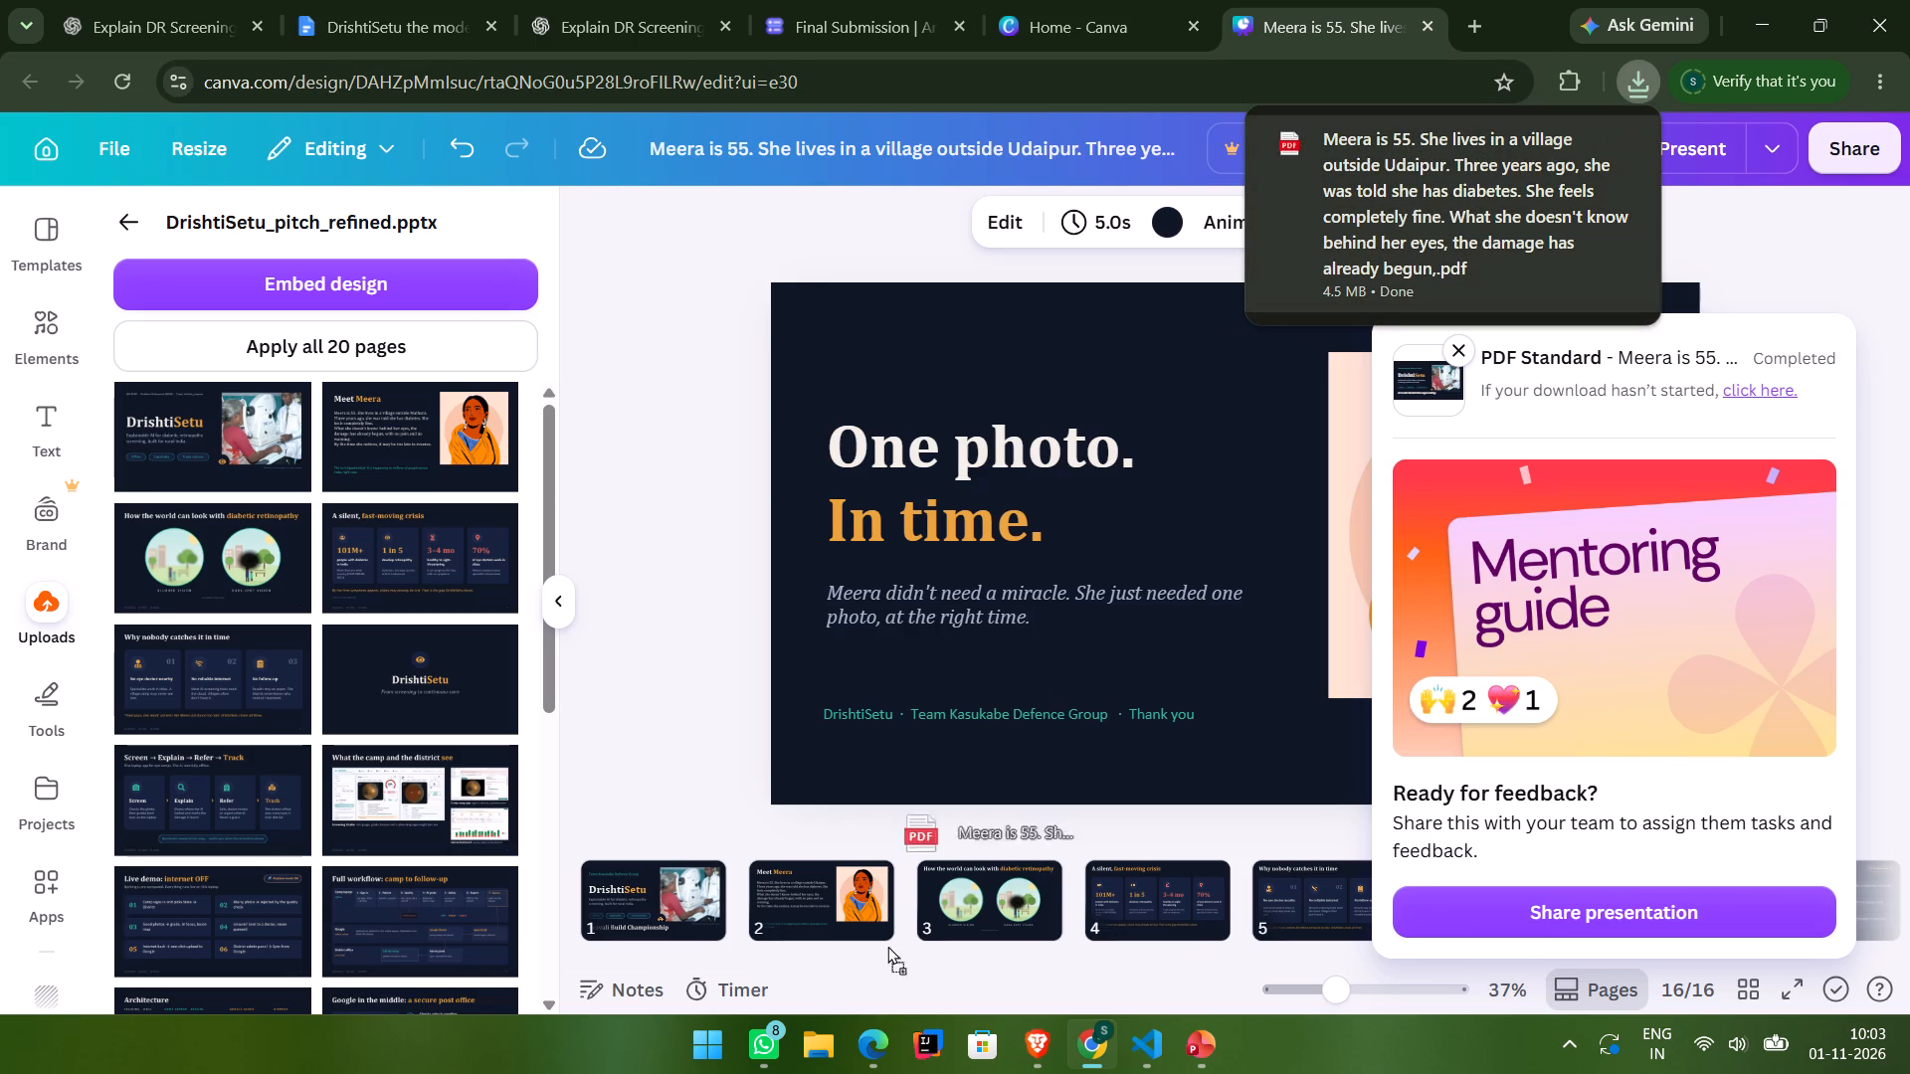
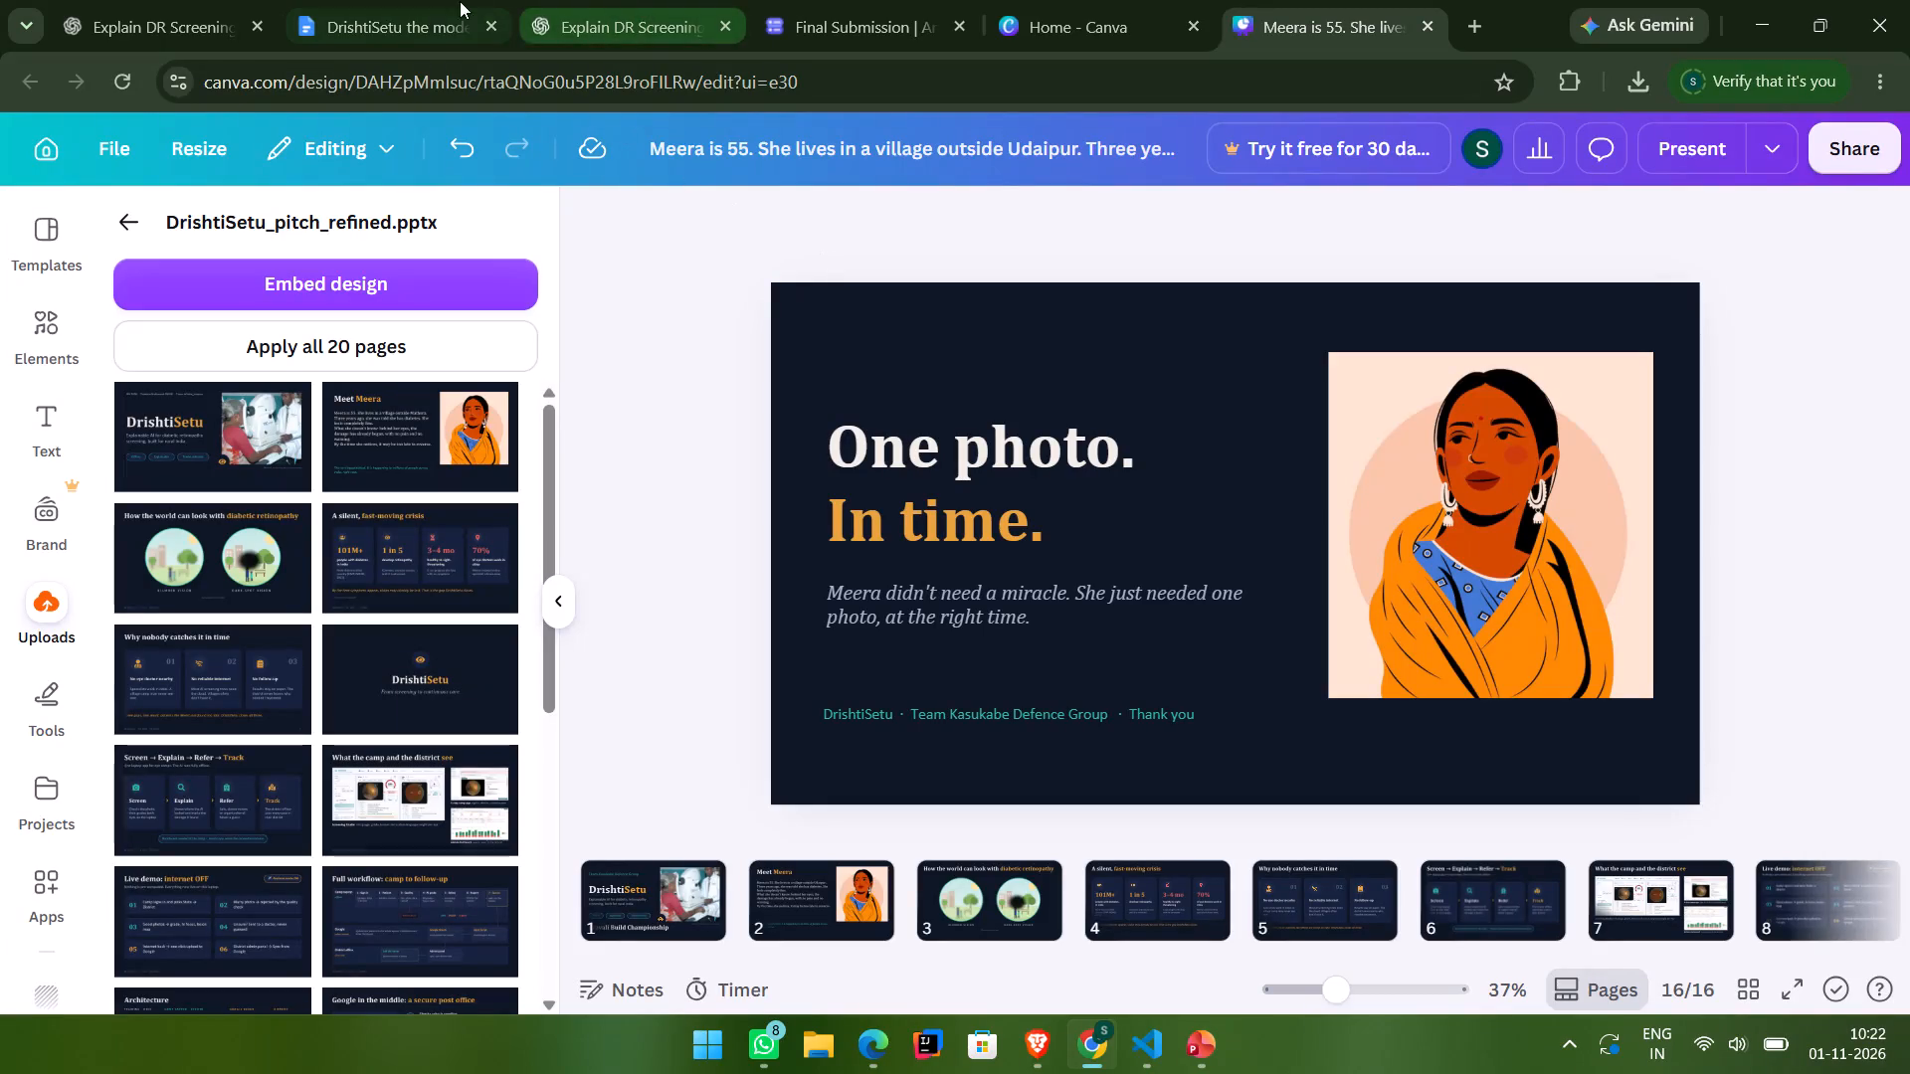
Search the web in a new tab for "aravali build championship" and open its Google Developer Groups event page.
{"action": "left_click", "coordinate": [362, 9]}
{"action": "left_click", "coordinate": [814, 4]}
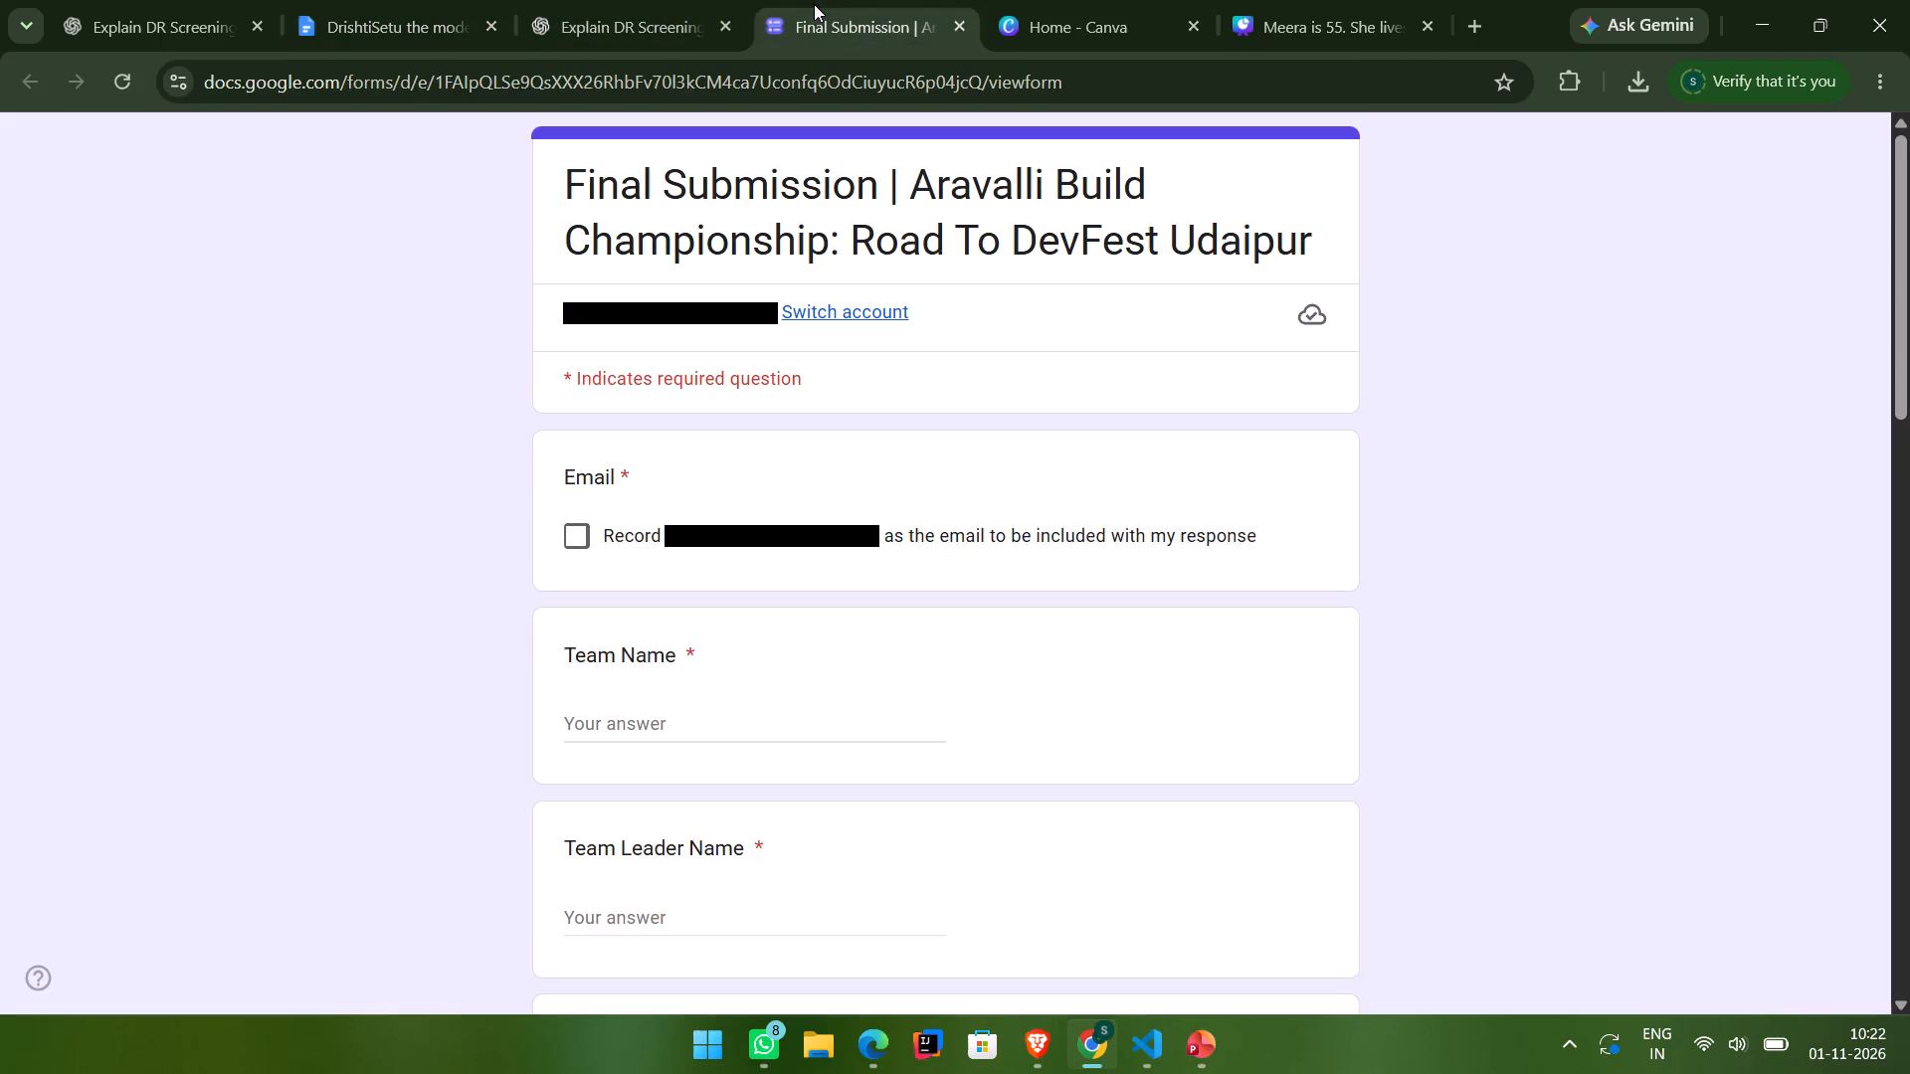
{"action": "left_click", "coordinate": [1045, 6]}
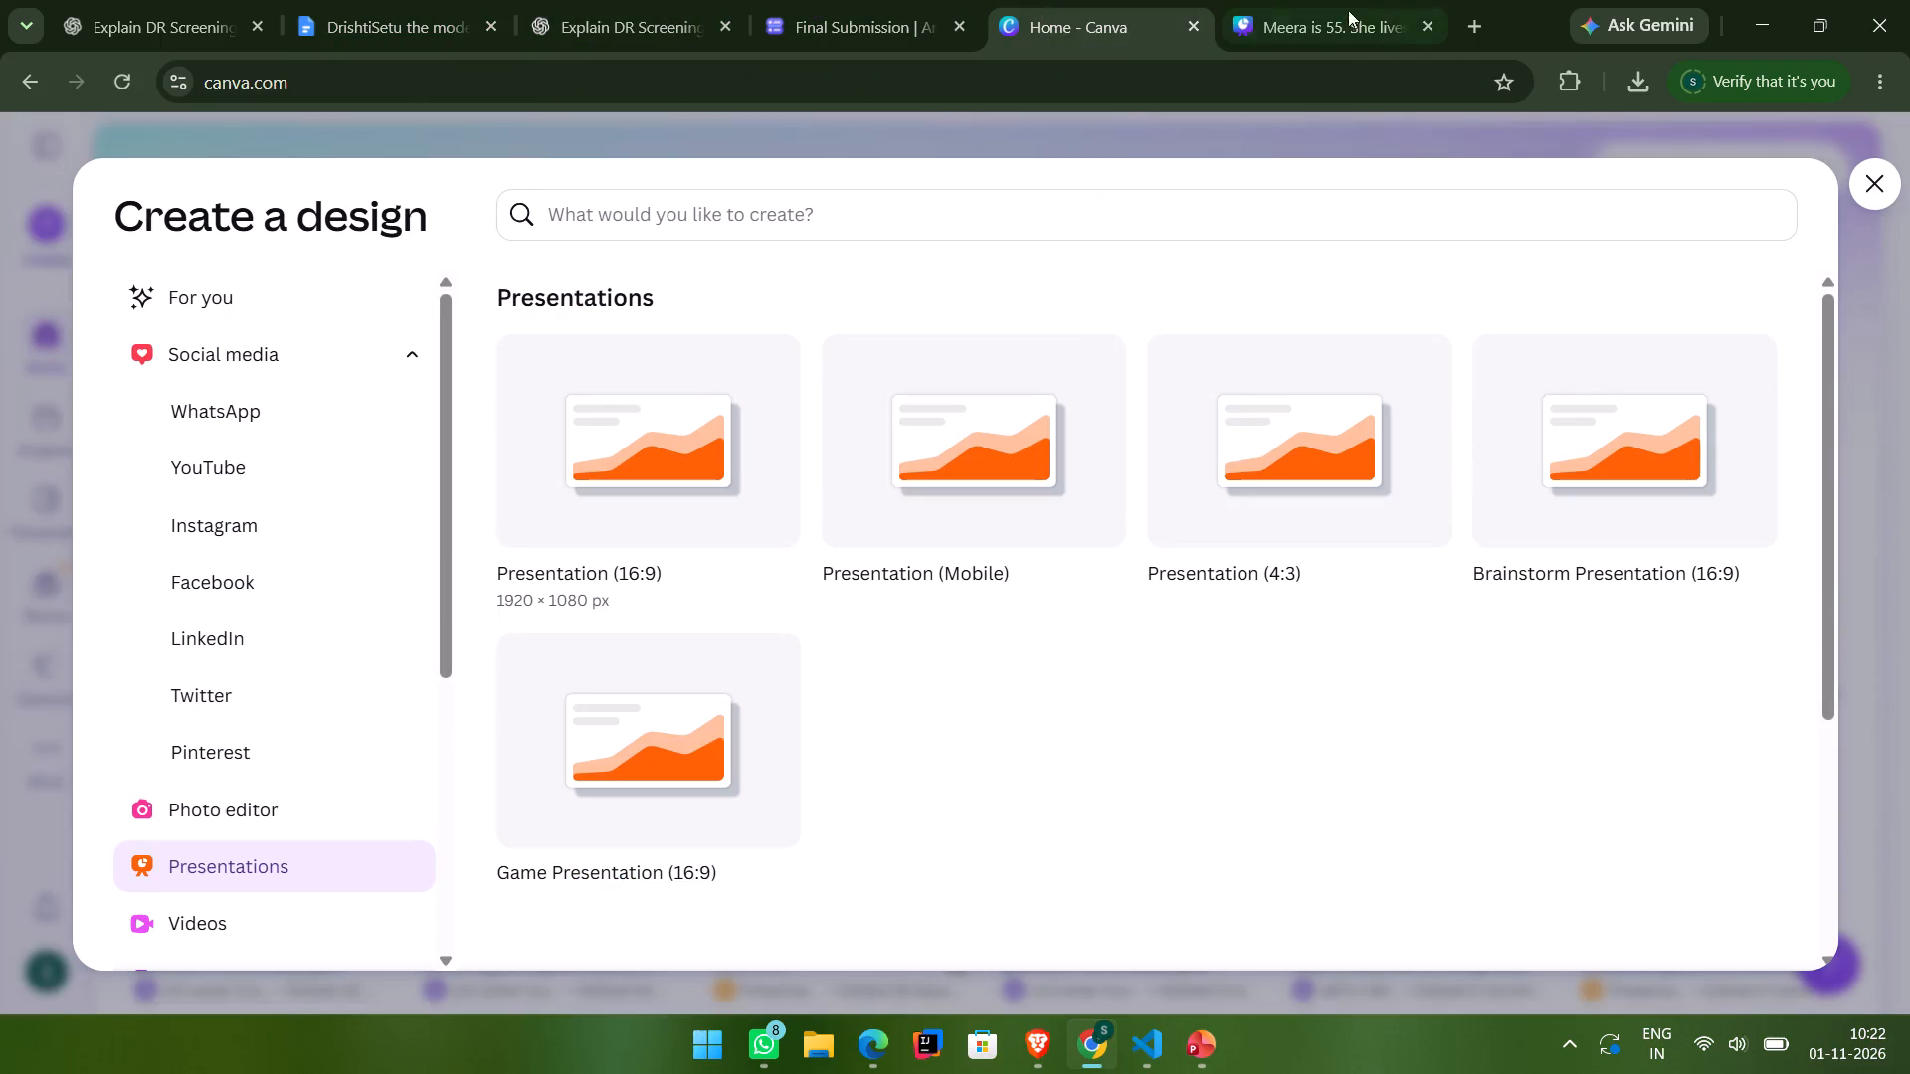
{"action": "left_click", "coordinate": [1468, 22]}
{"action": "type", "text": "aravali"}
{"action": "key", "text": "space"}
{"action": "type", "text": "build"}
{"action": "key", "text": "space"}
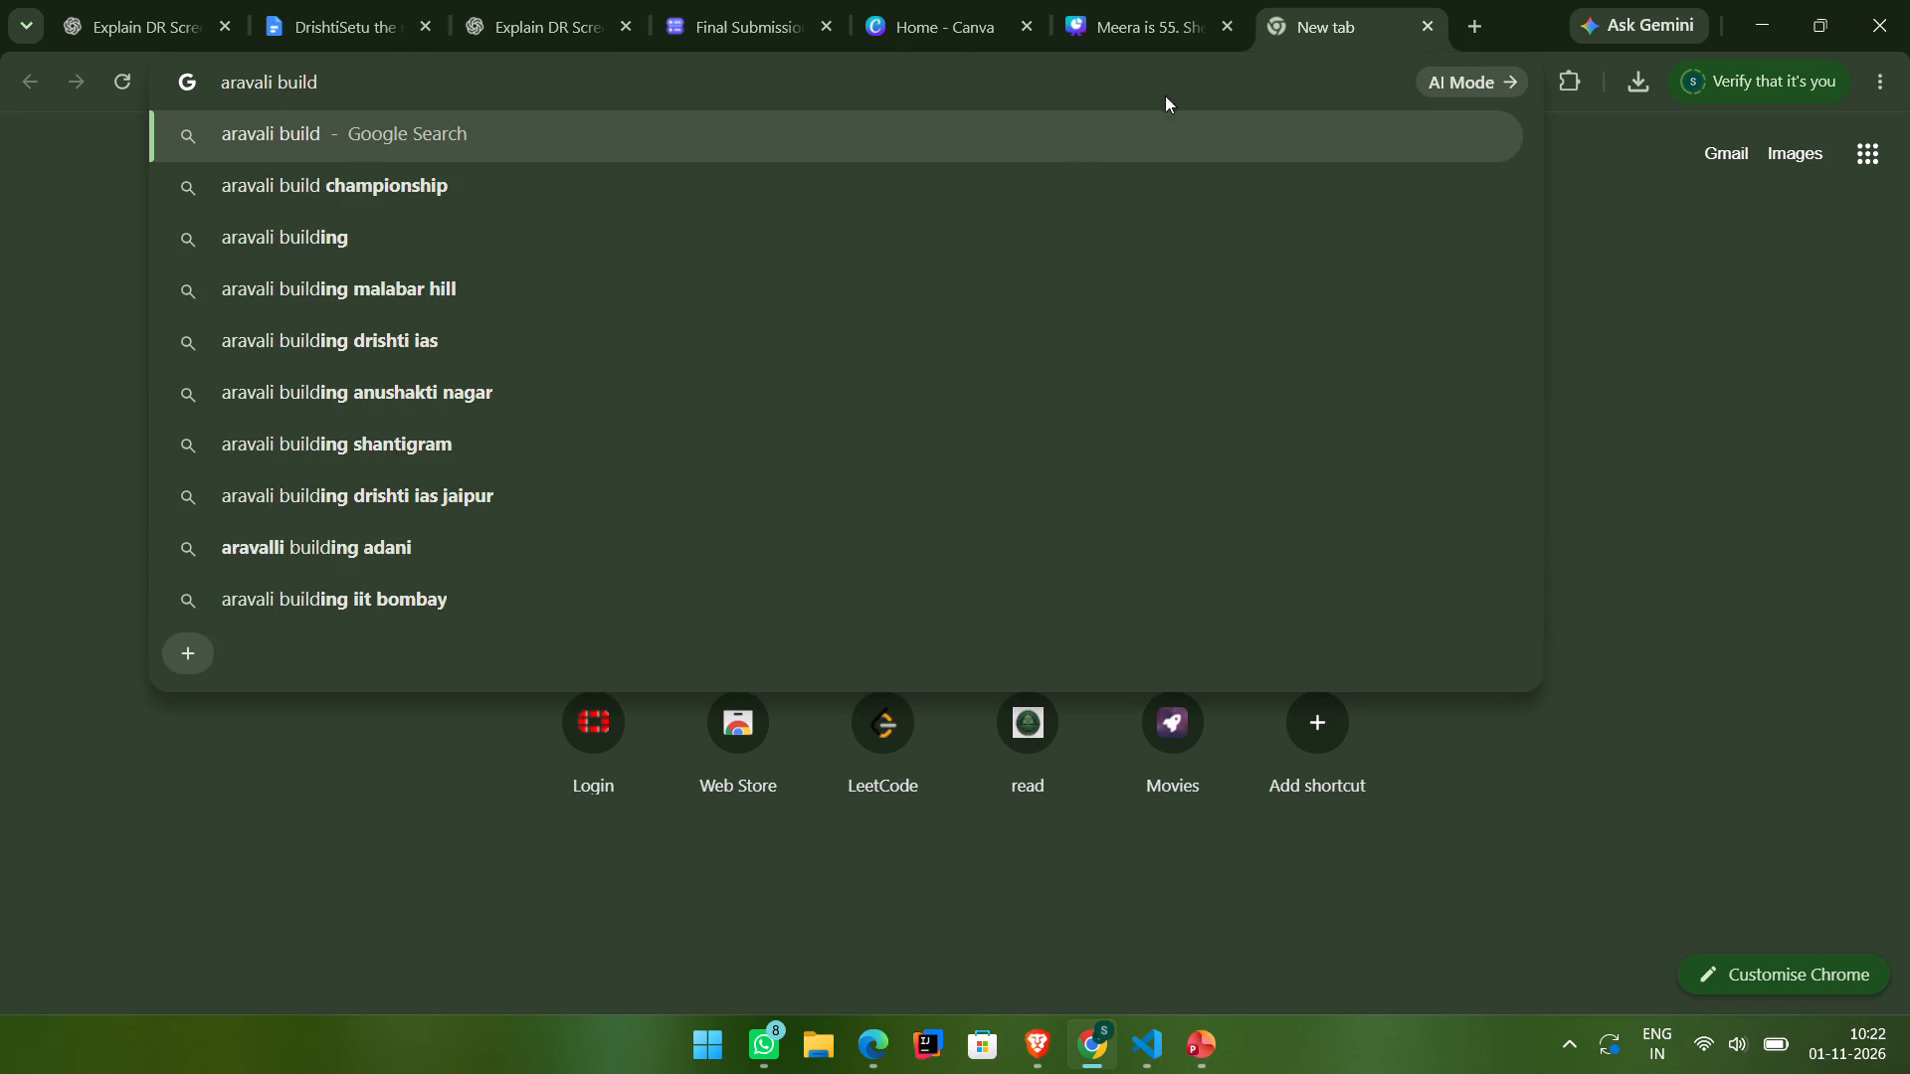
{"action": "left_click", "coordinate": [982, 192]}
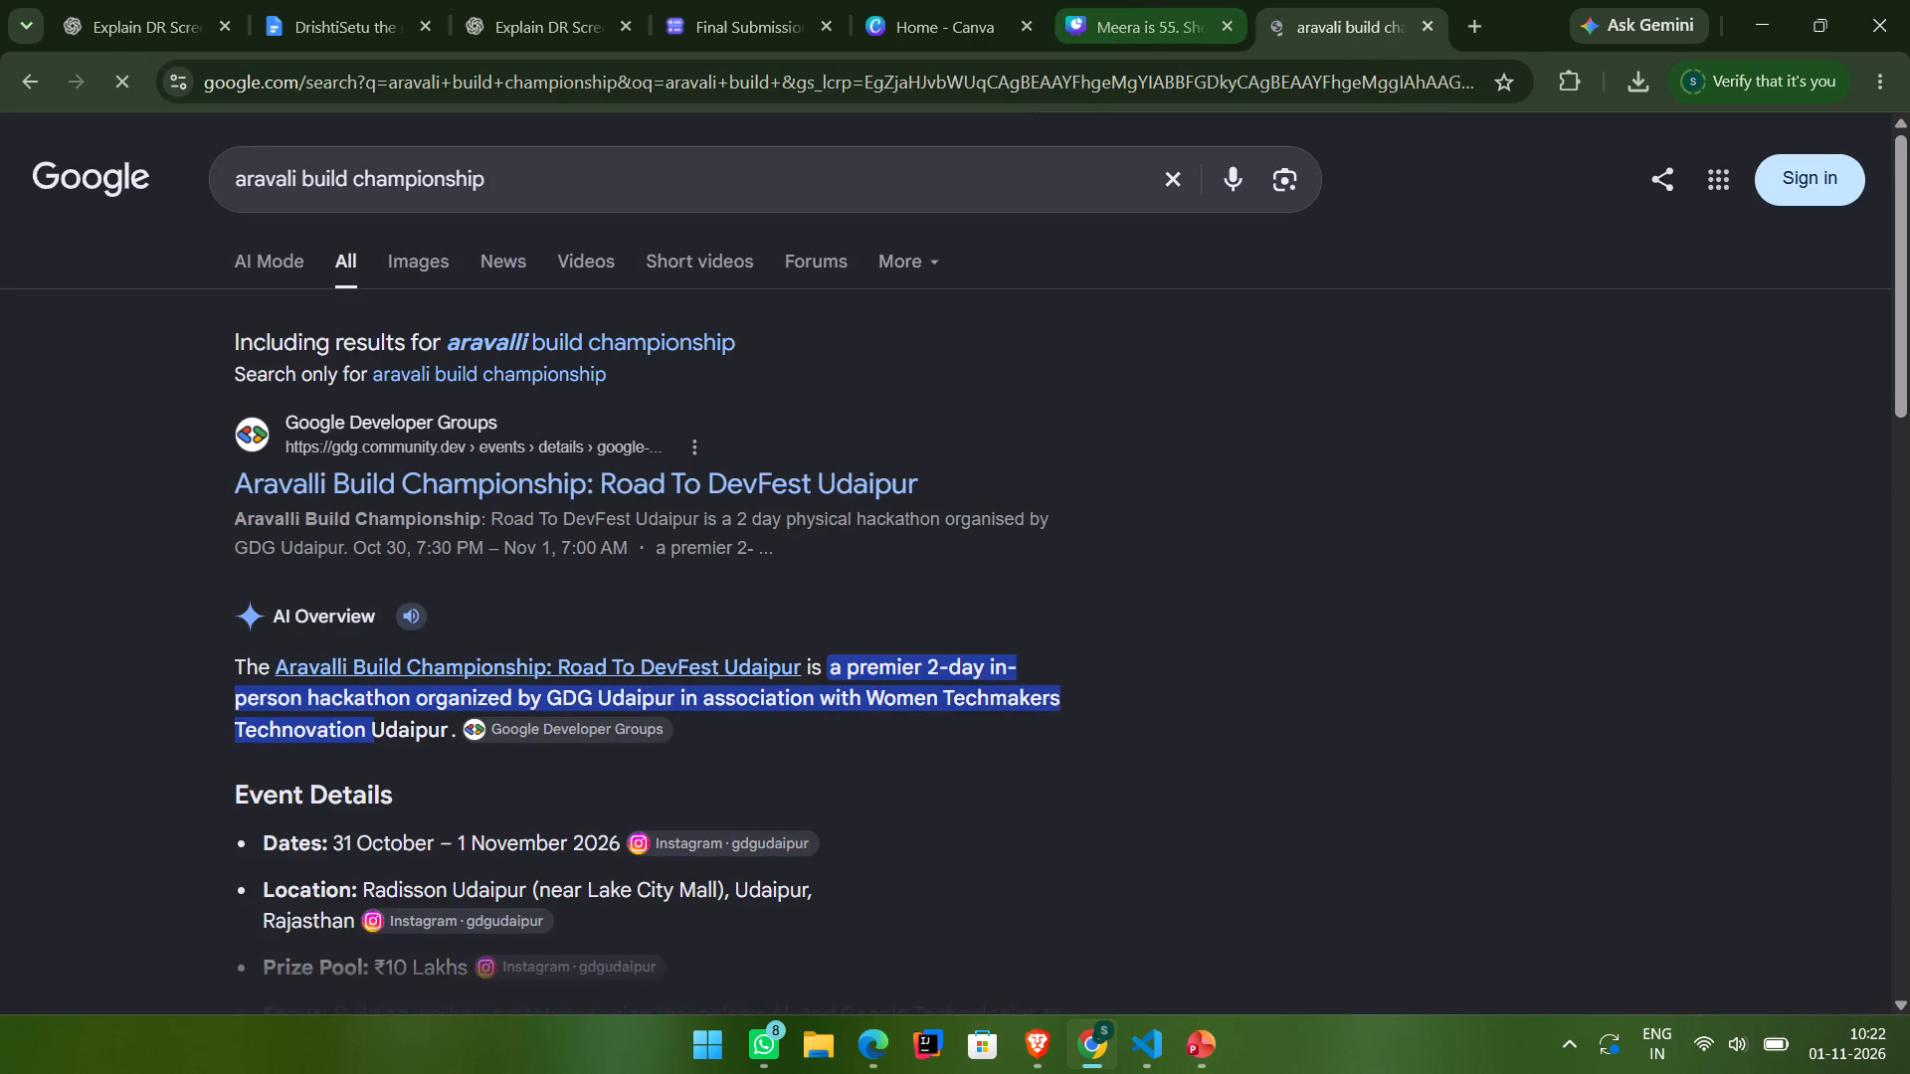
{"action": "left_click", "coordinate": [568, 491]}
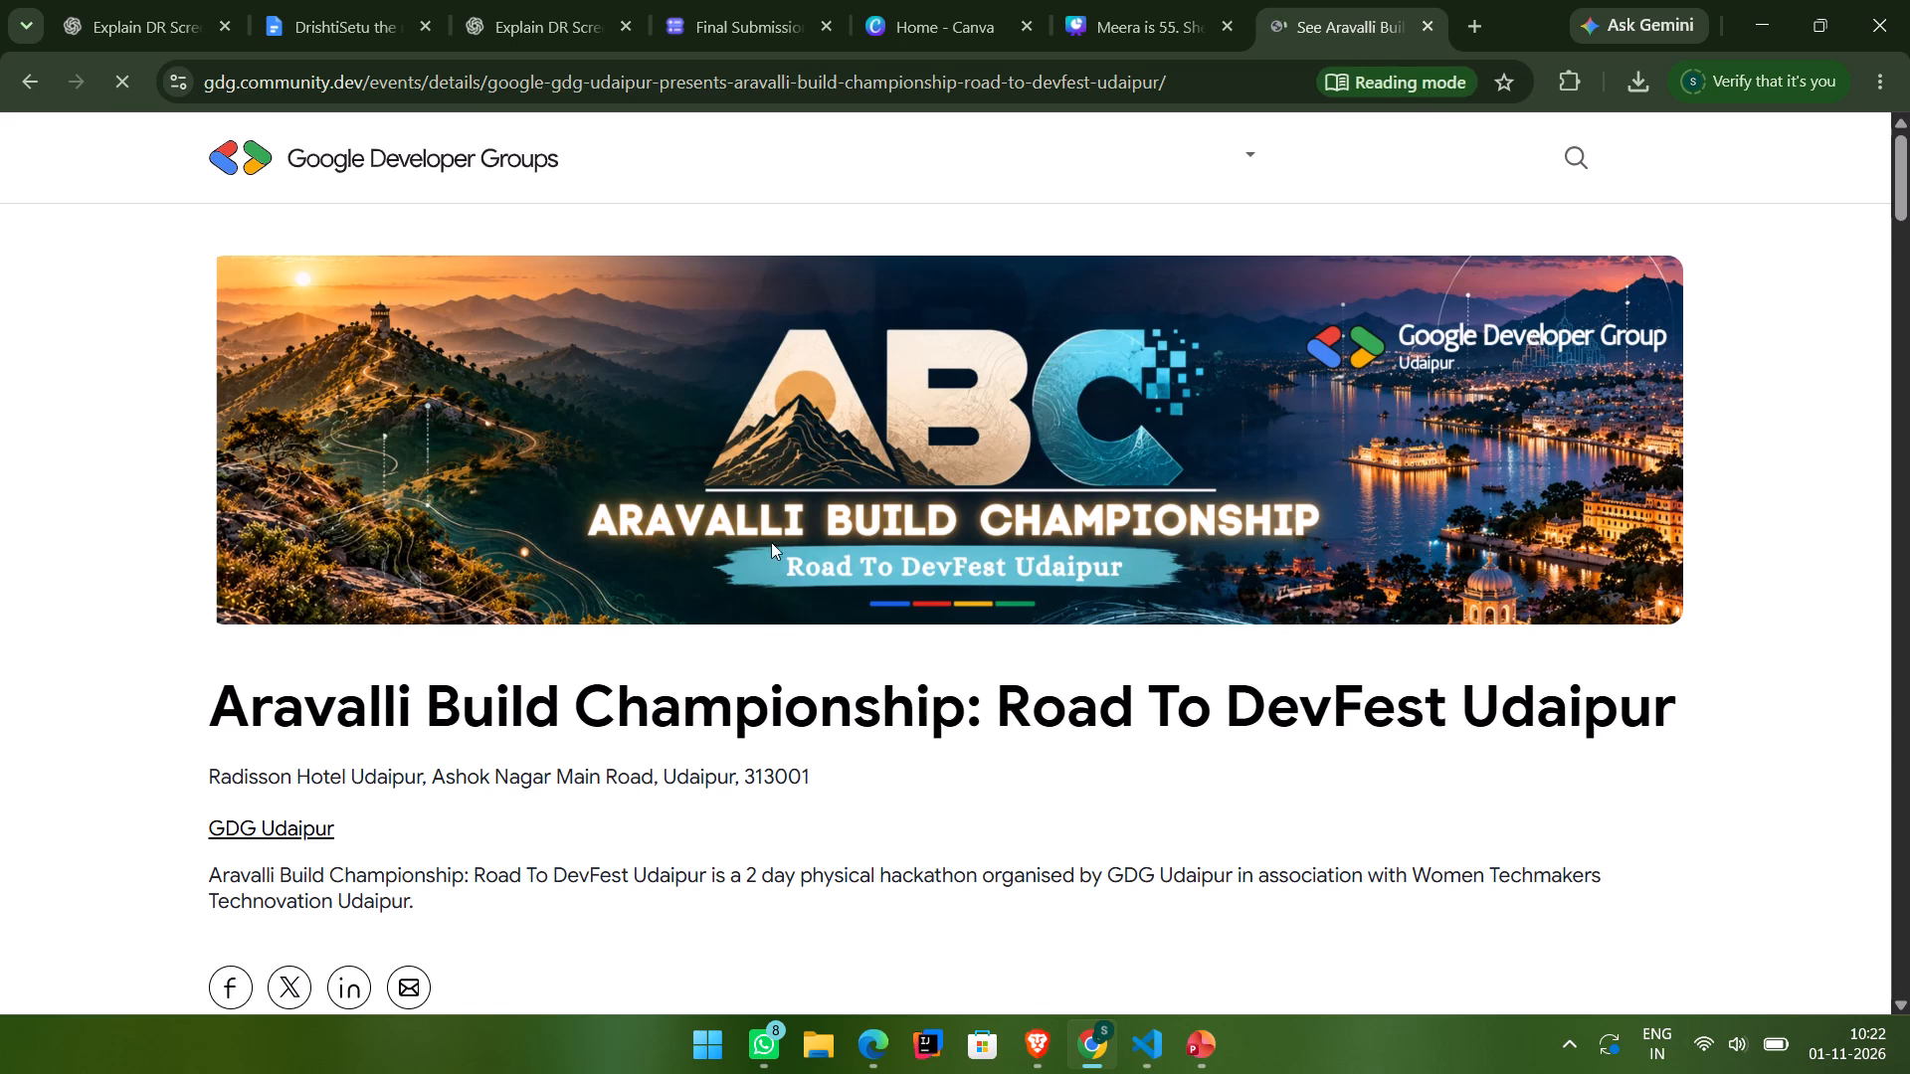
Copy the "Domain 3. Smart Healthcare & Emergency Access" heading from the event page and return to the Canva pitch.
{"action": "scroll", "coordinate": [764, 551], "scroll_direction": "down", "scroll_amount": 6}
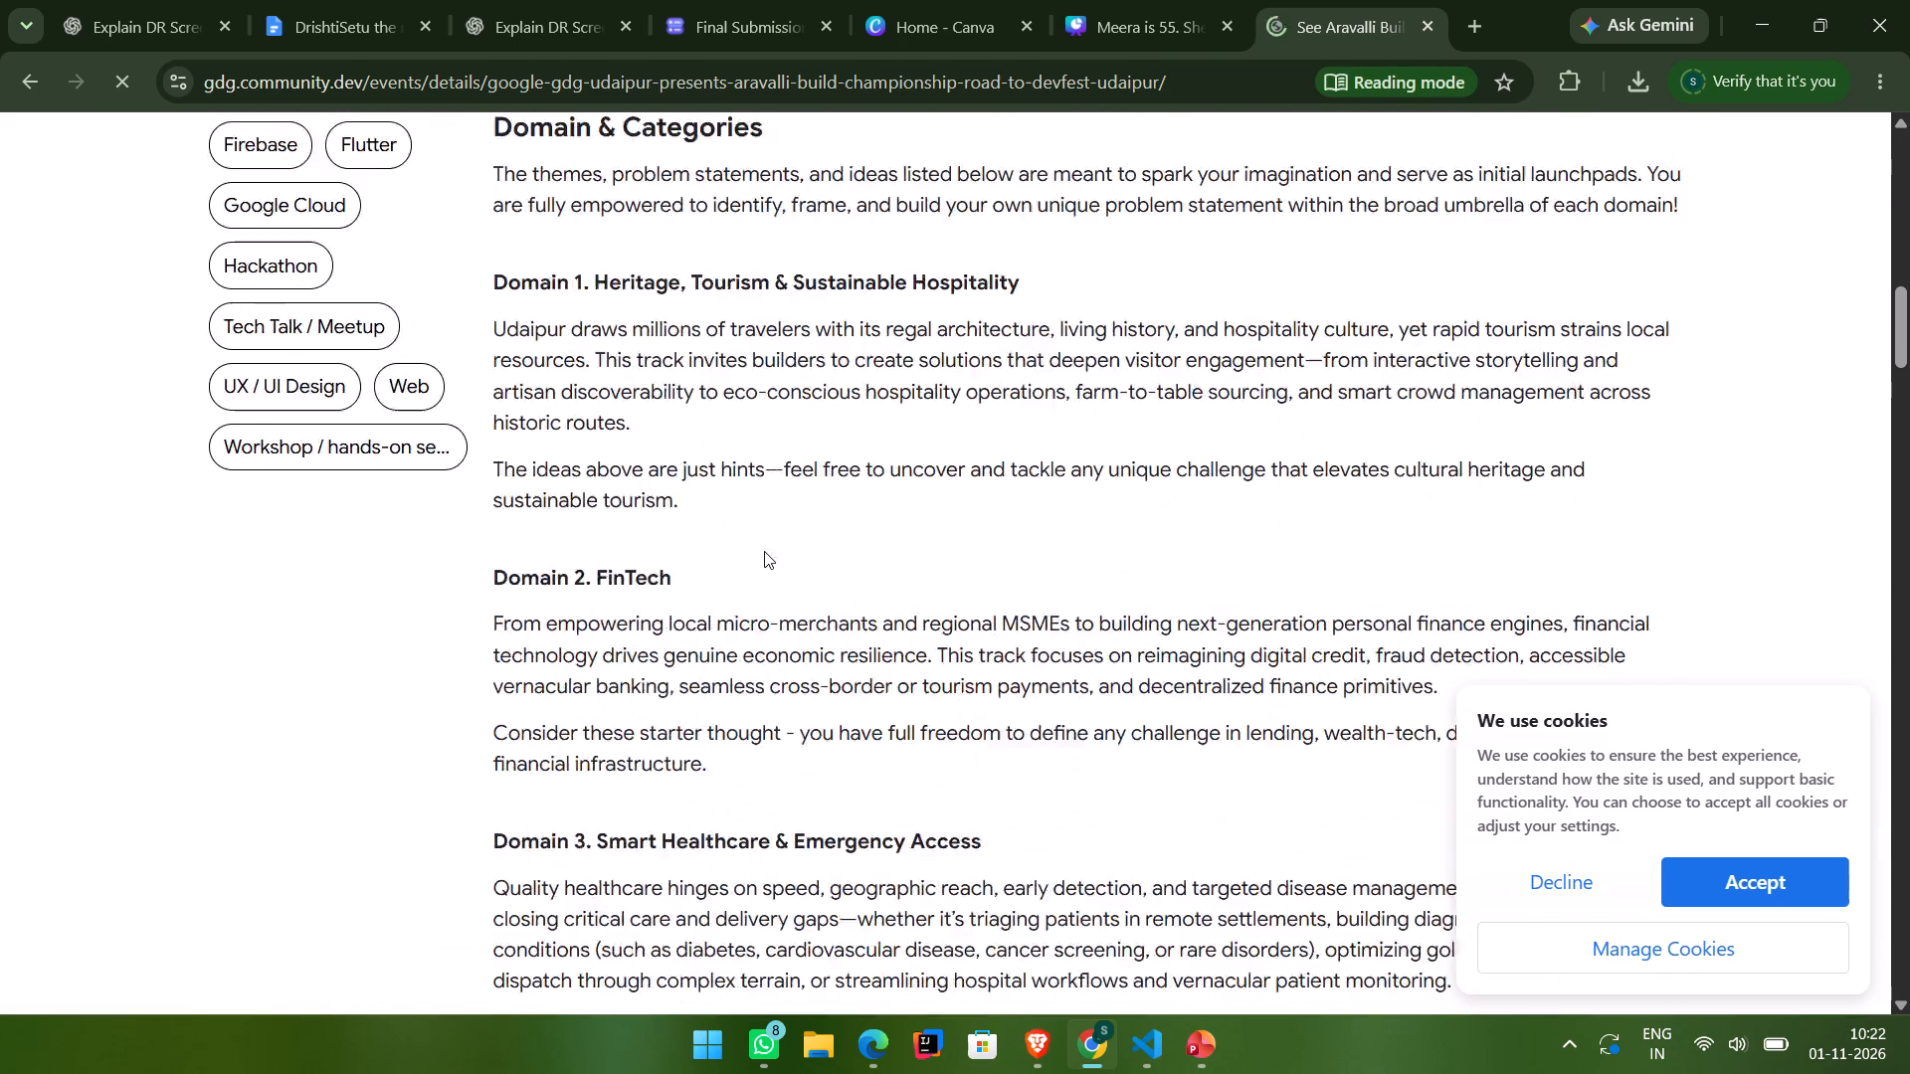
{"action": "scroll", "coordinate": [764, 551], "scroll_direction": "down", "scroll_amount": 3}
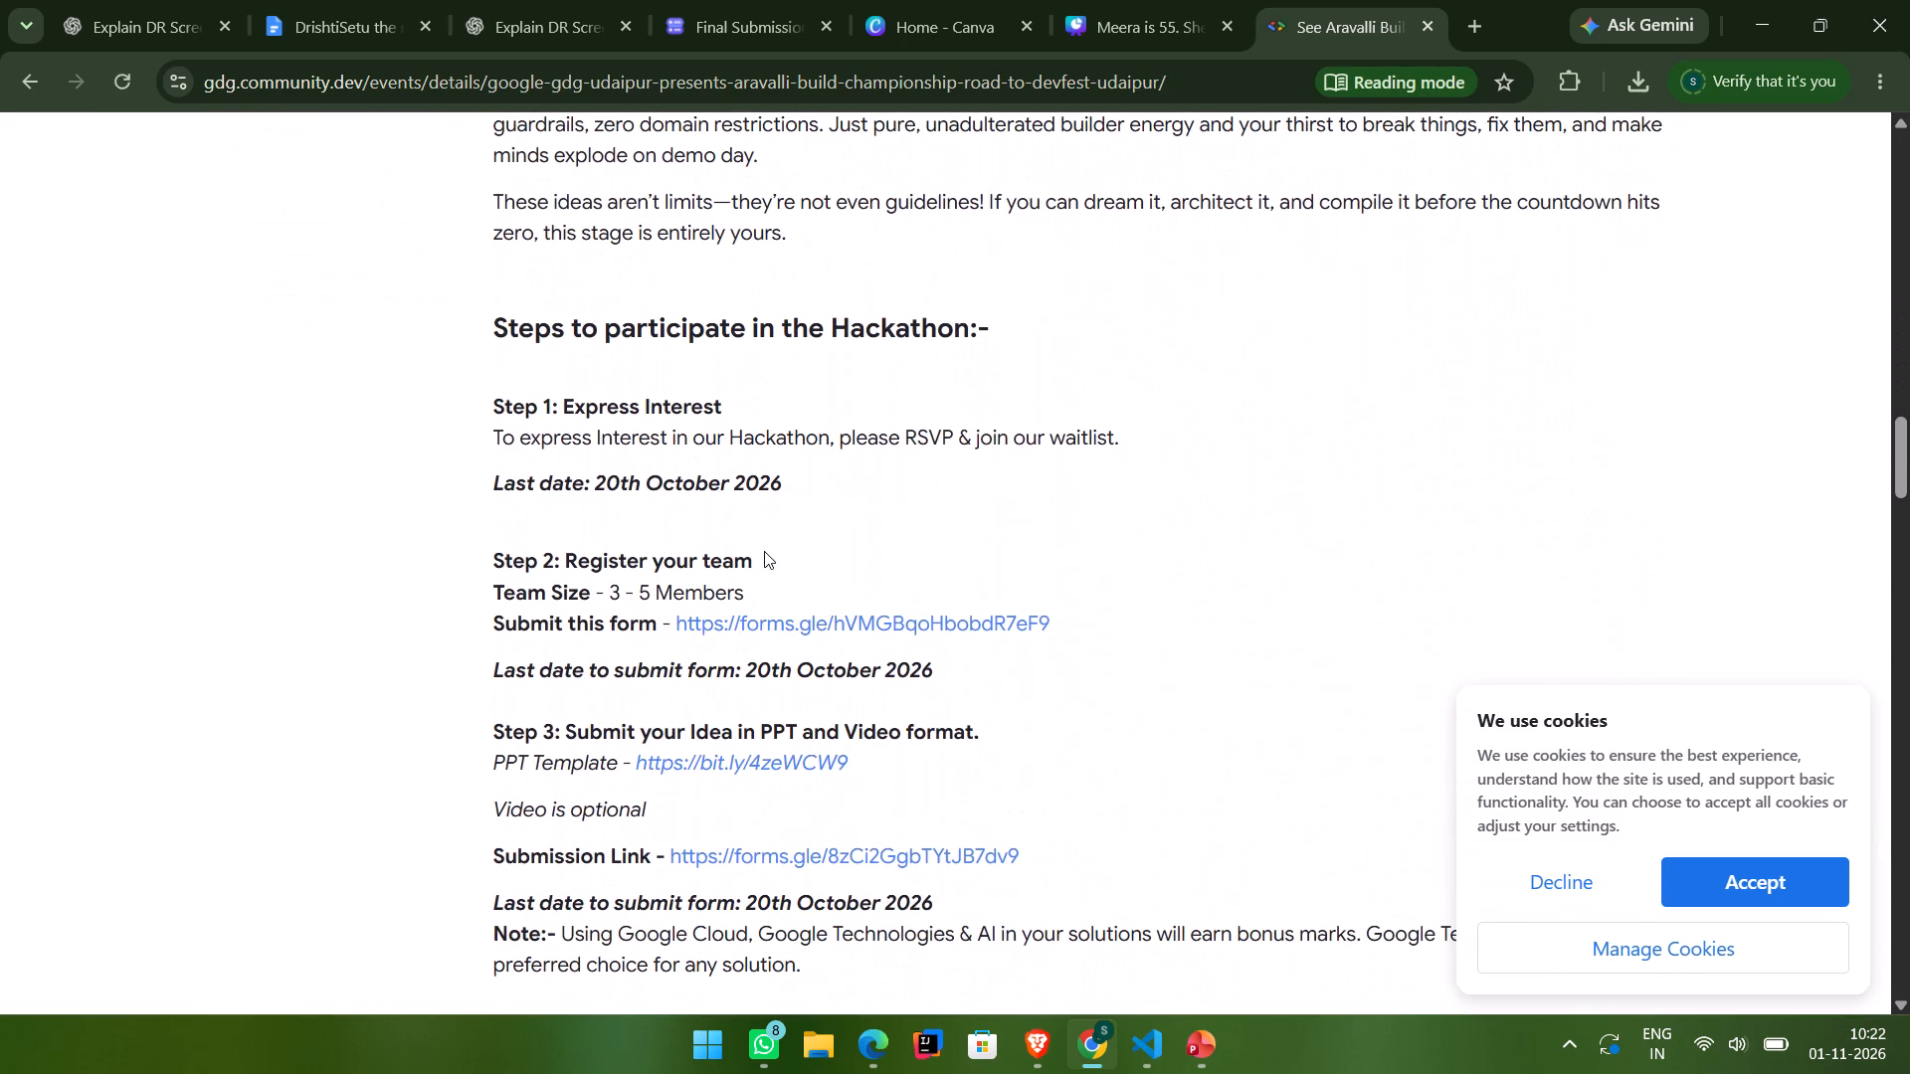
{"action": "scroll", "coordinate": [764, 551], "scroll_direction": "up", "scroll_amount": 9}
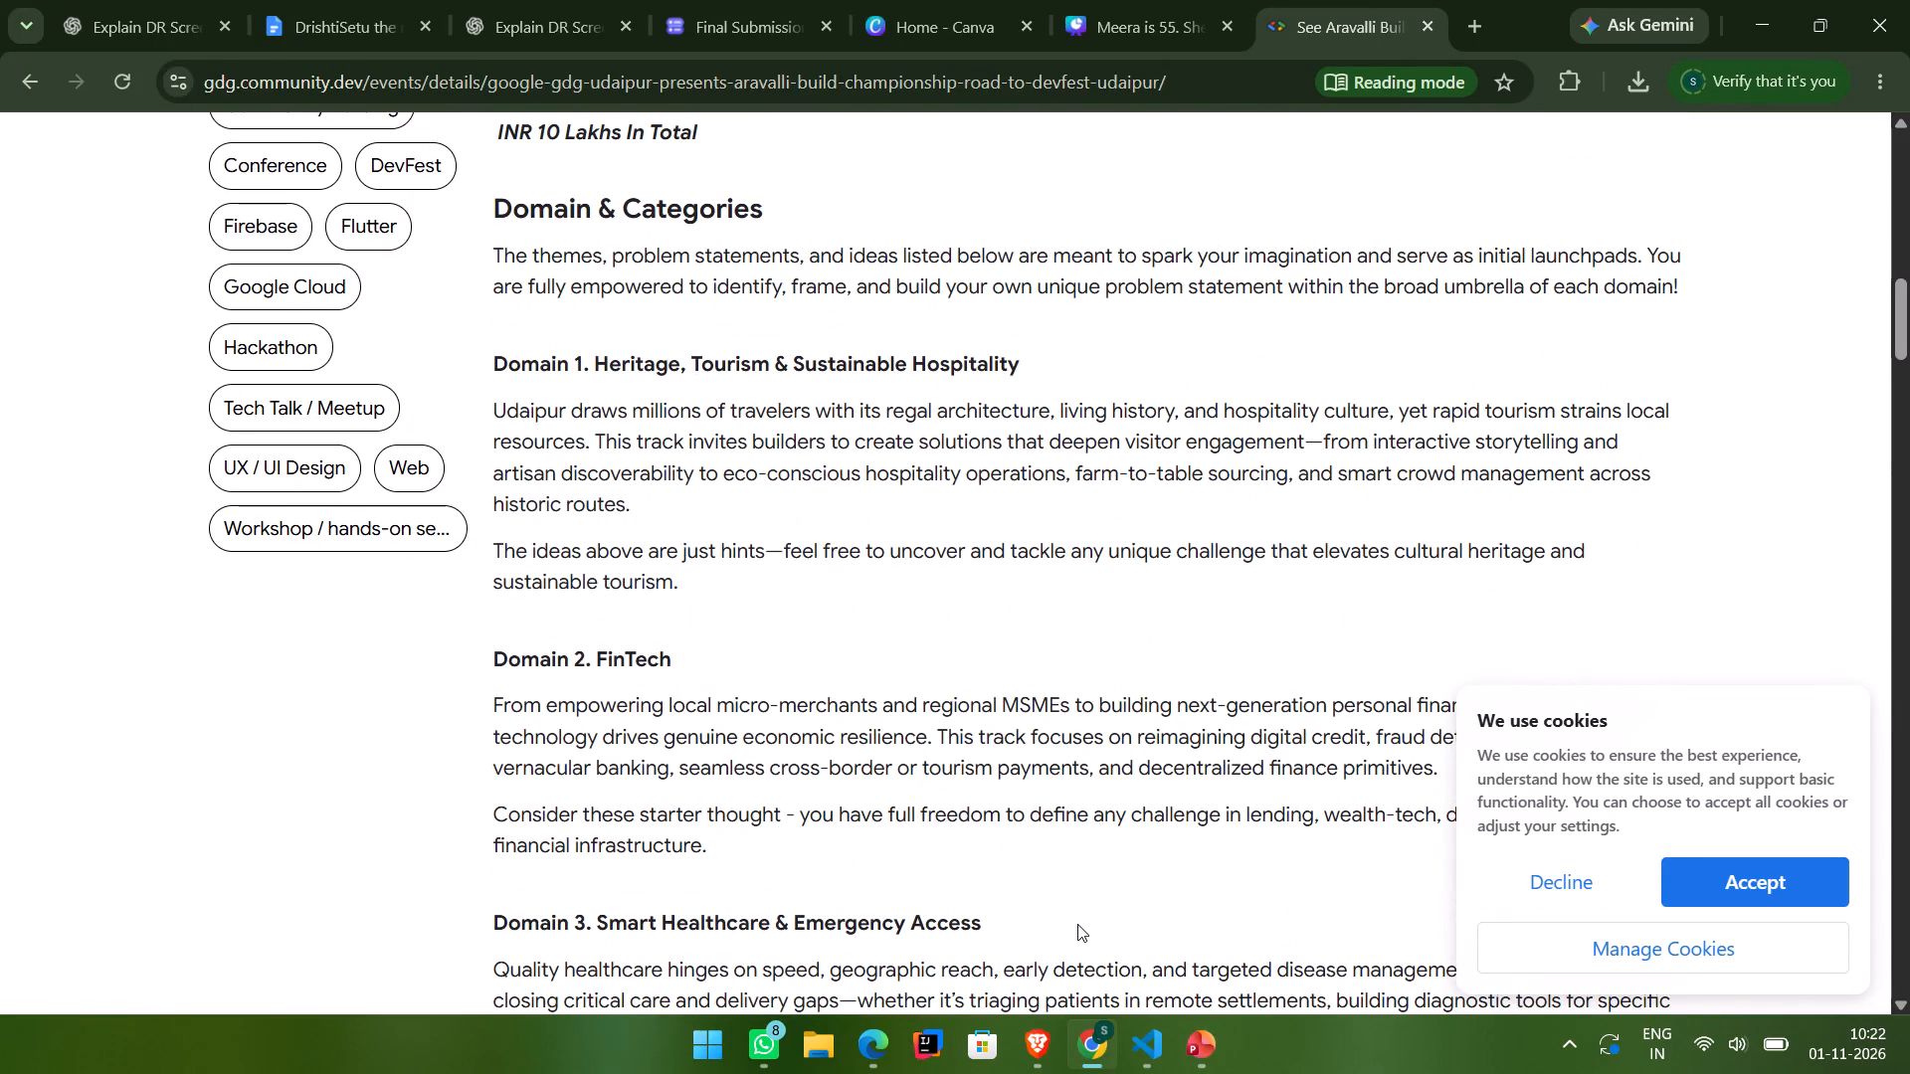
{"action": "left_click_drag", "start_coordinate": [1077, 924], "coordinate": [481, 944]}
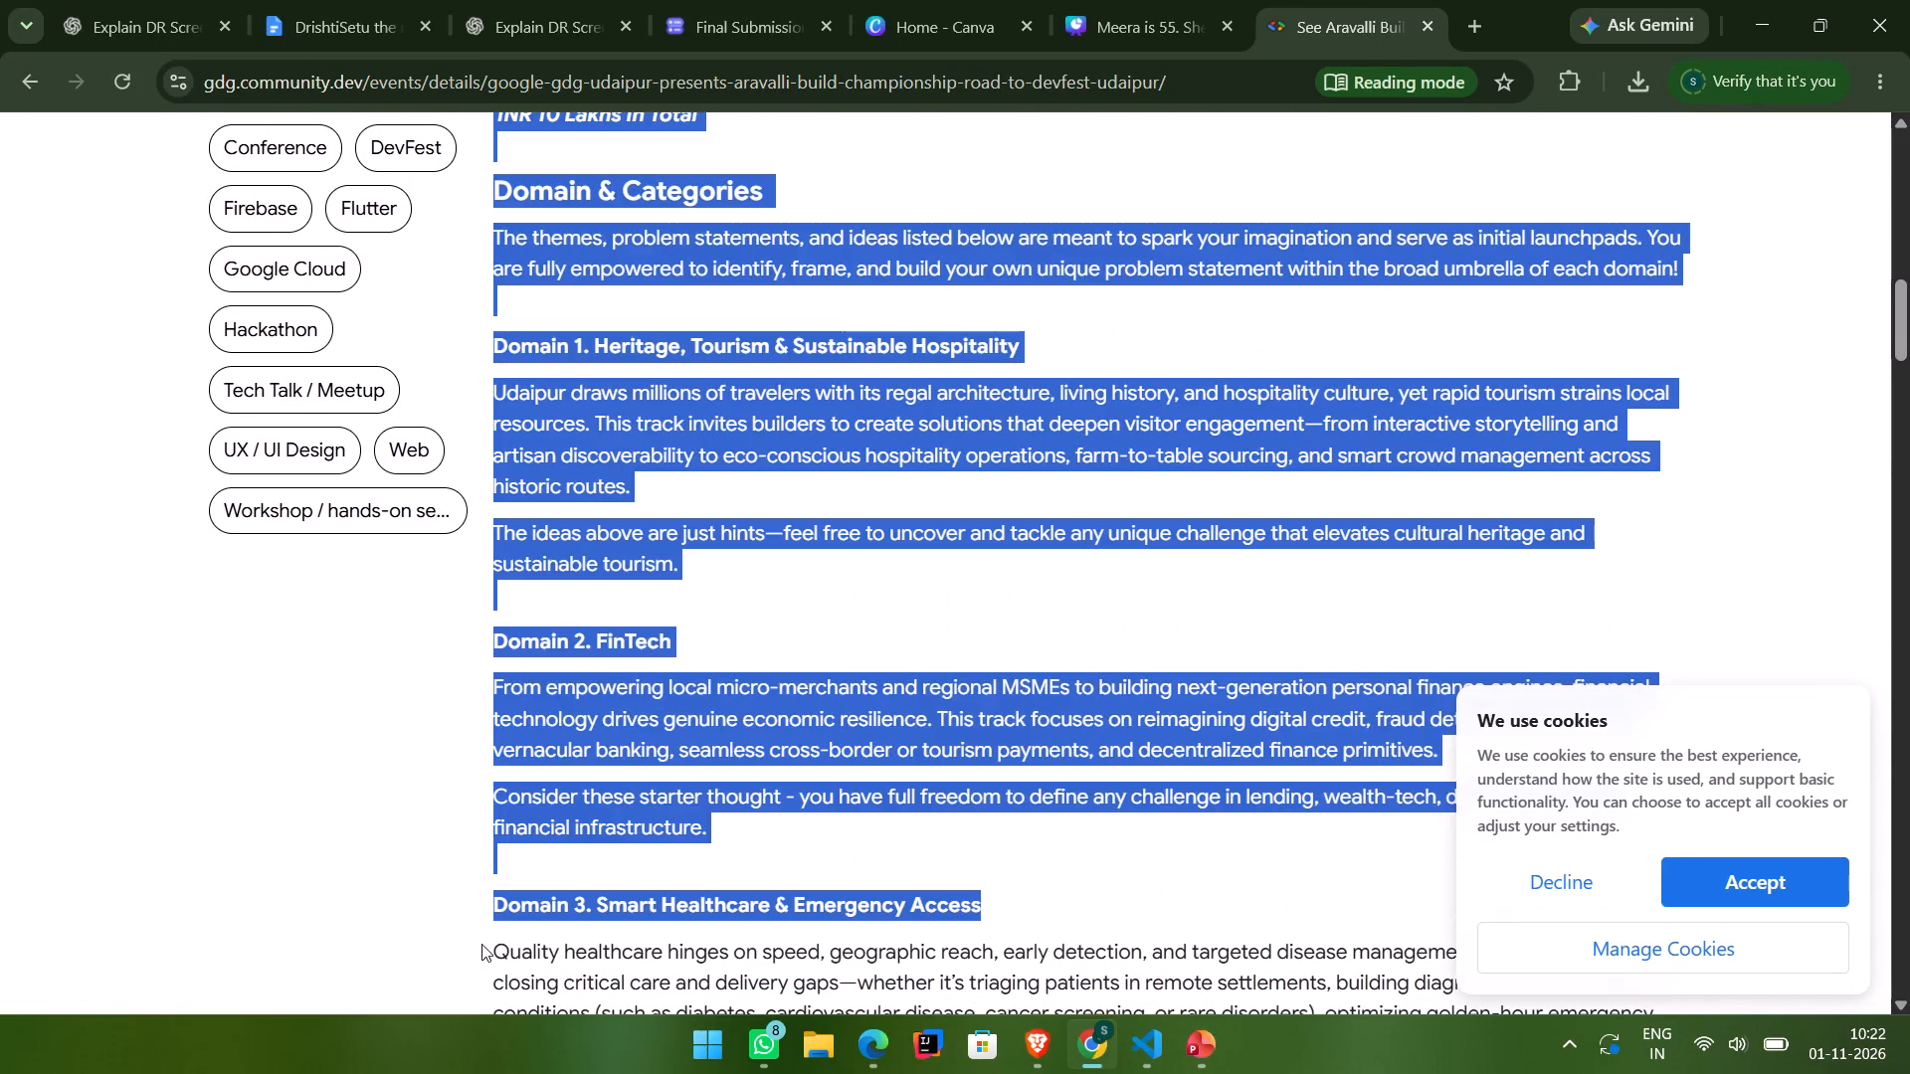
{"action": "left_click_drag", "start_coordinate": [481, 944], "coordinate": [488, 908]}
{"action": "left_click", "coordinate": [488, 908]}
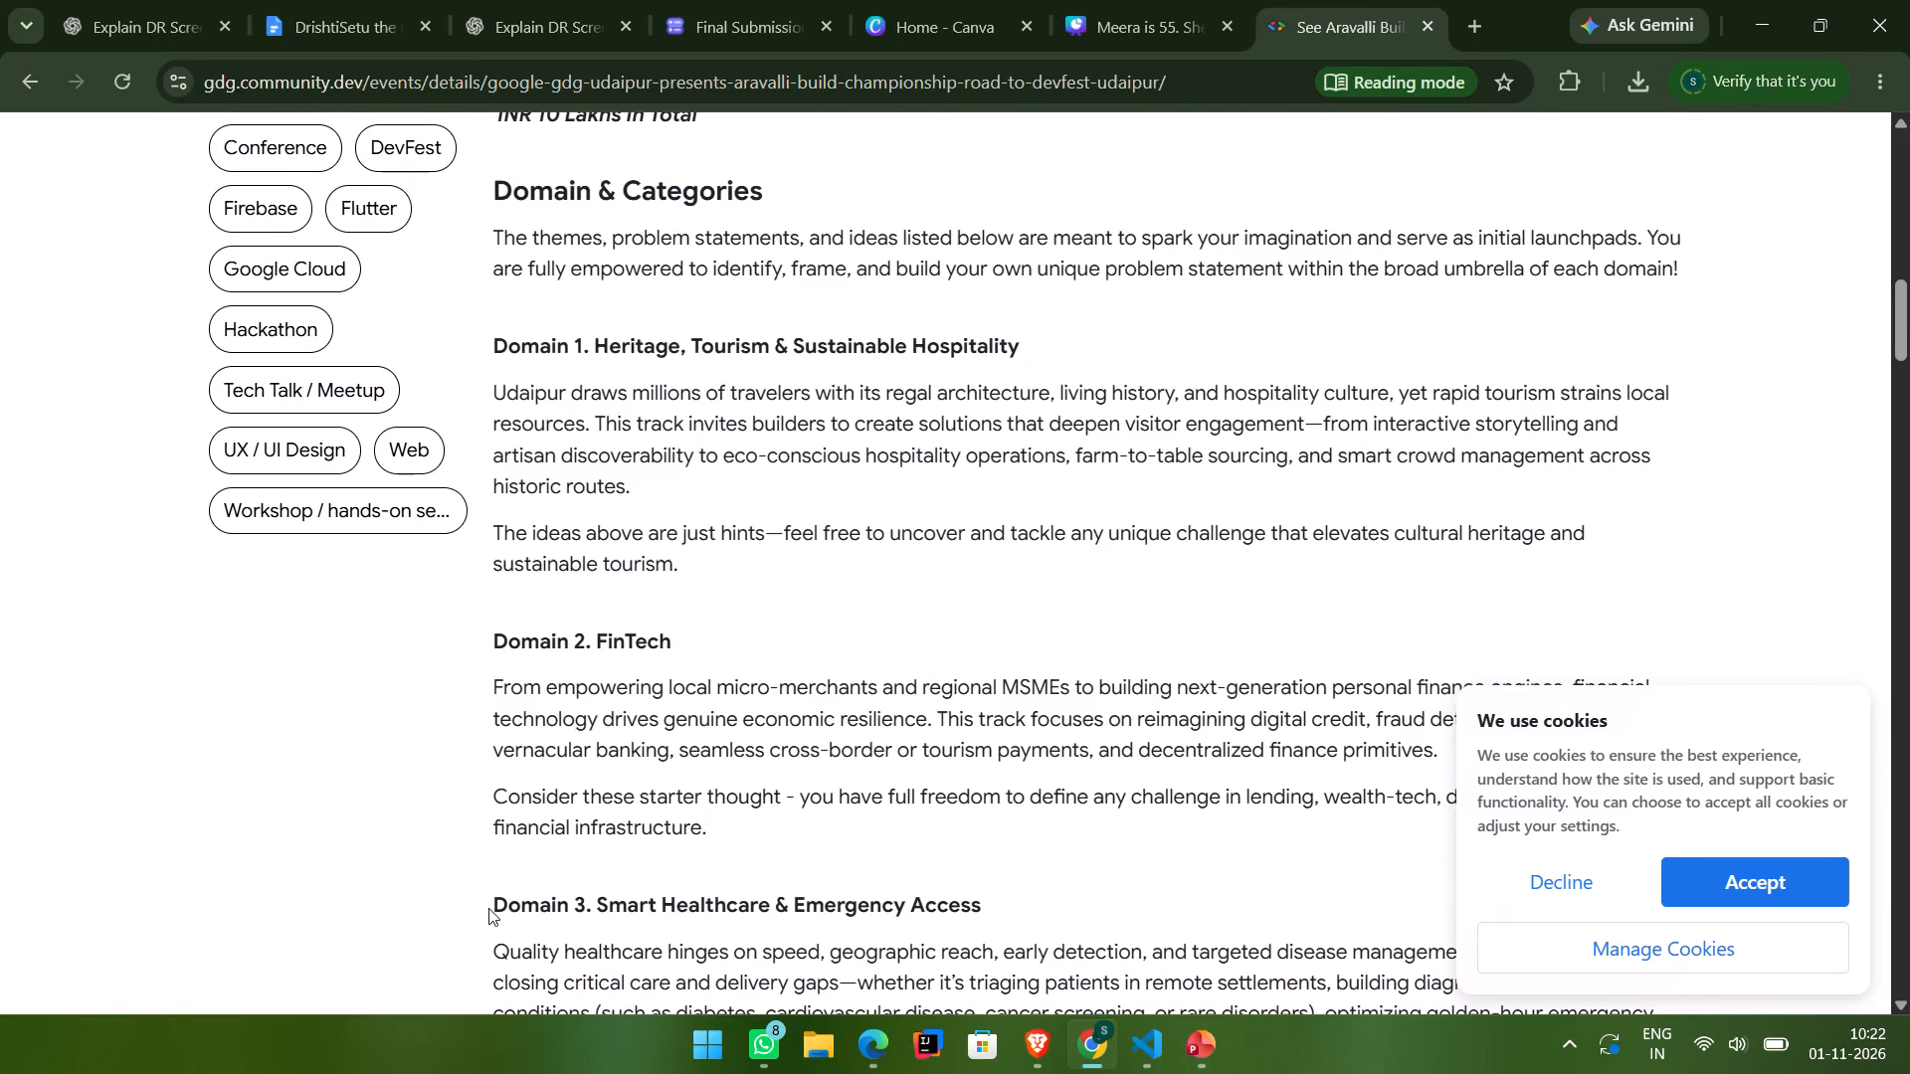
{"action": "left_click_drag", "start_coordinate": [488, 908], "coordinate": [989, 895]}
{"action": "left_click", "coordinate": [989, 895]}
{"action": "left_click_drag", "start_coordinate": [989, 895], "coordinate": [745, 912]}
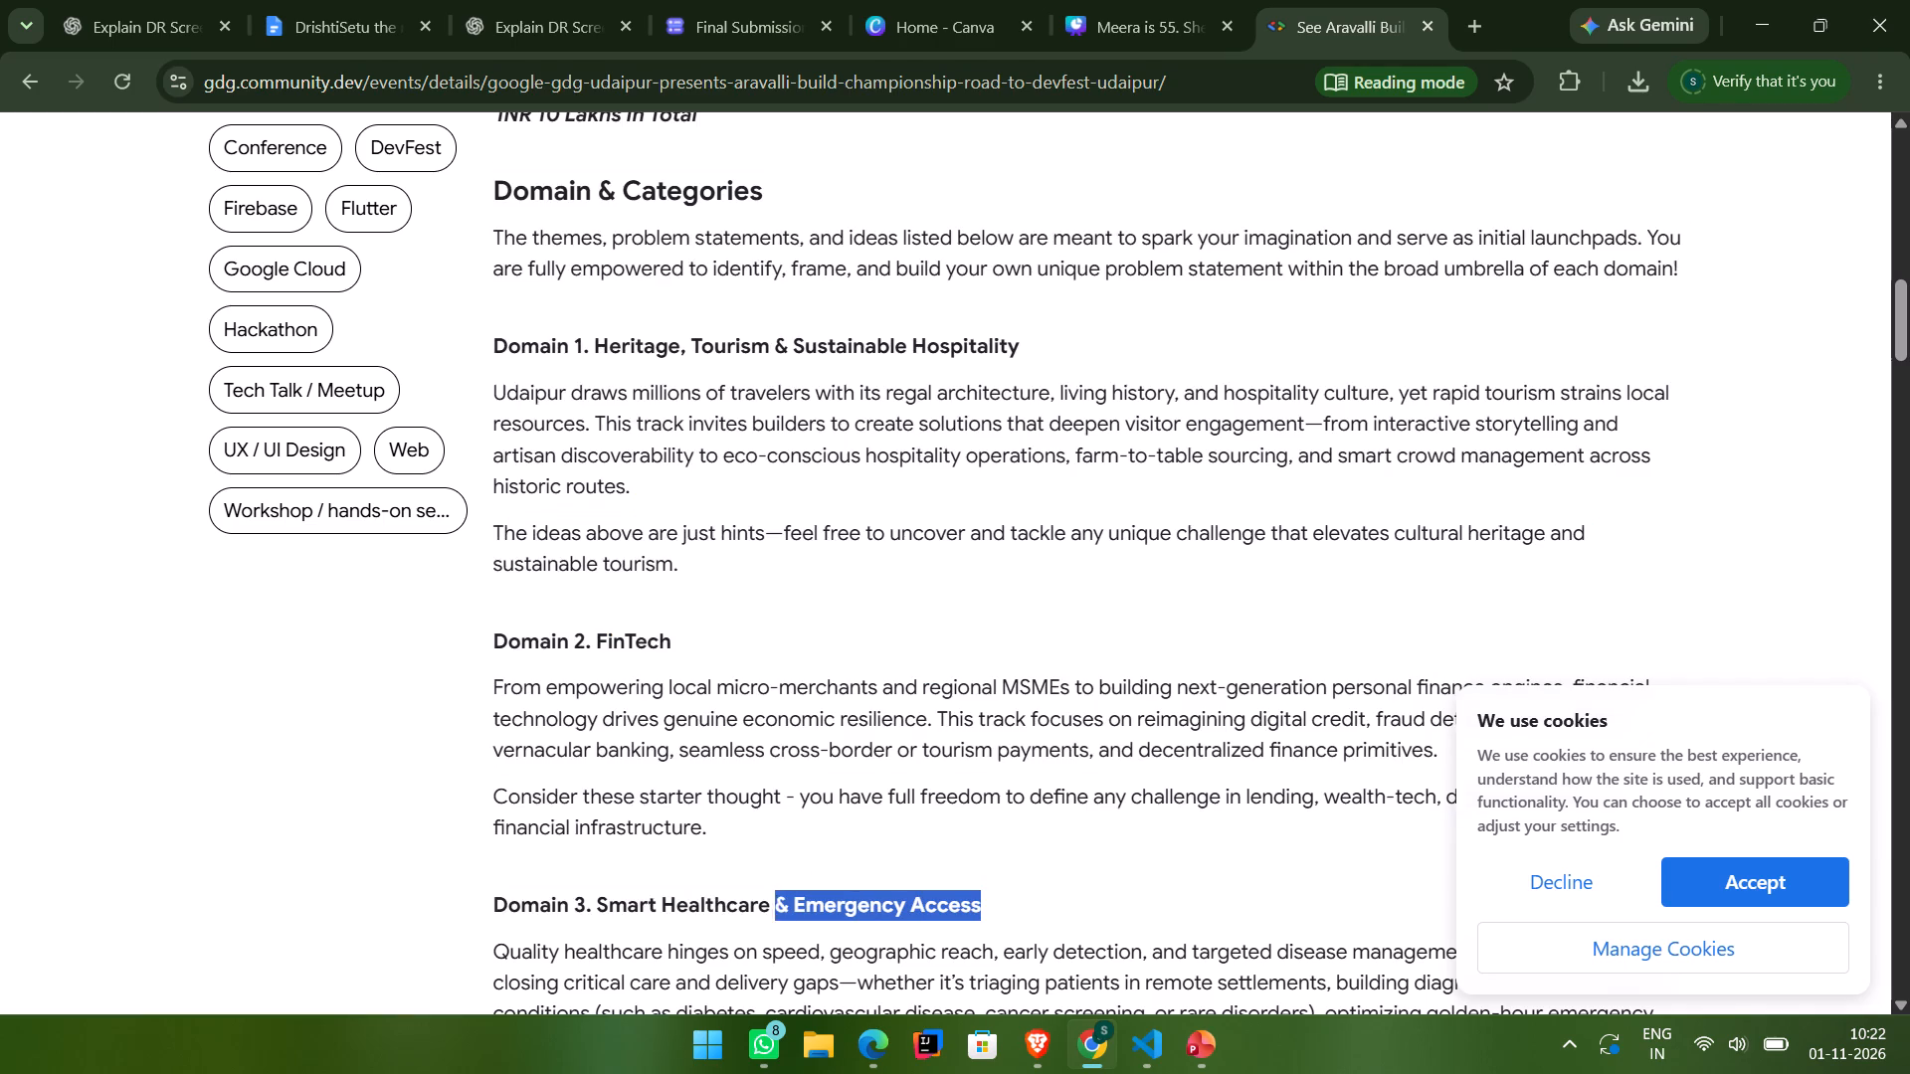
{"action": "left_click_drag", "start_coordinate": [745, 912], "coordinate": [502, 912]}
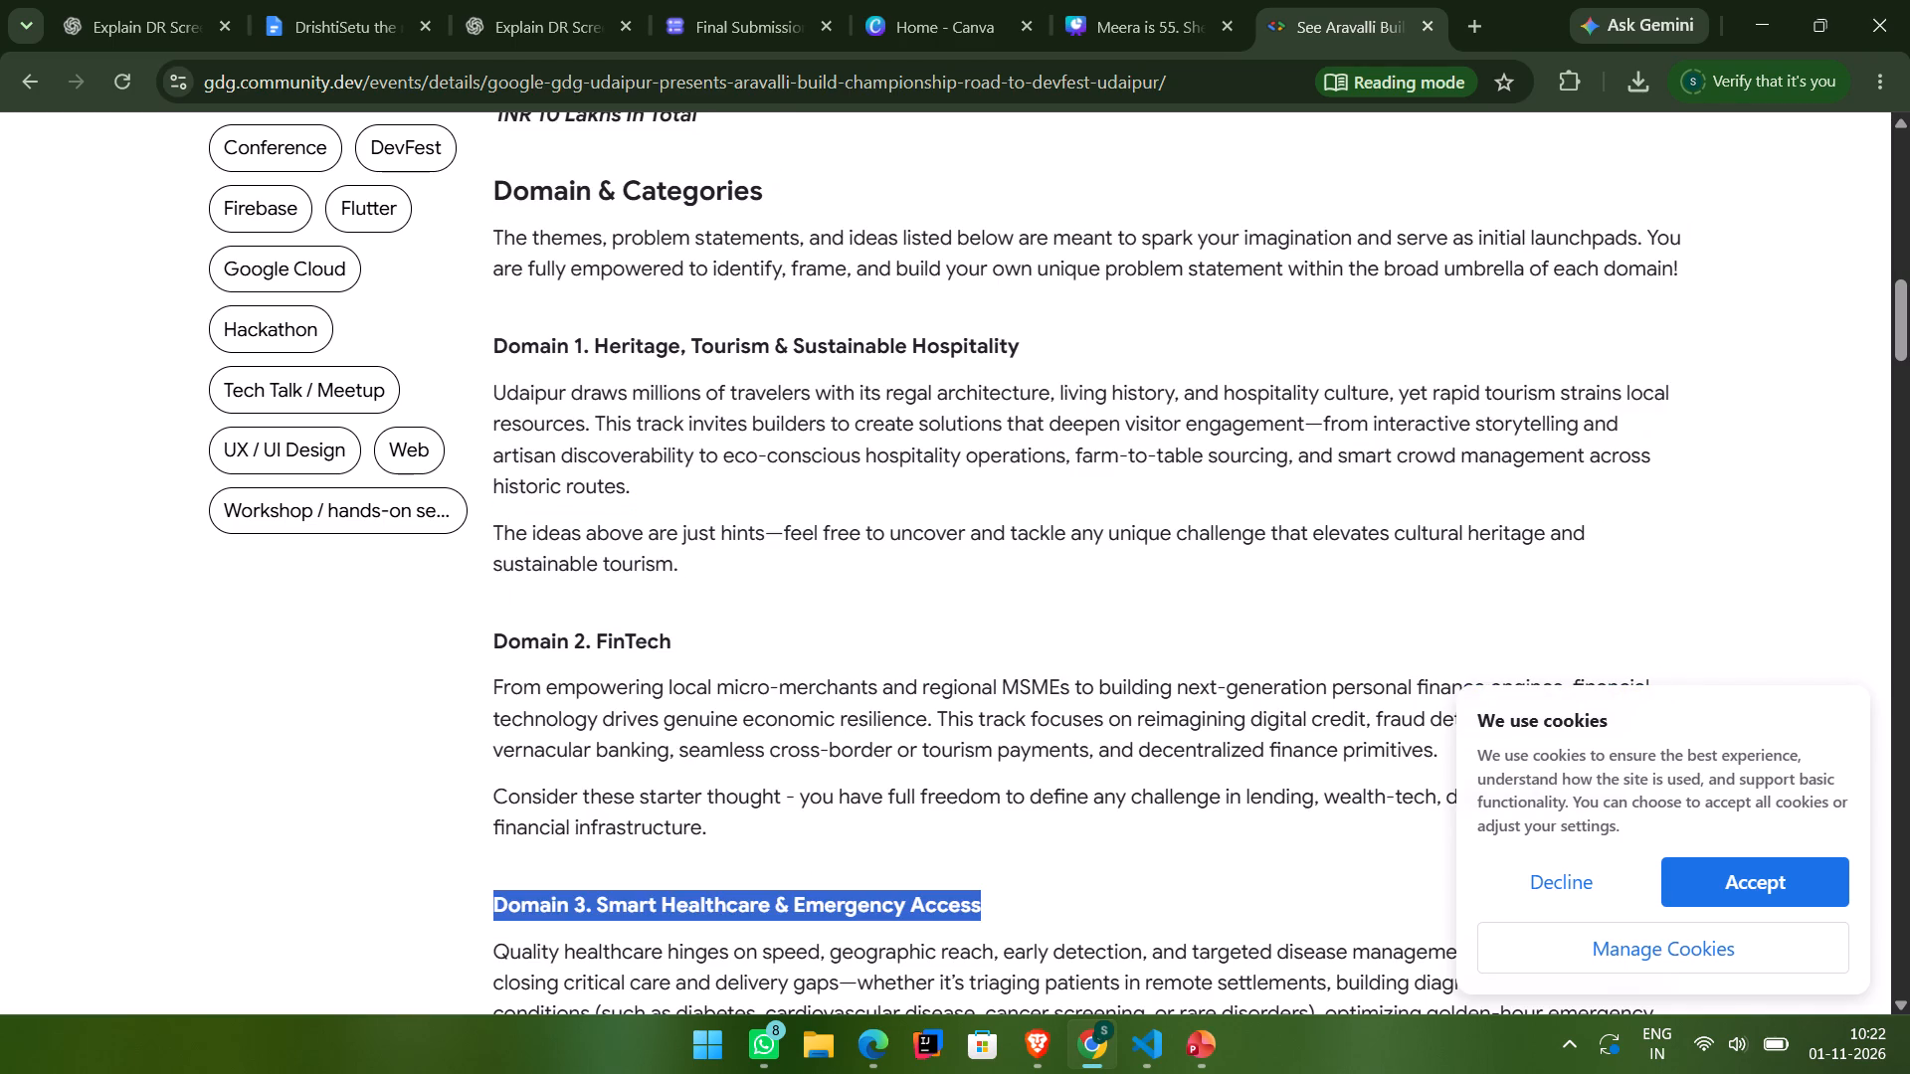
{"action": "key", "text": "ctrl+c"}
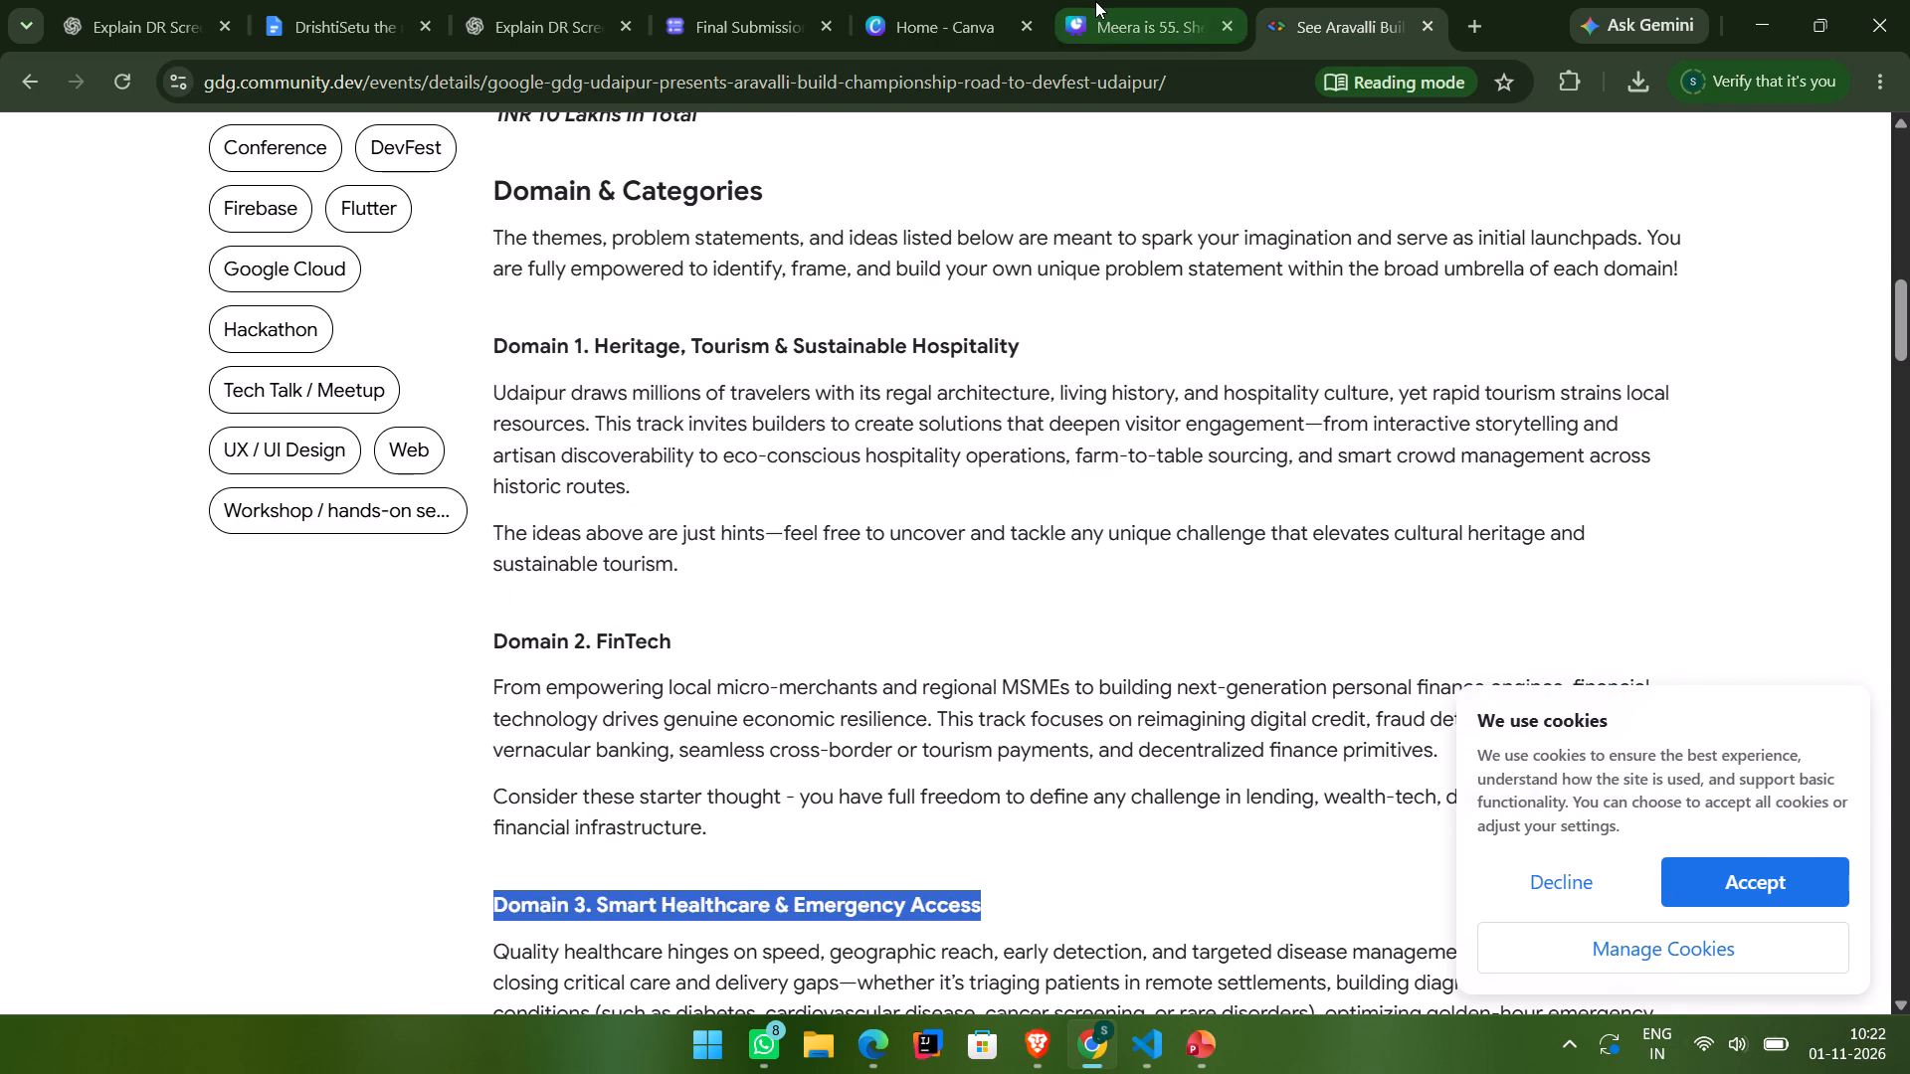
{"action": "left_click", "coordinate": [1095, 1]}
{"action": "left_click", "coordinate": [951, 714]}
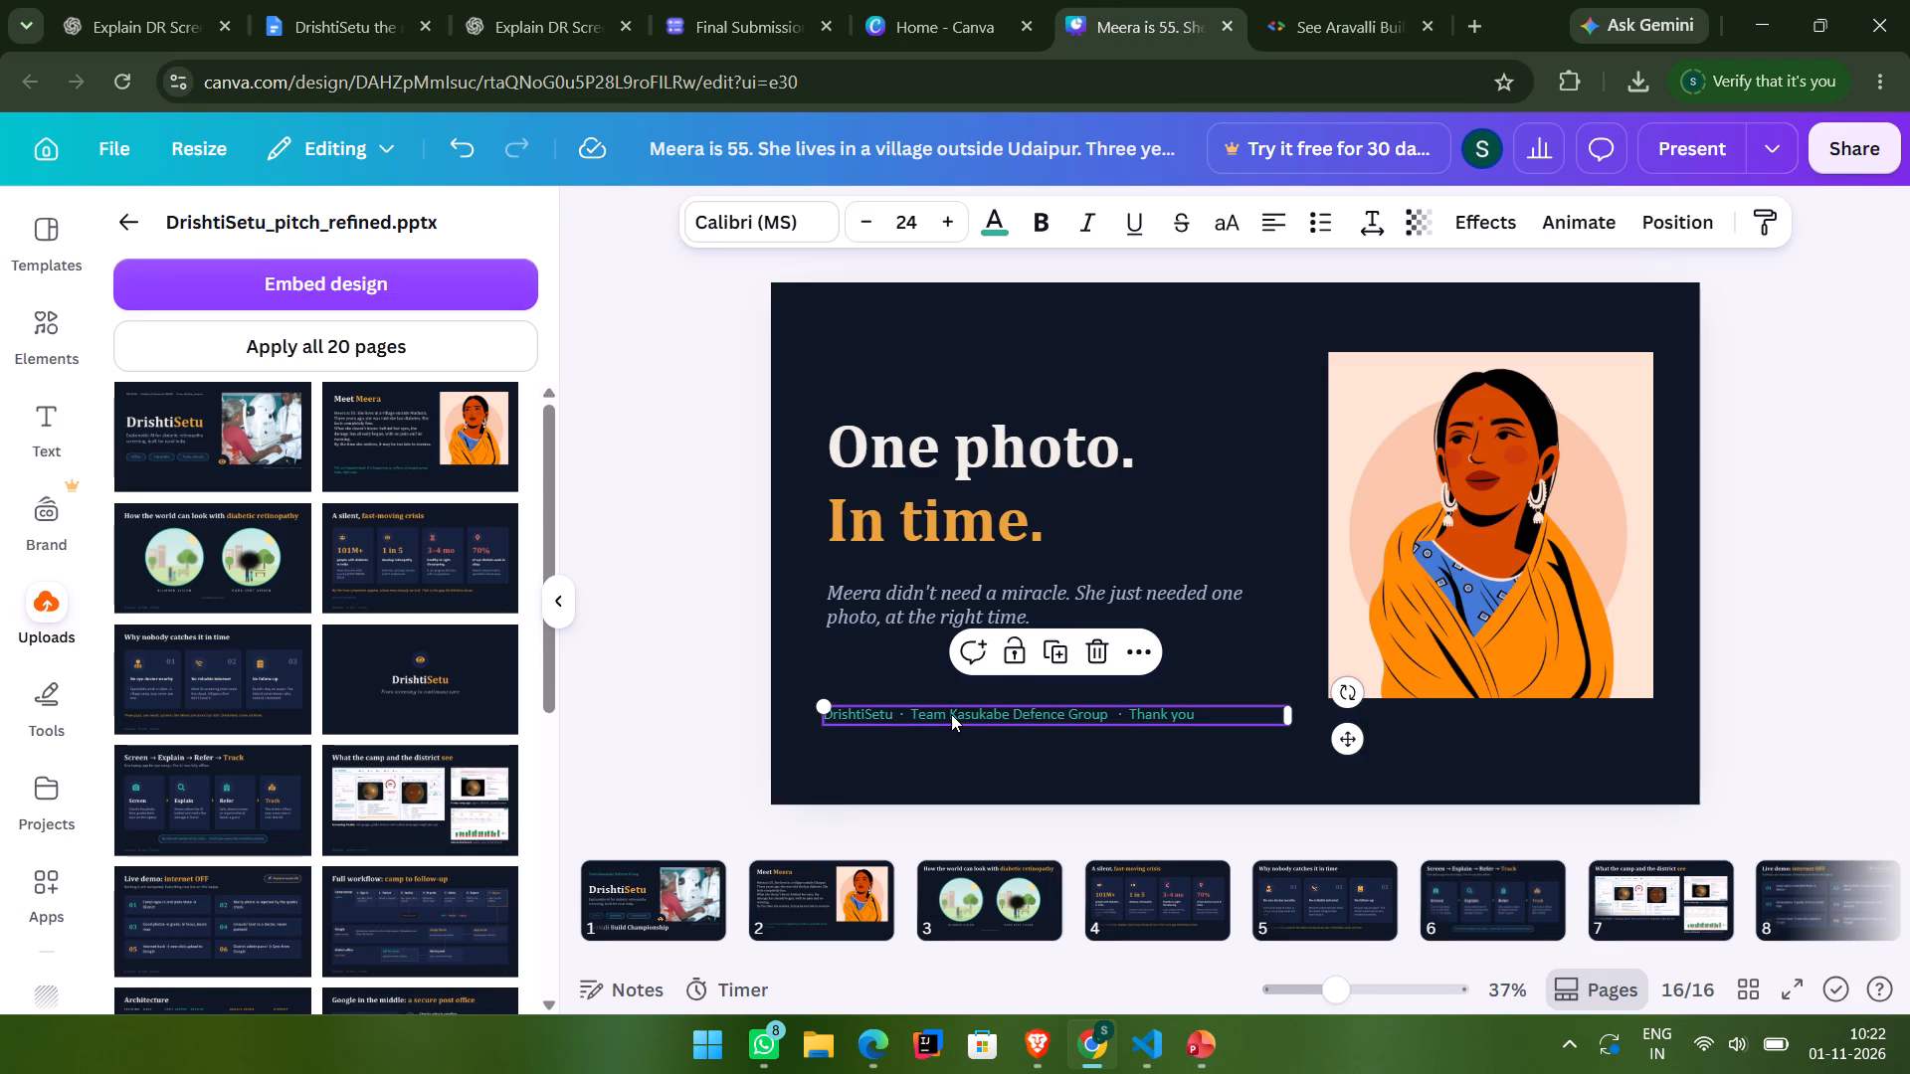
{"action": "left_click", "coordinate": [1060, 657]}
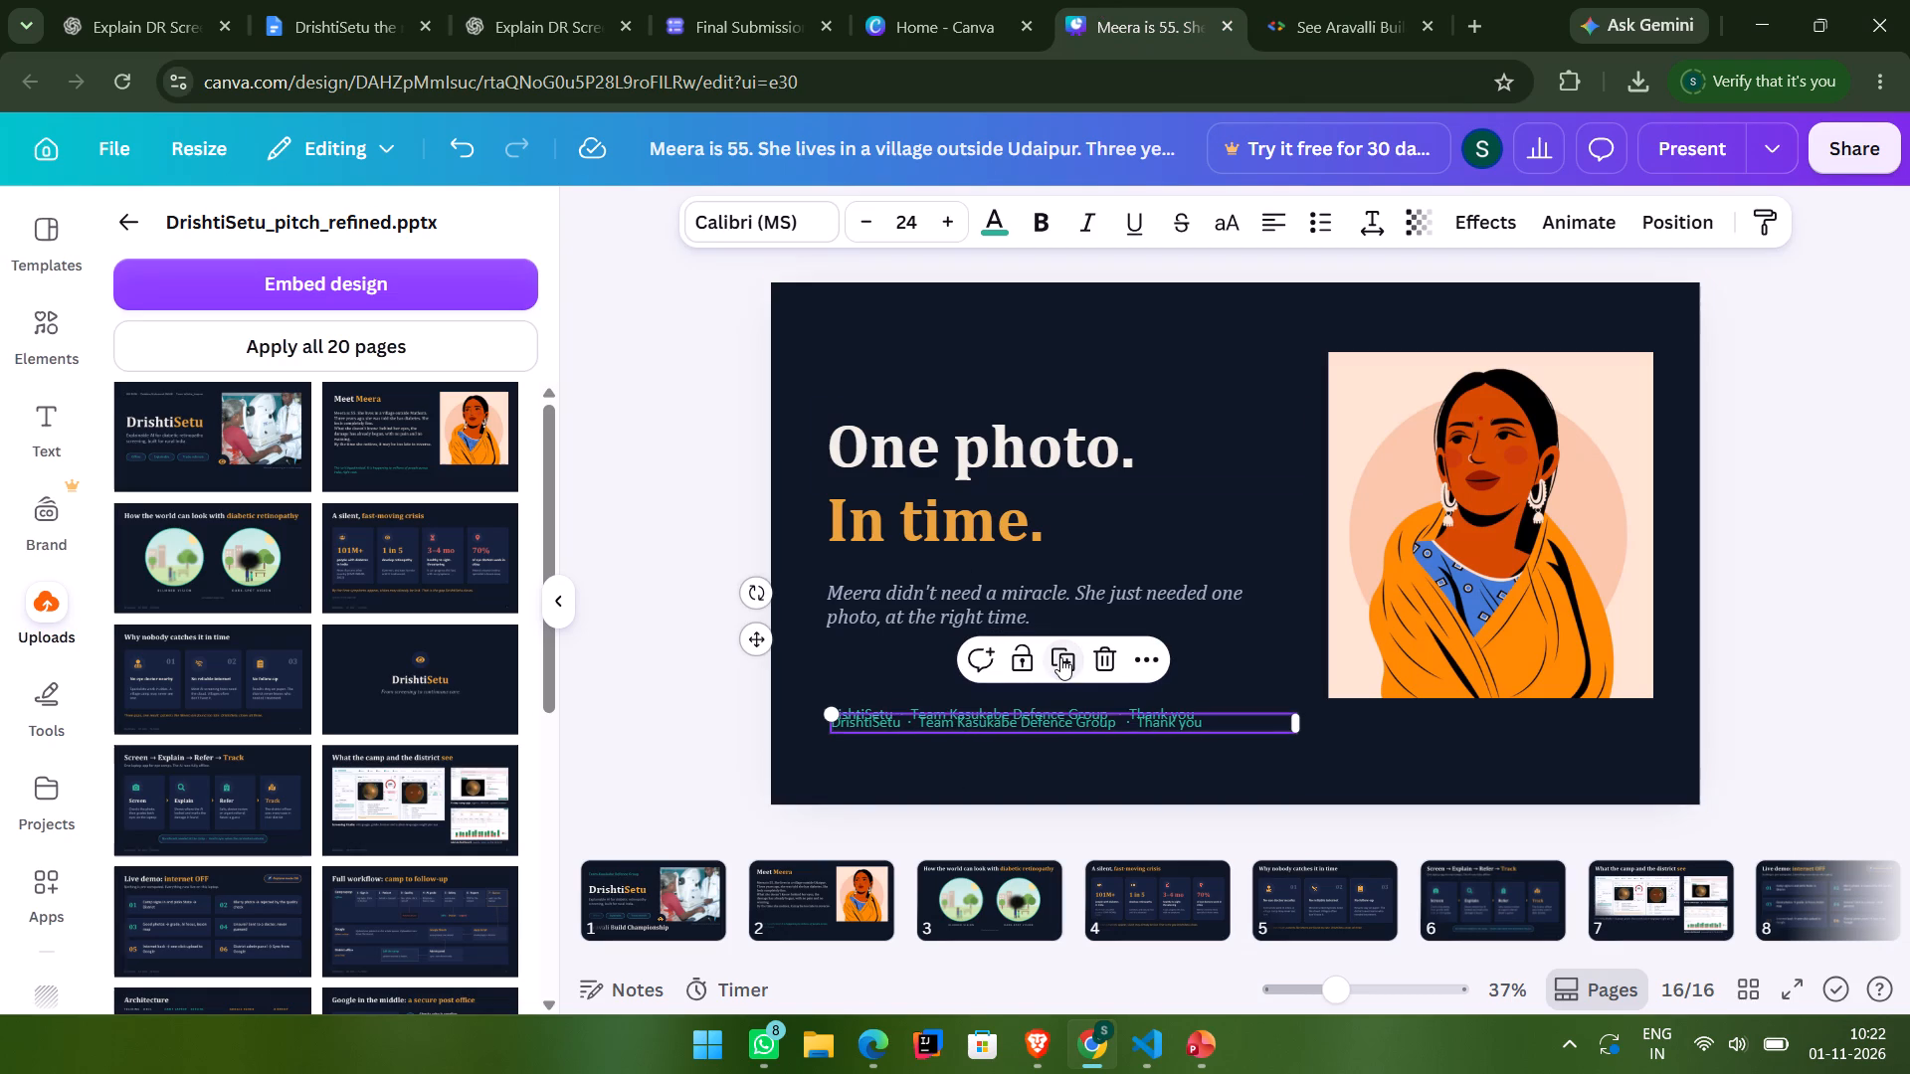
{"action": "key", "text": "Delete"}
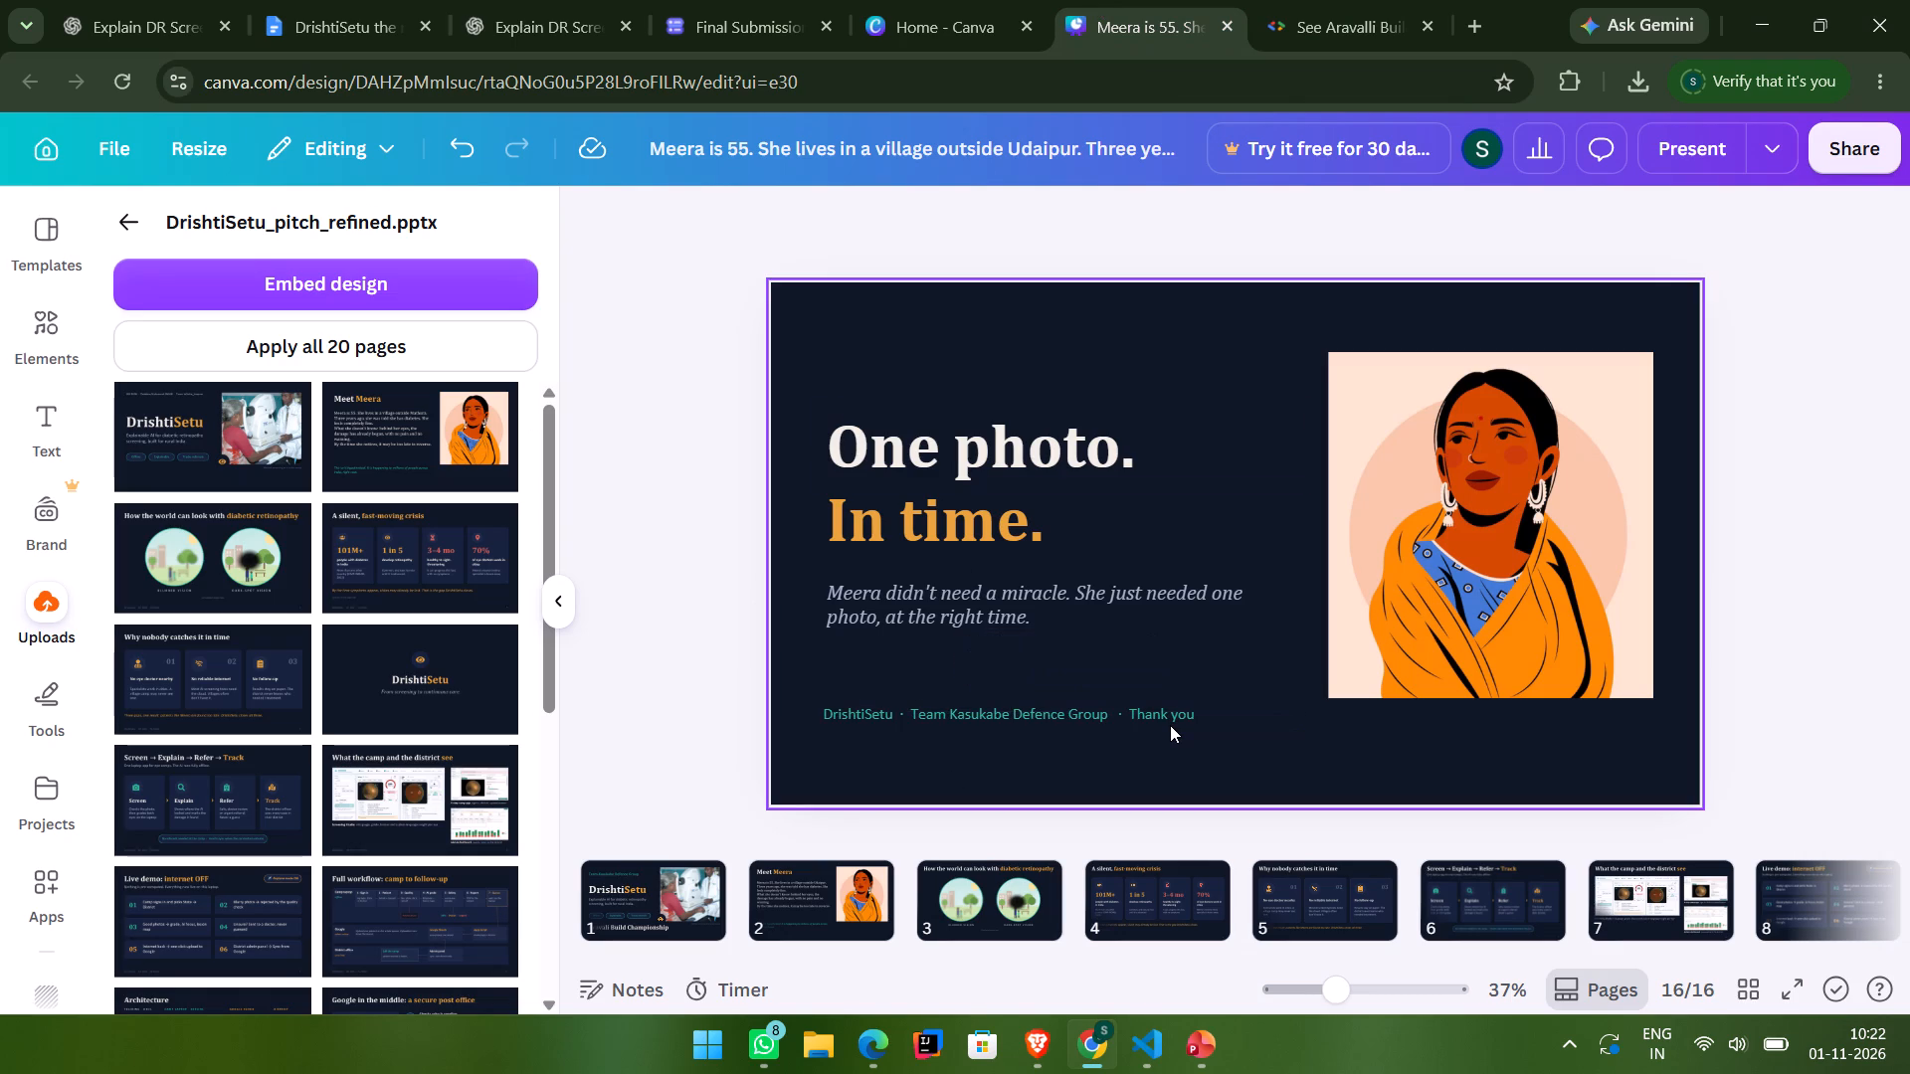
{"action": "left_click", "coordinate": [1120, 715]}
{"action": "left_click", "coordinate": [1129, 715]}
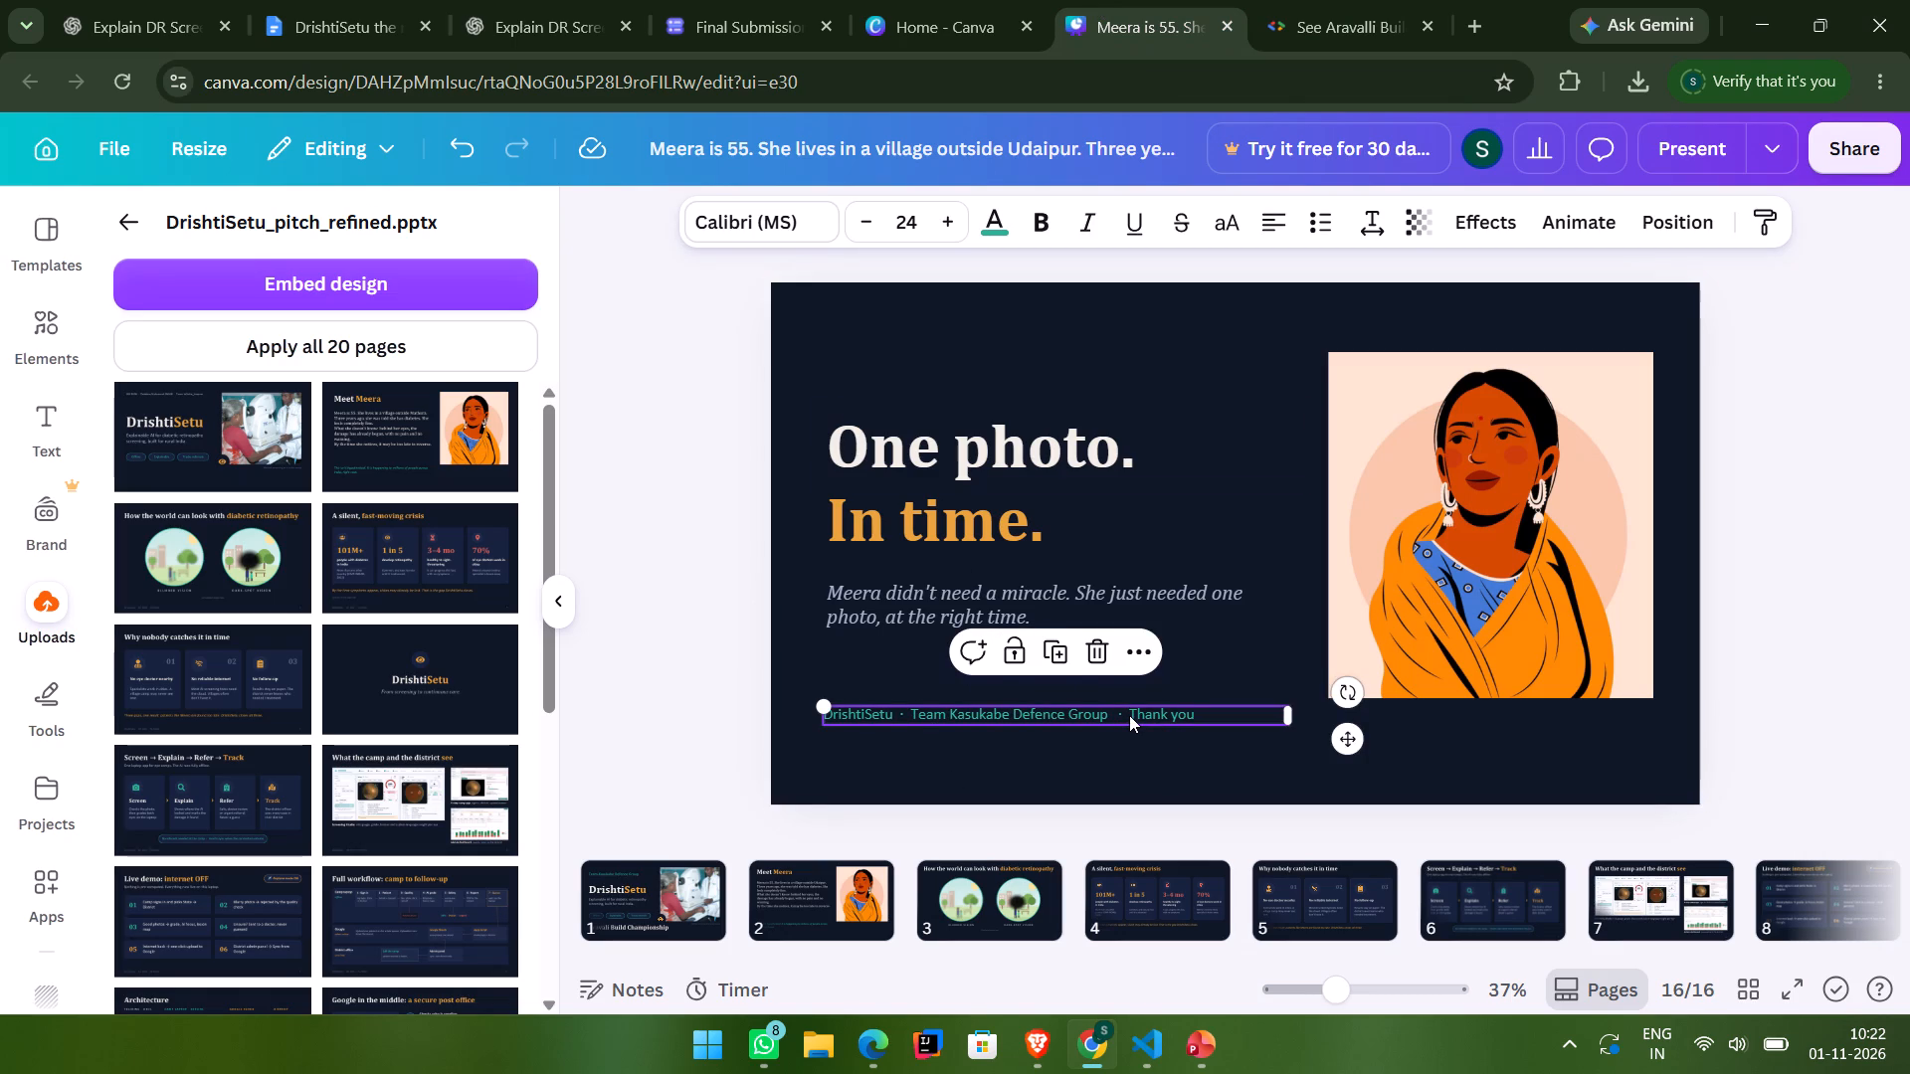
{"action": "left_click", "coordinate": [1221, 720]}
{"action": "key", "text": "BackSpace"}
{"action": "key", "text": "BackSpace"}
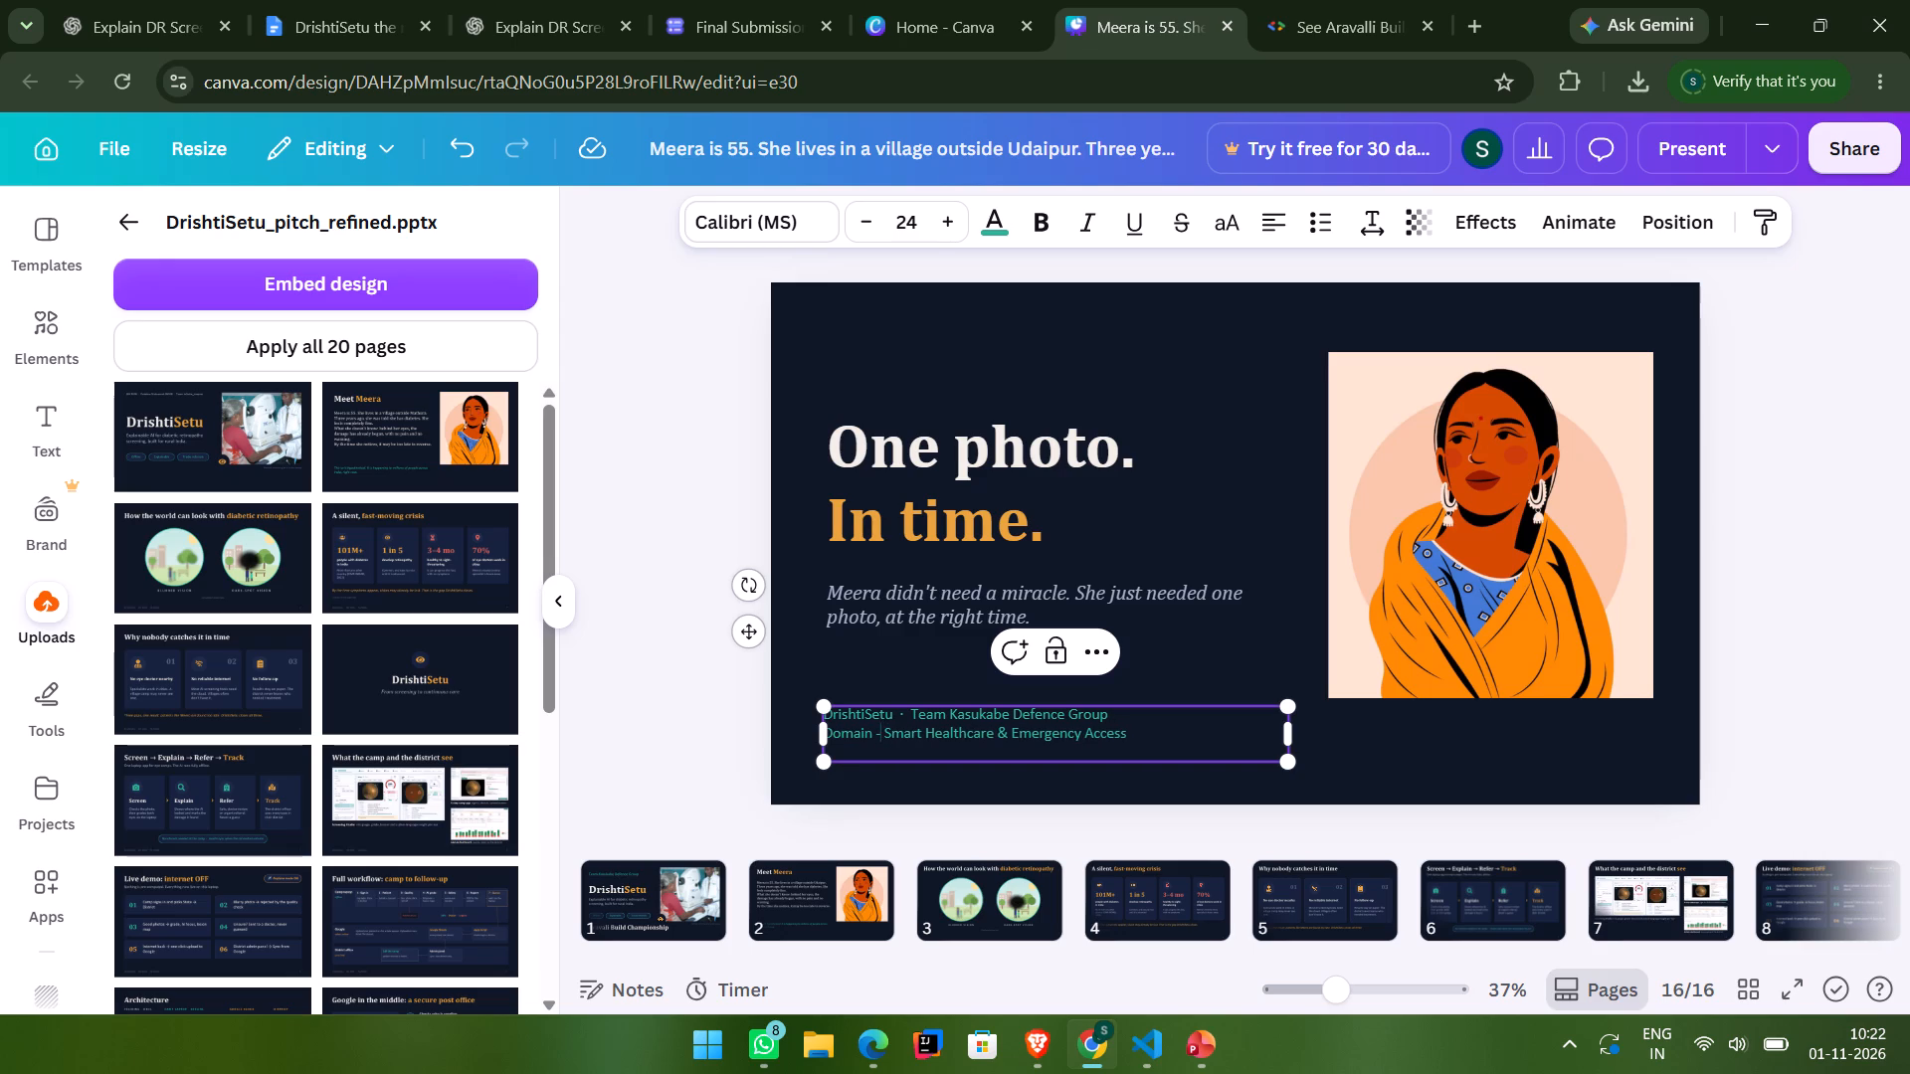
{"action": "key", "text": "space"}
{"action": "left_click", "coordinate": [685, 706]}
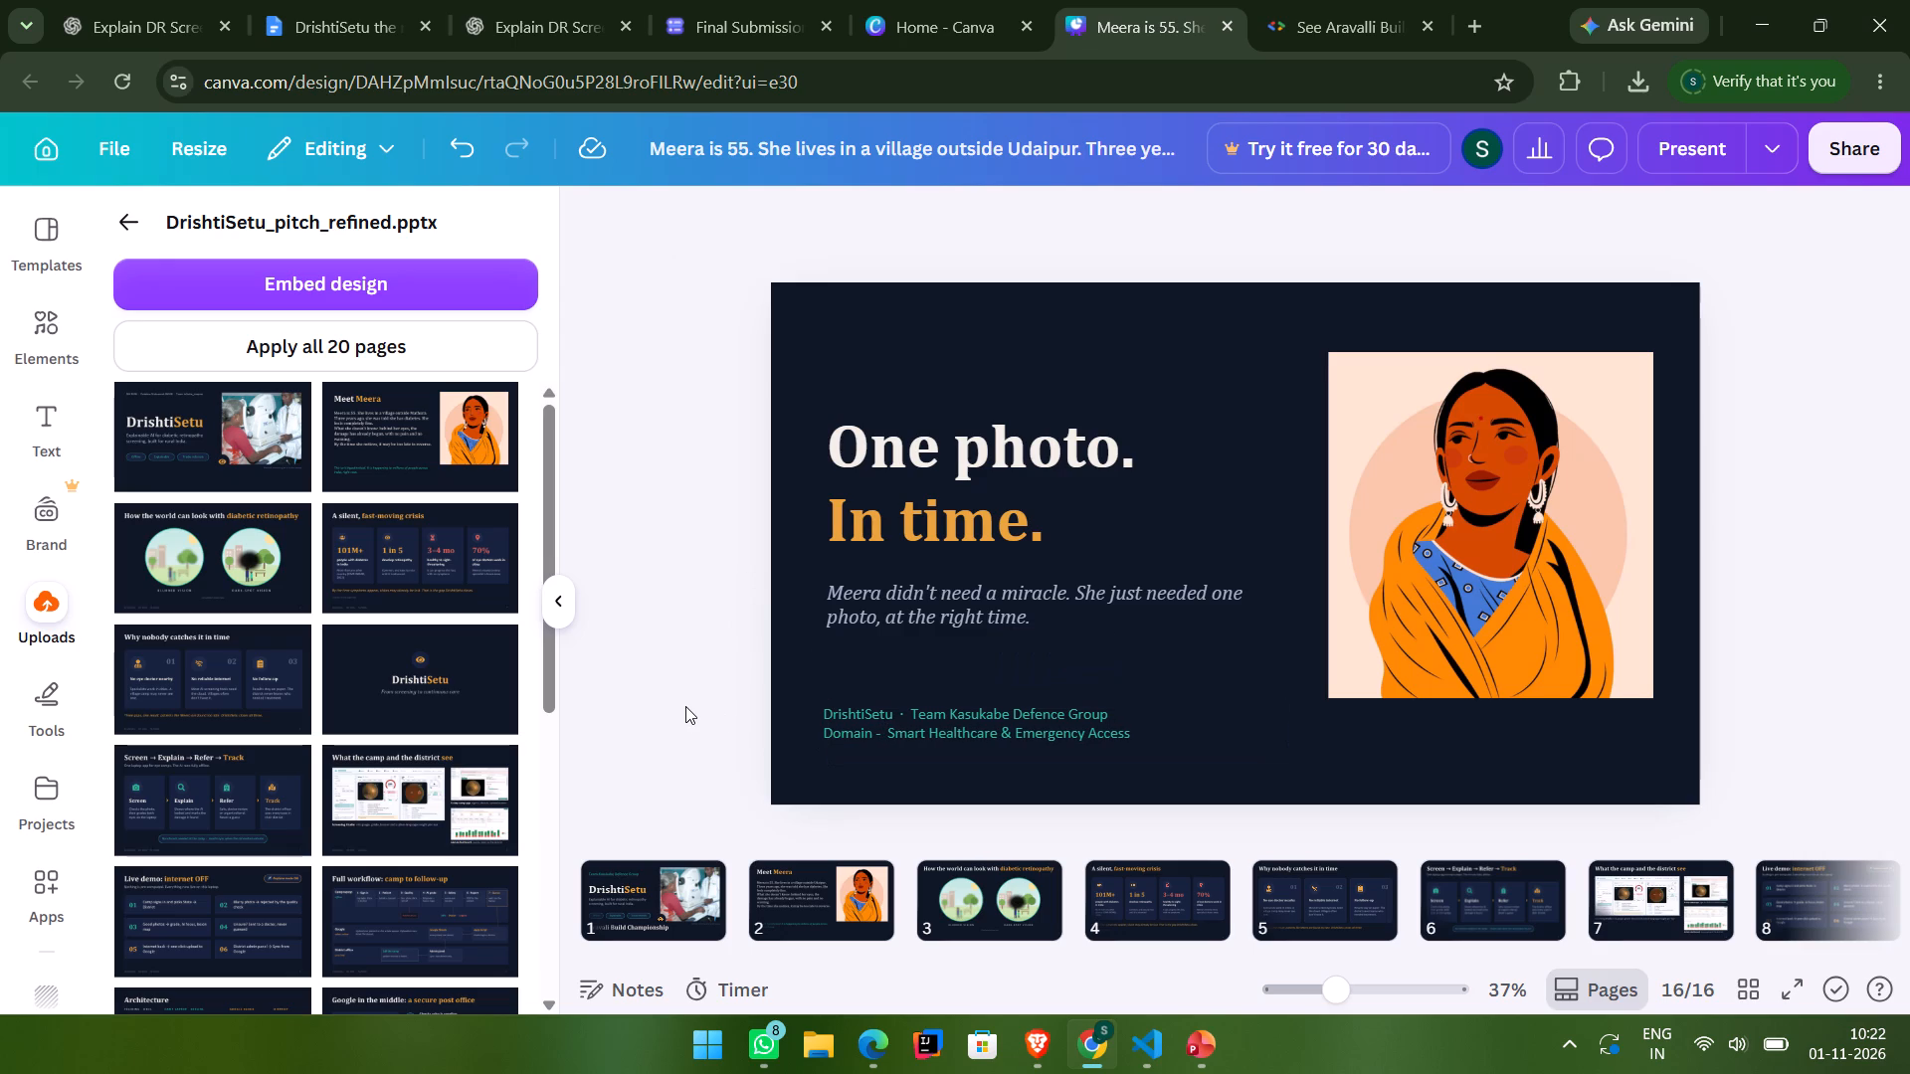
Download all pages of the updated presentation as a PDF with the Digital preset.
{"action": "left_click", "coordinate": [1837, 153]}
{"action": "left_click", "coordinate": [1455, 741]}
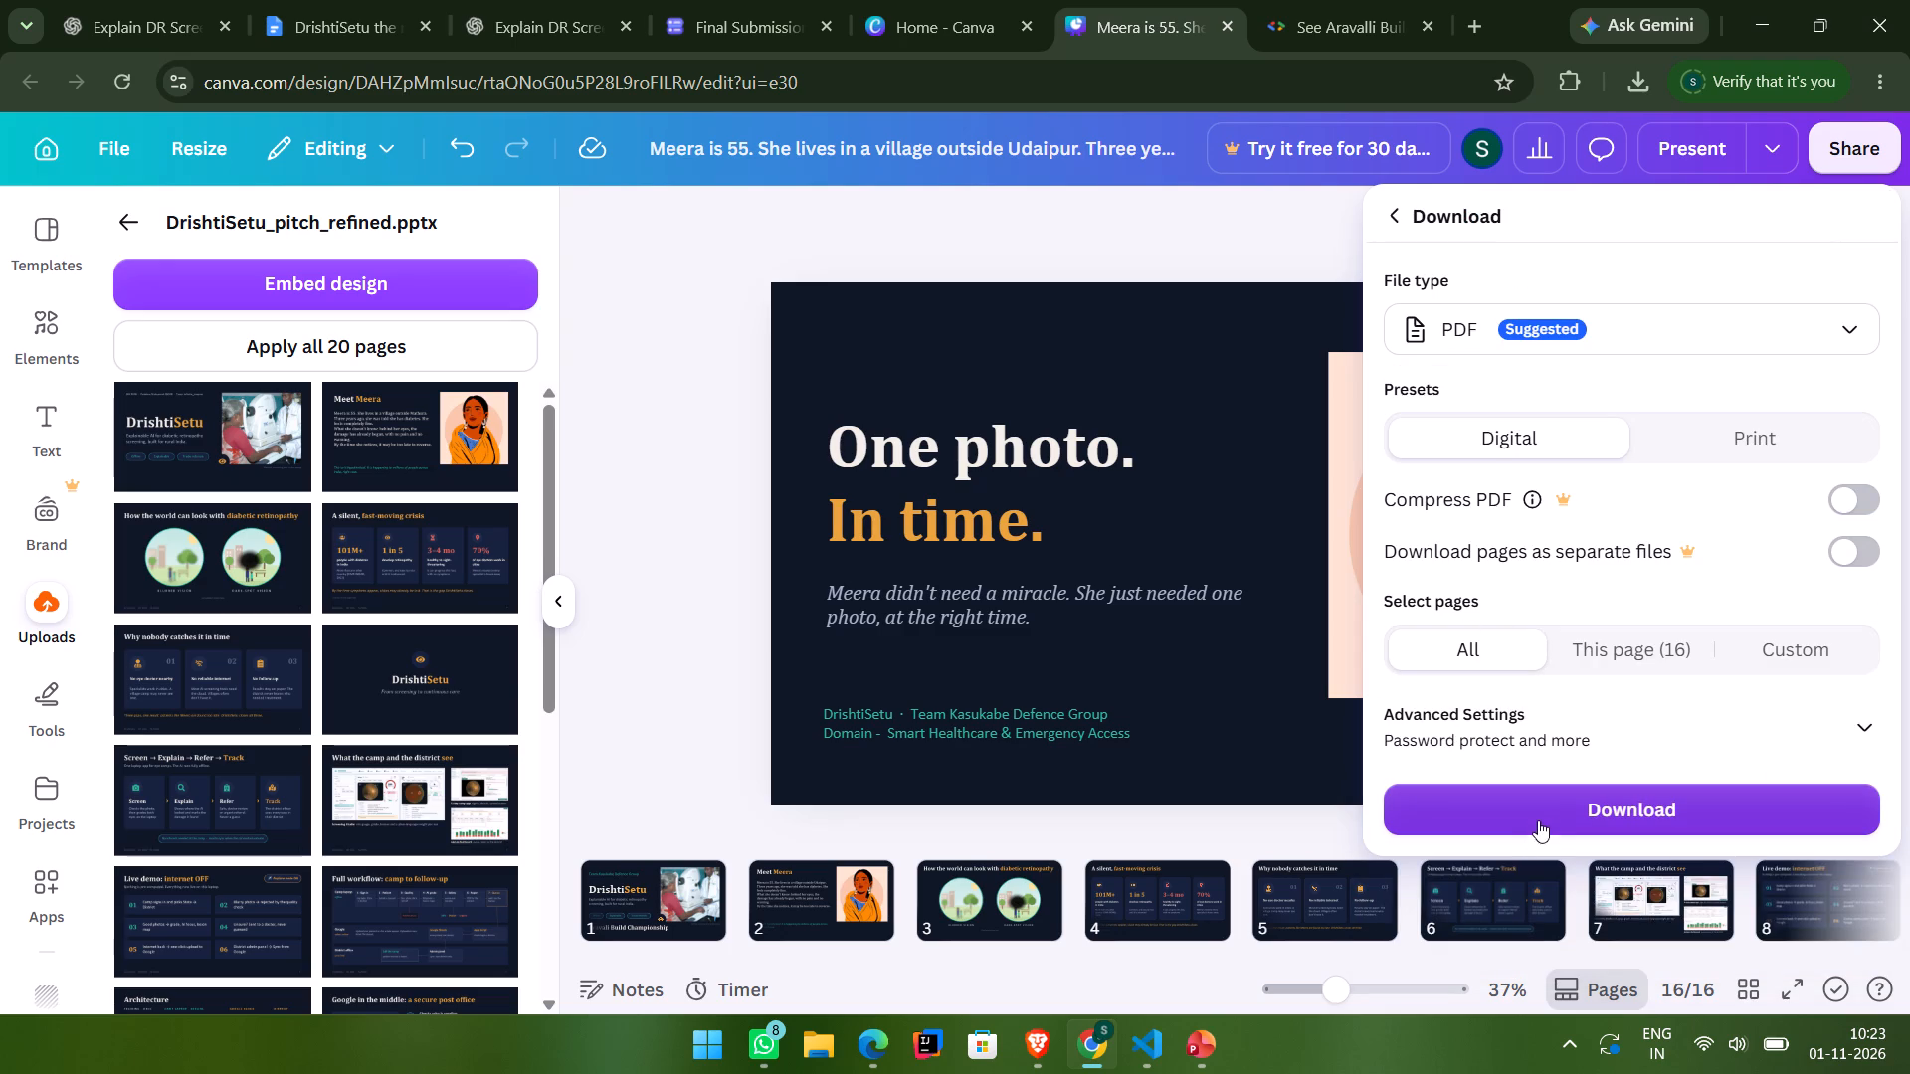
{"action": "left_click", "coordinate": [1538, 815]}
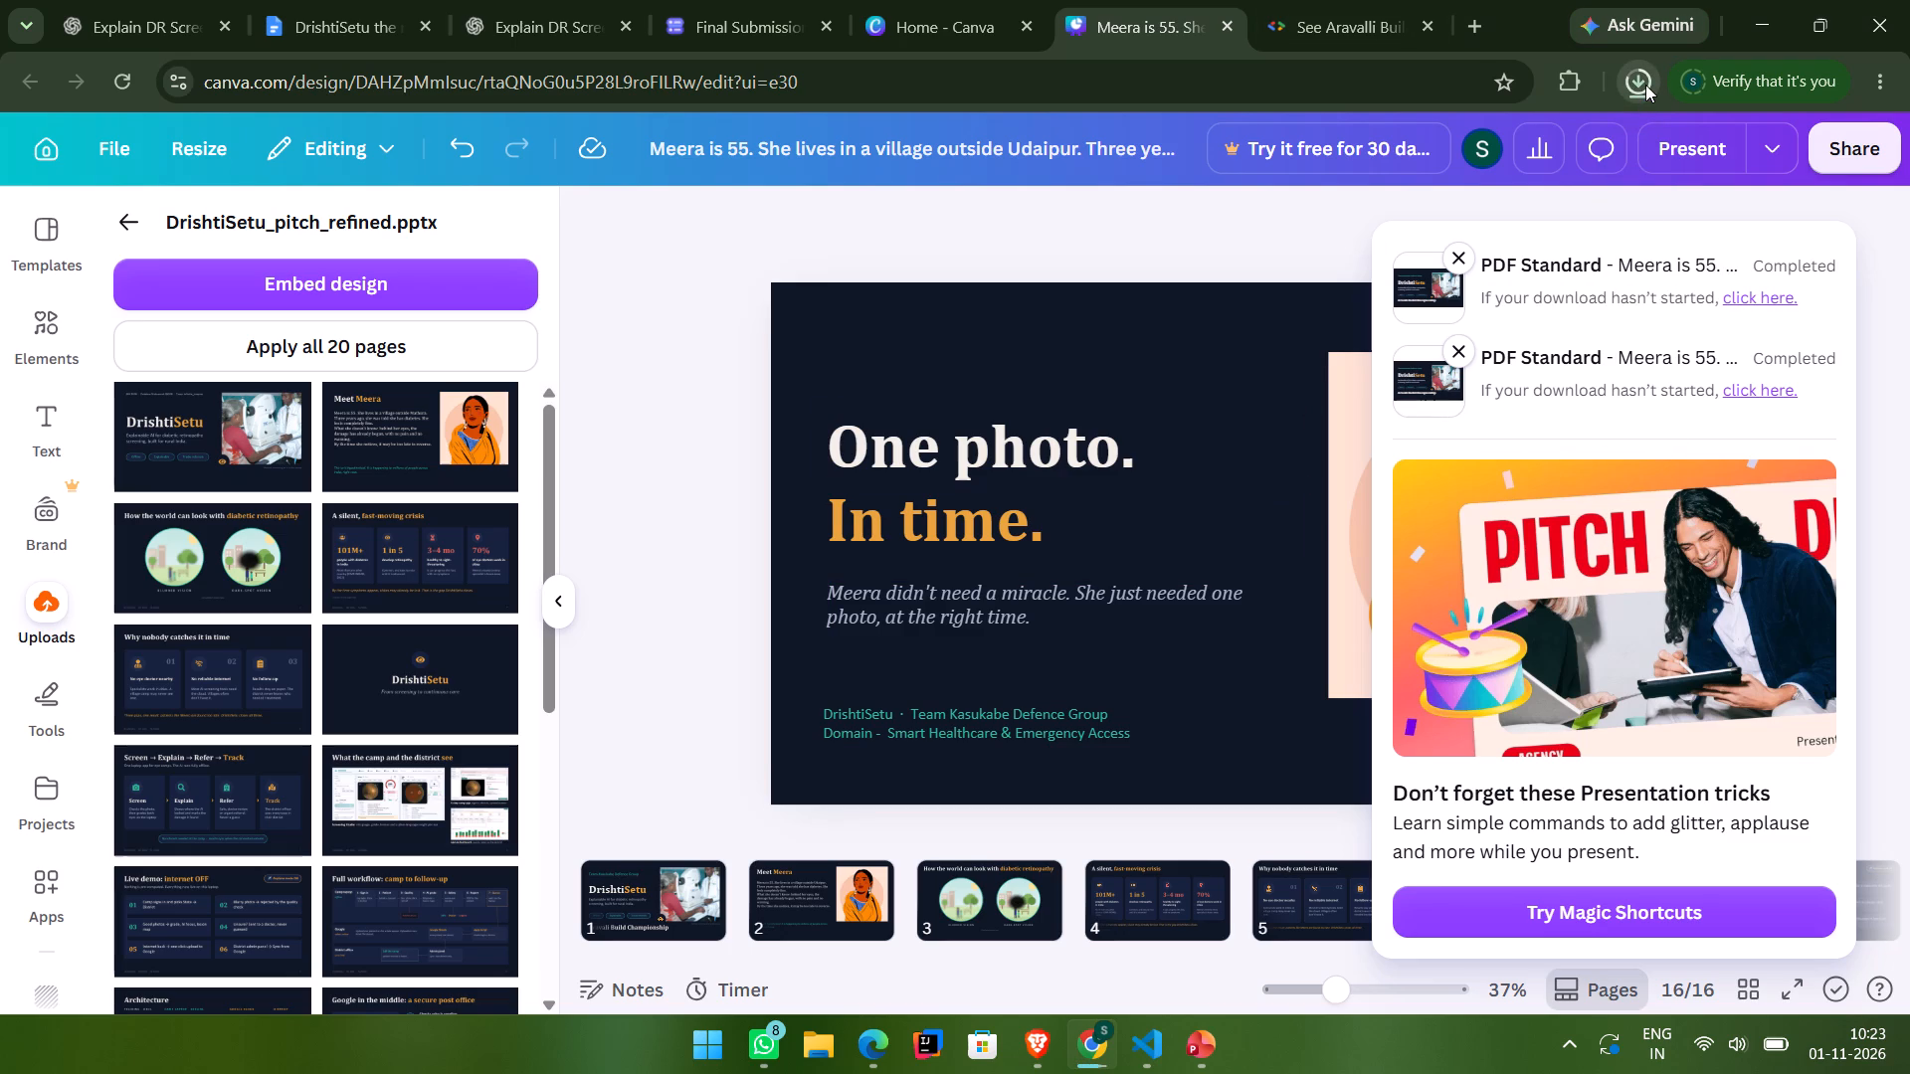
Take the newly downloaded pitch PDF, the copy ending in (1), from the browser's recent downloads.
{"action": "left_click", "coordinate": [1416, 193]}
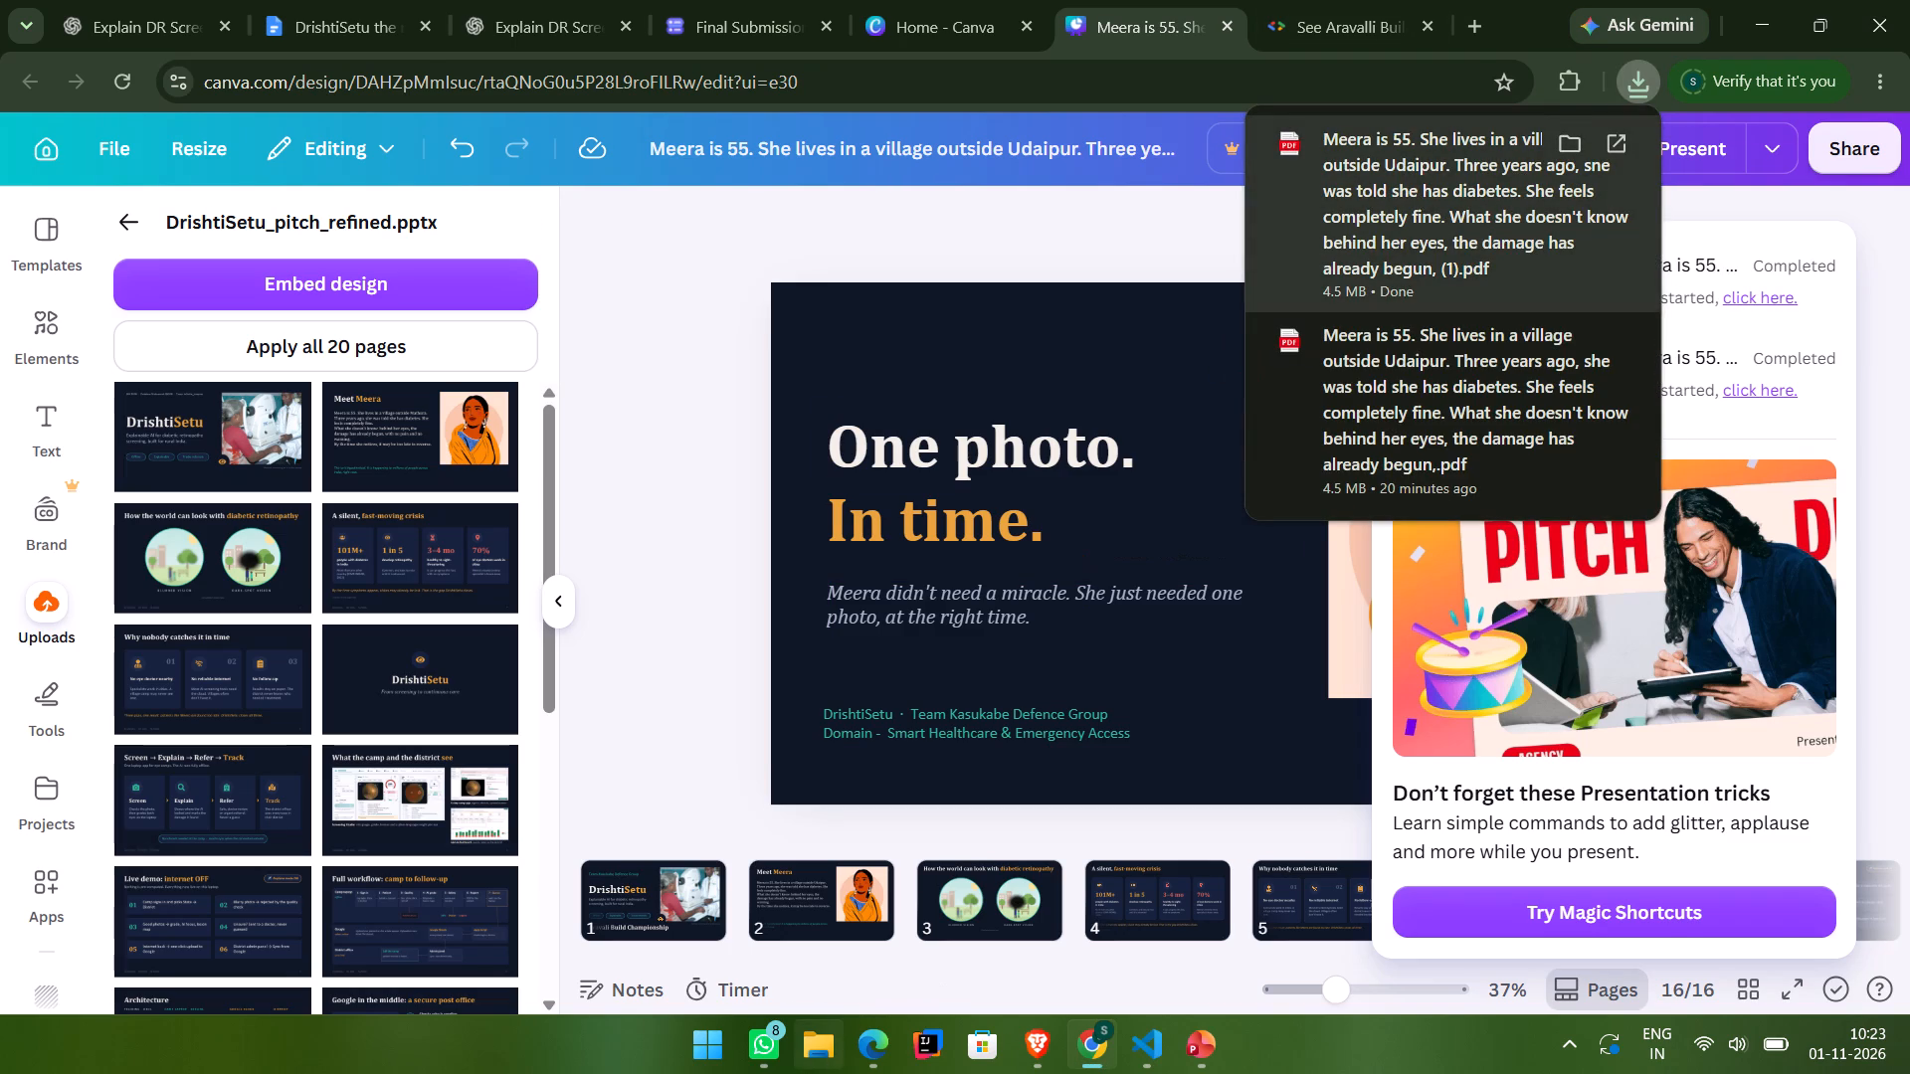
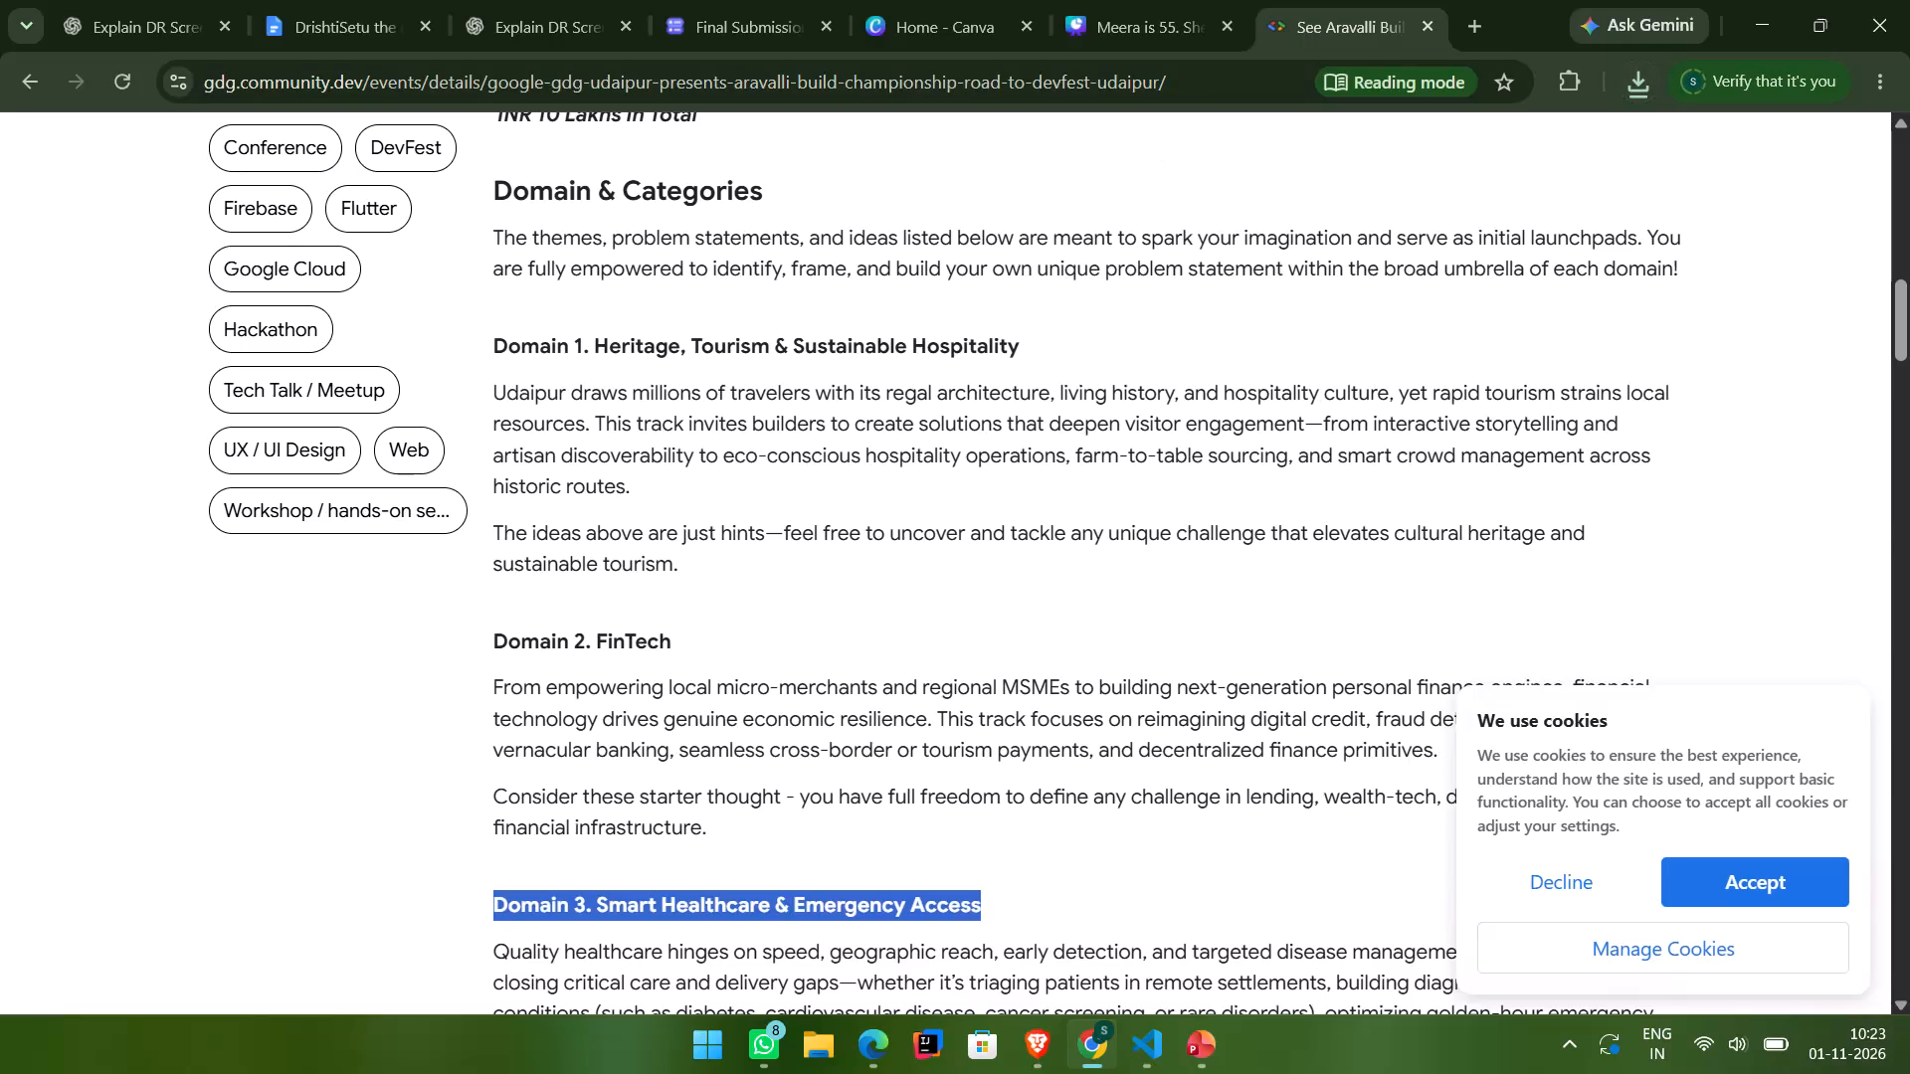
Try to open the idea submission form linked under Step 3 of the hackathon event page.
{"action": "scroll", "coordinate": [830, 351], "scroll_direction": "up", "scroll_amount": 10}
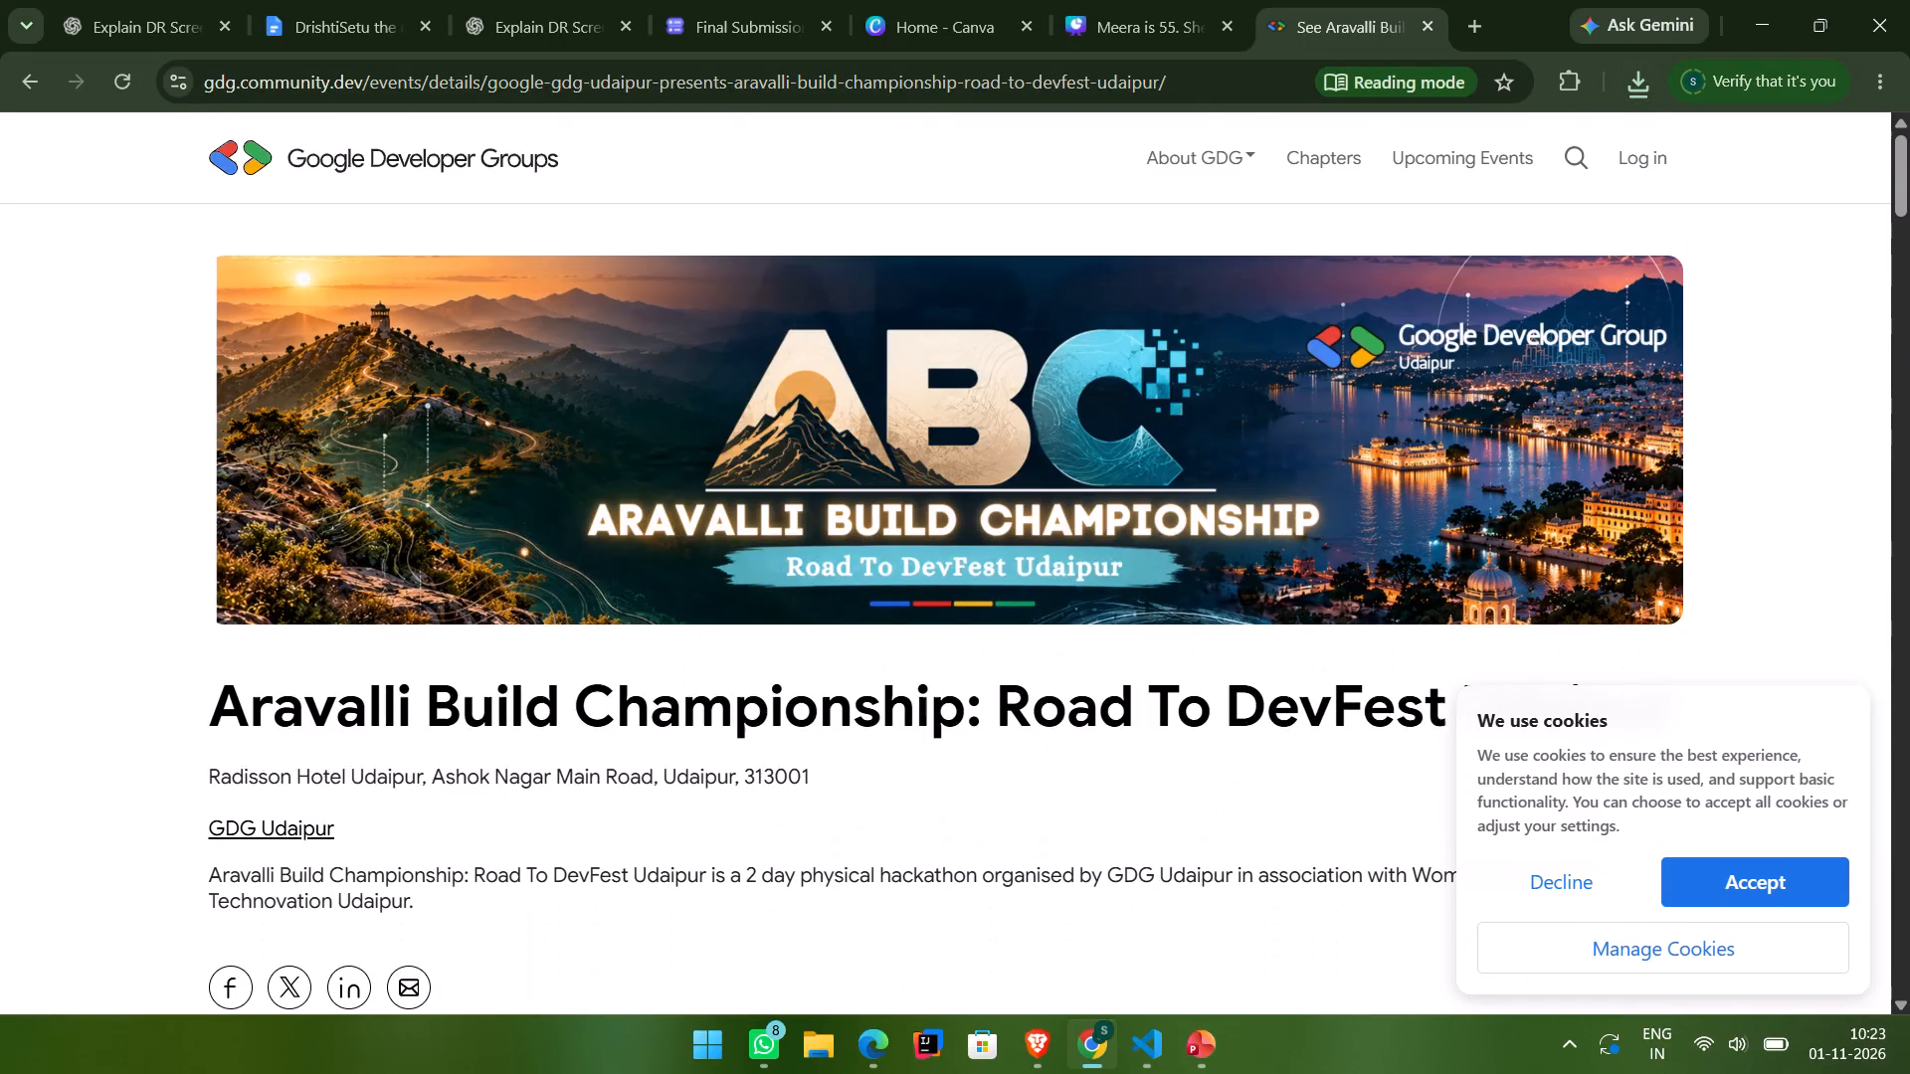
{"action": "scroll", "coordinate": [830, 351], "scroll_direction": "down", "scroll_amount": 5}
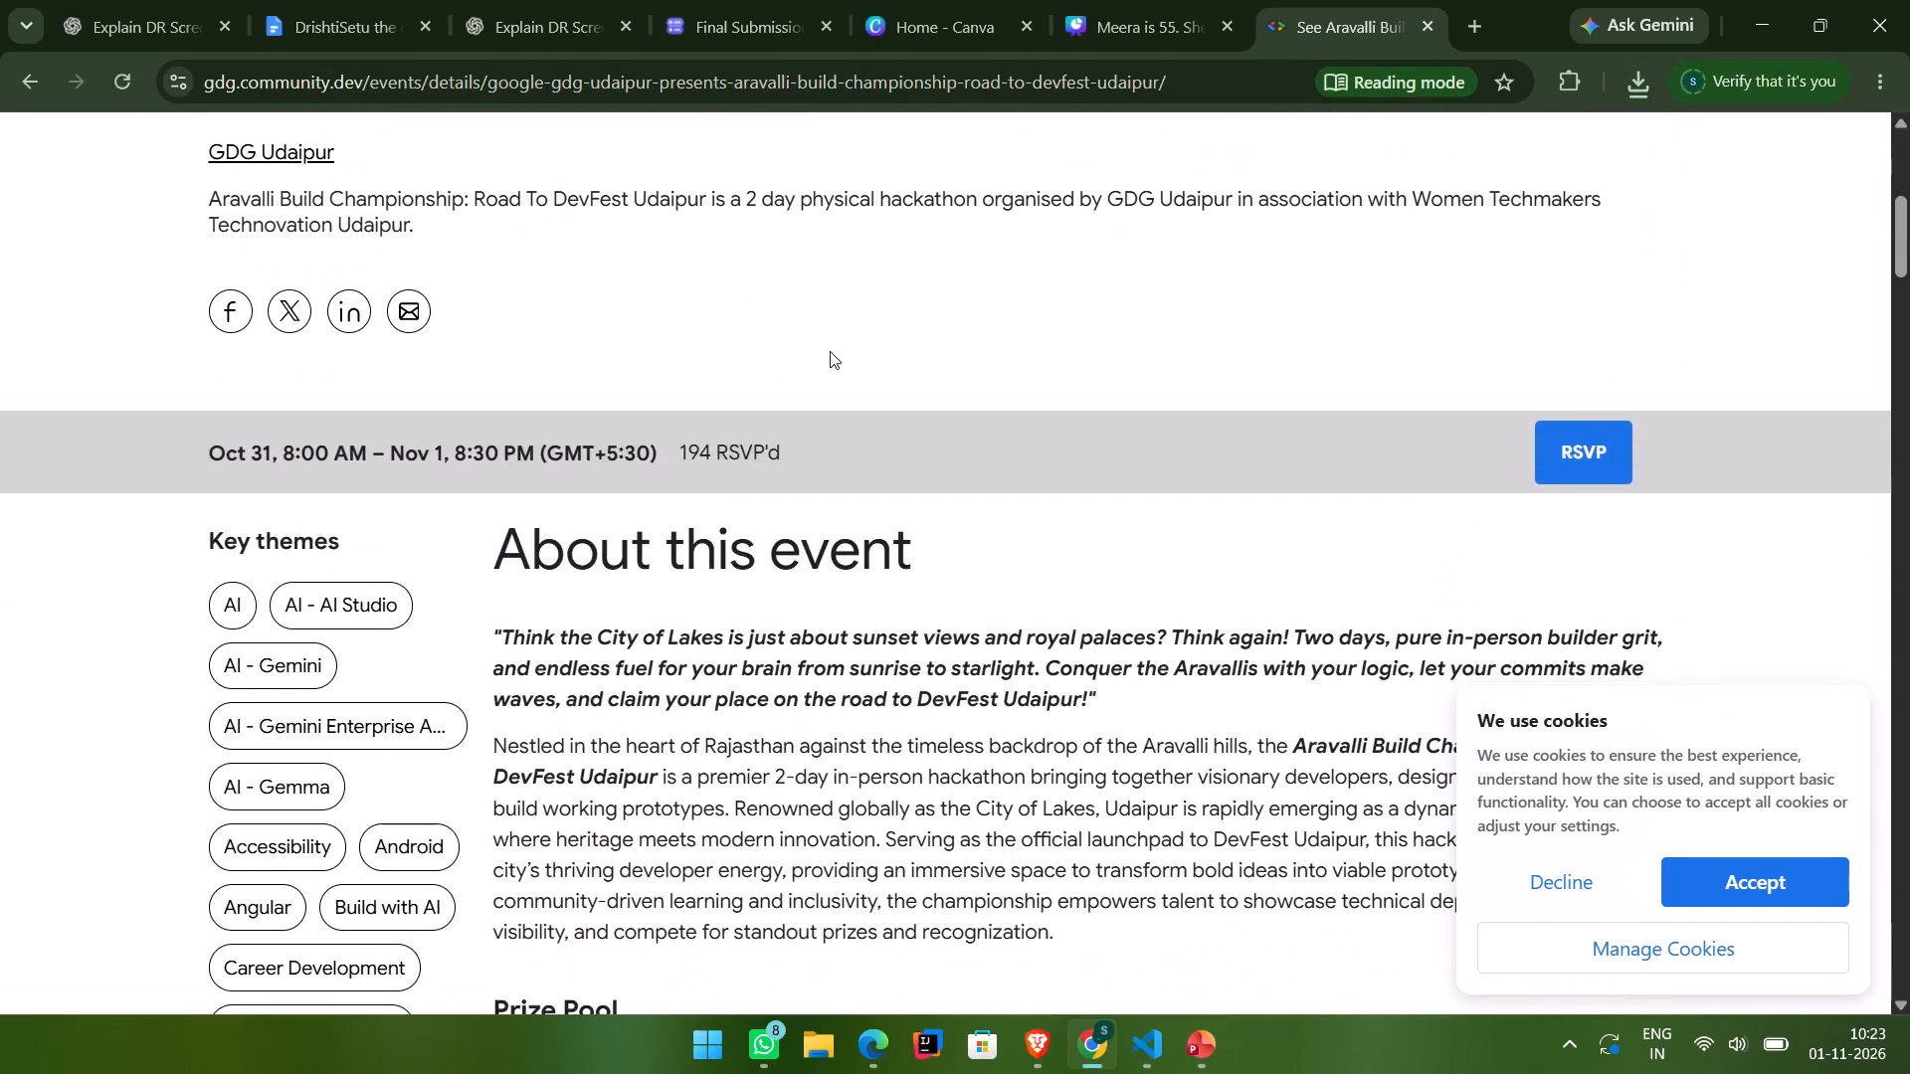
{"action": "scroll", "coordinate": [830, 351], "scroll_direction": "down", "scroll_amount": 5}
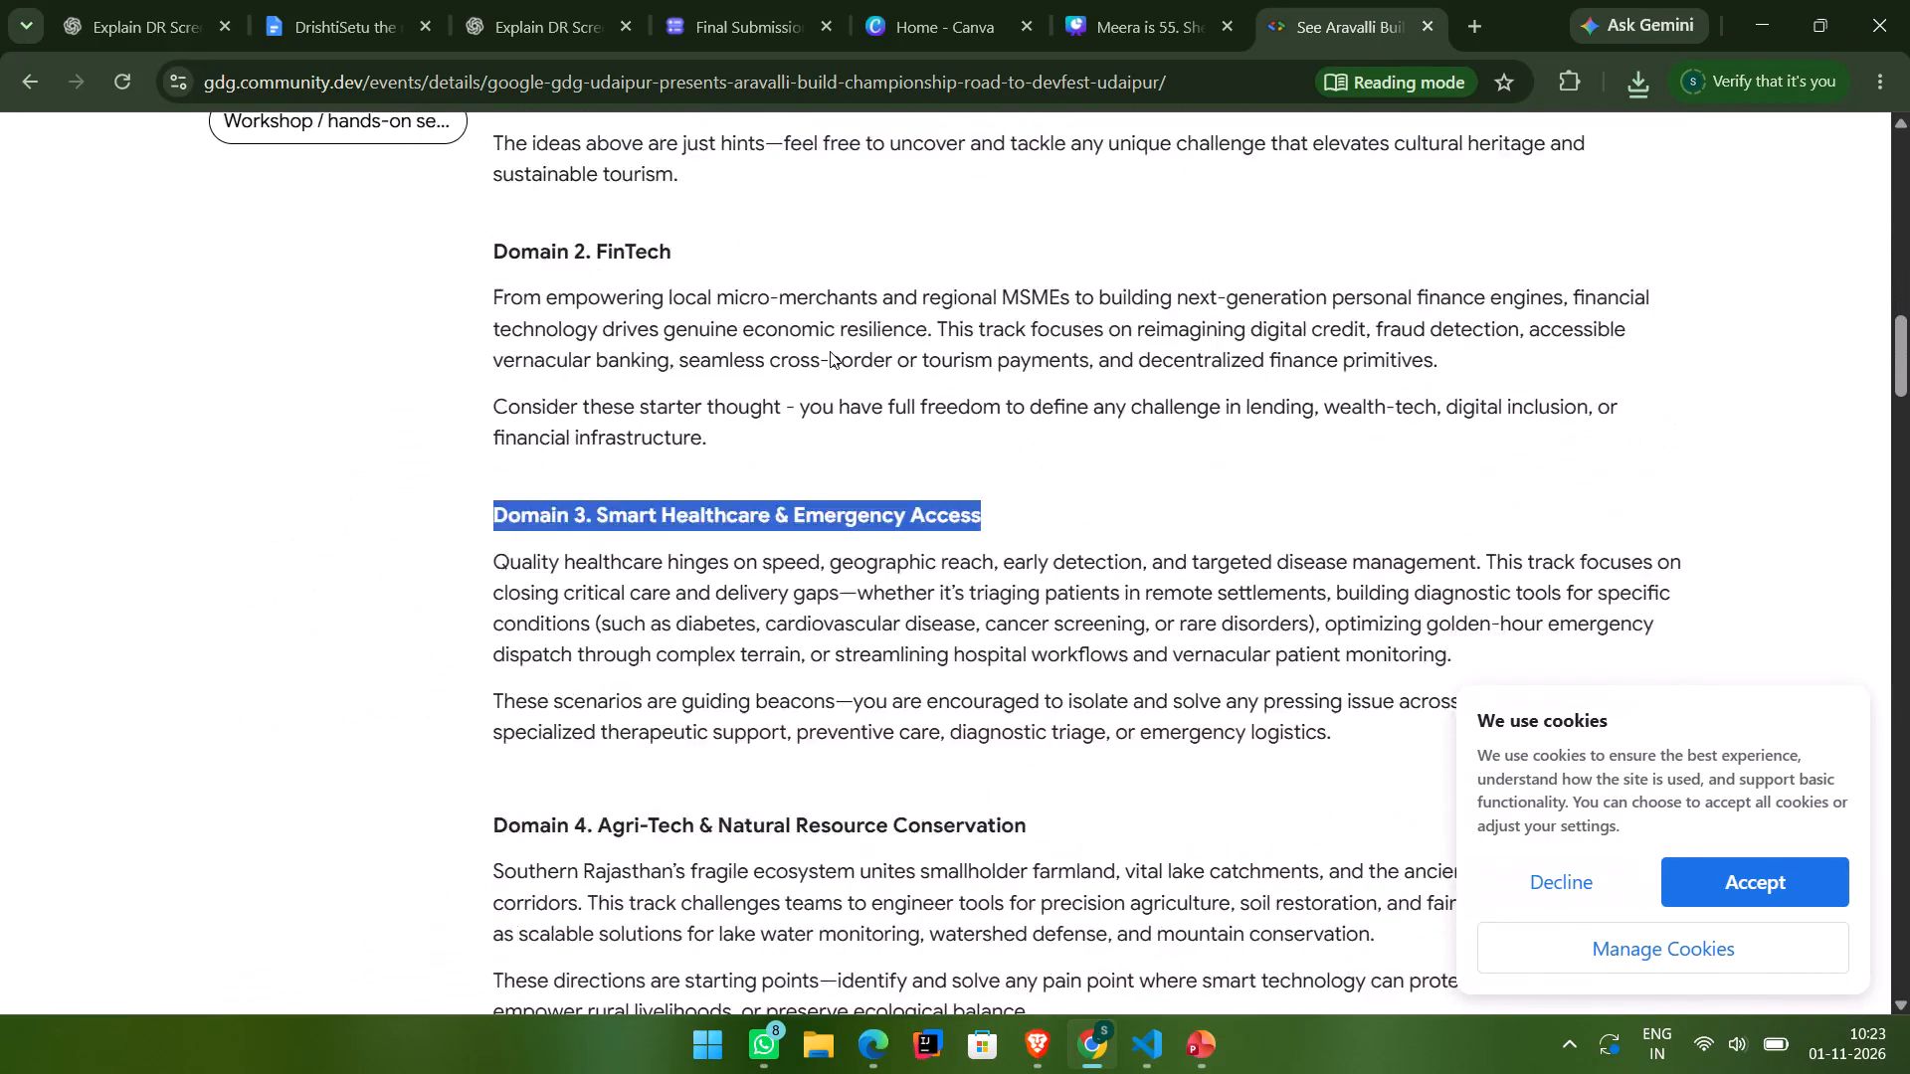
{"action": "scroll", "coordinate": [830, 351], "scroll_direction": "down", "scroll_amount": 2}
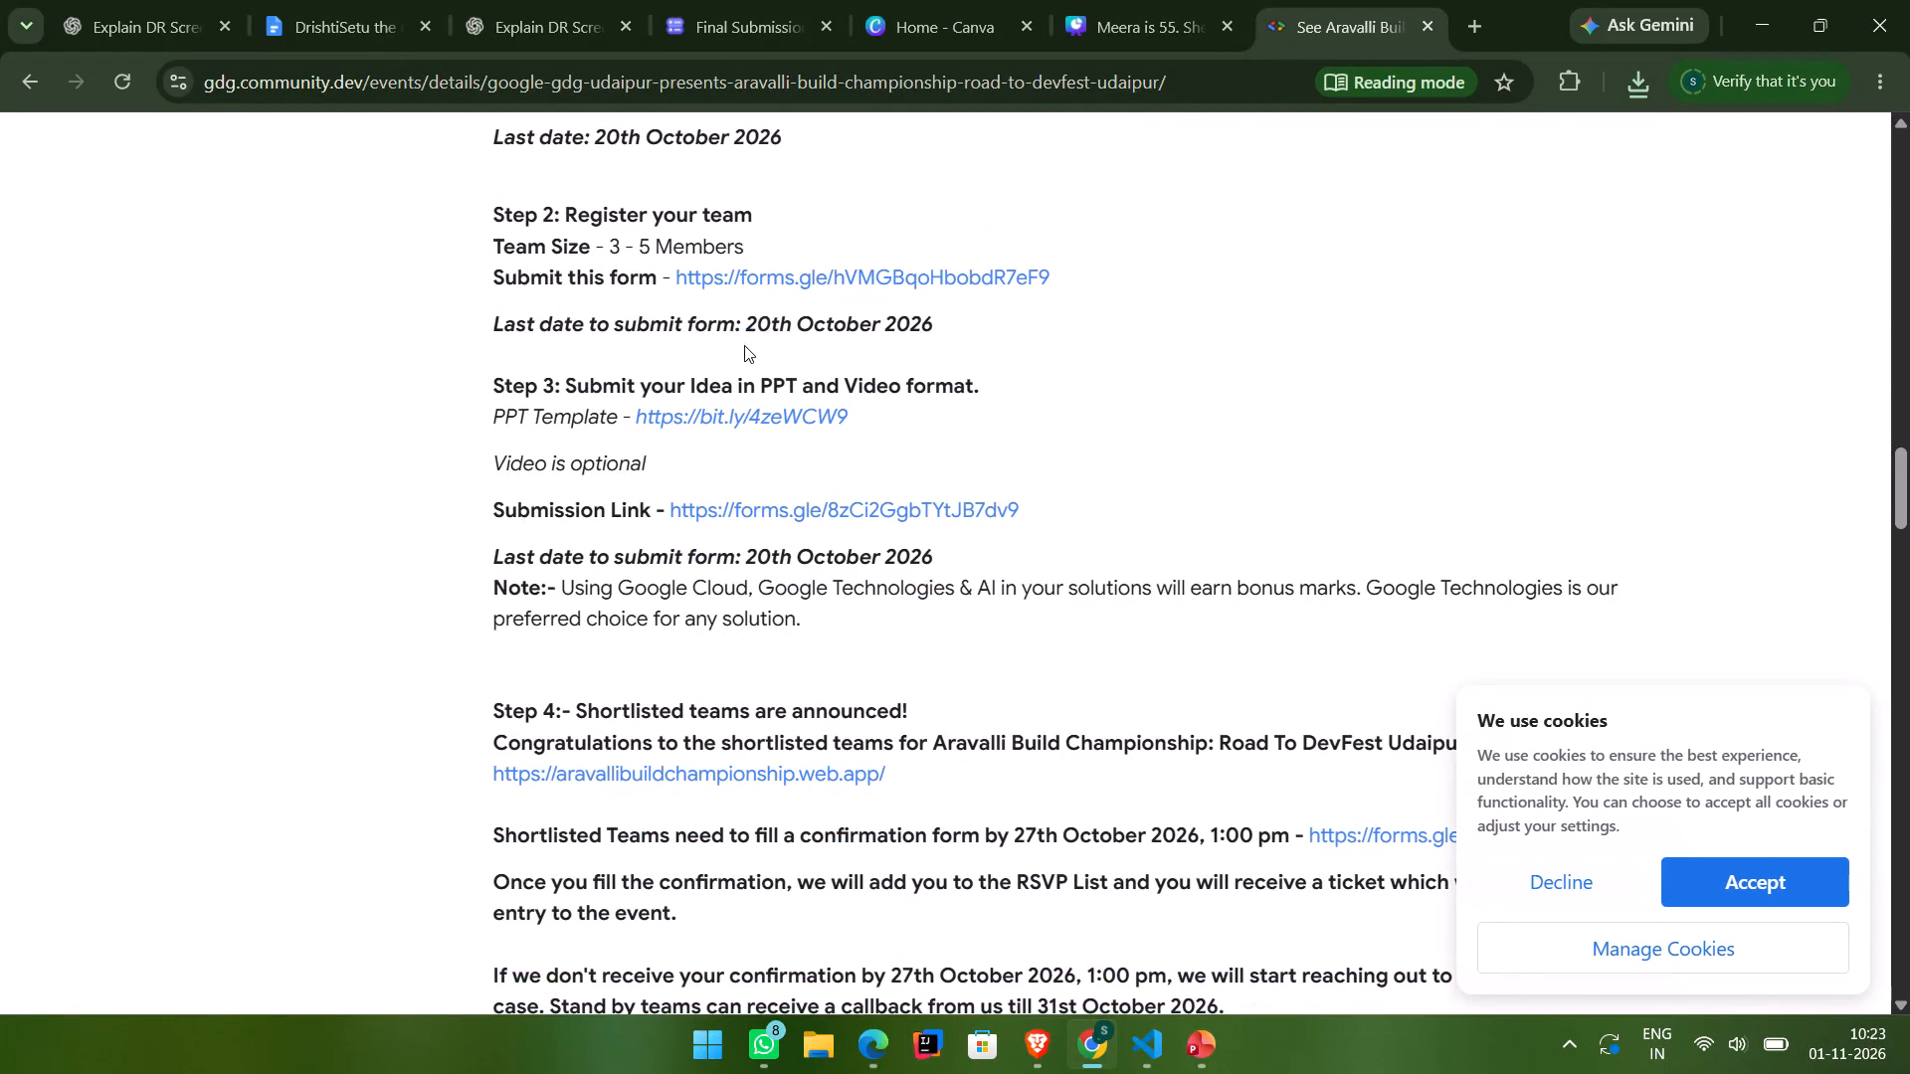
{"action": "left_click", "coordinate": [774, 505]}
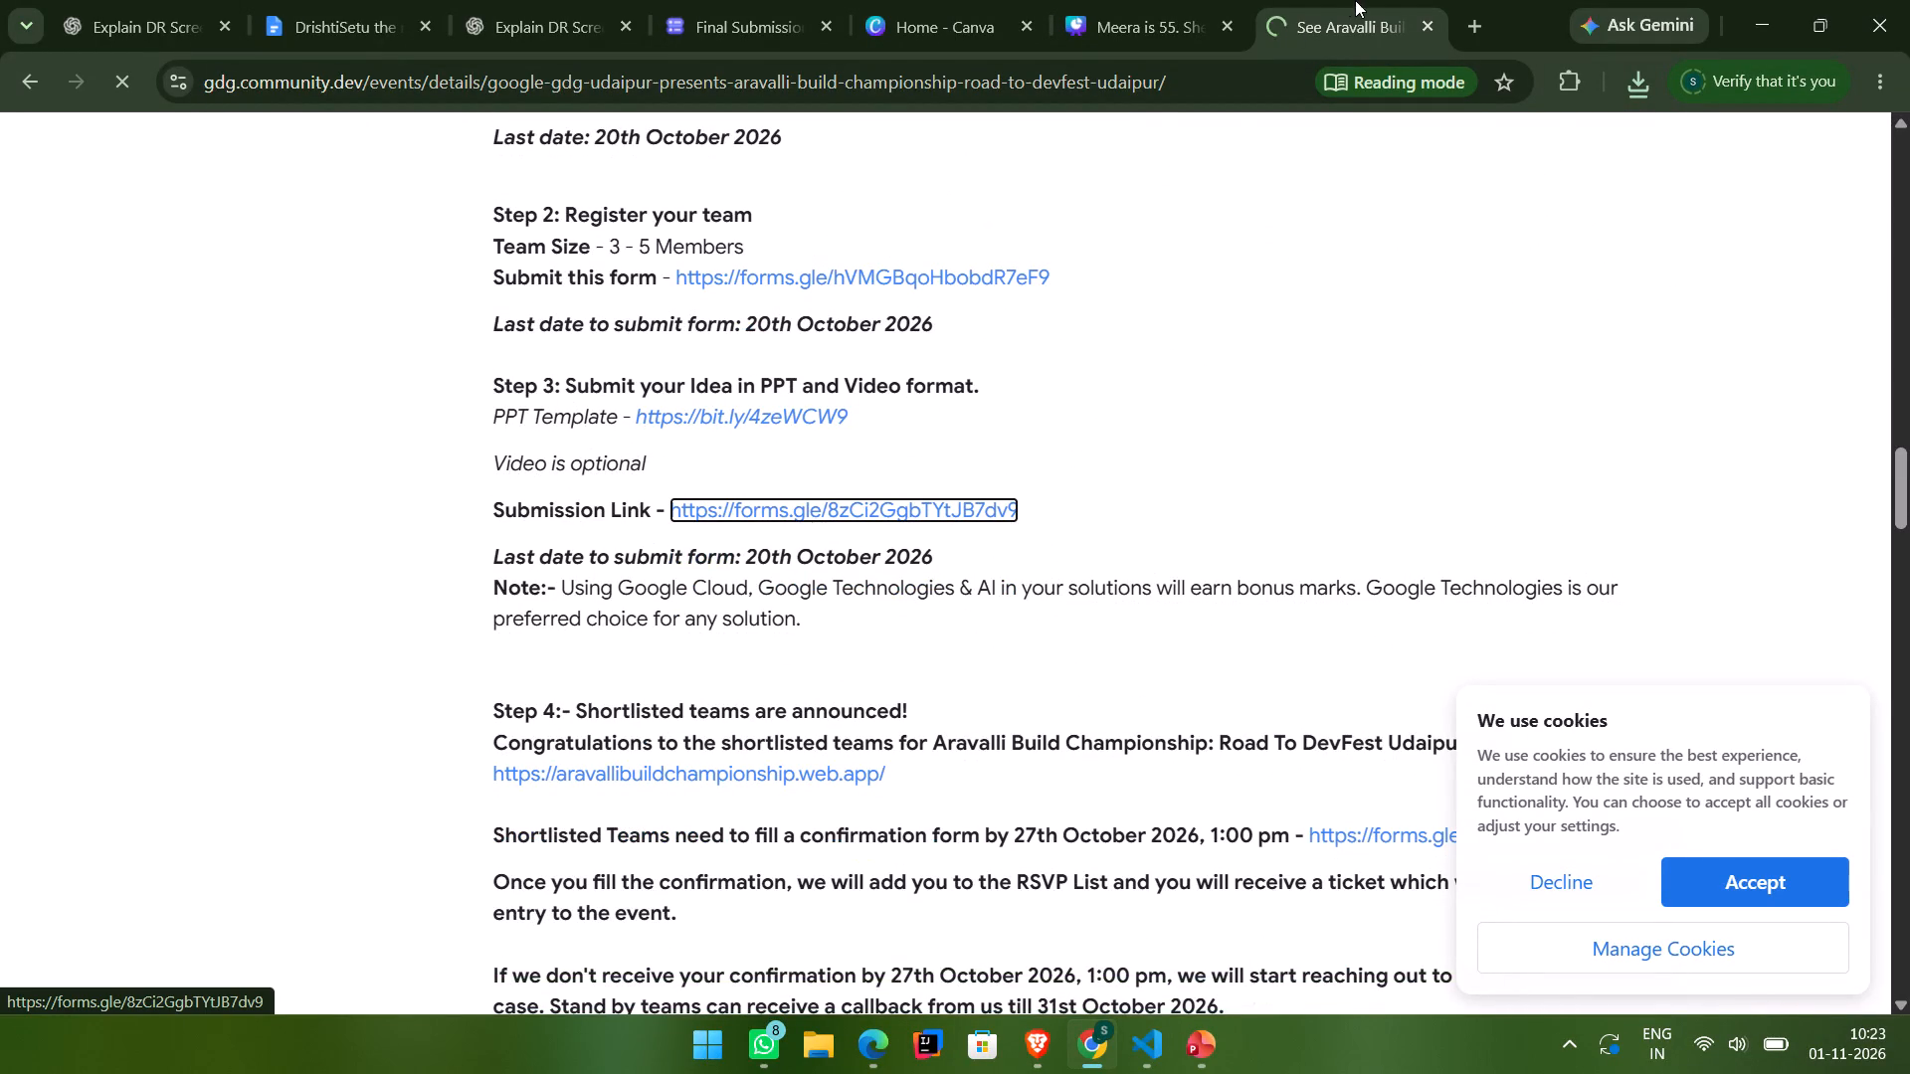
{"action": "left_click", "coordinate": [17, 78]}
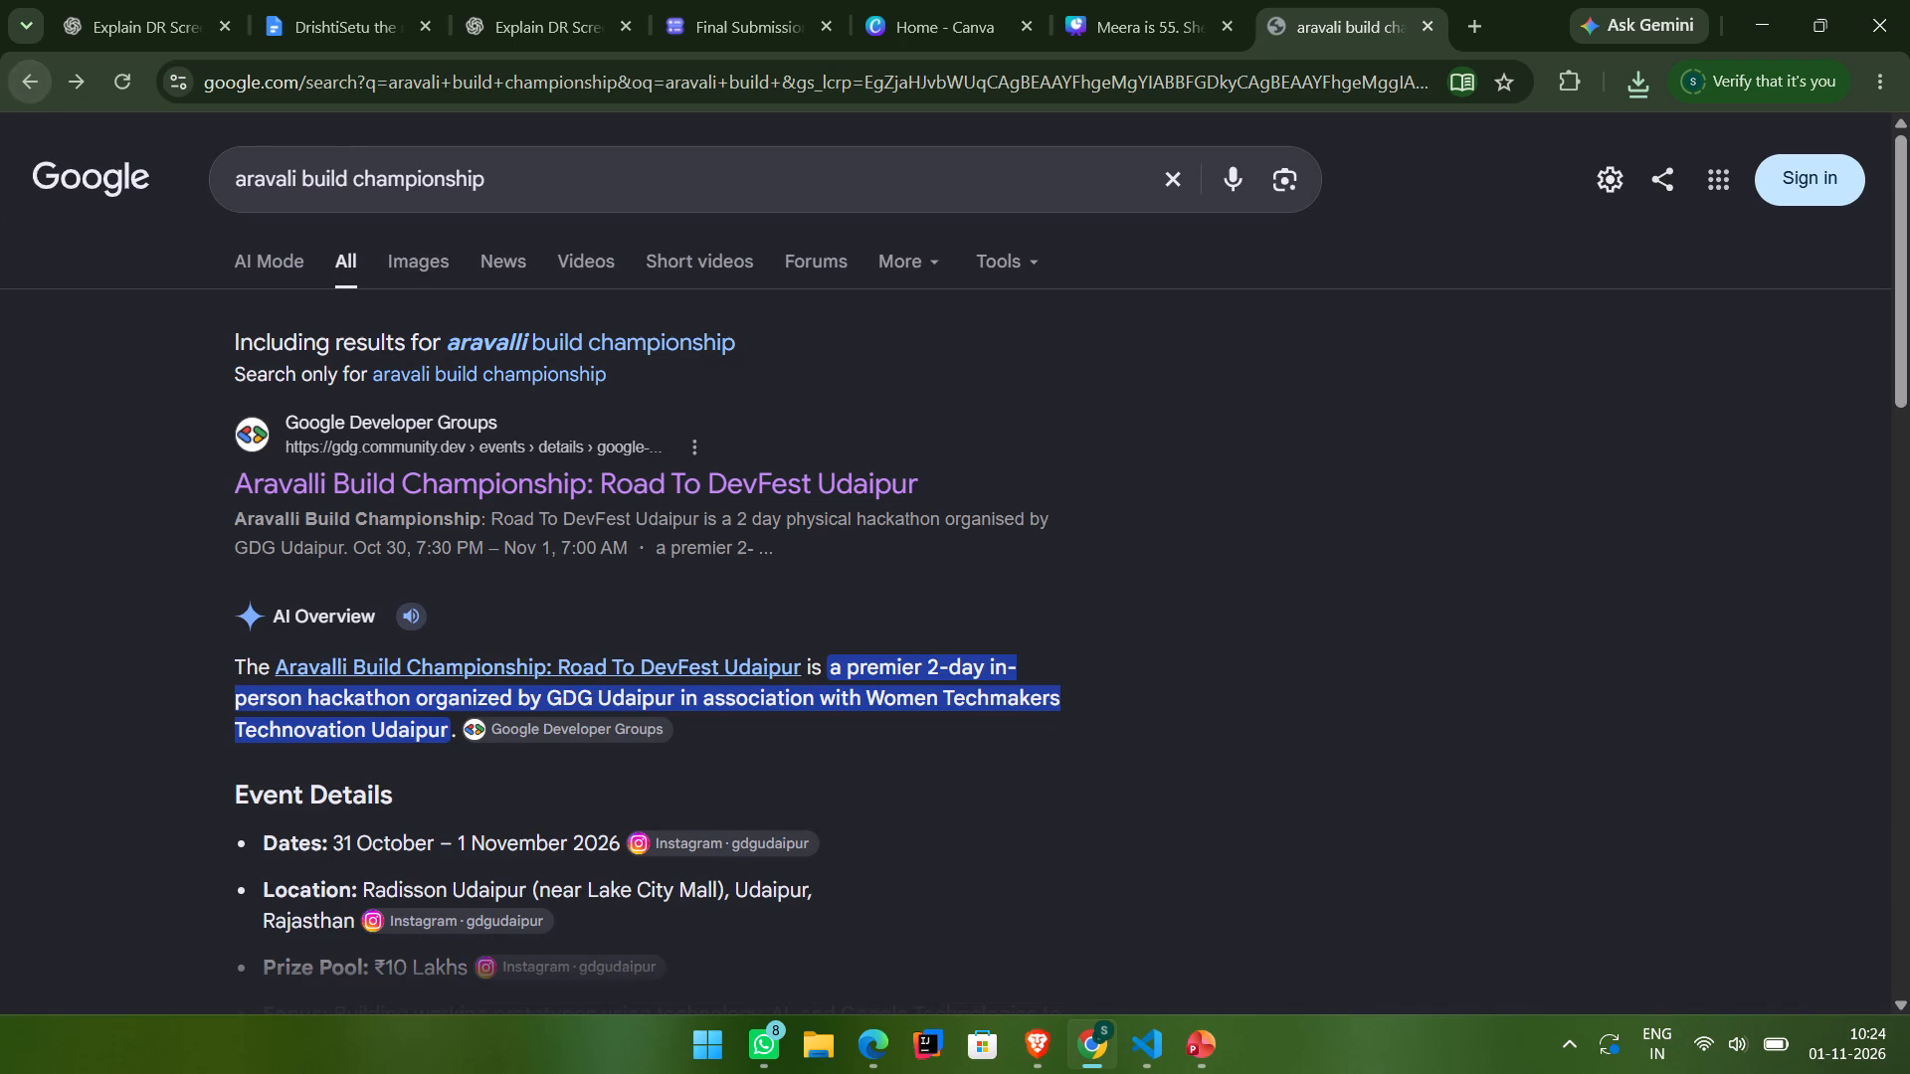
Reopen the Aravalli Build Championship event page from the search results and follow its Step 4 link to the shortlisted teams site.
{"action": "left_click", "coordinate": [412, 662]}
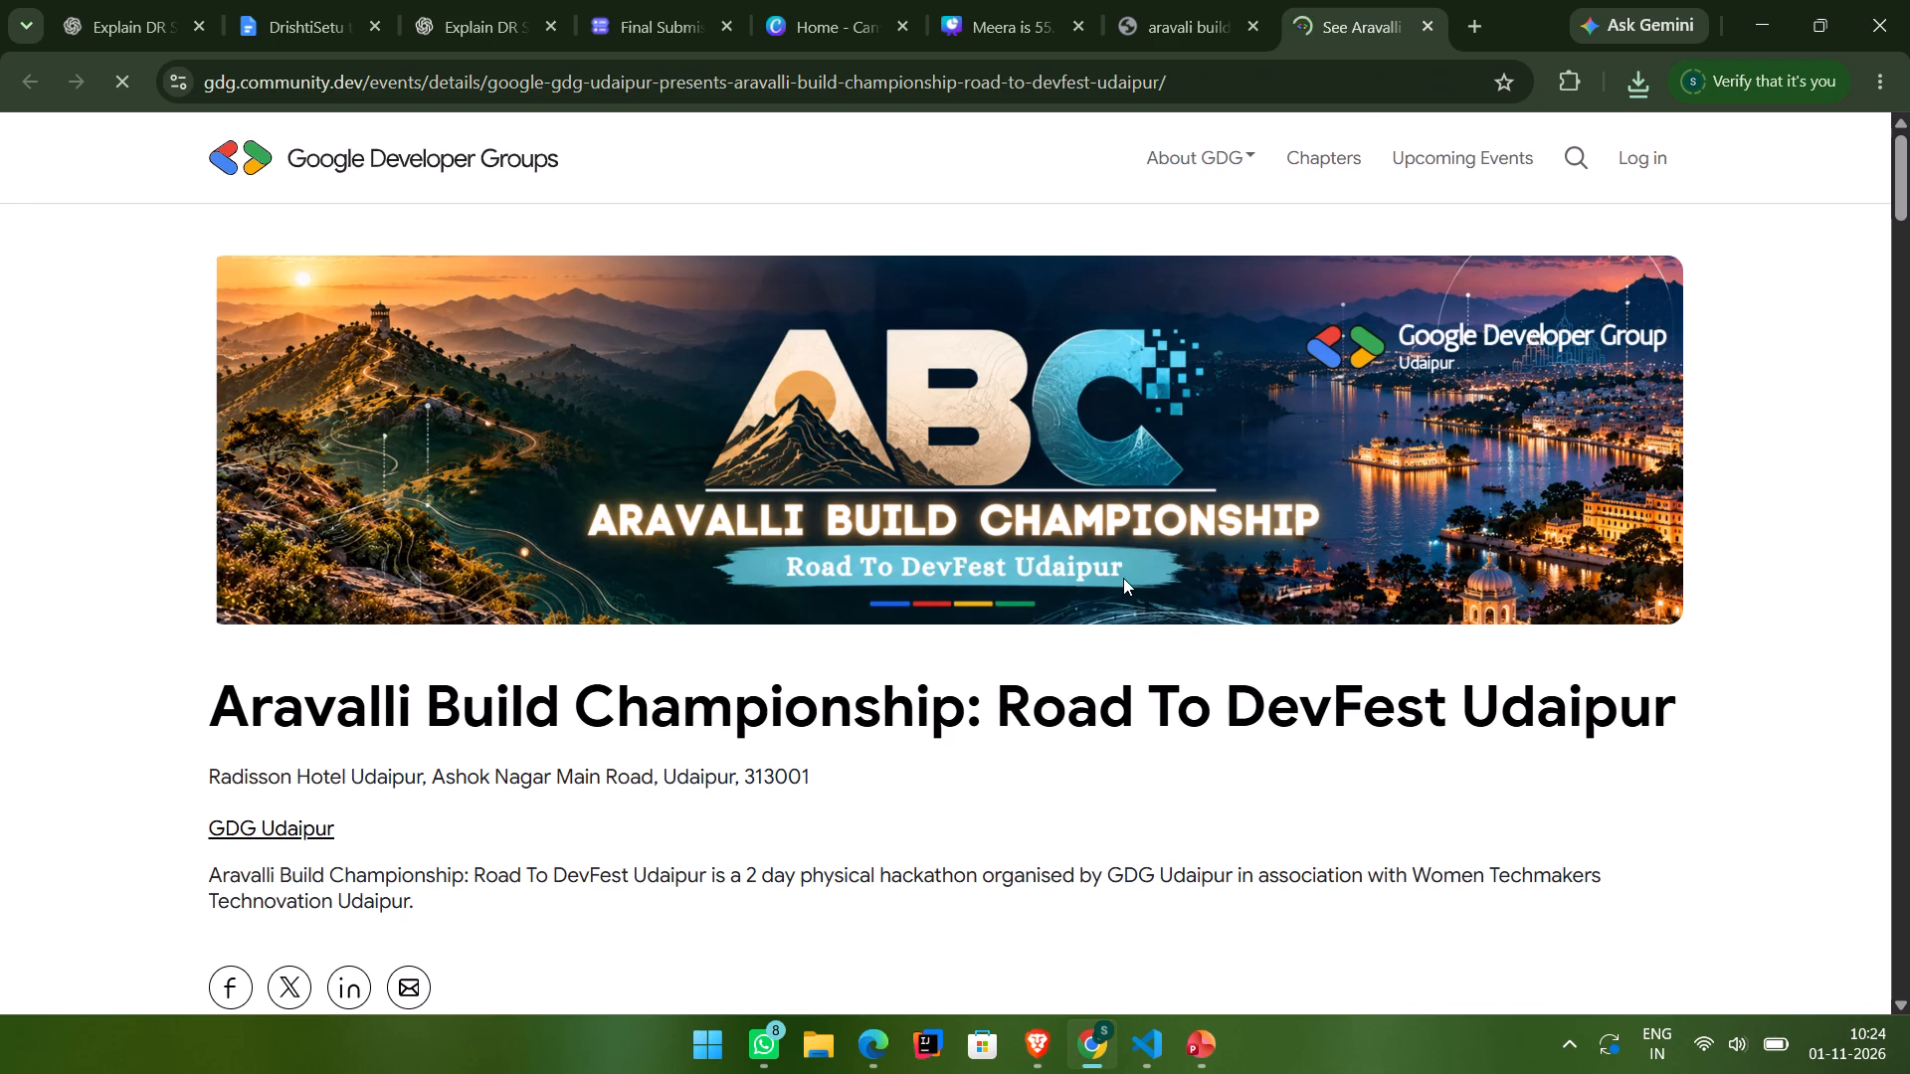
{"action": "scroll", "coordinate": [976, 771], "scroll_direction": "down", "scroll_amount": 5}
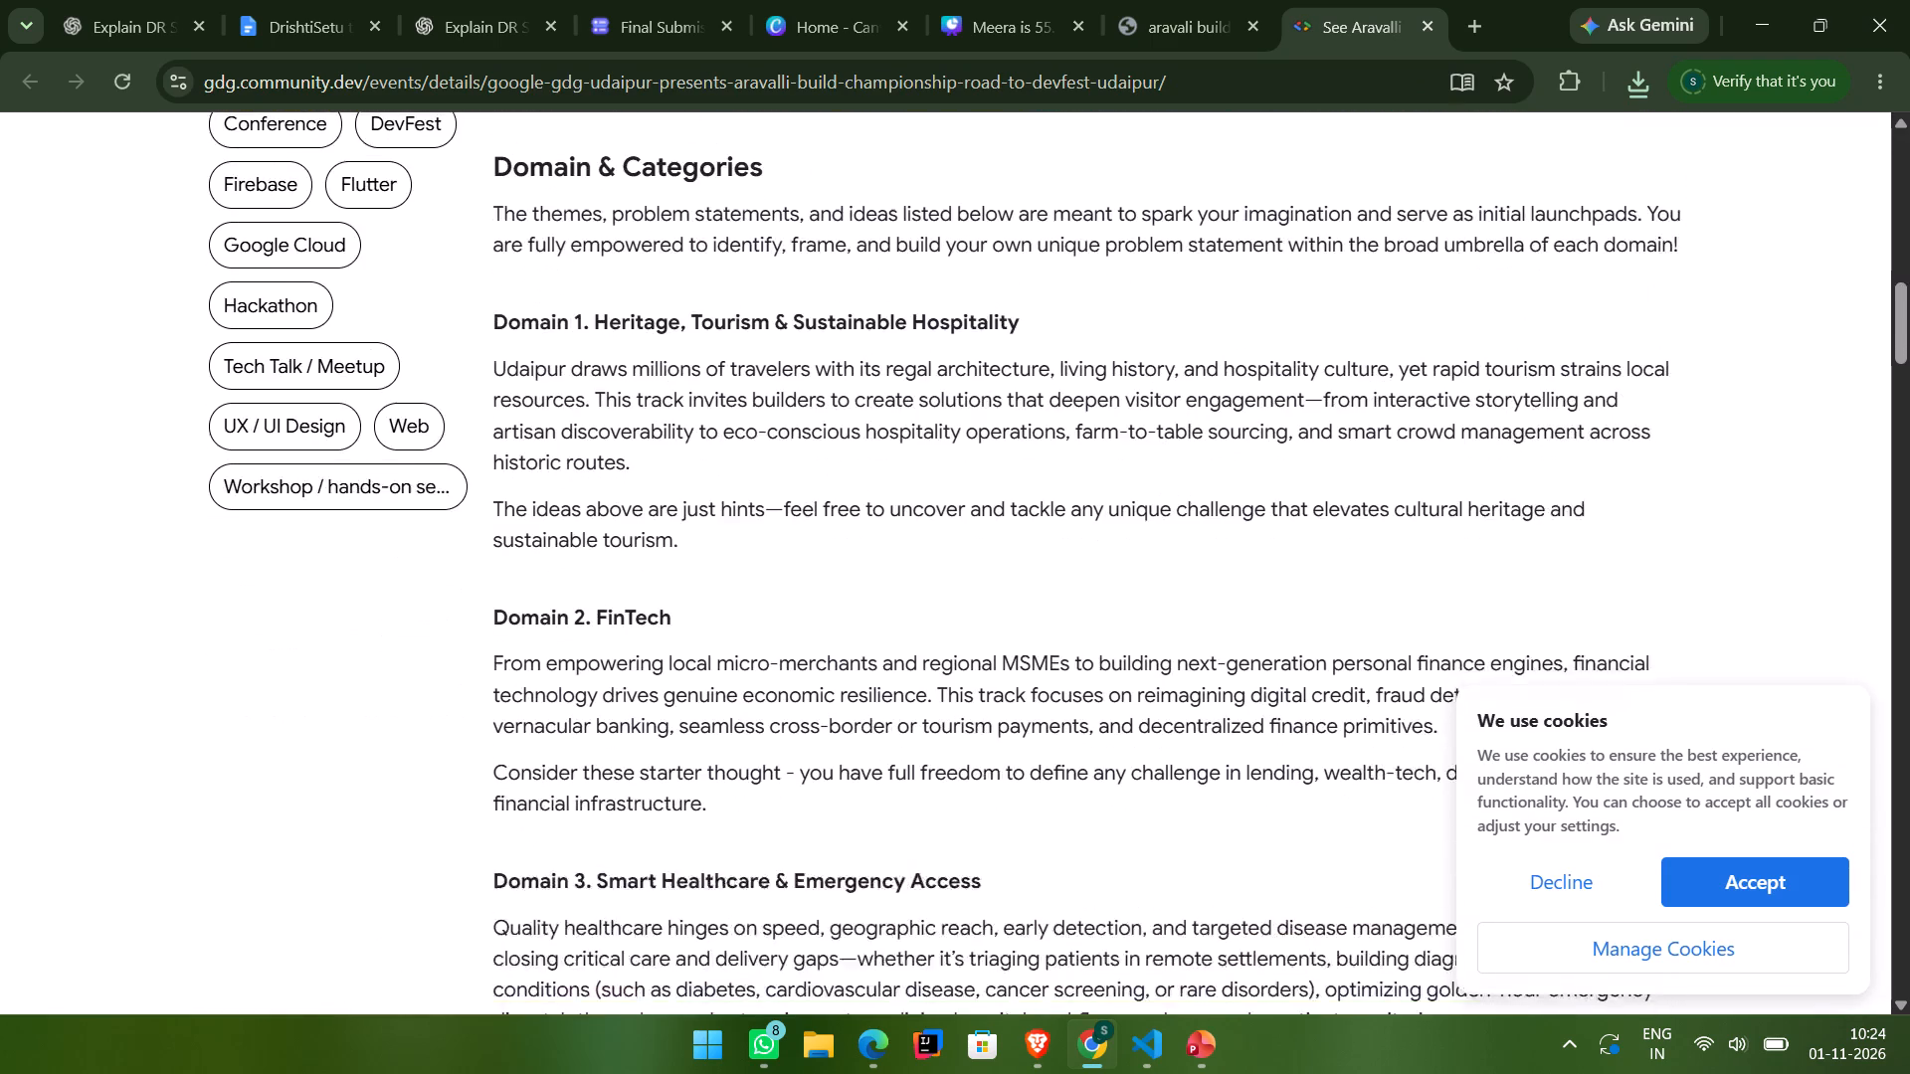
{"action": "scroll", "coordinate": [976, 771], "scroll_direction": "down", "scroll_amount": 7}
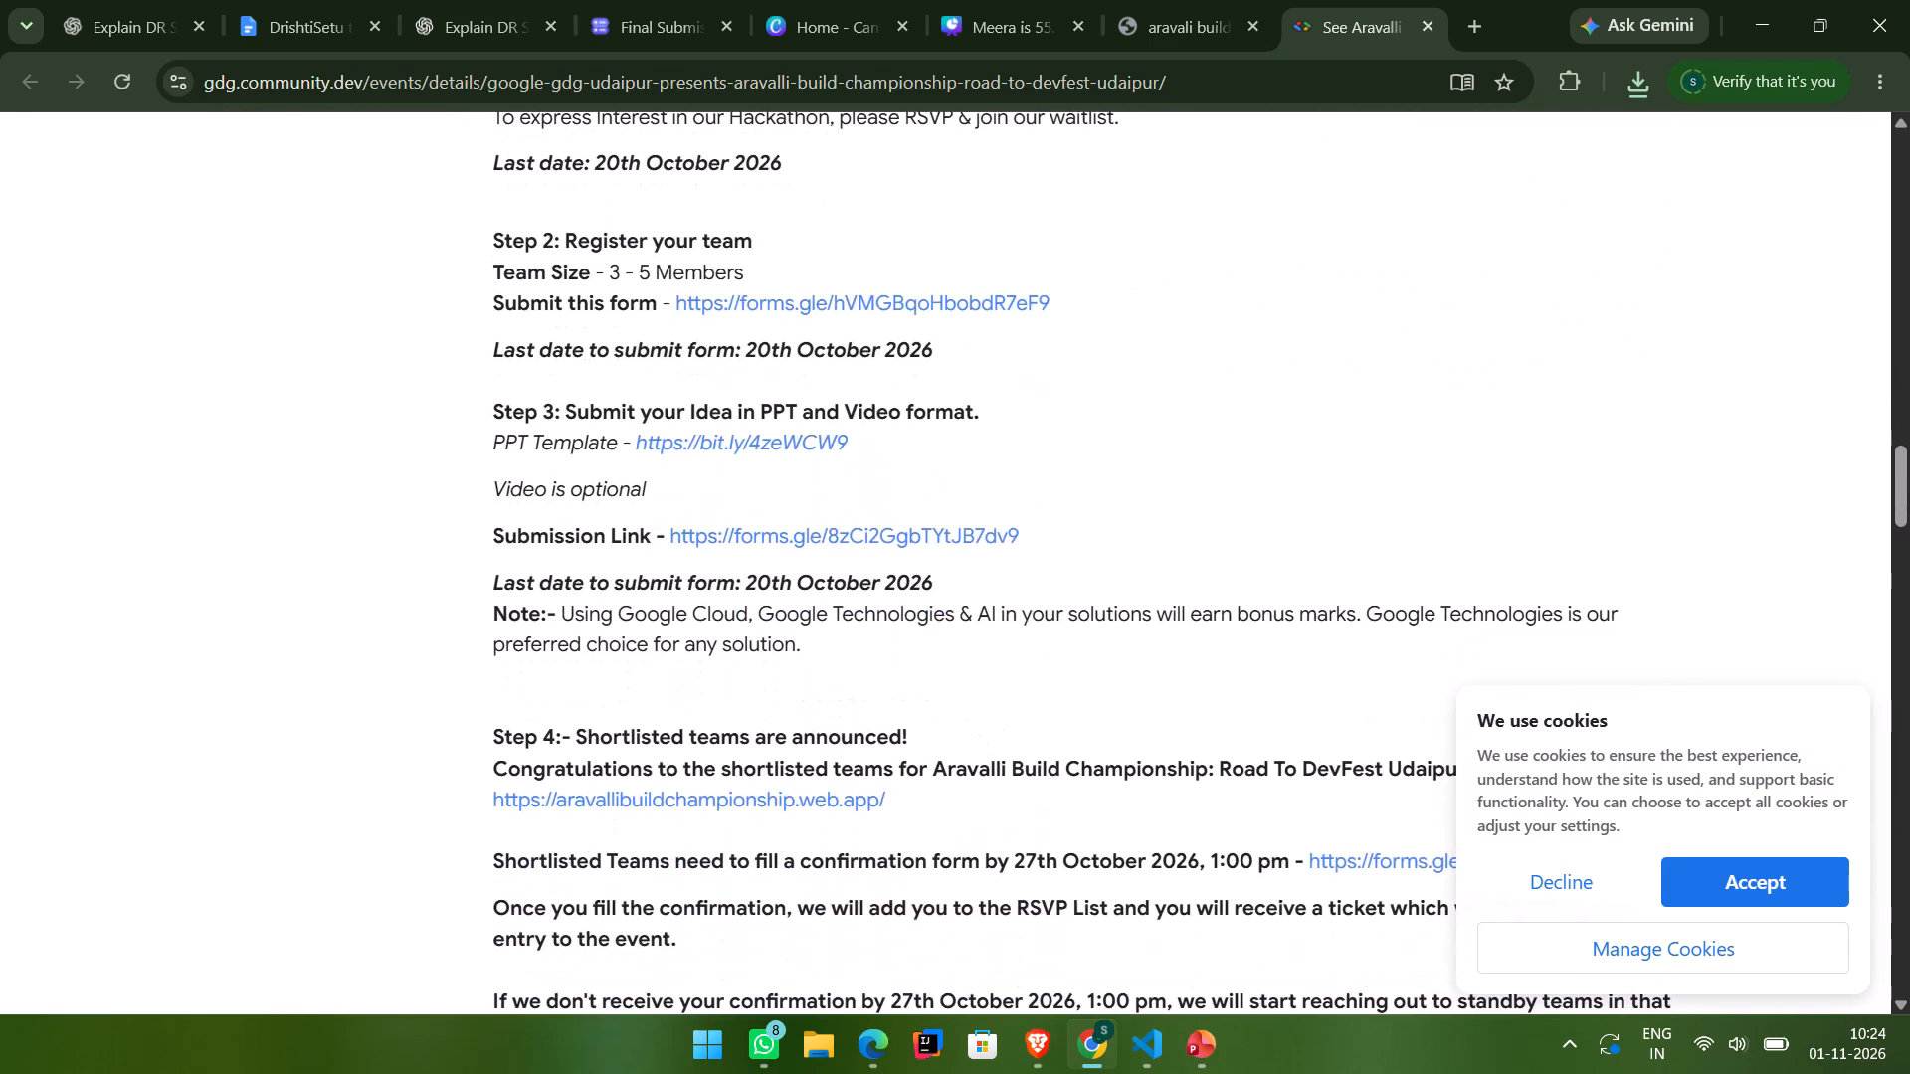
{"action": "scroll", "coordinate": [719, 741], "scroll_direction": "down", "scroll_amount": 1}
{"action": "left_click", "coordinate": [716, 763]}
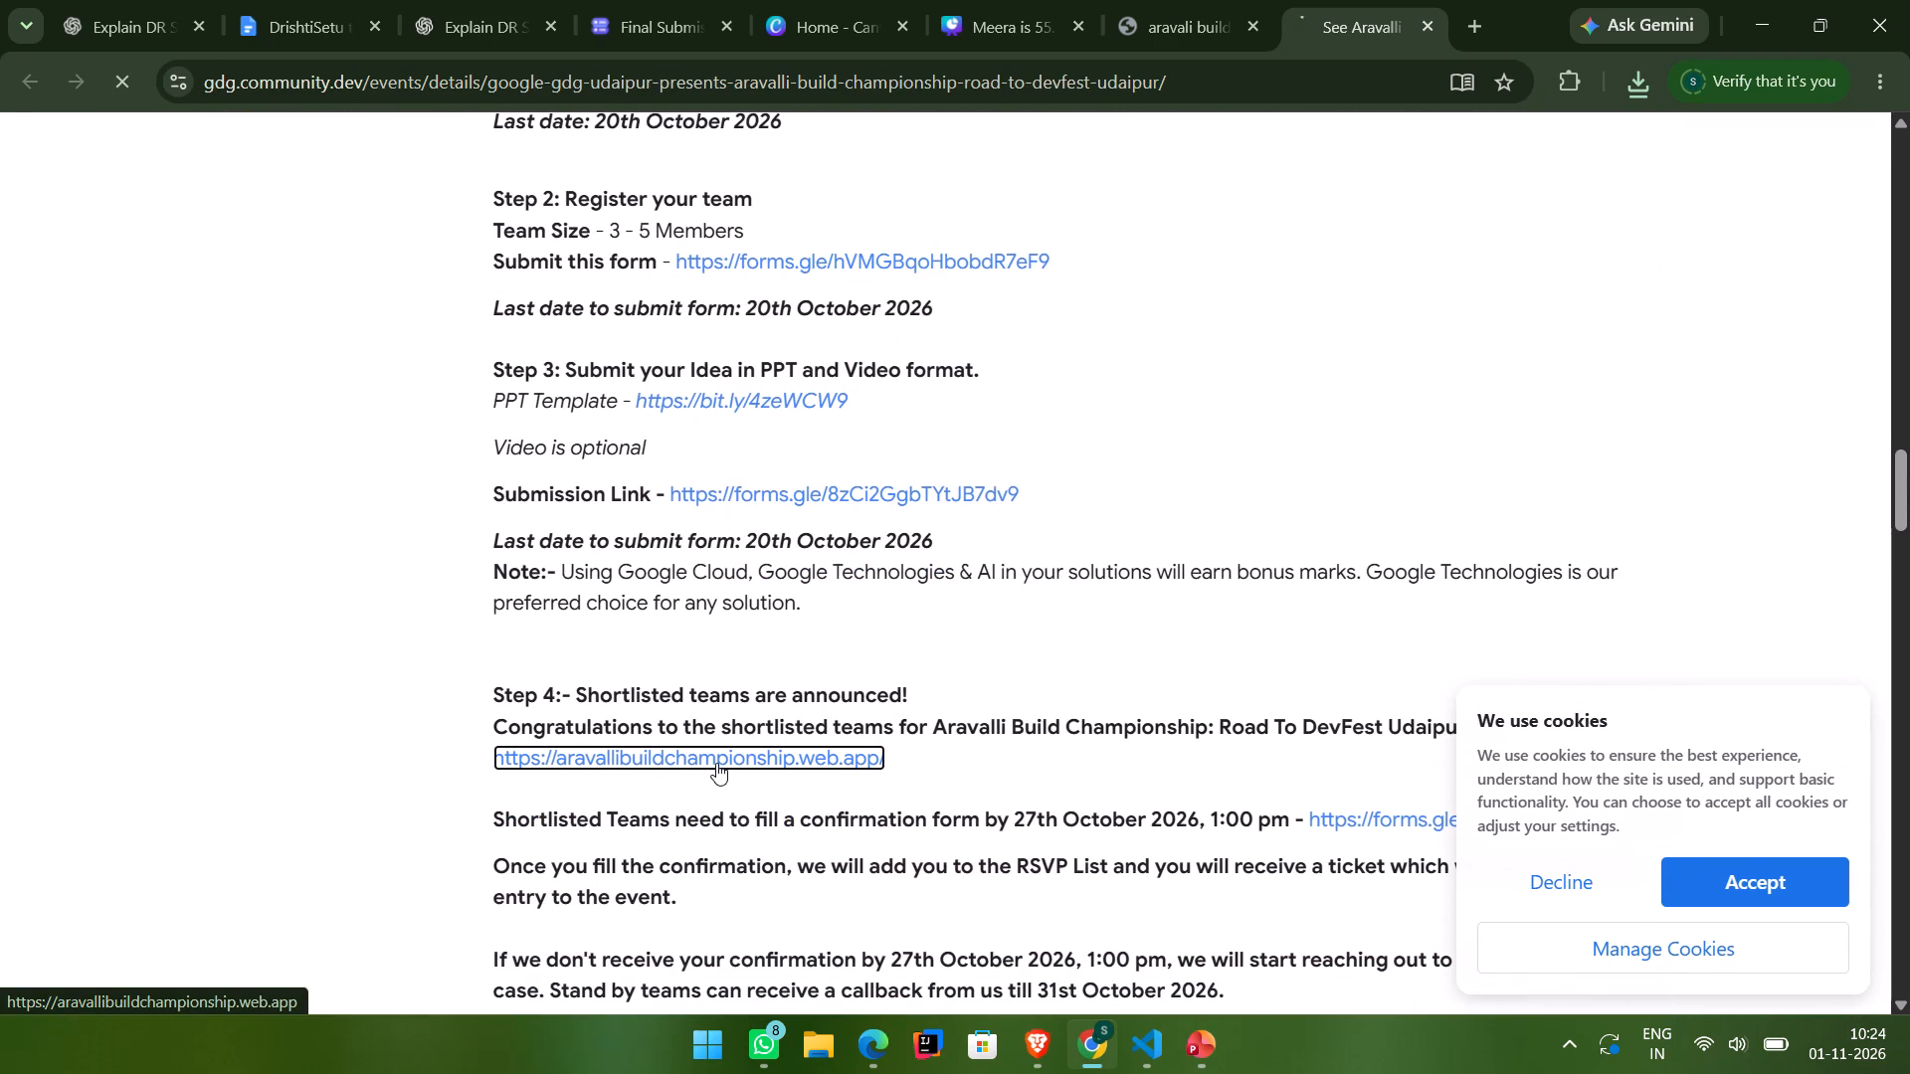
Look through the shortlisted finalist team cards, with their tracks and members, on the Aravalli Build Championship site.
{"action": "scroll", "coordinate": [716, 763], "scroll_direction": "down", "scroll_amount": 8}
{"action": "scroll", "coordinate": [716, 763], "scroll_direction": "up", "scroll_amount": 1}
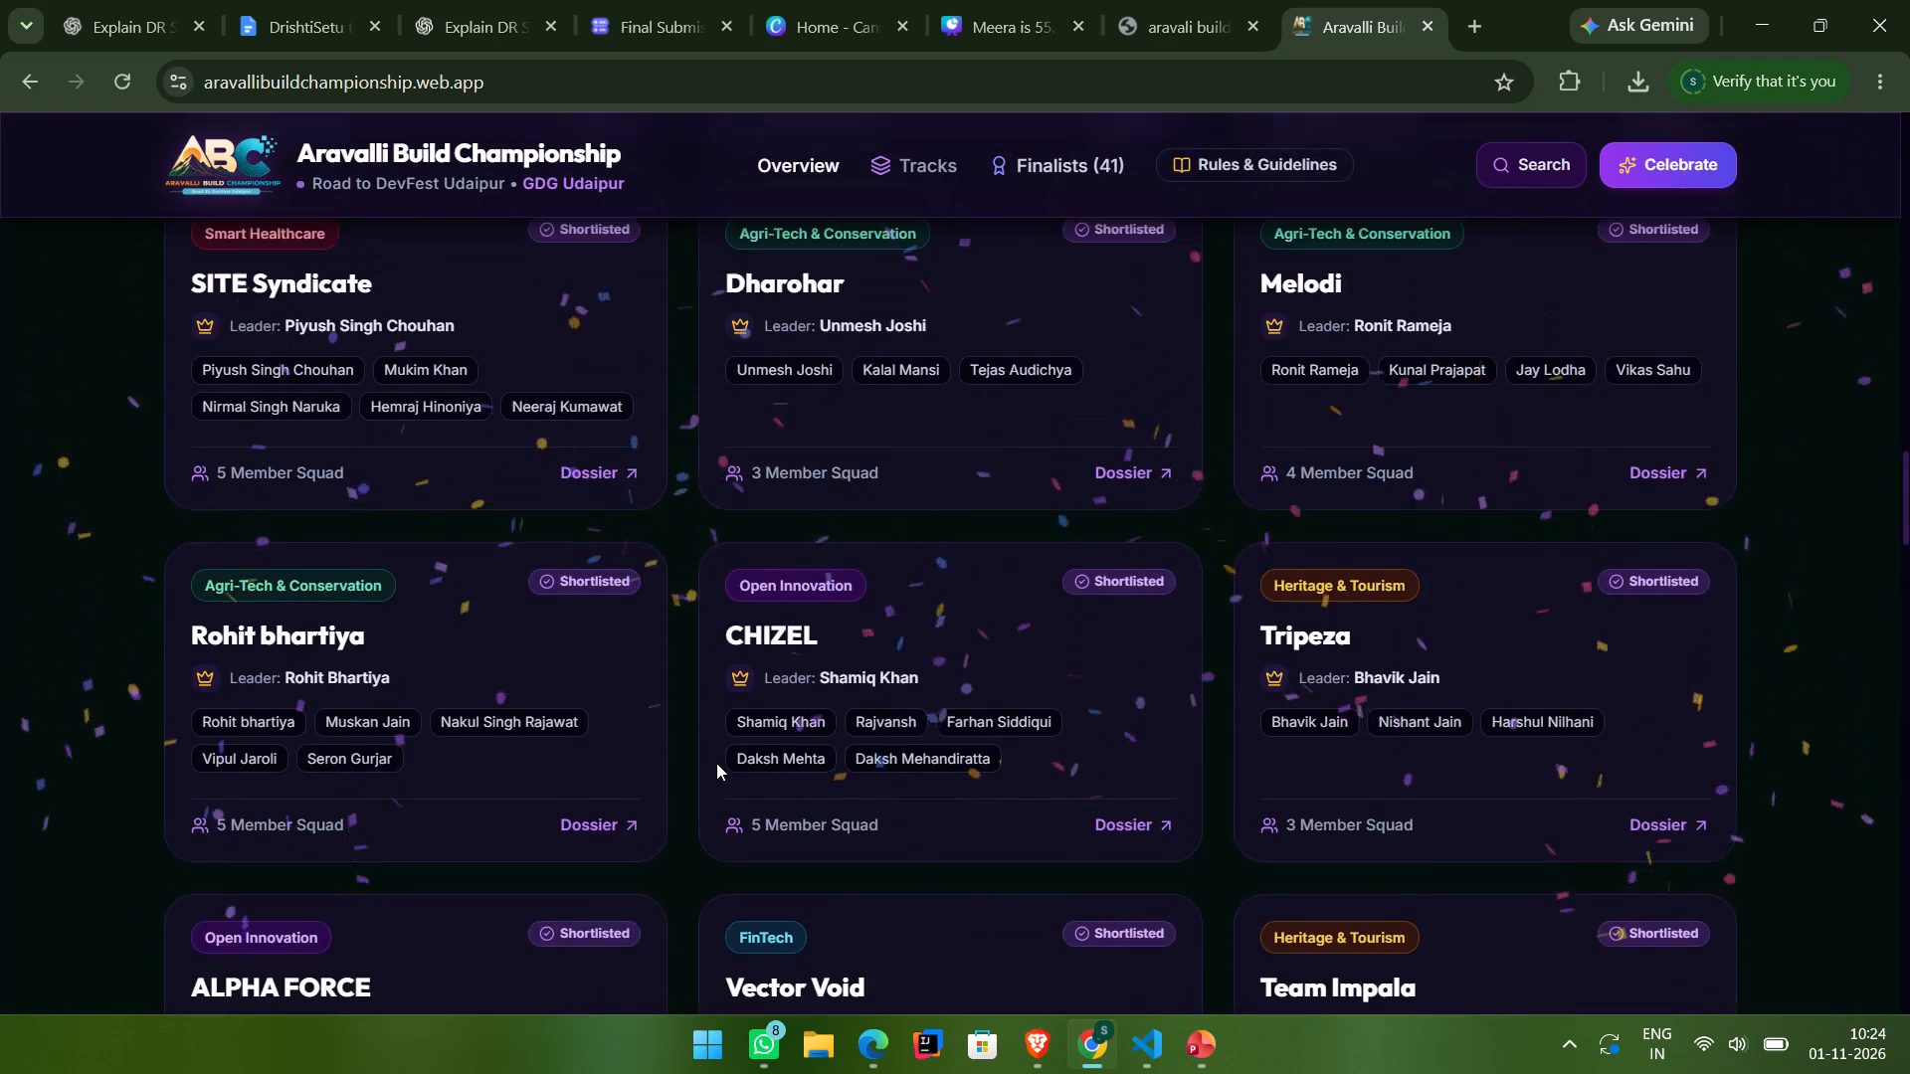
{"action": "scroll", "coordinate": [716, 763], "scroll_direction": "up", "scroll_amount": 6}
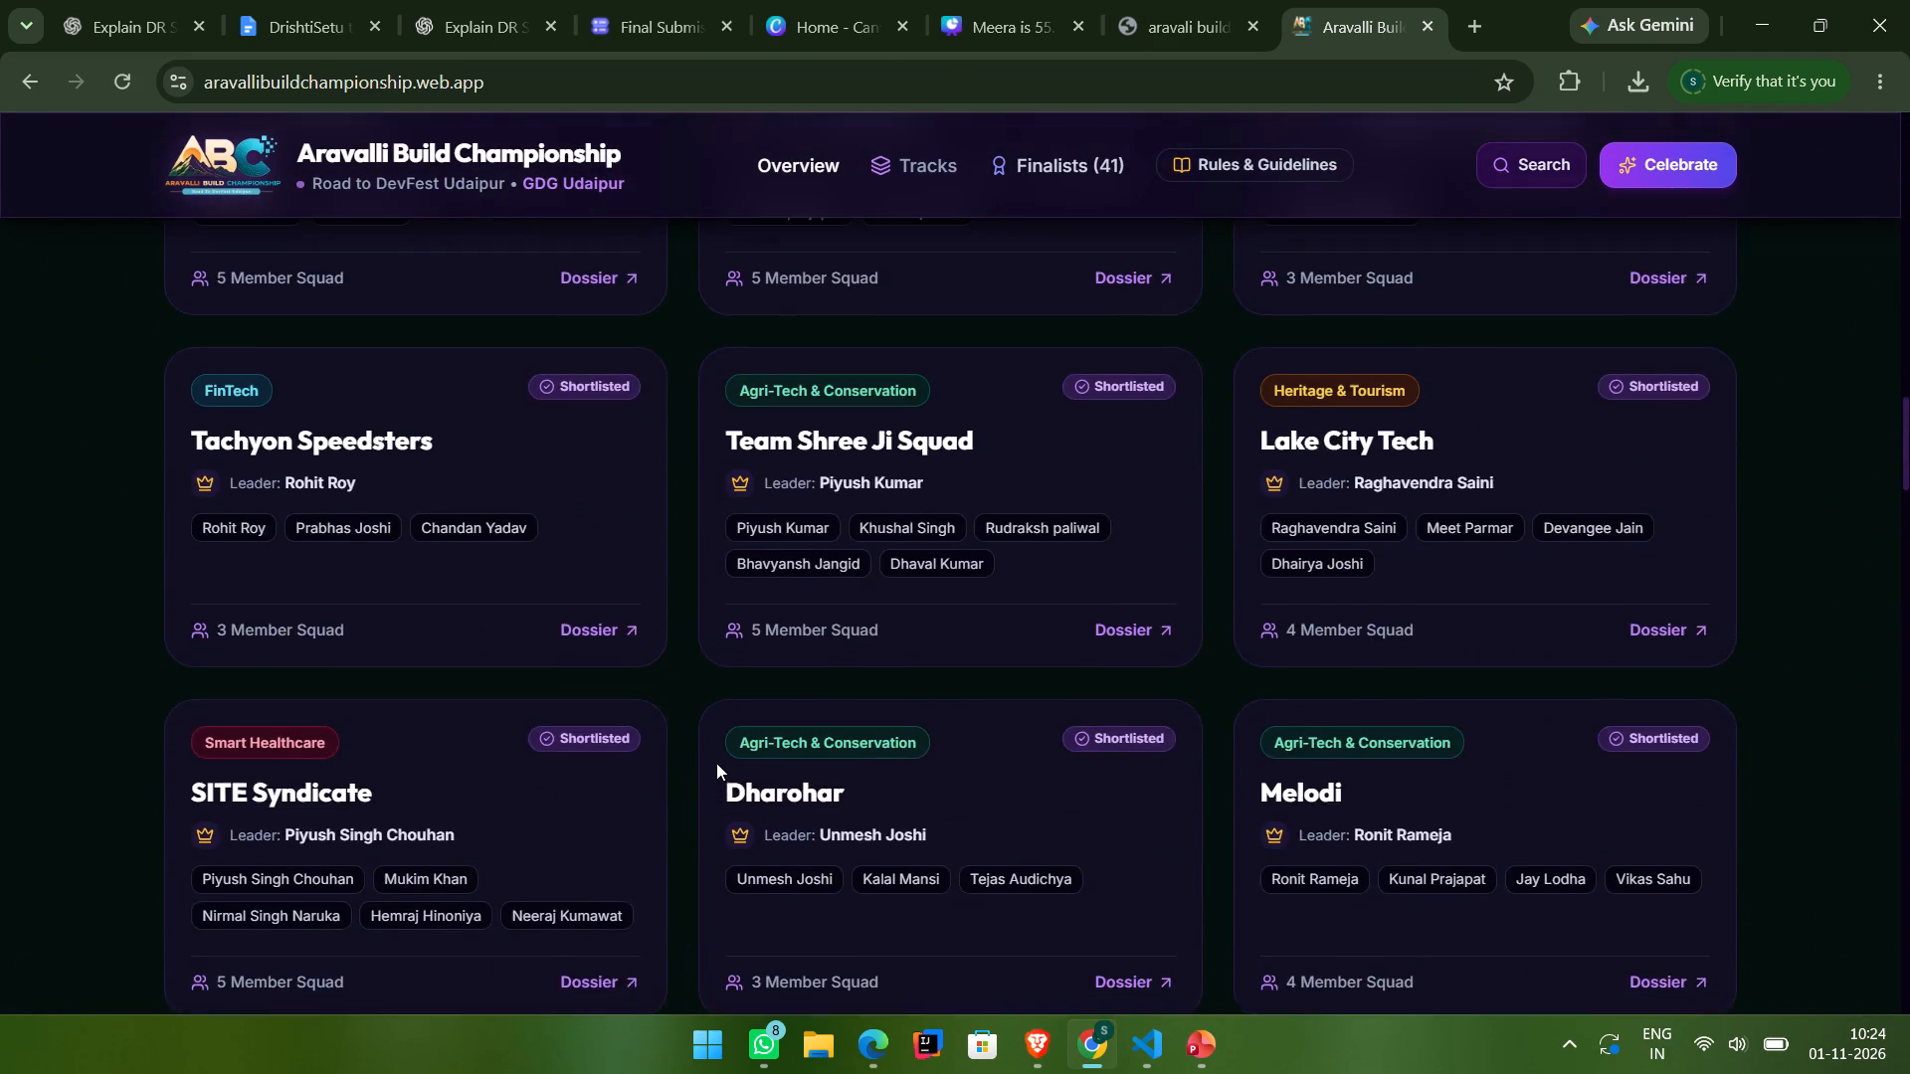
{"action": "scroll", "coordinate": [716, 763], "scroll_direction": "up", "scroll_amount": 3}
{"action": "scroll", "coordinate": [716, 763], "scroll_direction": "down", "scroll_amount": 1}
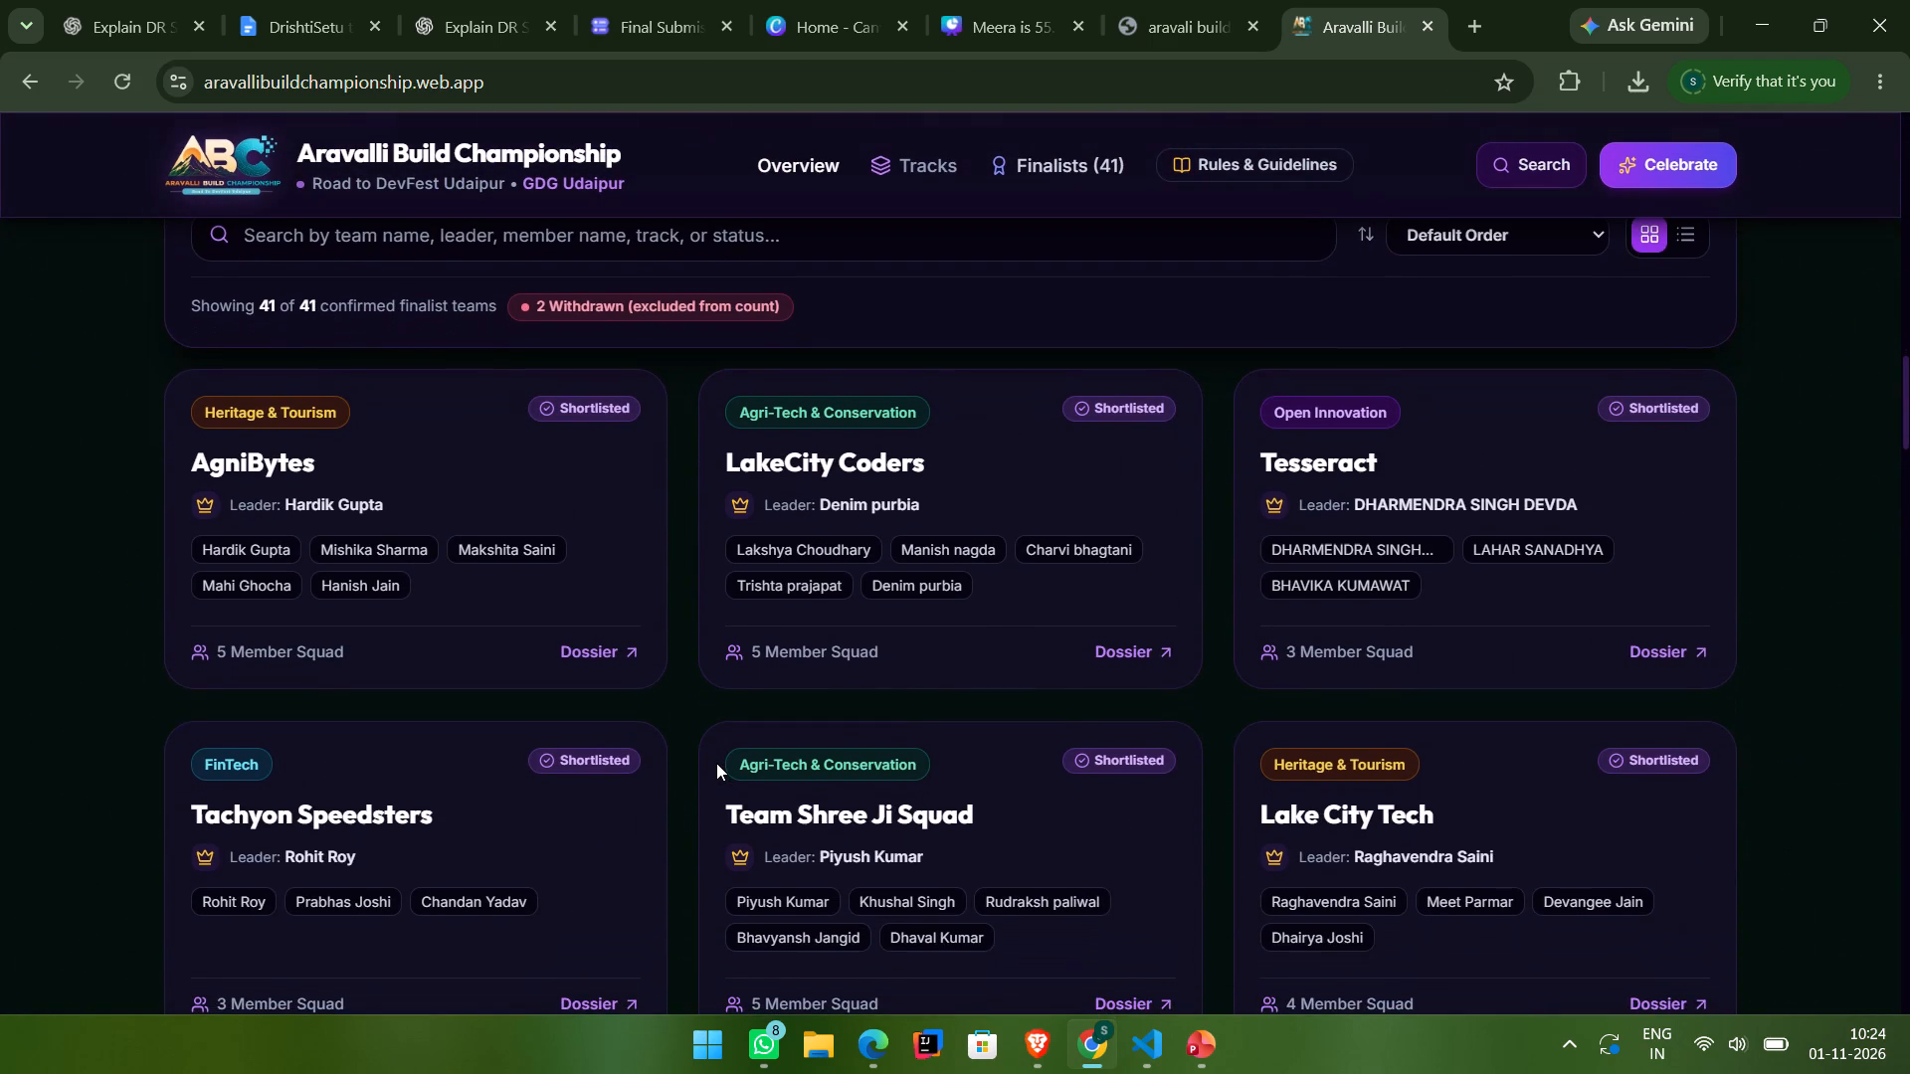
{"action": "scroll", "coordinate": [716, 763], "scroll_direction": "down", "scroll_amount": 3}
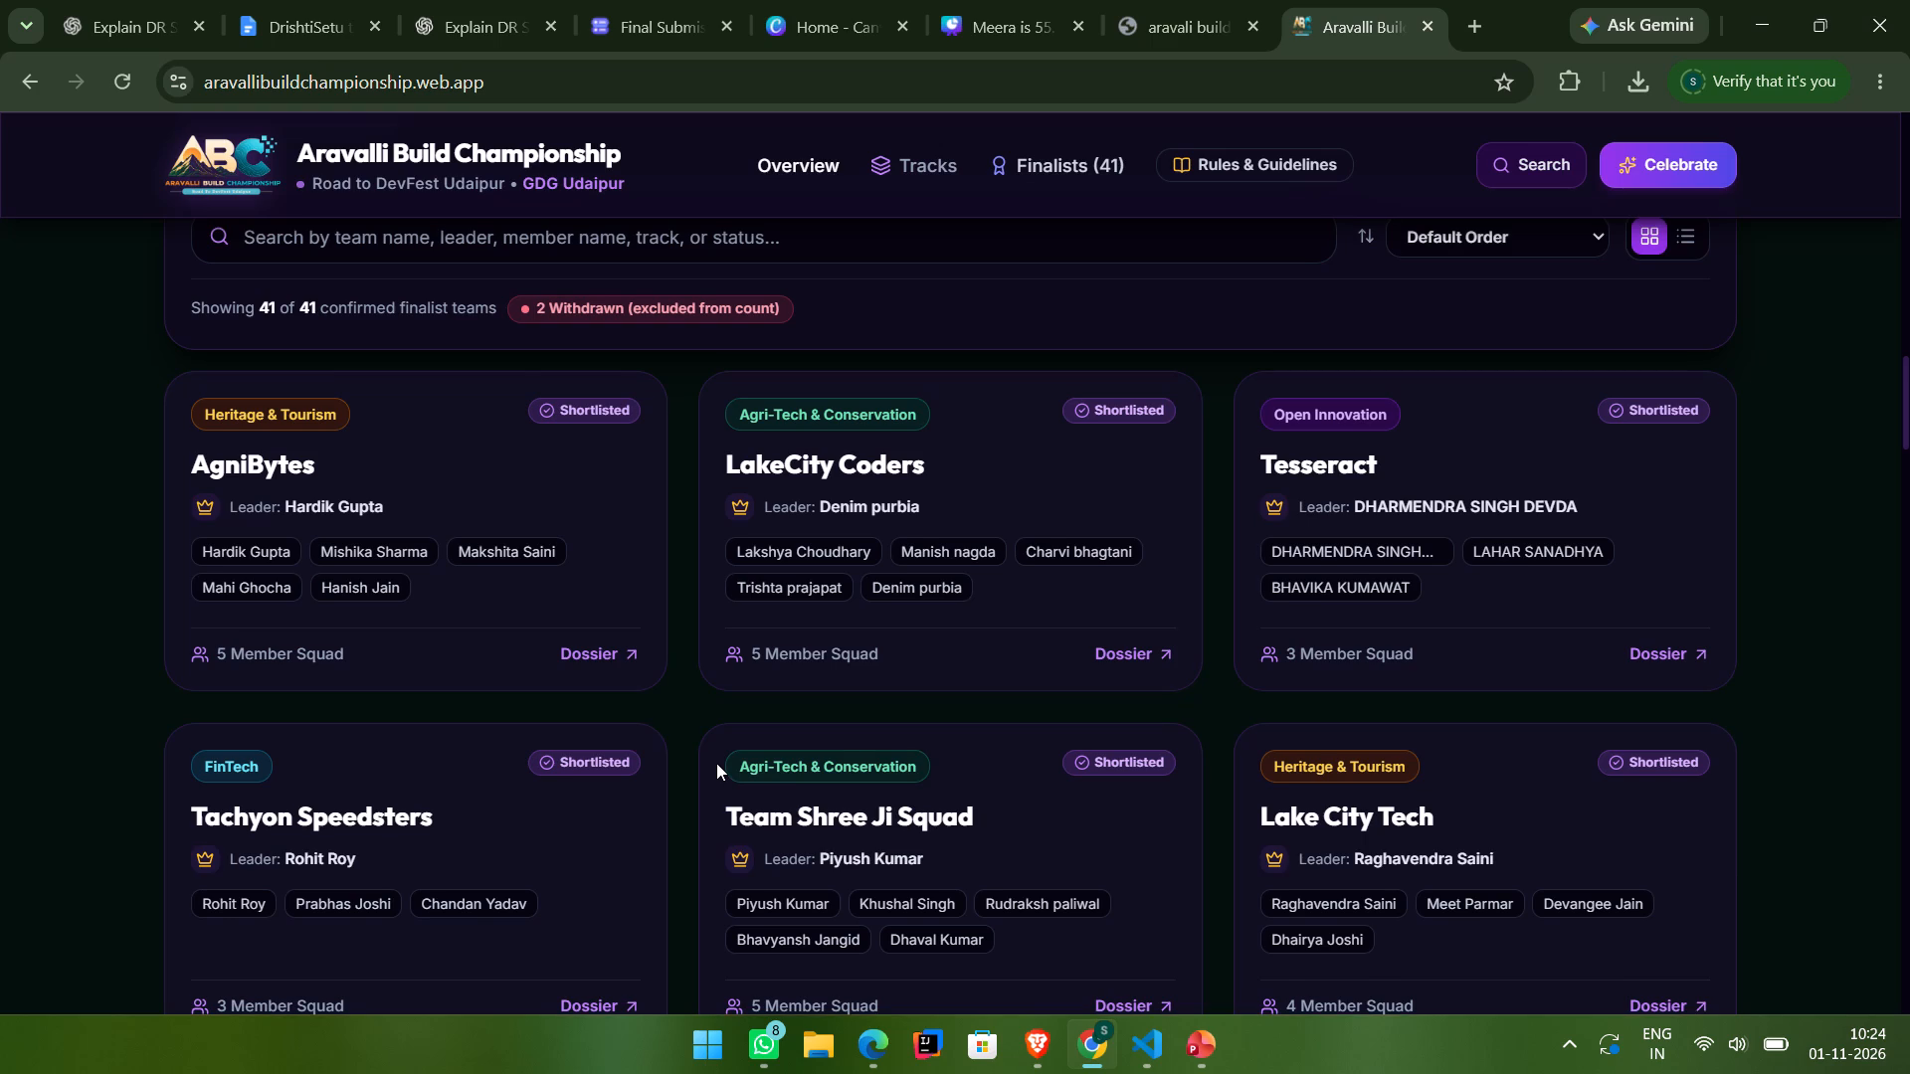
{"action": "scroll", "coordinate": [716, 763], "scroll_direction": "down", "scroll_amount": 2}
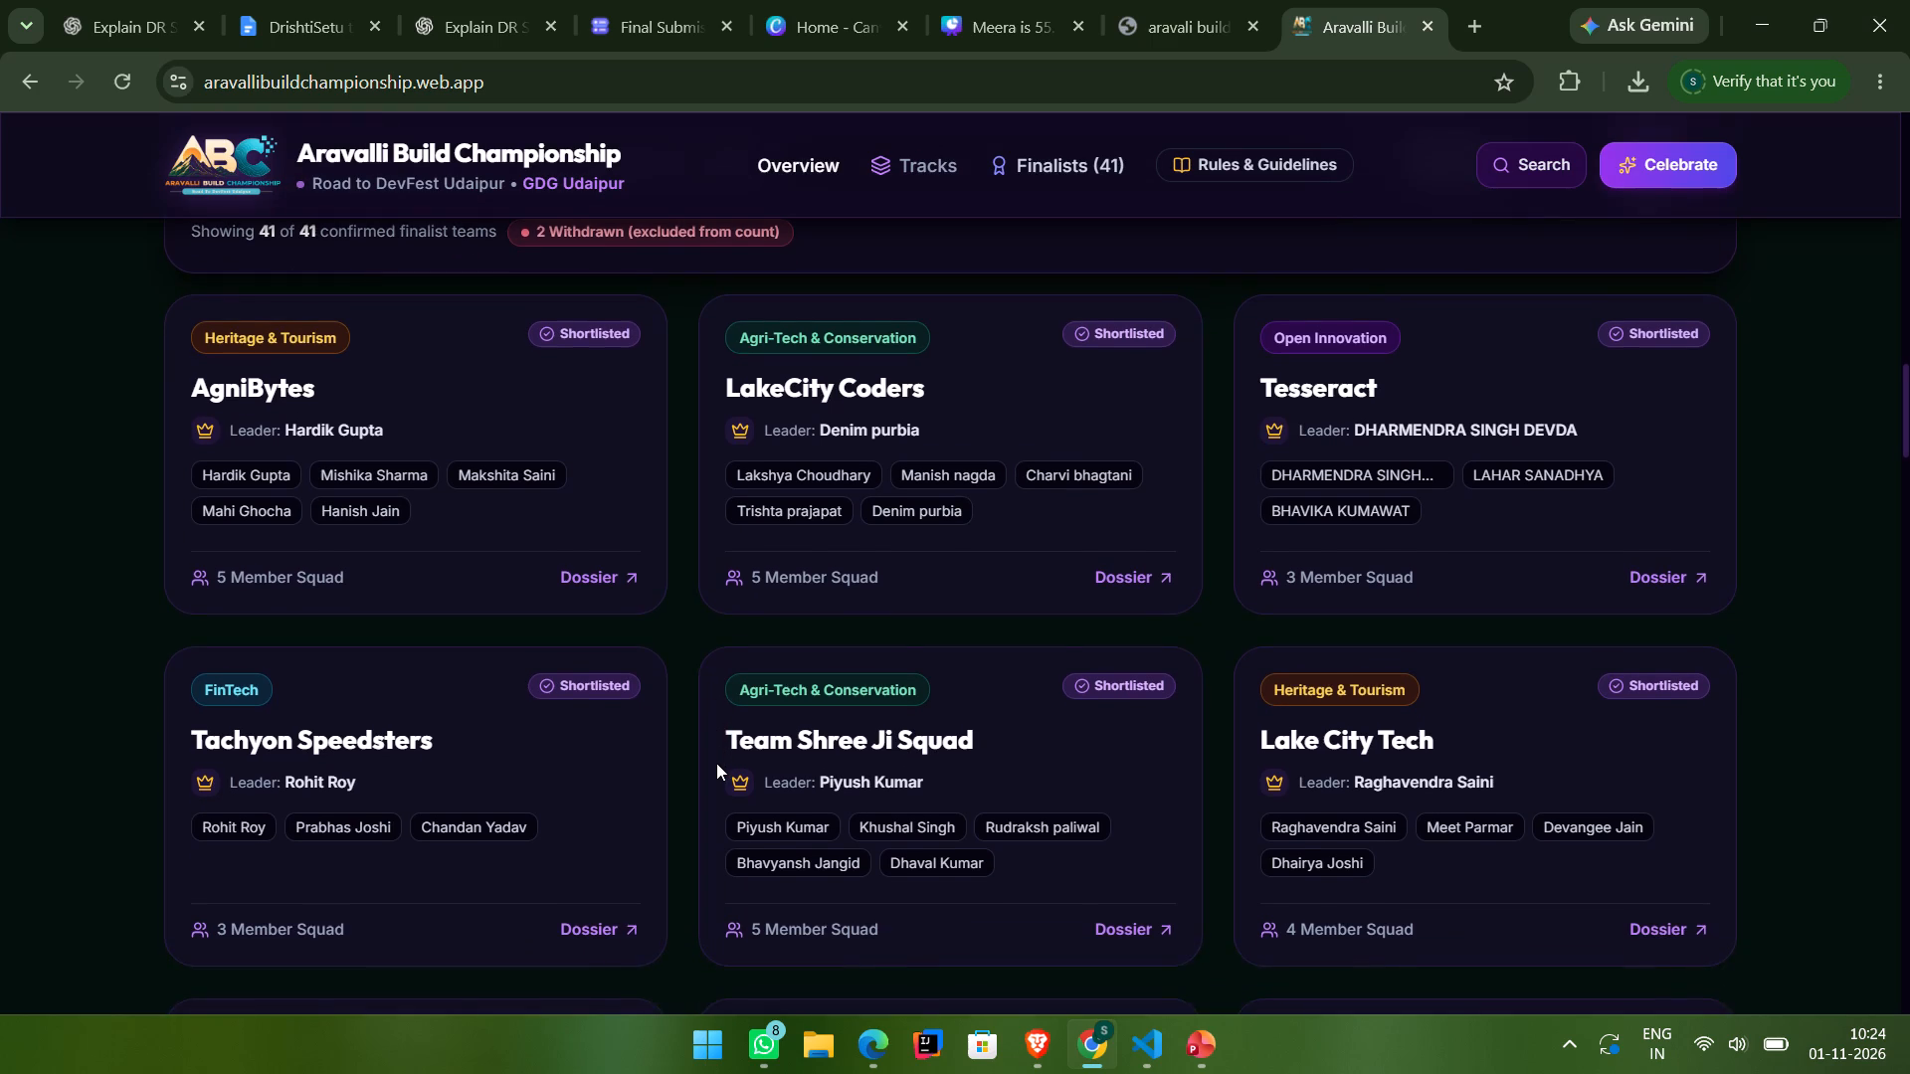
{"action": "scroll", "coordinate": [716, 763], "scroll_direction": "down", "scroll_amount": 2}
{"action": "scroll", "coordinate": [716, 763], "scroll_direction": "up", "scroll_amount": 1}
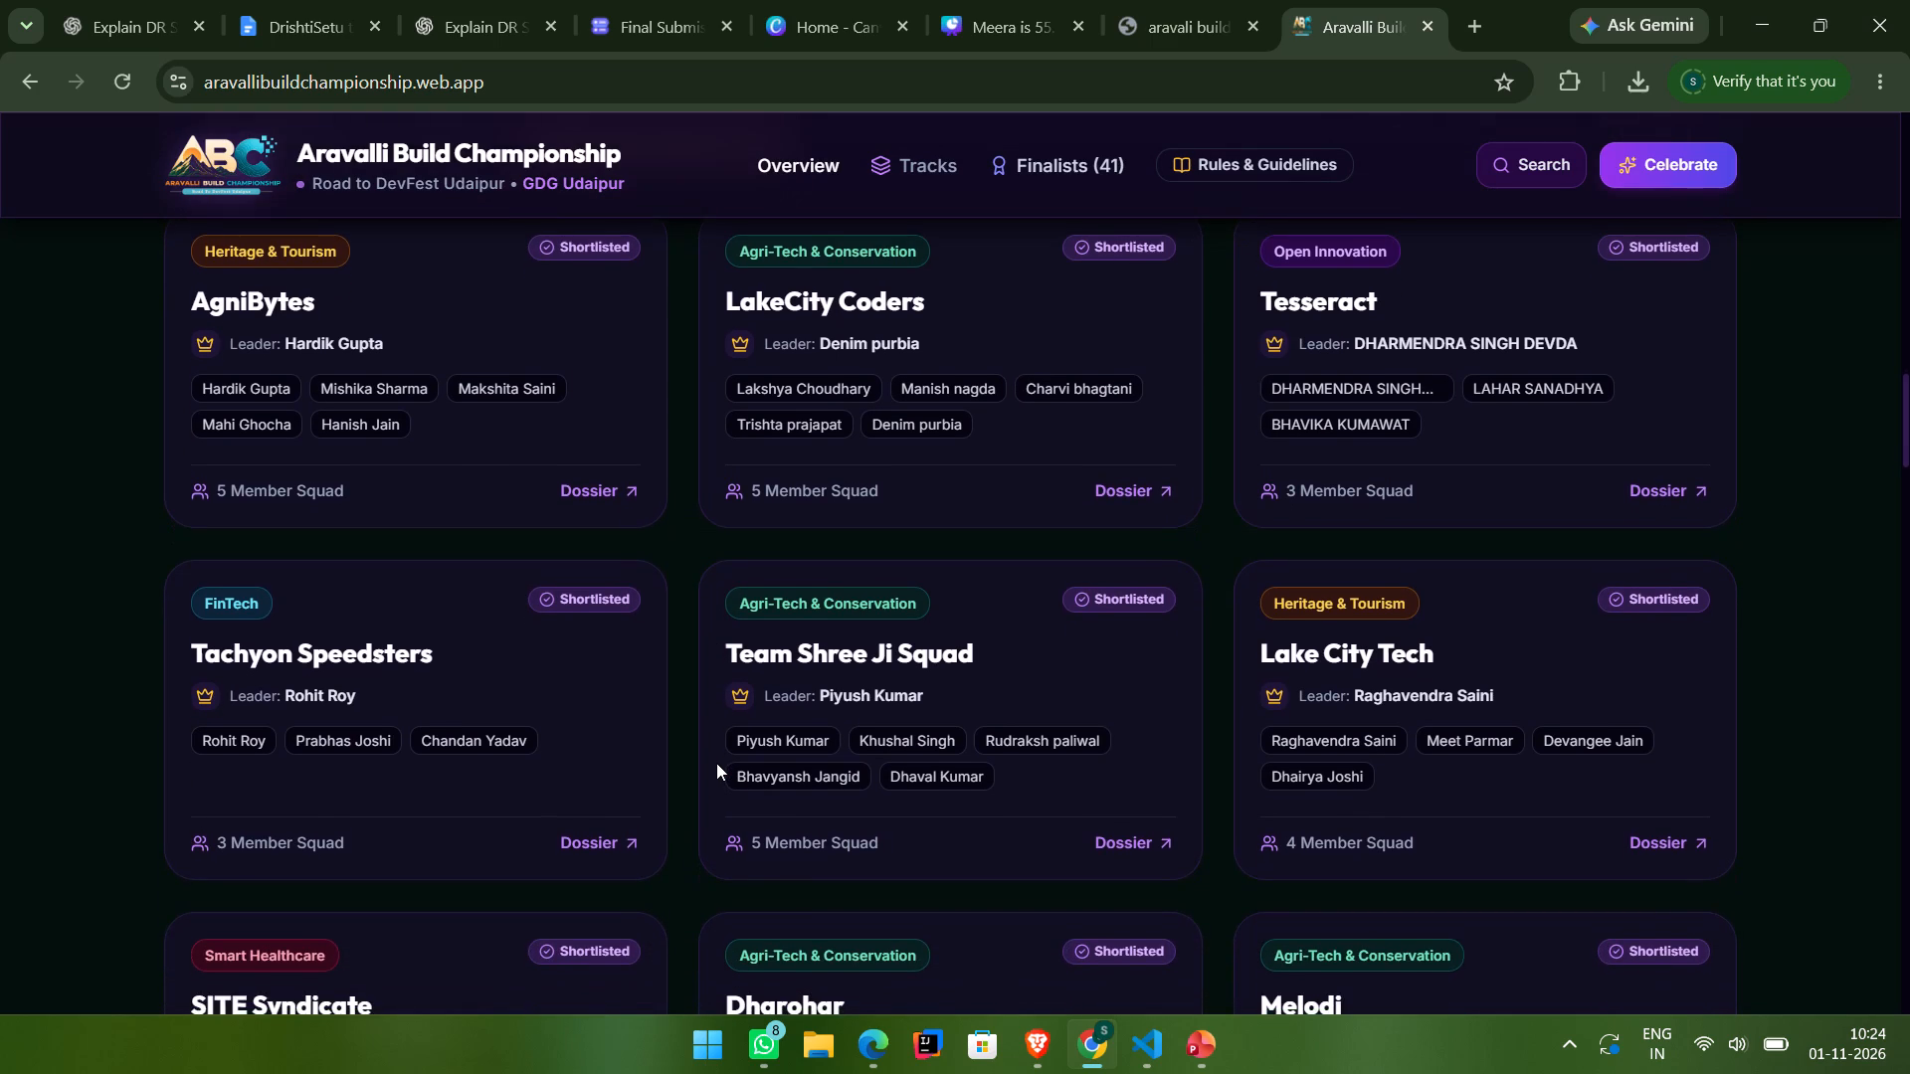
{"action": "scroll", "coordinate": [716, 763], "scroll_direction": "up", "scroll_amount": 1}
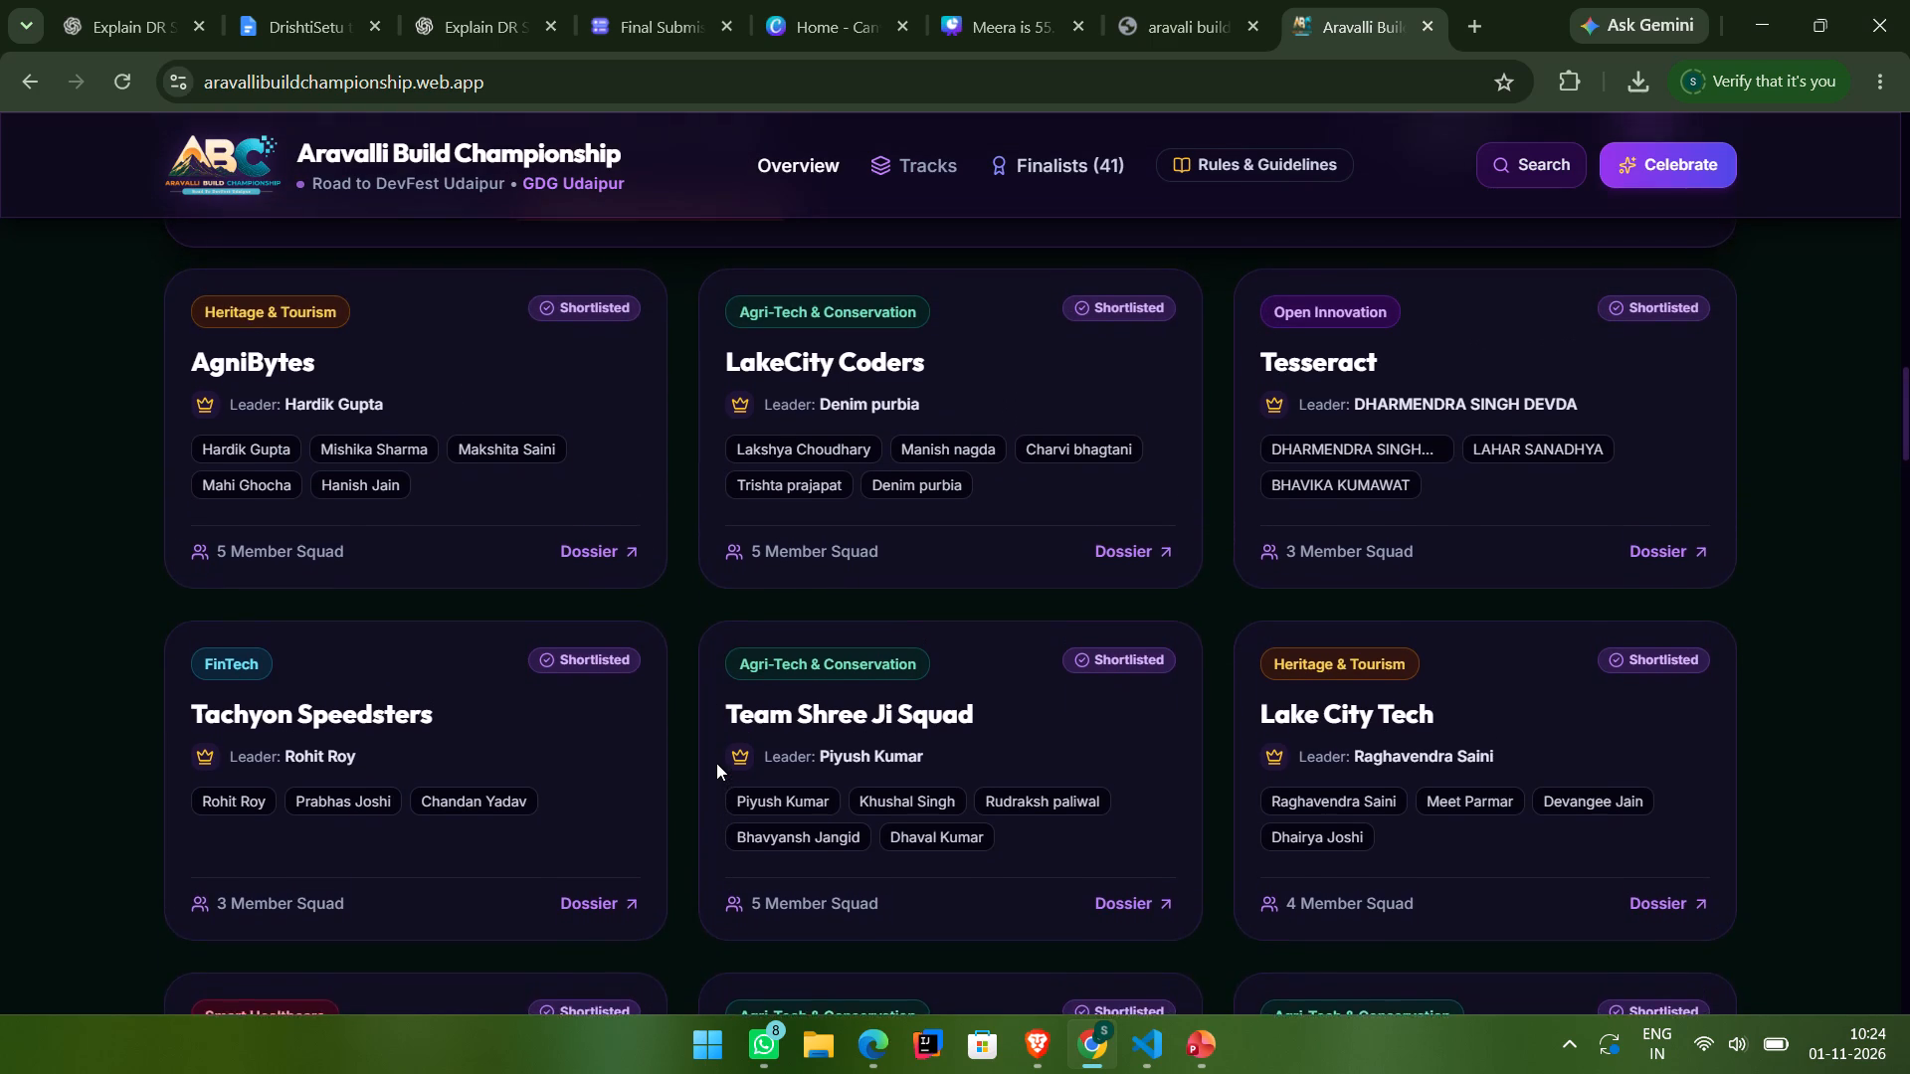
Read through the remaining shortlisted finalist team cards down to the end of the list and back up, checking tracks and squads.
{"action": "scroll", "coordinate": [716, 763], "scroll_direction": "up", "scroll_amount": 1}
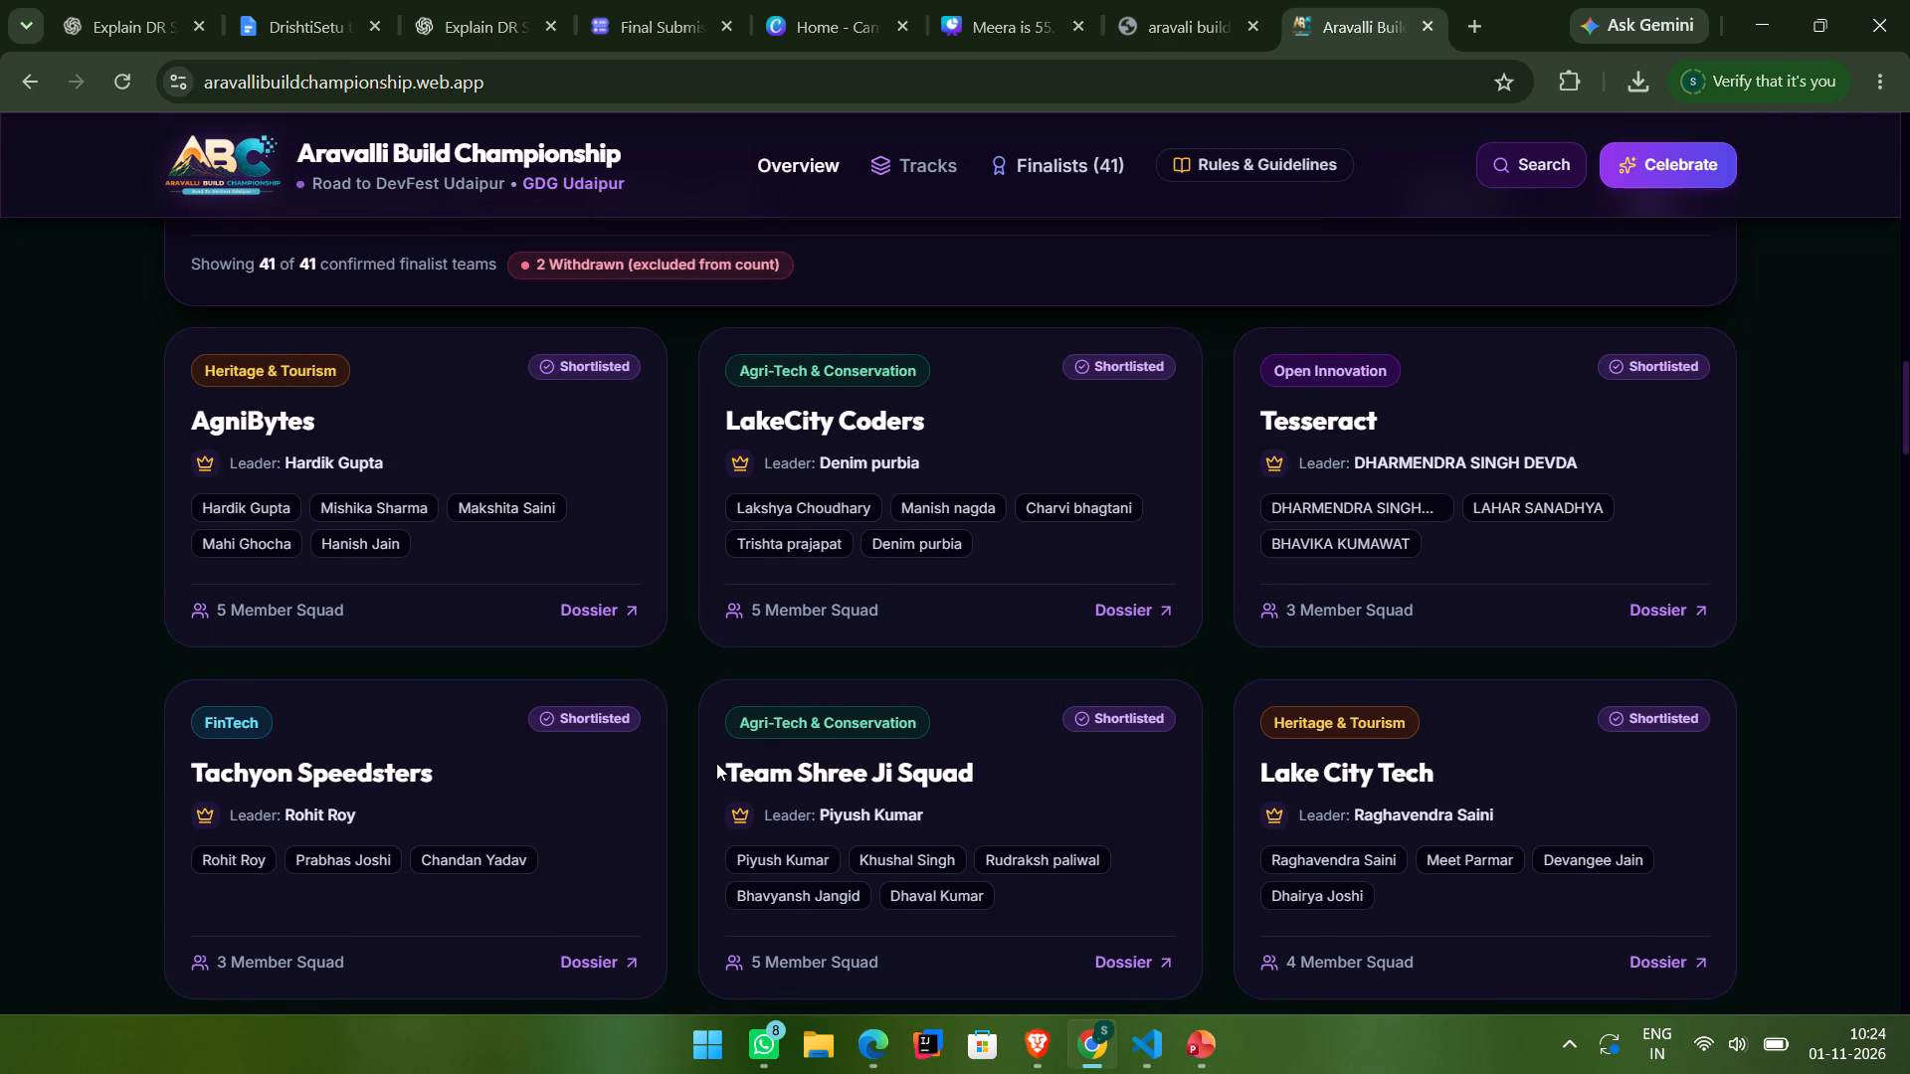
{"action": "scroll", "coordinate": [716, 763], "scroll_direction": "down", "scroll_amount": 2}
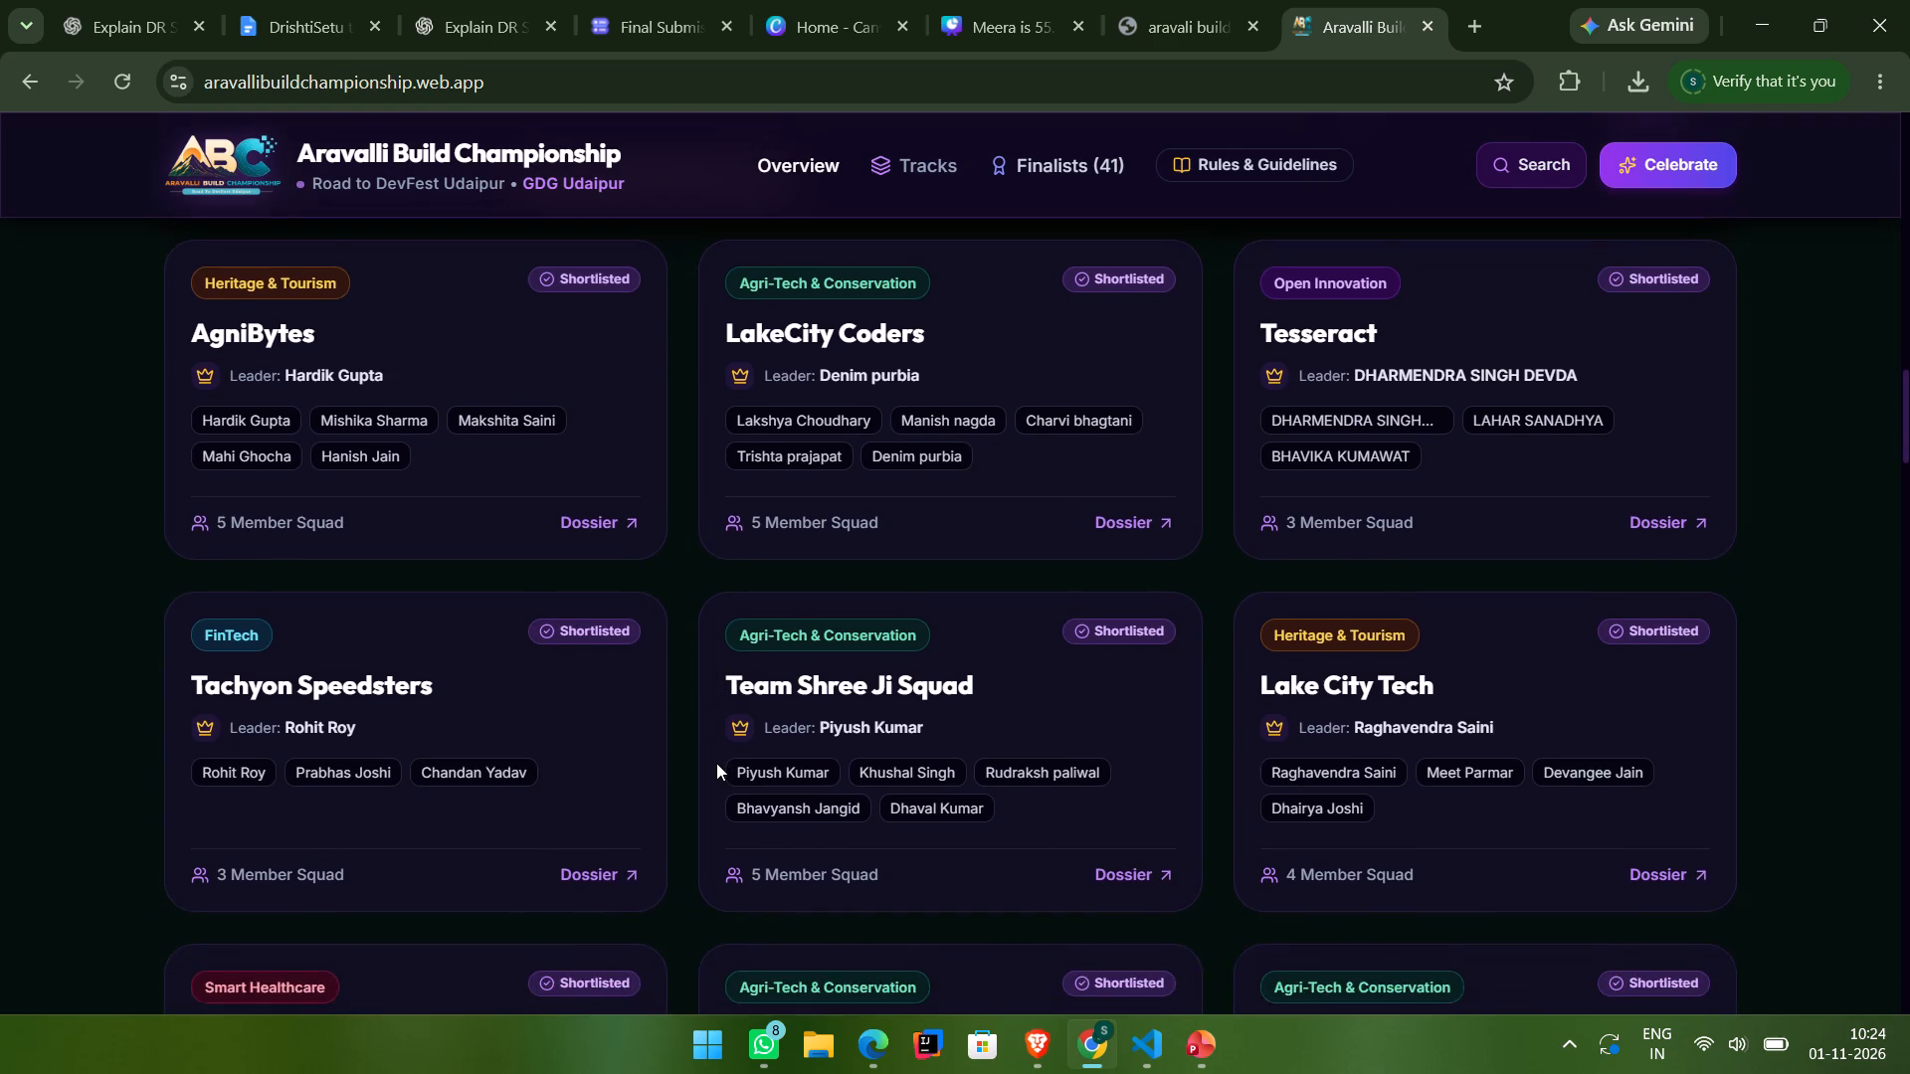
{"action": "scroll", "coordinate": [716, 763], "scroll_direction": "down", "scroll_amount": 4}
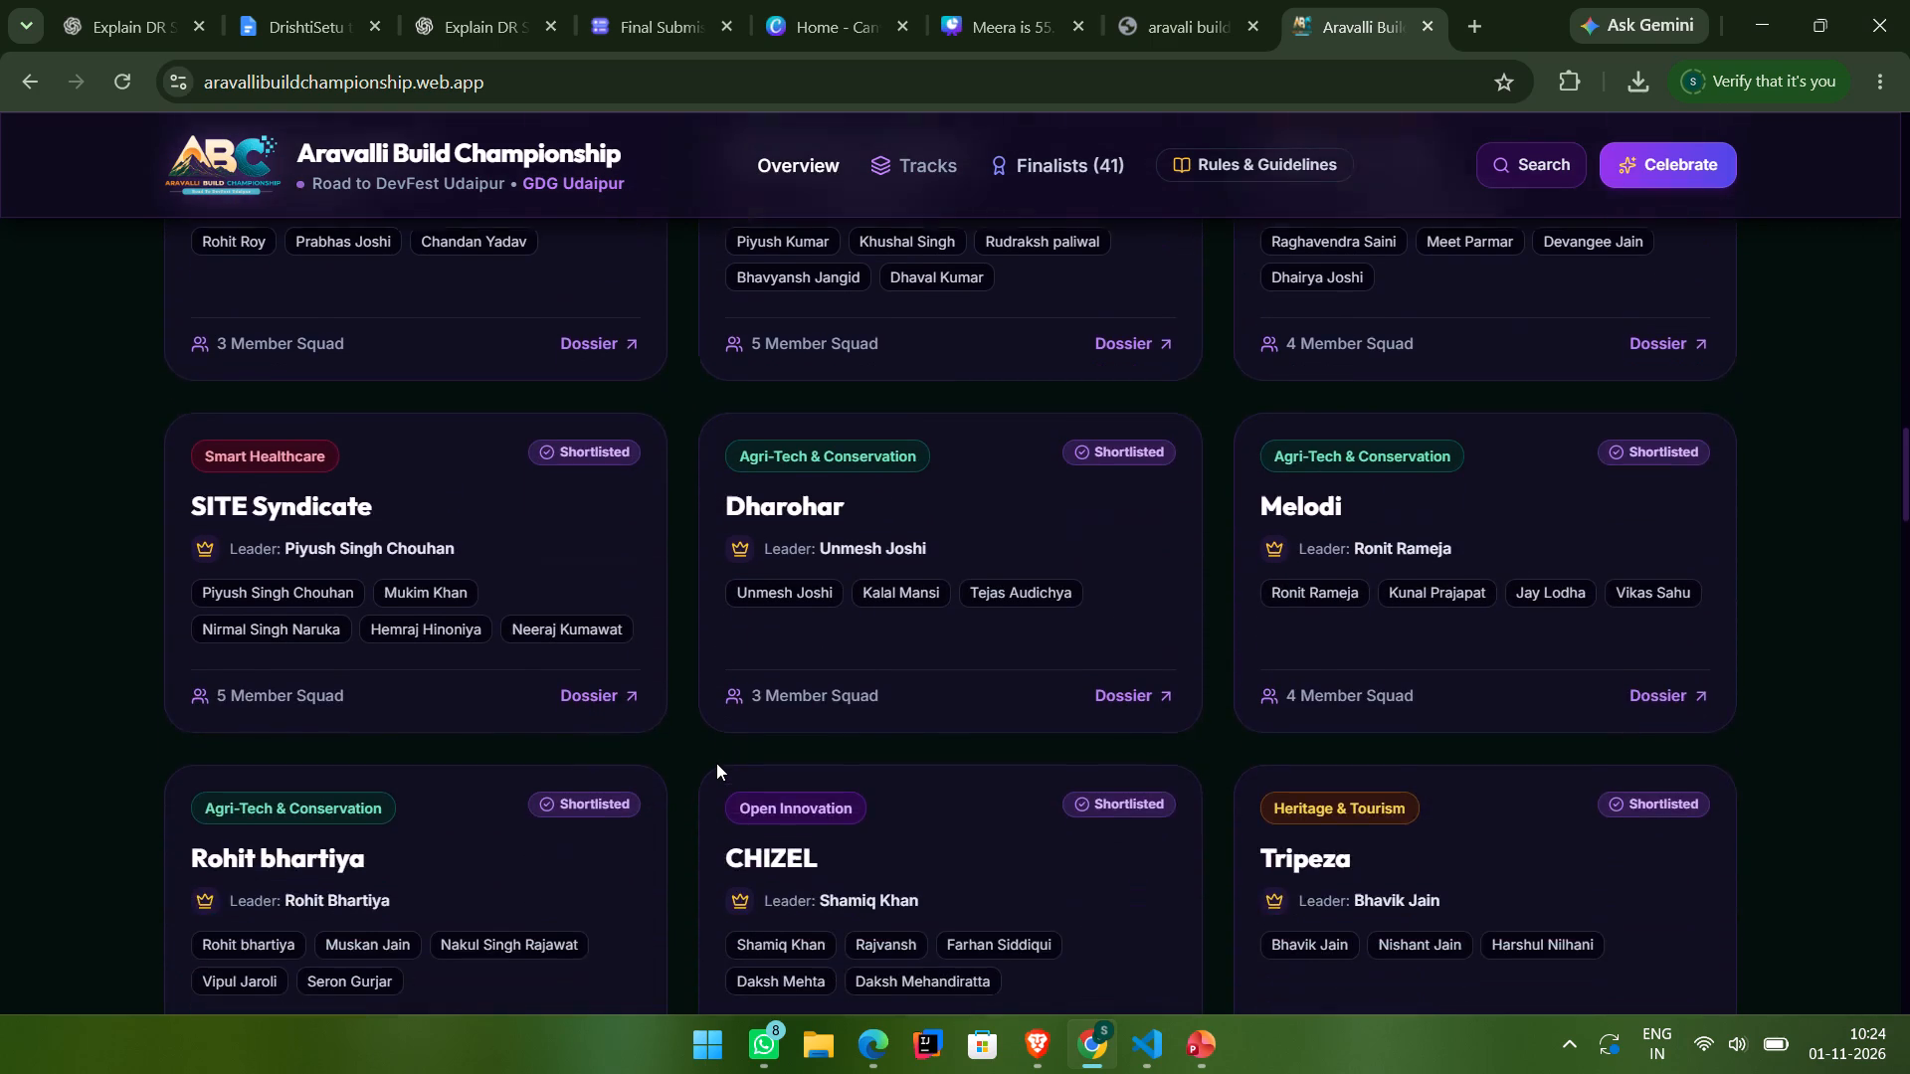
{"action": "scroll", "coordinate": [716, 763], "scroll_direction": "down", "scroll_amount": 5}
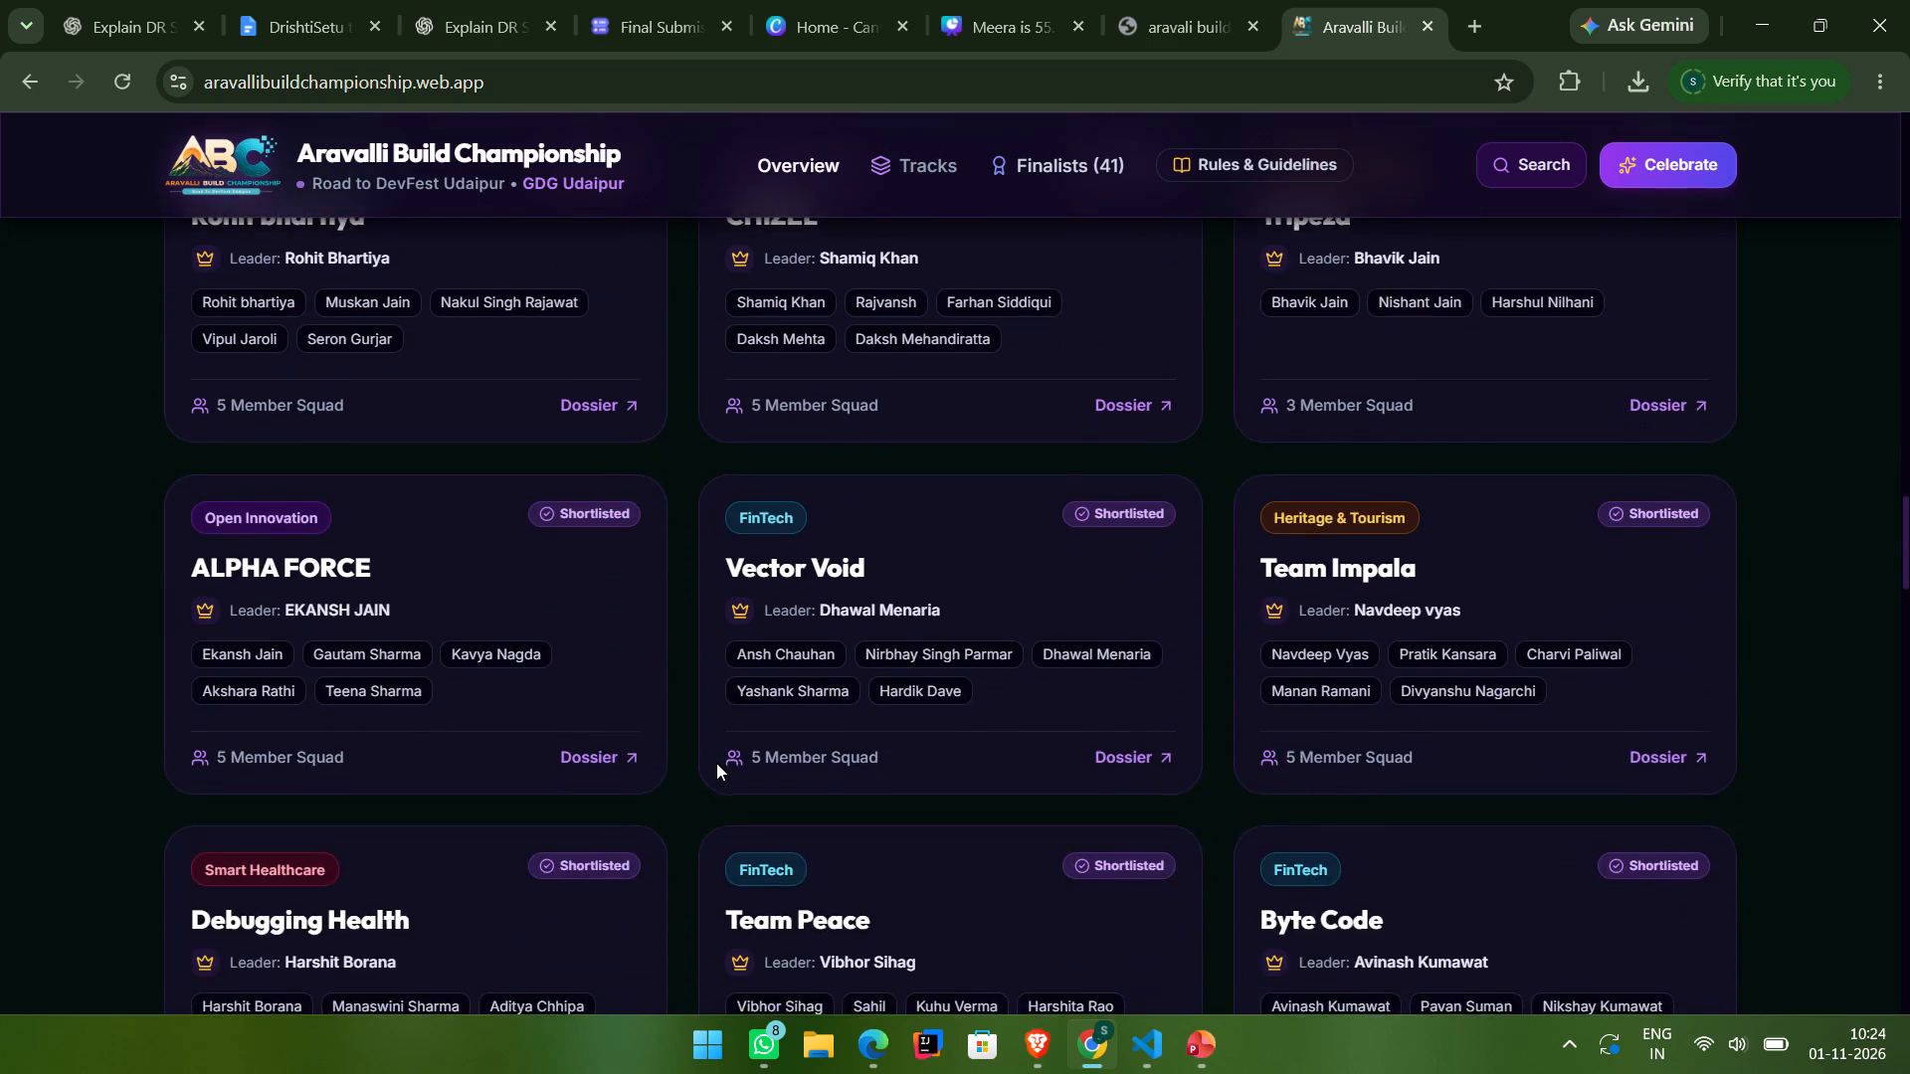
{"action": "scroll", "coordinate": [716, 763], "scroll_direction": "down", "scroll_amount": 3}
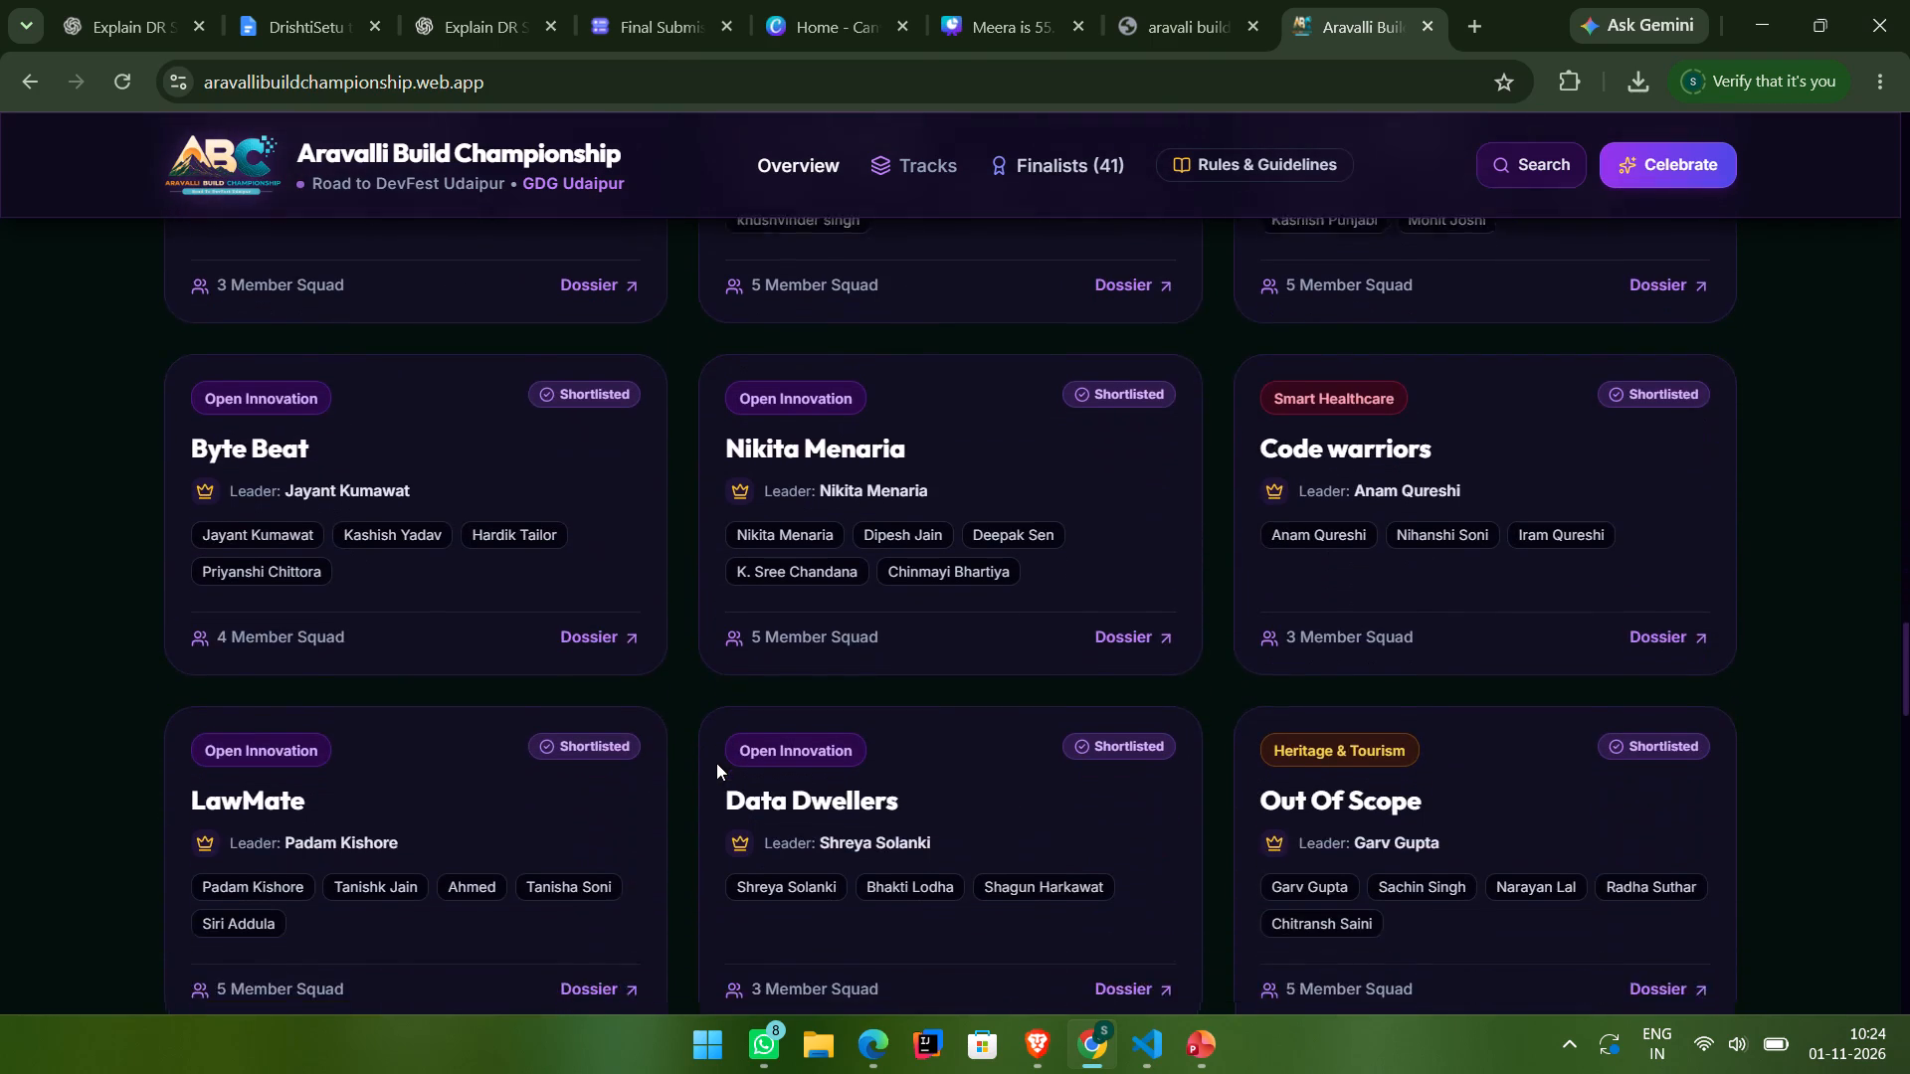
{"action": "scroll", "coordinate": [716, 763], "scroll_direction": "down", "scroll_amount": 4}
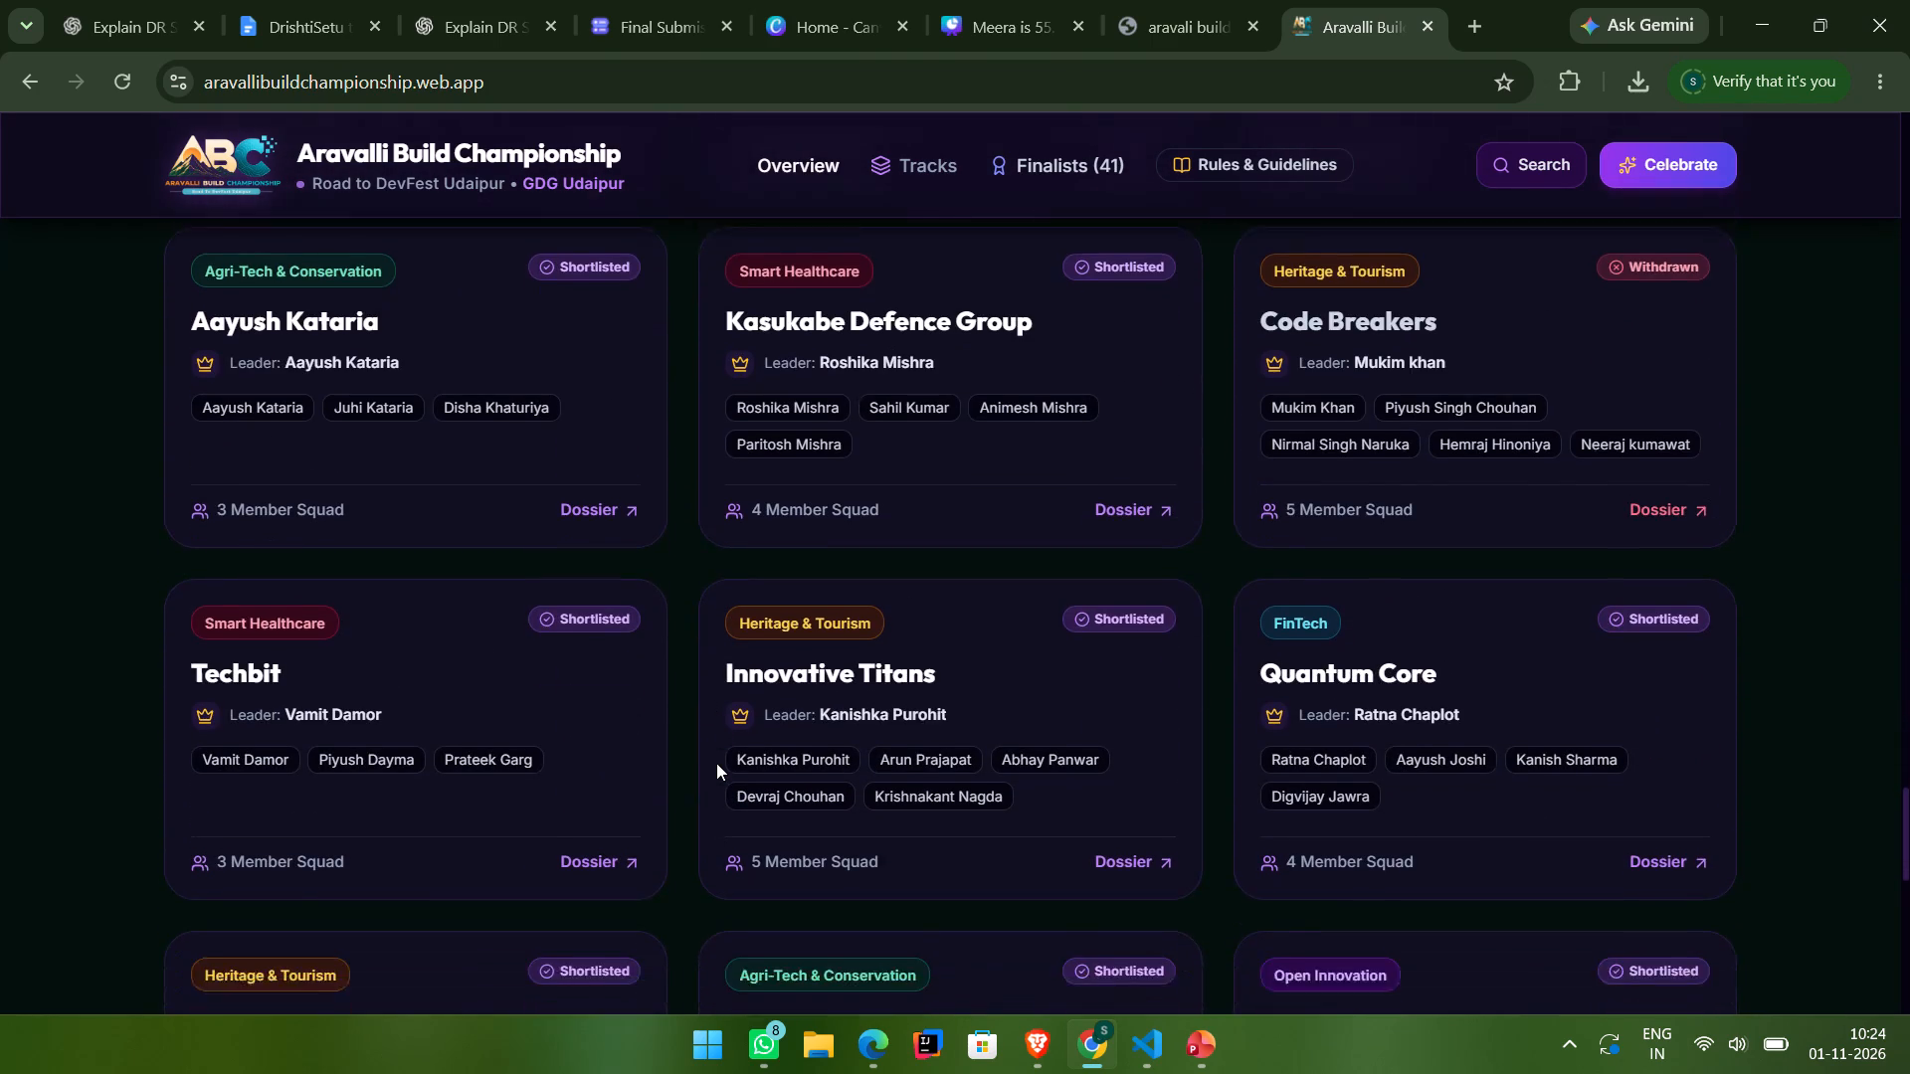
{"action": "scroll", "coordinate": [716, 763], "scroll_direction": "down", "scroll_amount": 1}
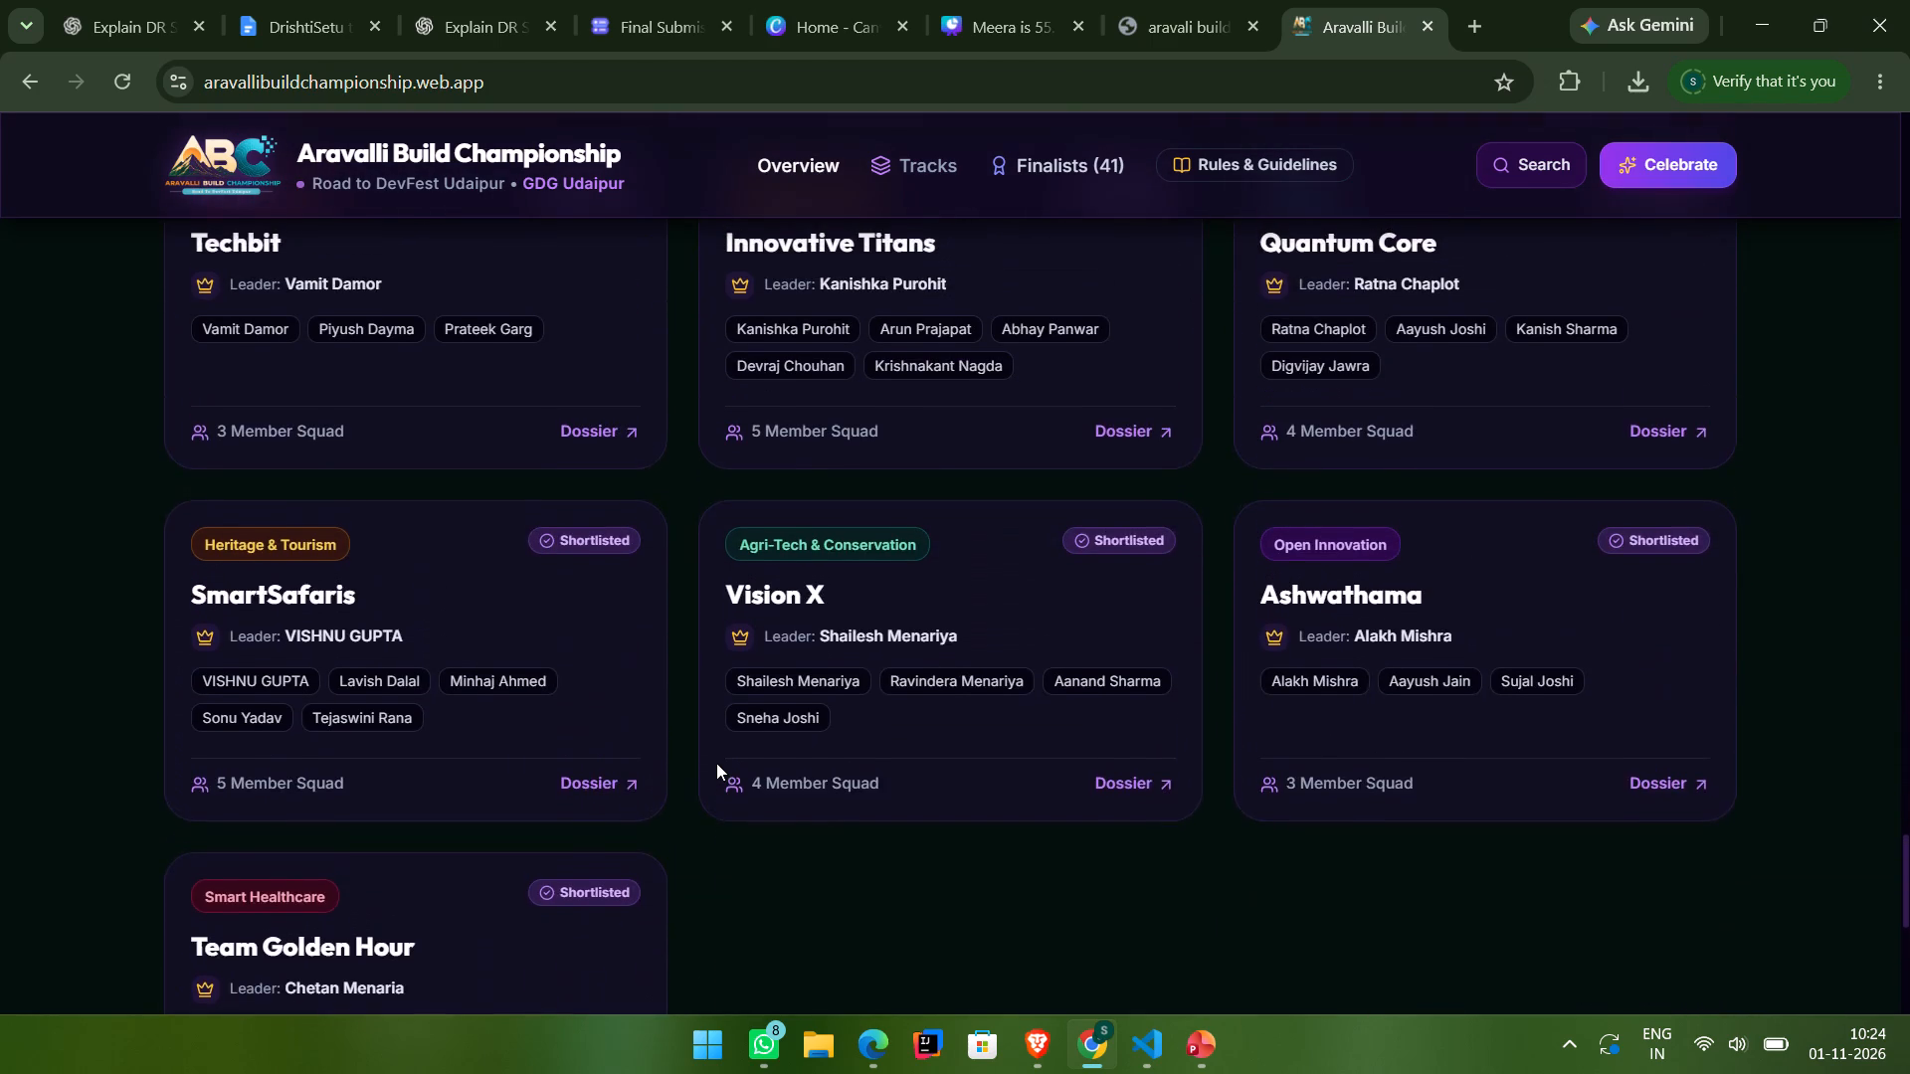
{"action": "scroll", "coordinate": [716, 763], "scroll_direction": "up", "scroll_amount": 4}
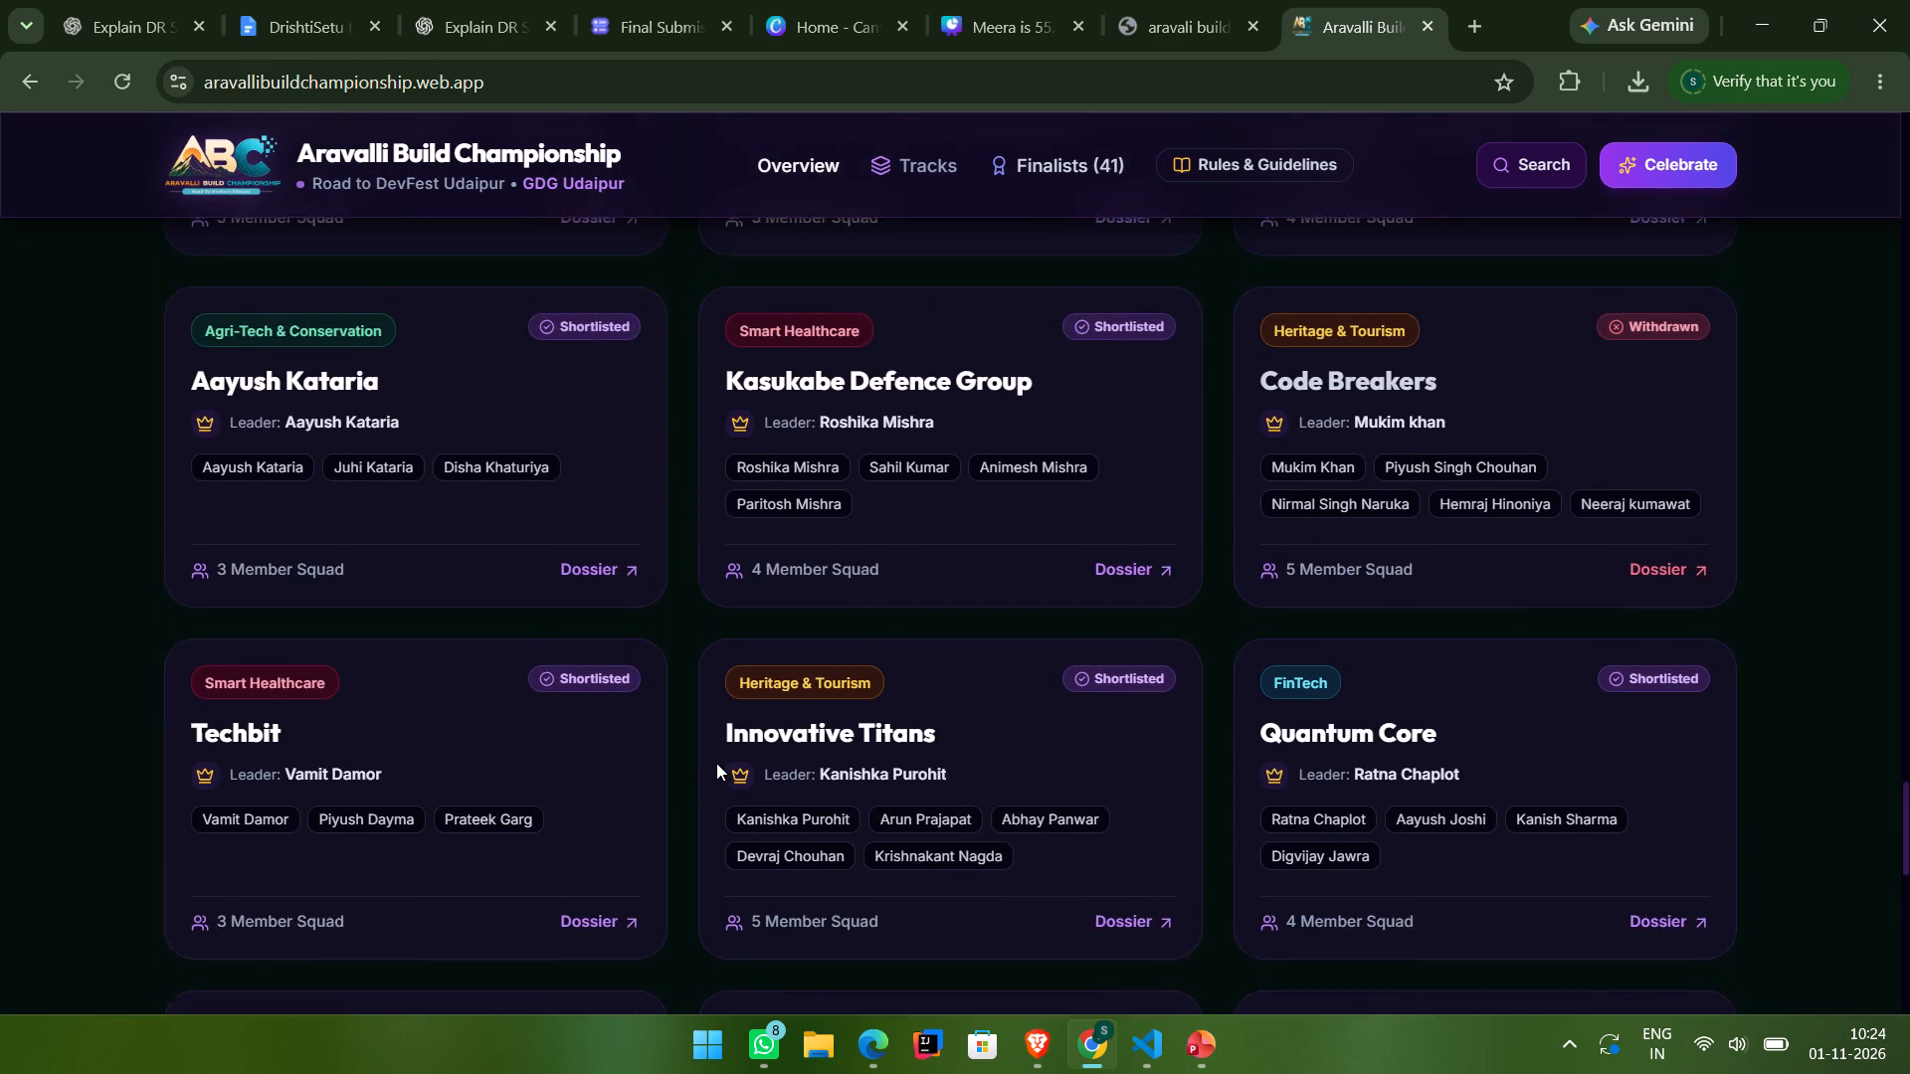
{"action": "scroll", "coordinate": [716, 763], "scroll_direction": "up", "scroll_amount": 2}
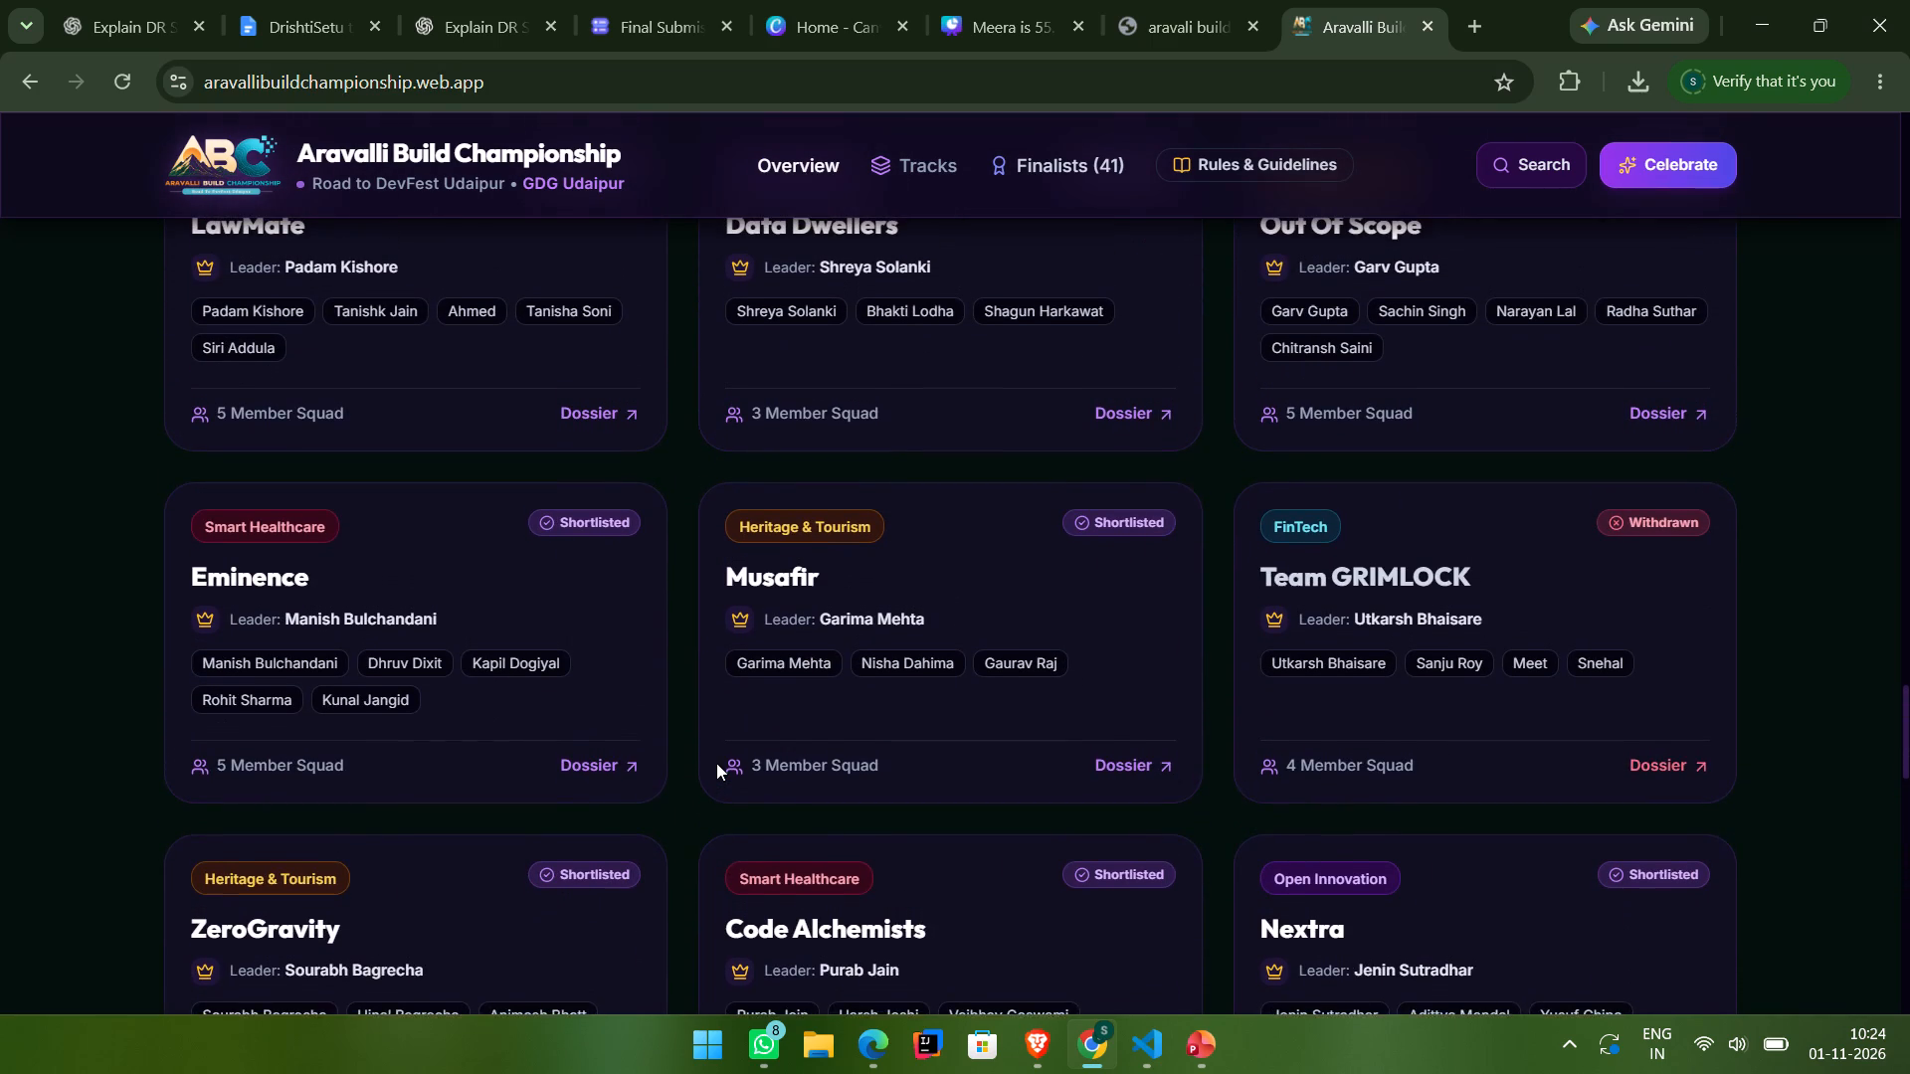
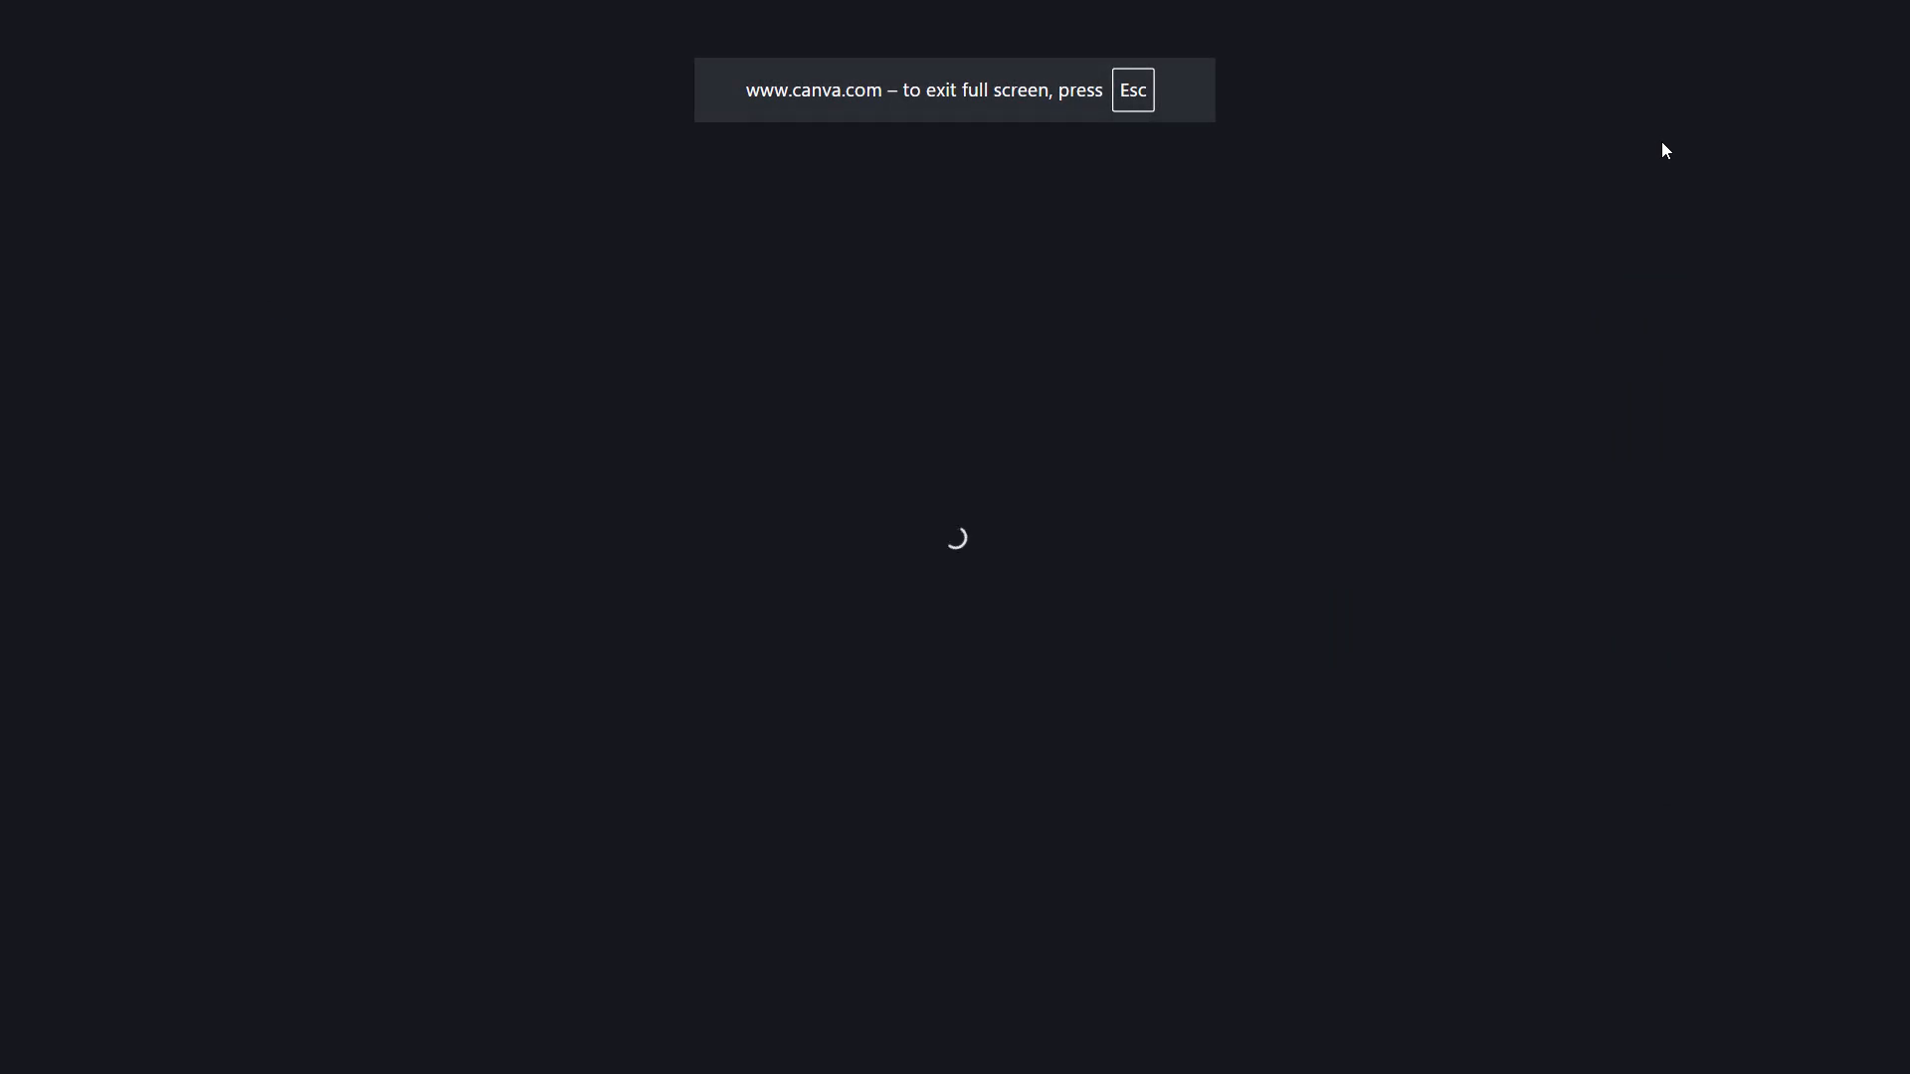
Page back through the full-screen DrishtiSetu presentation from the closing slide 16 to the title slide 1.
{"action": "key", "text": "Insert"}
{"action": "key", "text": "Left"}
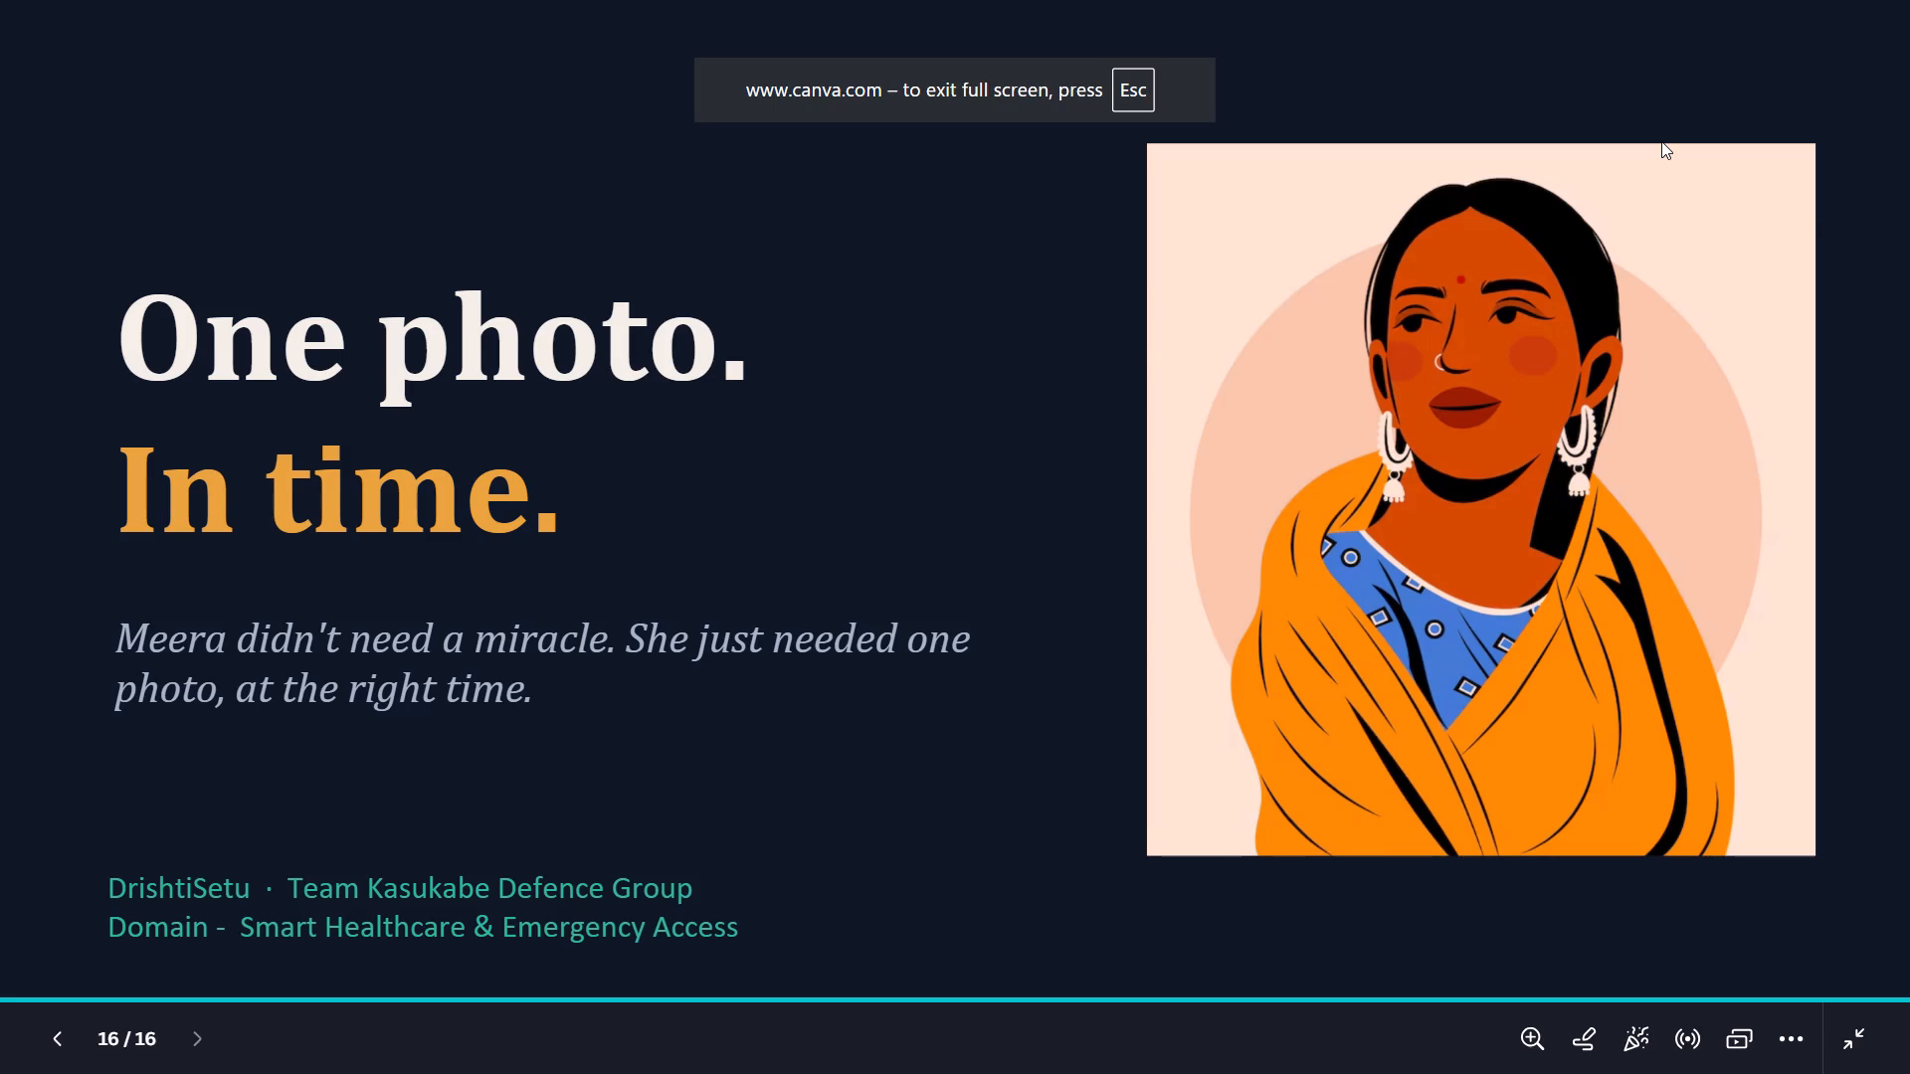
{"action": "key", "text": "Left"}
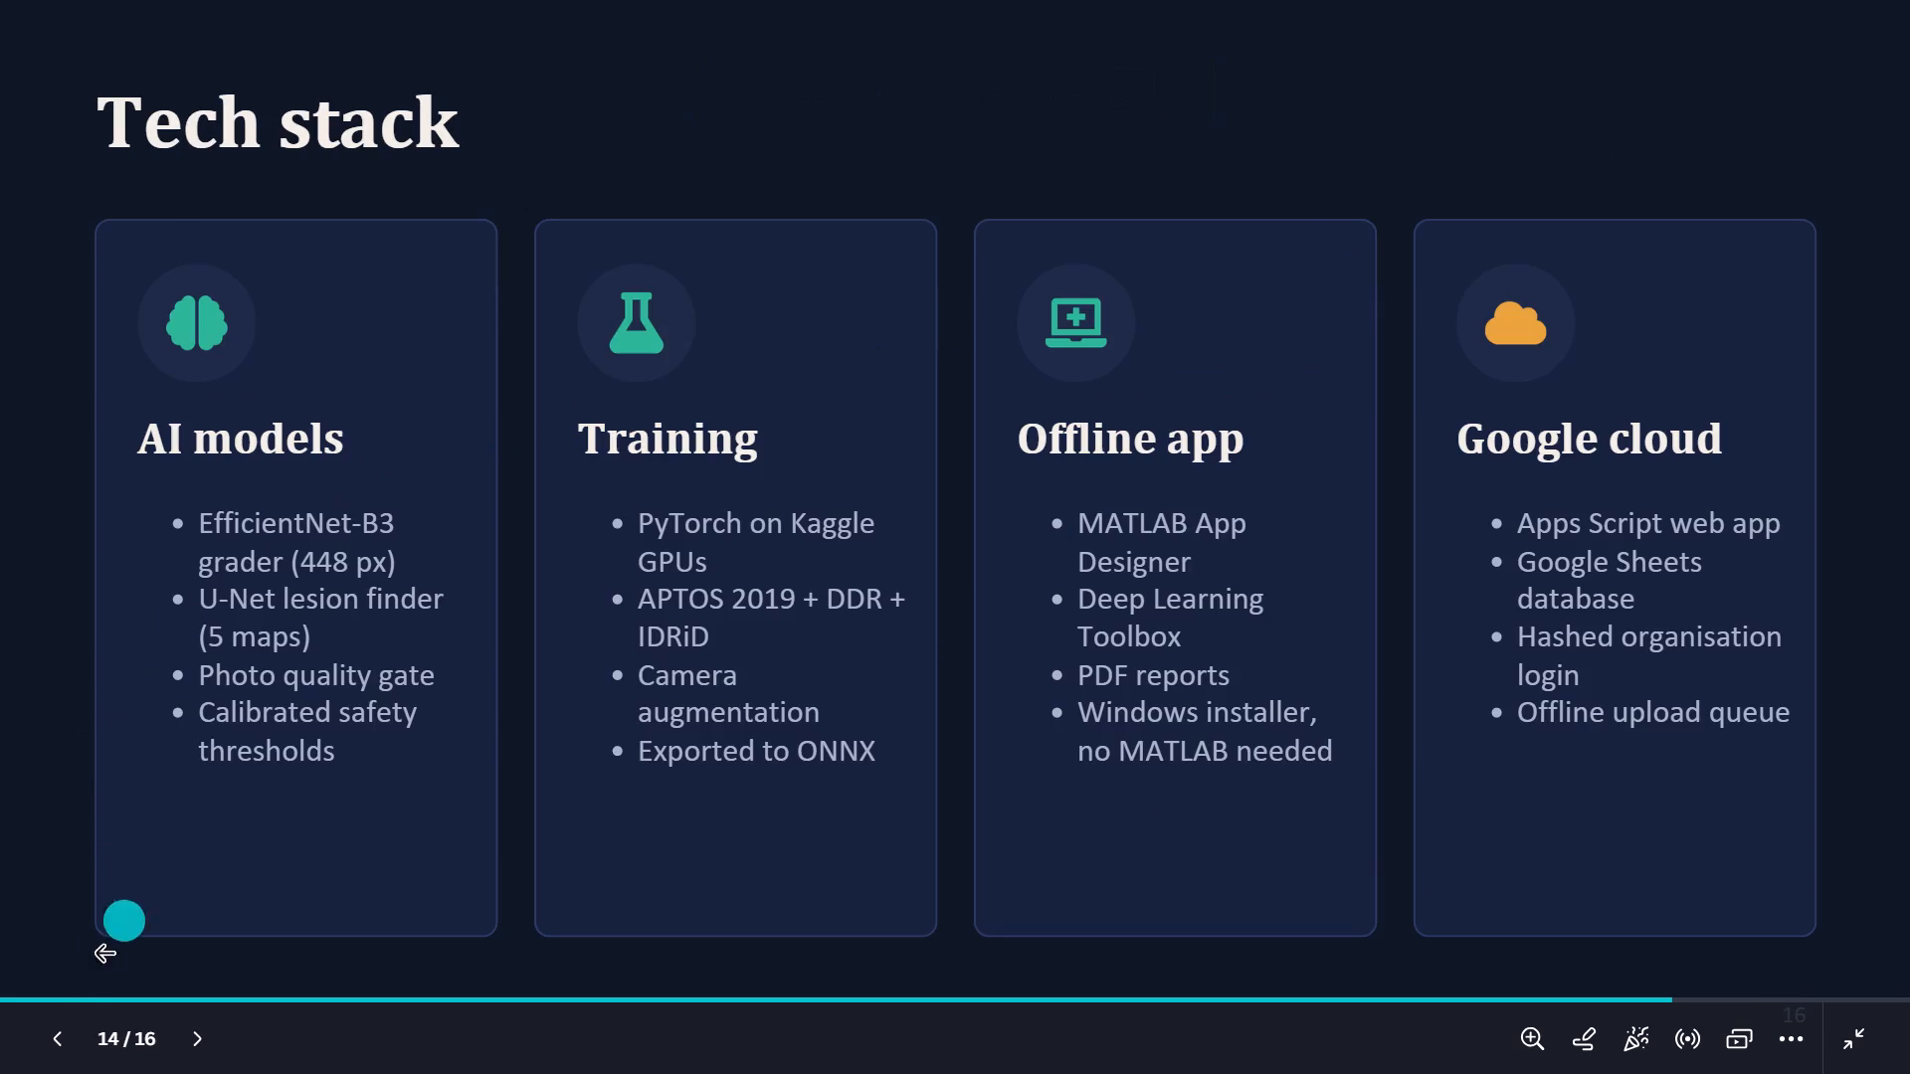
{"action": "triple_click", "coordinate": [64, 1063]}
{"action": "left_click", "coordinate": [64, 1063]}
{"action": "left_click_drag", "start_coordinate": [64, 1063], "coordinate": [58, 1036]}
{"action": "triple_click", "coordinate": [58, 1036]}
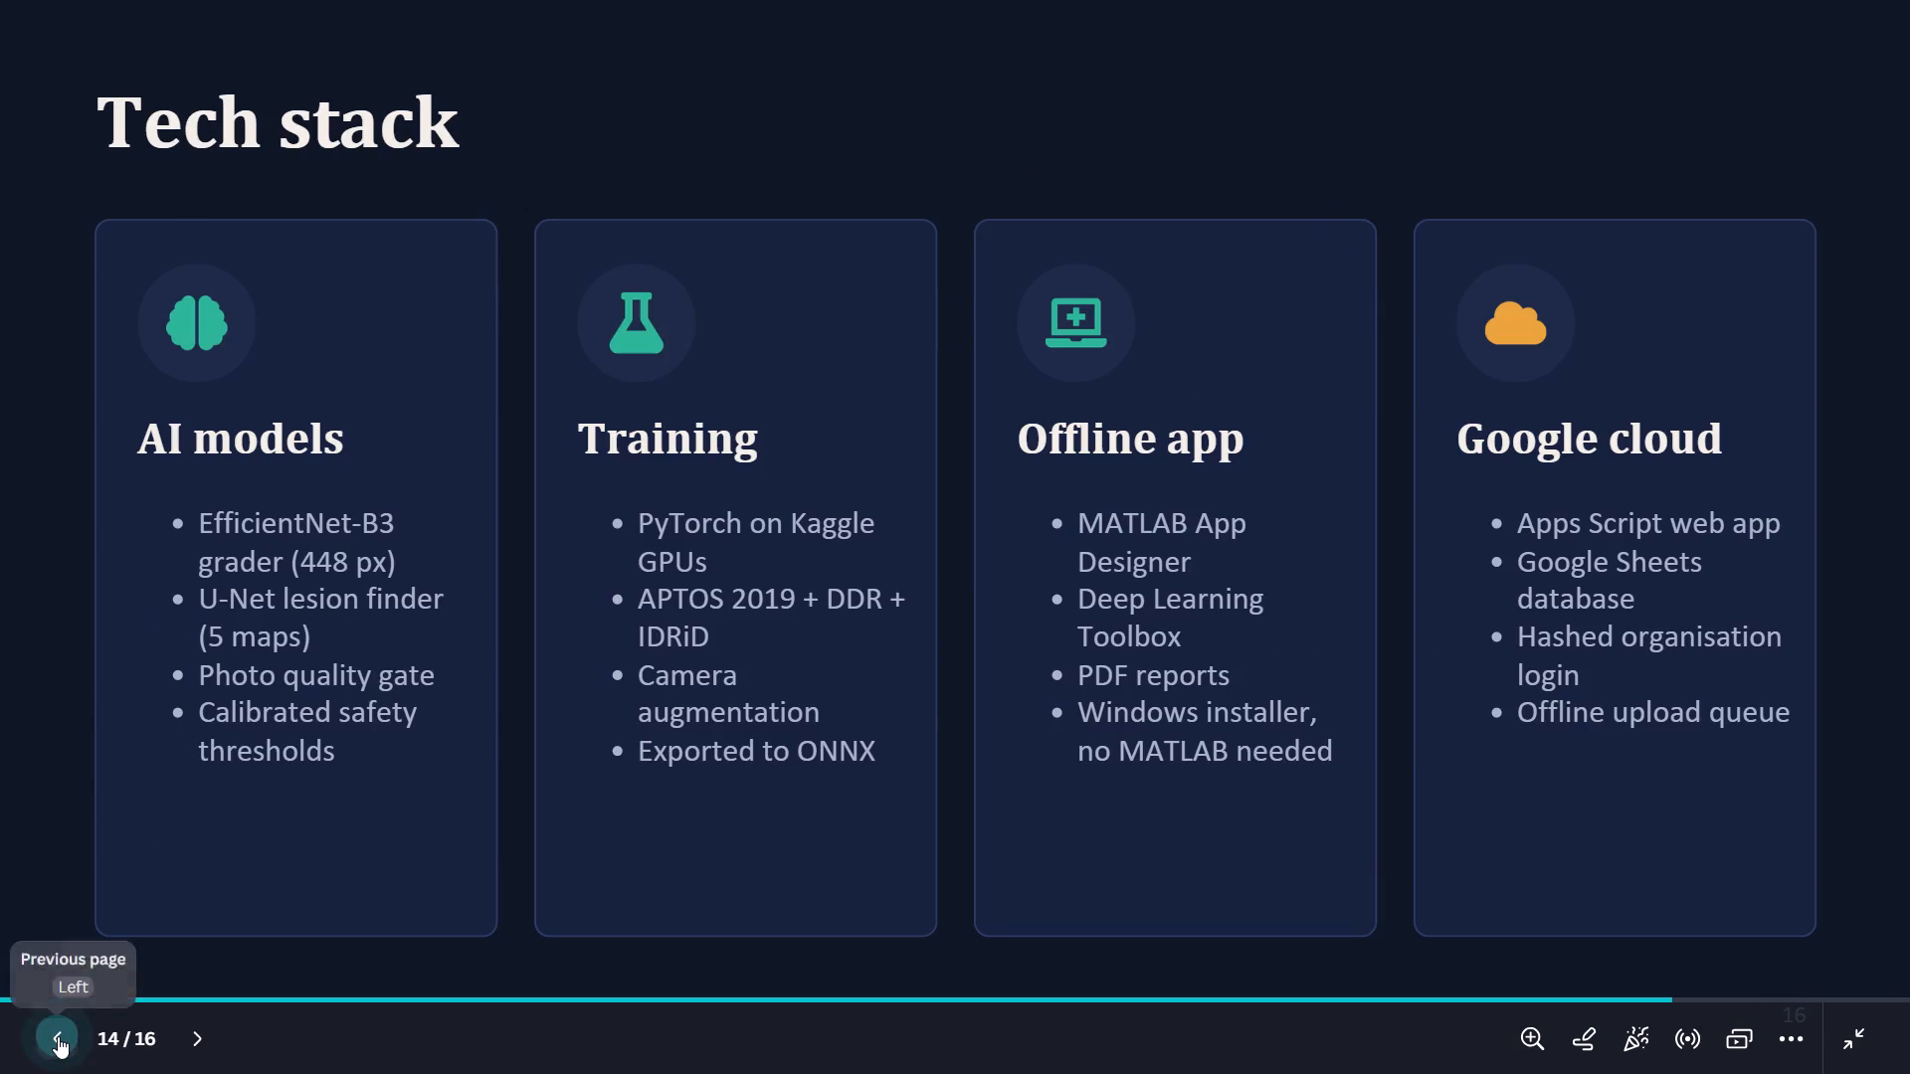
{"action": "triple_click", "coordinate": [58, 1036]}
{"action": "triple_click", "coordinate": [58, 1036]}
{"action": "triple_click", "coordinate": [58, 1036]}
{"action": "triple_click", "coordinate": [58, 1036]}
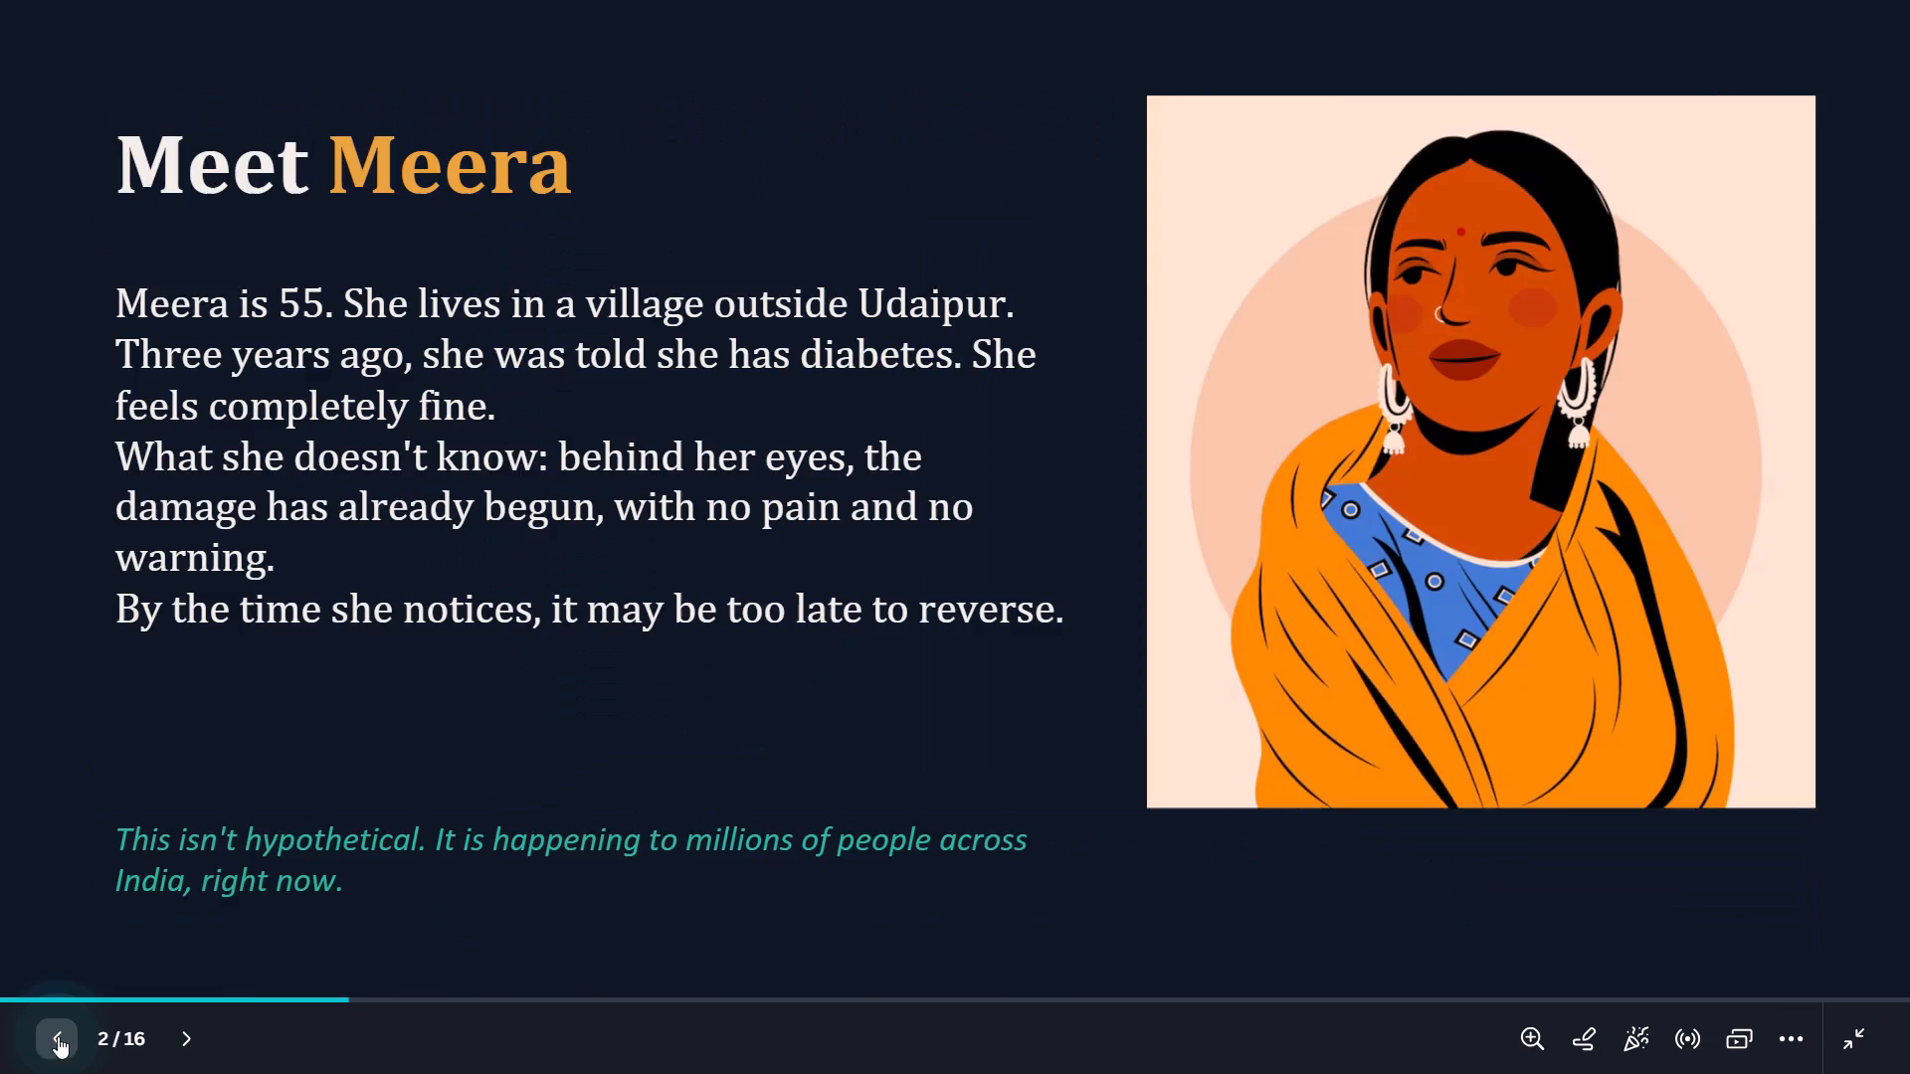
{"action": "triple_click", "coordinate": [58, 1036]}
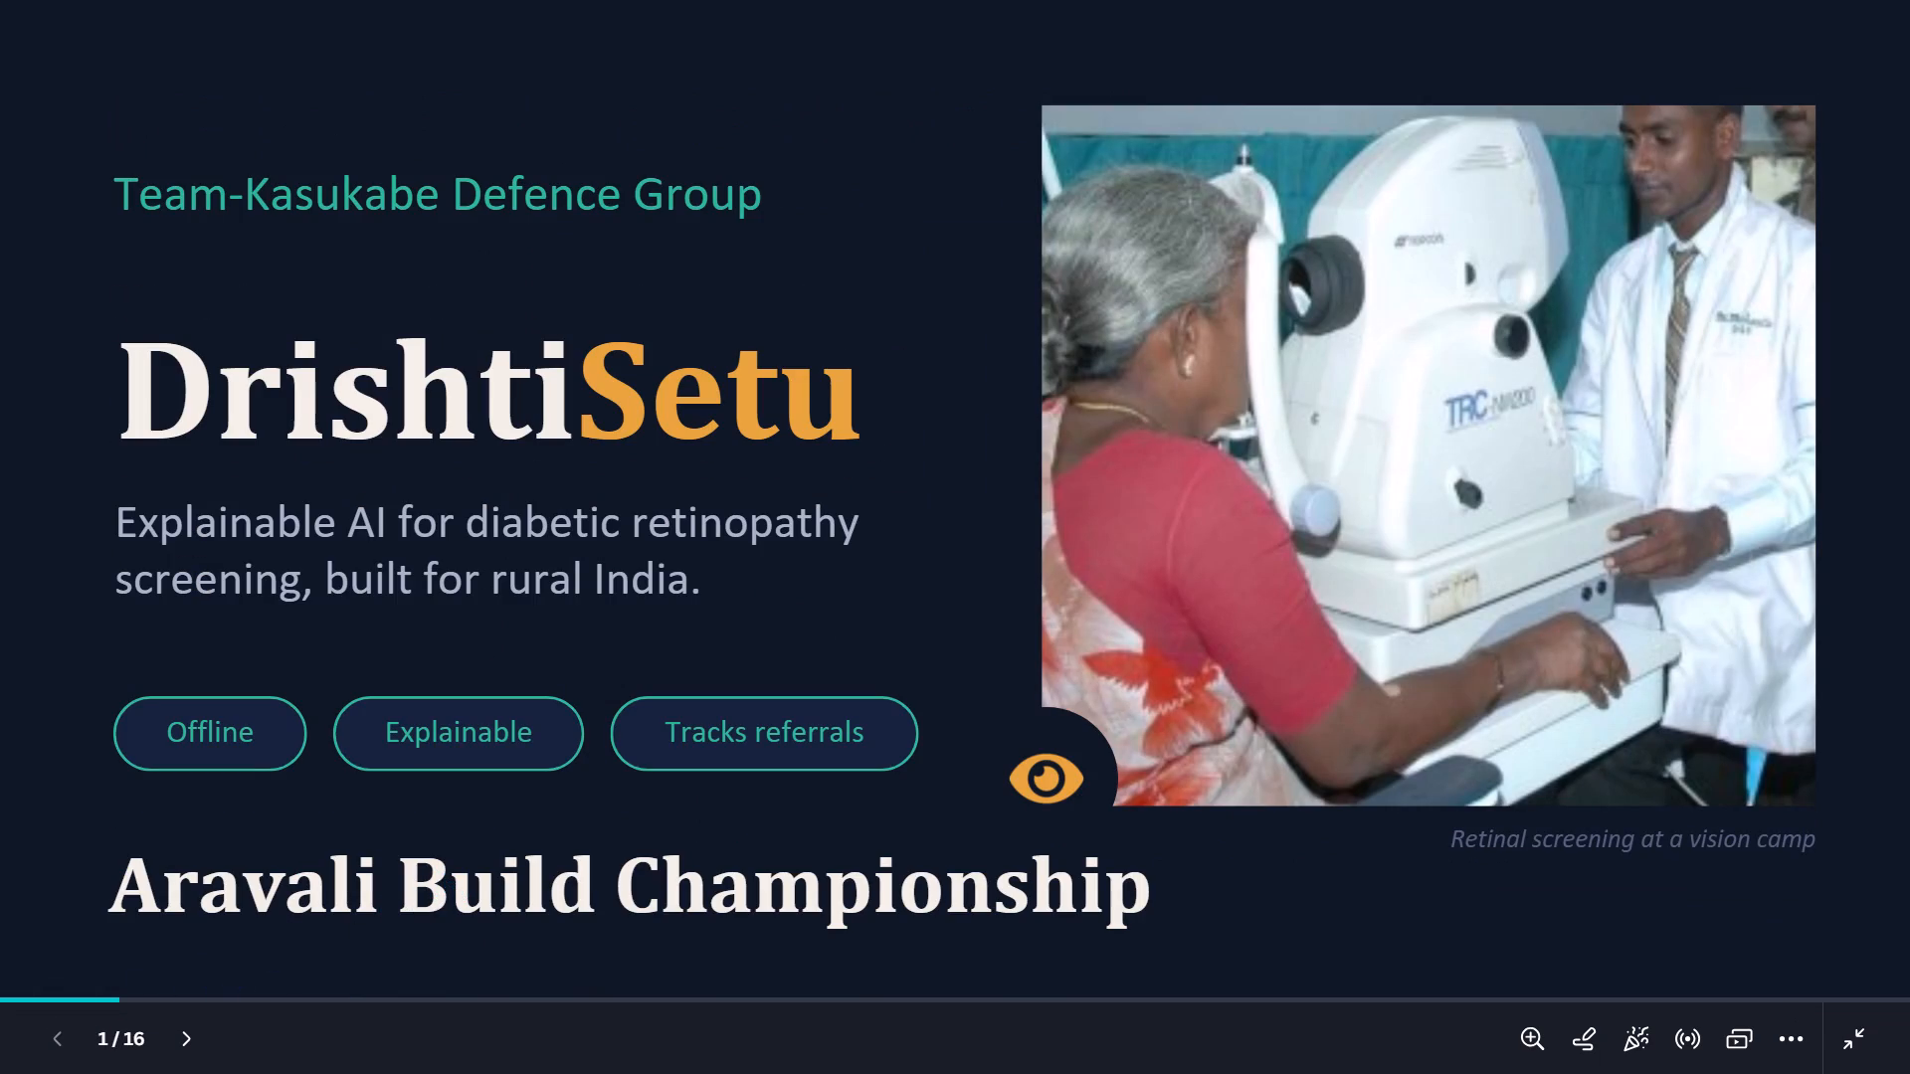
Add the line "Domain -Smart Healthcare & Emergency Access" under the team name on slide 1 and widen the text box to fit it.
{"action": "left_click", "coordinate": [1869, 1037]}
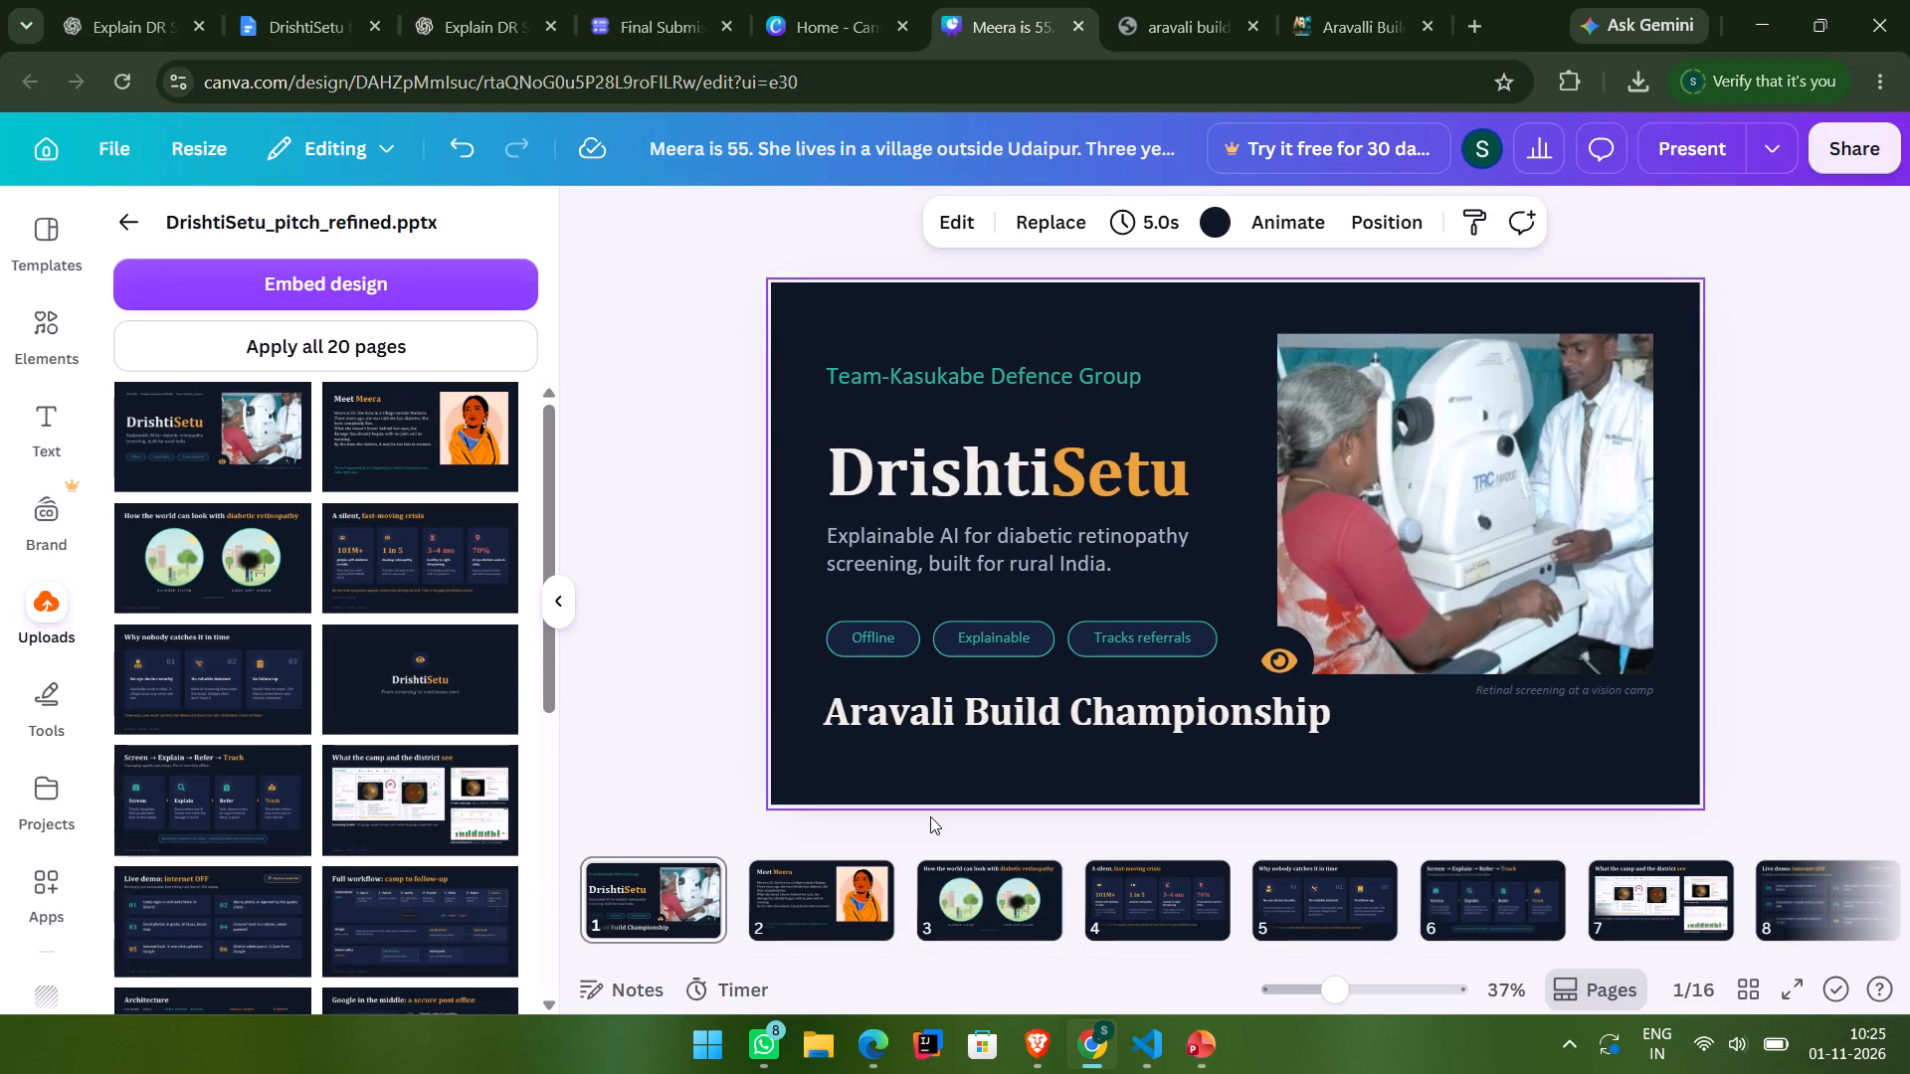
{"action": "left_click", "coordinate": [784, 31]}
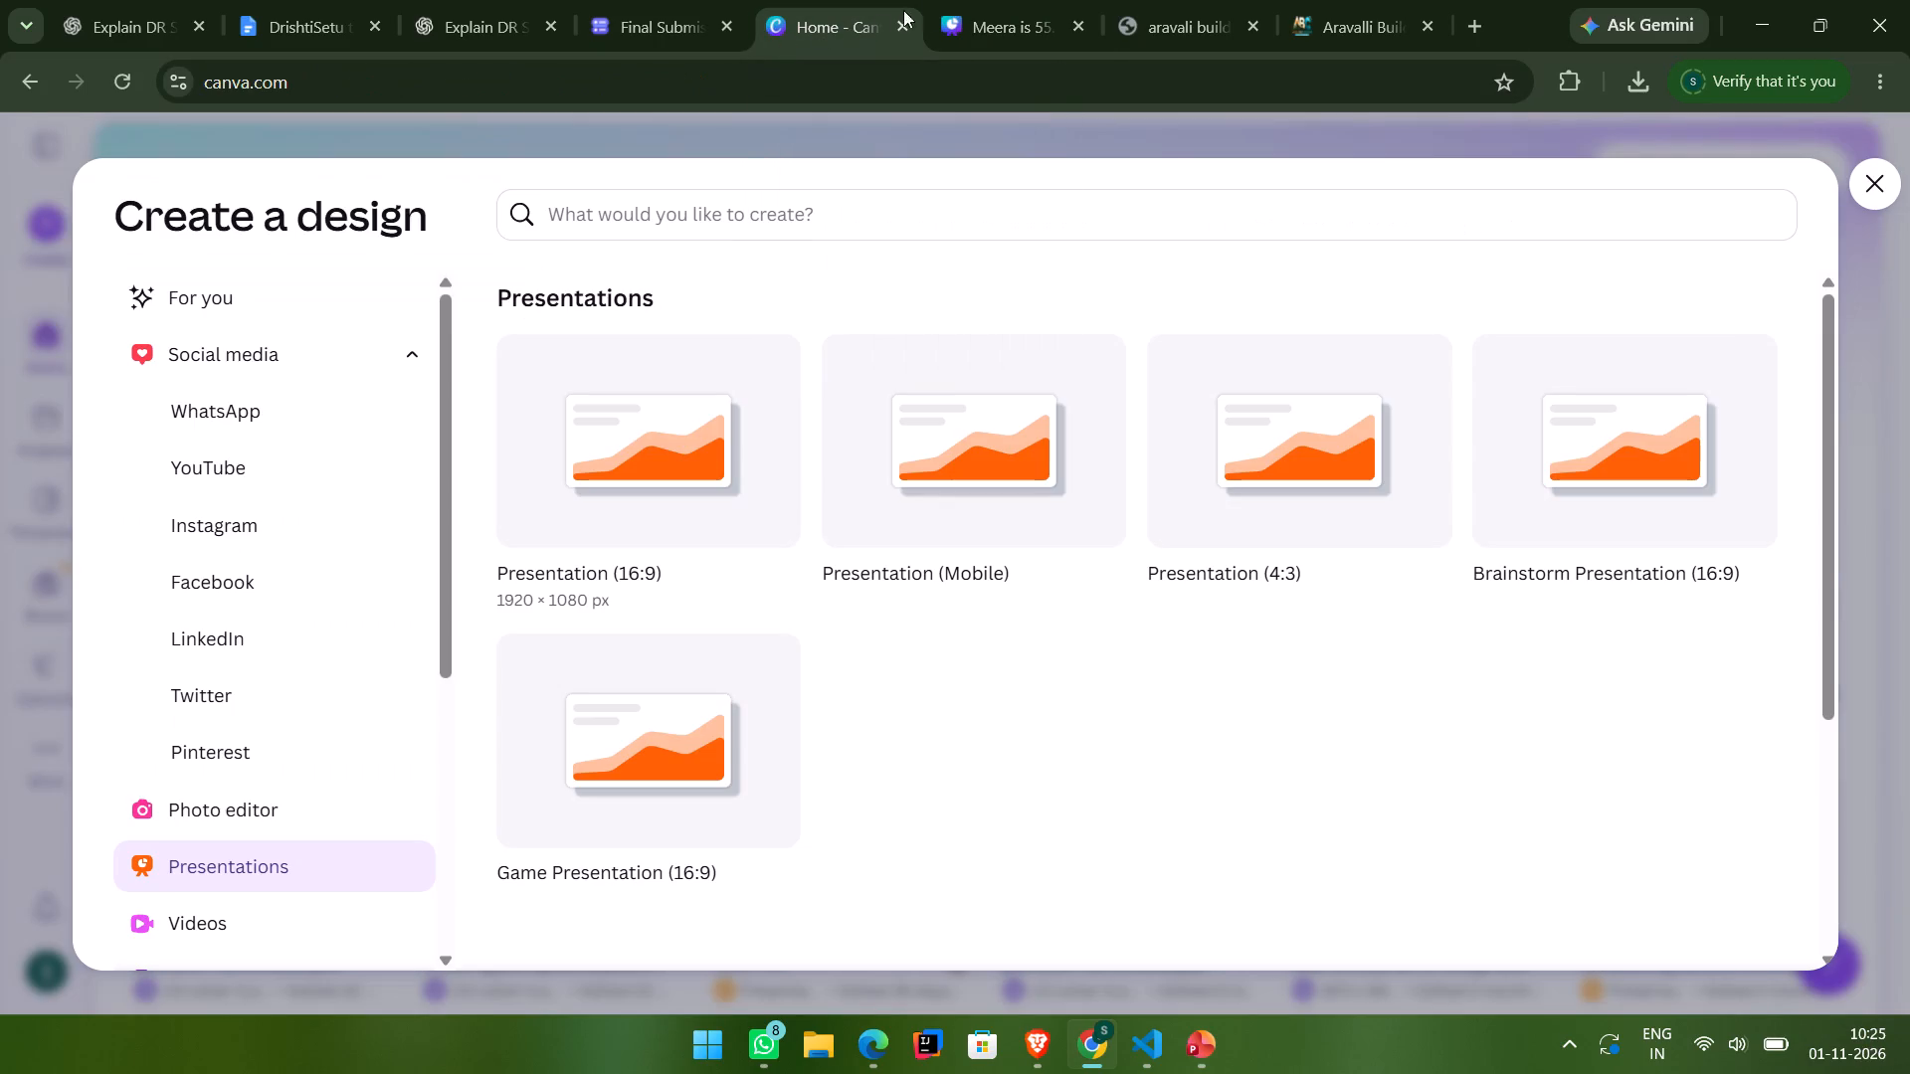
{"action": "left_click", "coordinate": [1014, 14]}
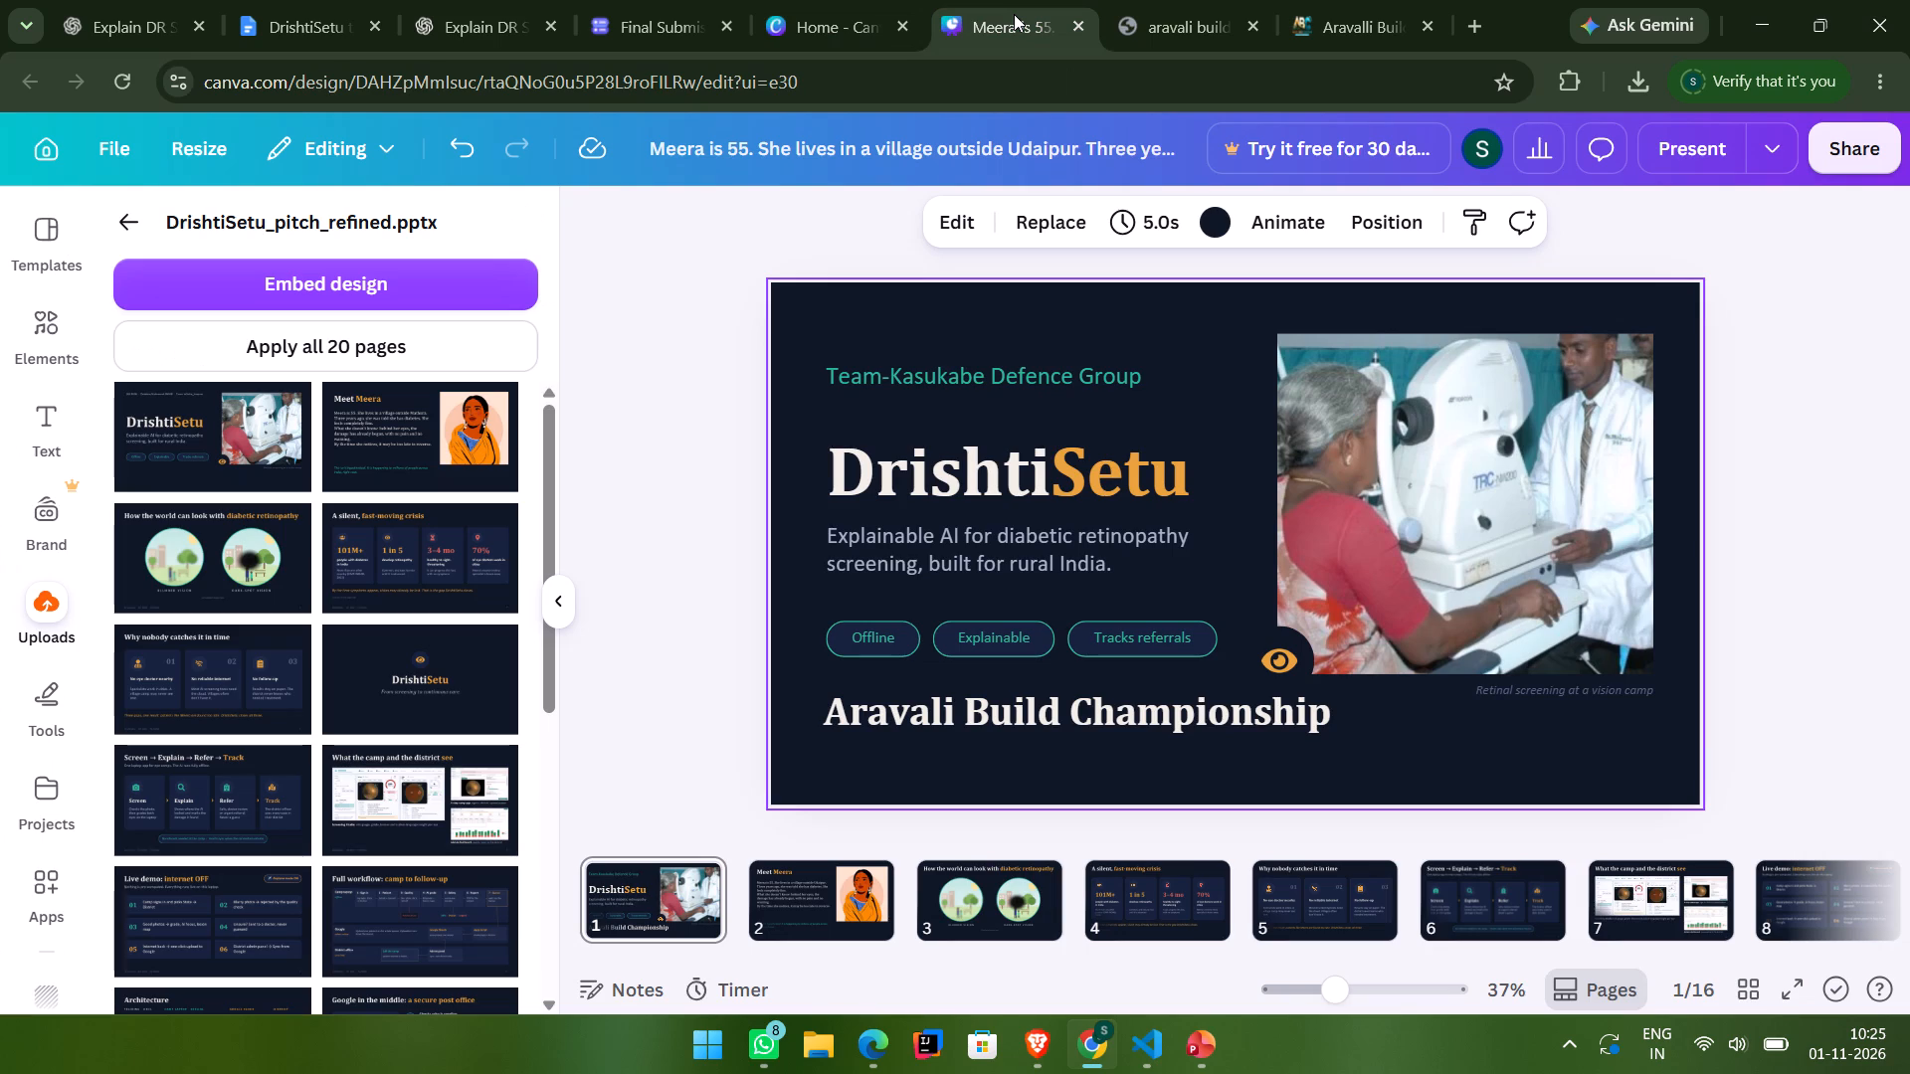
{"action": "left_click", "coordinate": [808, 918]}
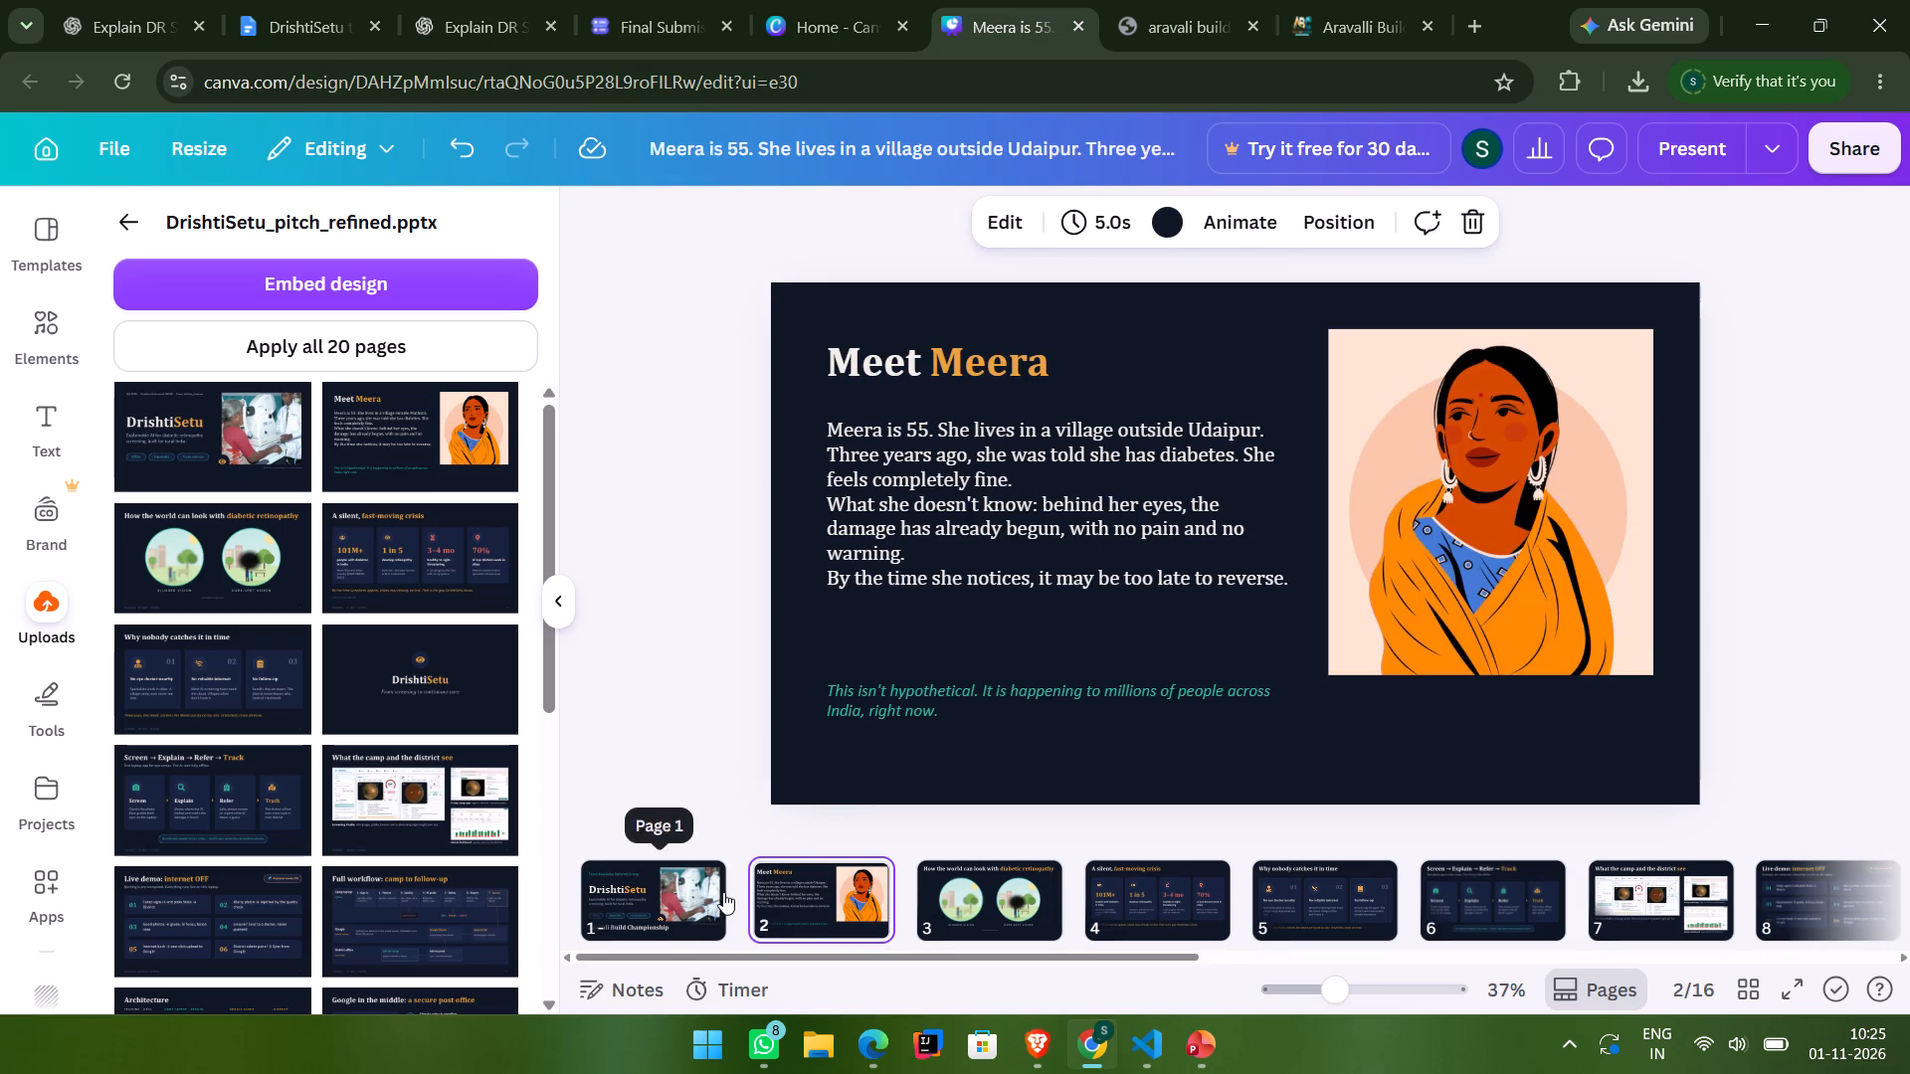
{"action": "left_click", "coordinate": [723, 892]}
{"action": "left_click", "coordinate": [1015, 374]}
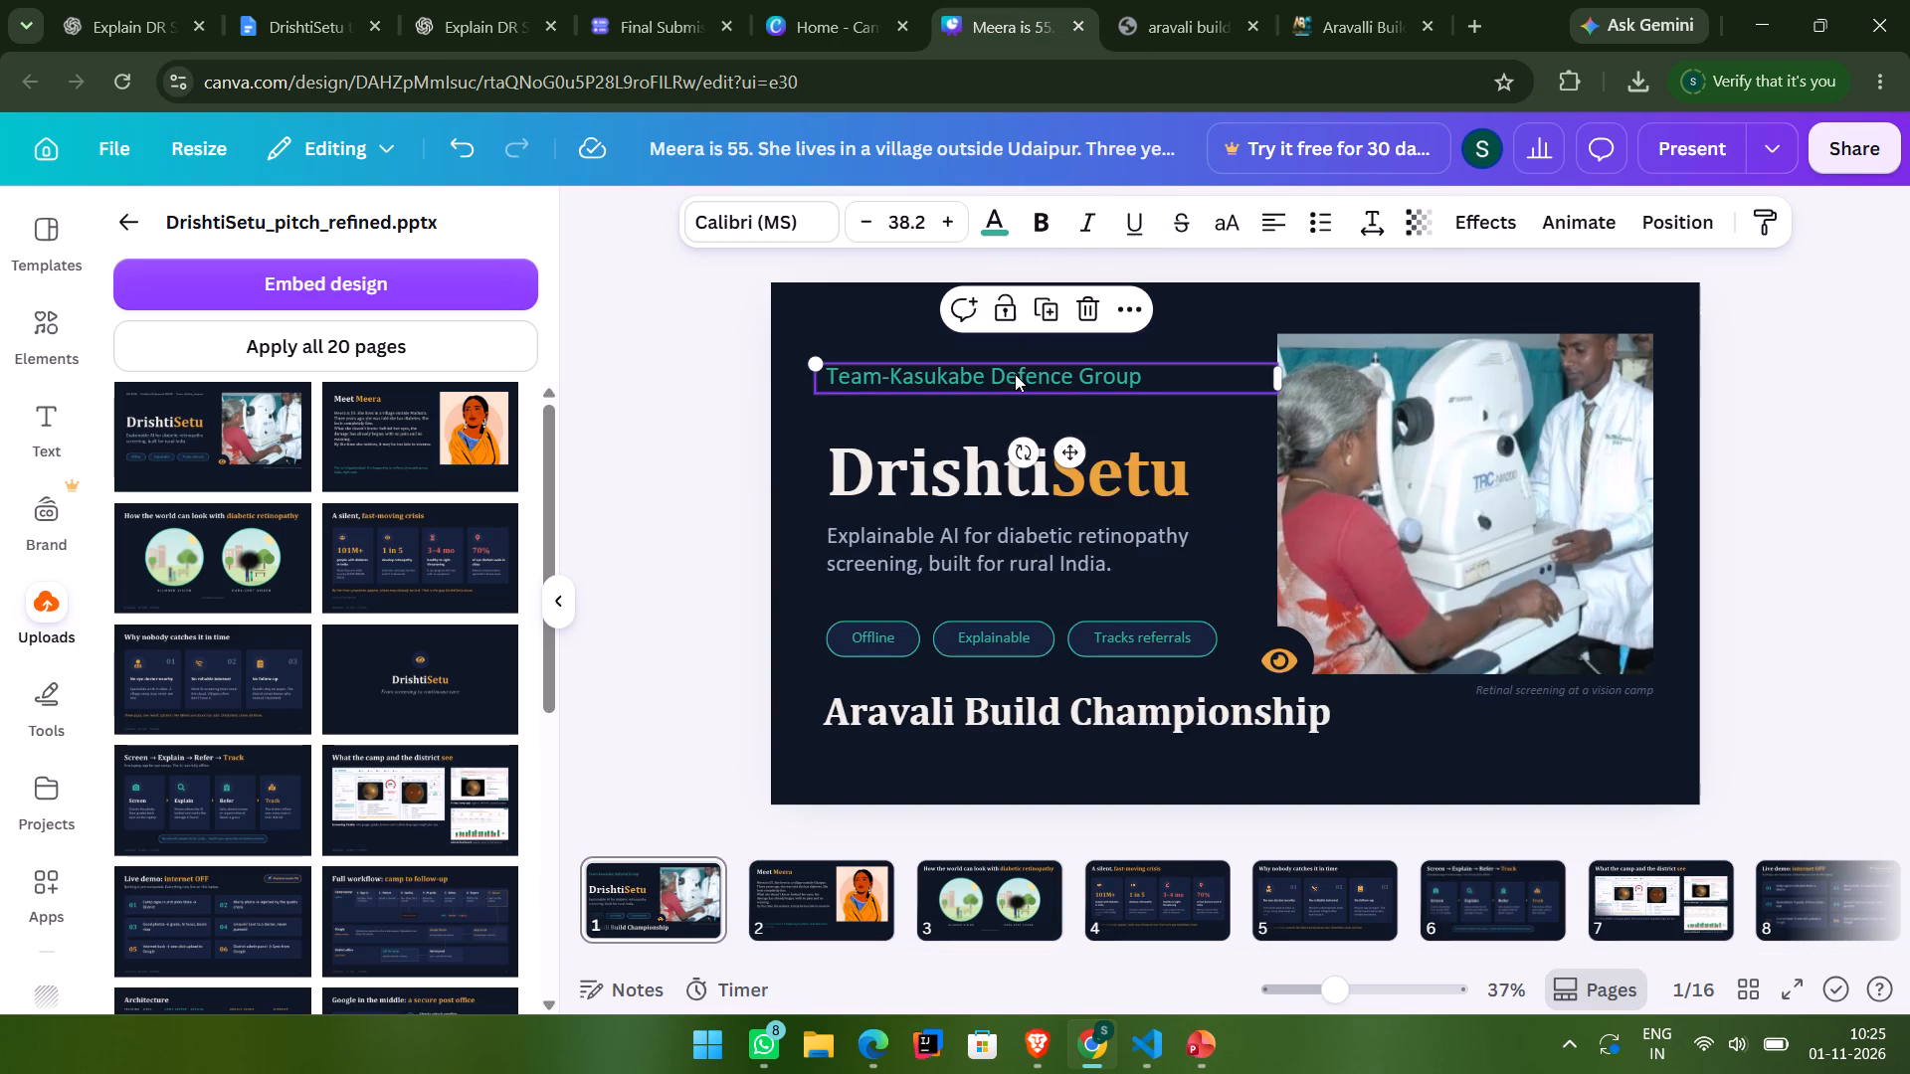
{"action": "left_click", "coordinate": [1171, 374]}
{"action": "key", "text": "Return"}
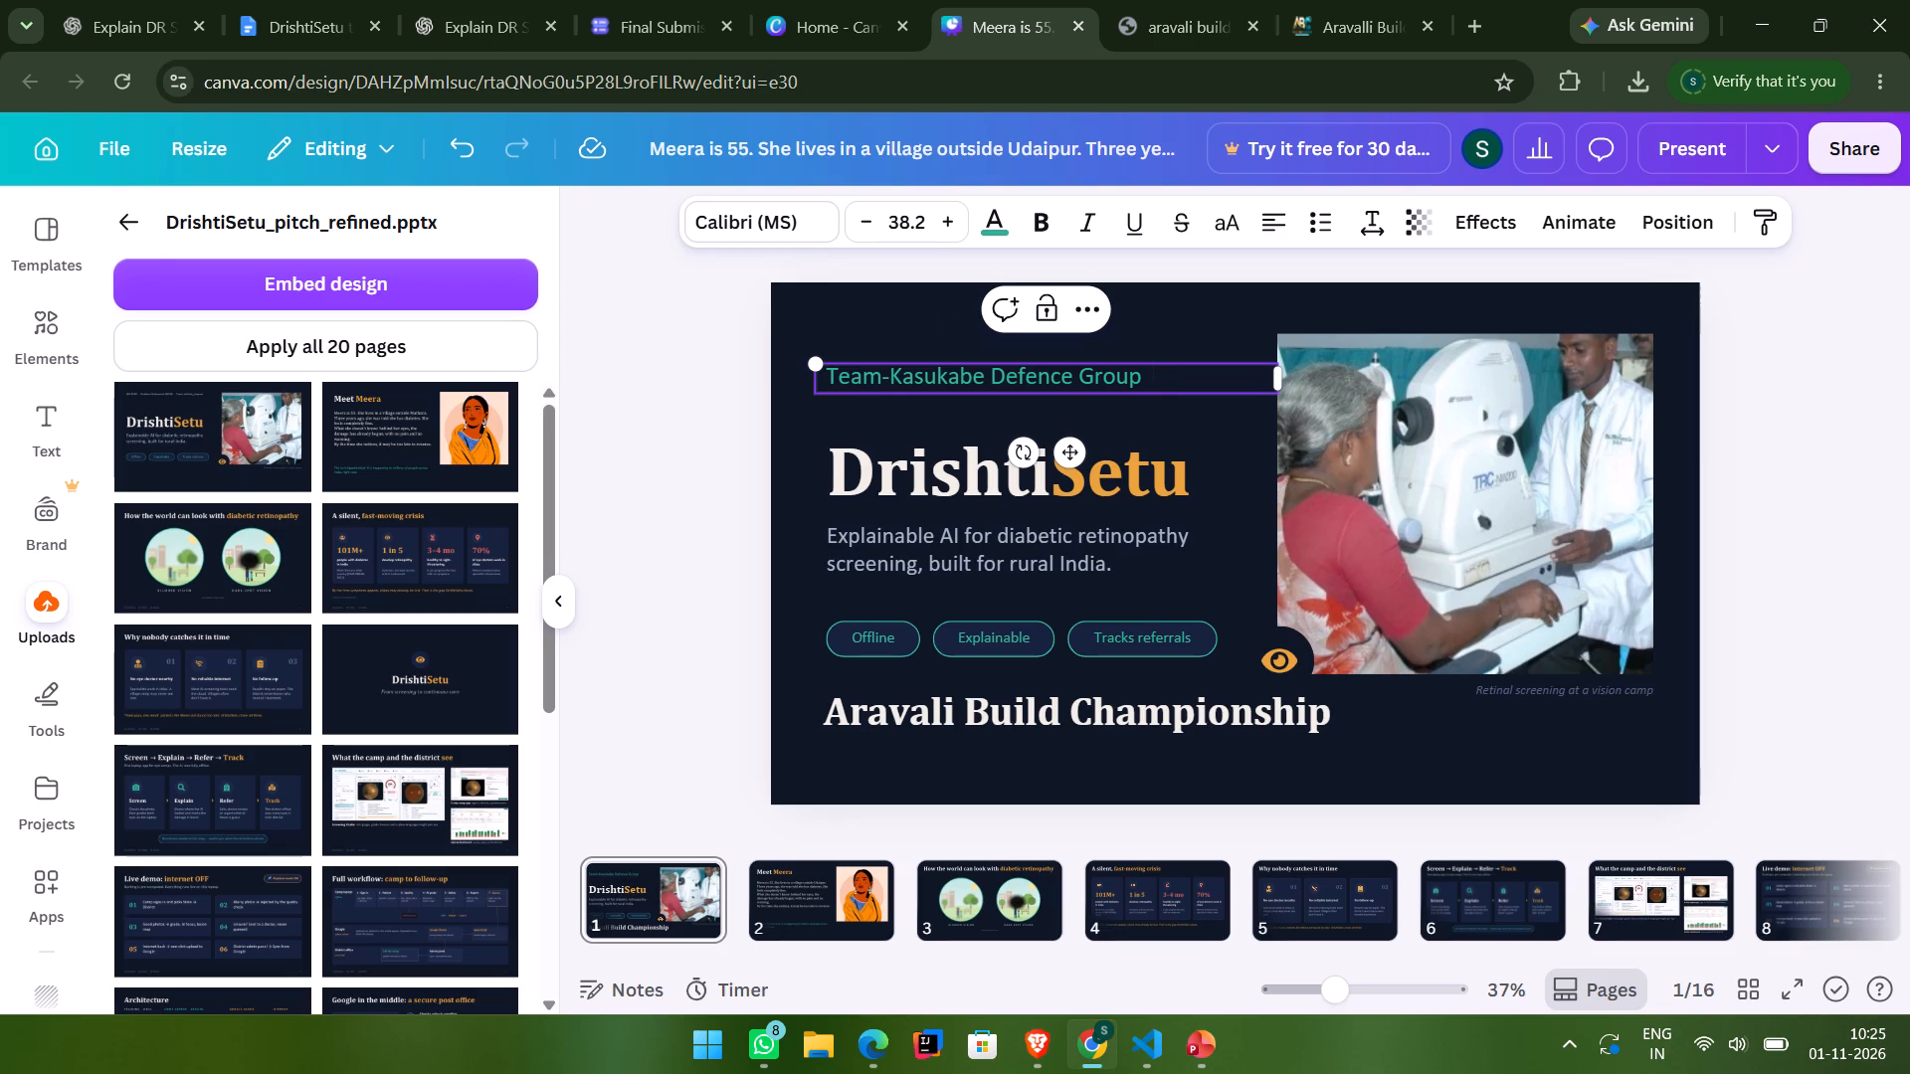
{"action": "key", "text": "ctrl+v"}
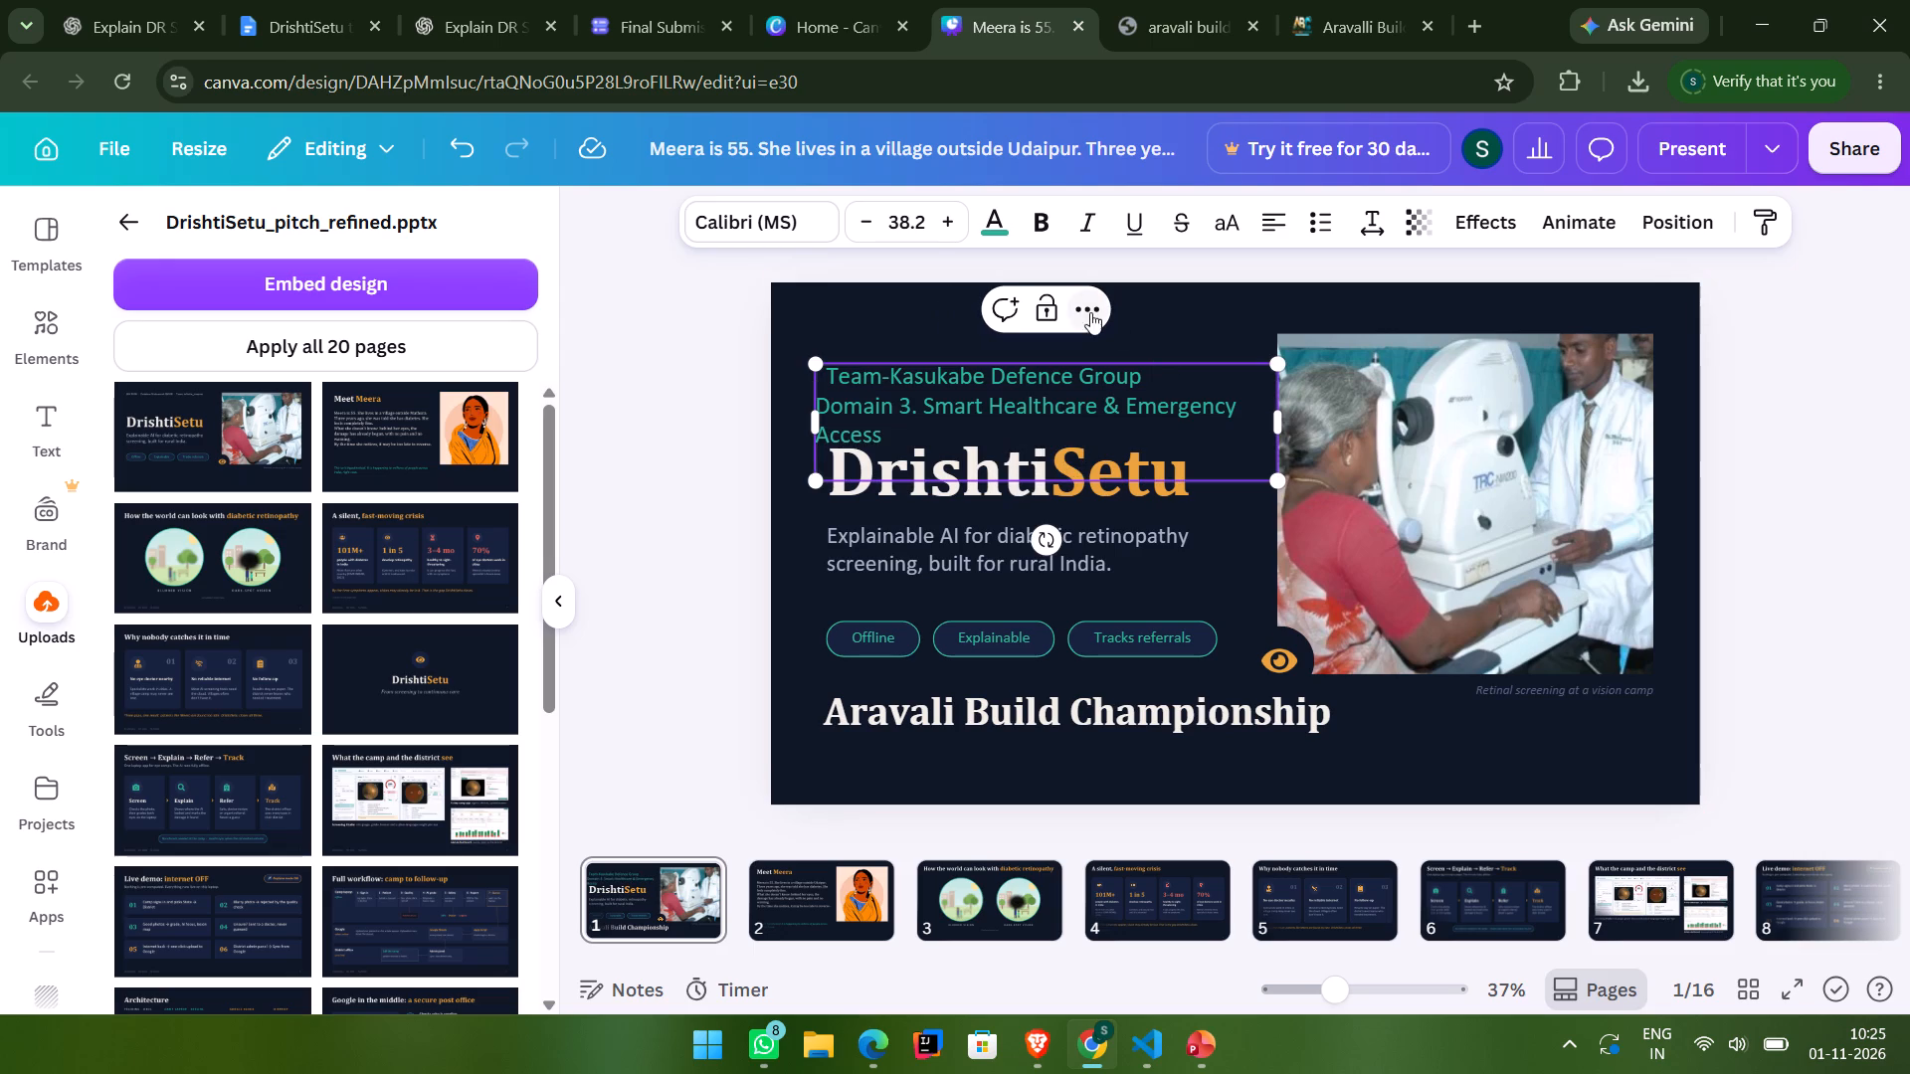
{"action": "left_click", "coordinate": [923, 414]}
{"action": "key", "text": "BackSpace"}
{"action": "key", "text": "BackSpace"}
{"action": "key", "text": "BackSpace"}
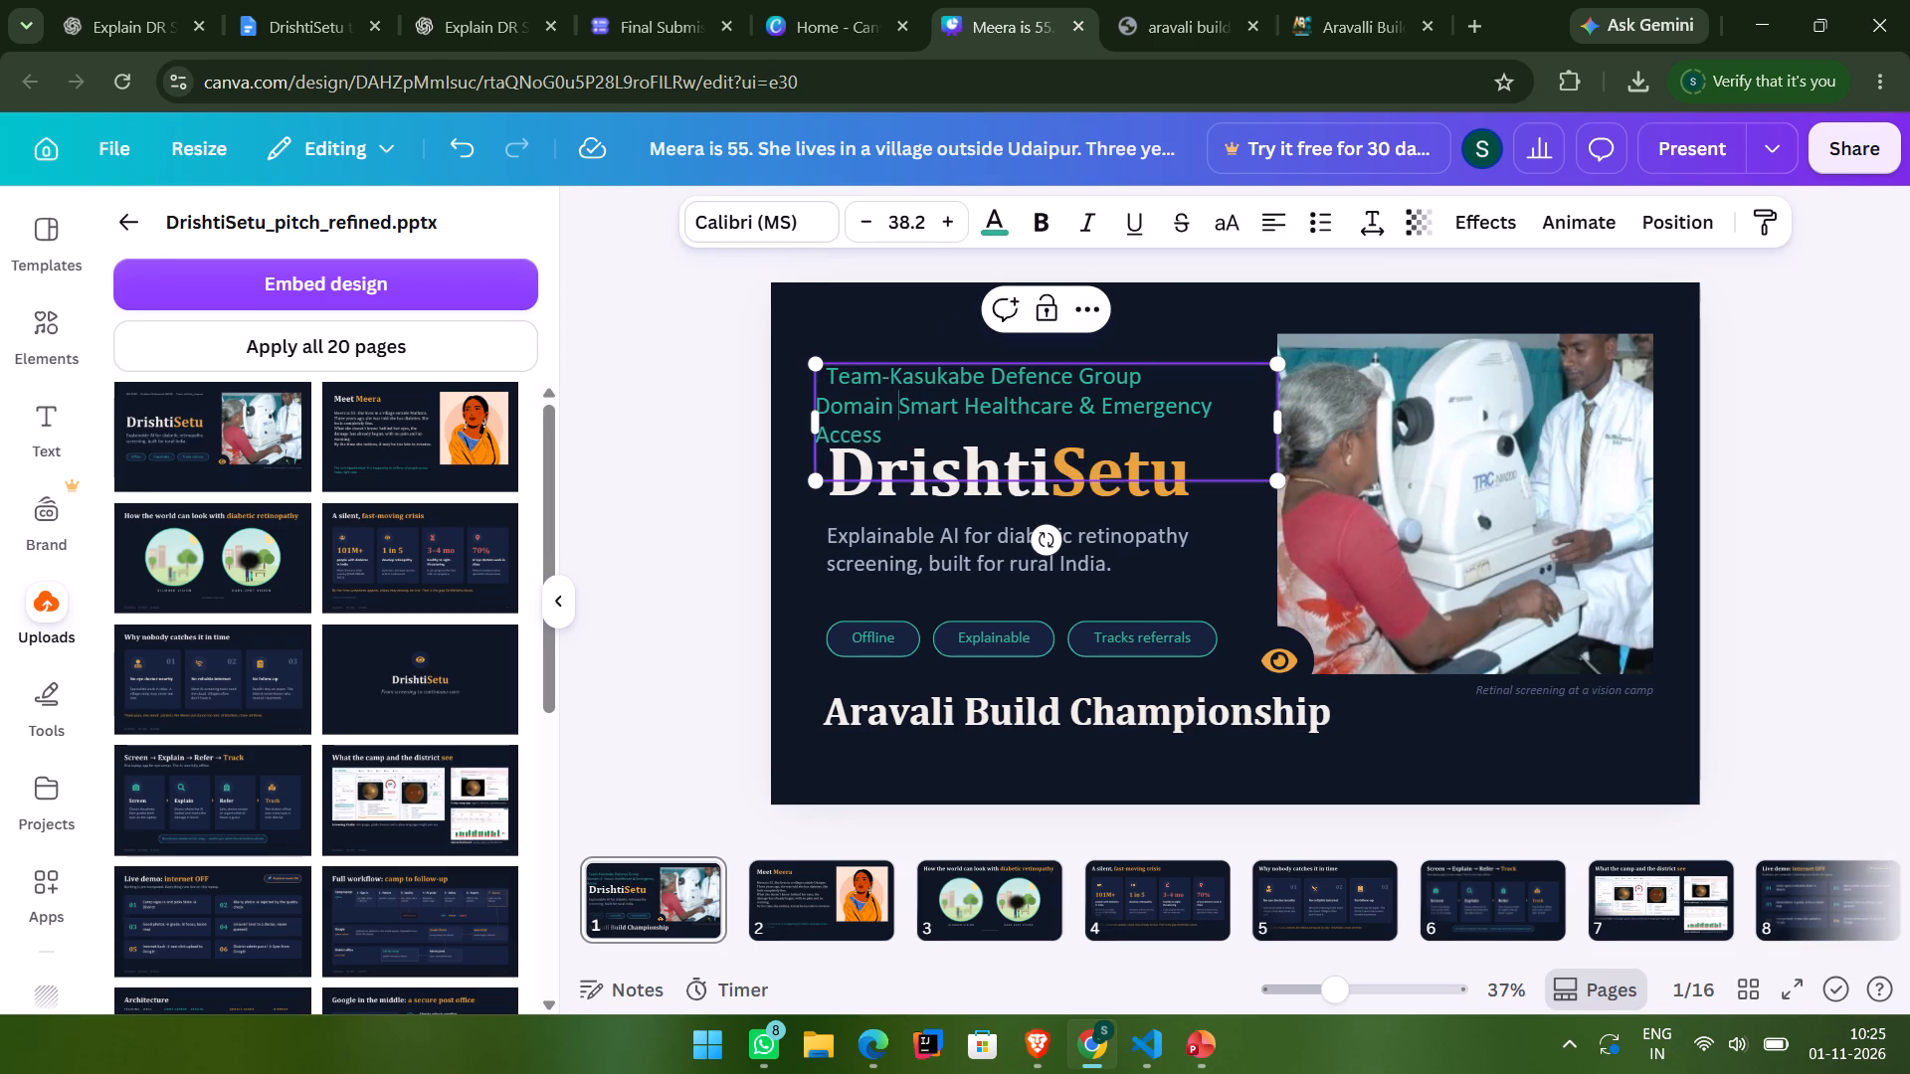
{"action": "key", "text": "minus"}
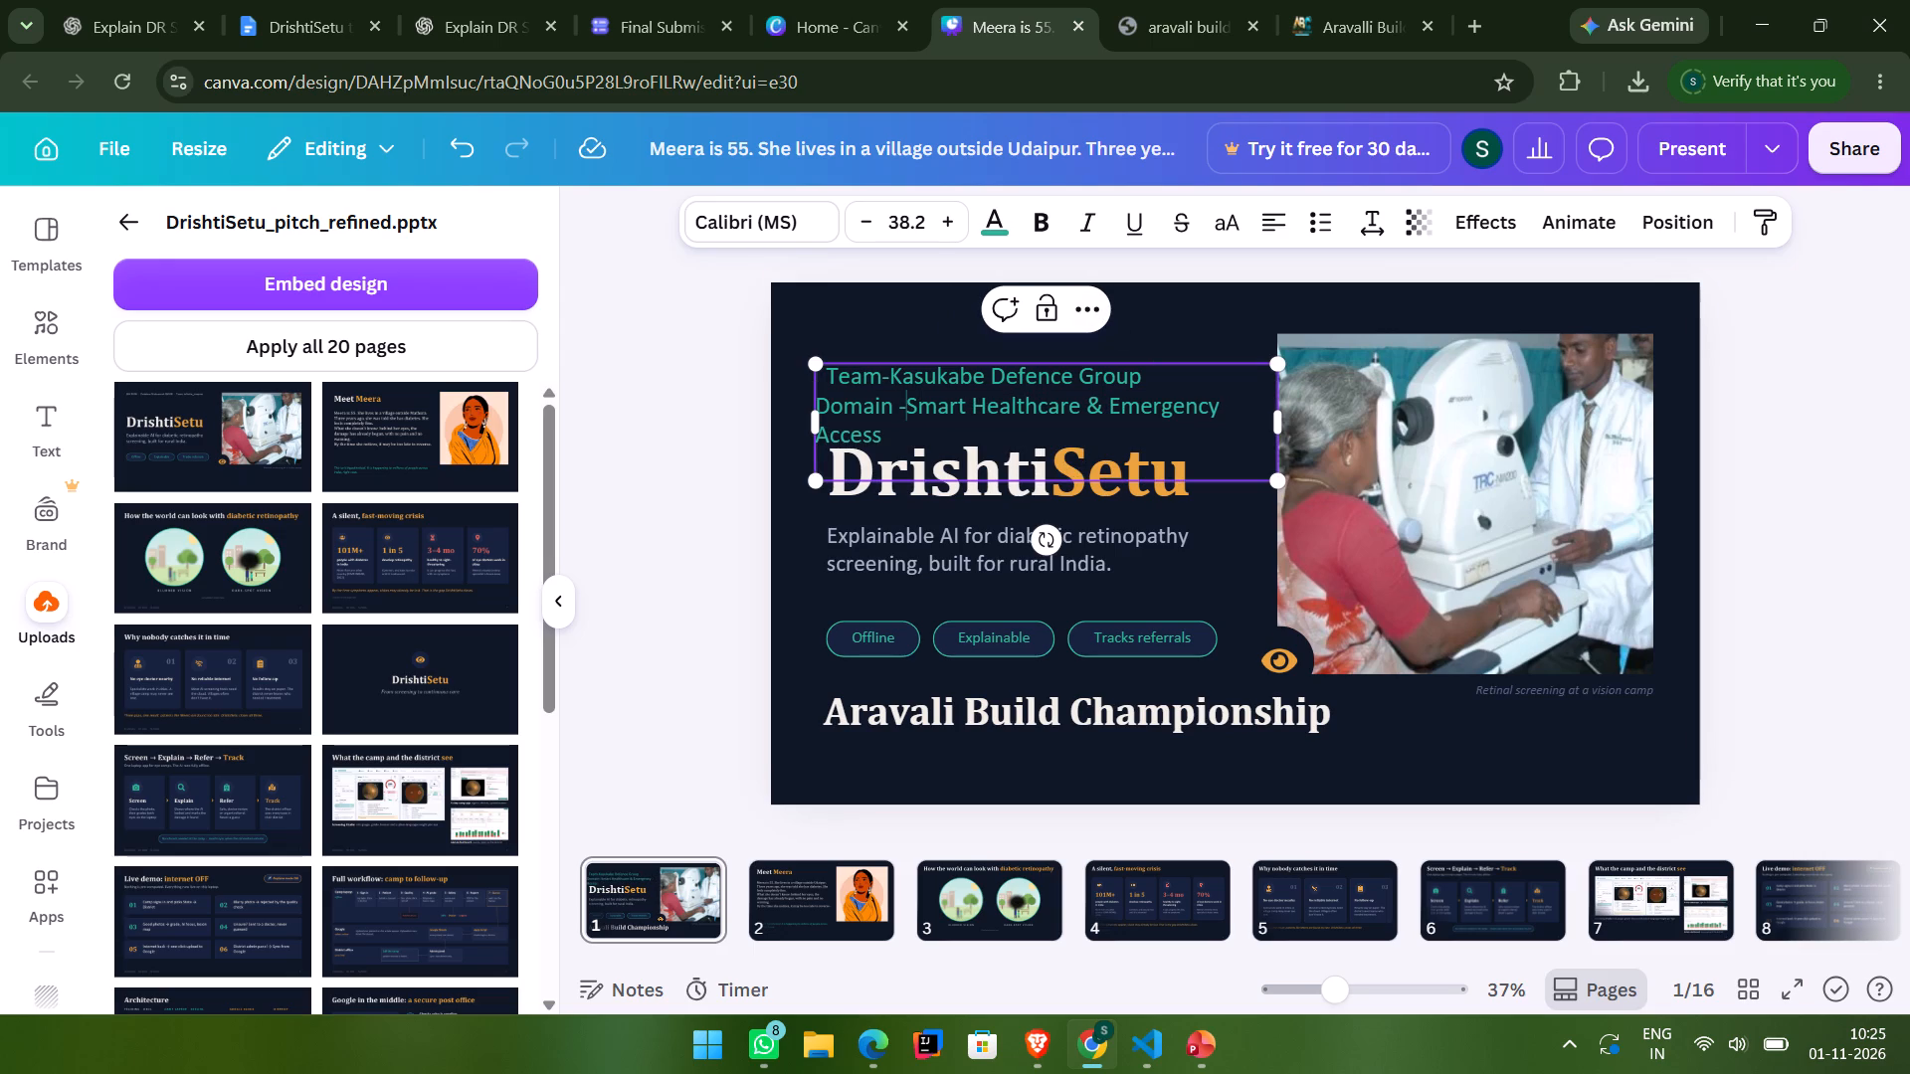
{"action": "left_click_drag", "start_coordinate": [1290, 428], "coordinate": [1341, 421]}
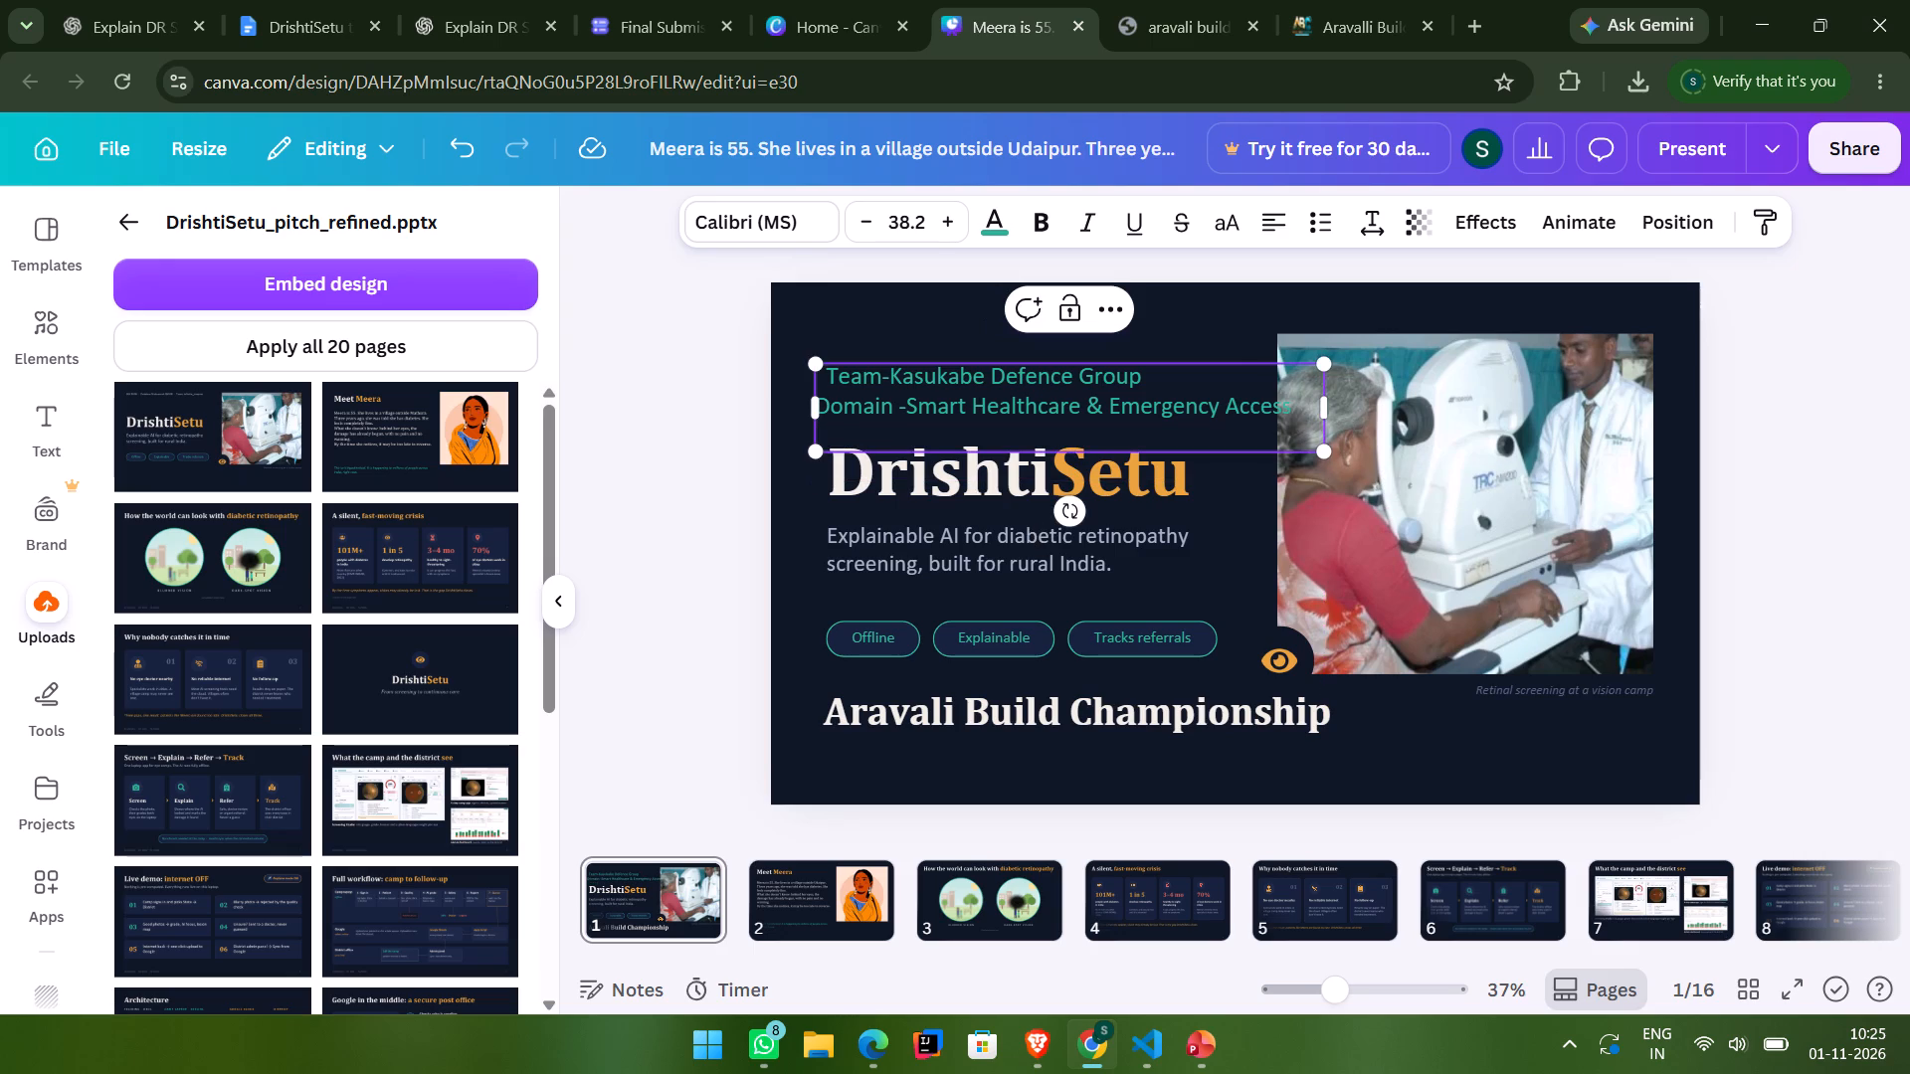
Move the team and domain text block from above the DrishtiSetu title to the slide's lower edge beneath the photo.
{"action": "left_click", "coordinate": [1153, 434]}
{"action": "left_click", "coordinate": [1180, 521]}
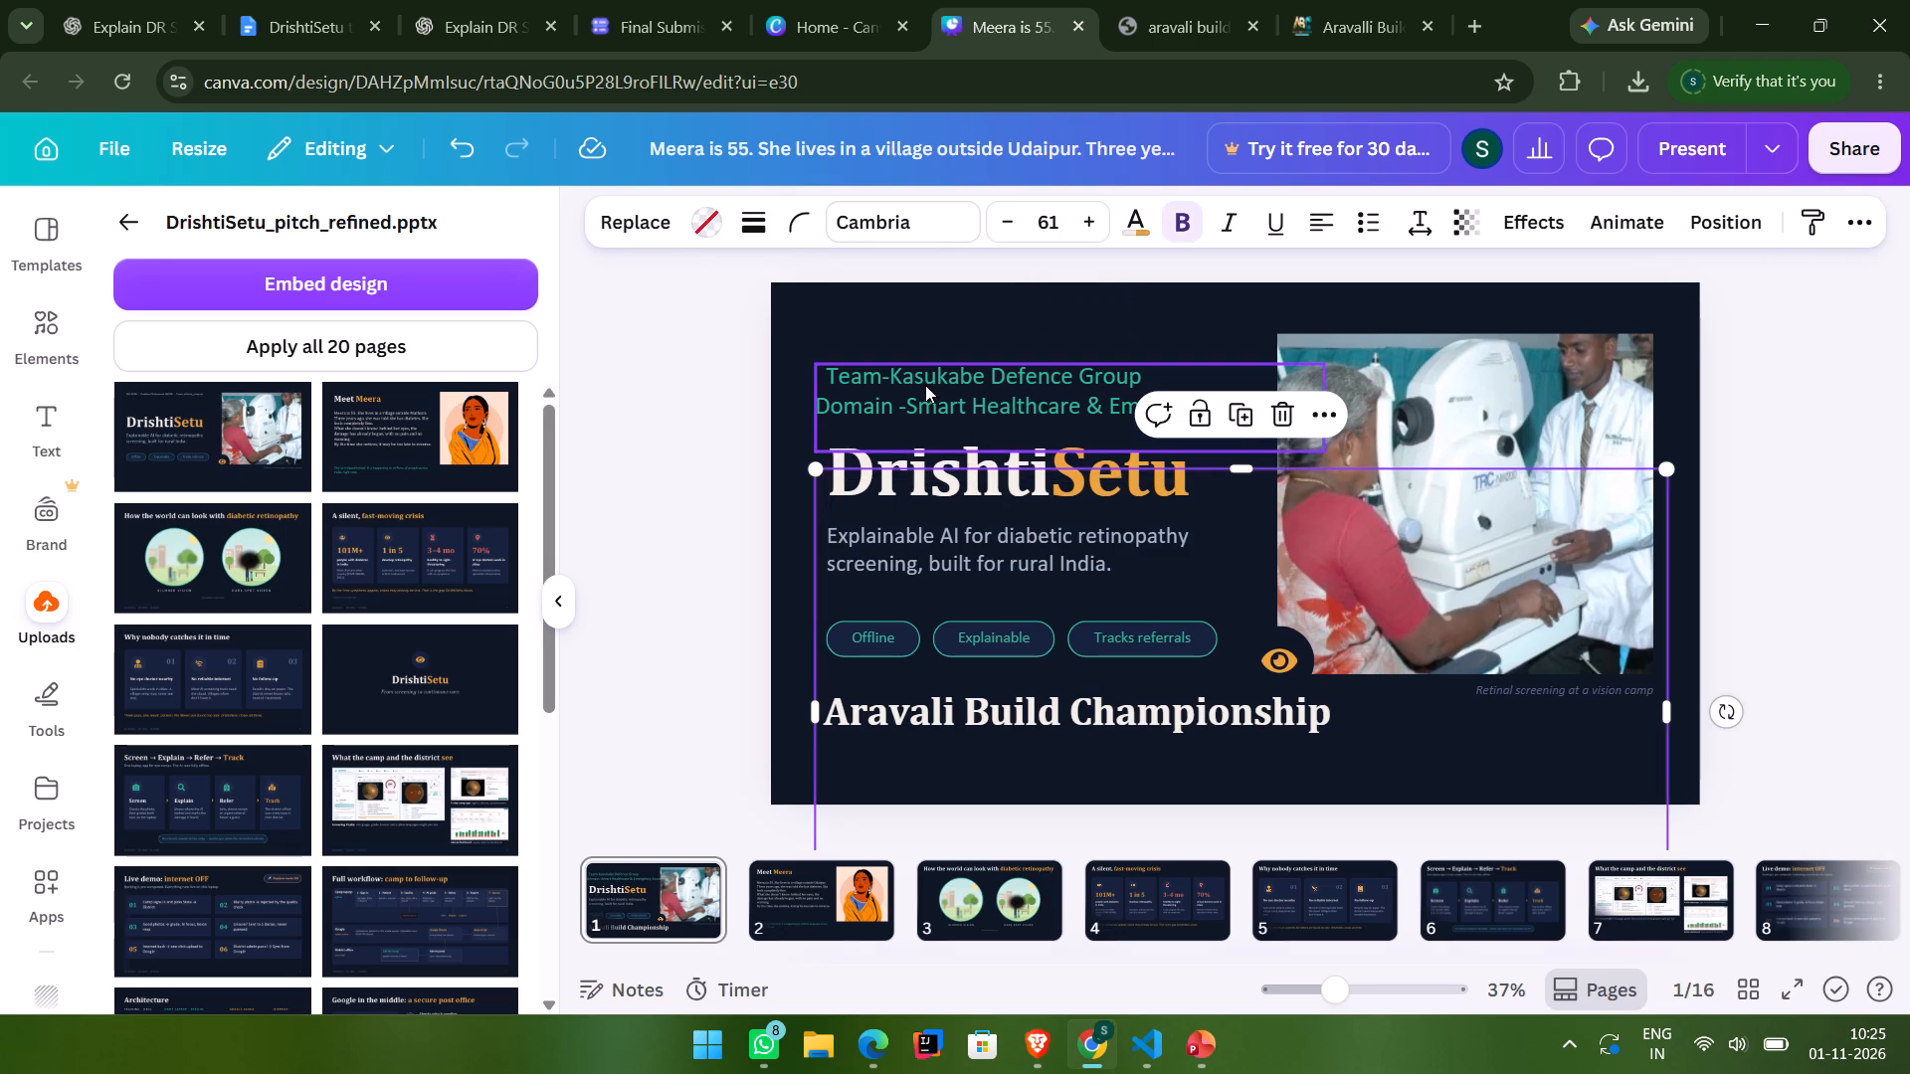
{"action": "left_click_drag", "start_coordinate": [924, 384], "coordinate": [896, 362]}
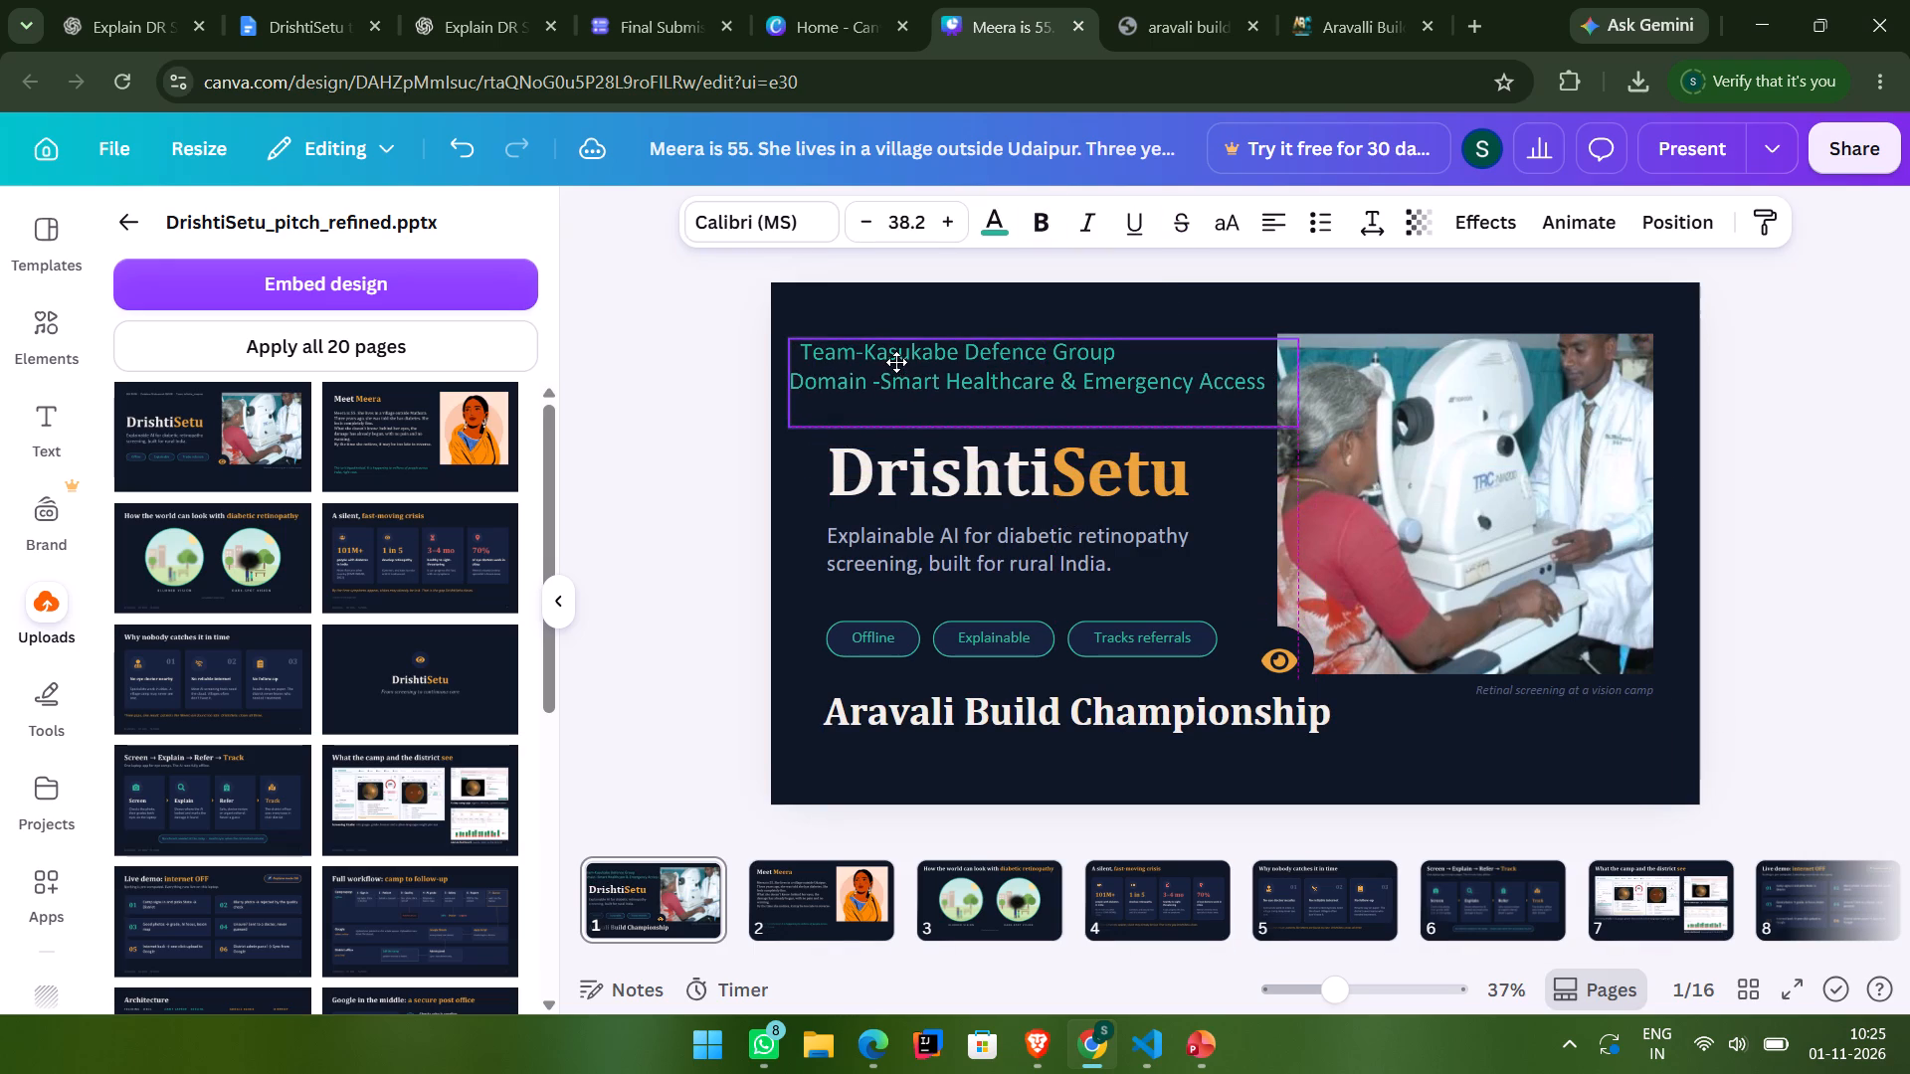
{"action": "left_click_drag", "start_coordinate": [896, 362], "coordinate": [1338, 762]}
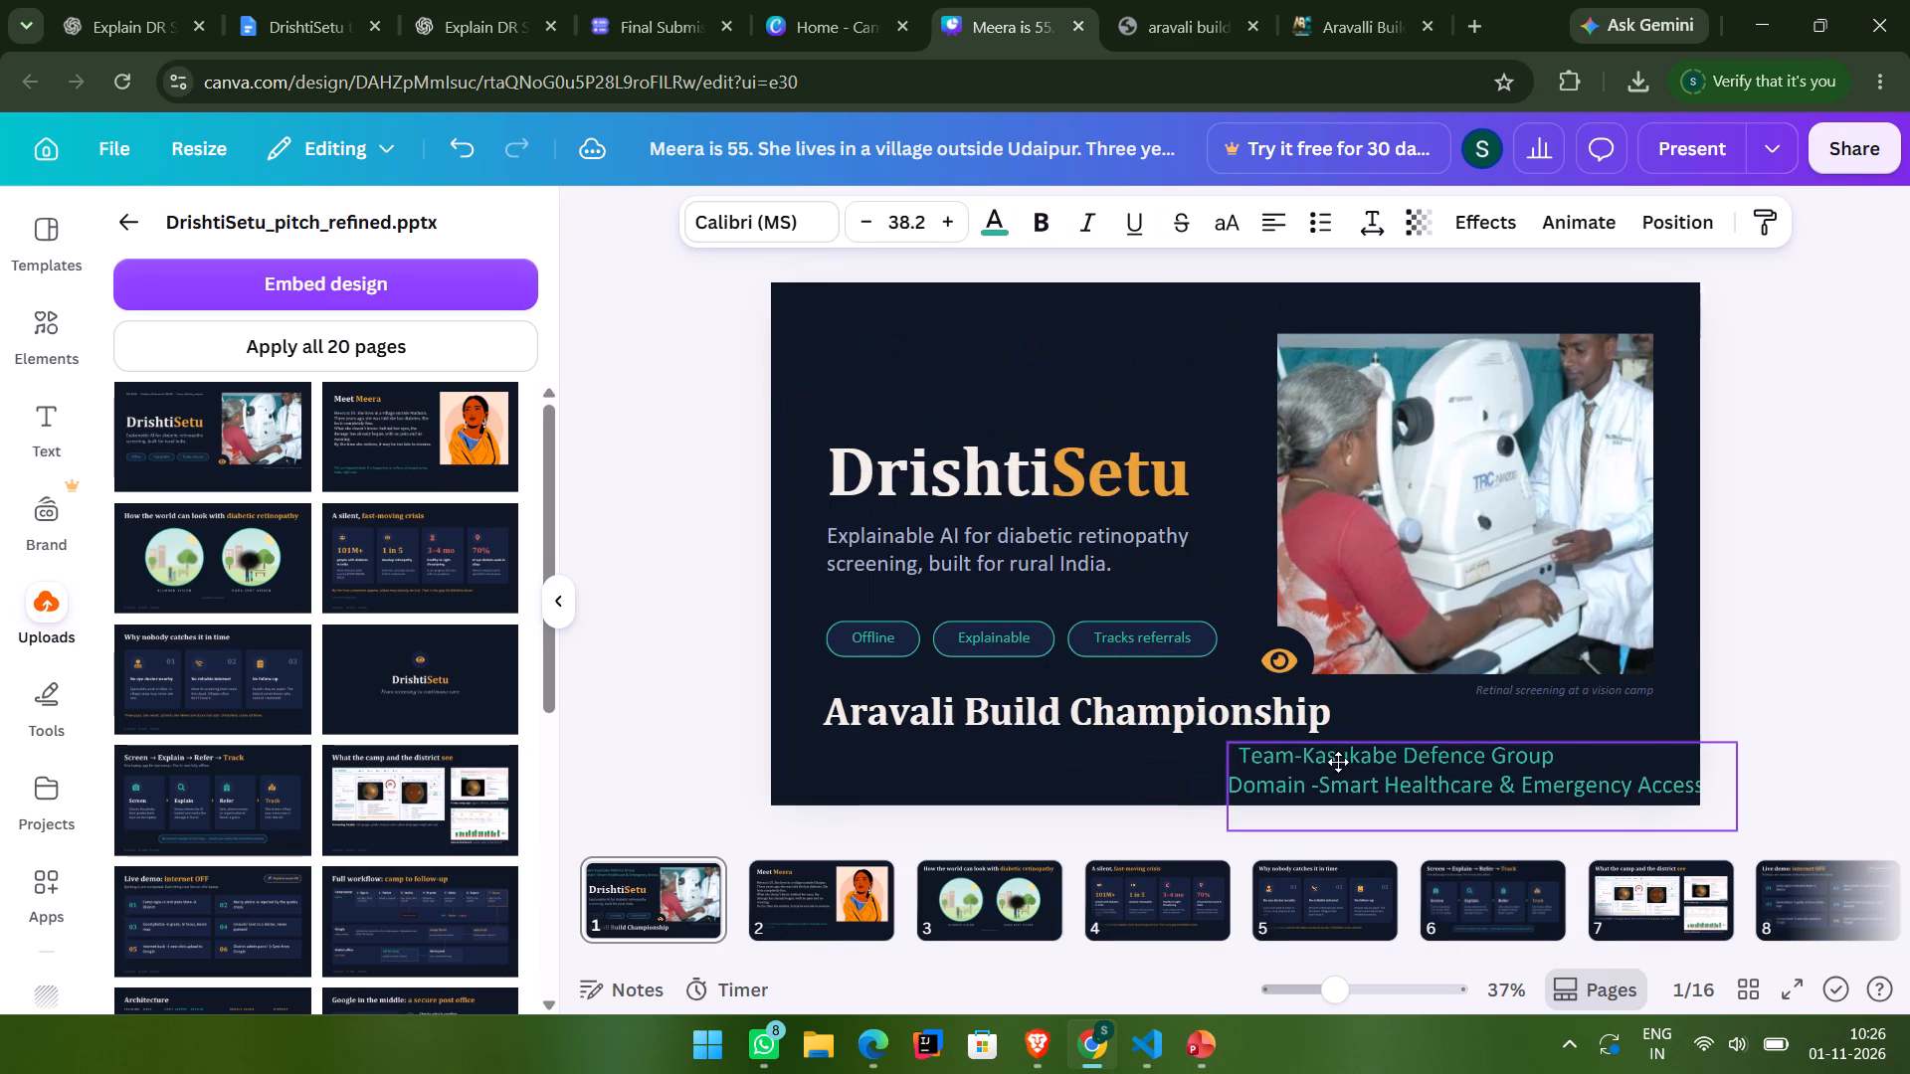
{"action": "left_click_drag", "start_coordinate": [1338, 762], "coordinate": [1334, 758]}
Move the "Aravali Build Championship" heading above the DrishtiSetu title and narrow its box so it wraps onto two lines.
{"action": "left_click_drag", "start_coordinate": [1042, 716], "coordinate": [991, 296]}
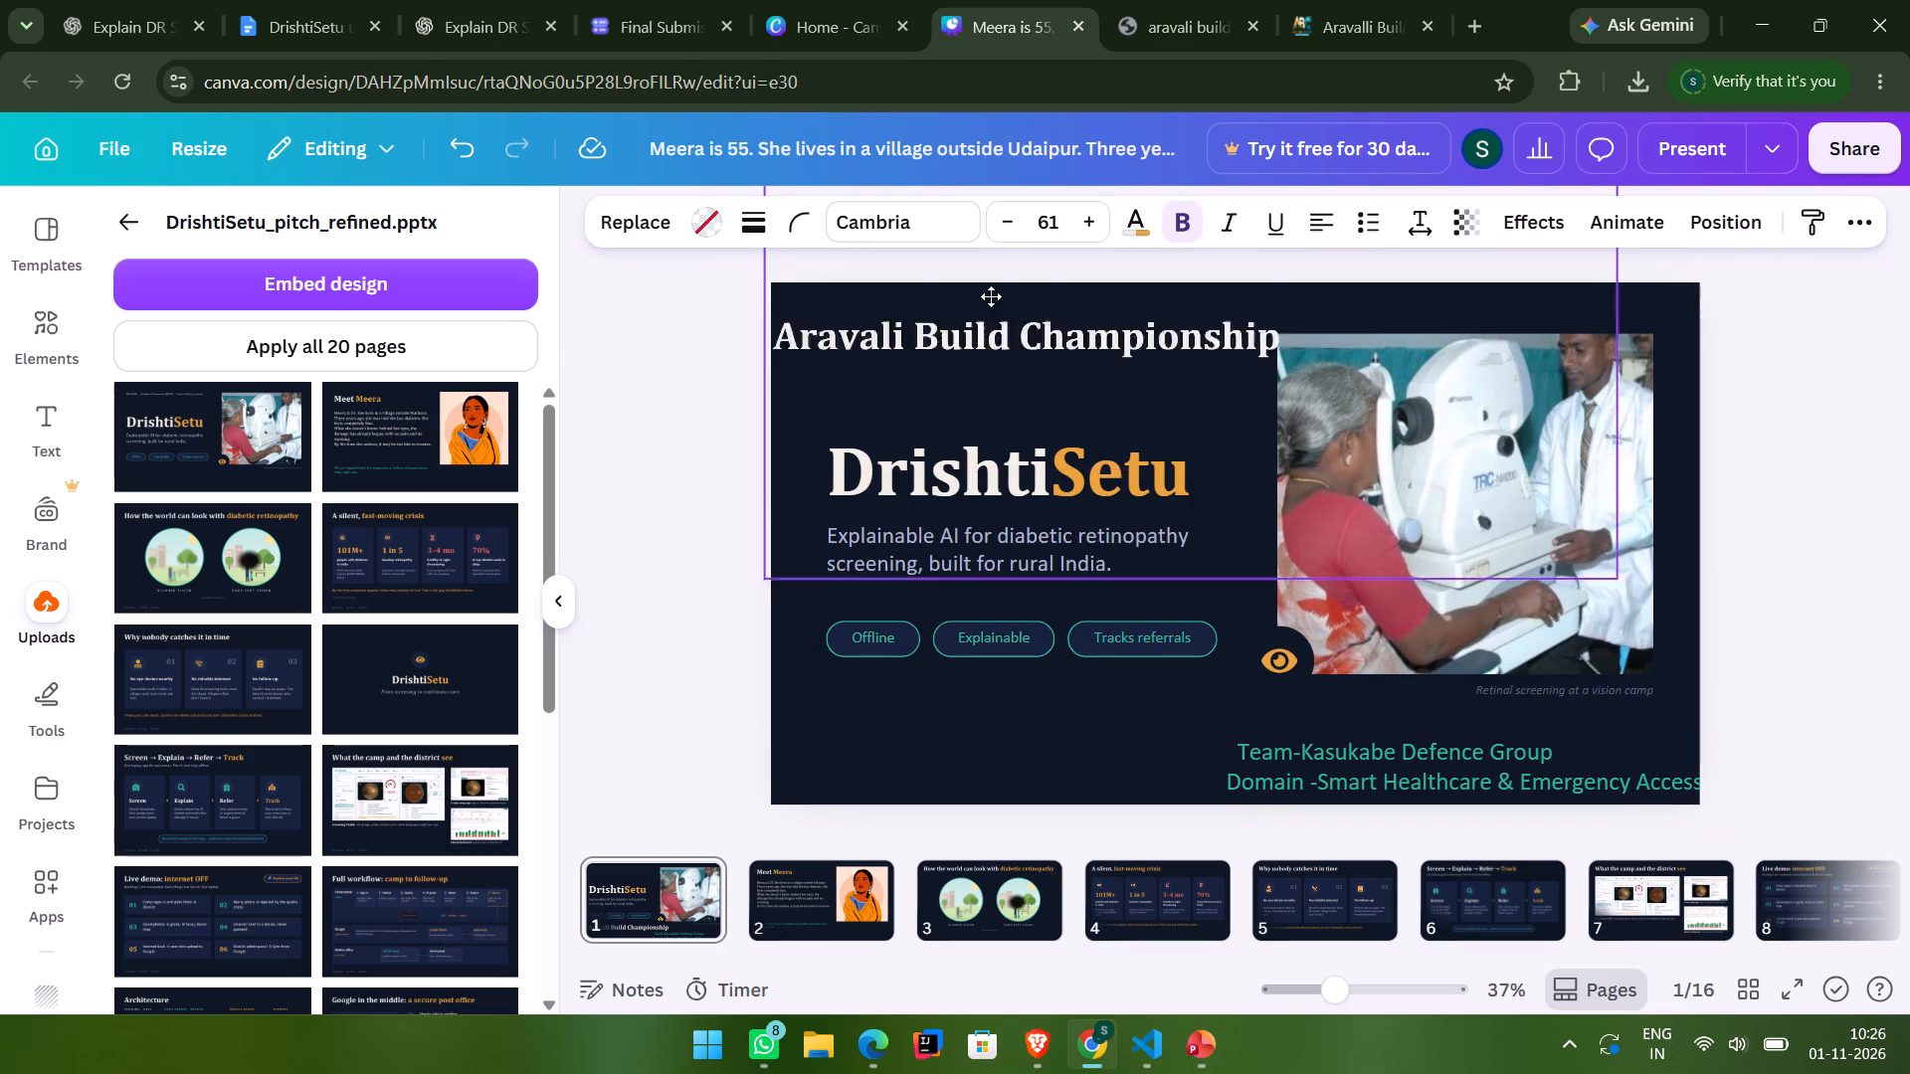
{"action": "left_click_drag", "start_coordinate": [991, 296], "coordinate": [993, 403]}
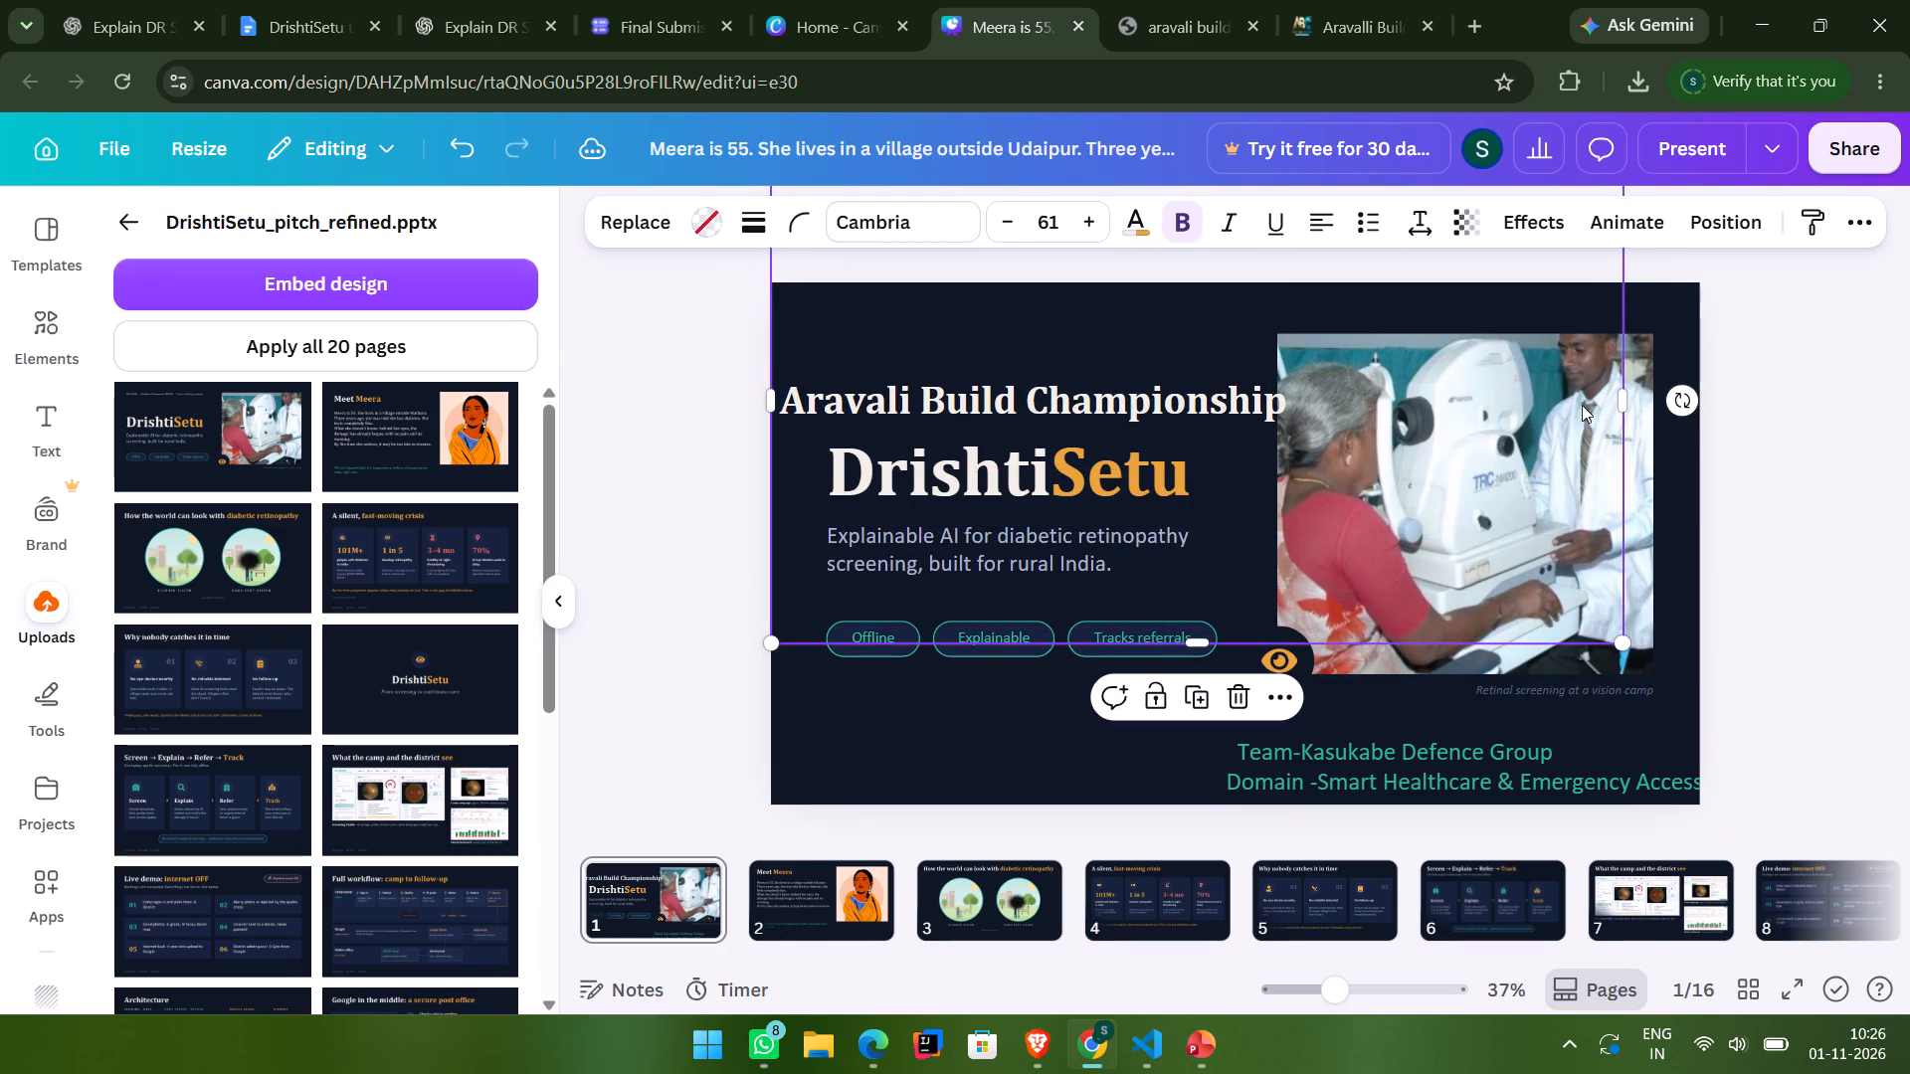
{"action": "left_click_drag", "start_coordinate": [1615, 404], "coordinate": [1202, 437]}
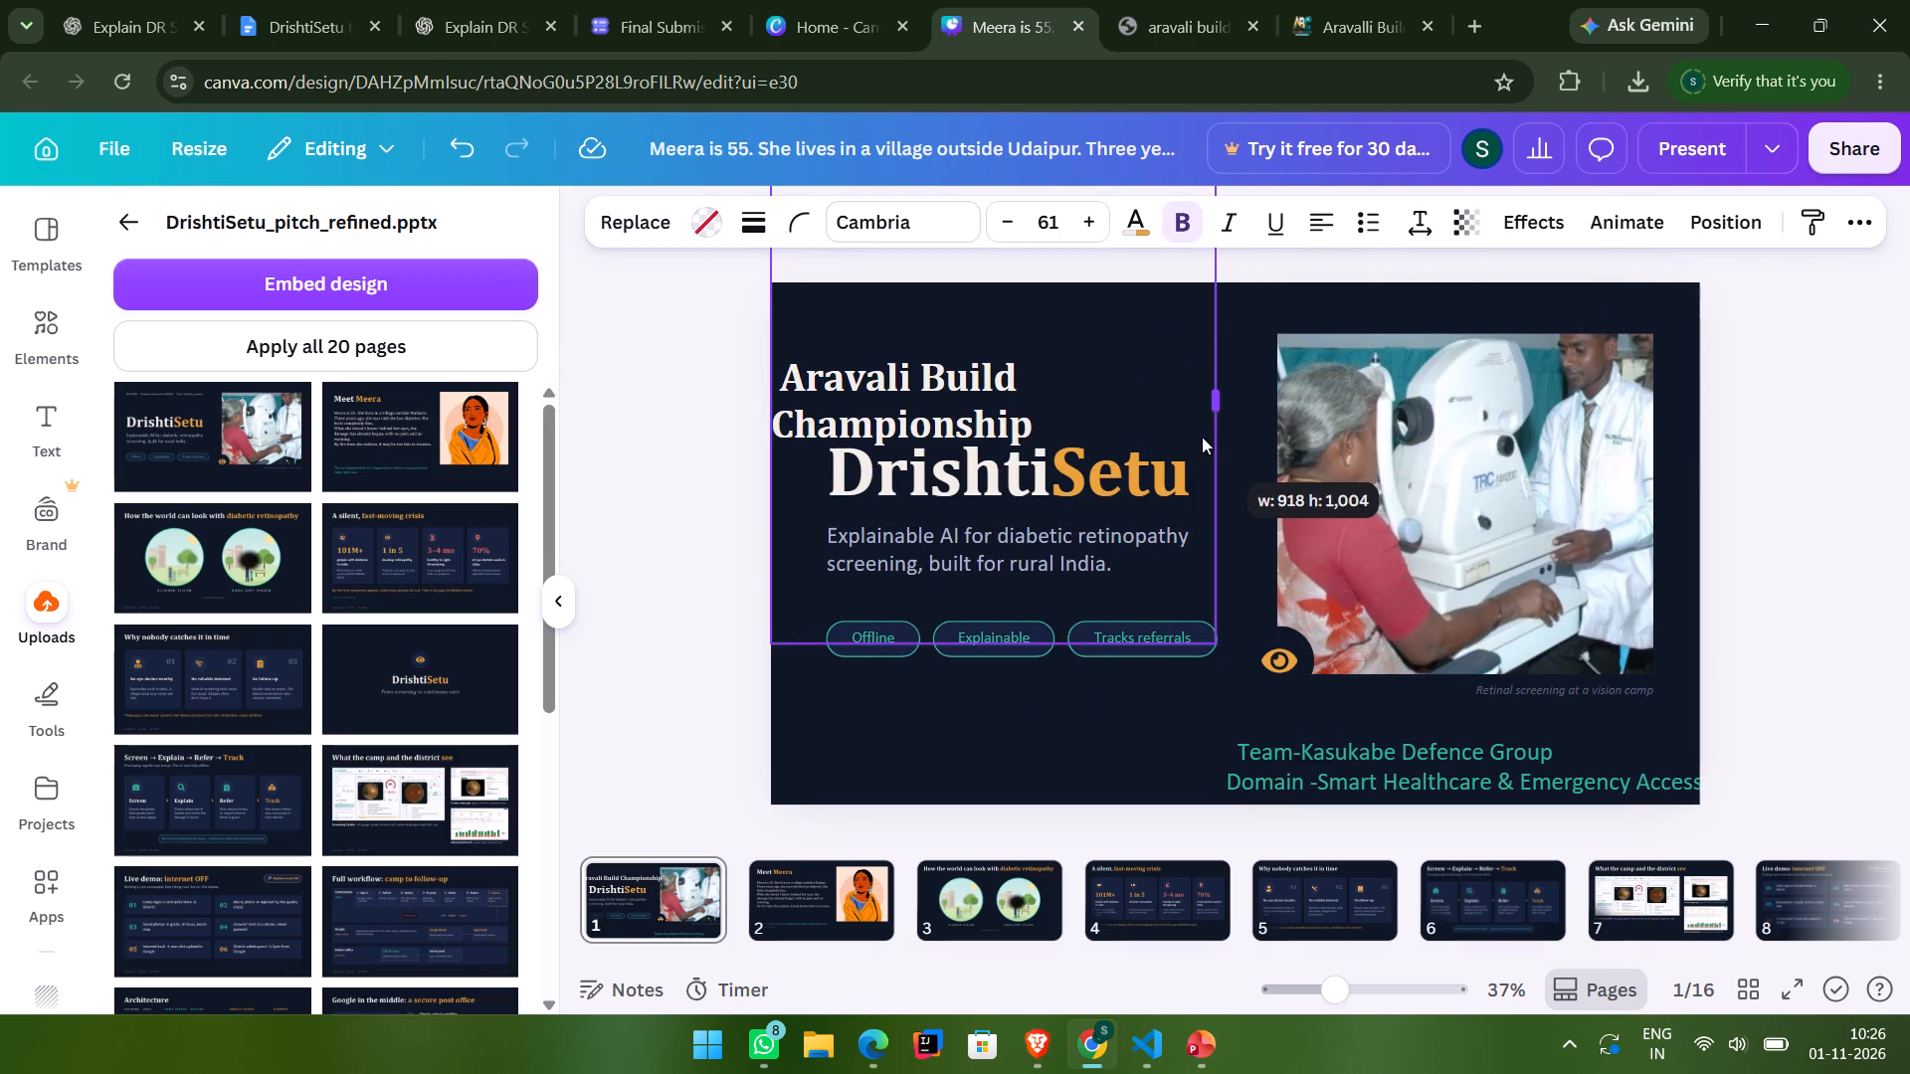
{"action": "left_click_drag", "start_coordinate": [1202, 437], "coordinate": [1207, 435]}
{"action": "left_click_drag", "start_coordinate": [990, 413], "coordinate": [1083, 388]}
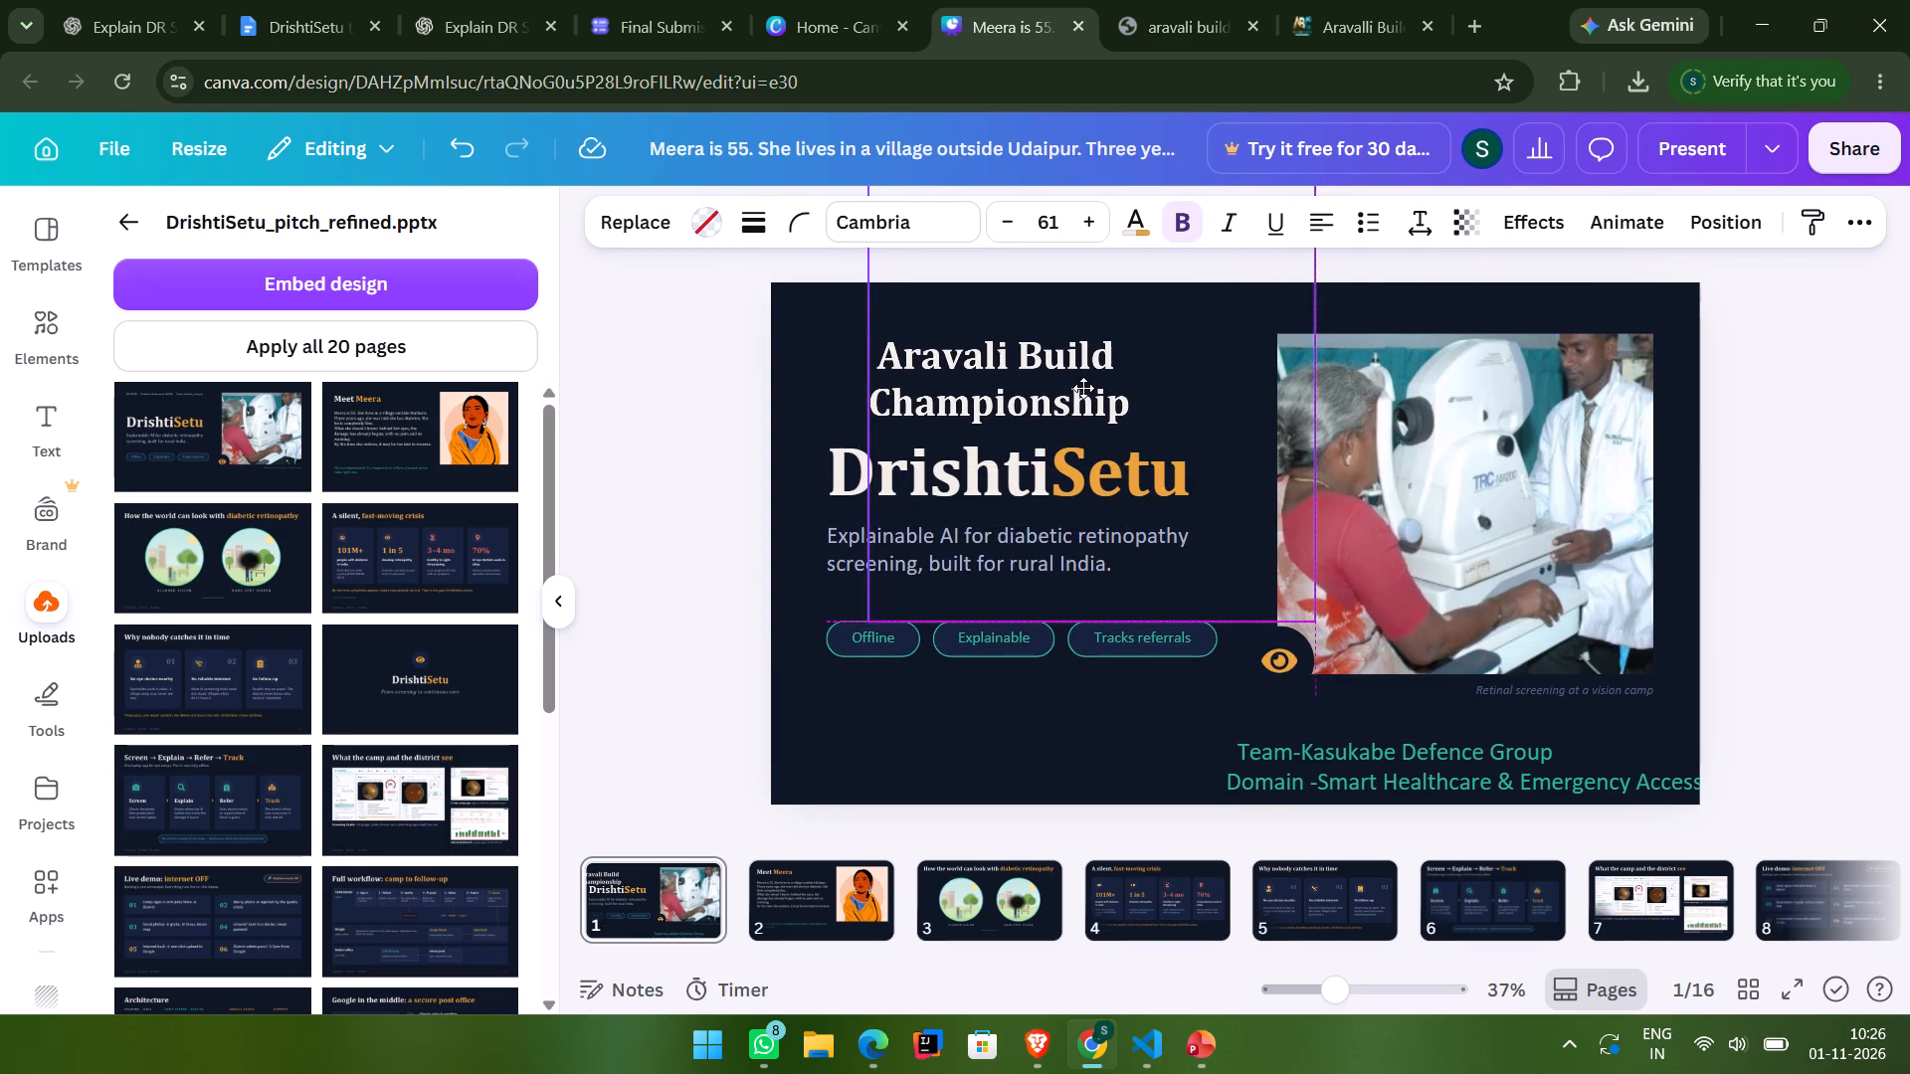
{"action": "left_click_drag", "start_coordinate": [1083, 388], "coordinate": [1090, 387]}
Place the team and domain text block under the feature pills and set its alignment to justified.
{"action": "left_click_drag", "start_coordinate": [1443, 766], "coordinate": [1093, 751]}
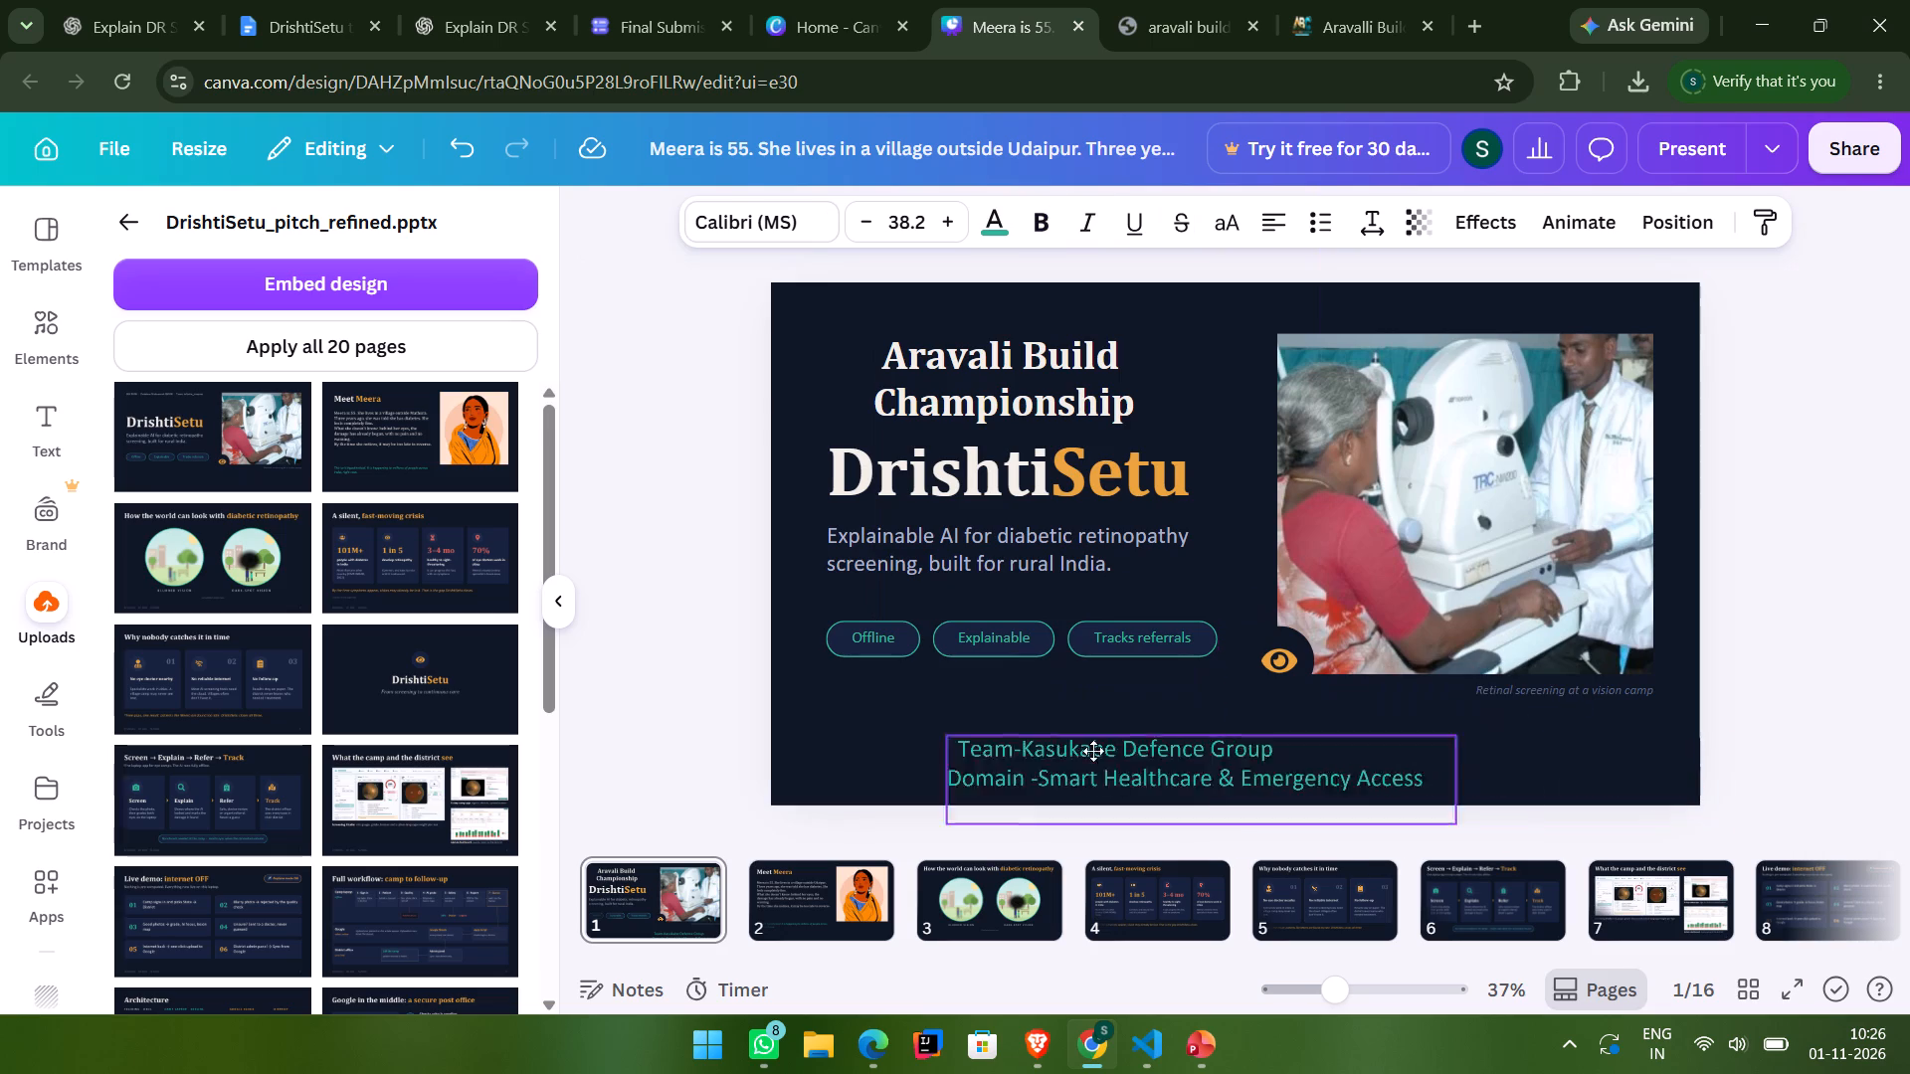
{"action": "left_click_drag", "start_coordinate": [1093, 751], "coordinate": [1056, 736]}
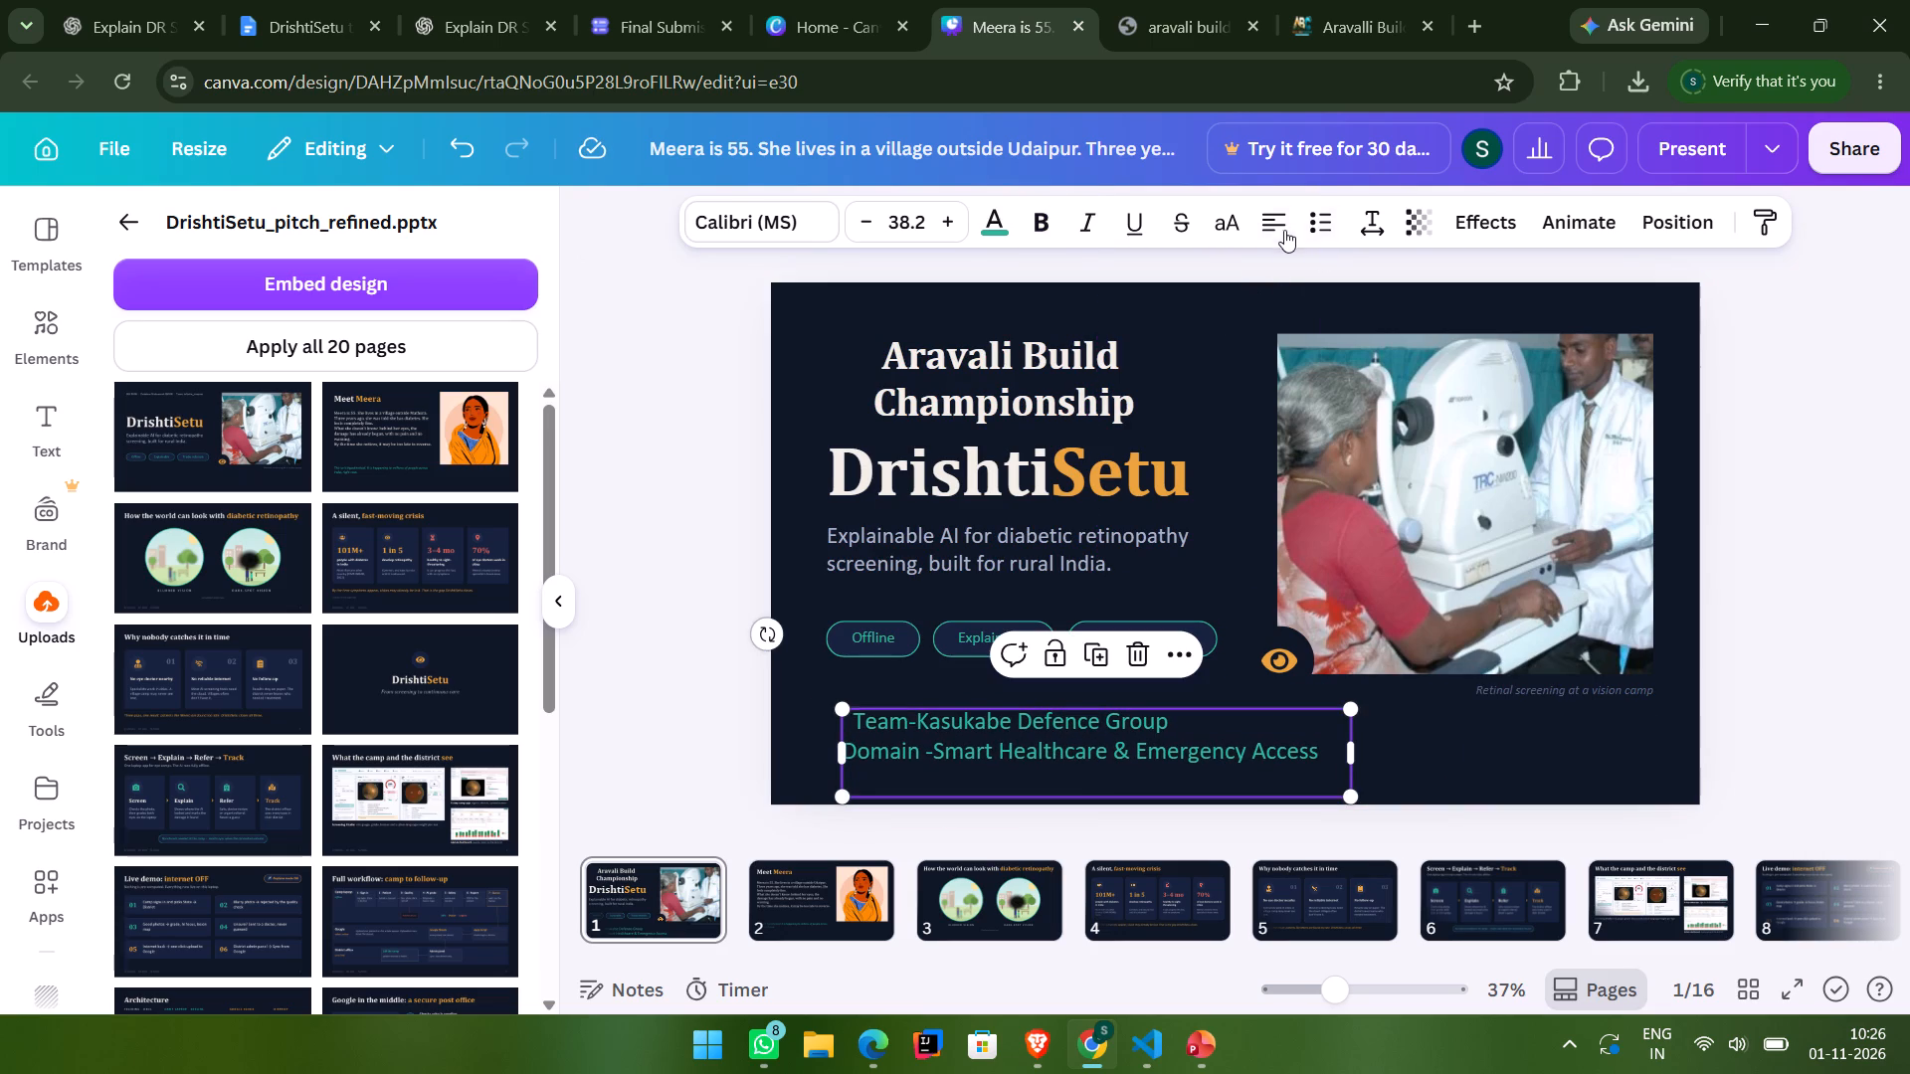
{"action": "left_click", "coordinate": [1283, 229]}
{"action": "left_click", "coordinate": [1283, 229]}
{"action": "left_click", "coordinate": [1283, 229]}
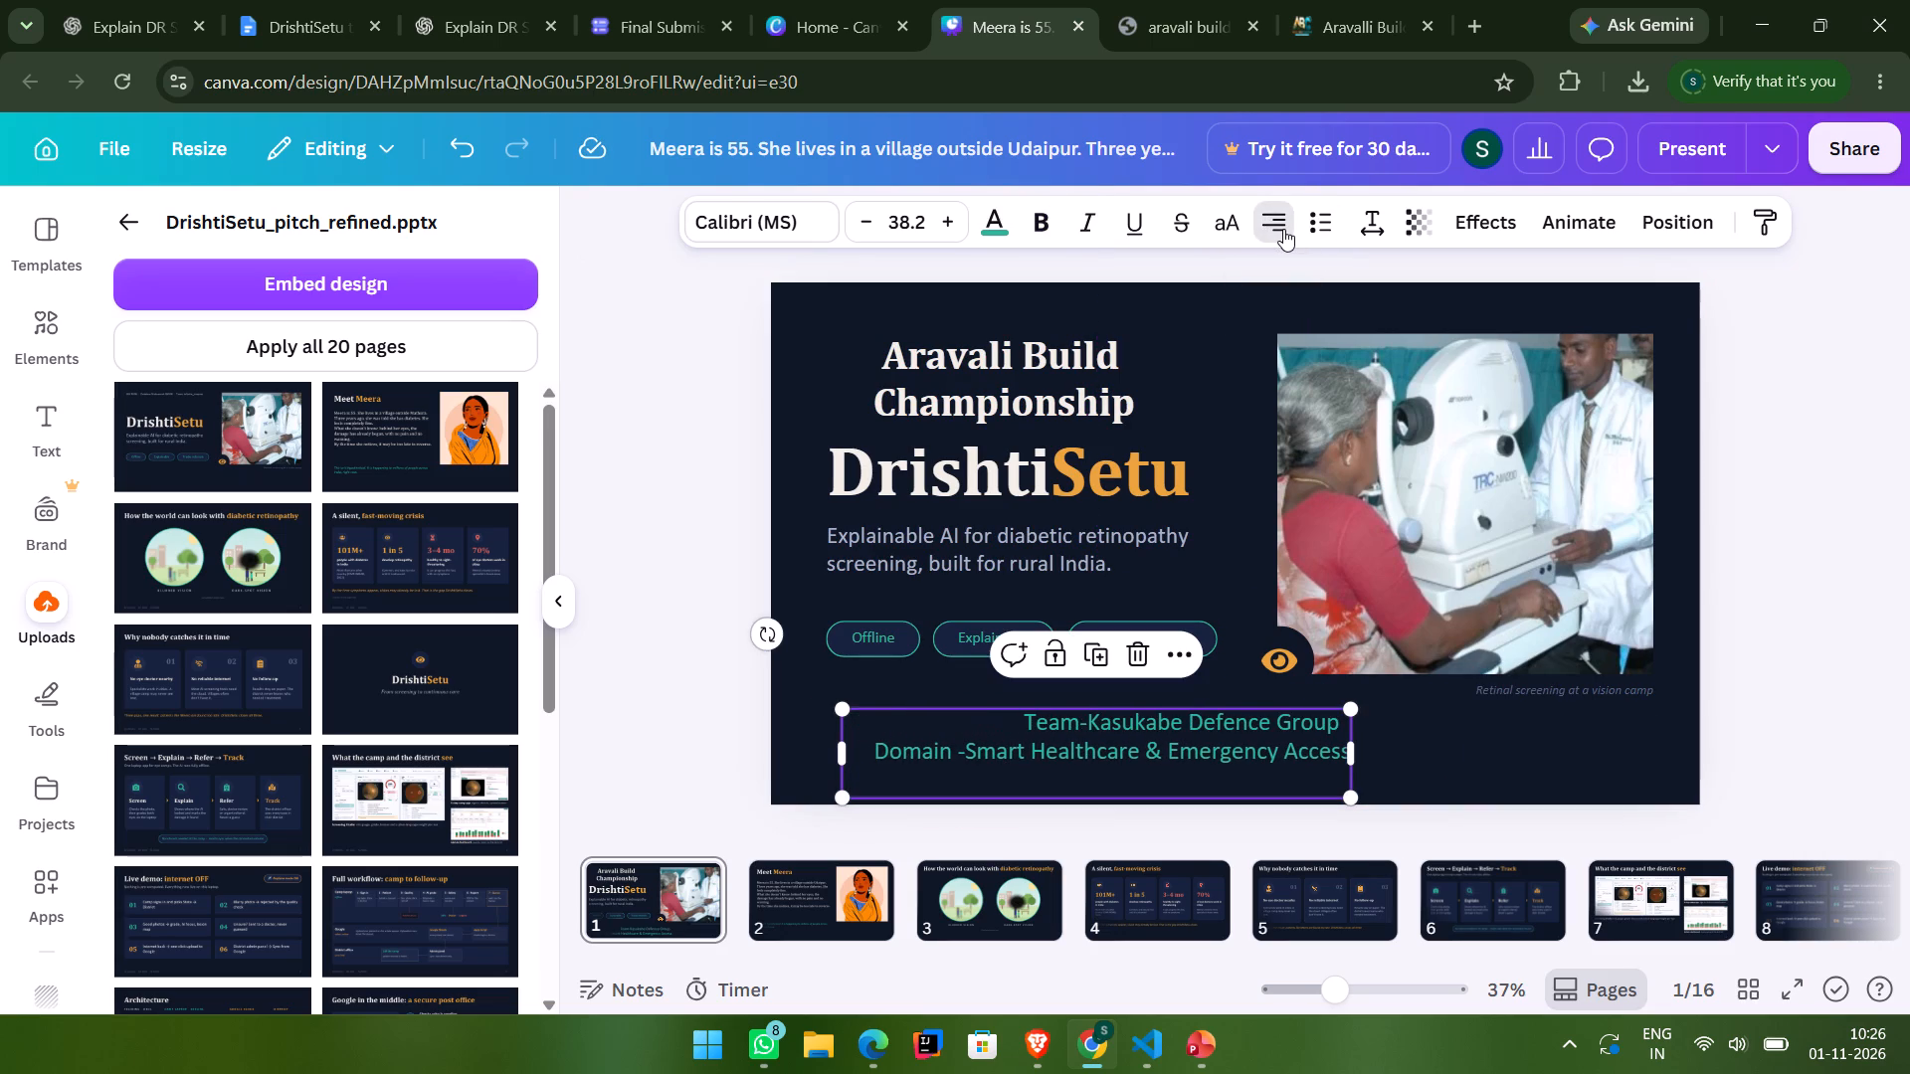
Remove a leading space before the team name and shift the team and domain block closer beneath the feature pills.
{"action": "left_click", "coordinate": [858, 734]}
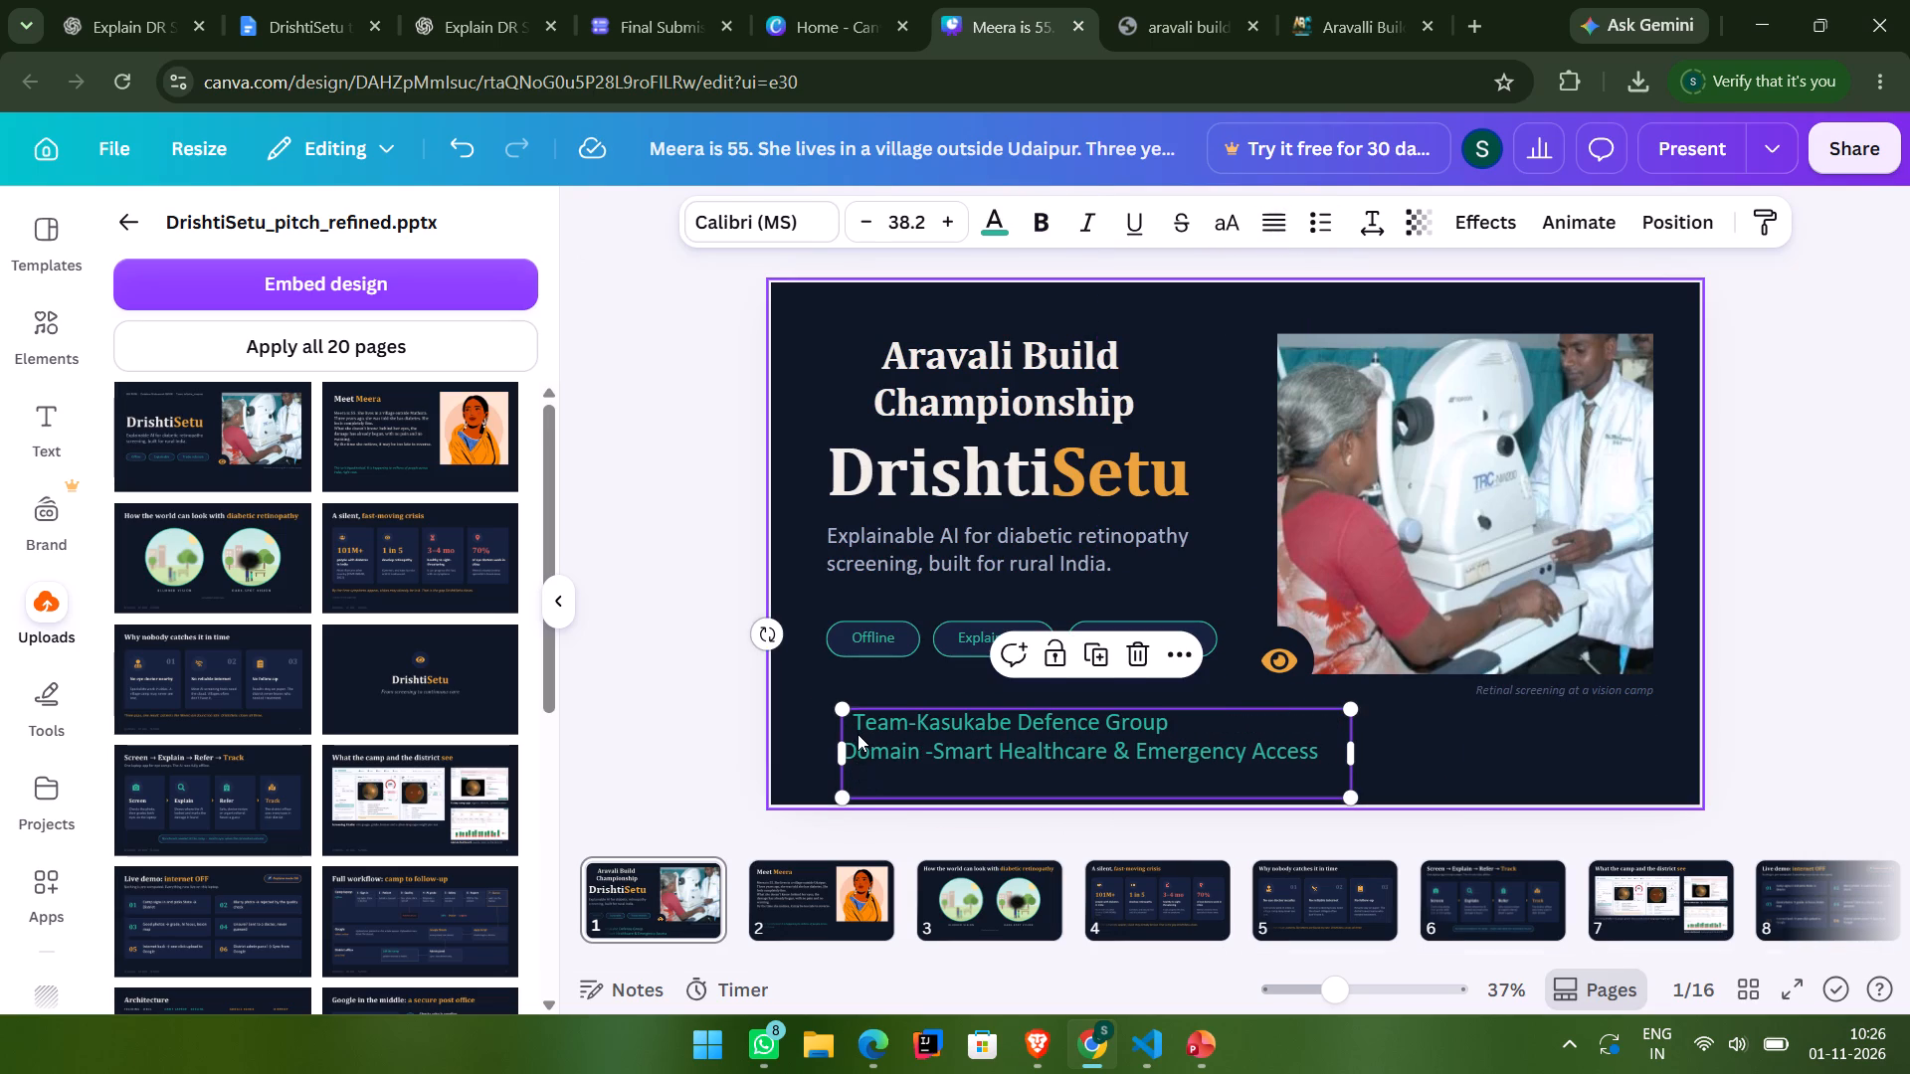
{"action": "key", "text": "BackSpace"}
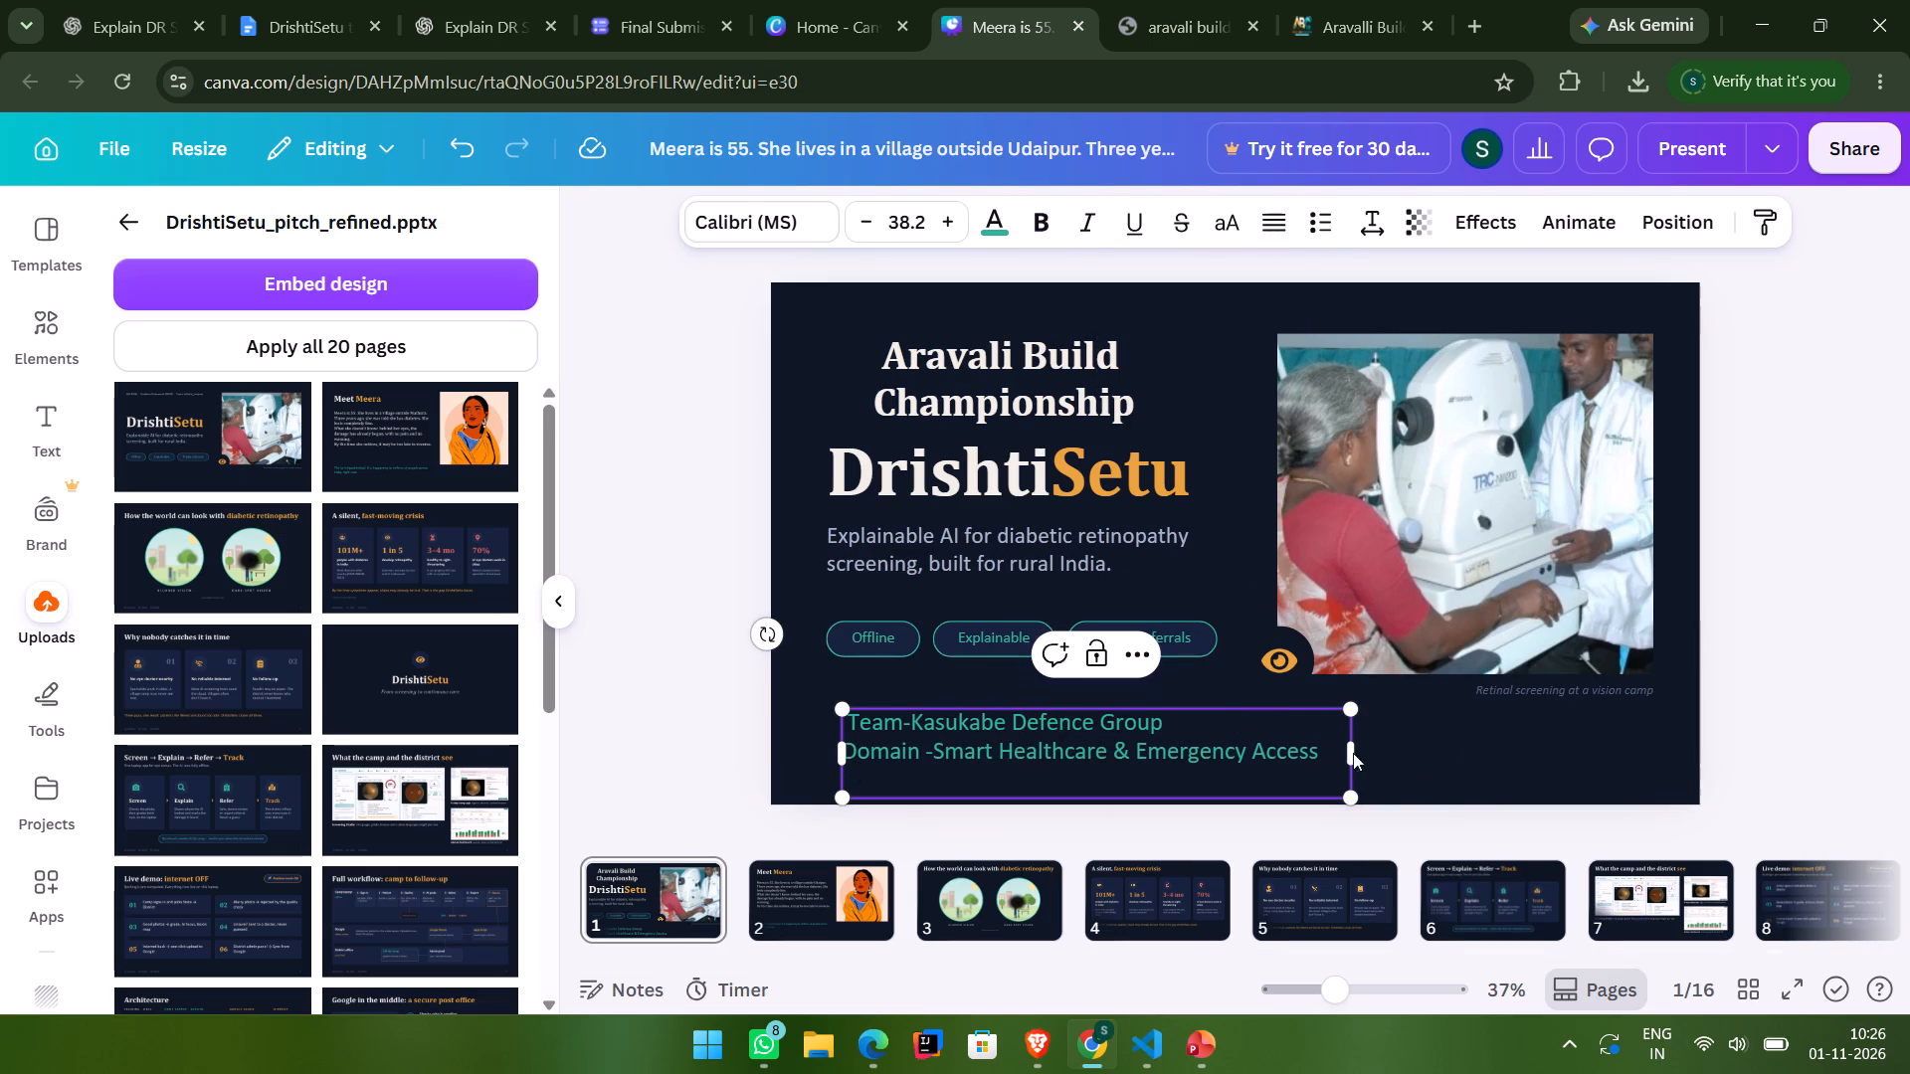
{"action": "left_click", "coordinate": [1477, 782]}
{"action": "left_click_drag", "start_coordinate": [1182, 774], "coordinate": [1141, 745]}
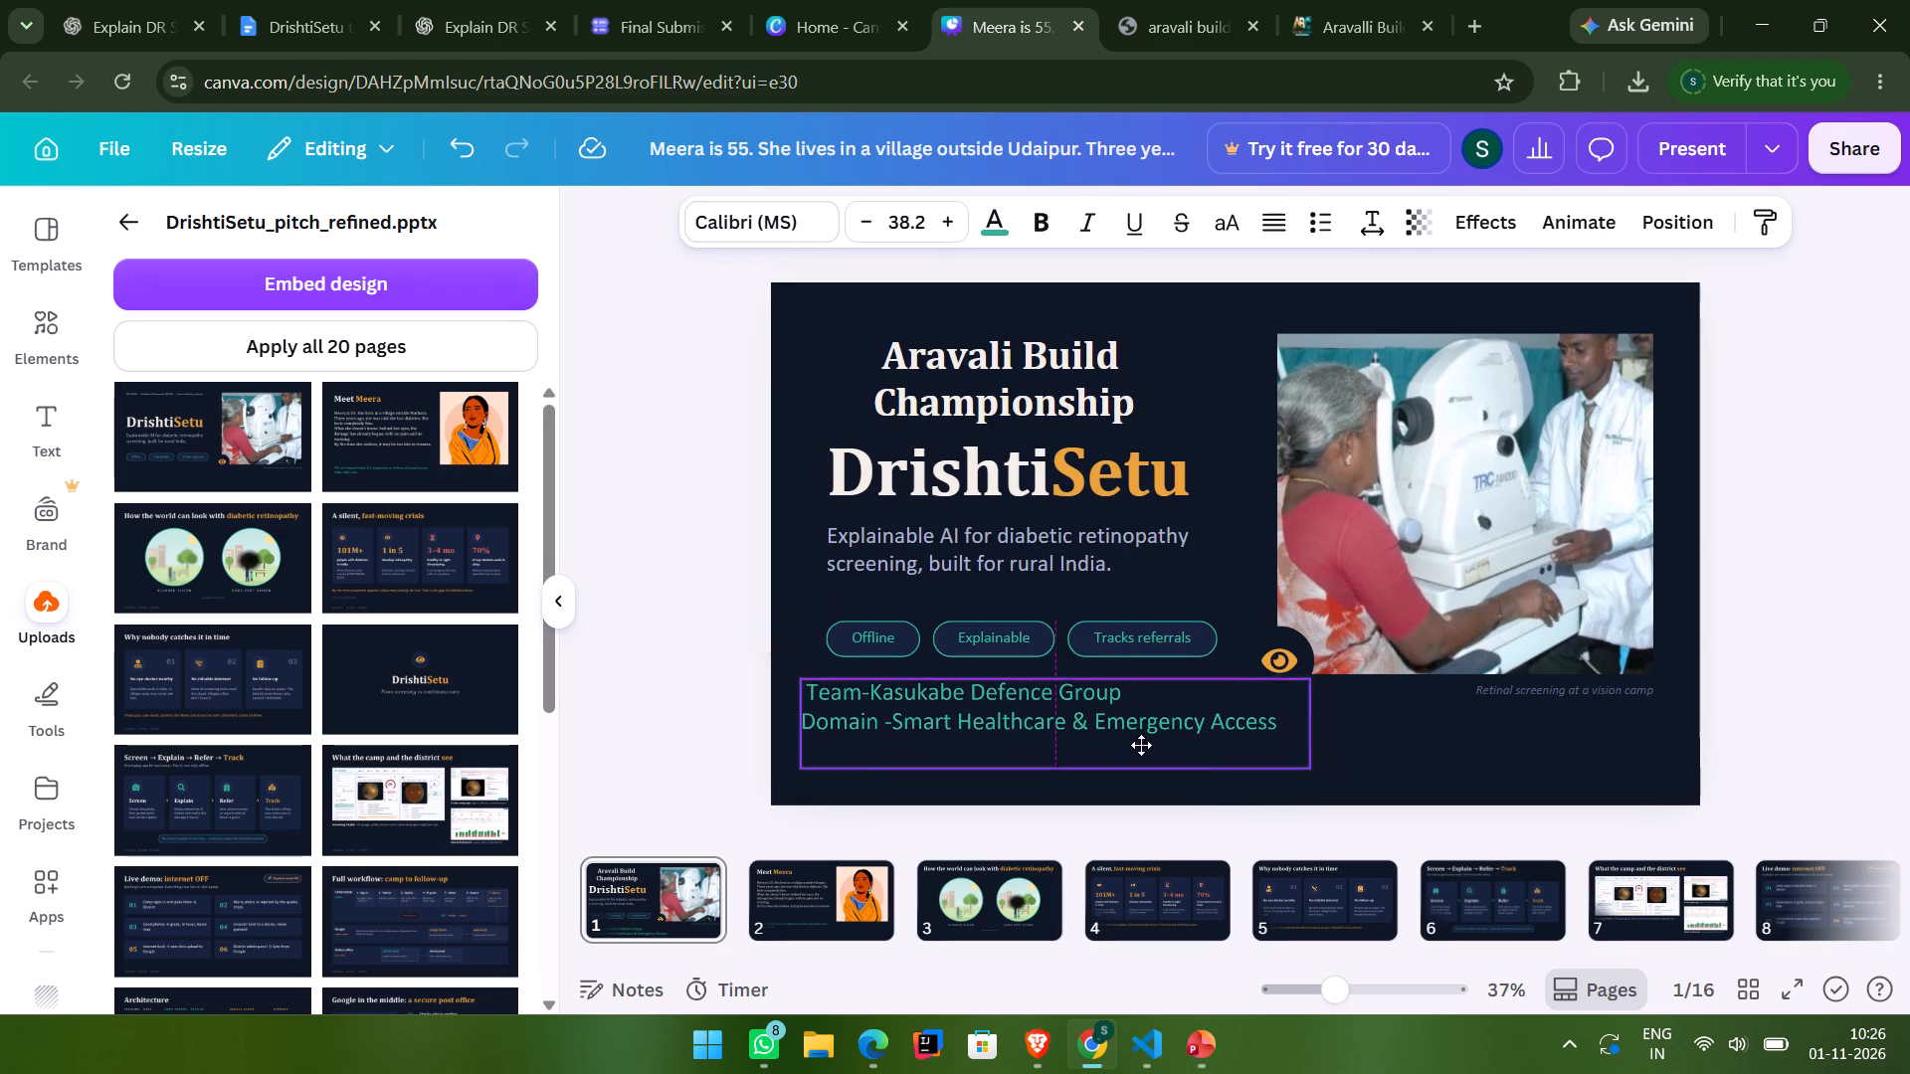
{"action": "left_click_drag", "start_coordinate": [1141, 745], "coordinate": [1142, 755]}
Shift the "Aravali Build Championship" heading away from the DrishtiSetu title and widen its box to fit on one line.
{"action": "left_click_drag", "start_coordinate": [1054, 365], "coordinate": [1062, 360]}
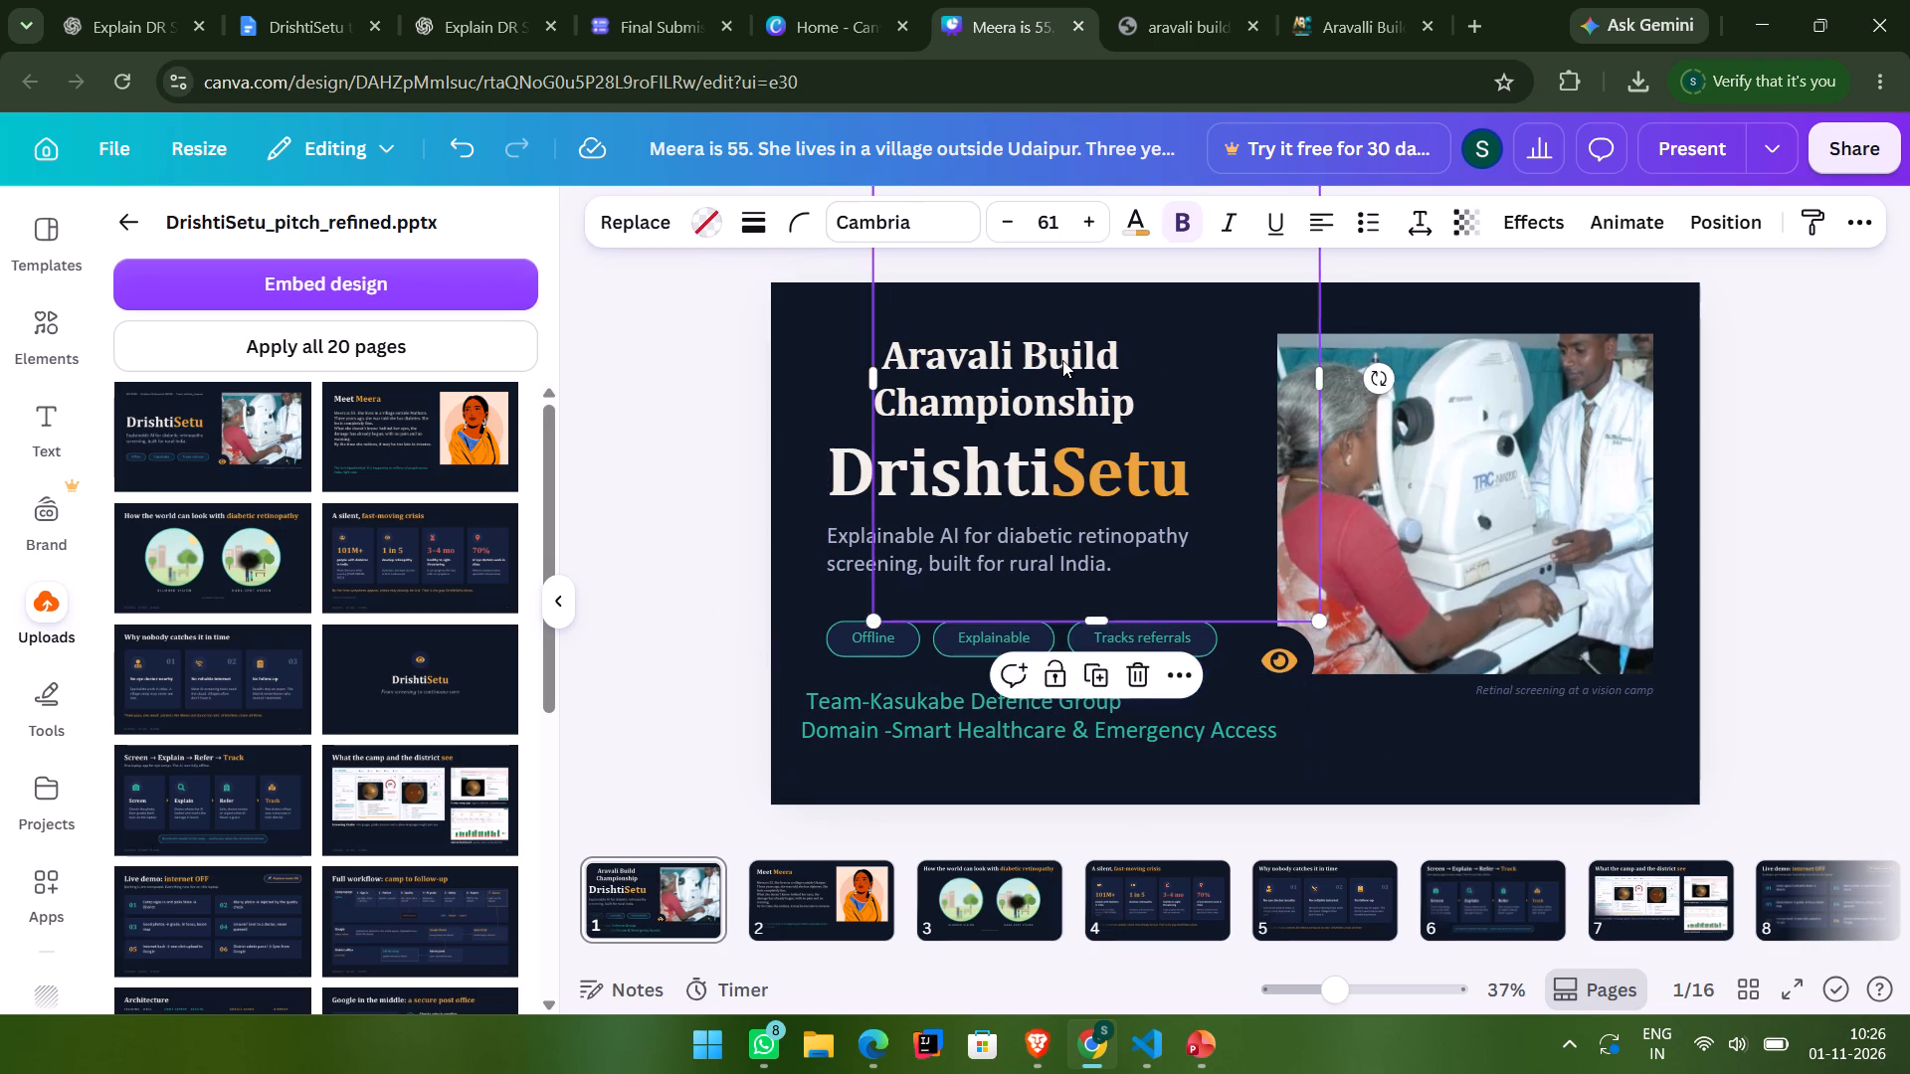
{"action": "left_click_drag", "start_coordinate": [1062, 360], "coordinate": [1082, 349]}
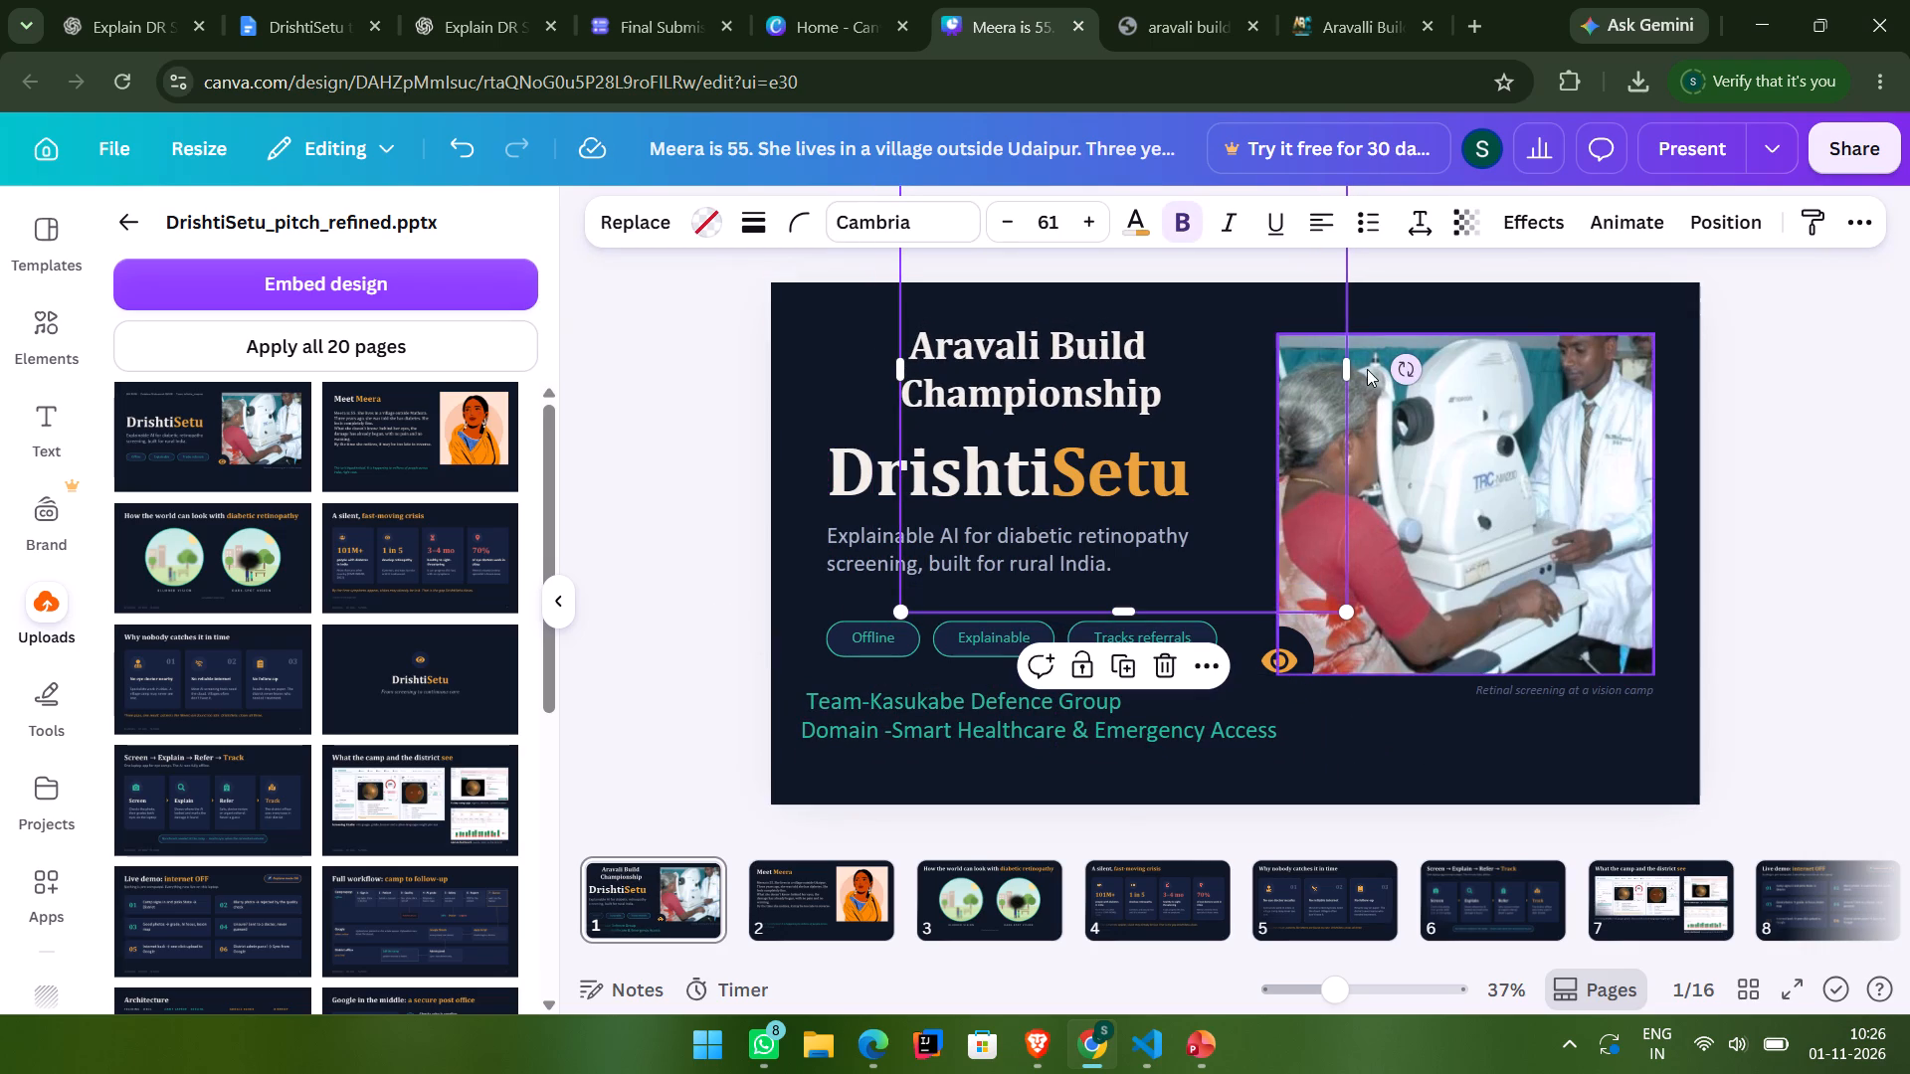
{"action": "left_click_drag", "start_coordinate": [1344, 372], "coordinate": [1504, 344]}
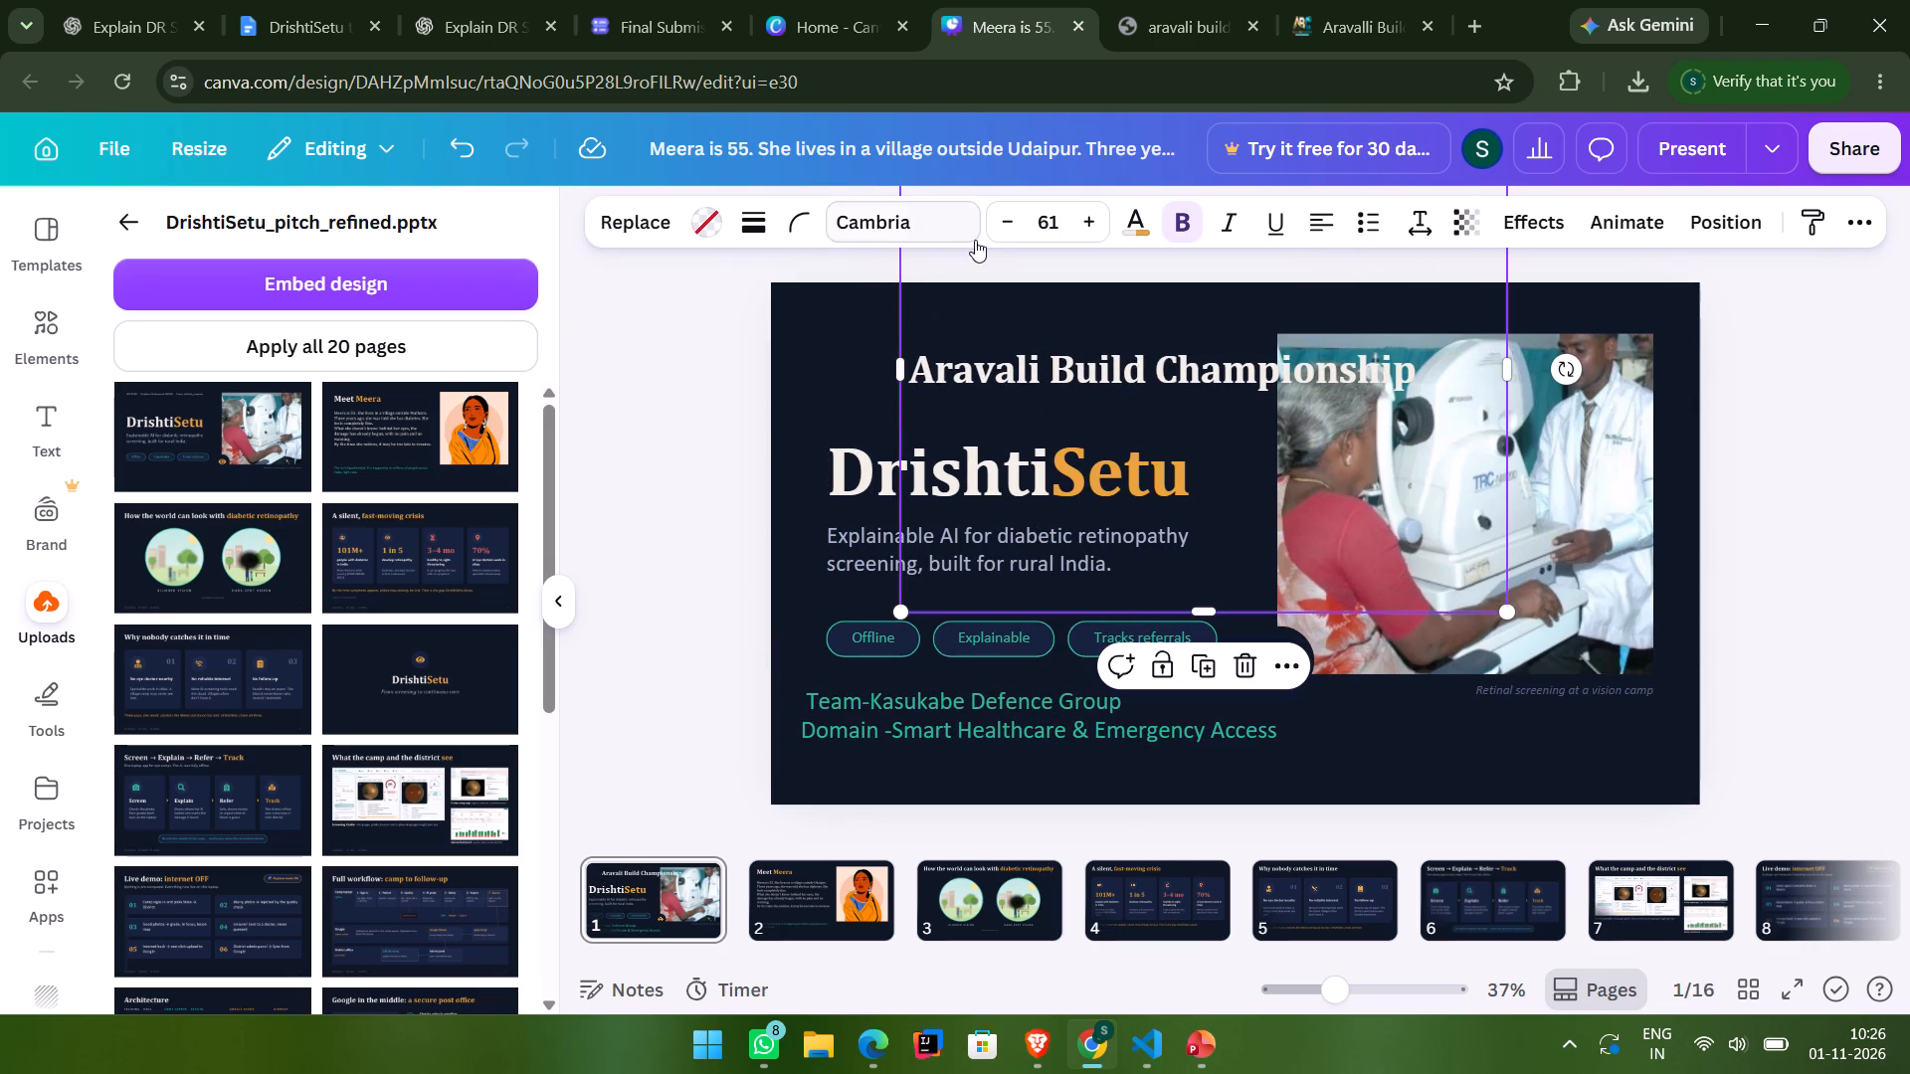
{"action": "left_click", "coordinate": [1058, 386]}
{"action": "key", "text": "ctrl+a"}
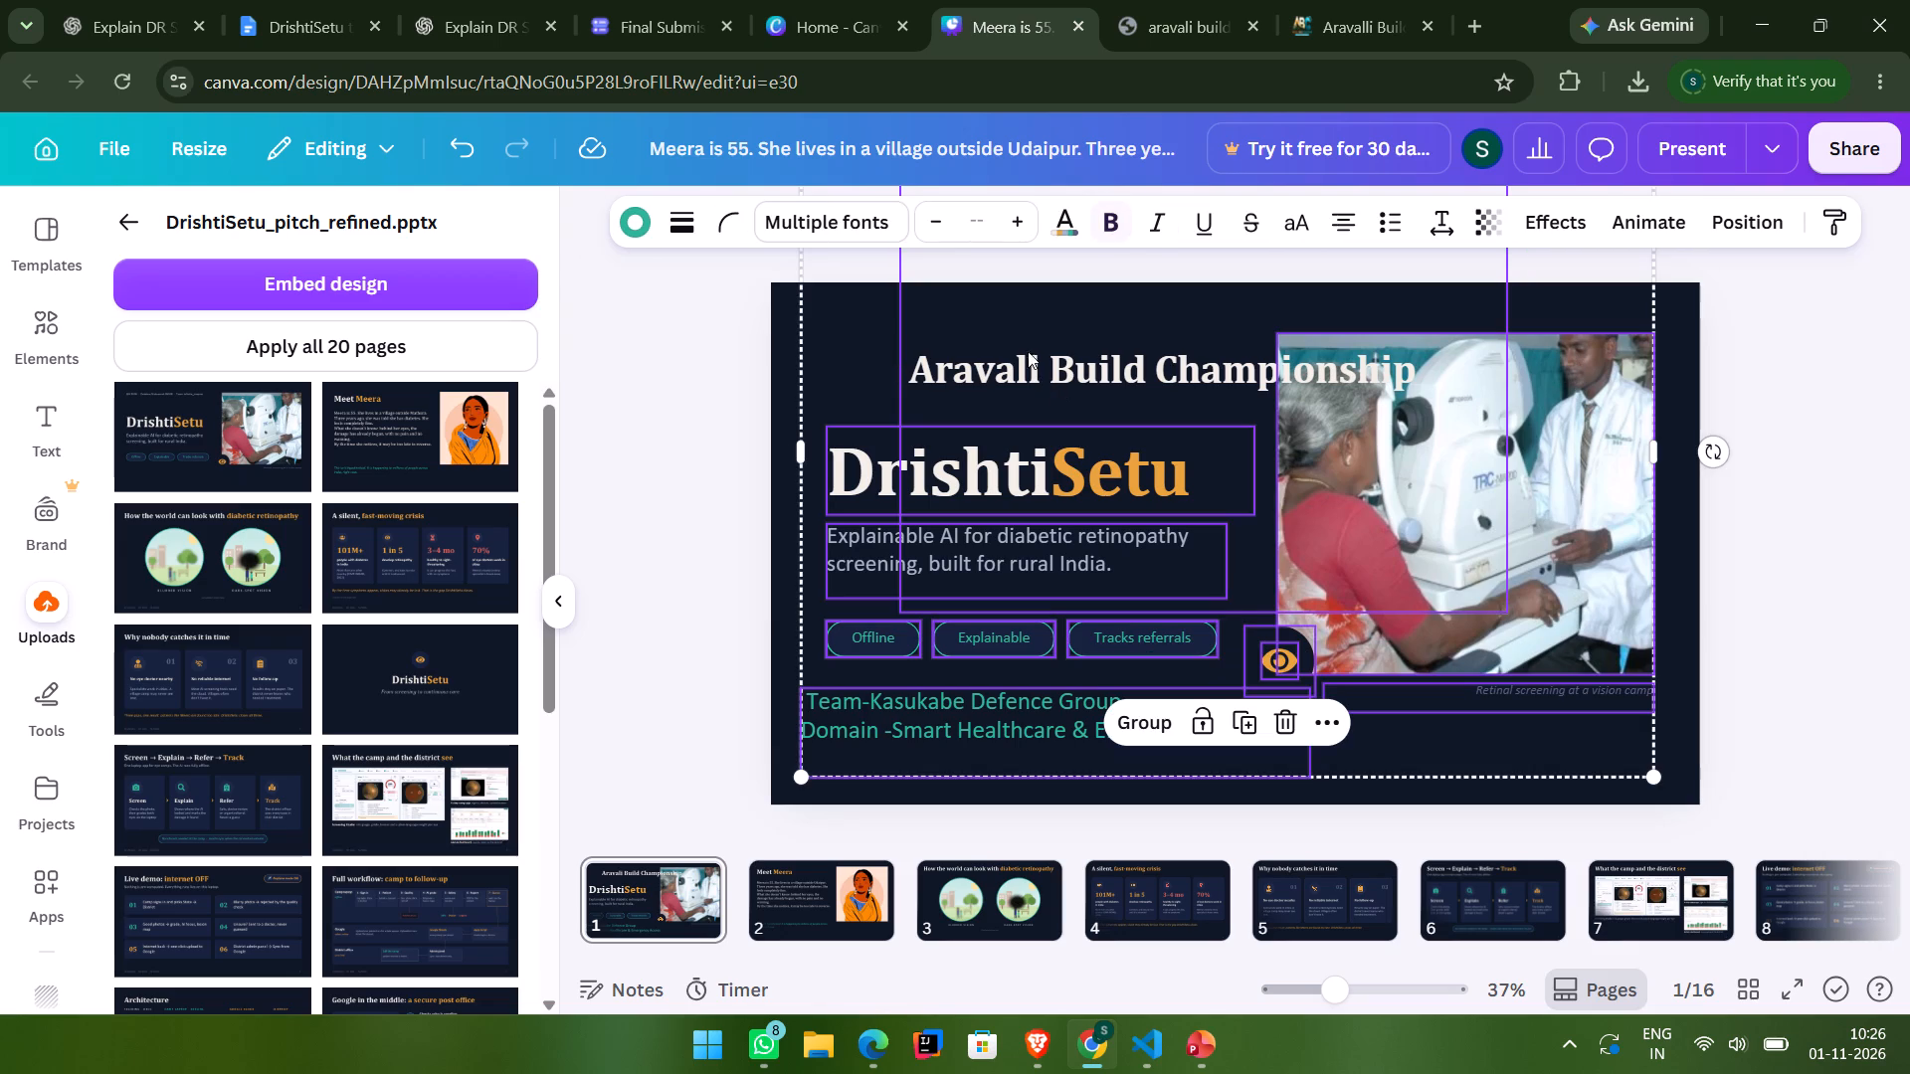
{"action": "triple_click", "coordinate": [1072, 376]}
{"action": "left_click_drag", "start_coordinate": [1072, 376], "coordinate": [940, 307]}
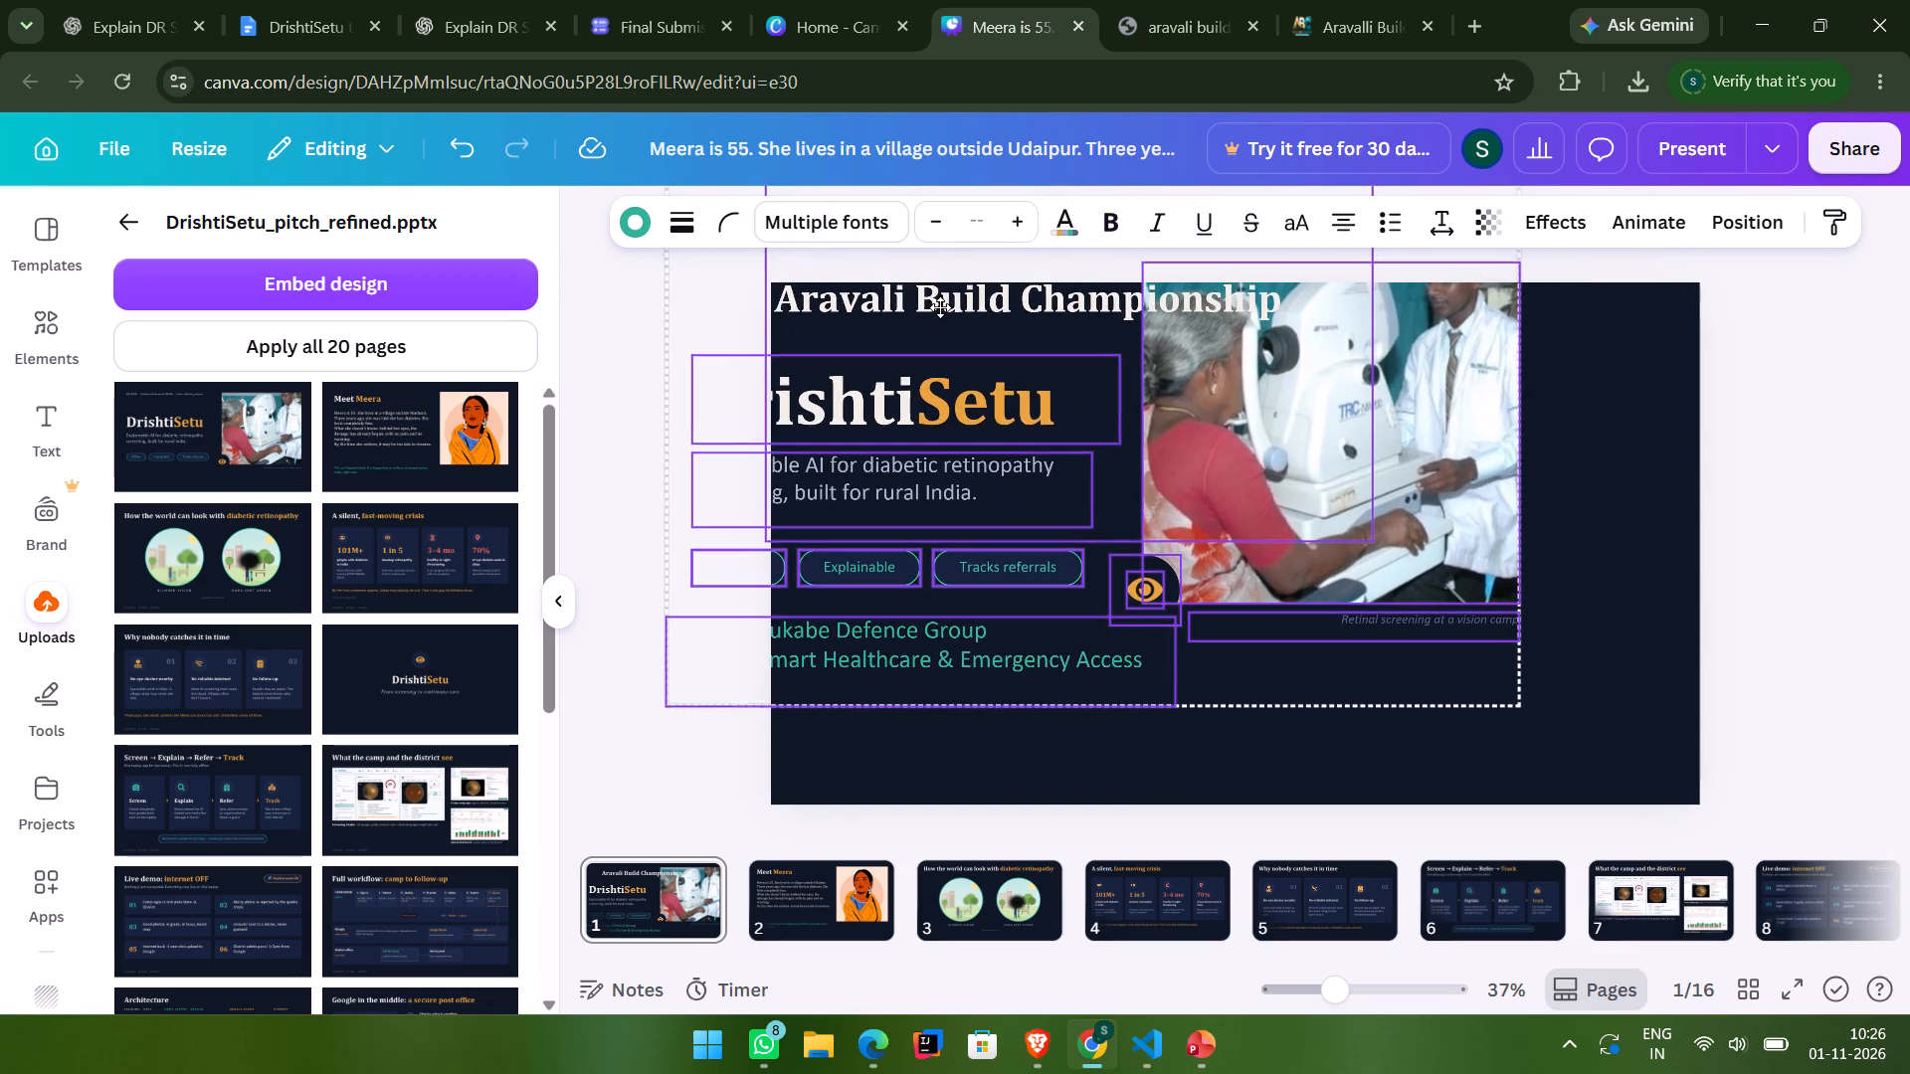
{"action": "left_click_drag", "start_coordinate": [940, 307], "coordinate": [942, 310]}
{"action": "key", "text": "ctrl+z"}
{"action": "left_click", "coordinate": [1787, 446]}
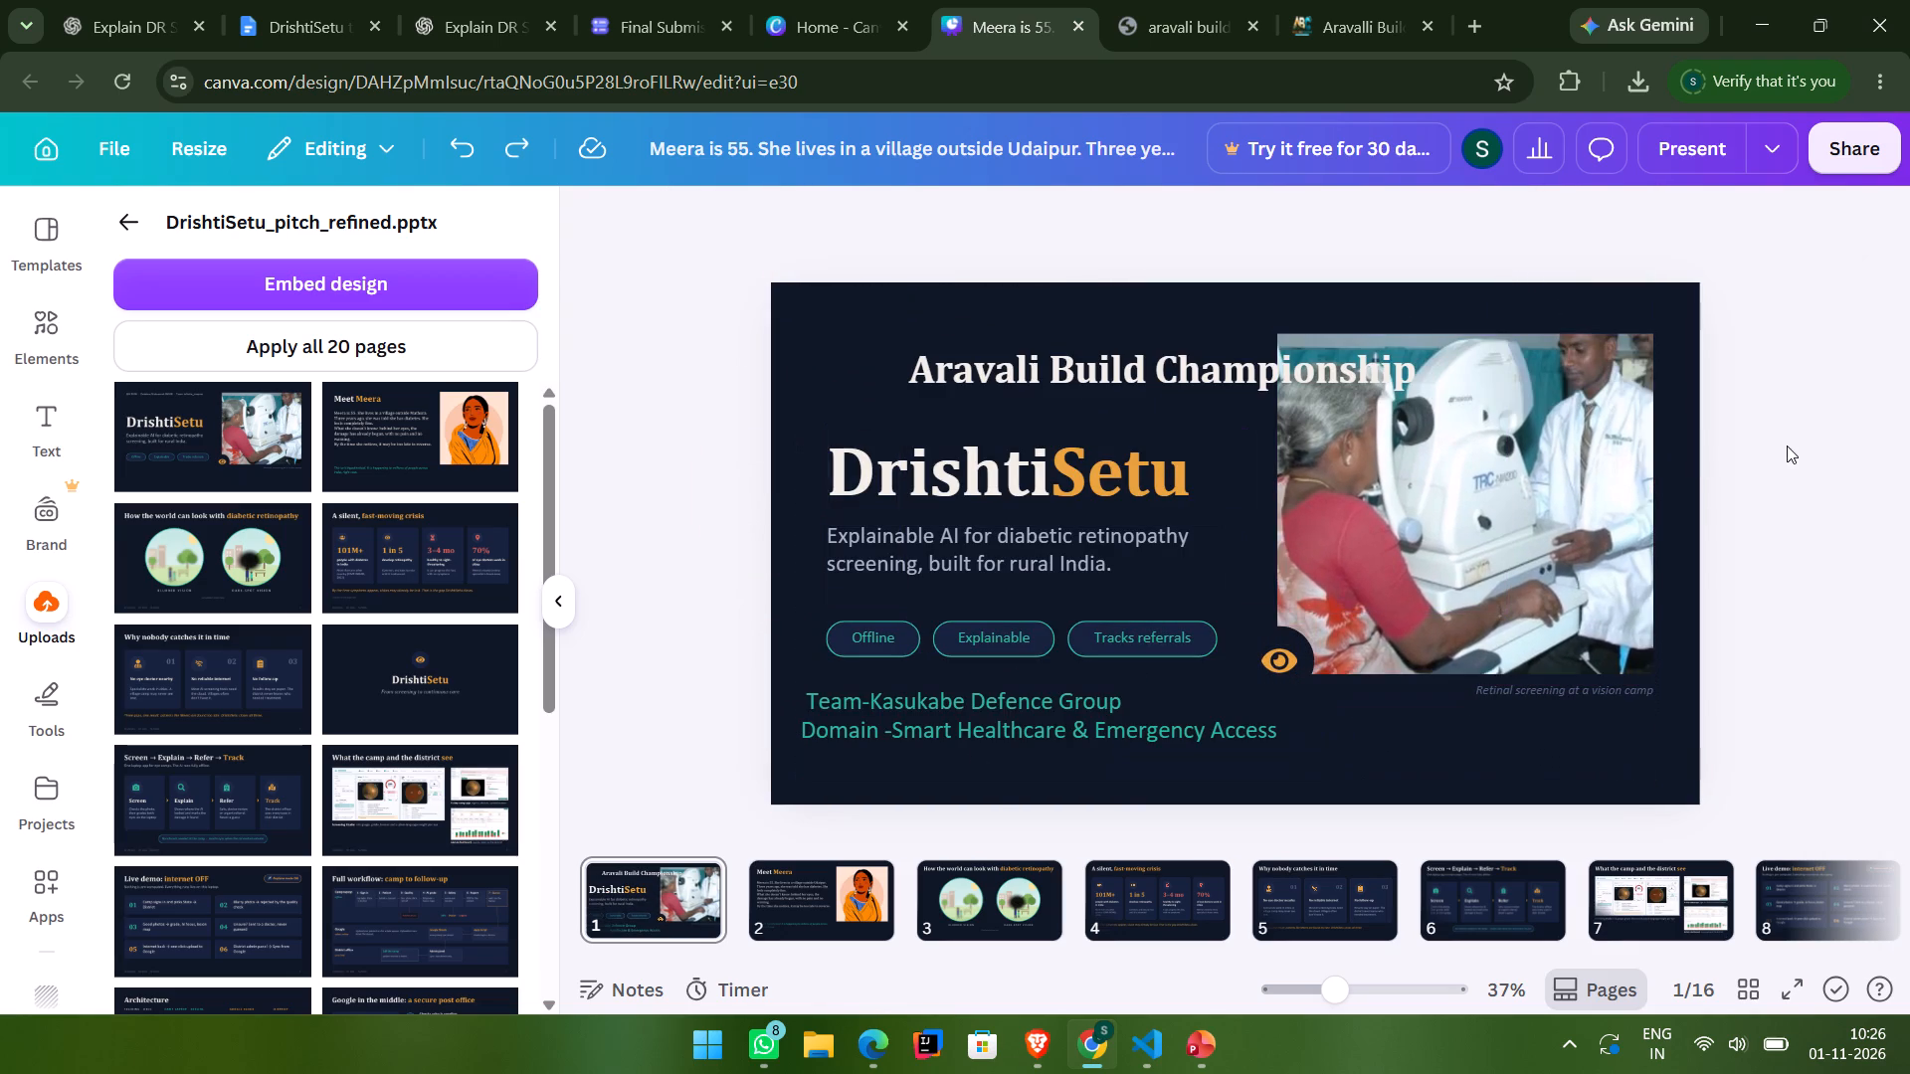
Move the "Aravali Build Championship" heading to the slide's upper edge, clear of the photo, and set its font size to 46.
{"action": "left_click_drag", "start_coordinate": [1229, 365], "coordinate": [1117, 315]}
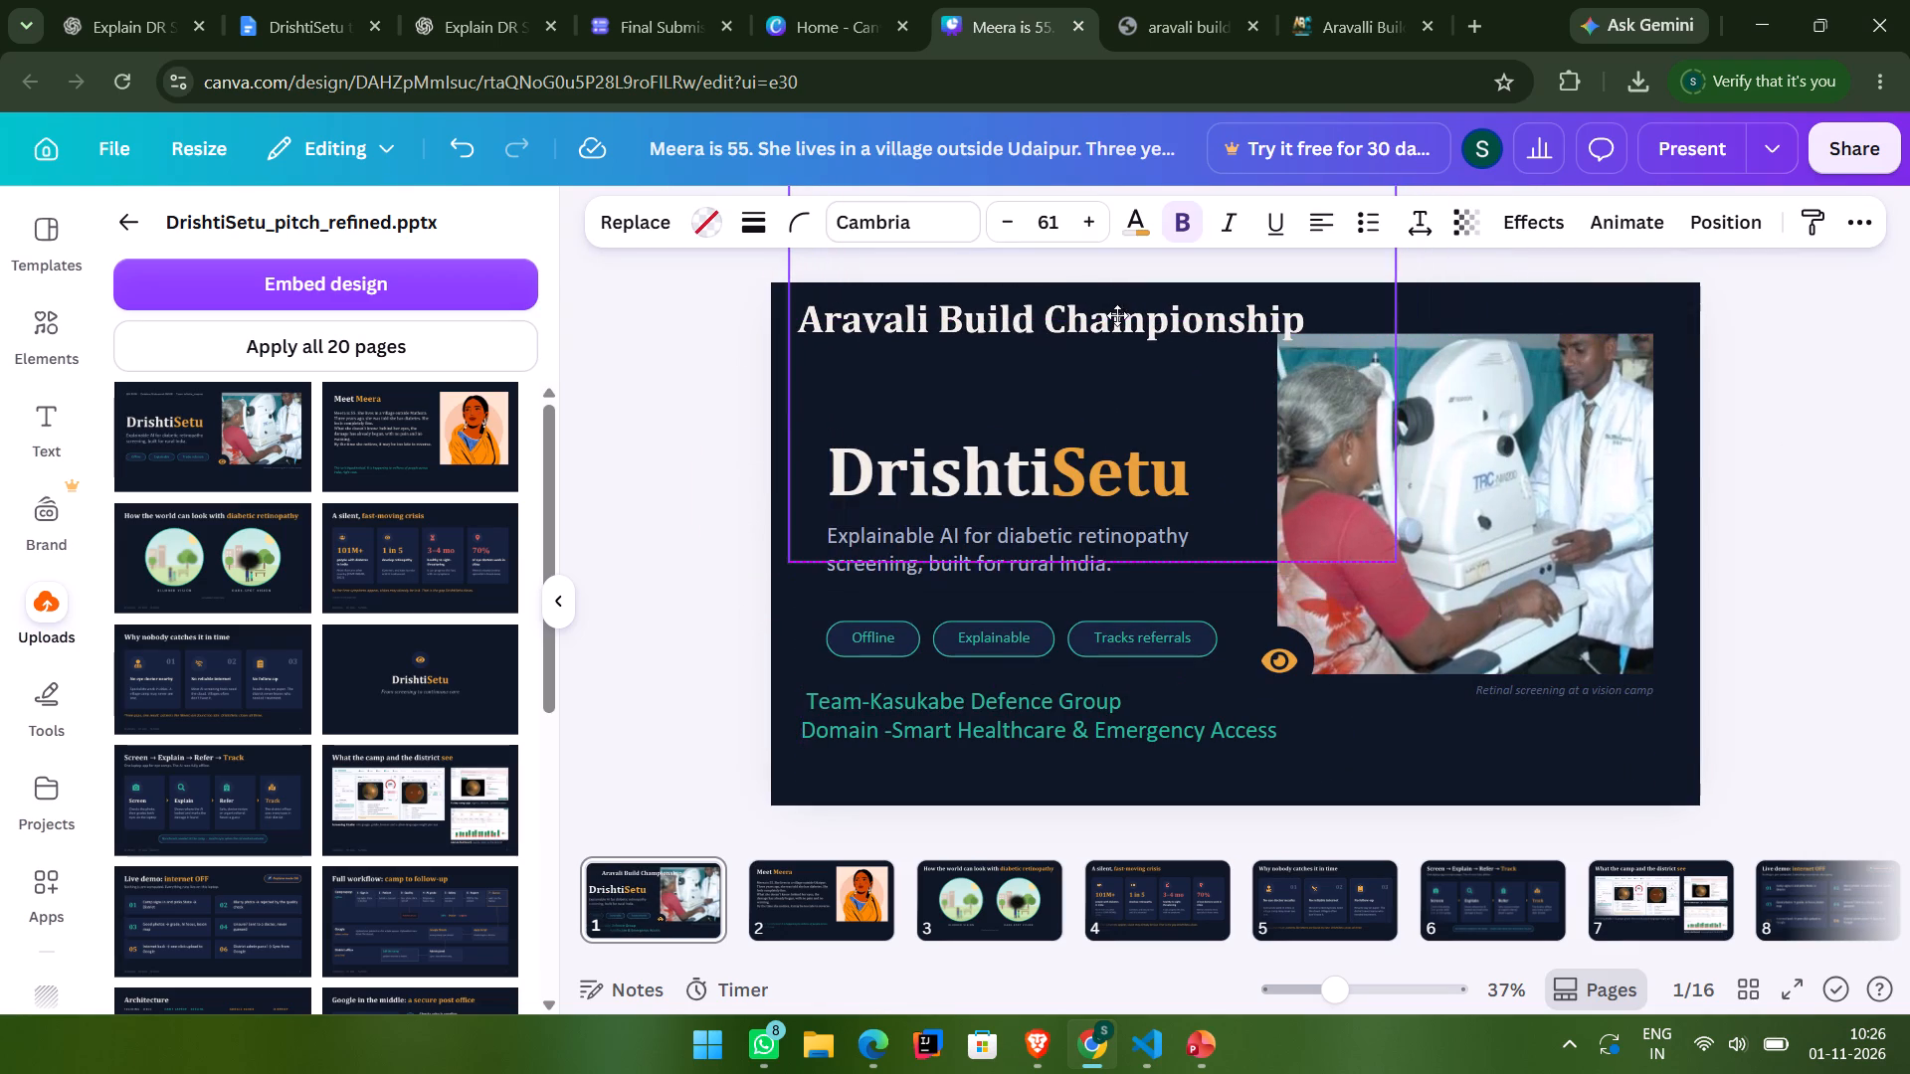
{"action": "left_click_drag", "start_coordinate": [1117, 315], "coordinate": [1116, 321]}
{"action": "double_click", "coordinate": [1008, 212]}
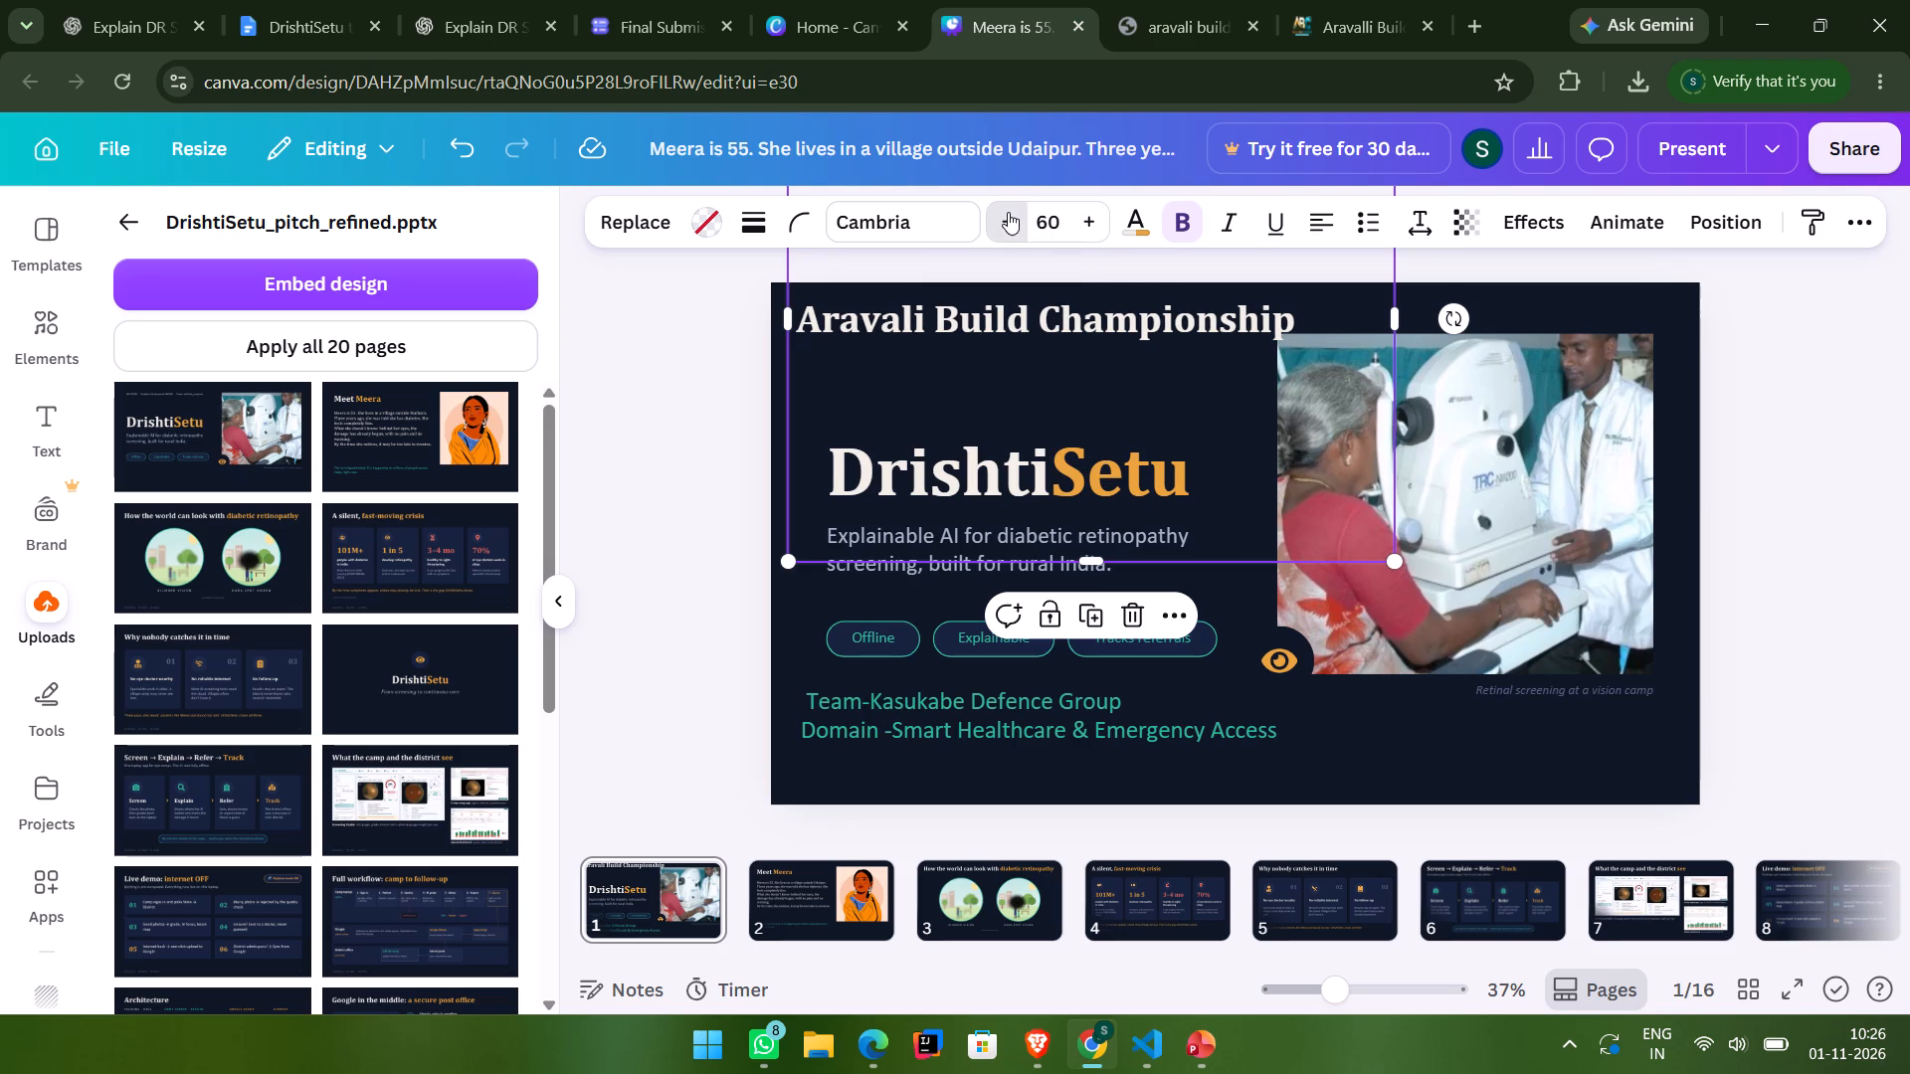
{"action": "double_click", "coordinate": [1008, 212]}
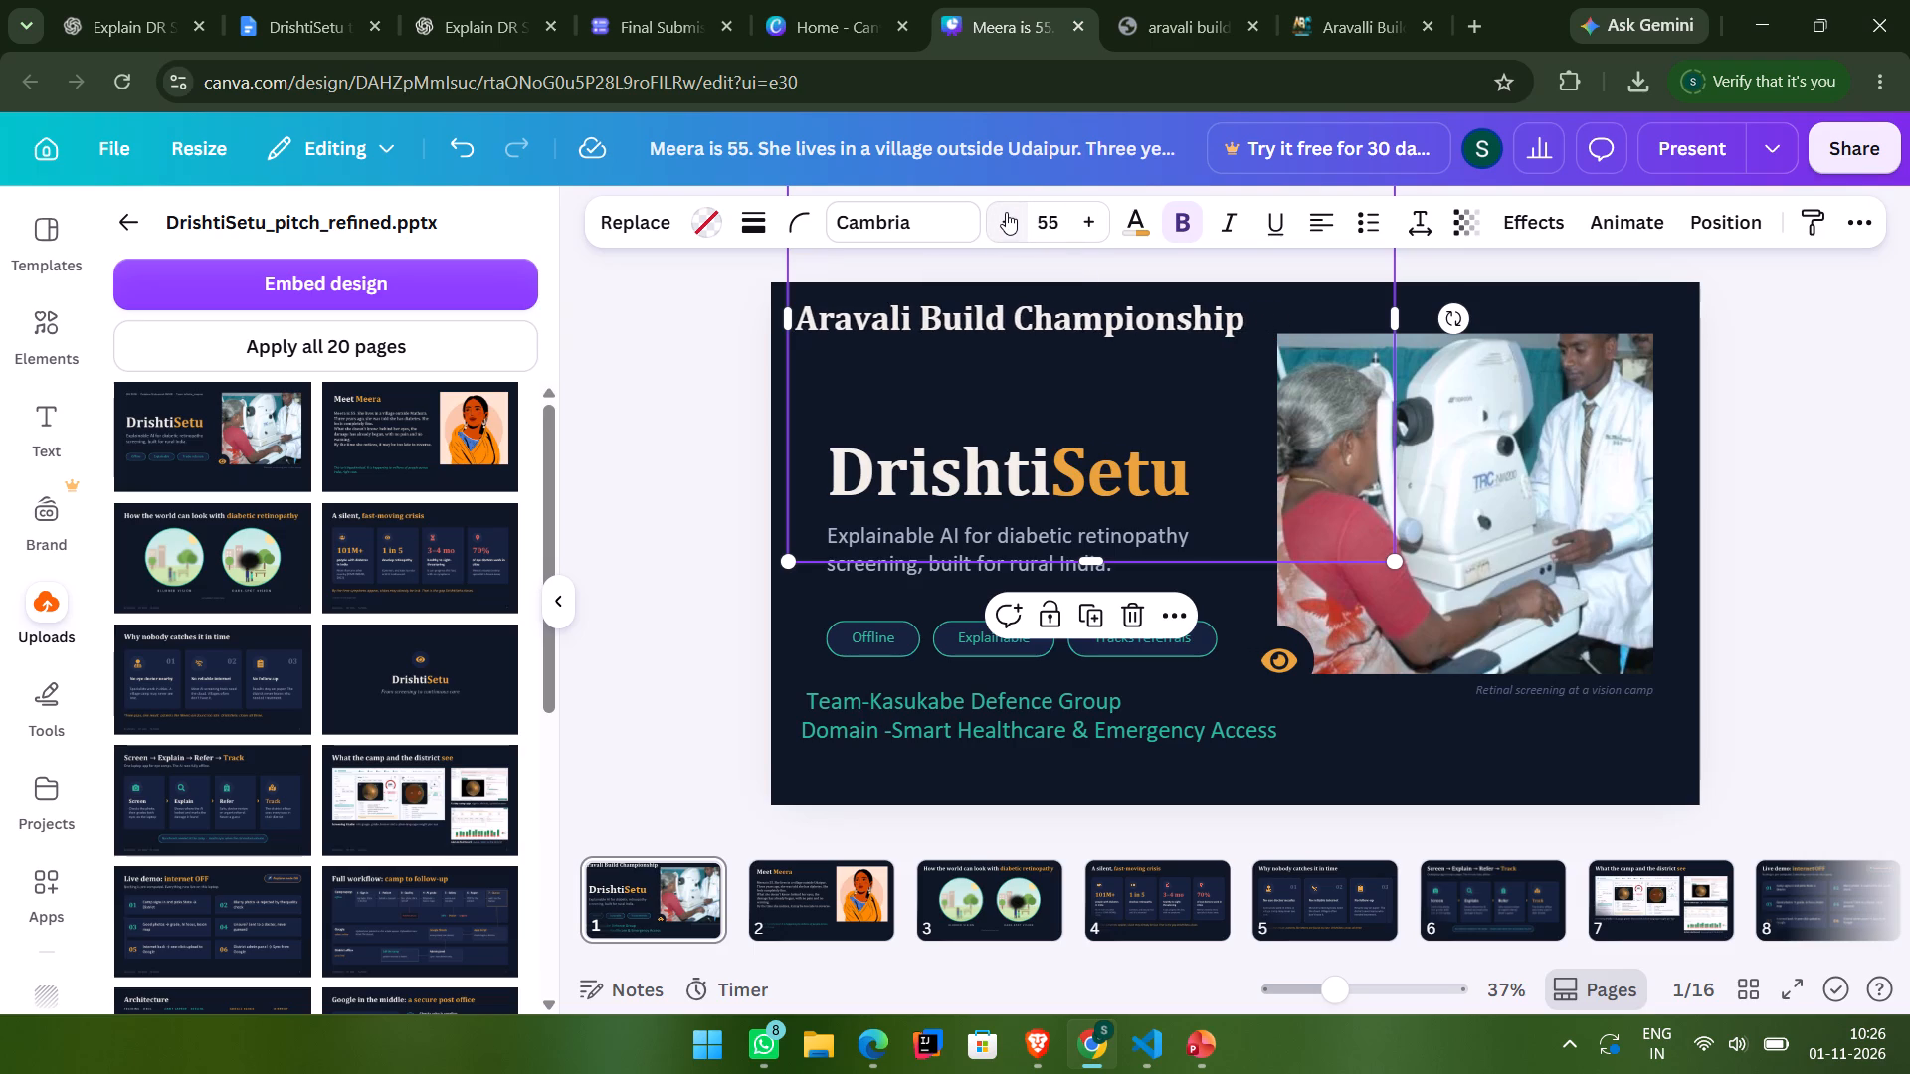
{"action": "left_click_drag", "start_coordinate": [1063, 420], "coordinate": [1070, 396]}
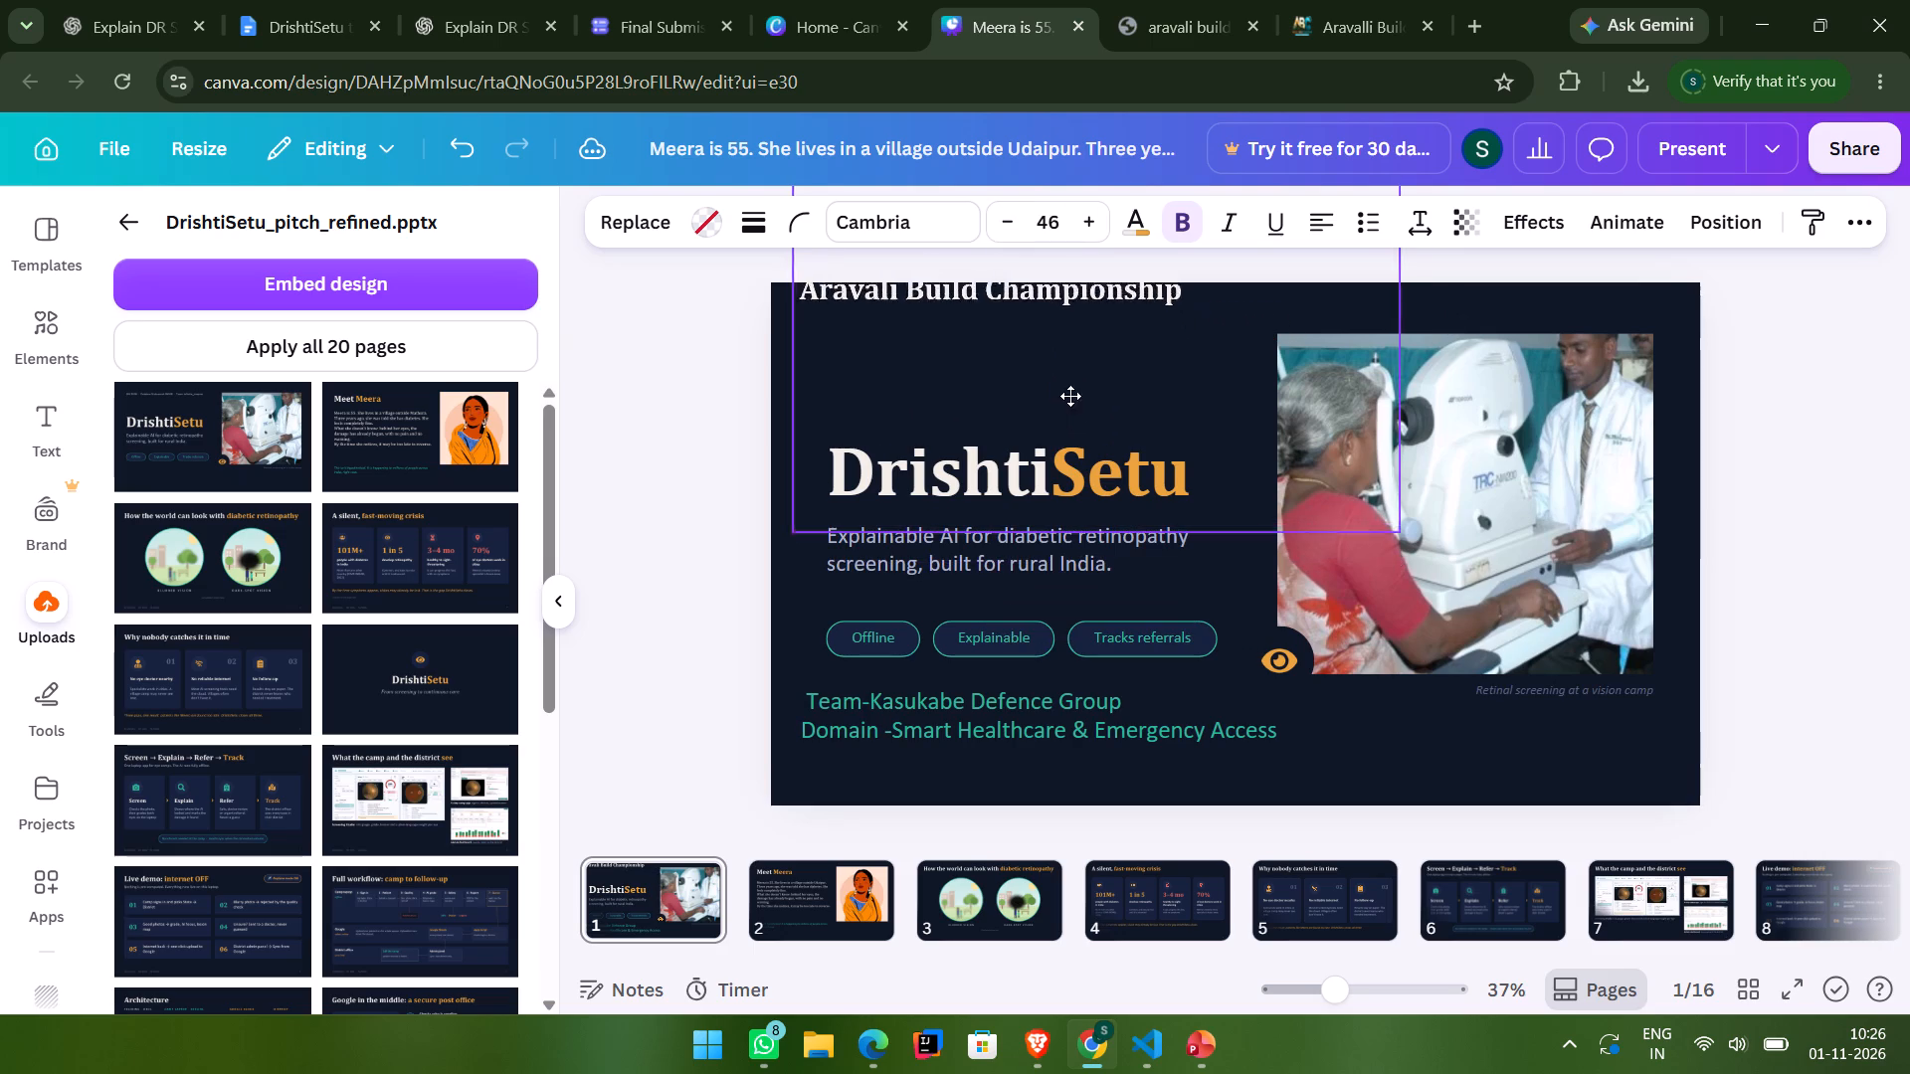
{"action": "left_click_drag", "start_coordinate": [1070, 396], "coordinate": [1060, 404]}
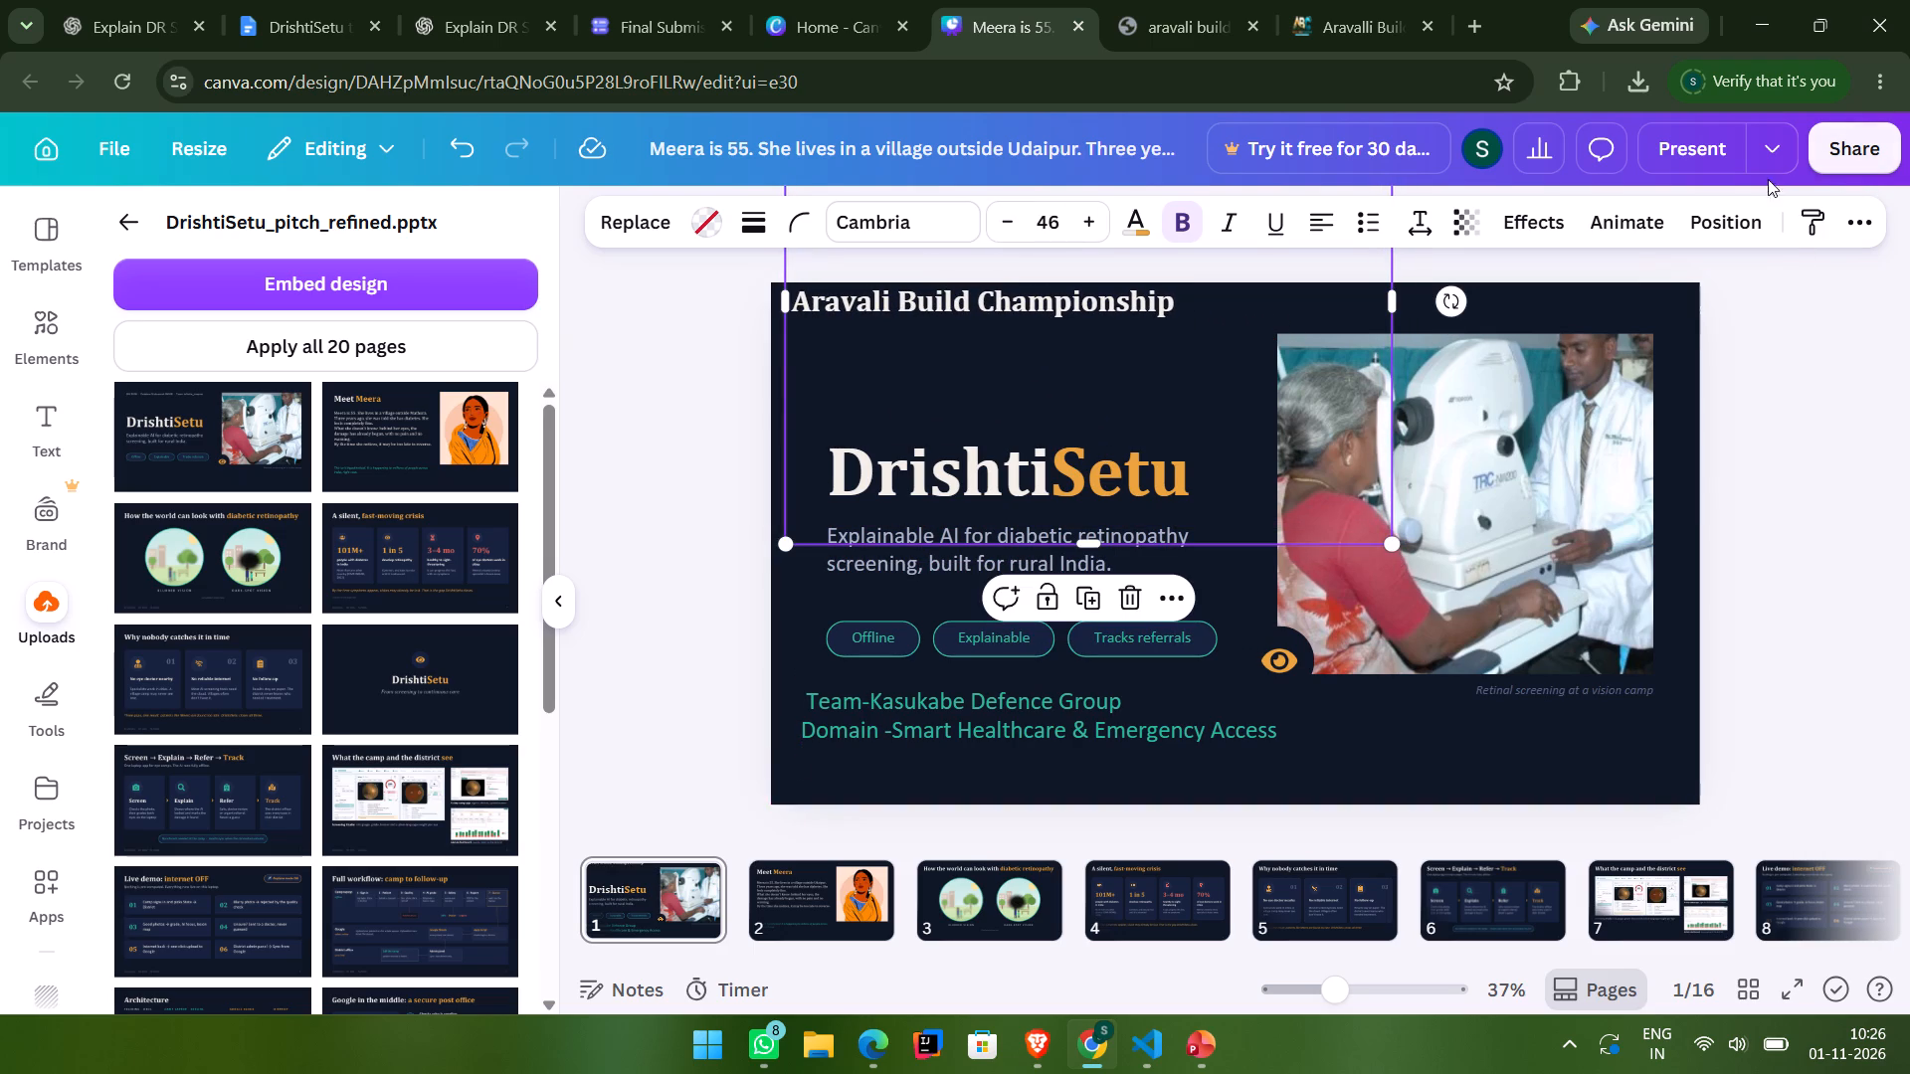
Download all pages of the design as a PDF with the Digital preset.
{"action": "left_click", "coordinate": [1820, 161]}
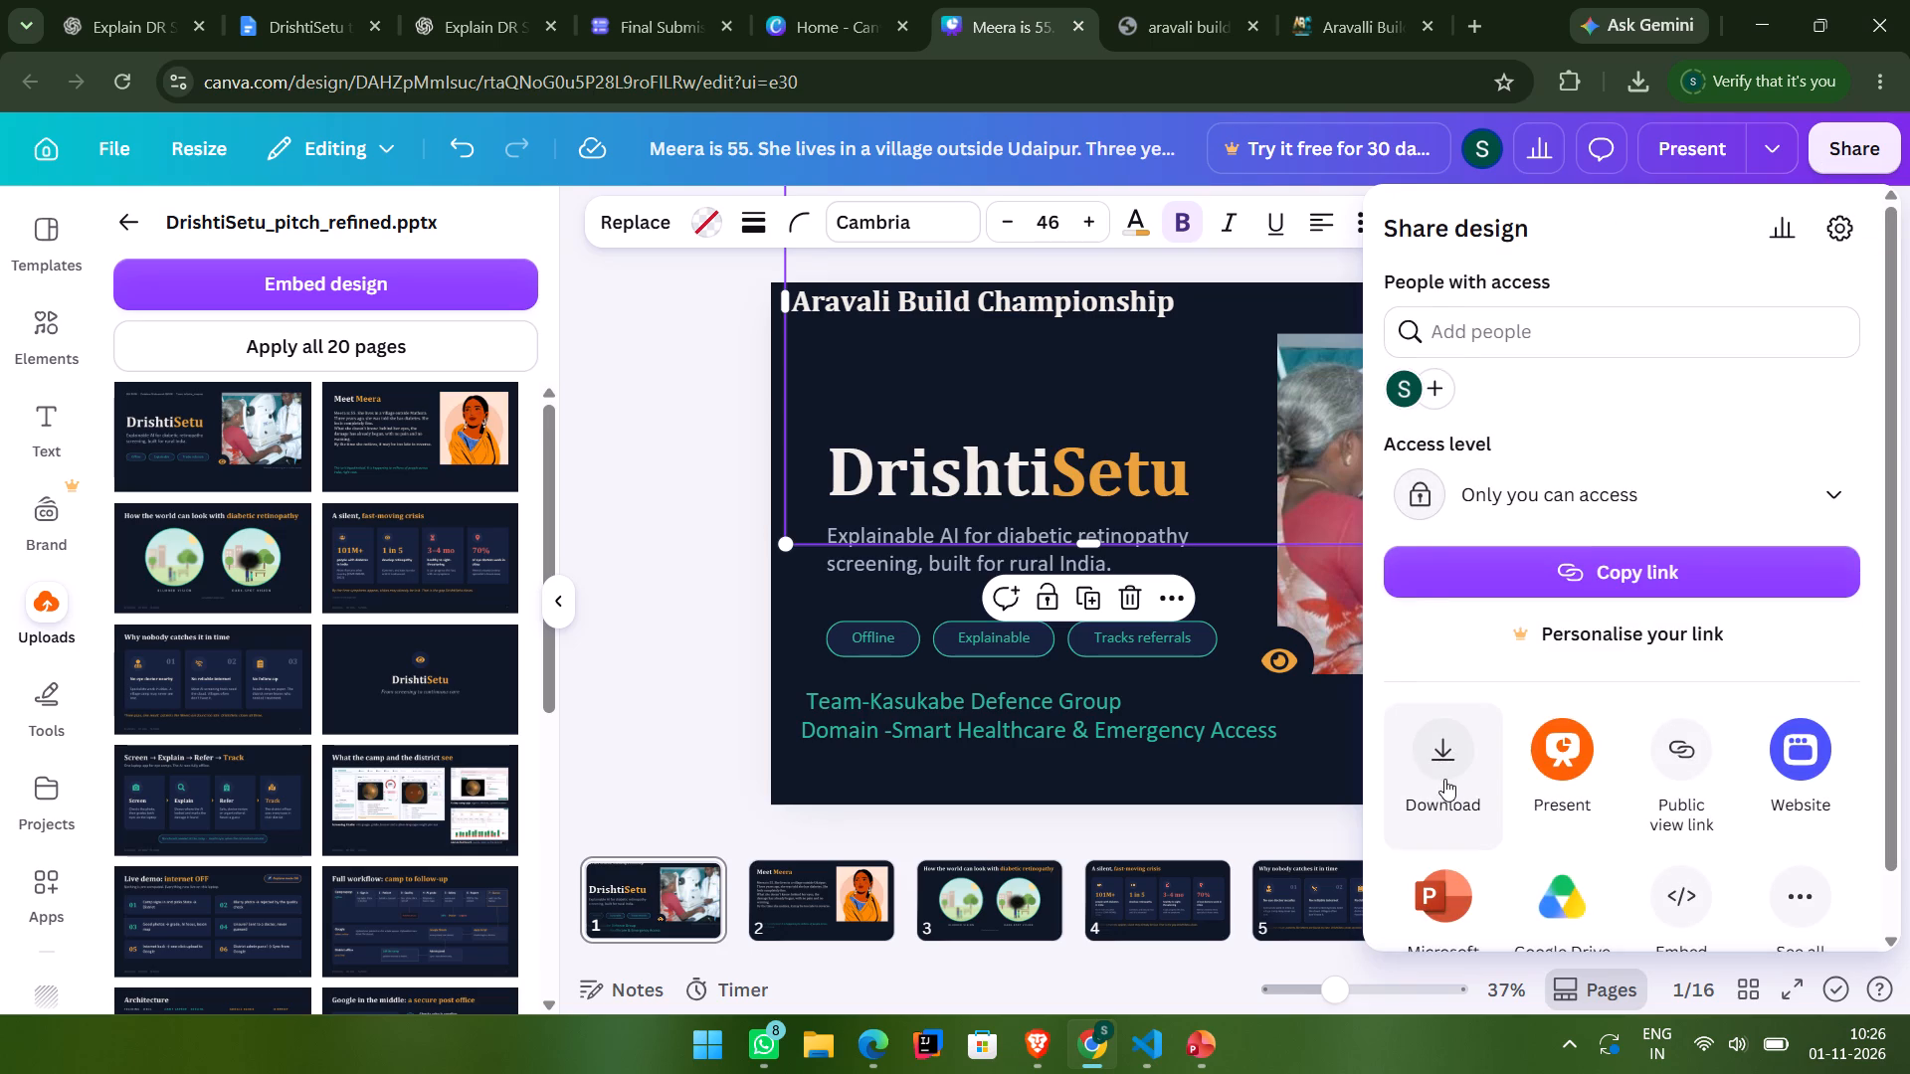
{"action": "left_click", "coordinate": [1444, 779]}
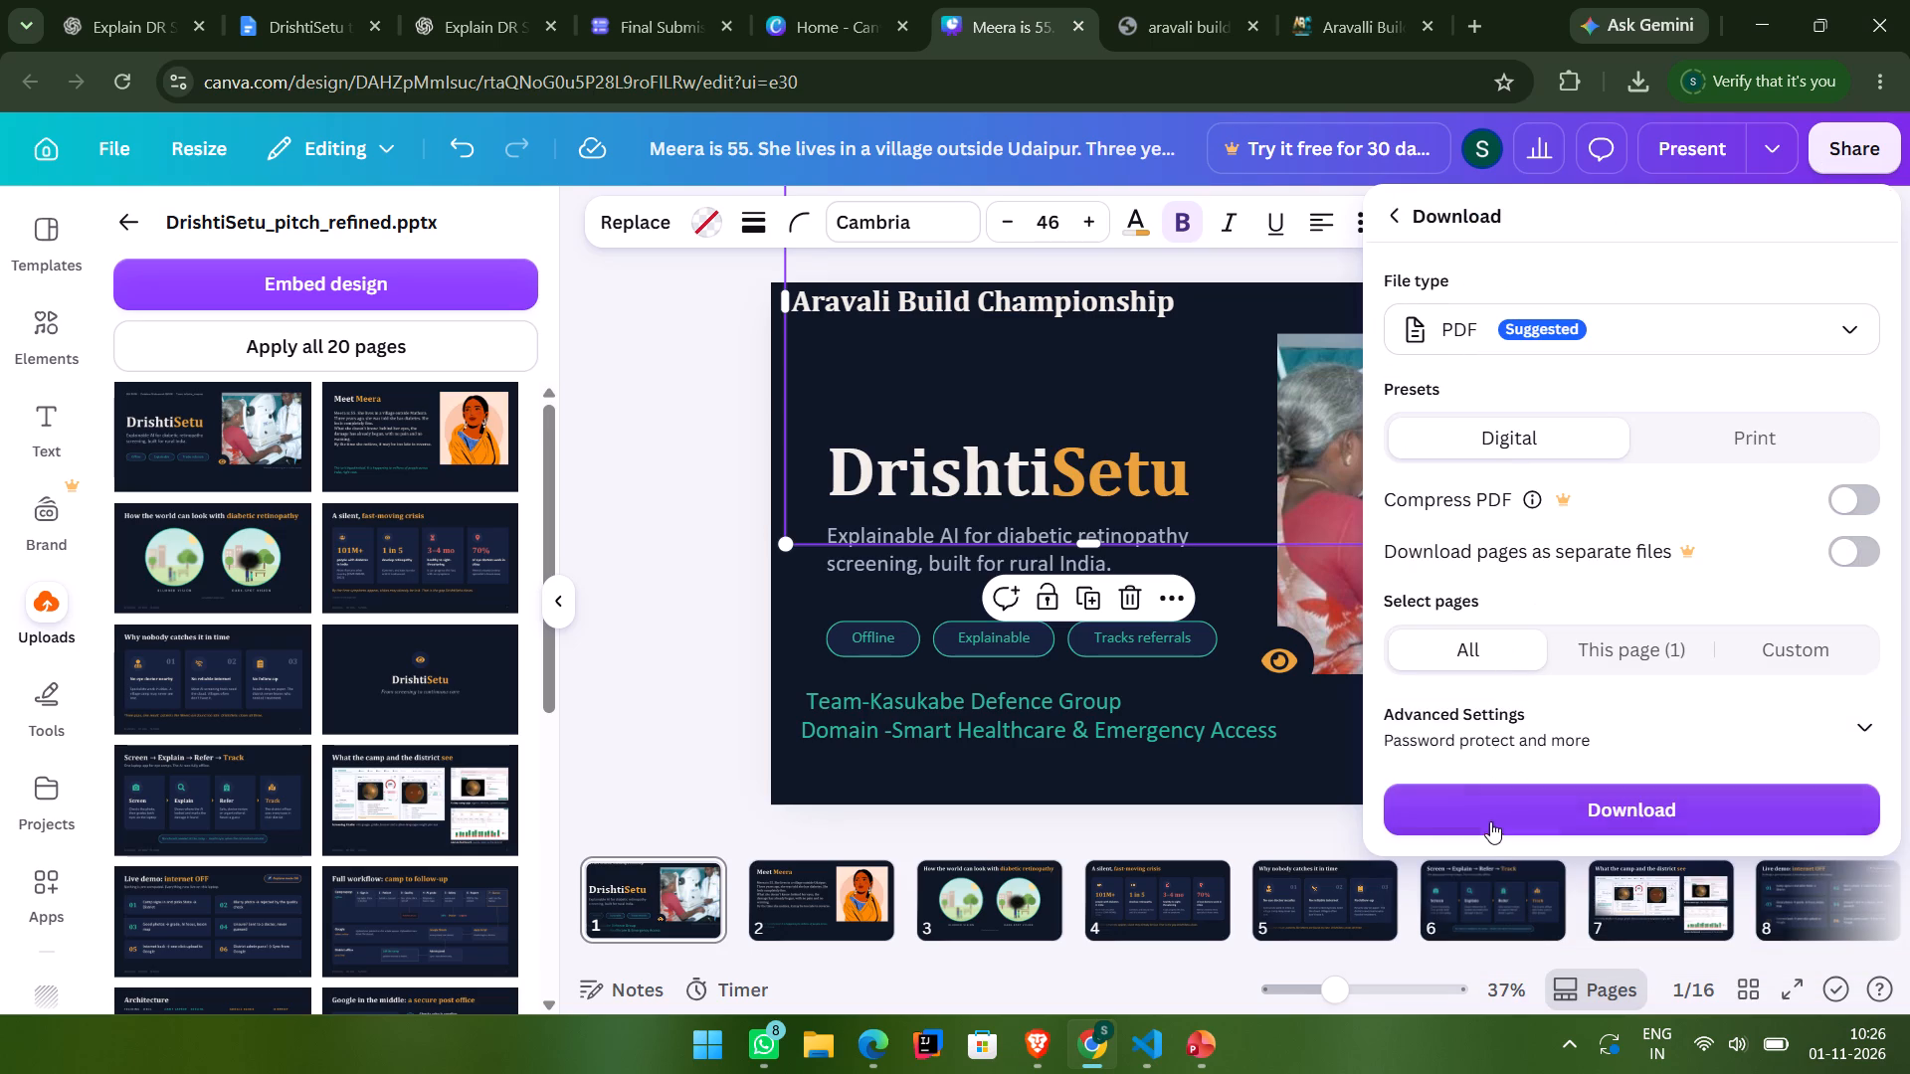
{"action": "left_click", "coordinate": [1489, 823]}
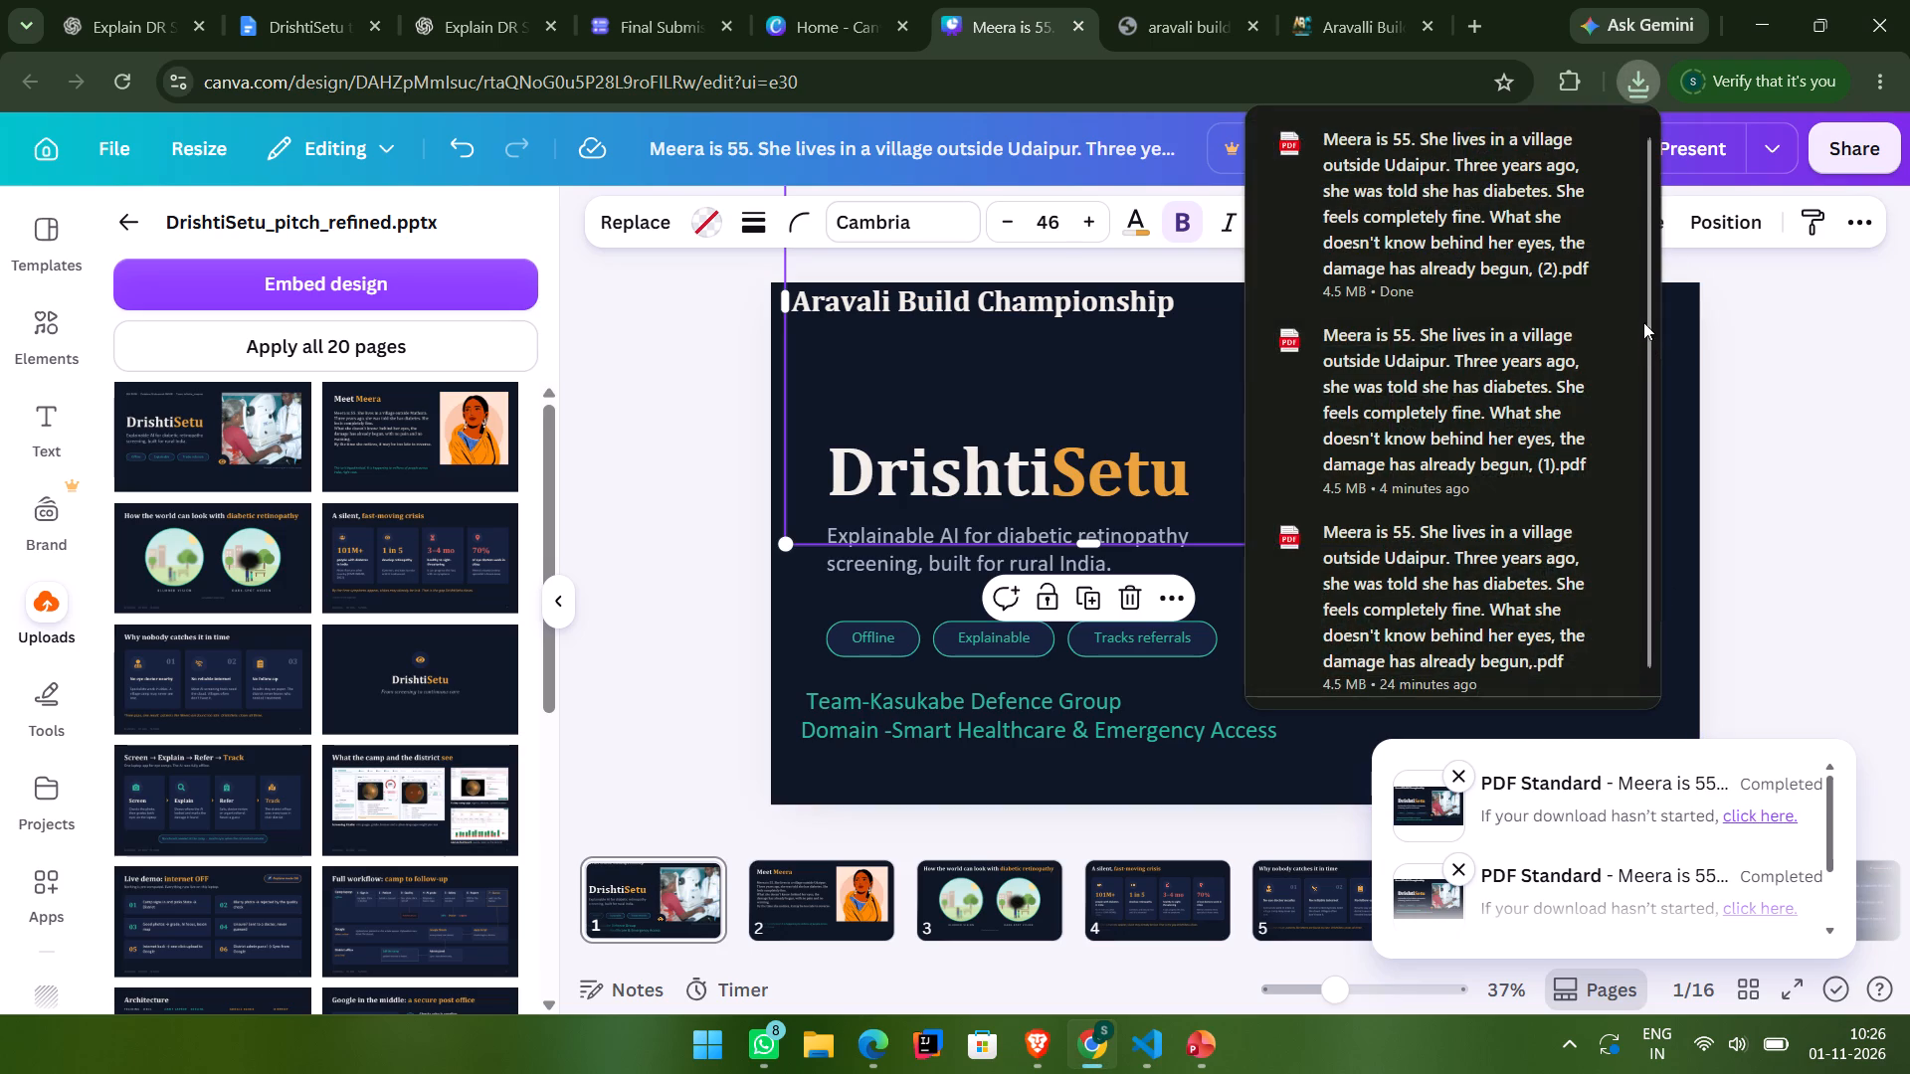
Carry the newest downloaded pitch PDF over to WhatsApp for sharing.
{"action": "left_click", "coordinate": [1500, 152]}
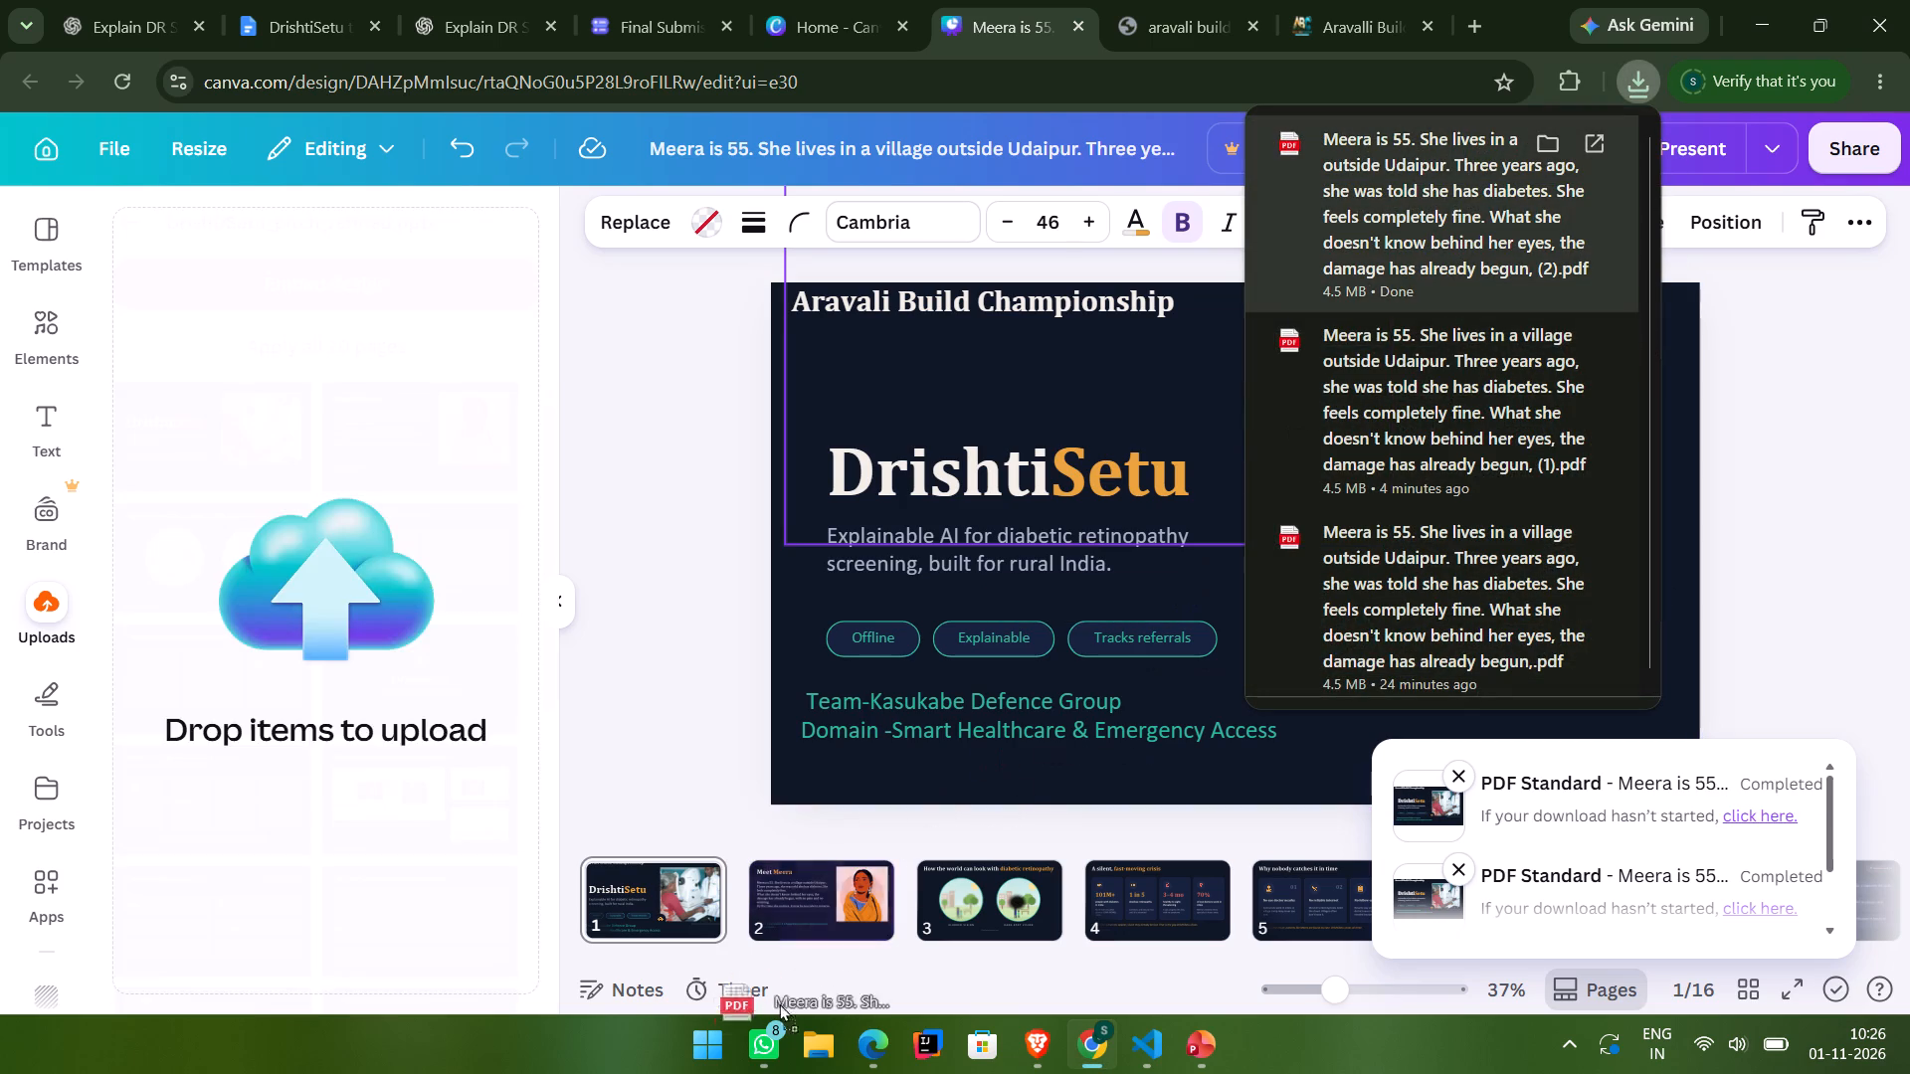